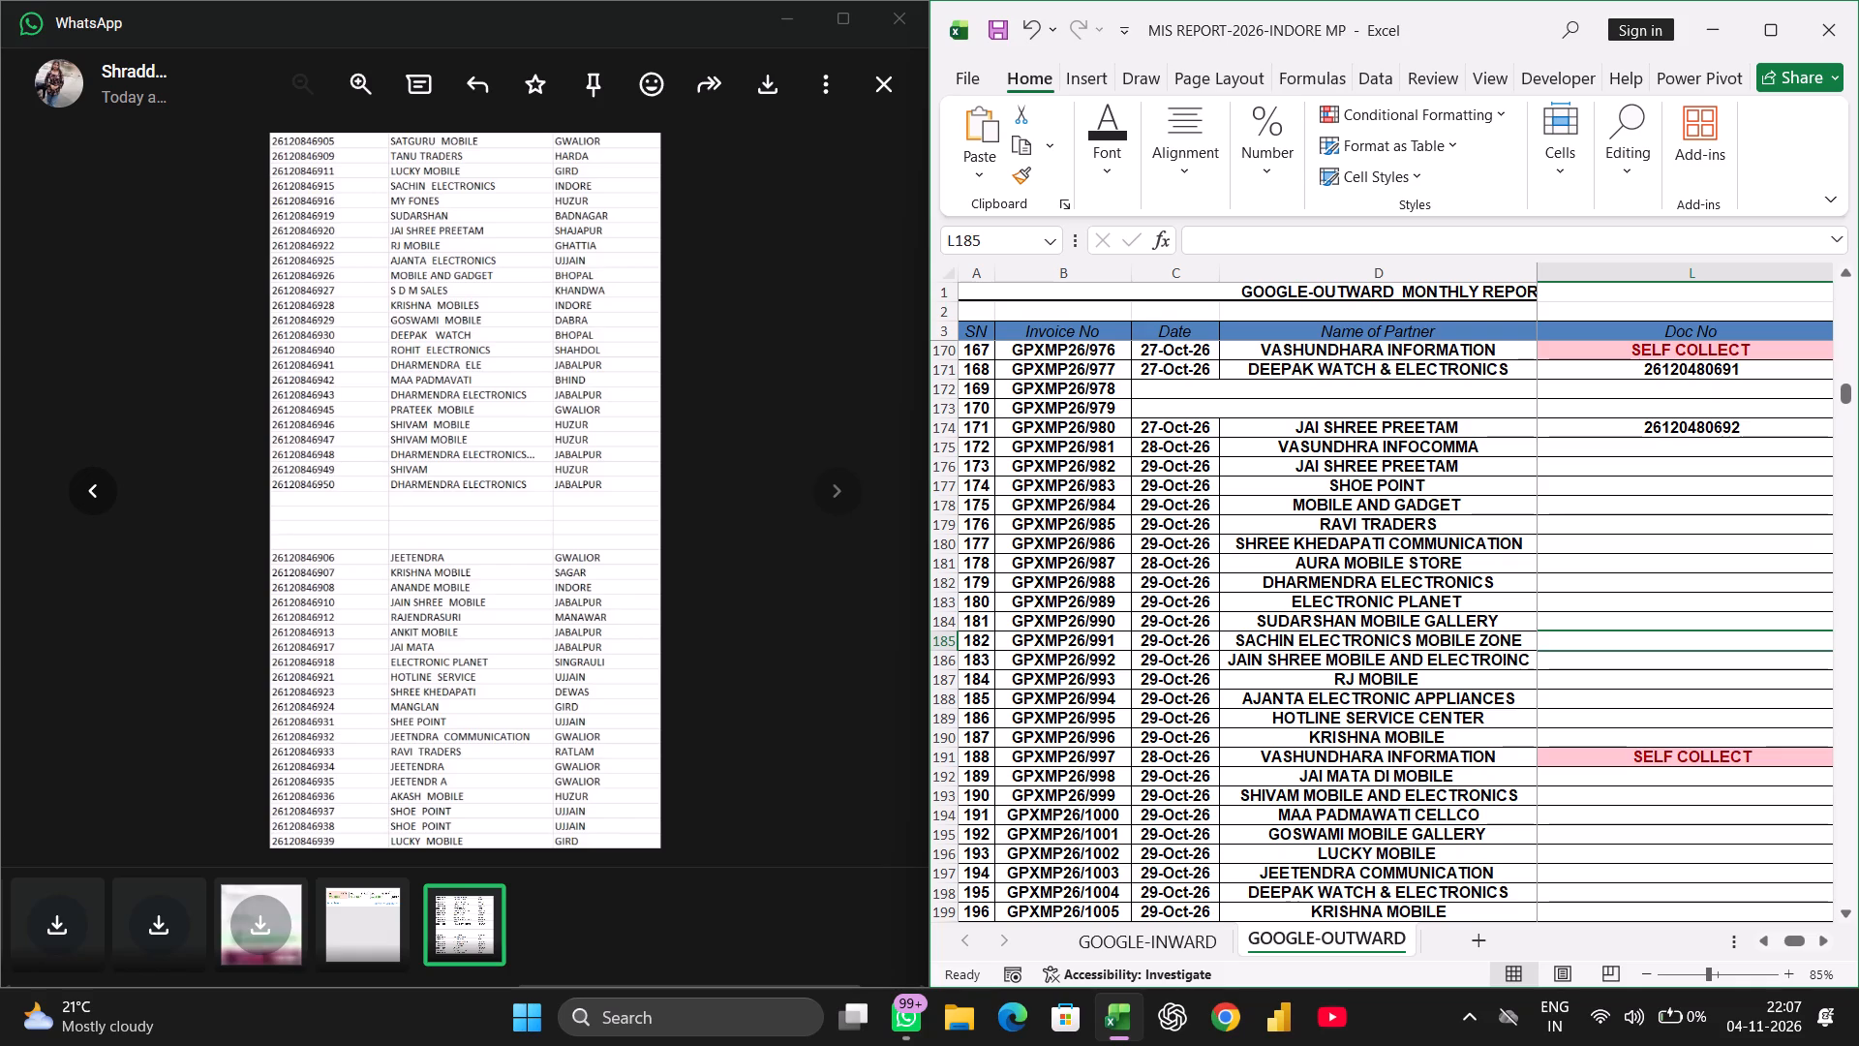
scroll(1586, 644, "right", 2)
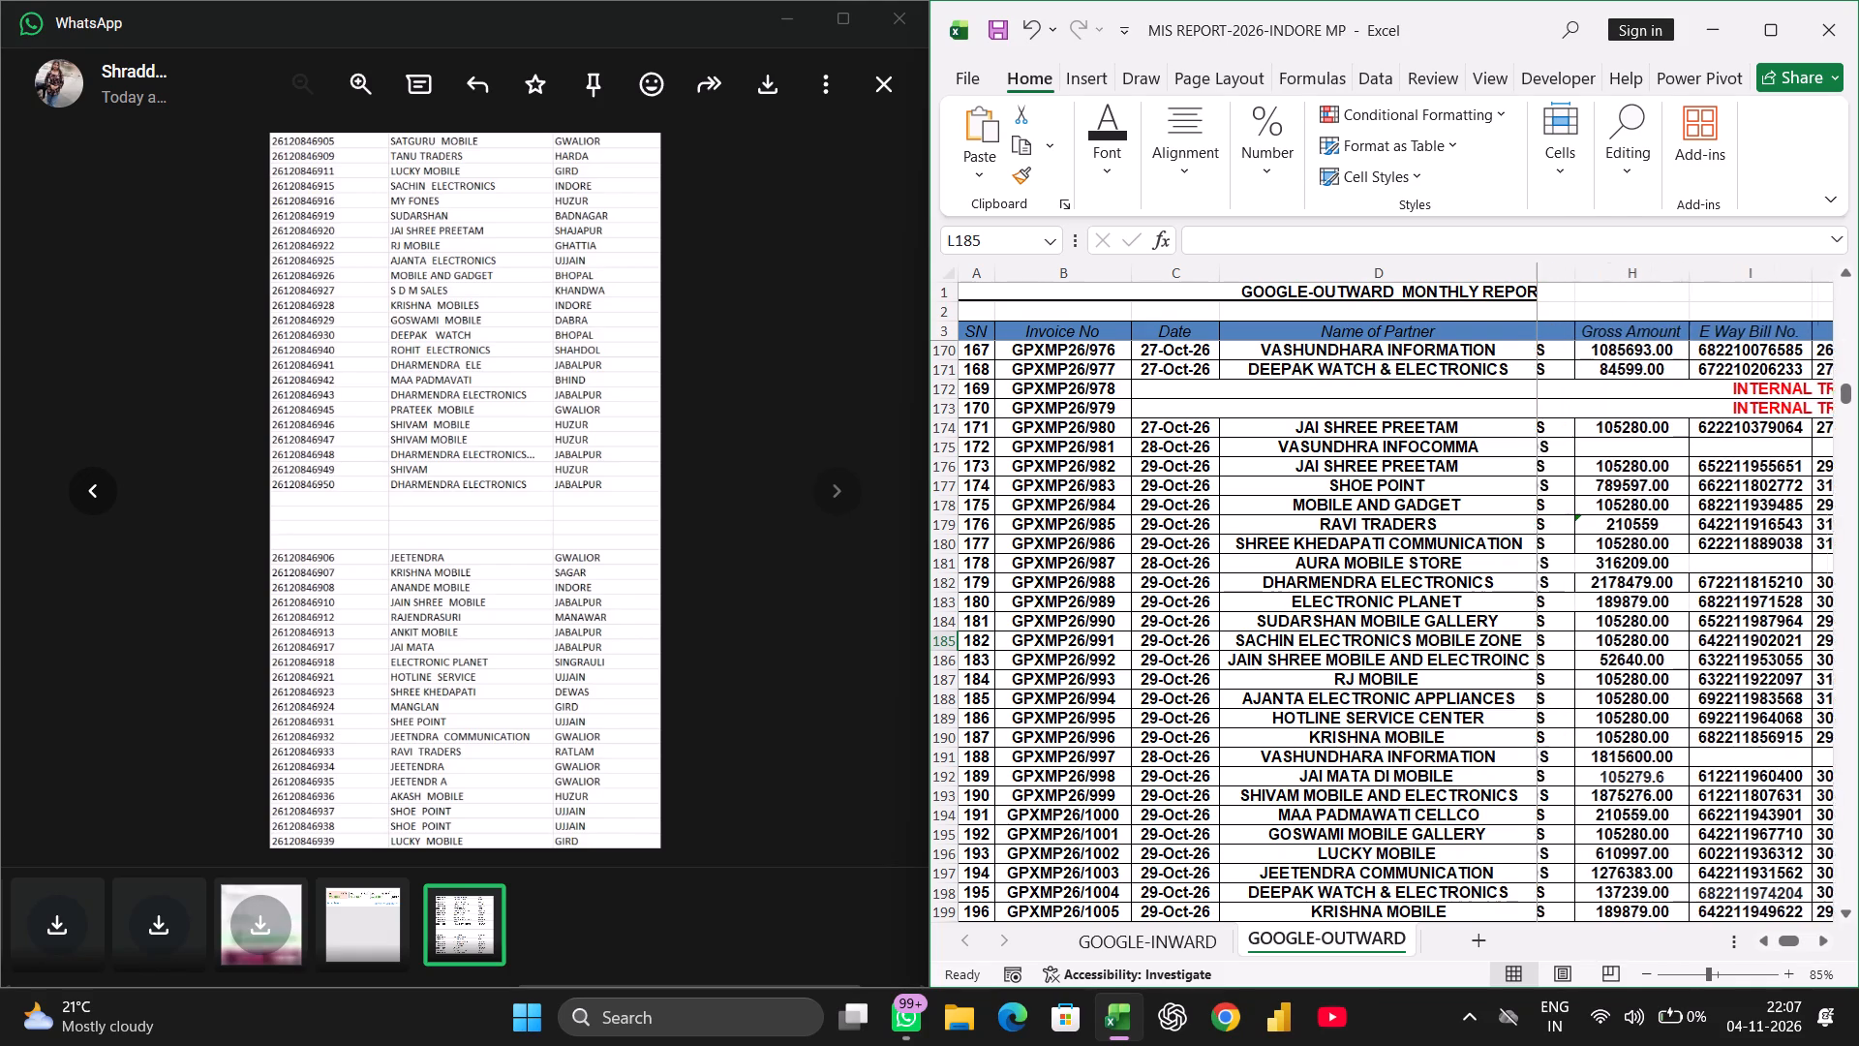
scroll(1586, 644, "right", 1)
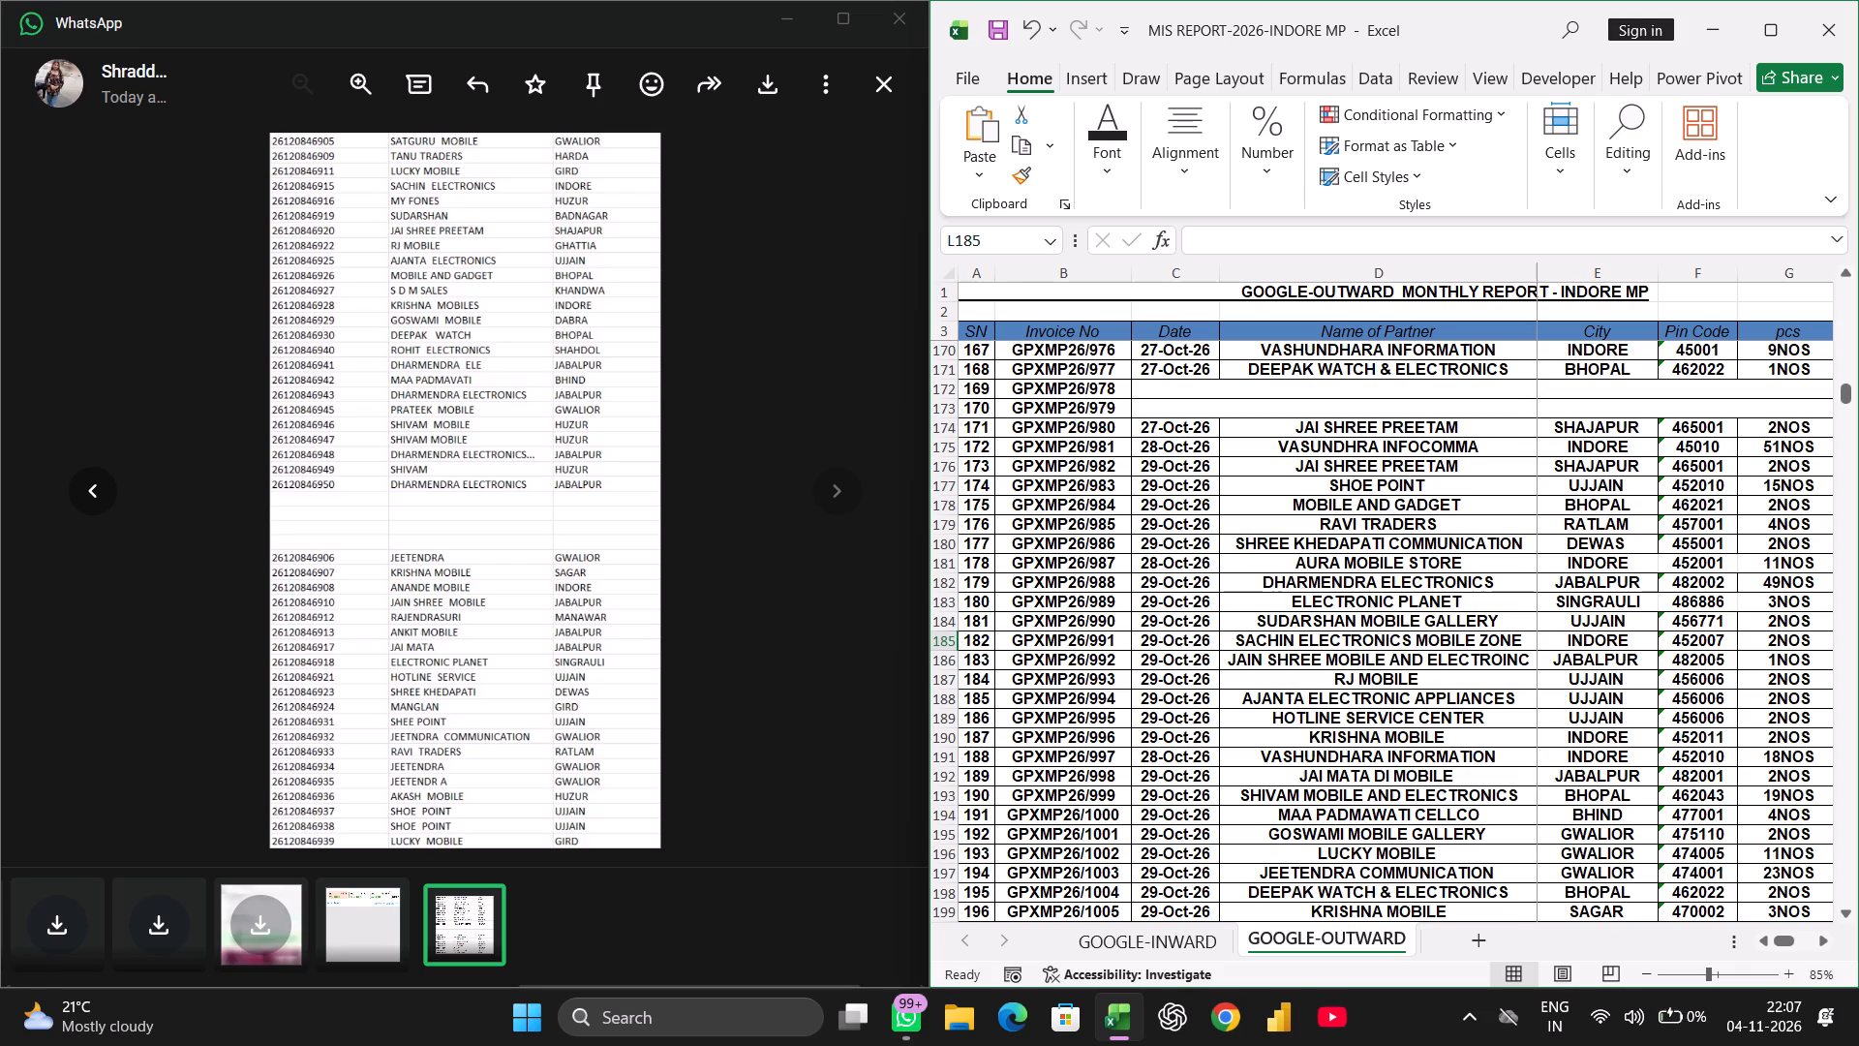
Bring up the Doc No column in the GOOGLE-OUTWARD sheet and select its cell for invoice GPXMP26/991, SACHIN ELECTRONICS MOBILE ZONE.
scroll(1715, 644, "left", 3)
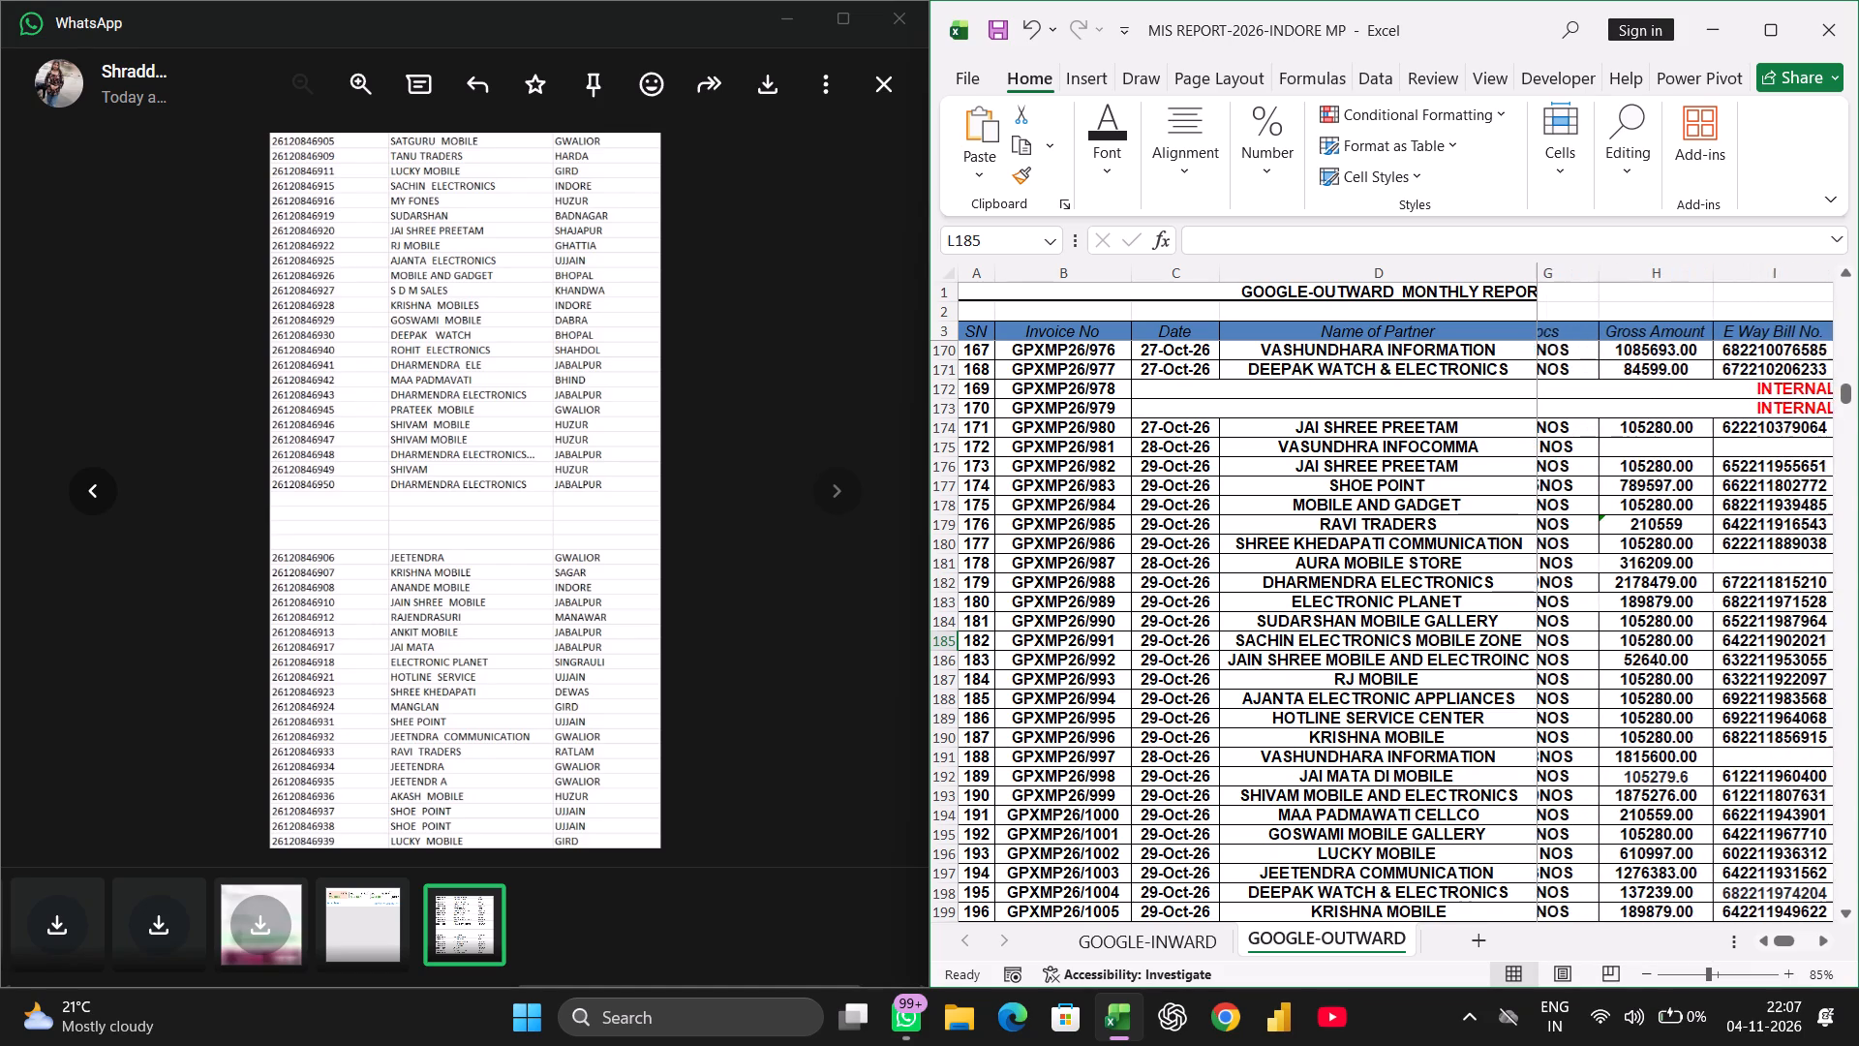
scroll(1715, 644, "left", 2)
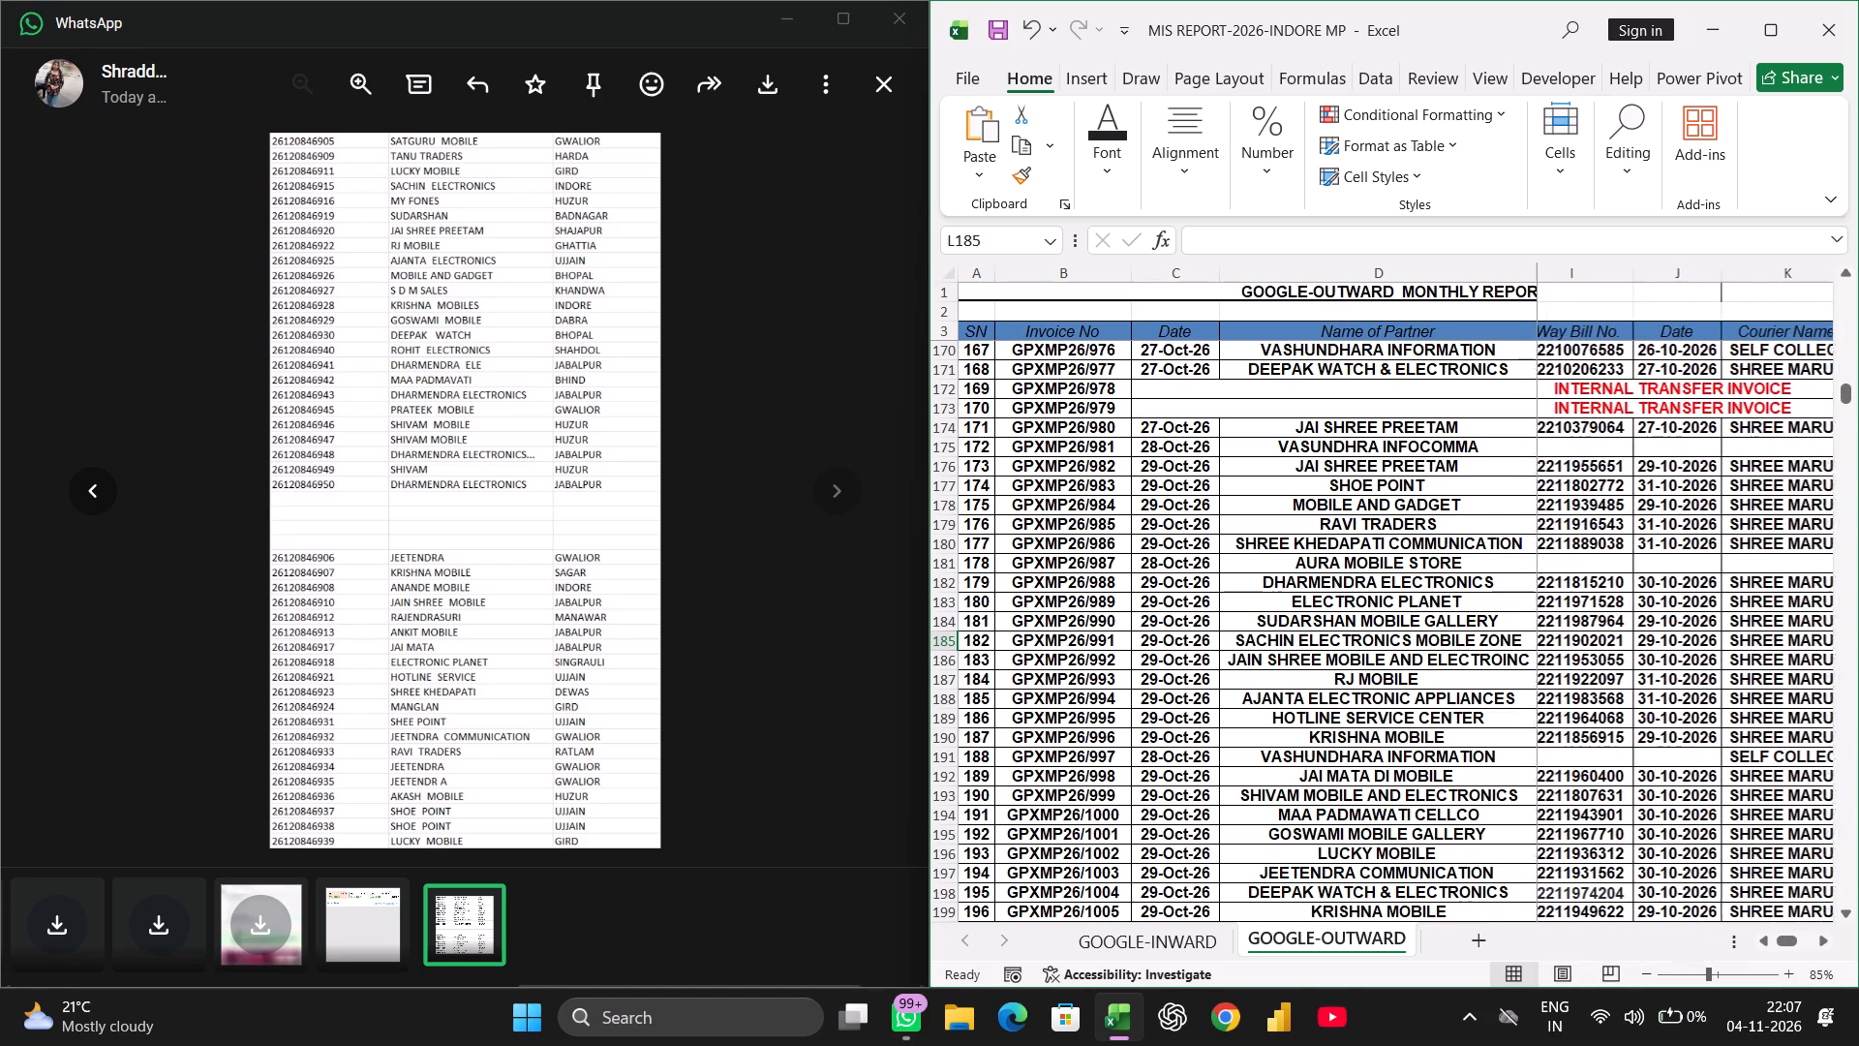
scroll(1715, 644, "left", 1)
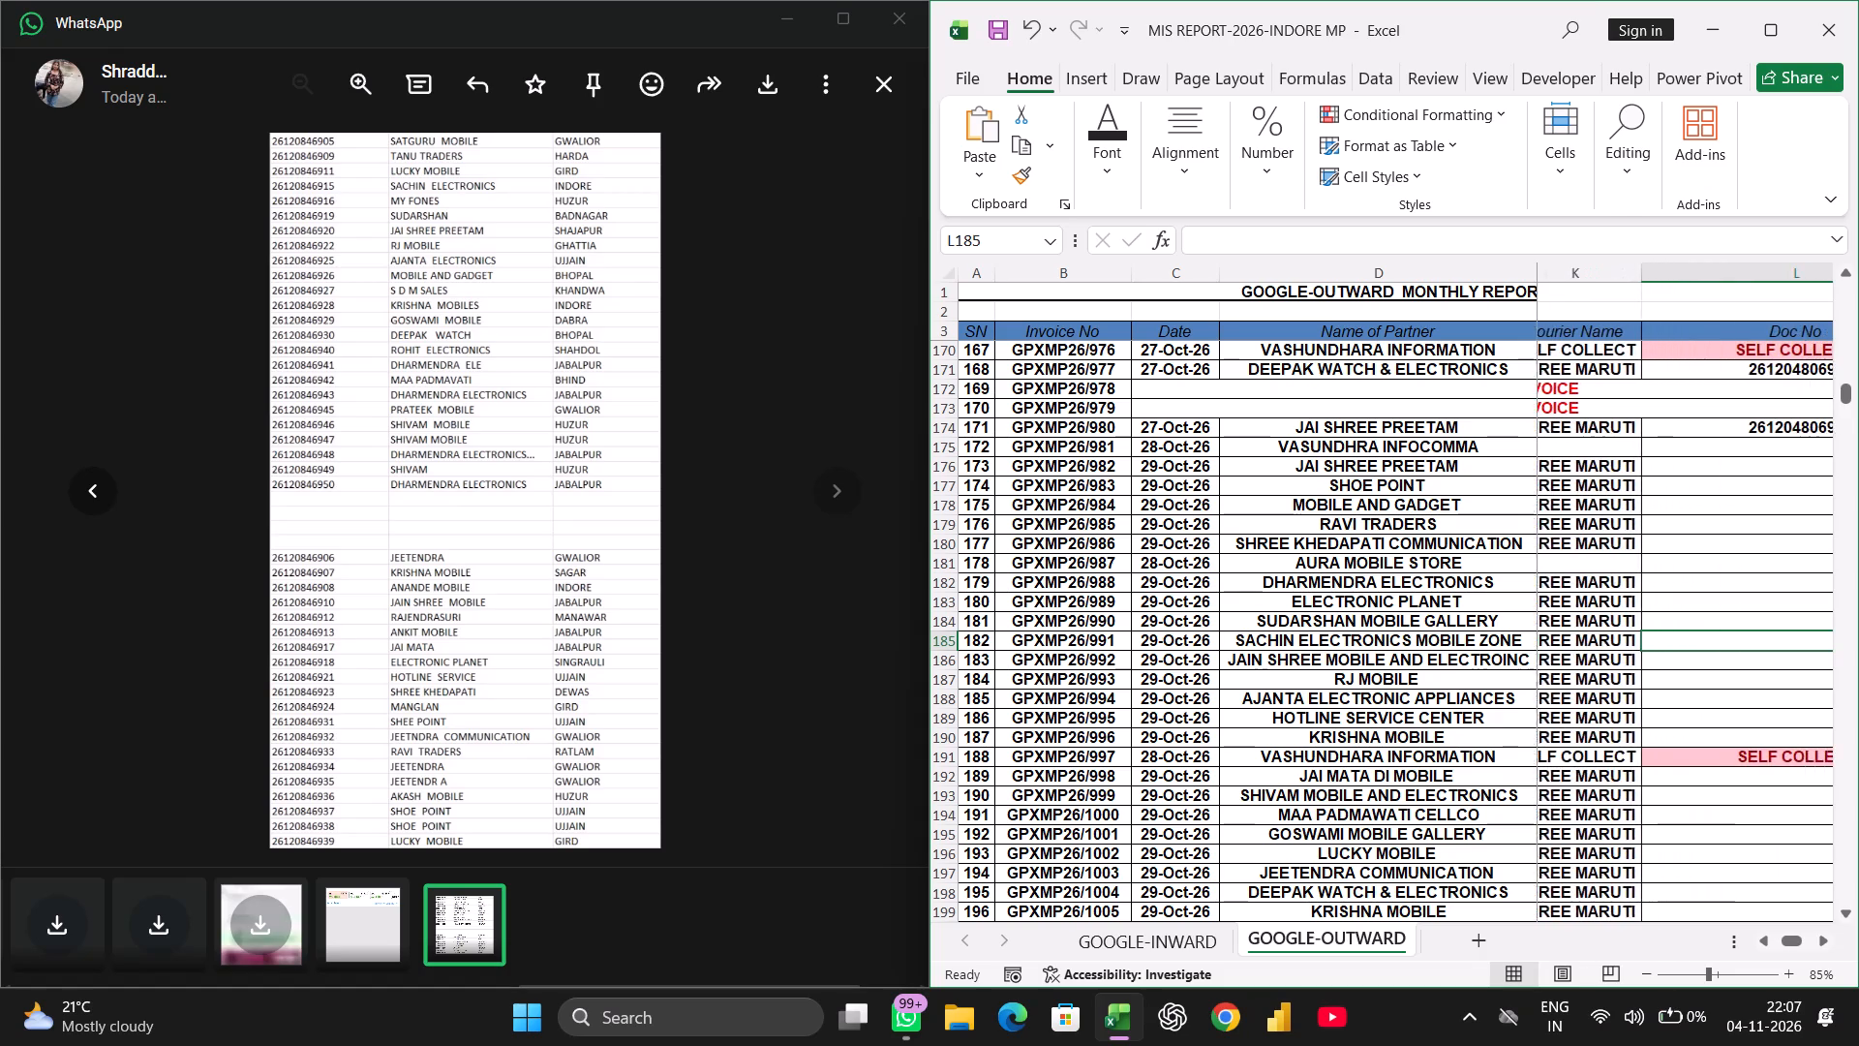
left_click(1715, 644)
scroll(1715, 644, "left", 1)
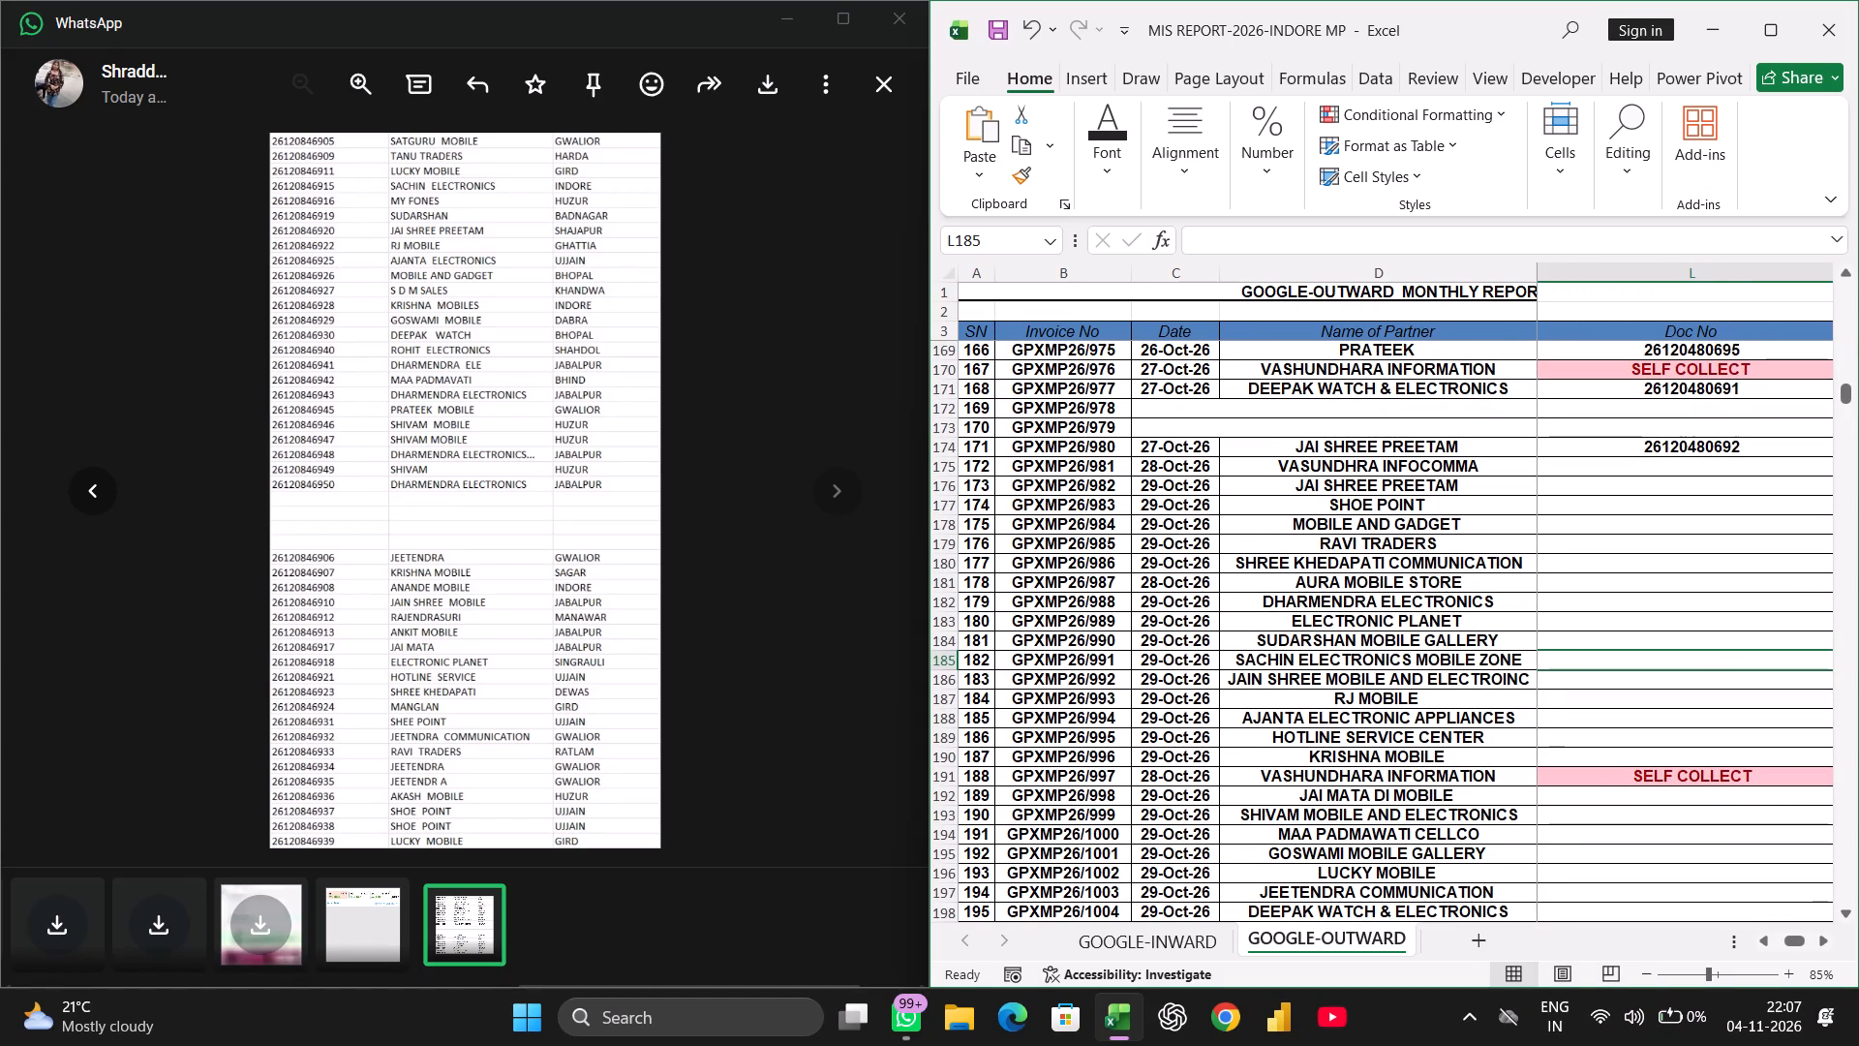
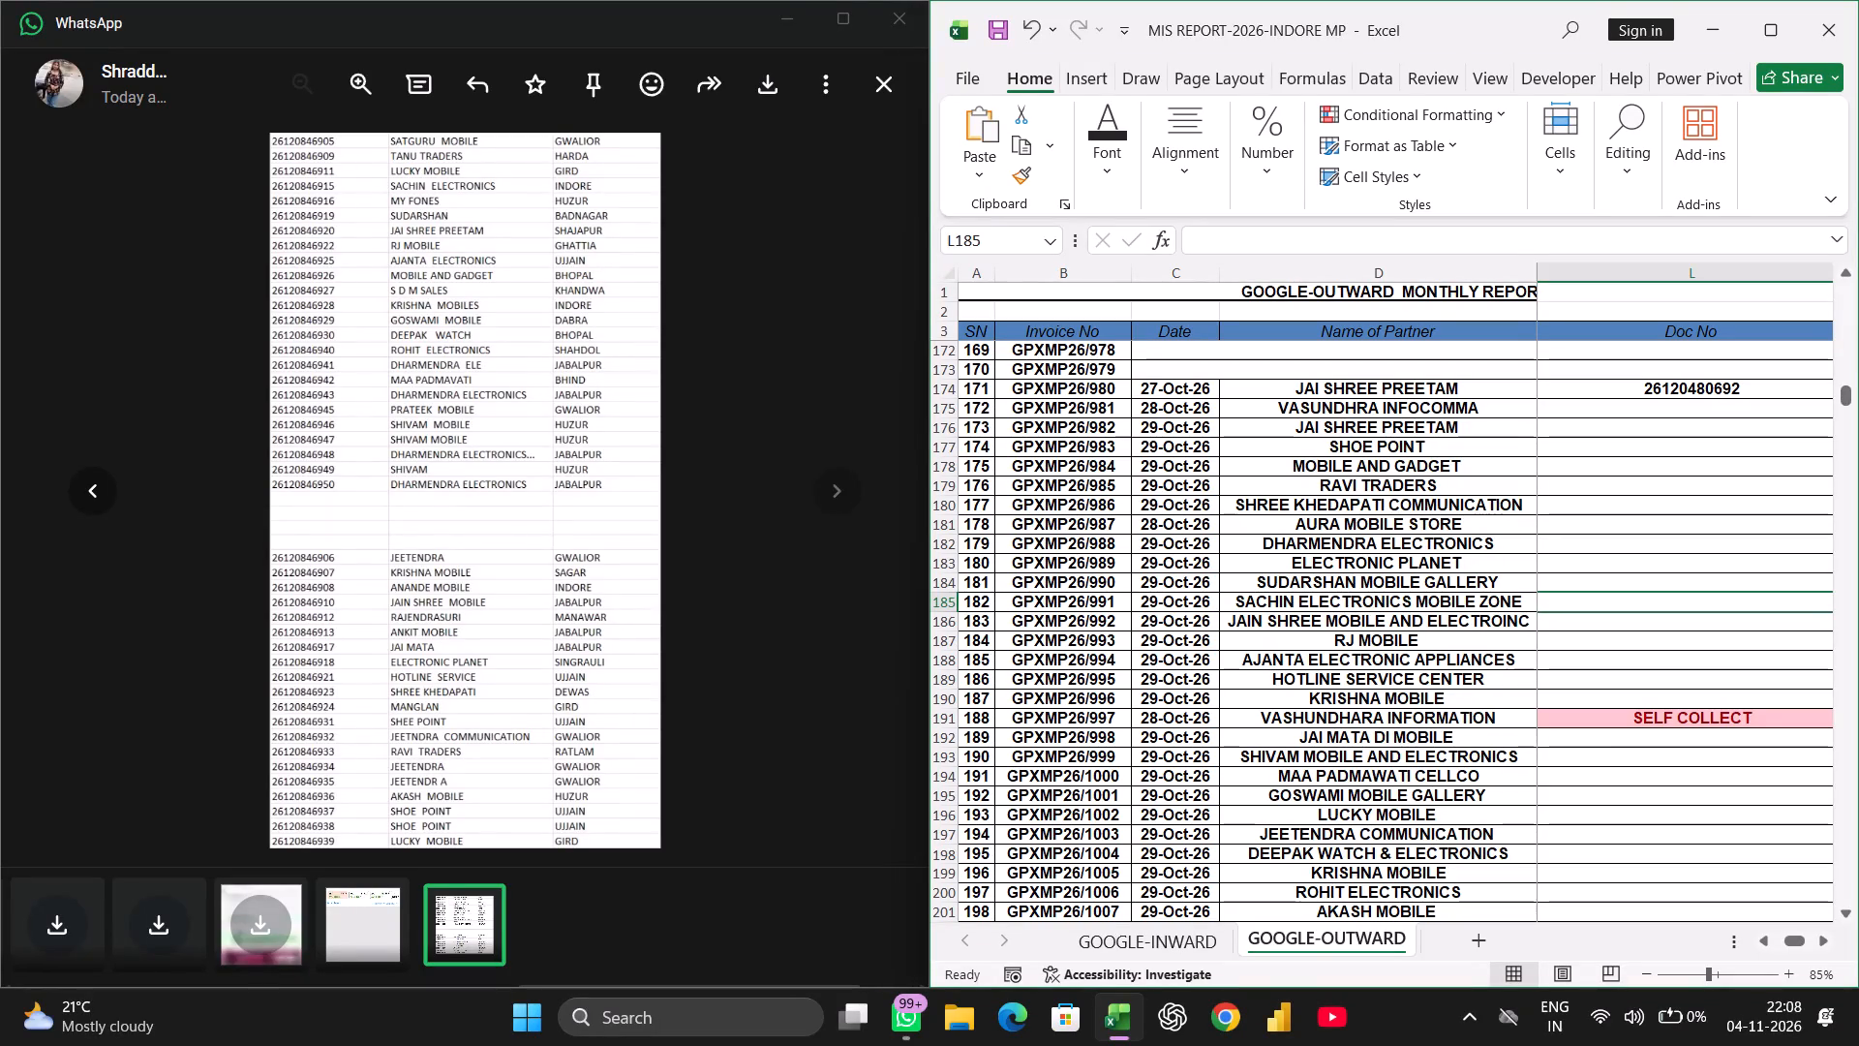
Paste the number prefix 26120846 into the Doc No cell for invoice GPXMP26/991, SACHIN ELECTRONICS MOBILE ZONE, and open the entry for editing.
left_click(1680, 606)
key("ctrl+v")
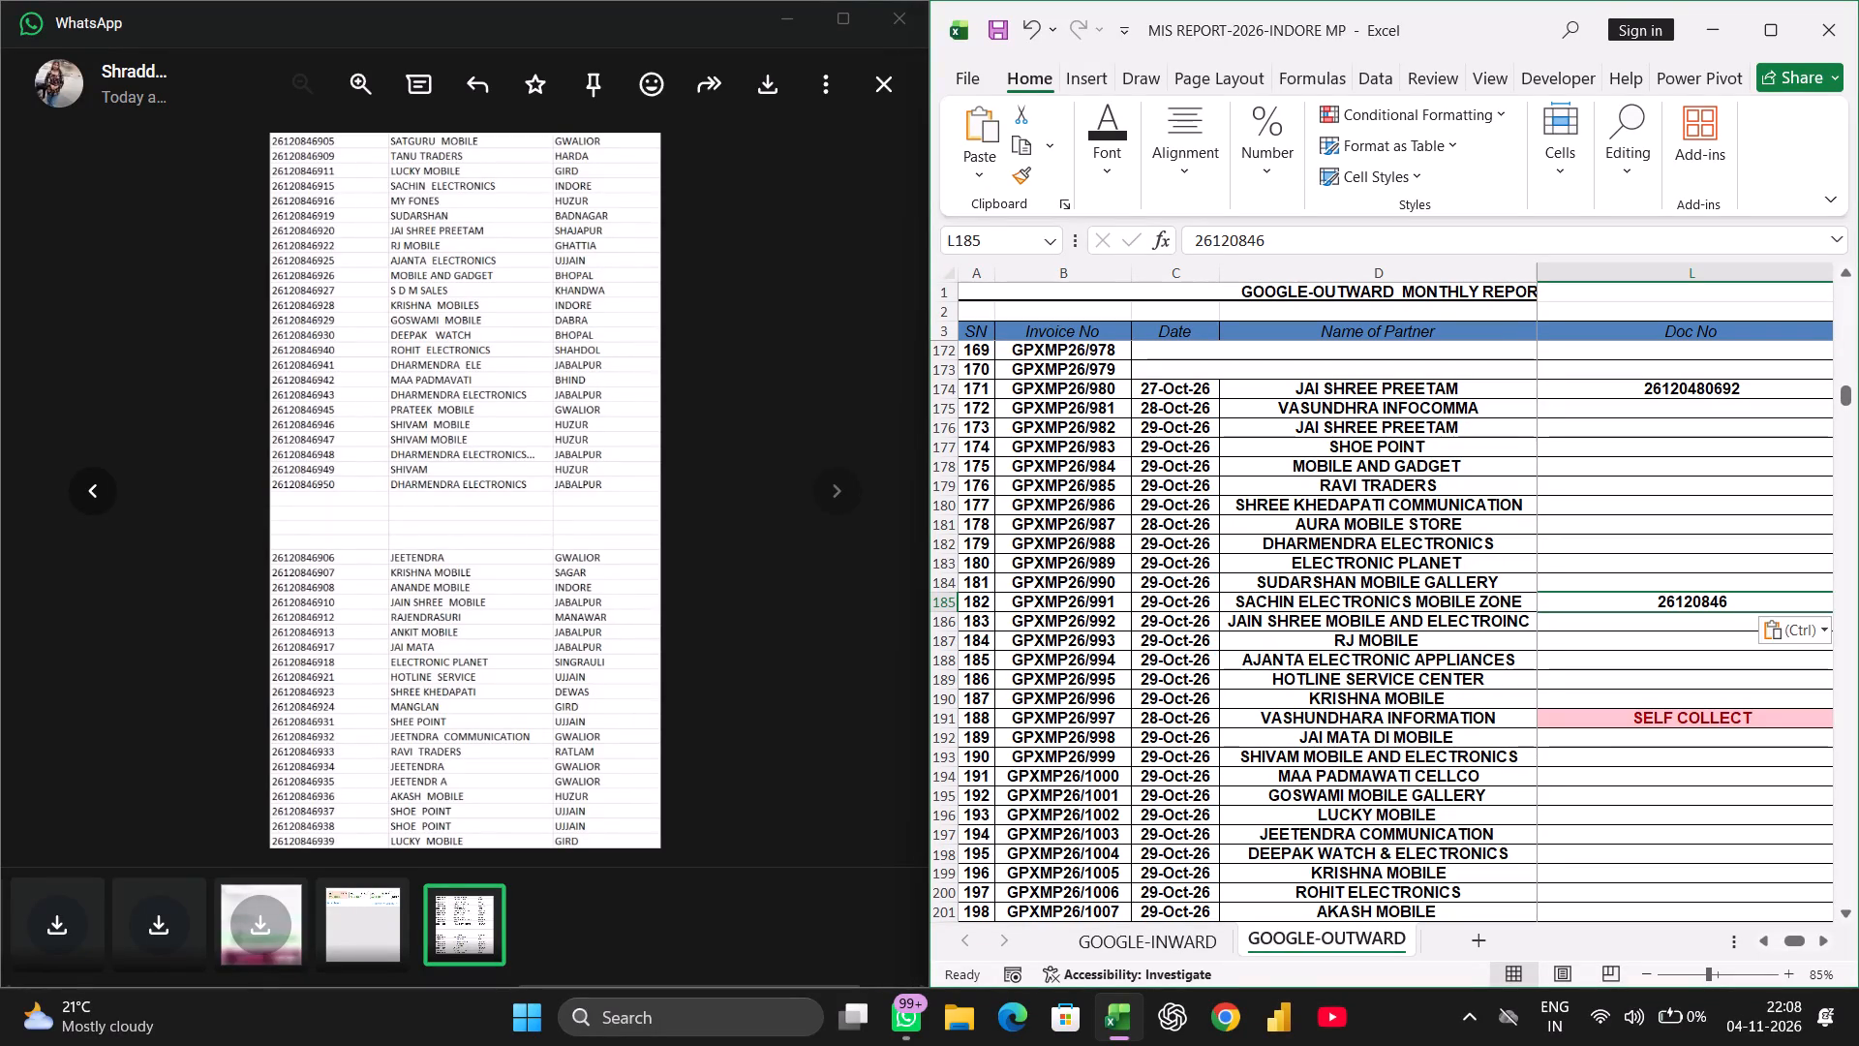
left_click(1740, 605)
double_click(1740, 605)
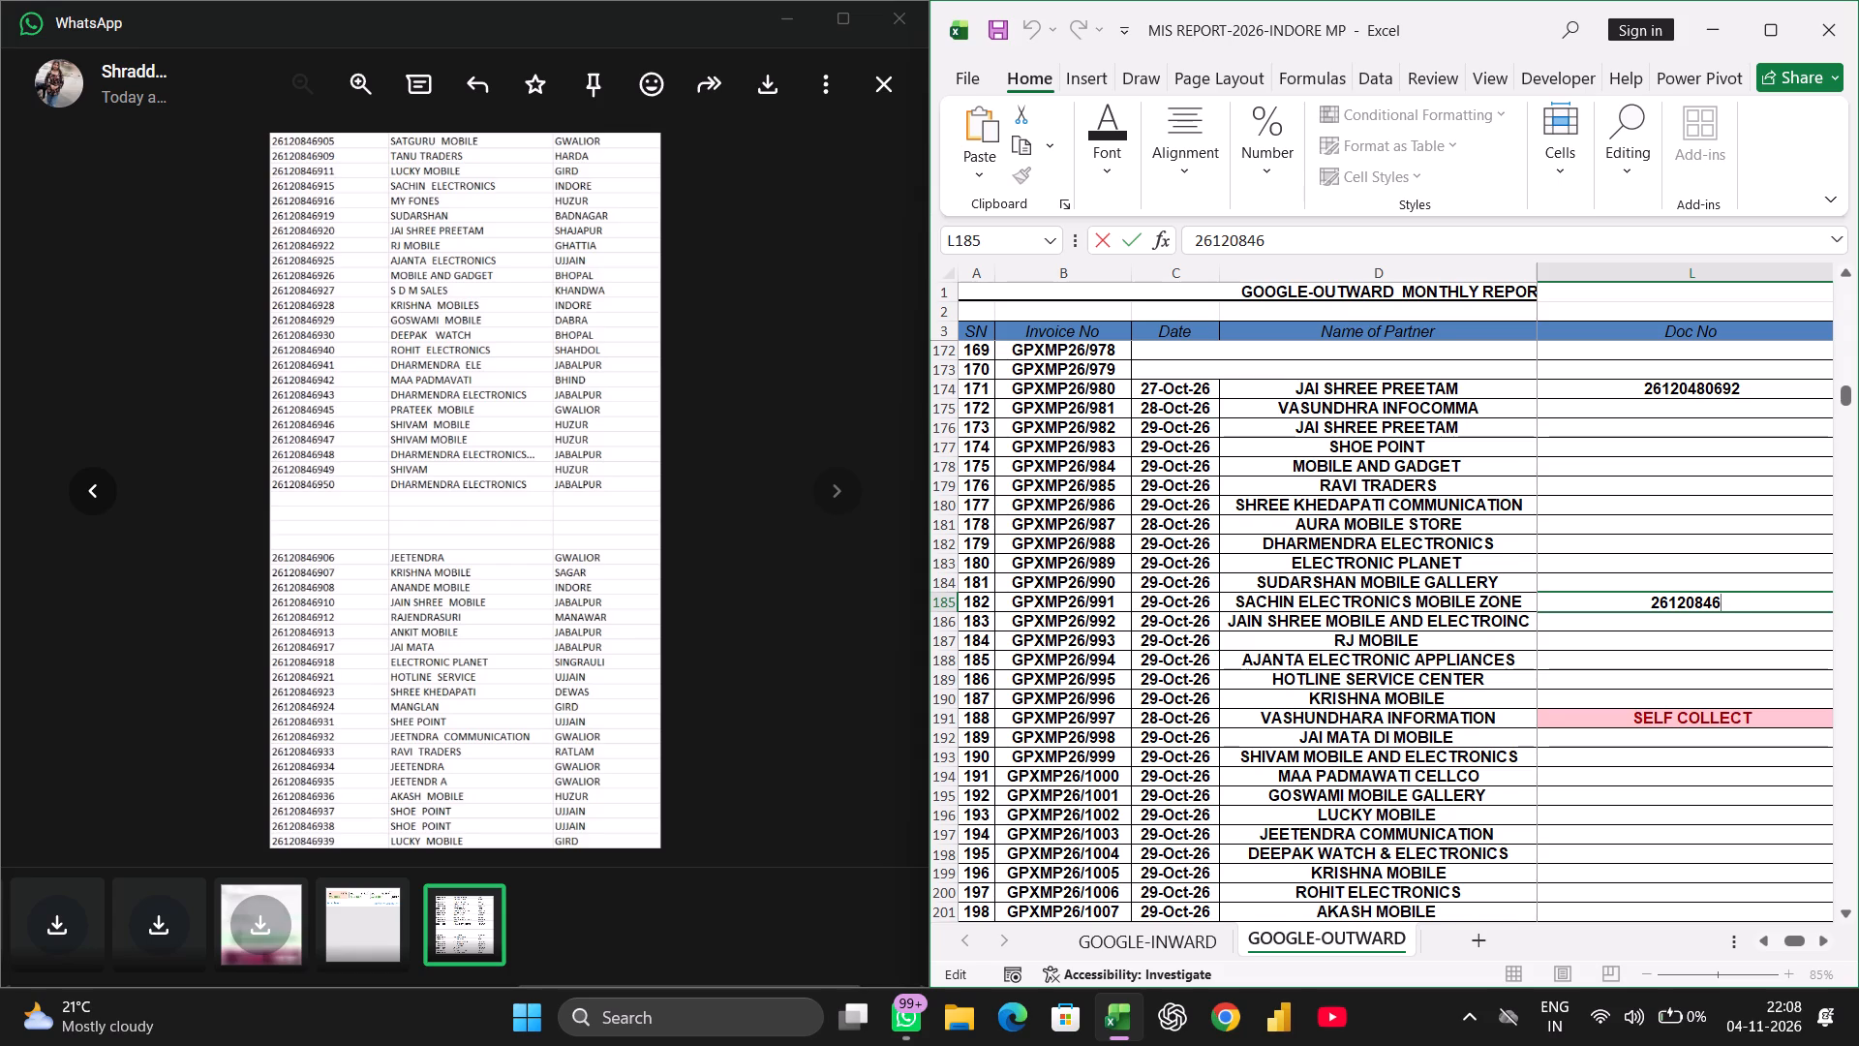
type("915")
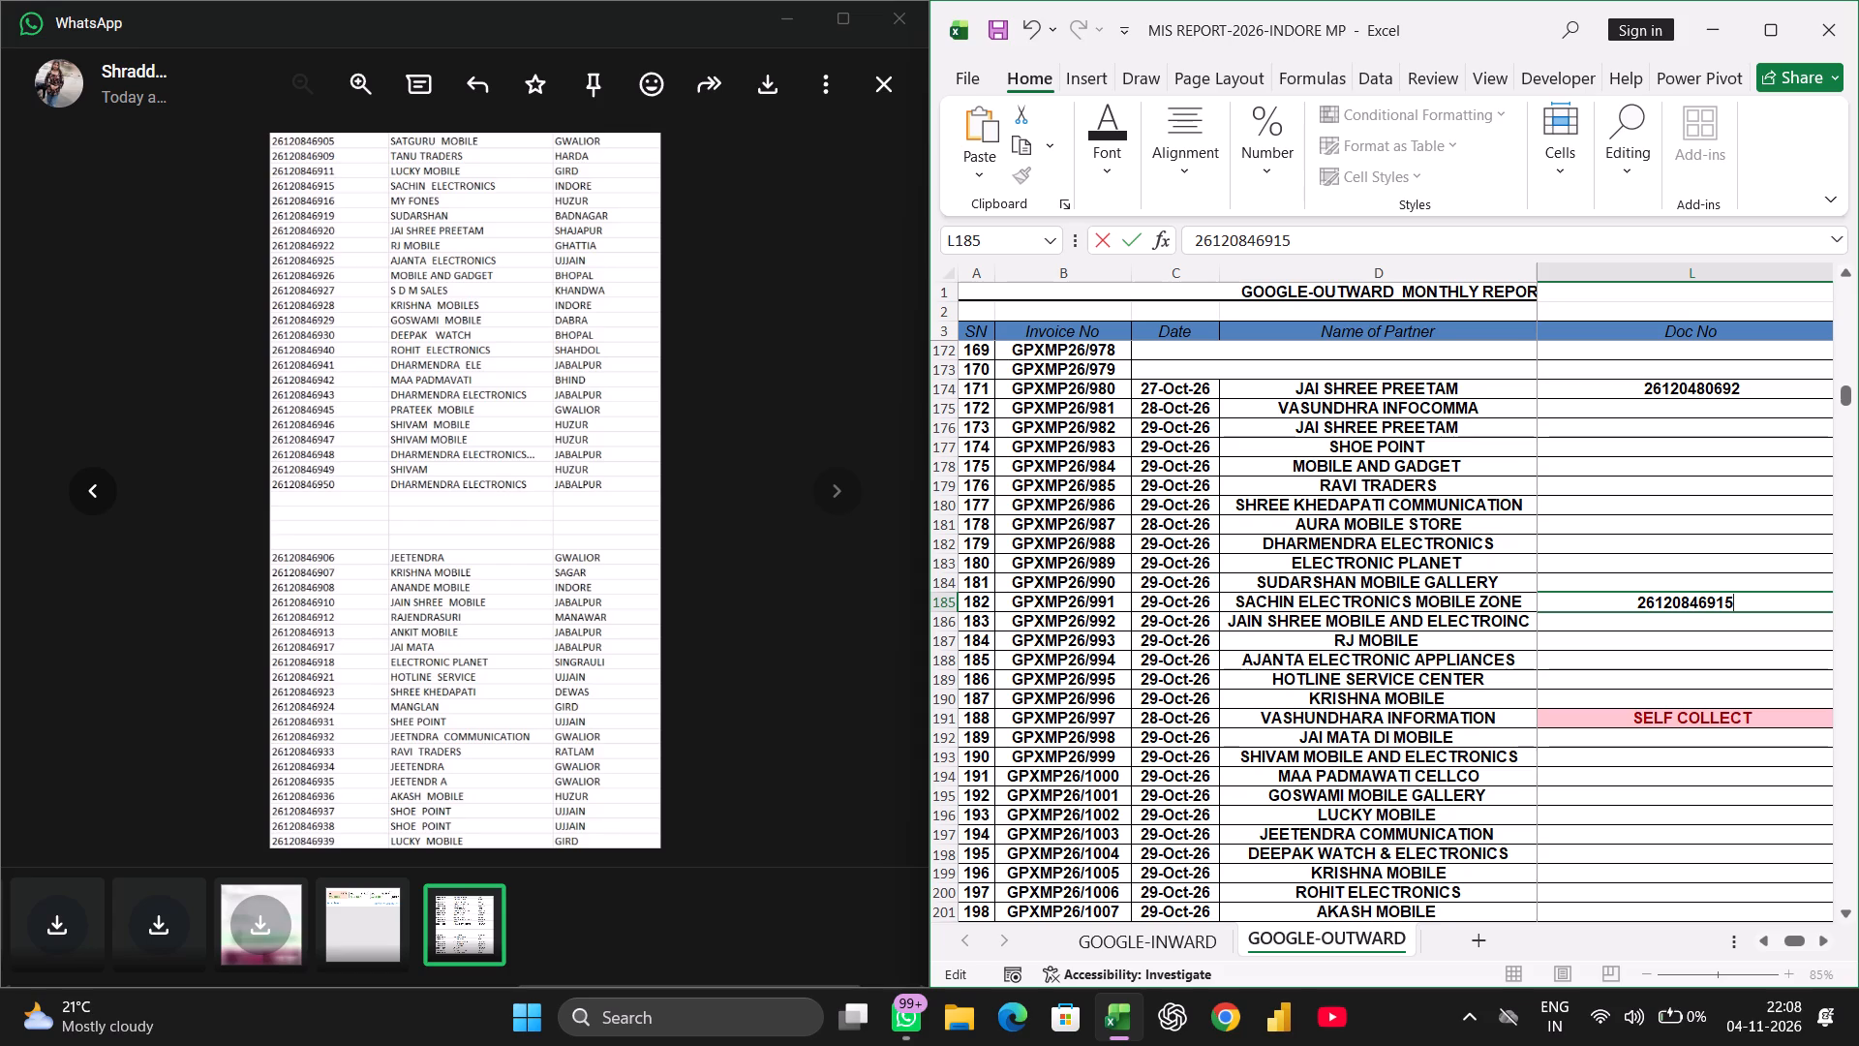
key("slash")
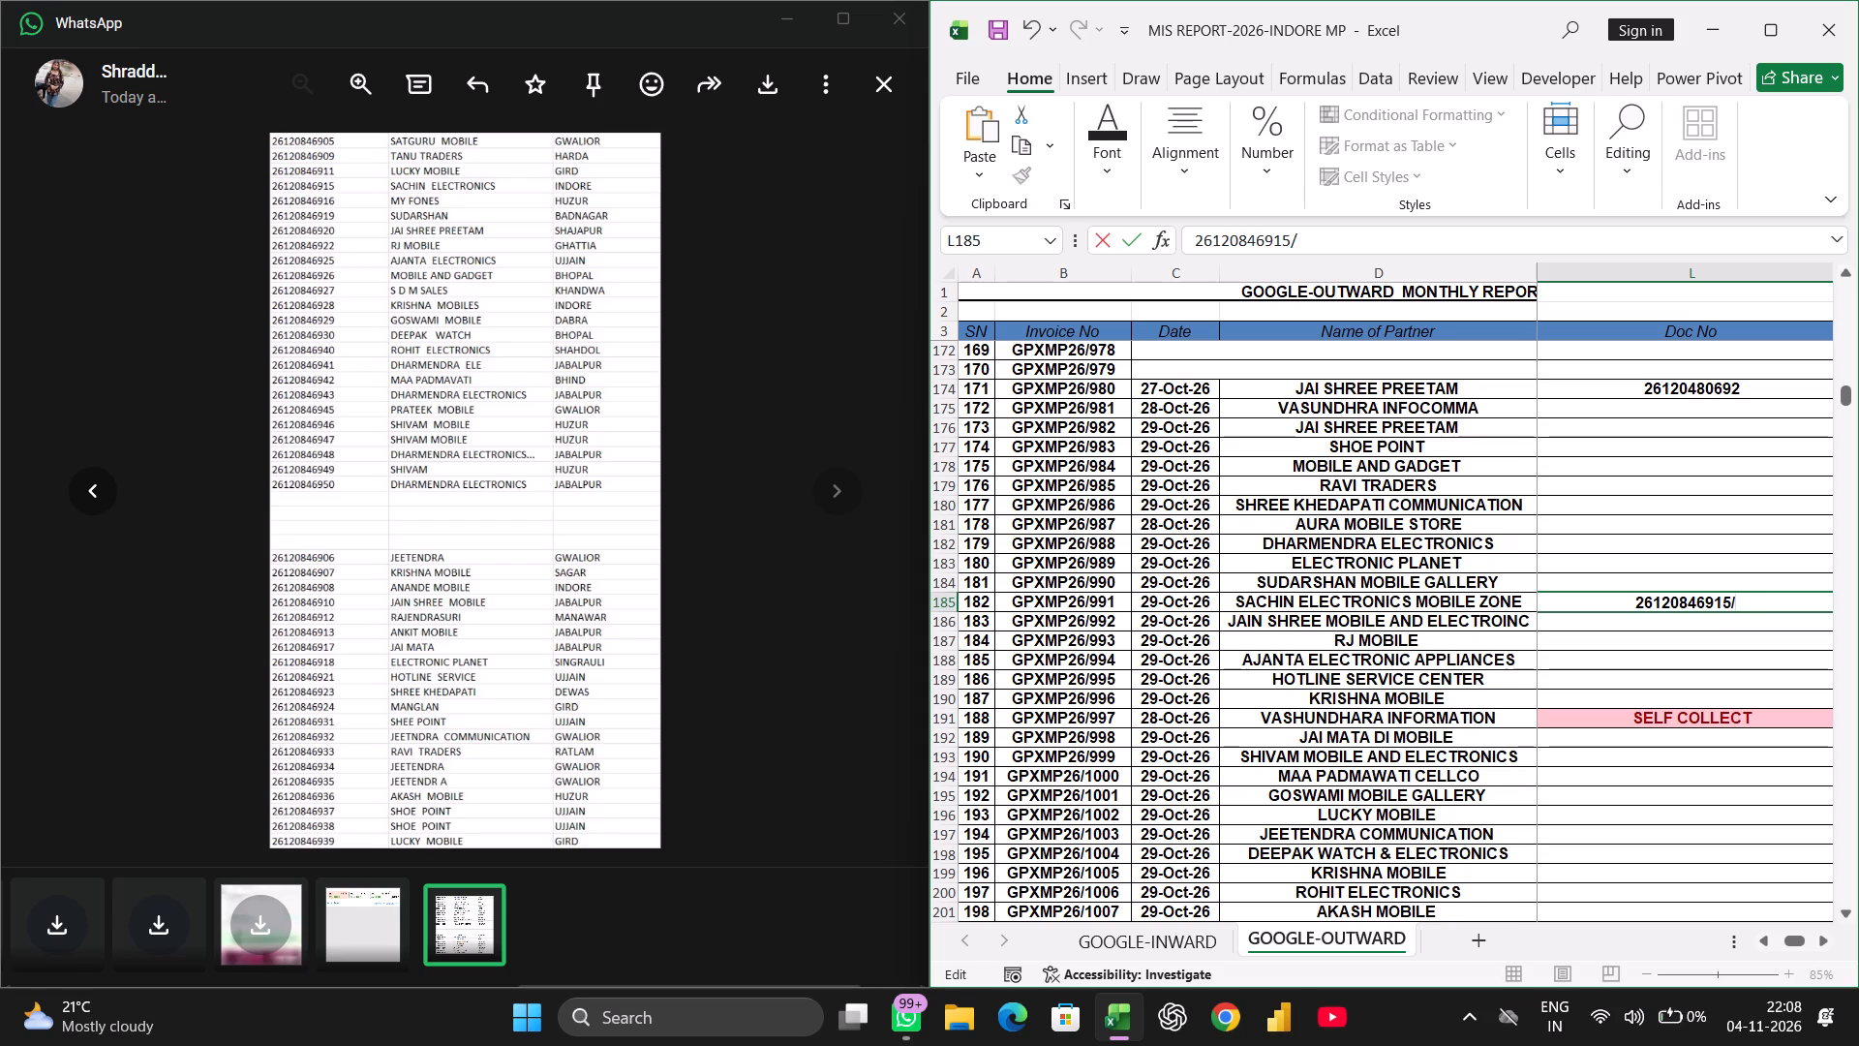
key("BackSpace")
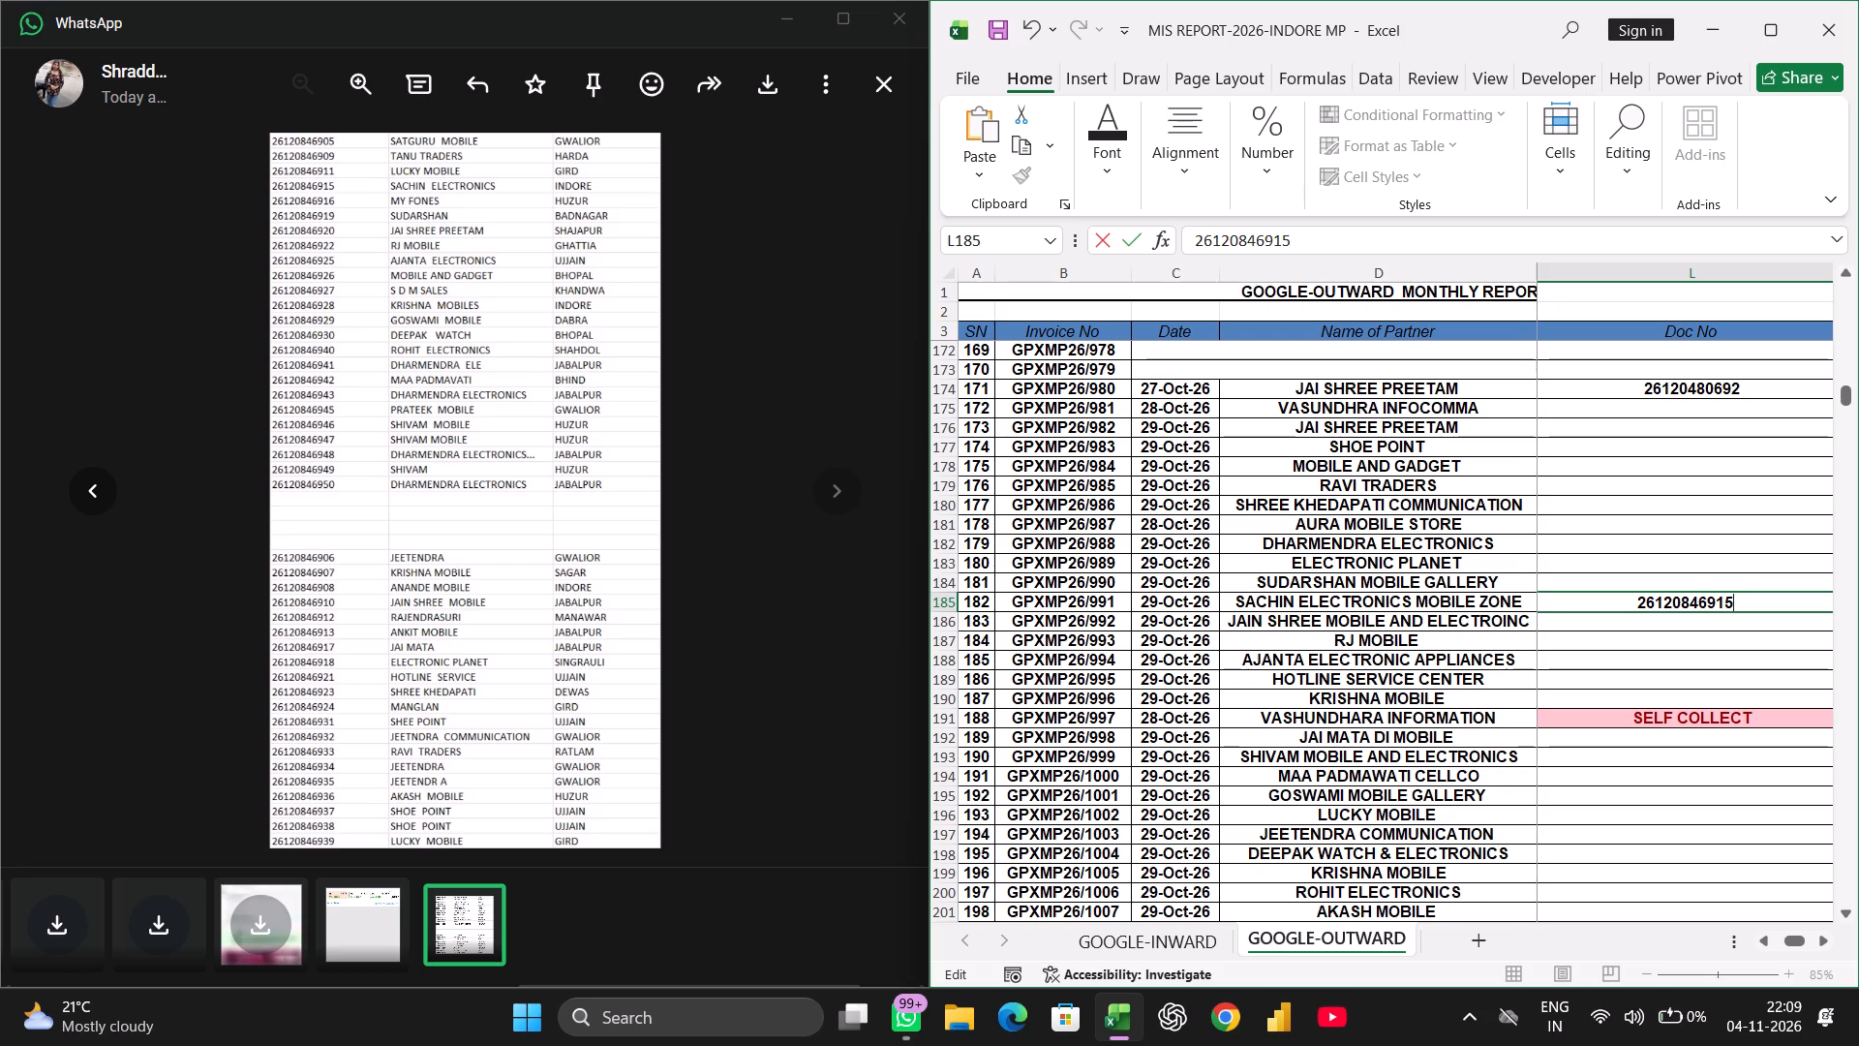
left_click(1618, 809)
double_click(1618, 809)
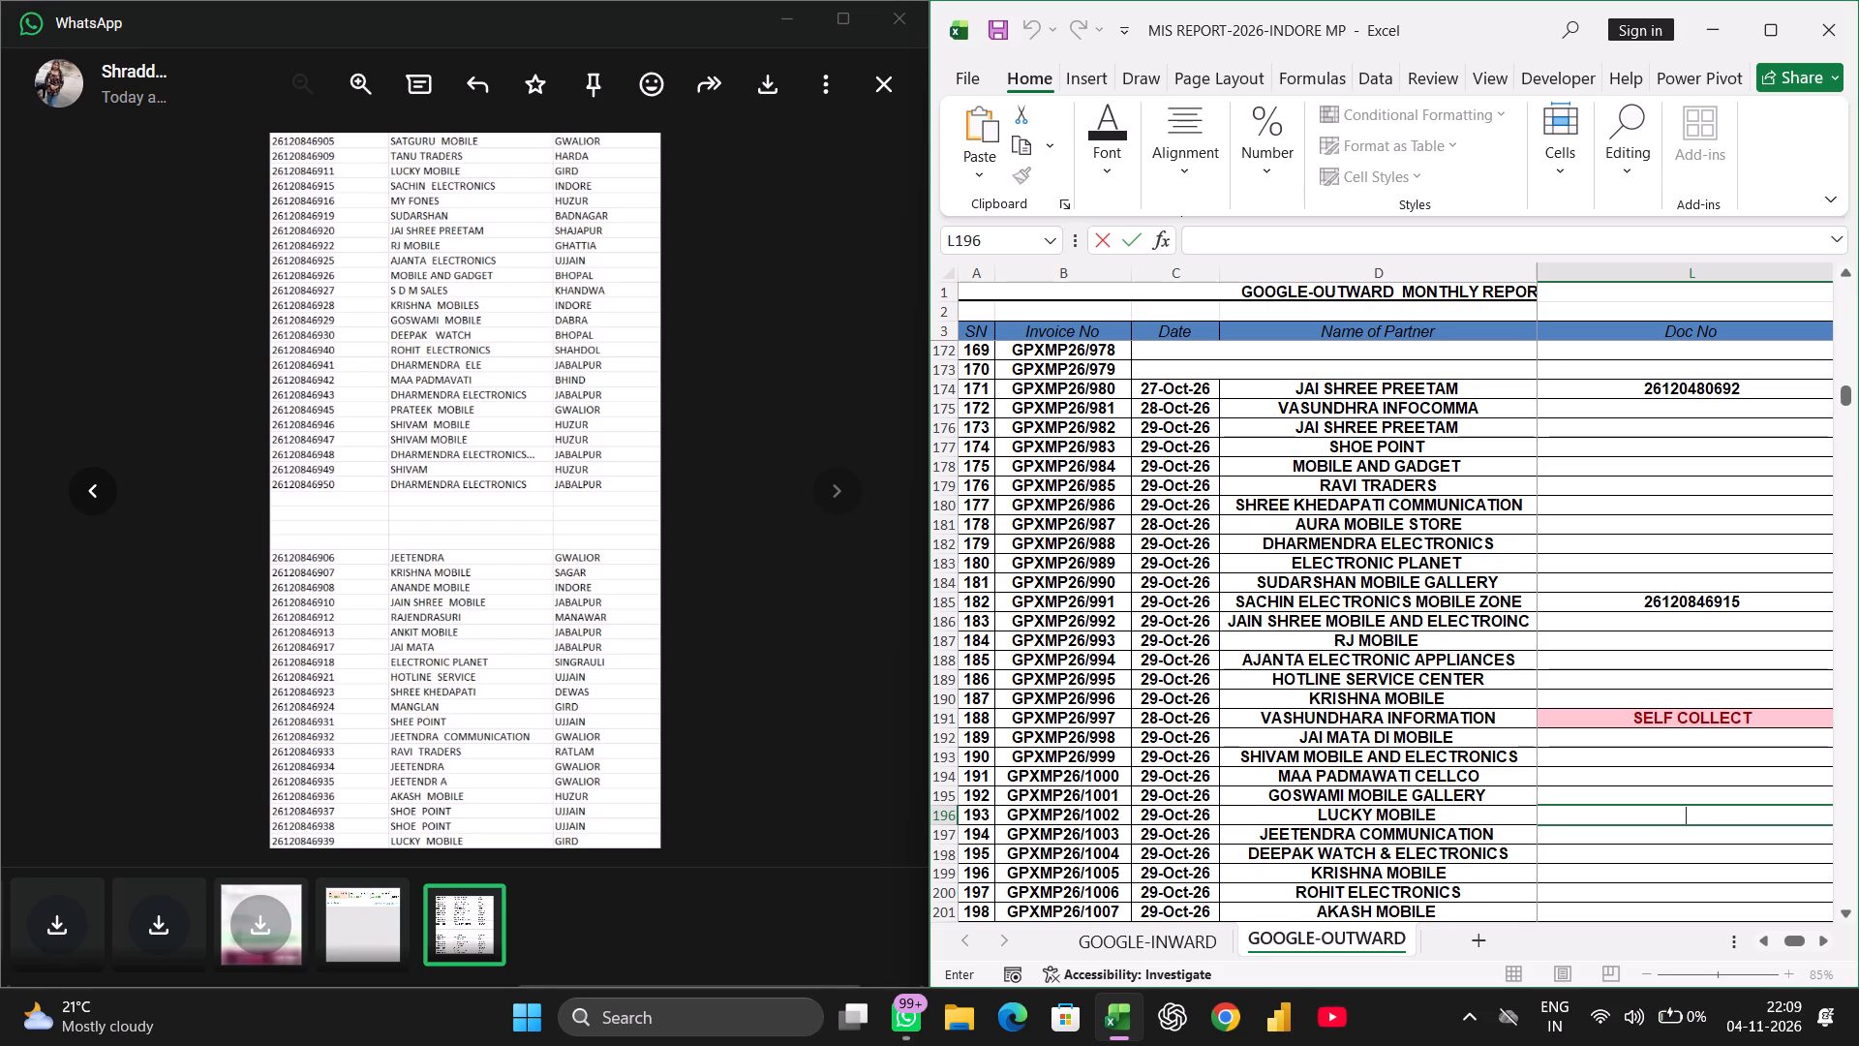
key("ctrl+v")
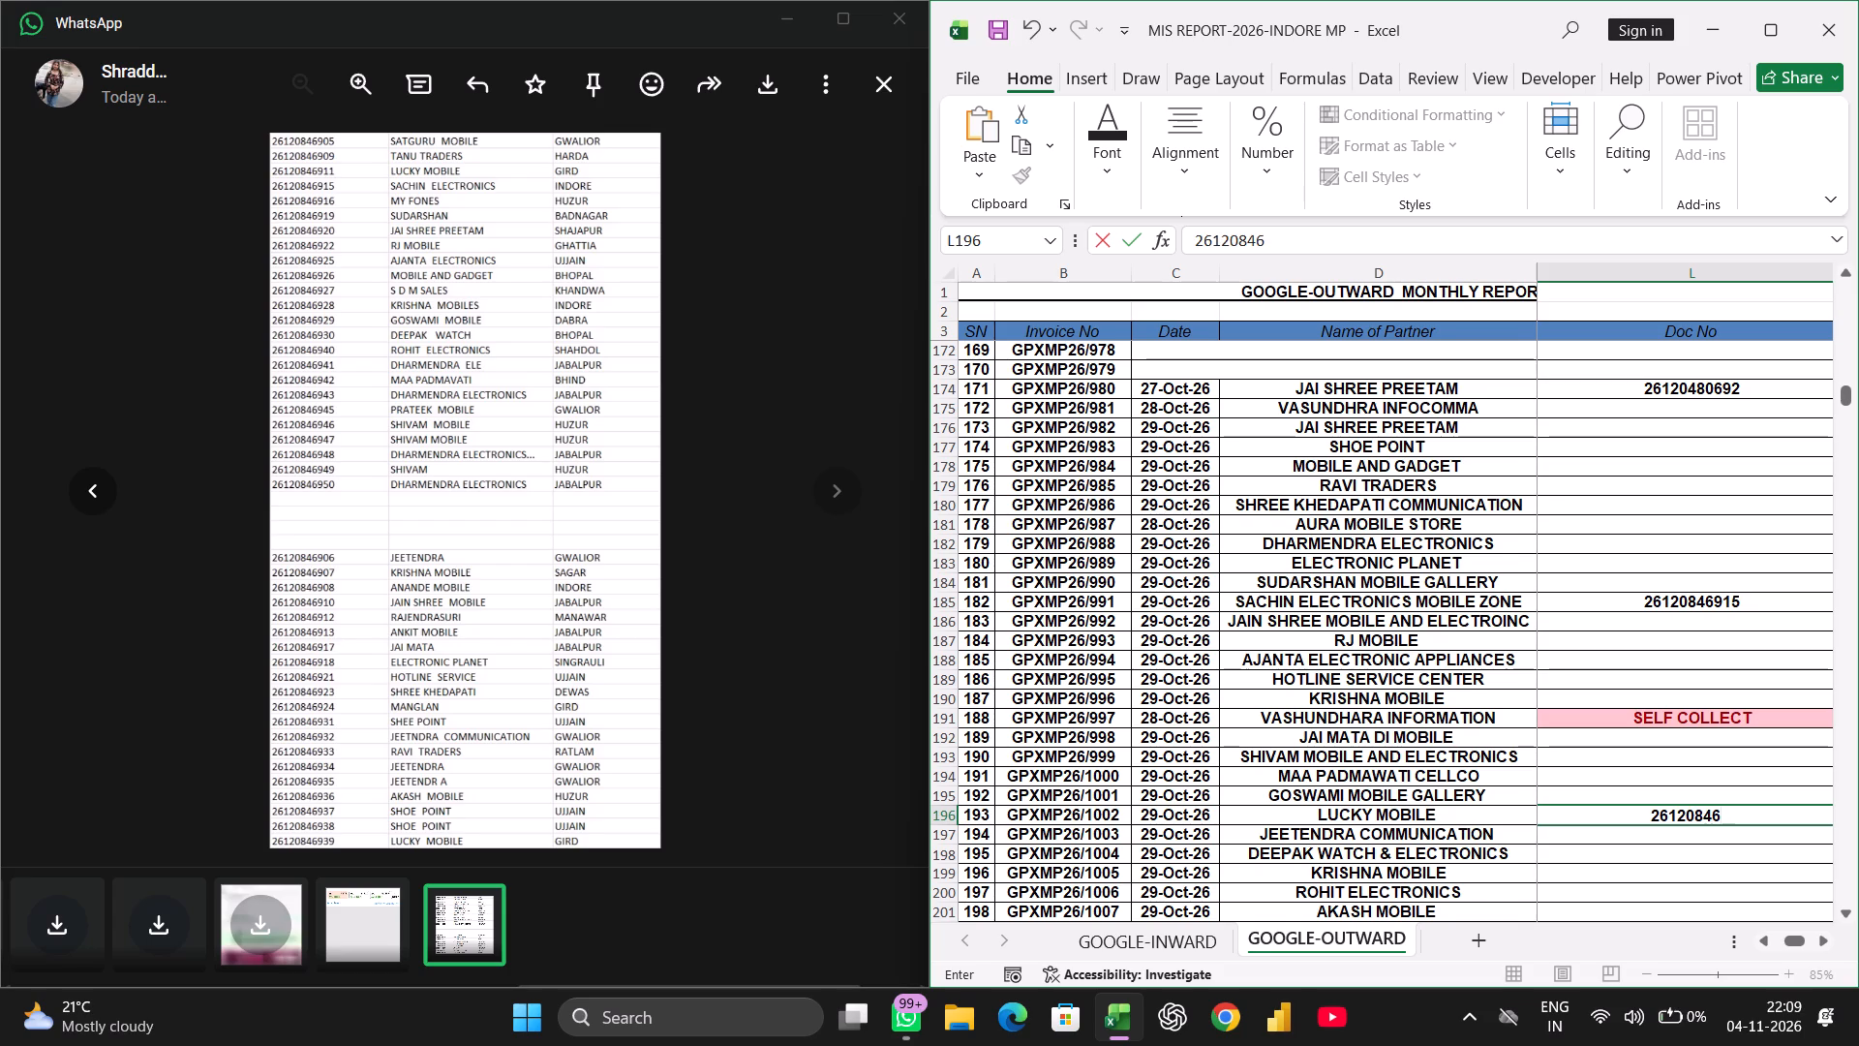
type("911")
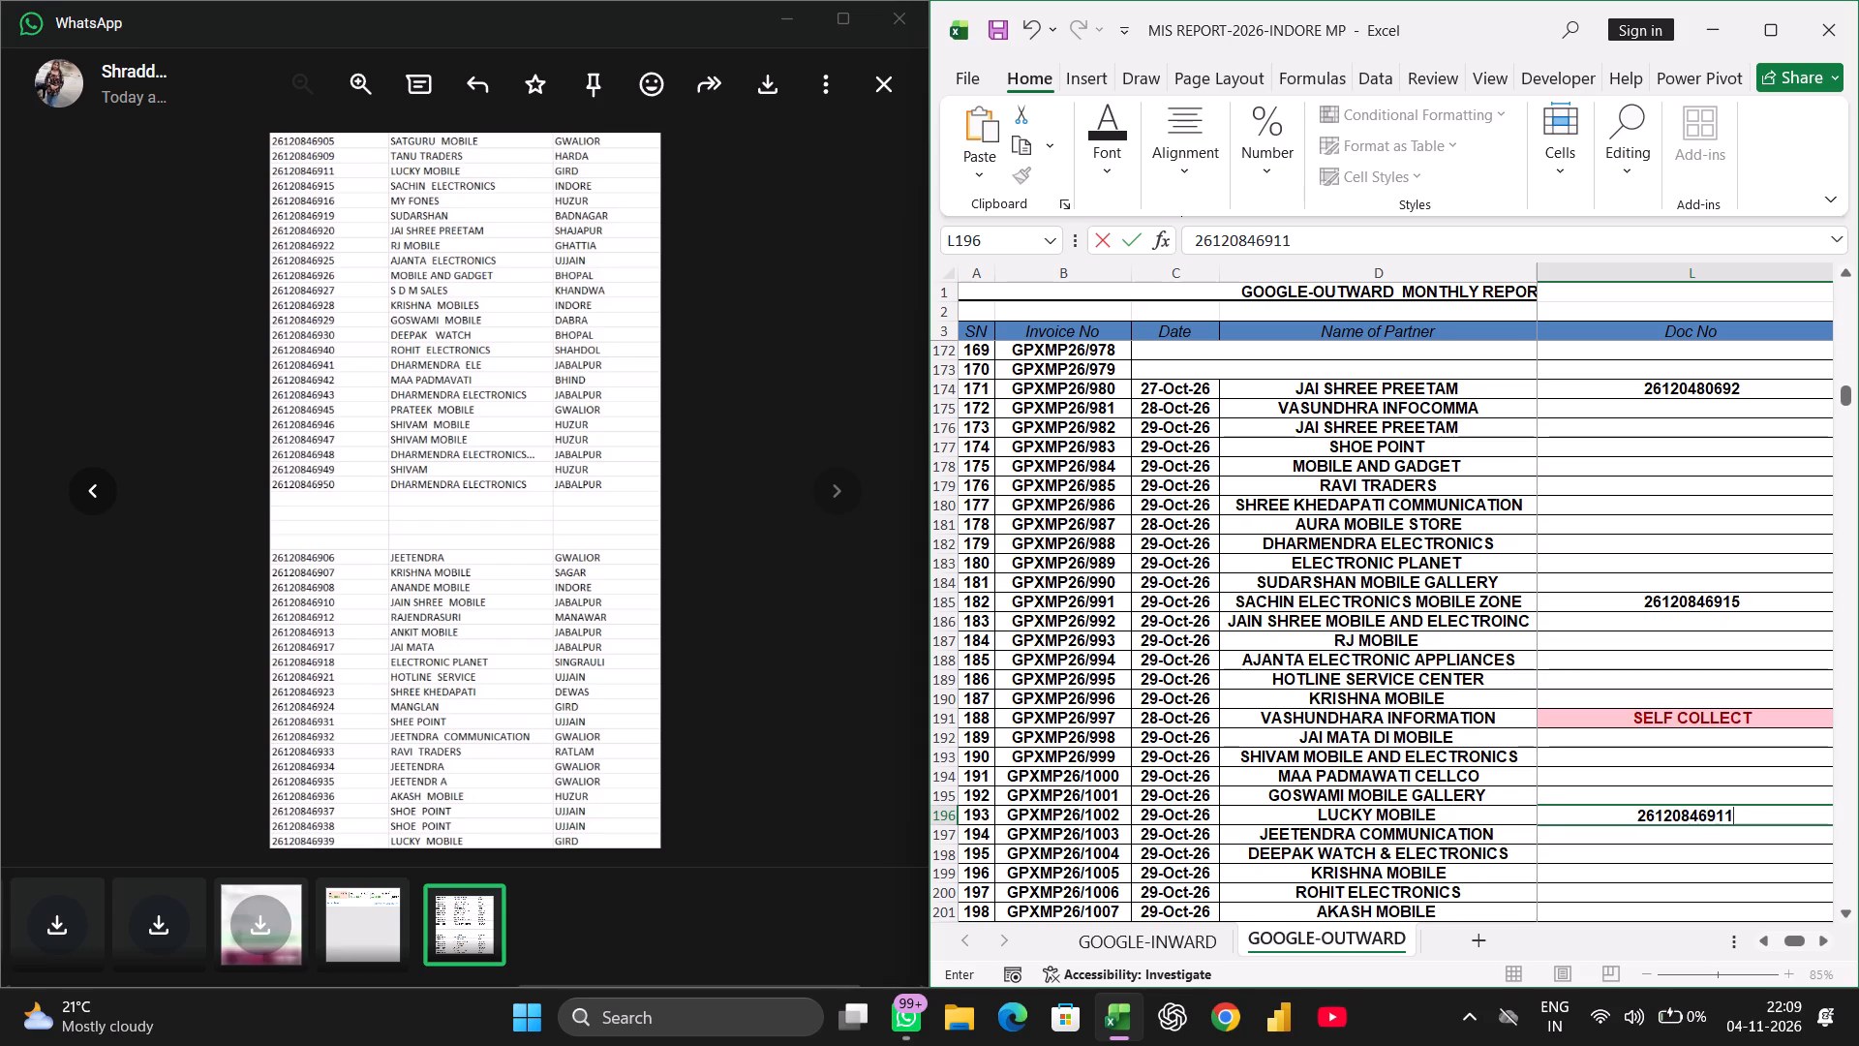
scroll(1770, 776, "down", 1)
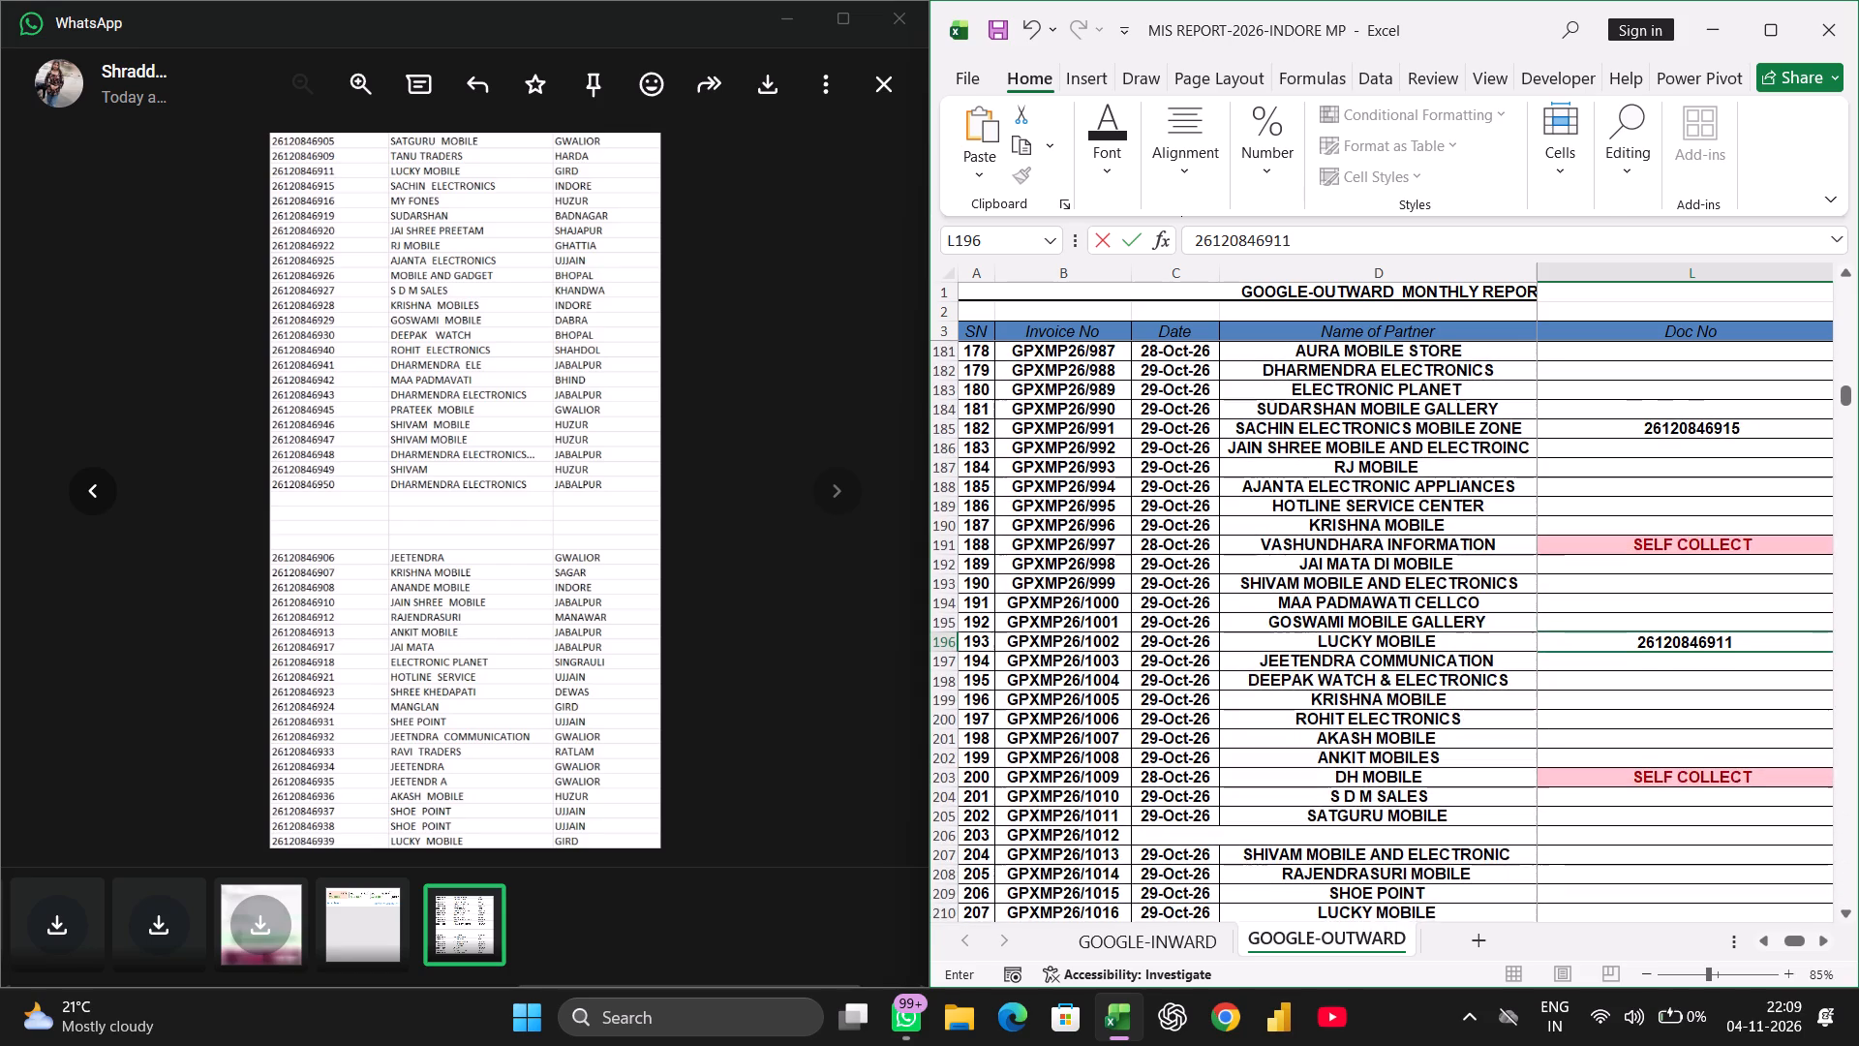
scroll(1770, 776, "down", 2)
left_click(1687, 761)
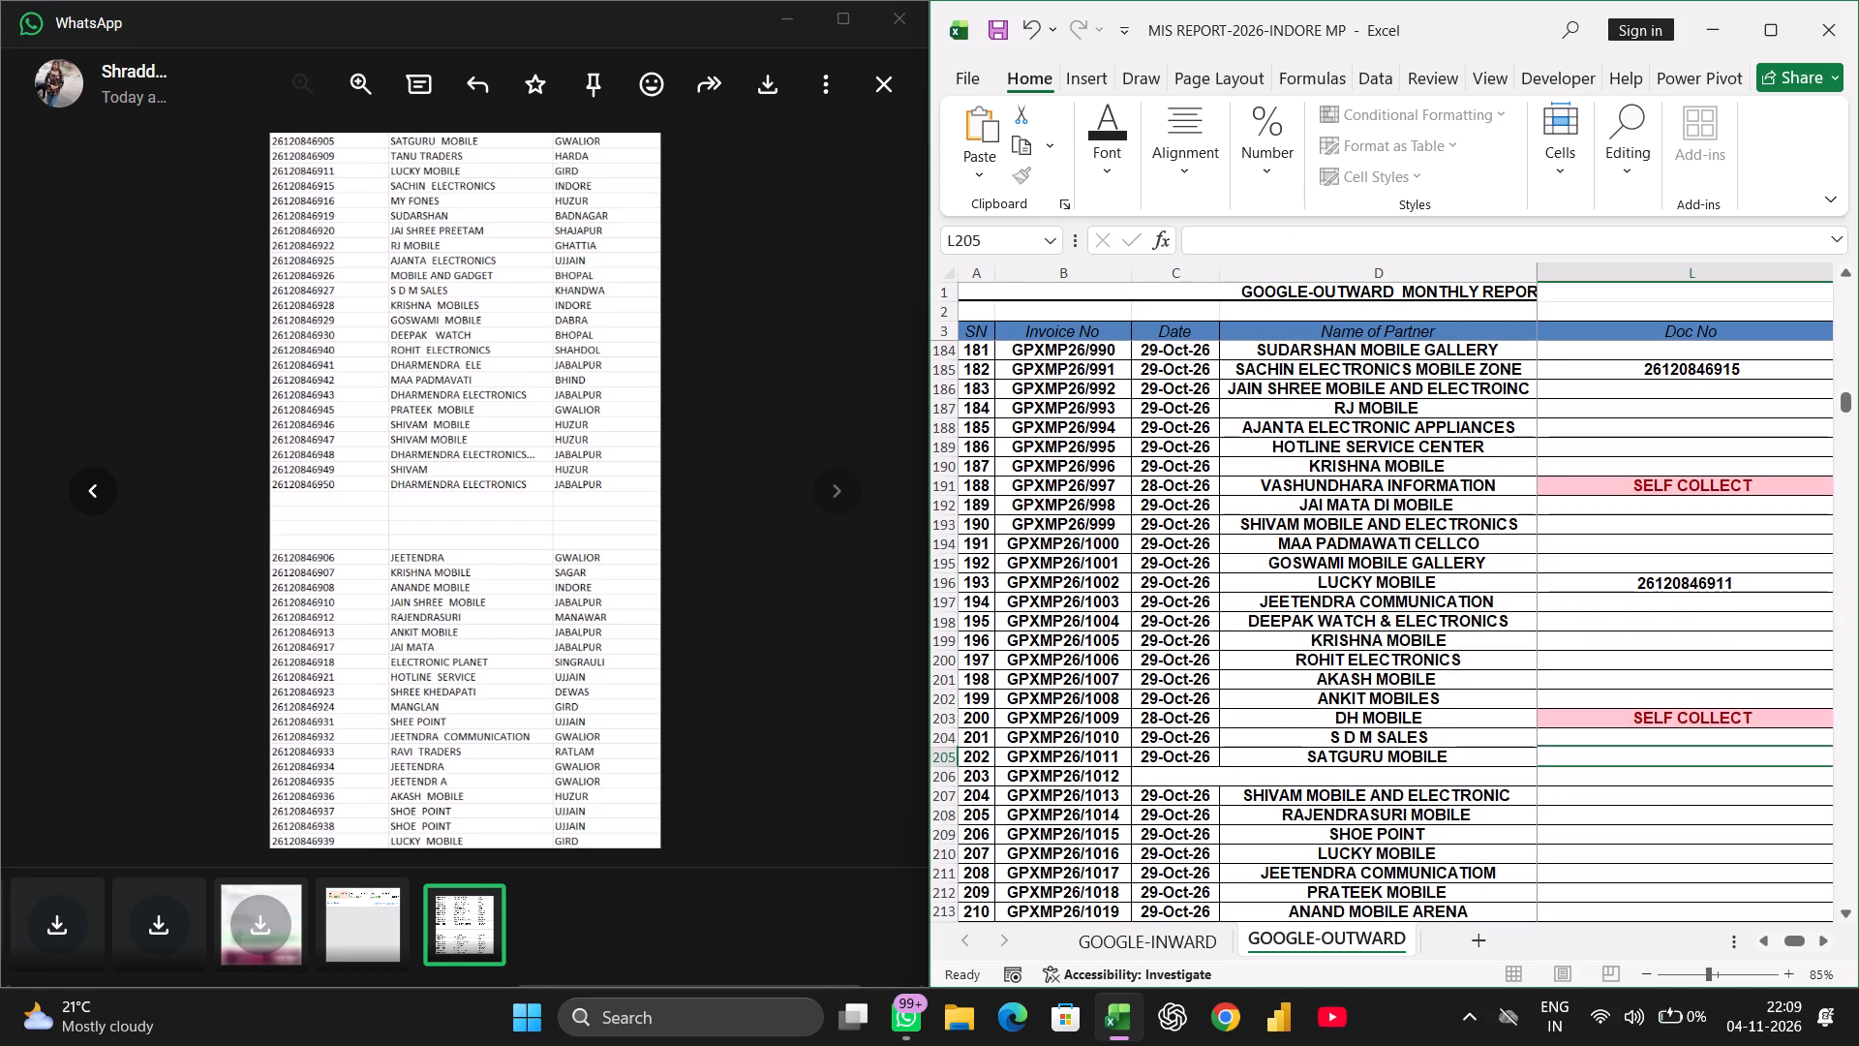
double_click(1687, 761)
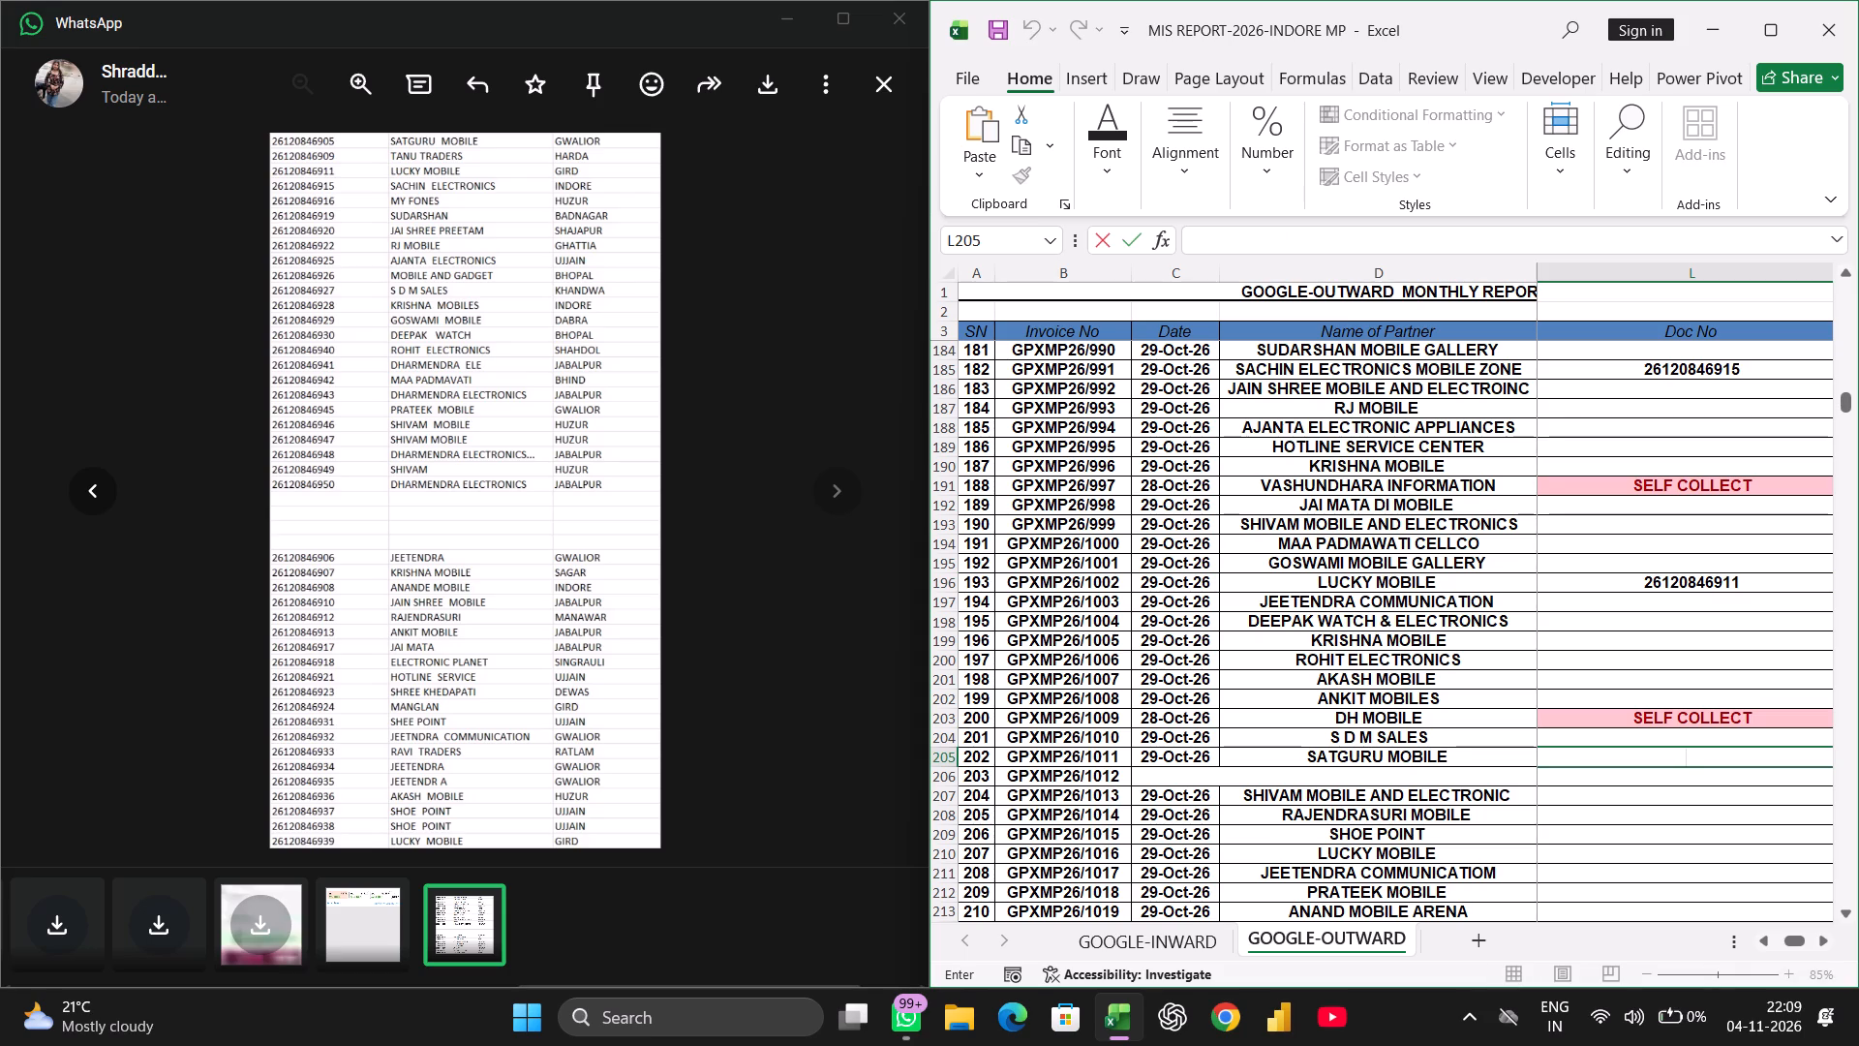
key("ctrl+v")
type("905")
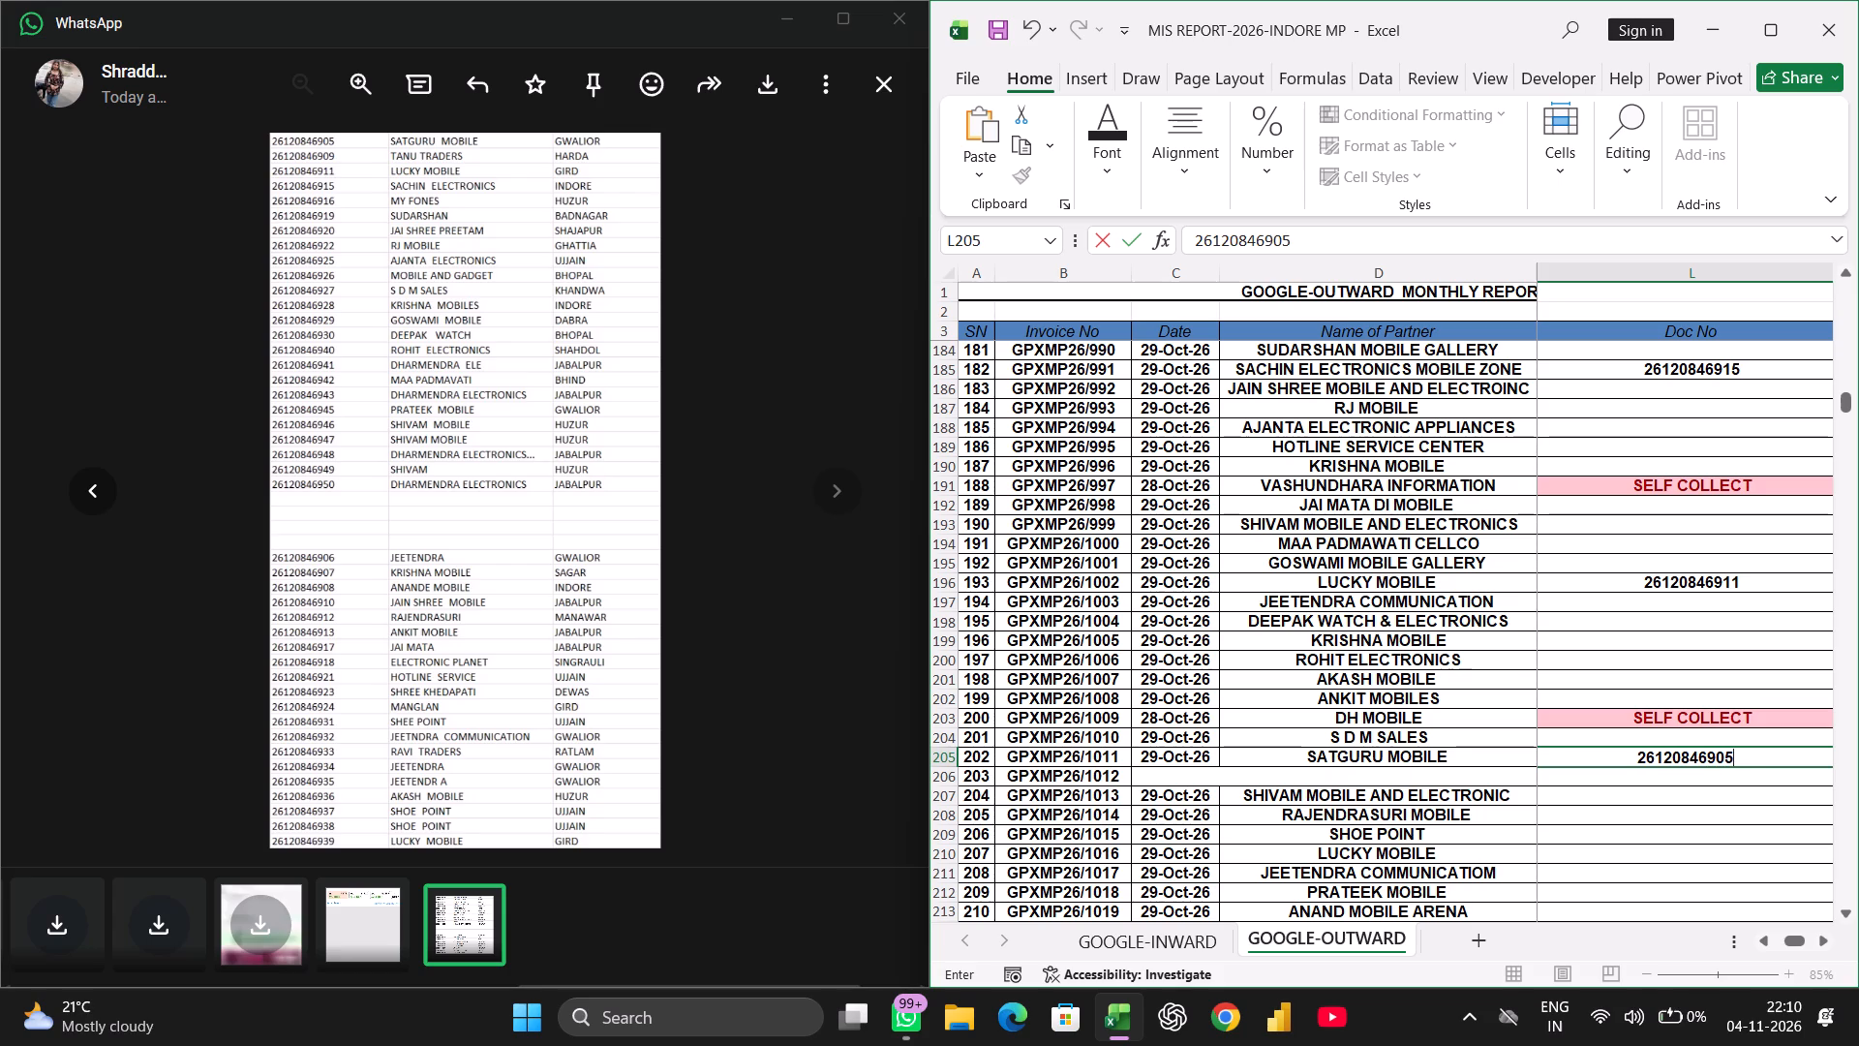
Find the next partner row with an empty Doc No that matches an entry in the docket list image.
scroll(1492, 678, "up", 2)
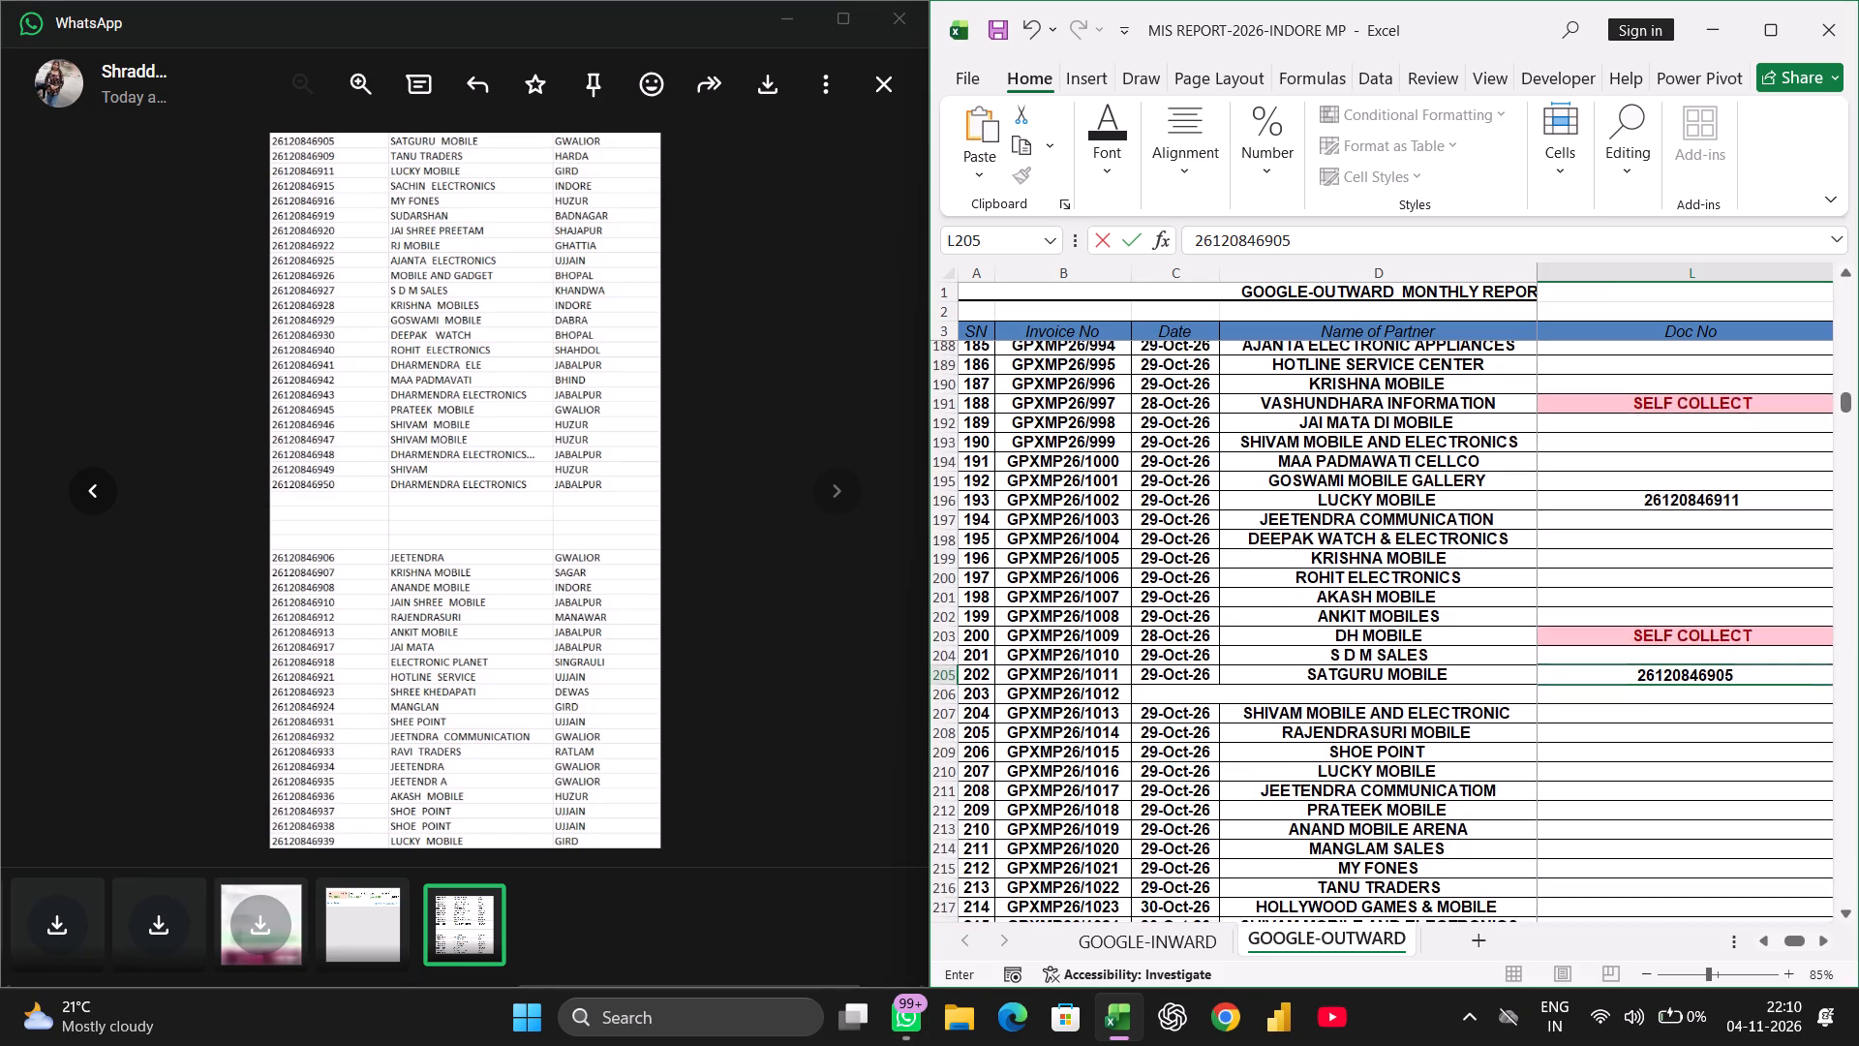
scroll(1492, 678, "up", 3)
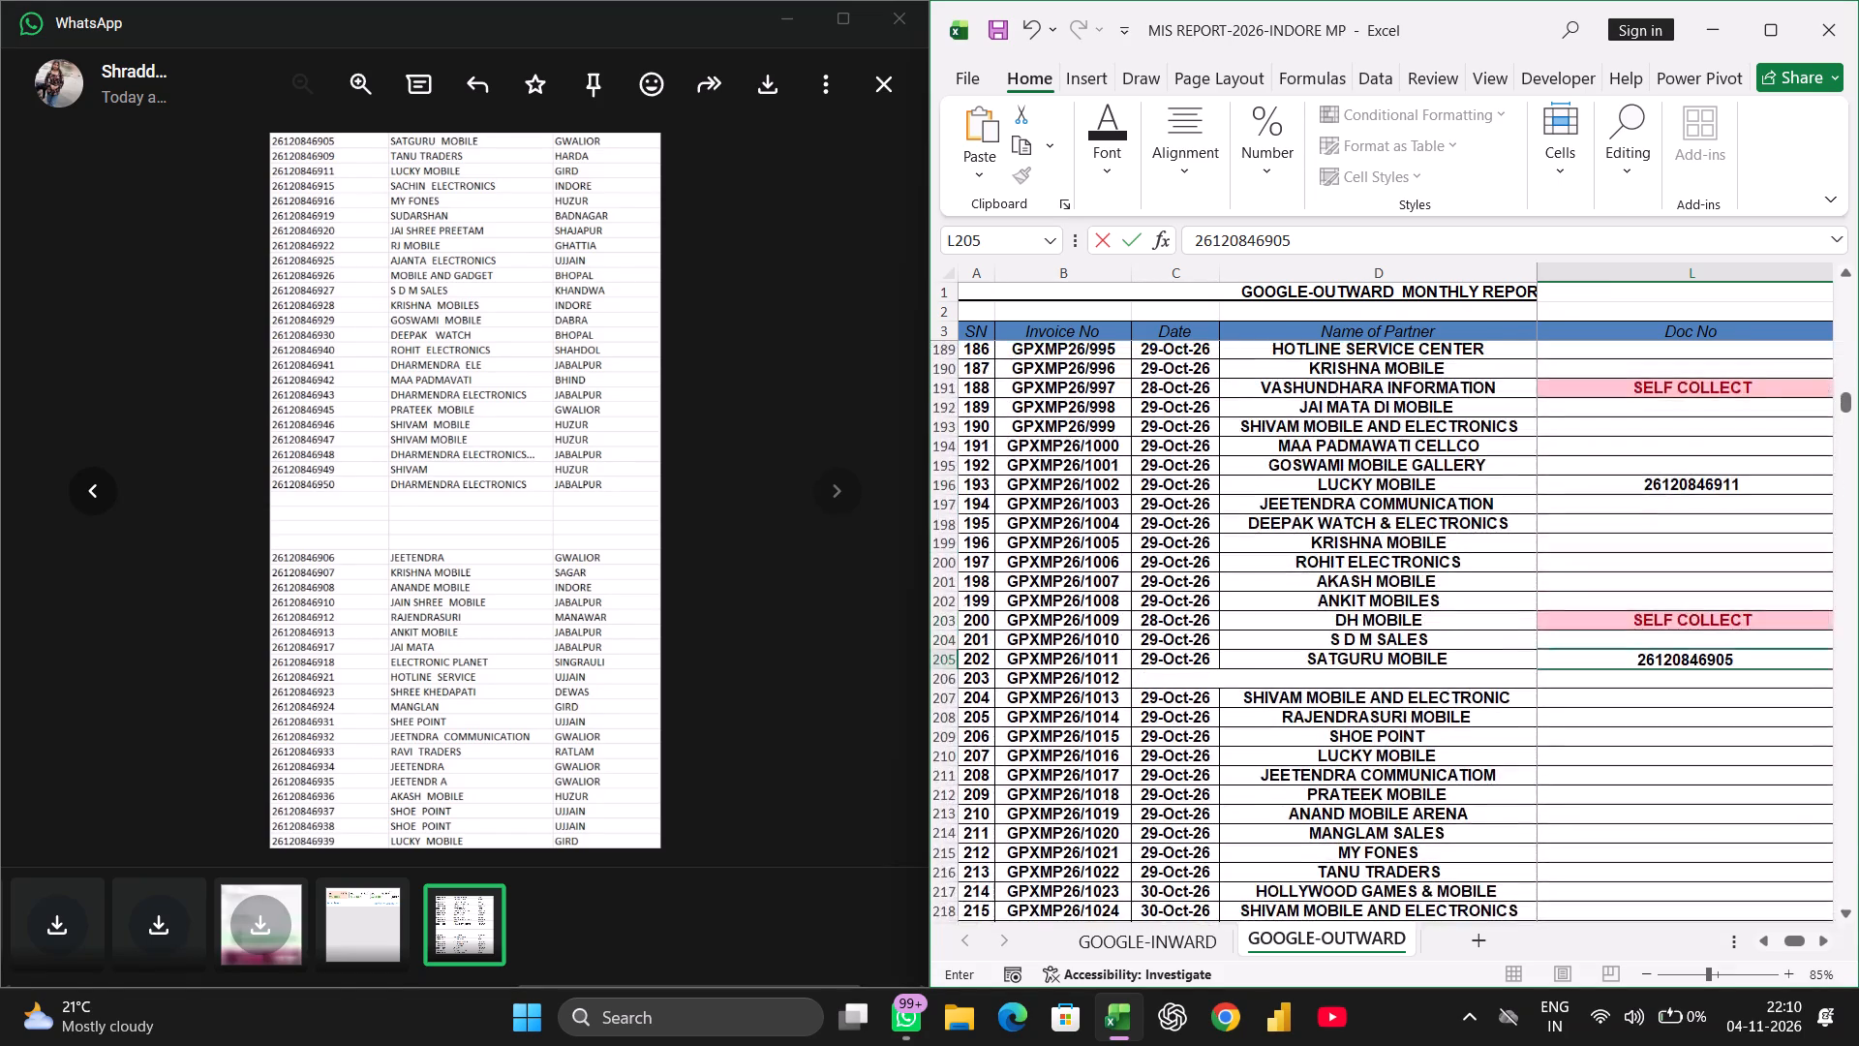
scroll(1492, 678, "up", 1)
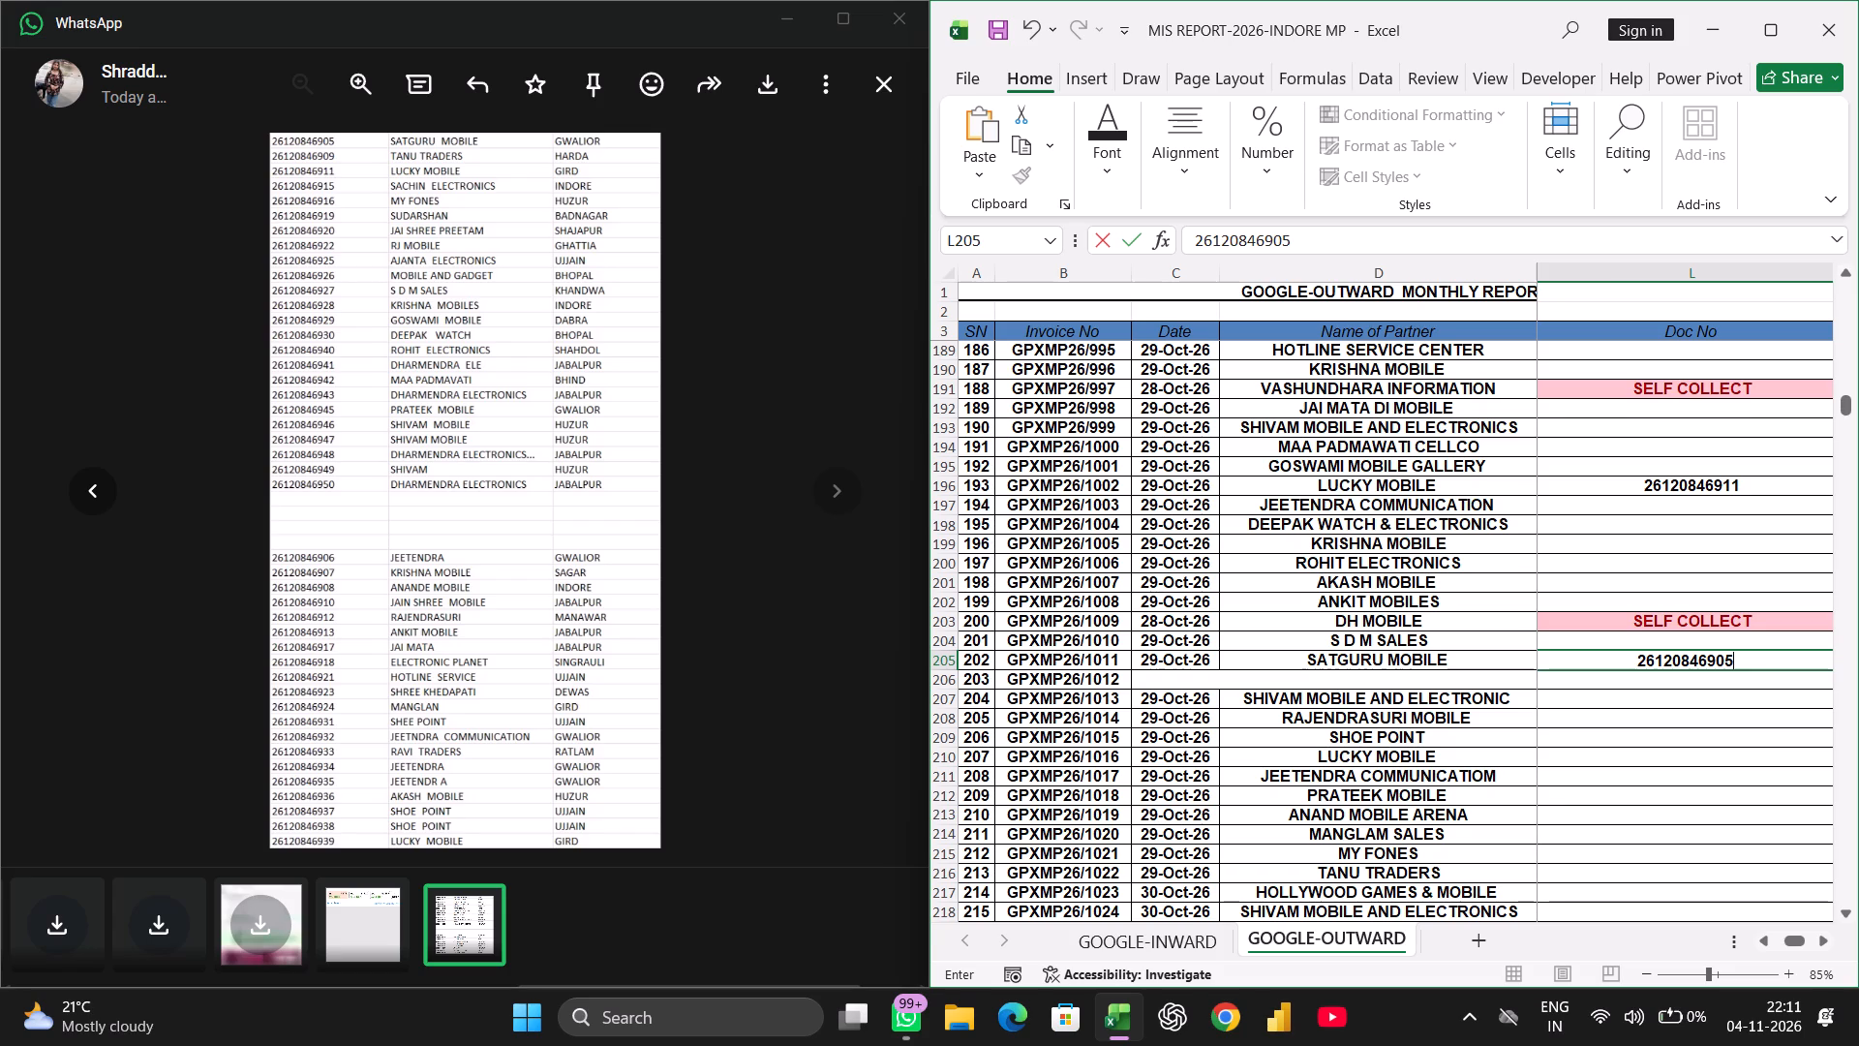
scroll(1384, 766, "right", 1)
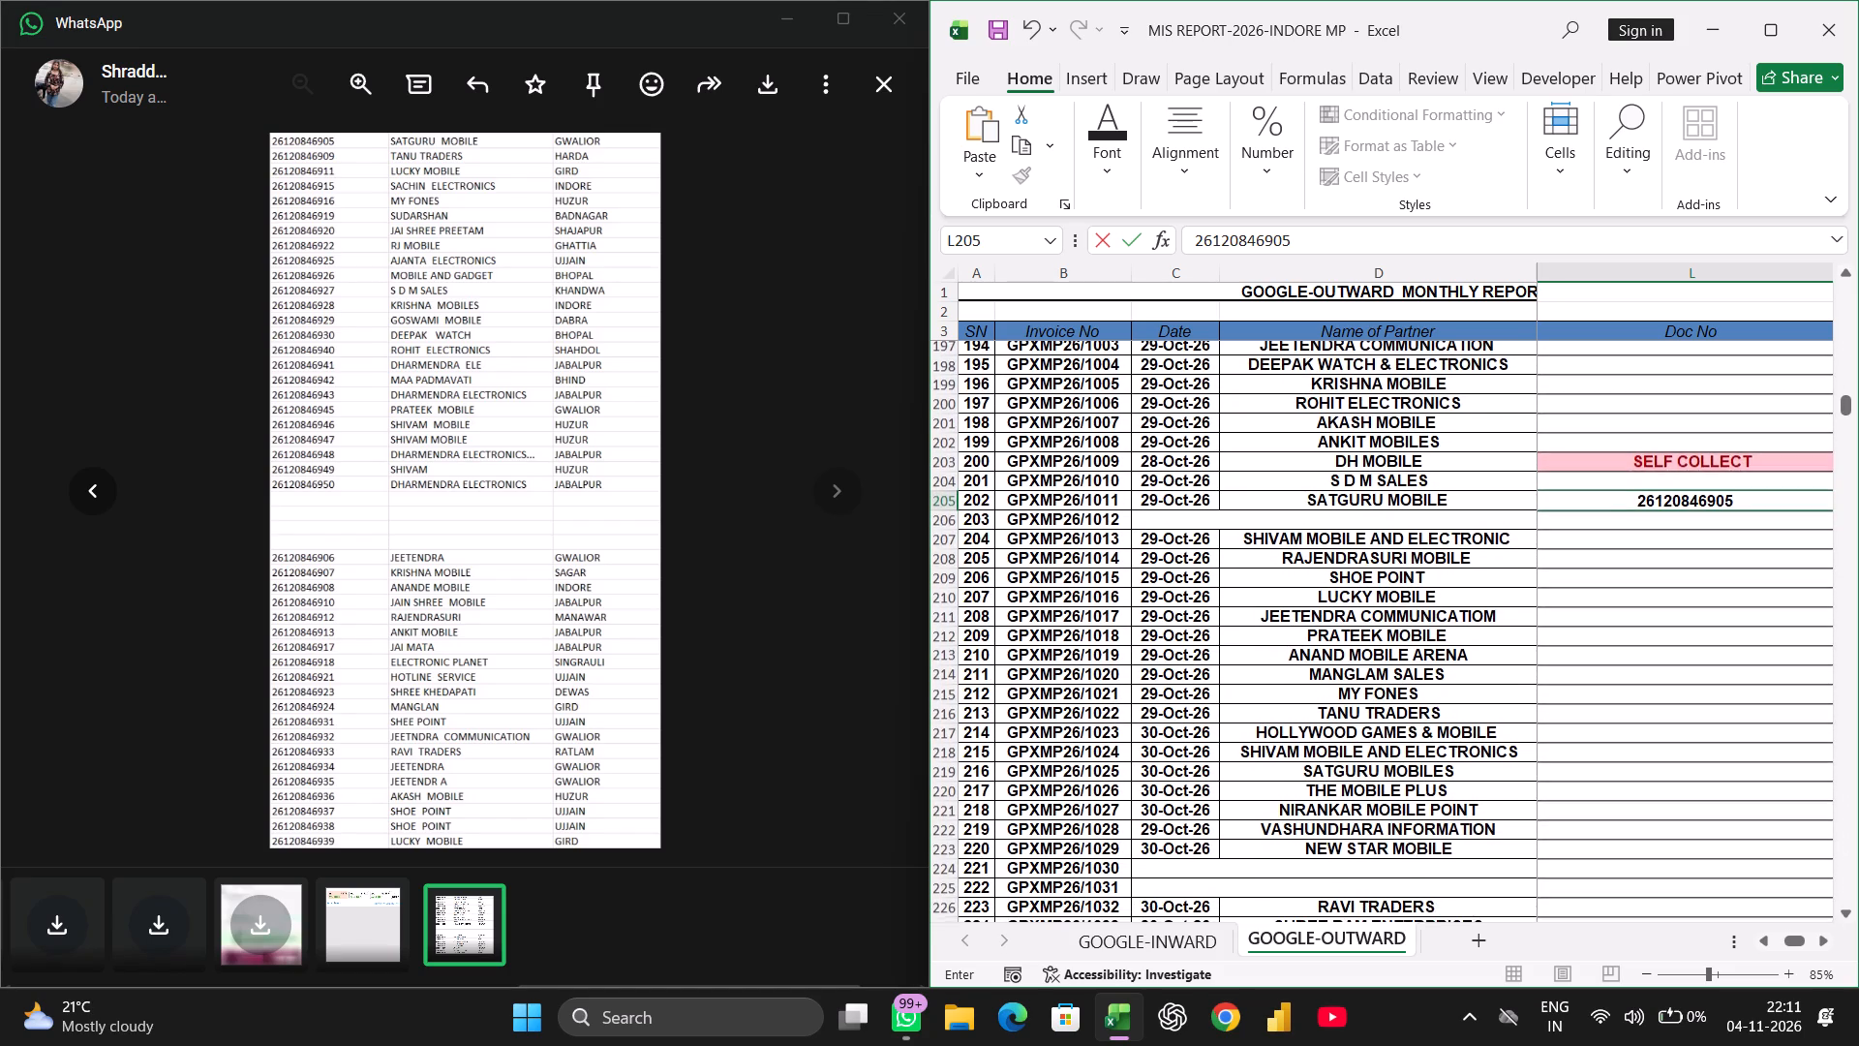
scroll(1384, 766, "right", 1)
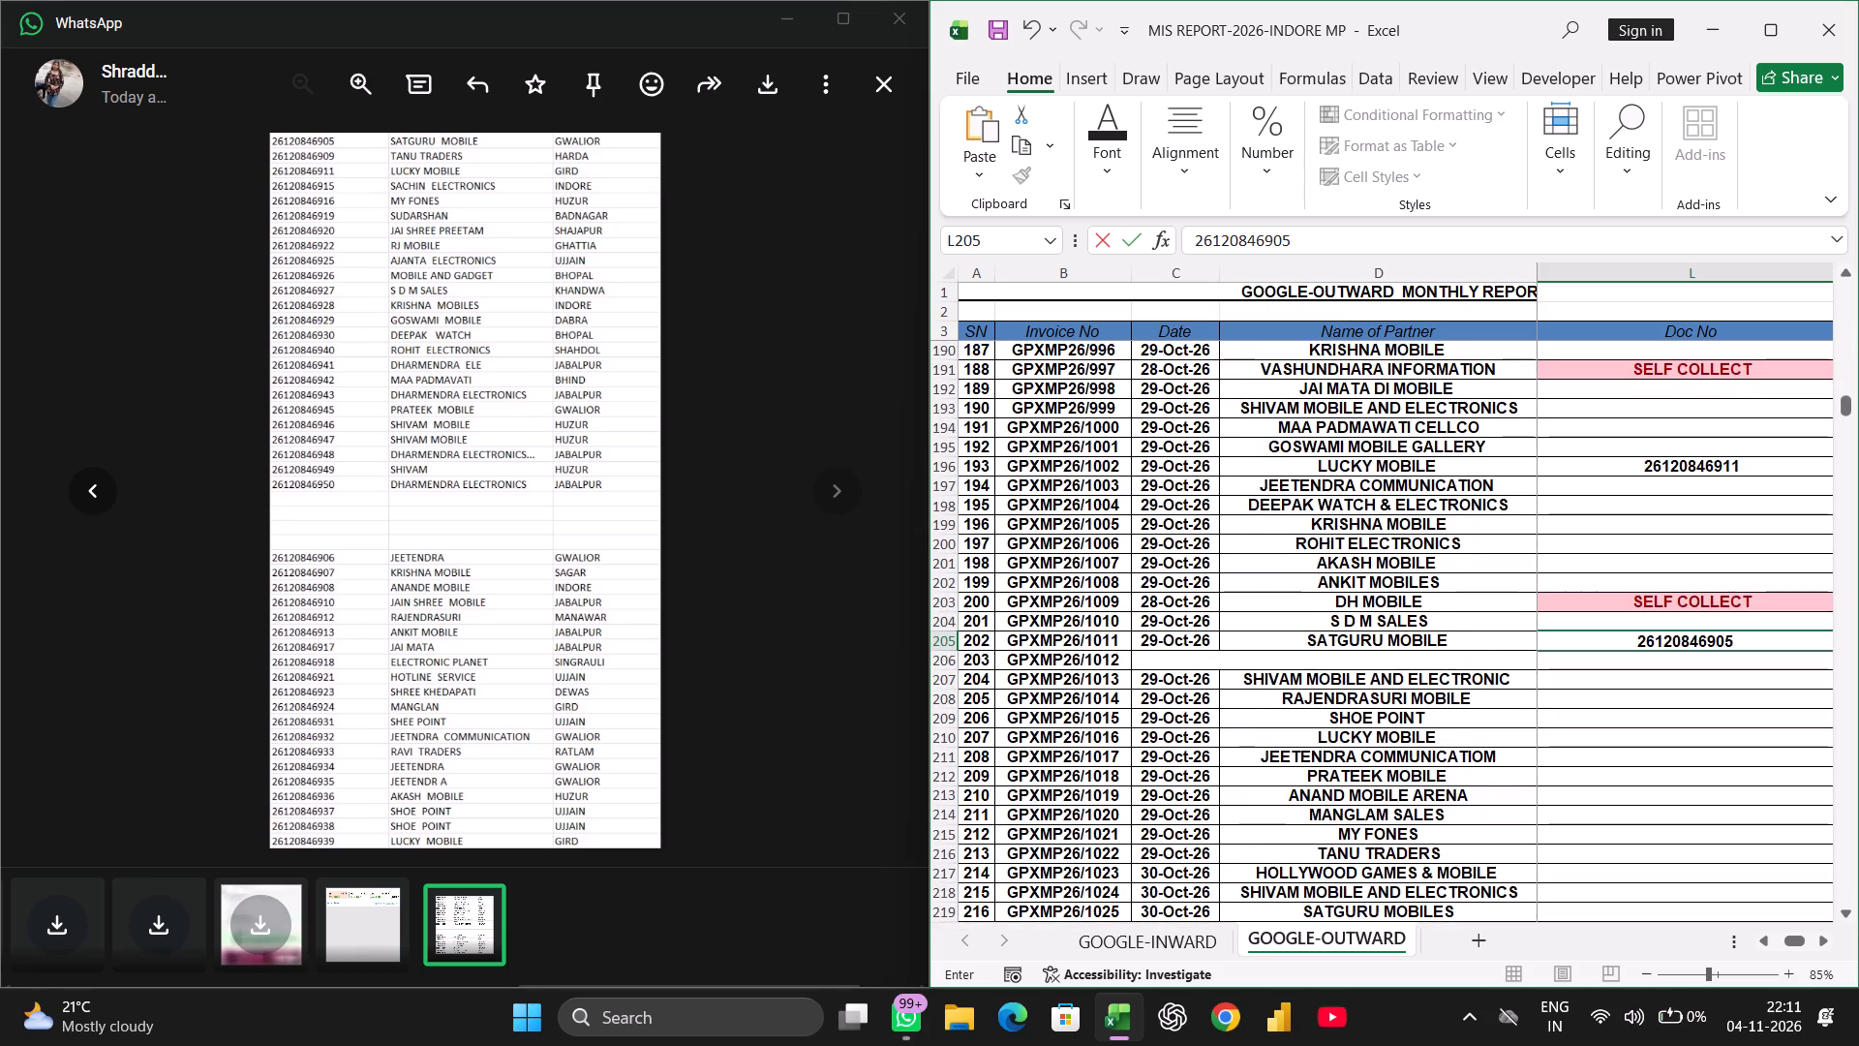
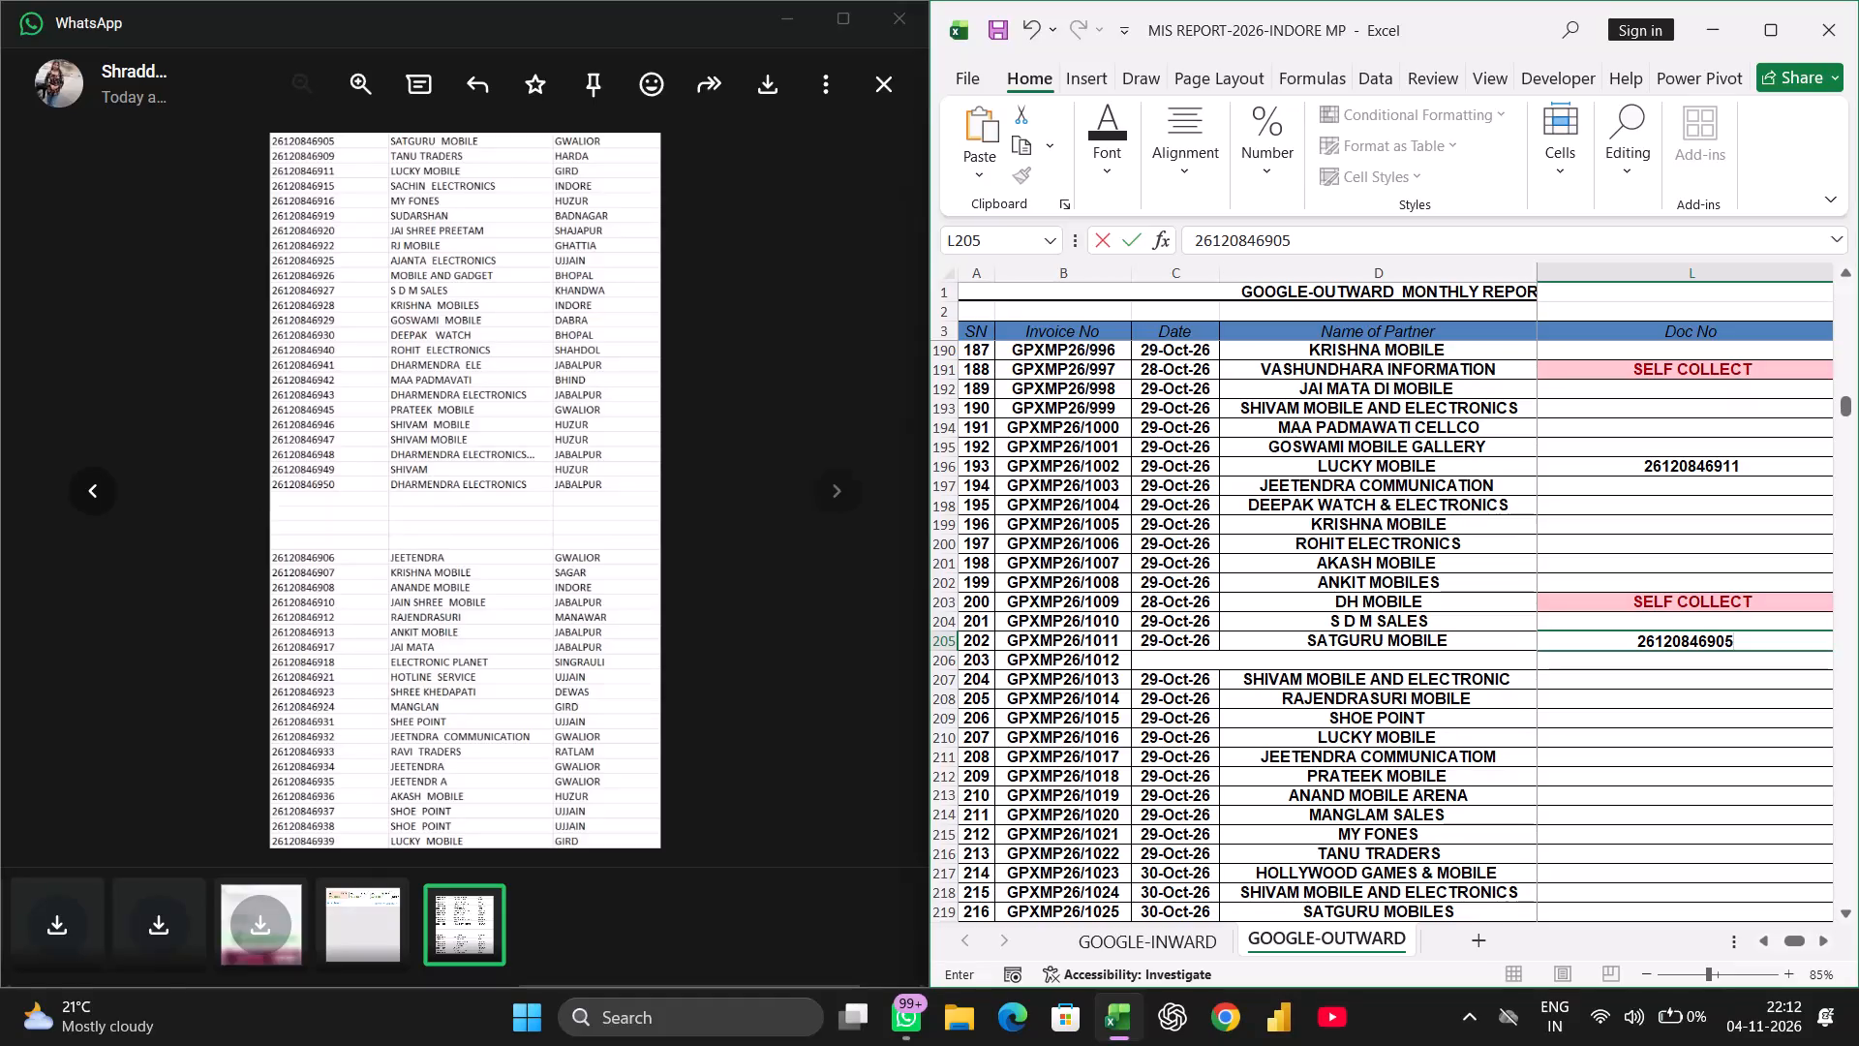
Start the Doc No entry for invoice GPXMP26/1016, LUCKY MOBILE, with the copied docket prefix 26120846.
double_click(1659, 736)
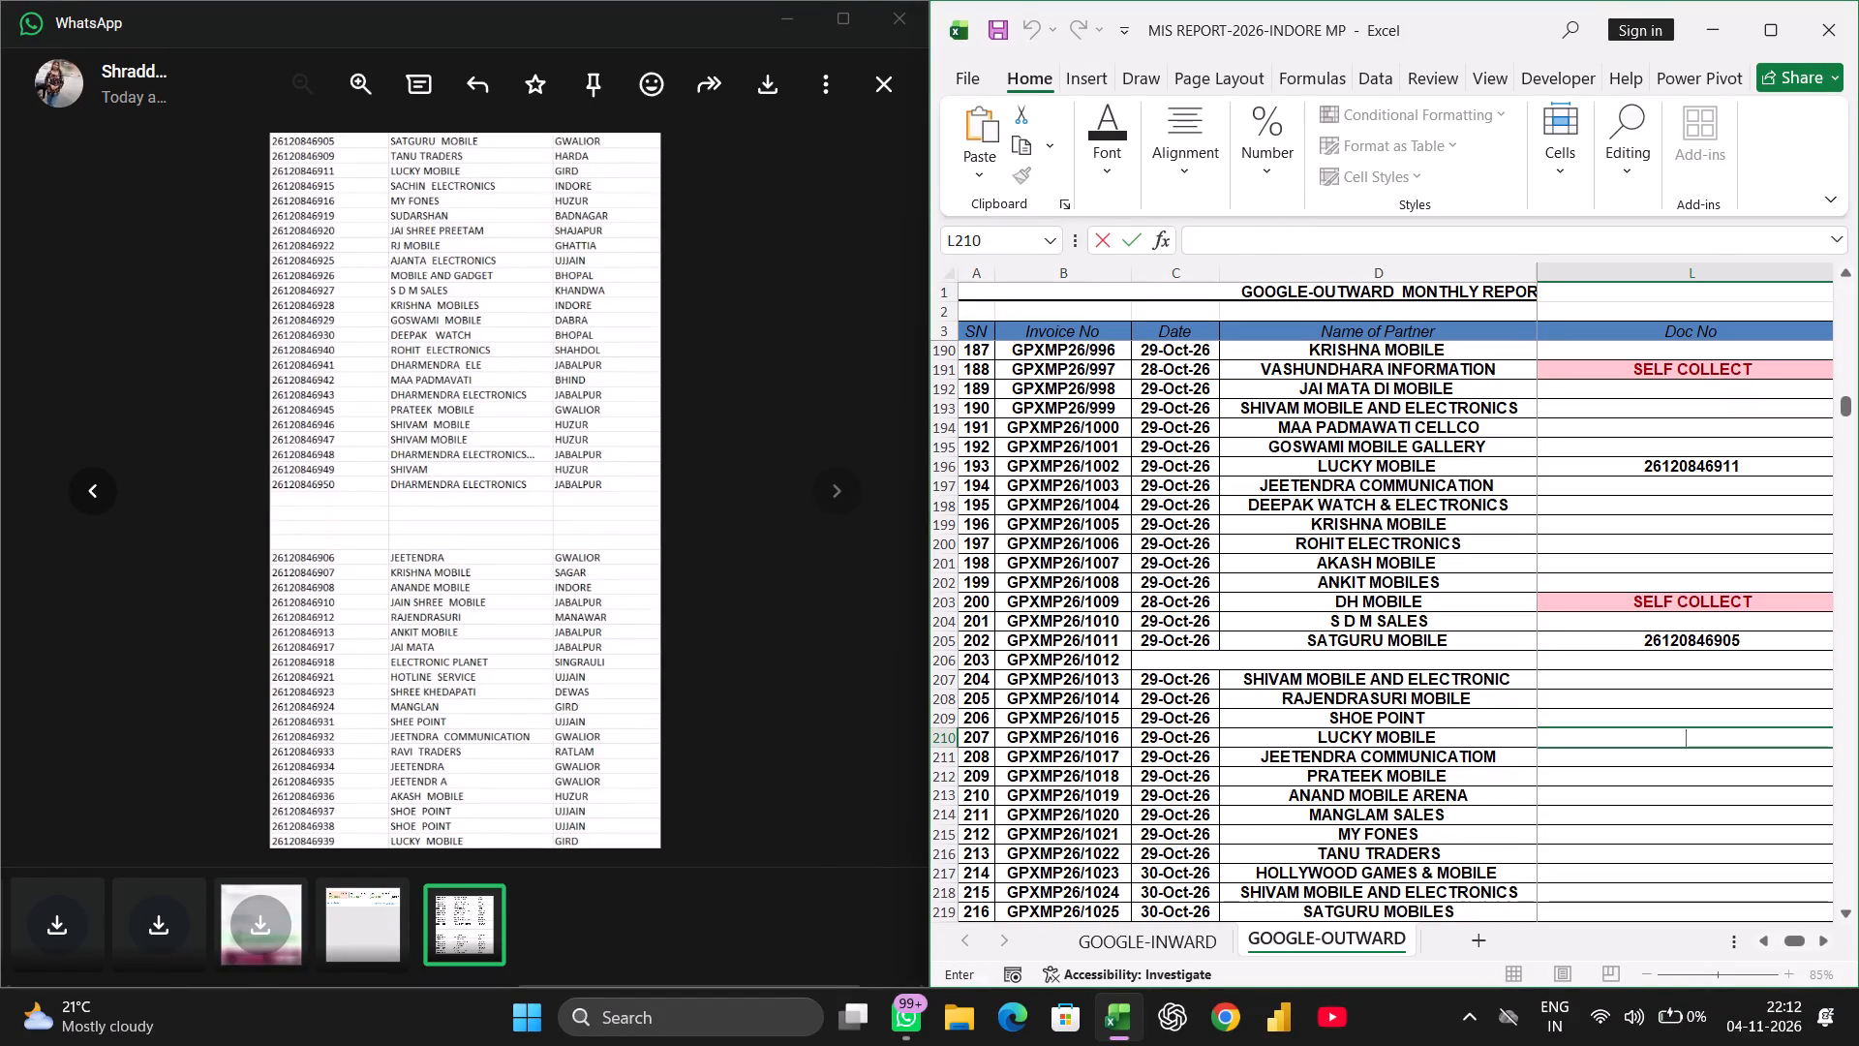
key("ctrl+v")
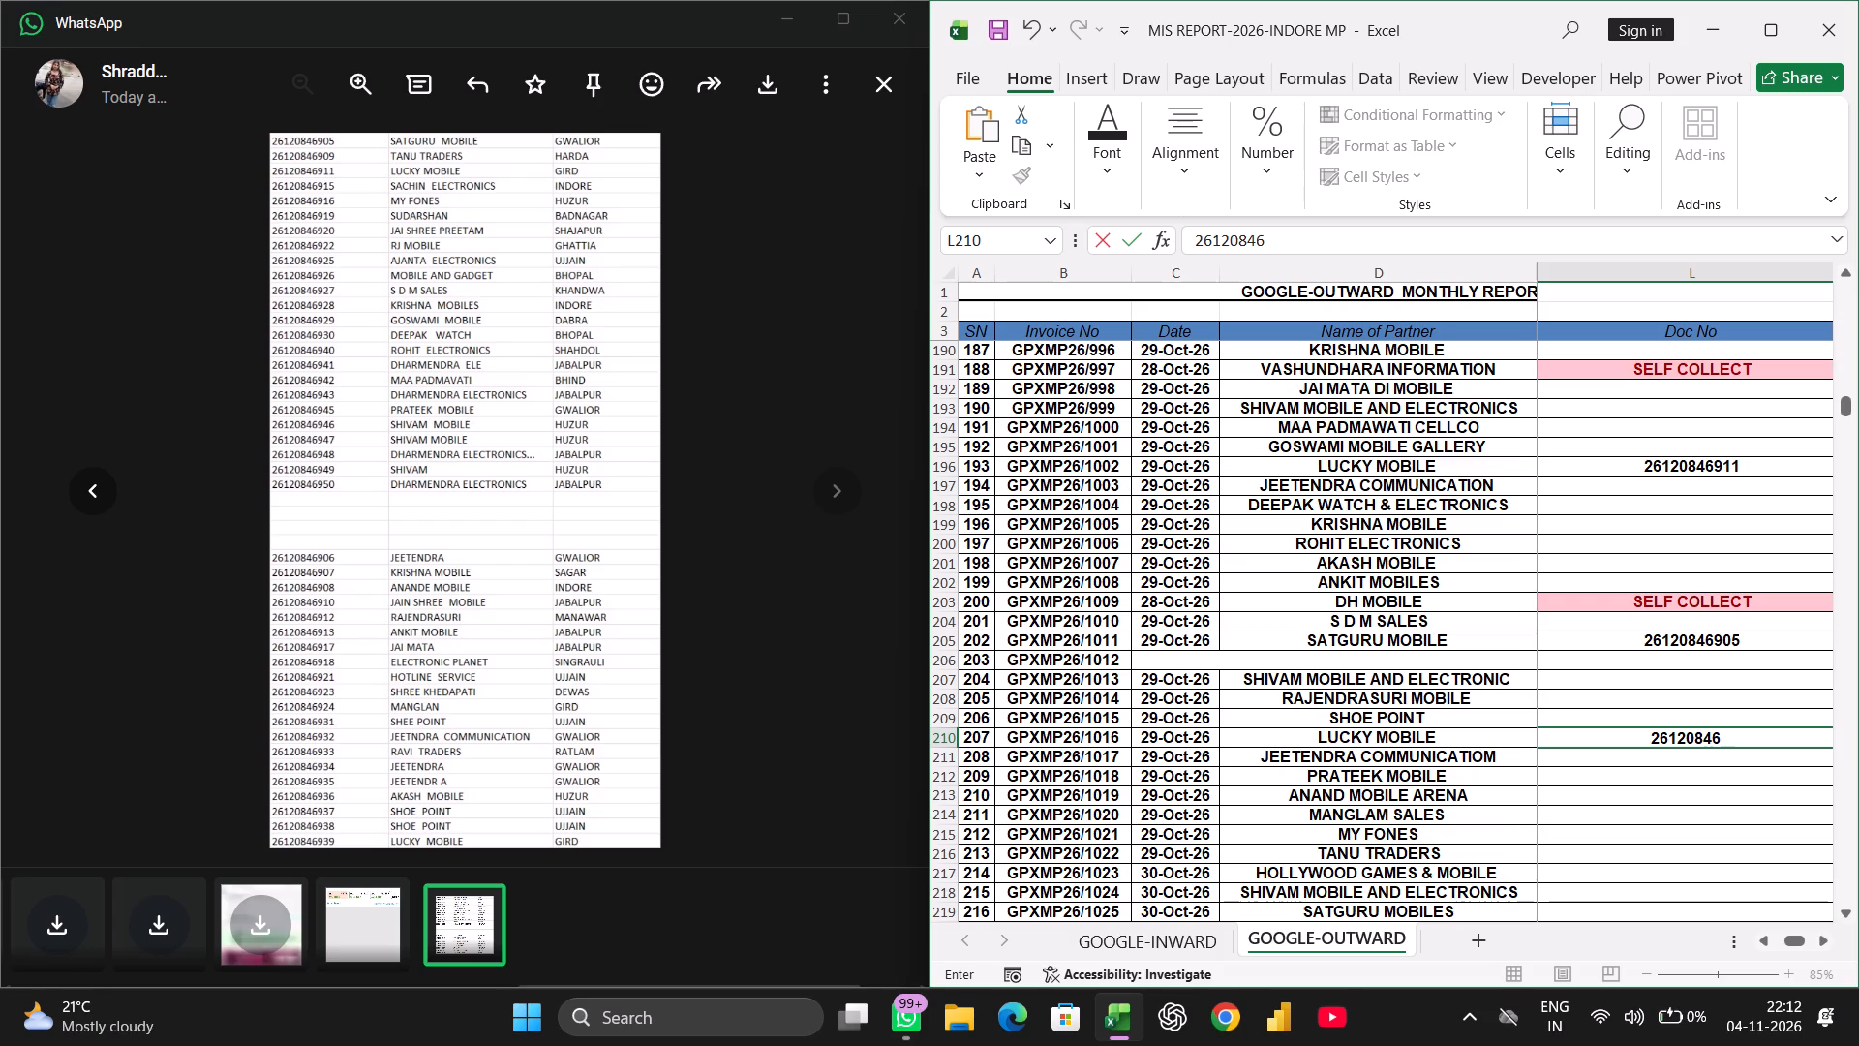
key("9")
type("39")
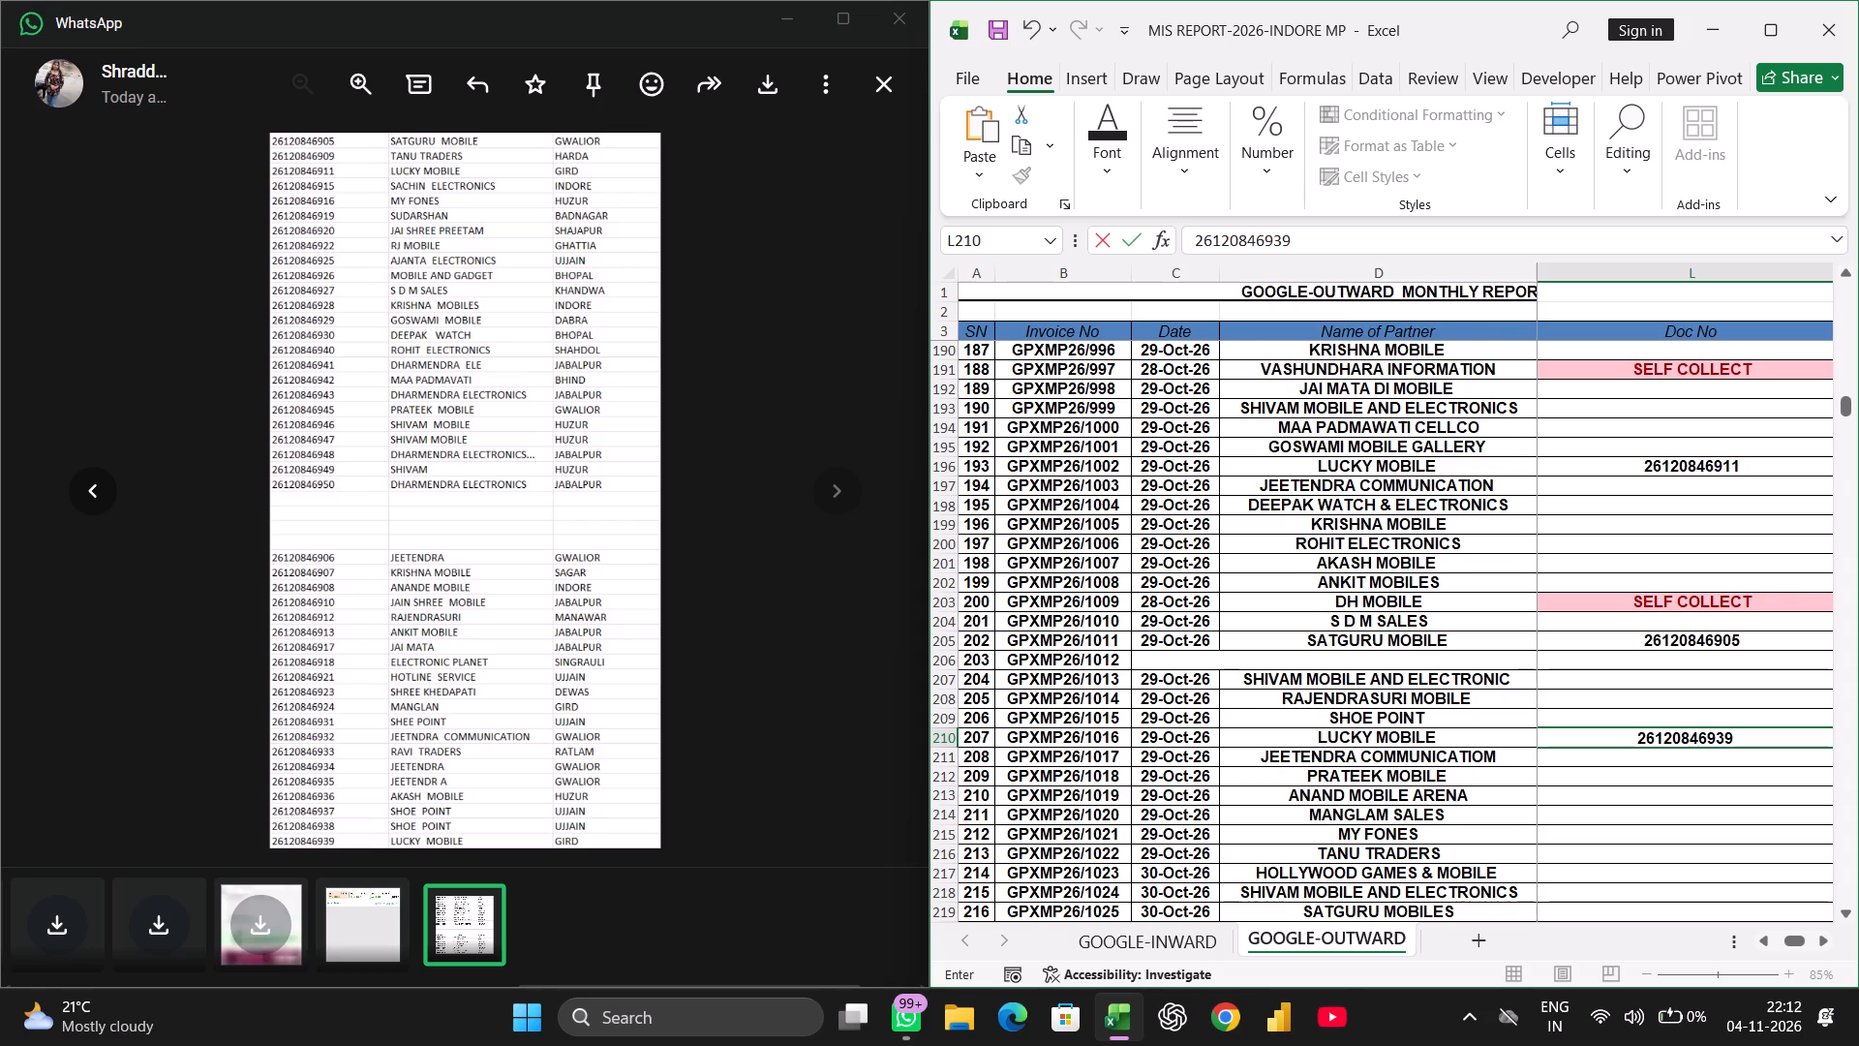
scroll(1417, 589, "up", 3)
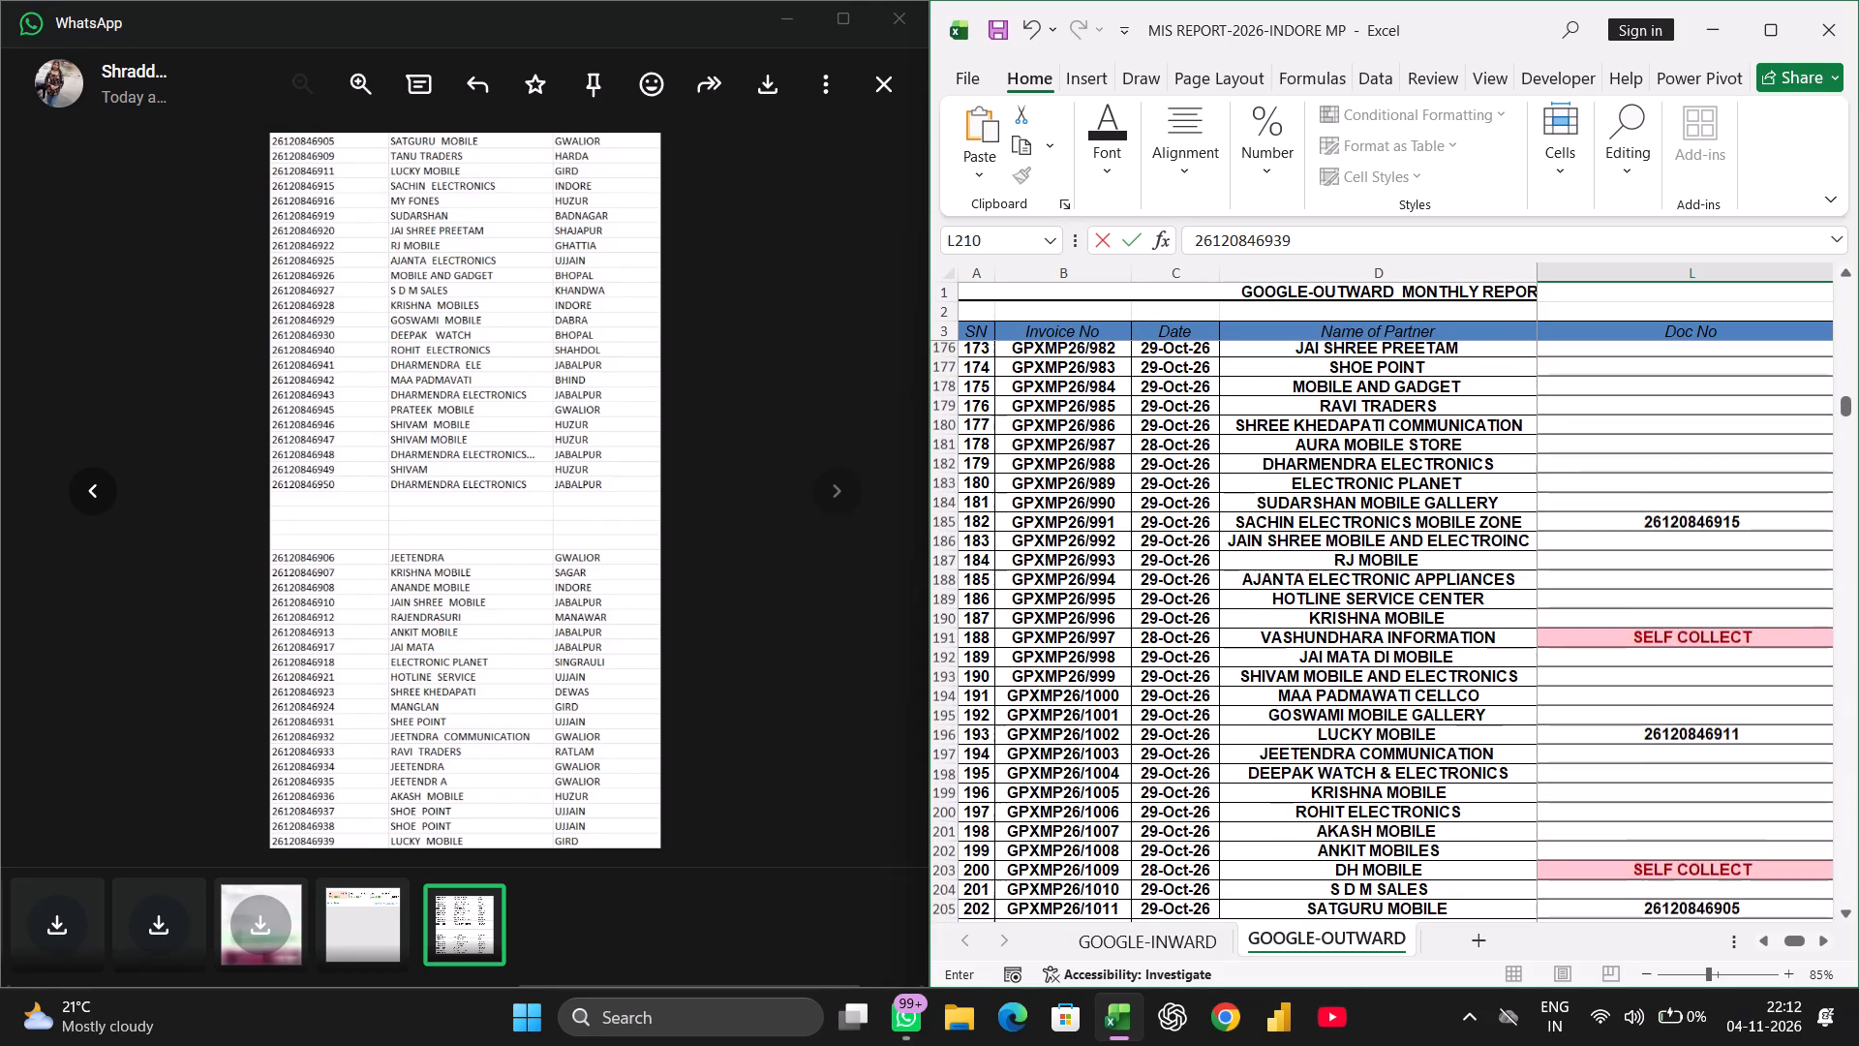
scroll(1417, 589, "up", 1)
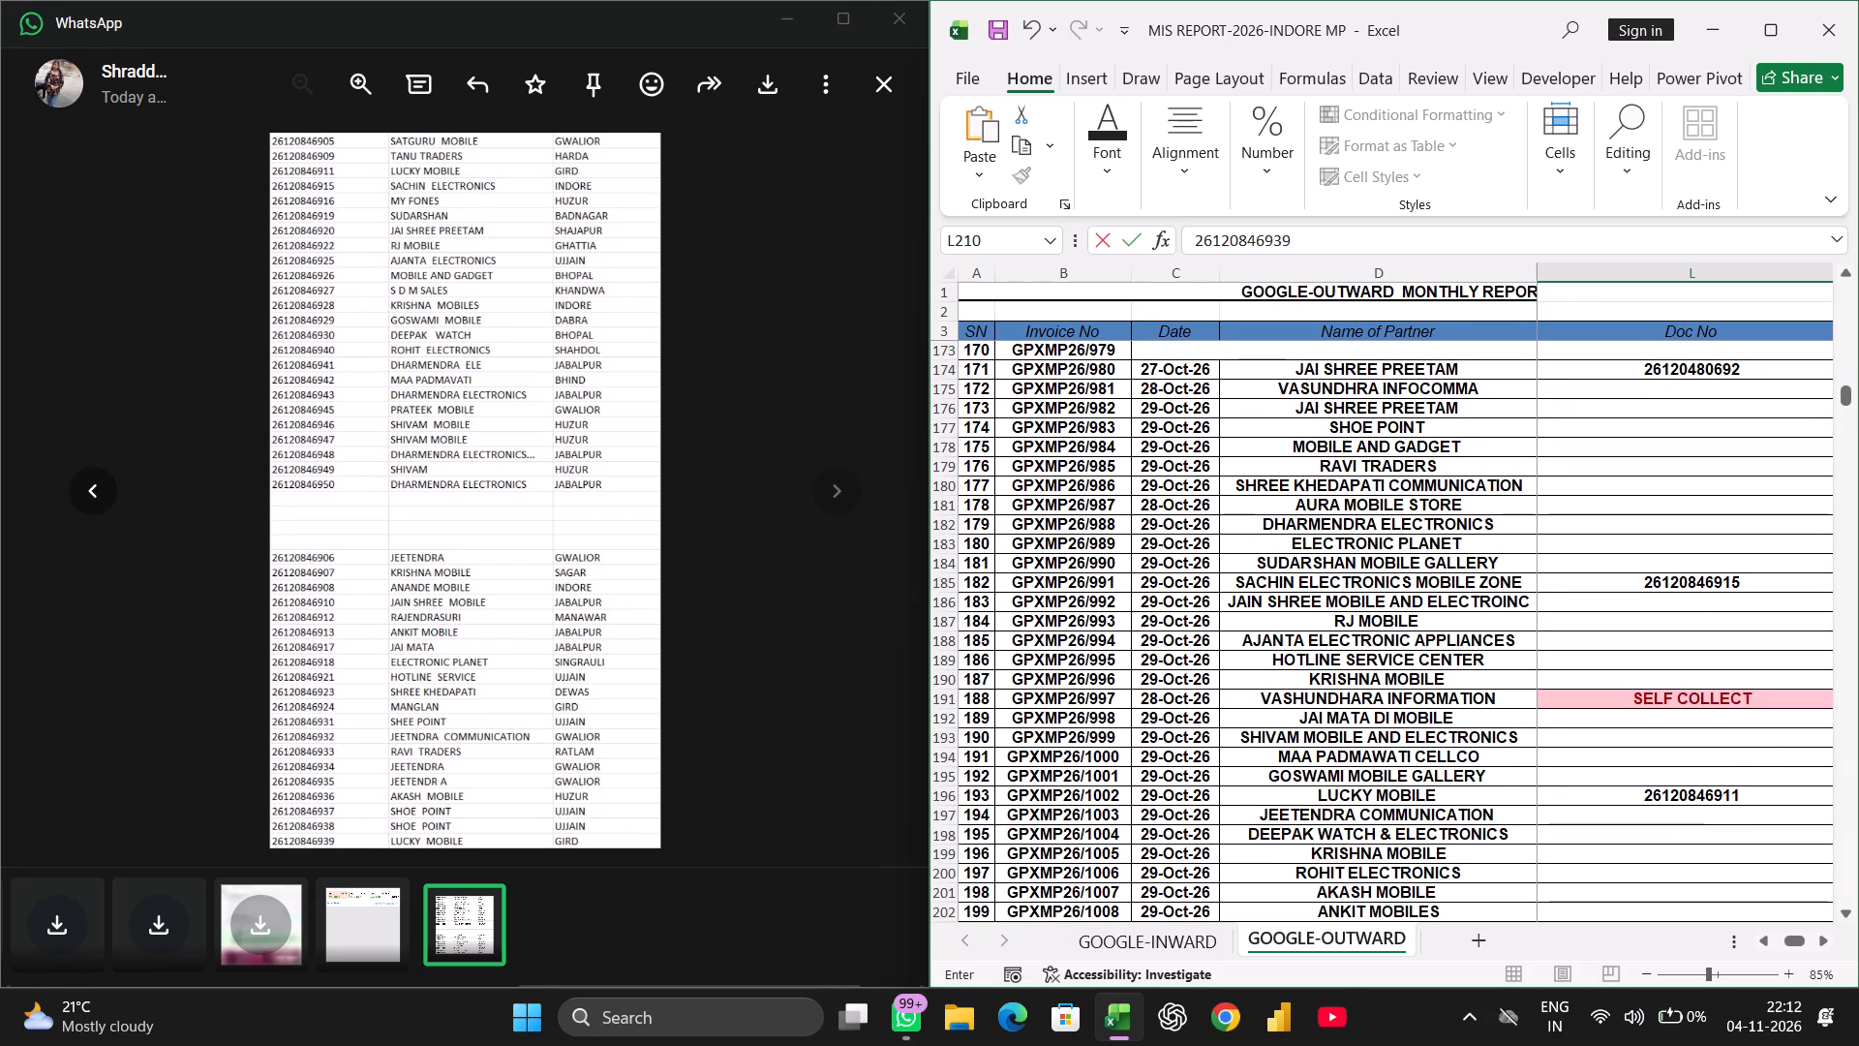
scroll(1417, 589, "down", 2)
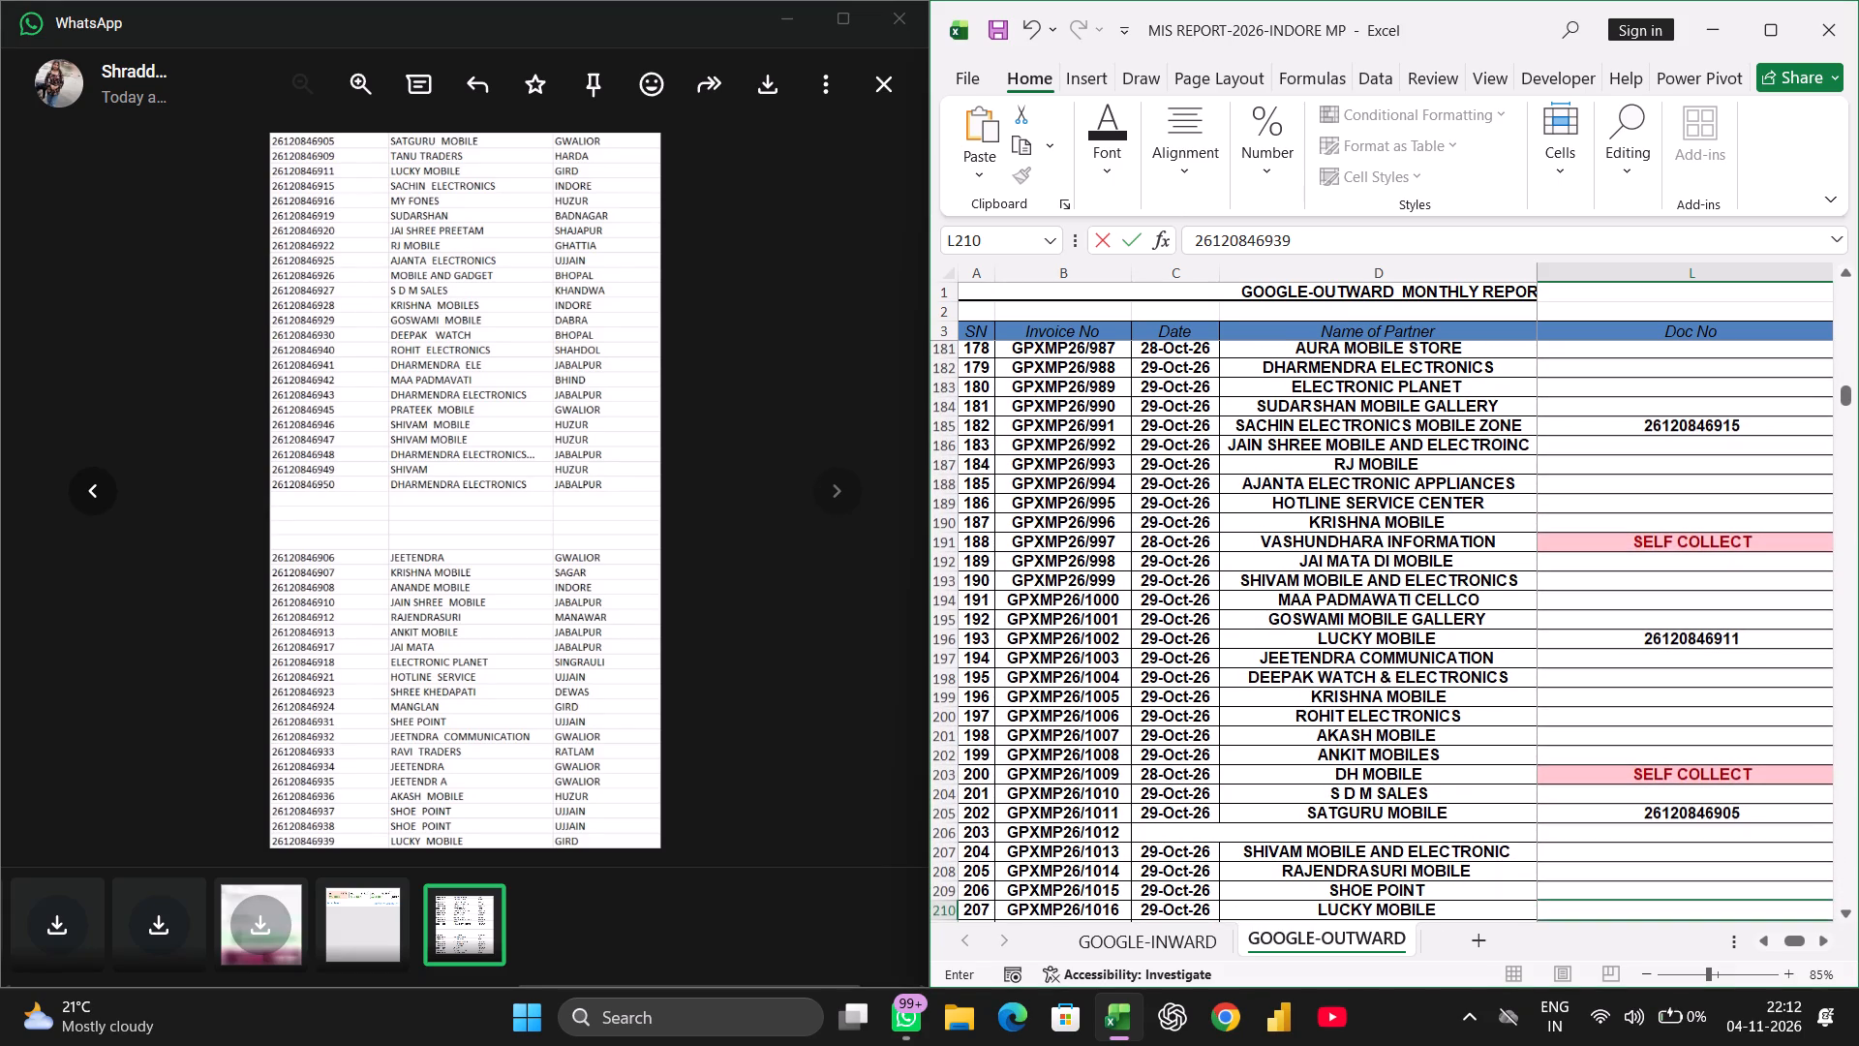
scroll(1417, 589, "down", 1)
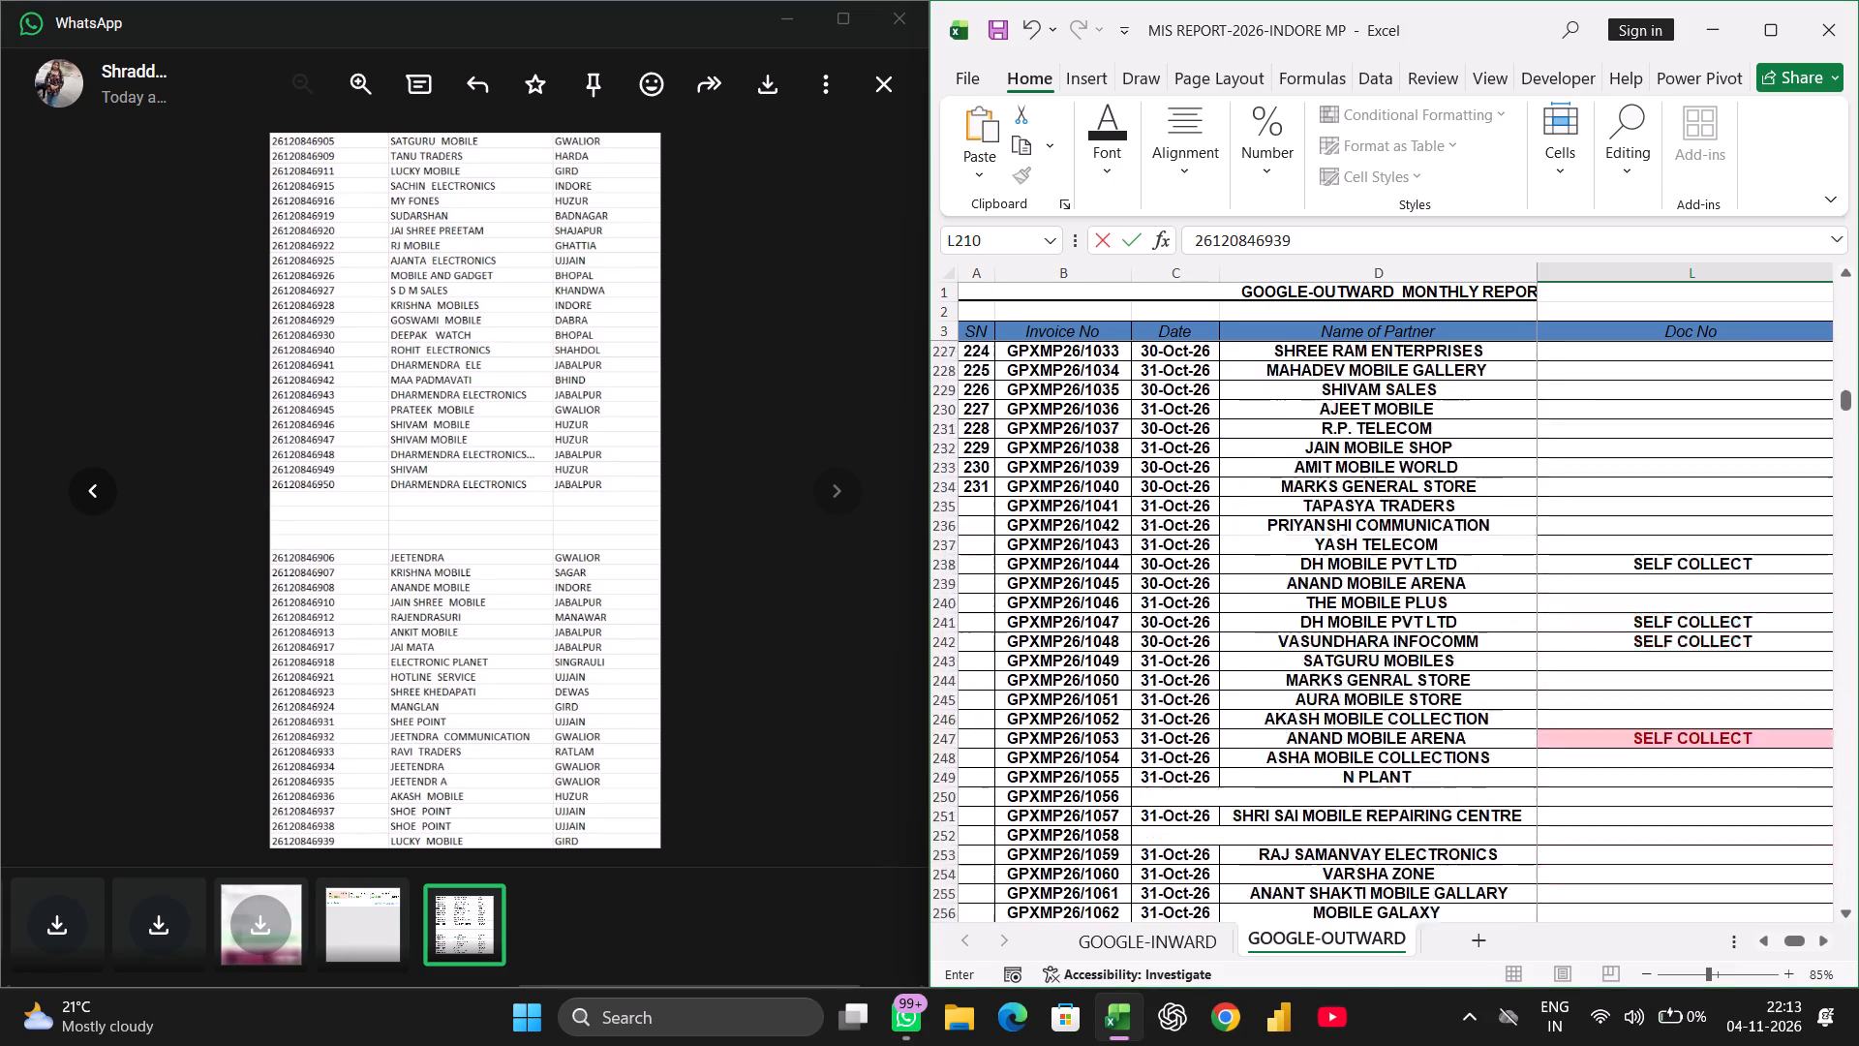
scroll(1417, 589, "up", 5)
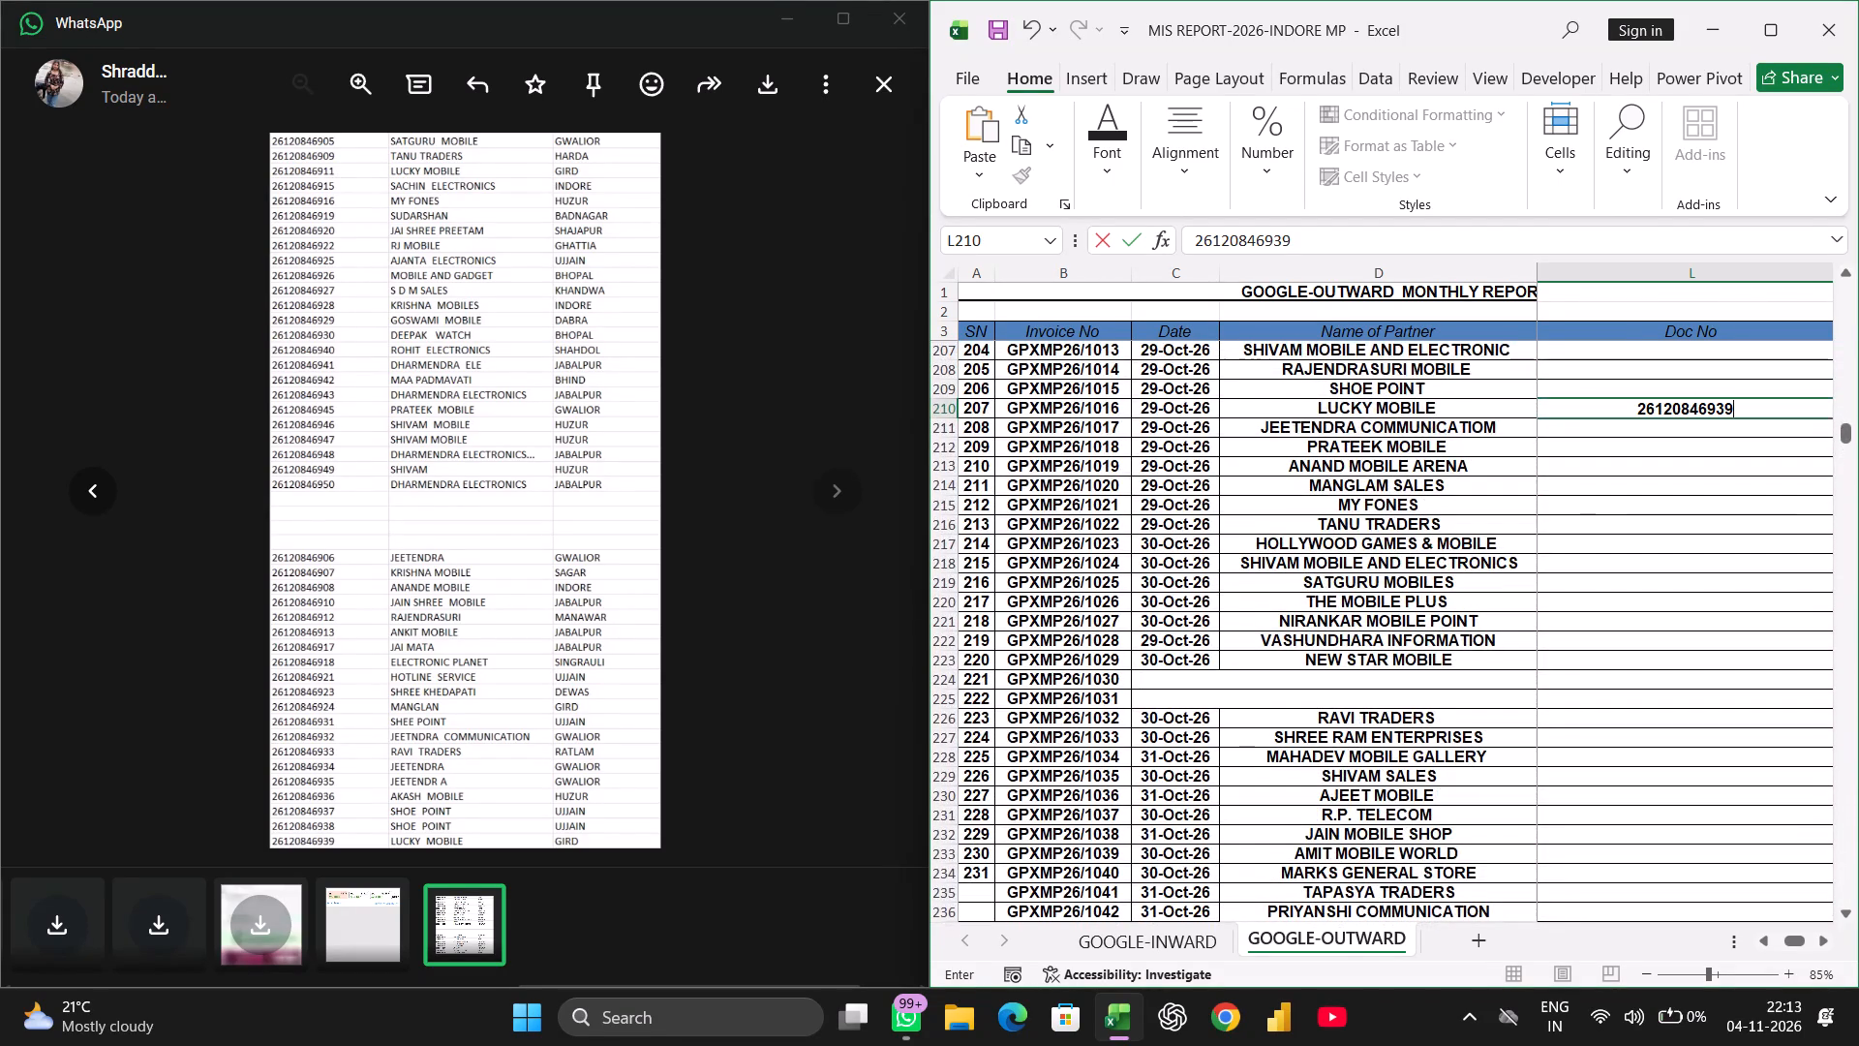
key("Down")
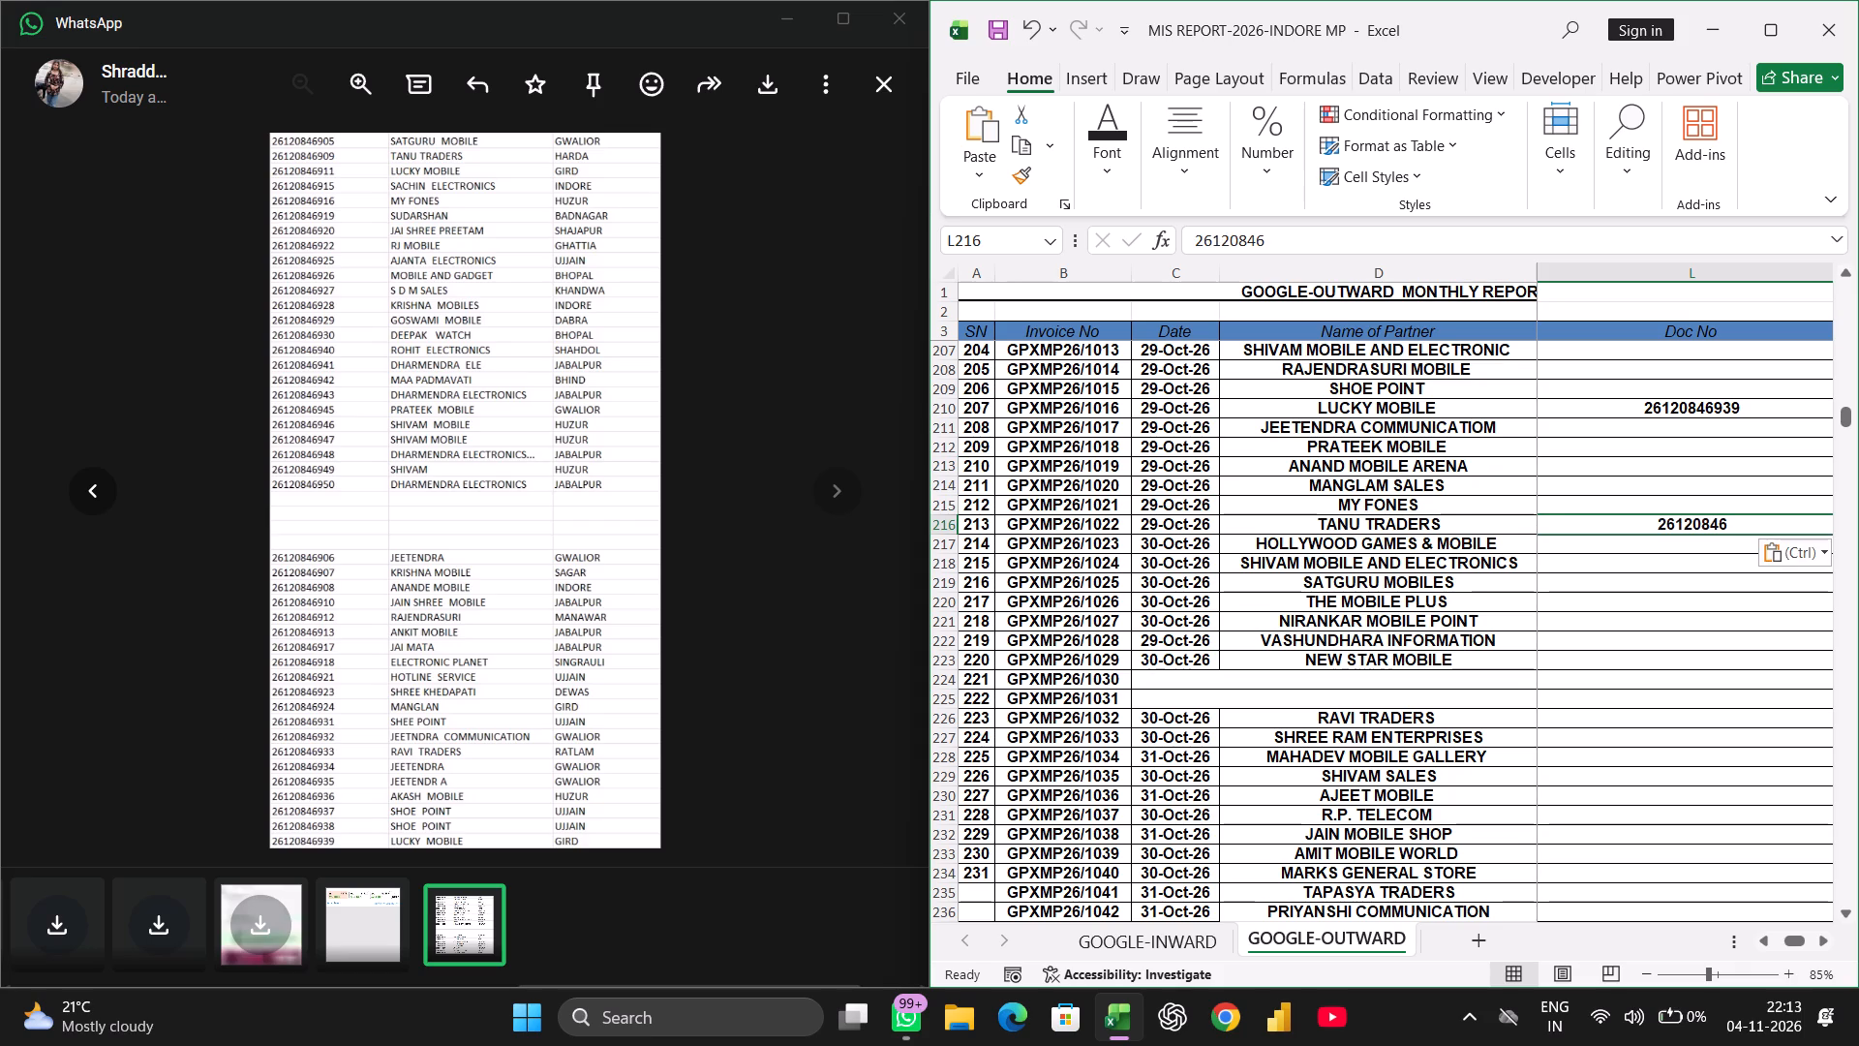
double_click(1765, 525)
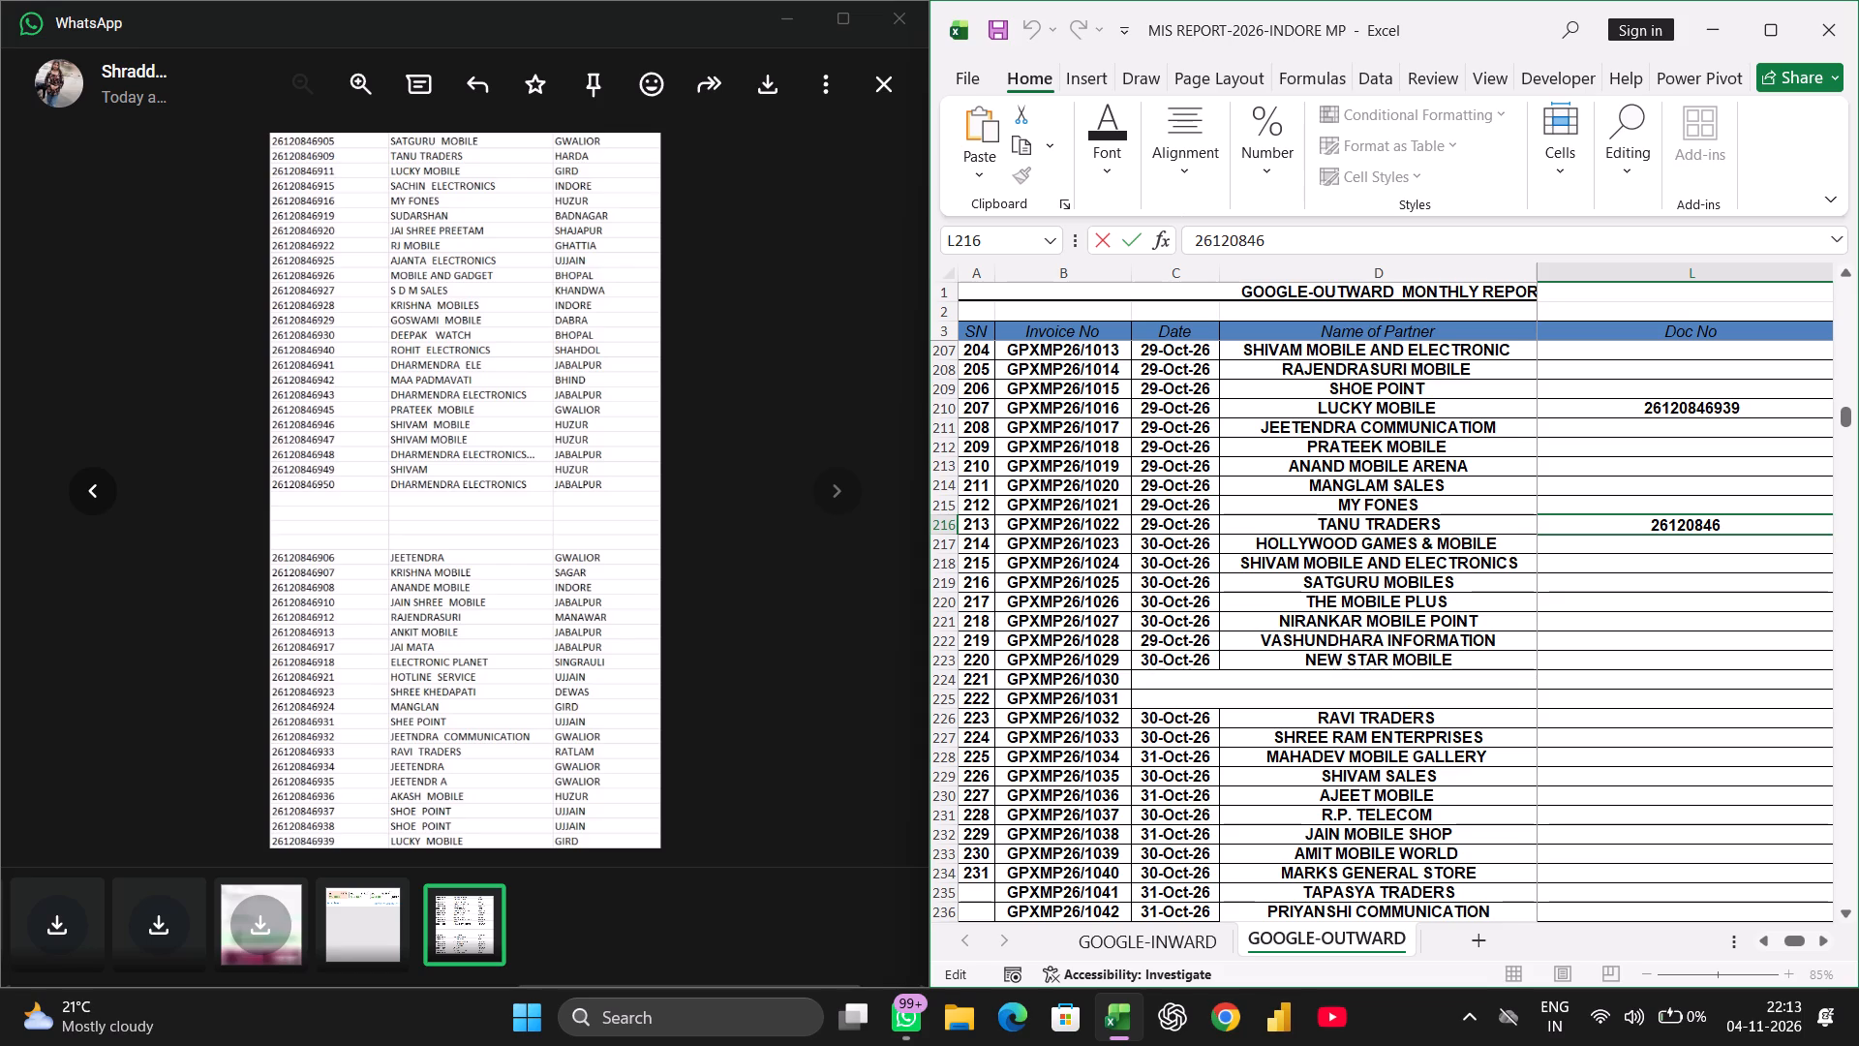
type("909")
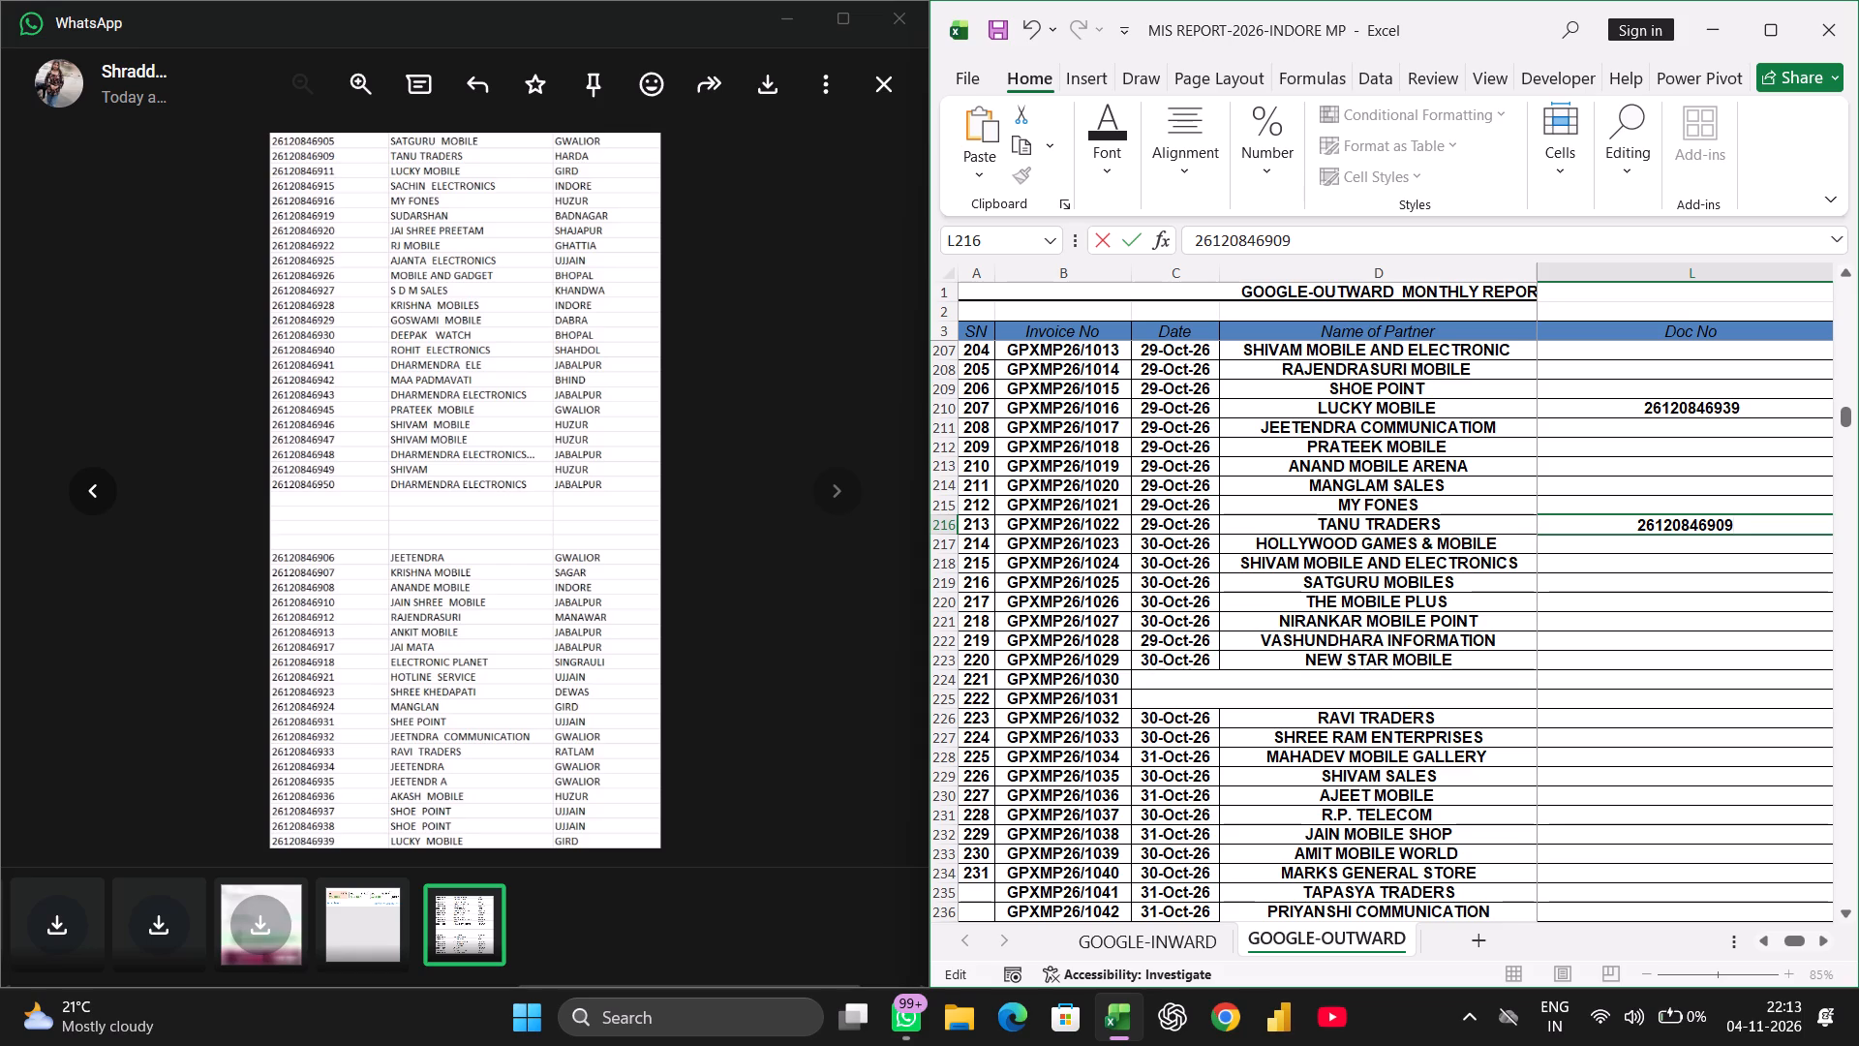
scroll(1447, 569, "up", 1)
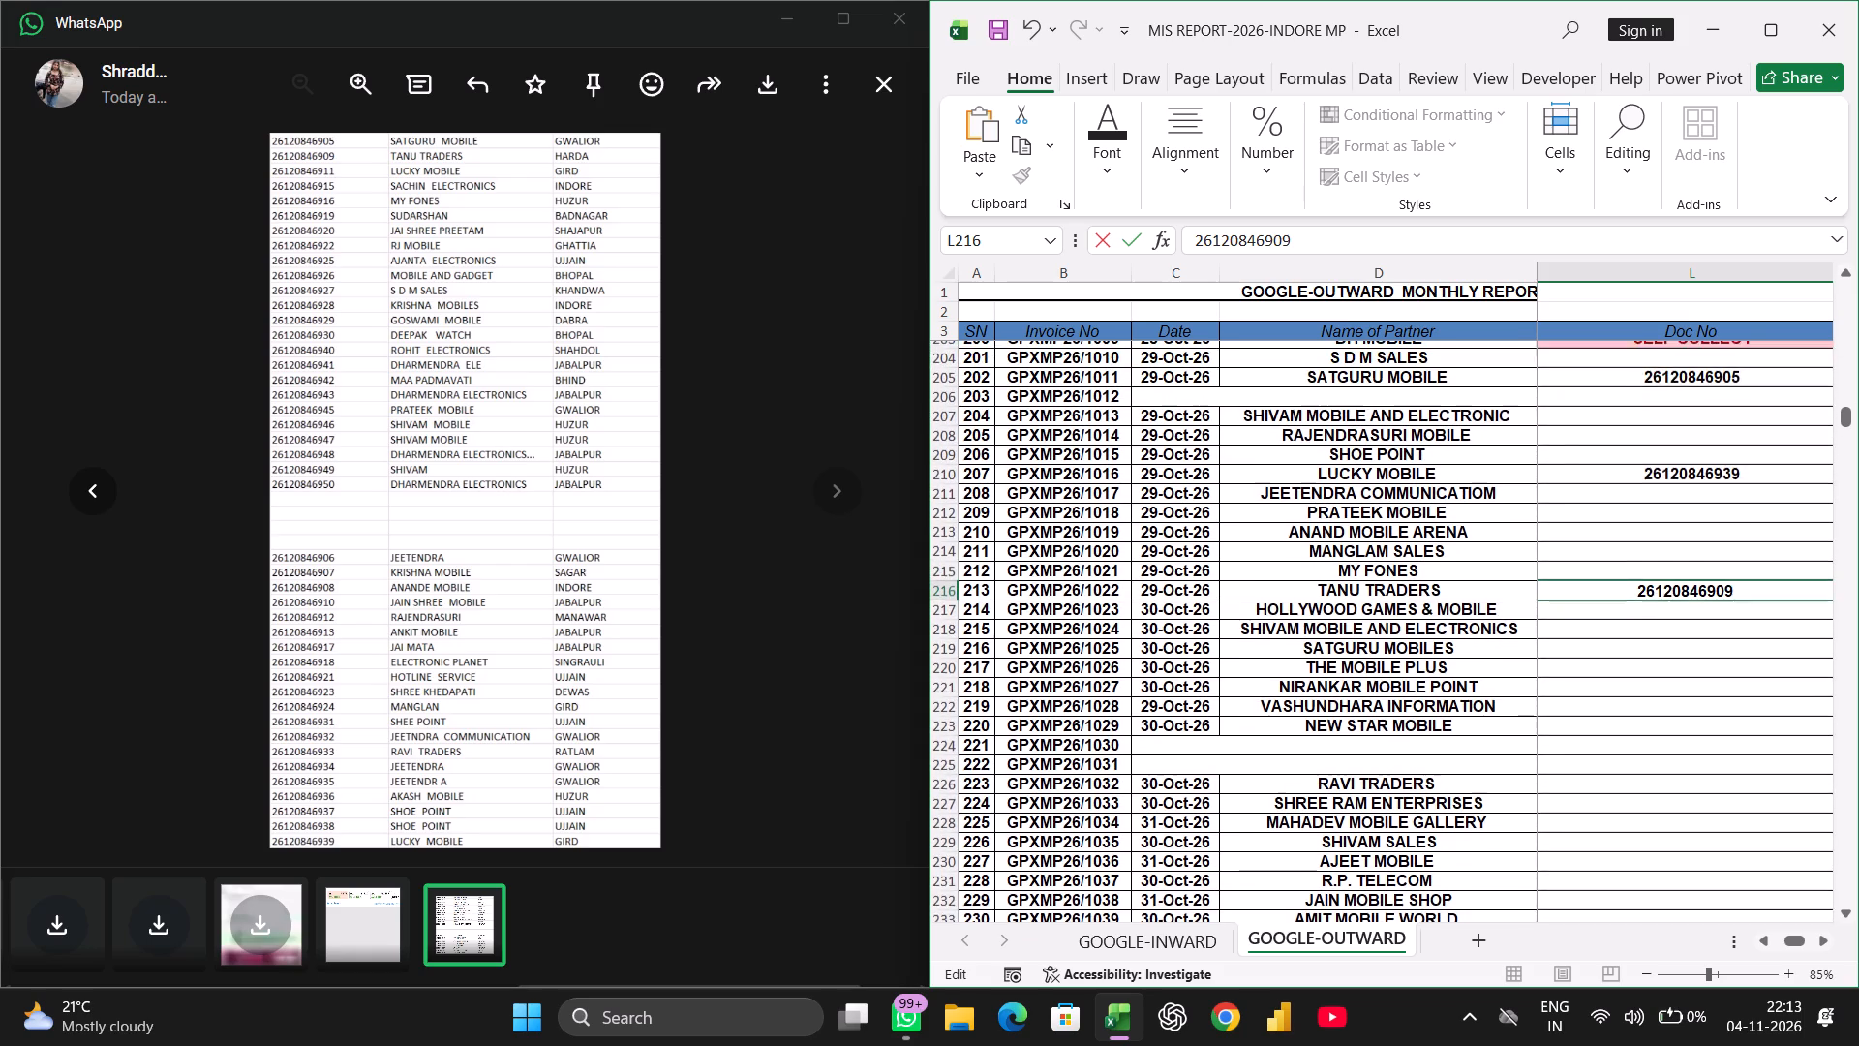
scroll(1447, 569, "up", 2)
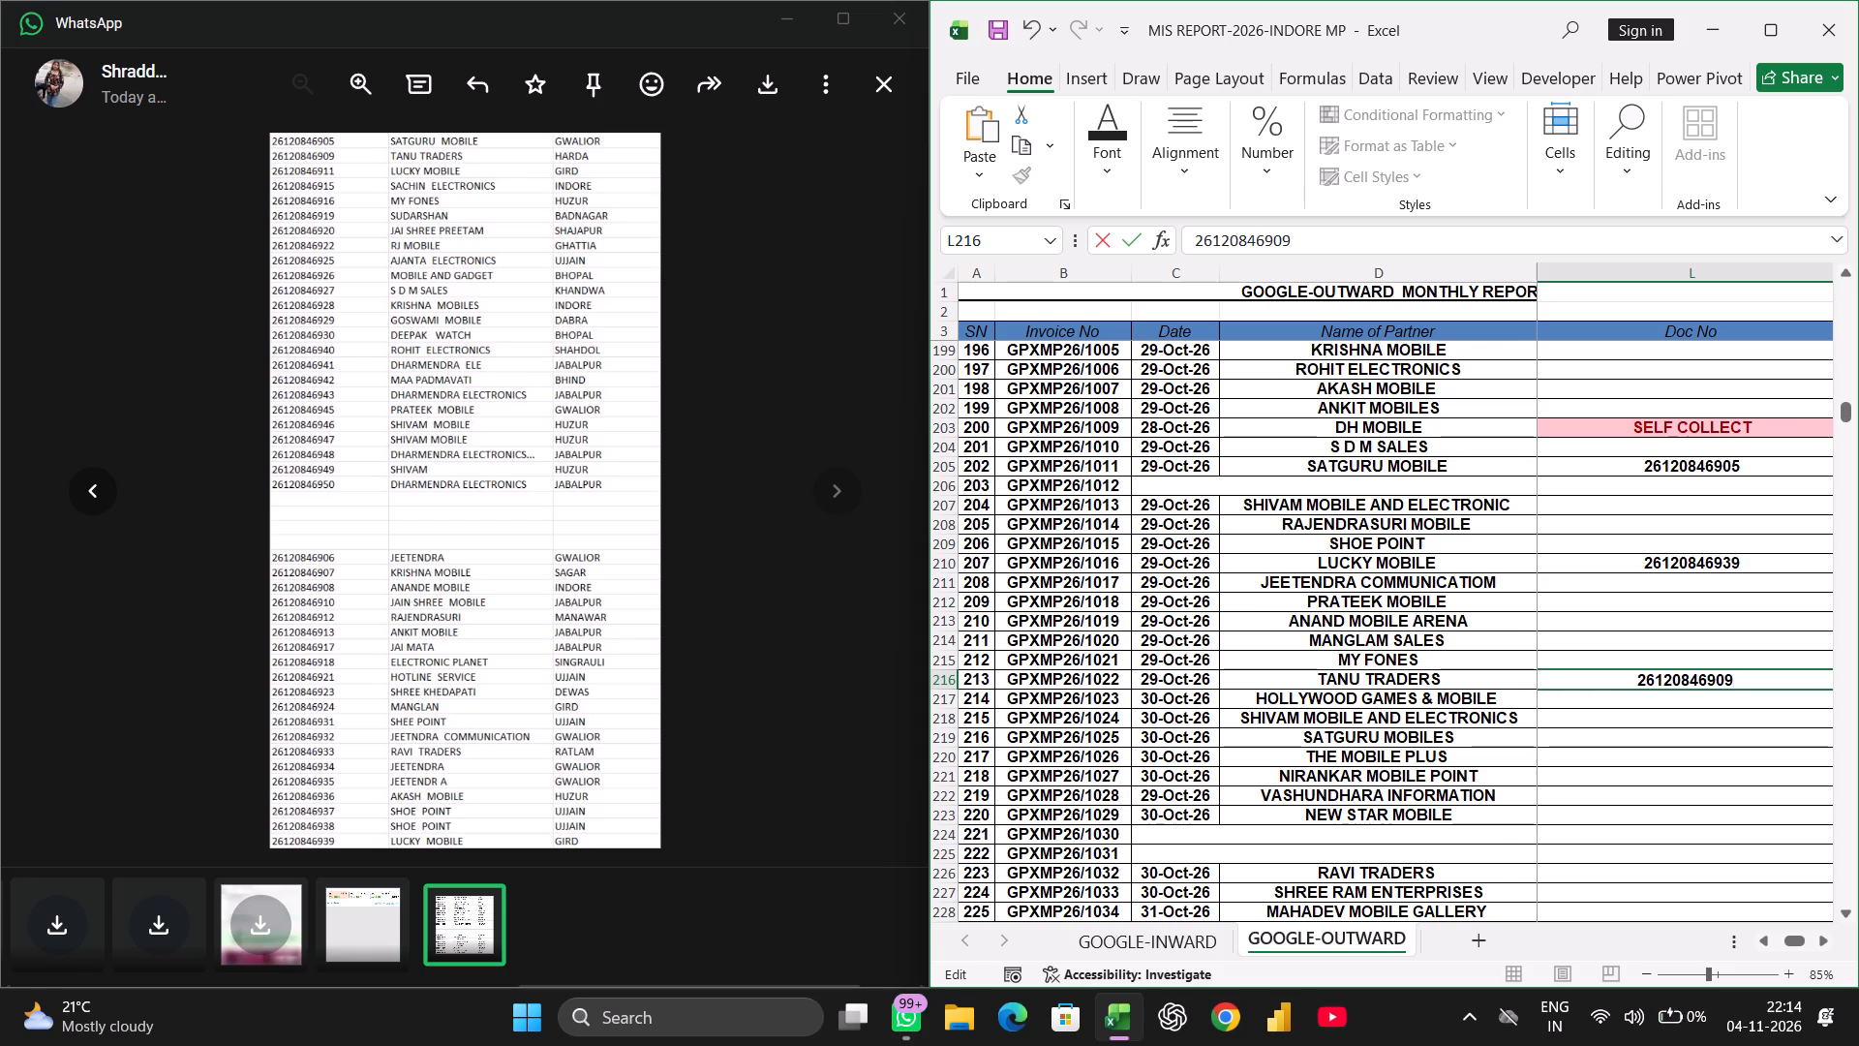
scroll(1447, 569, "up", 3)
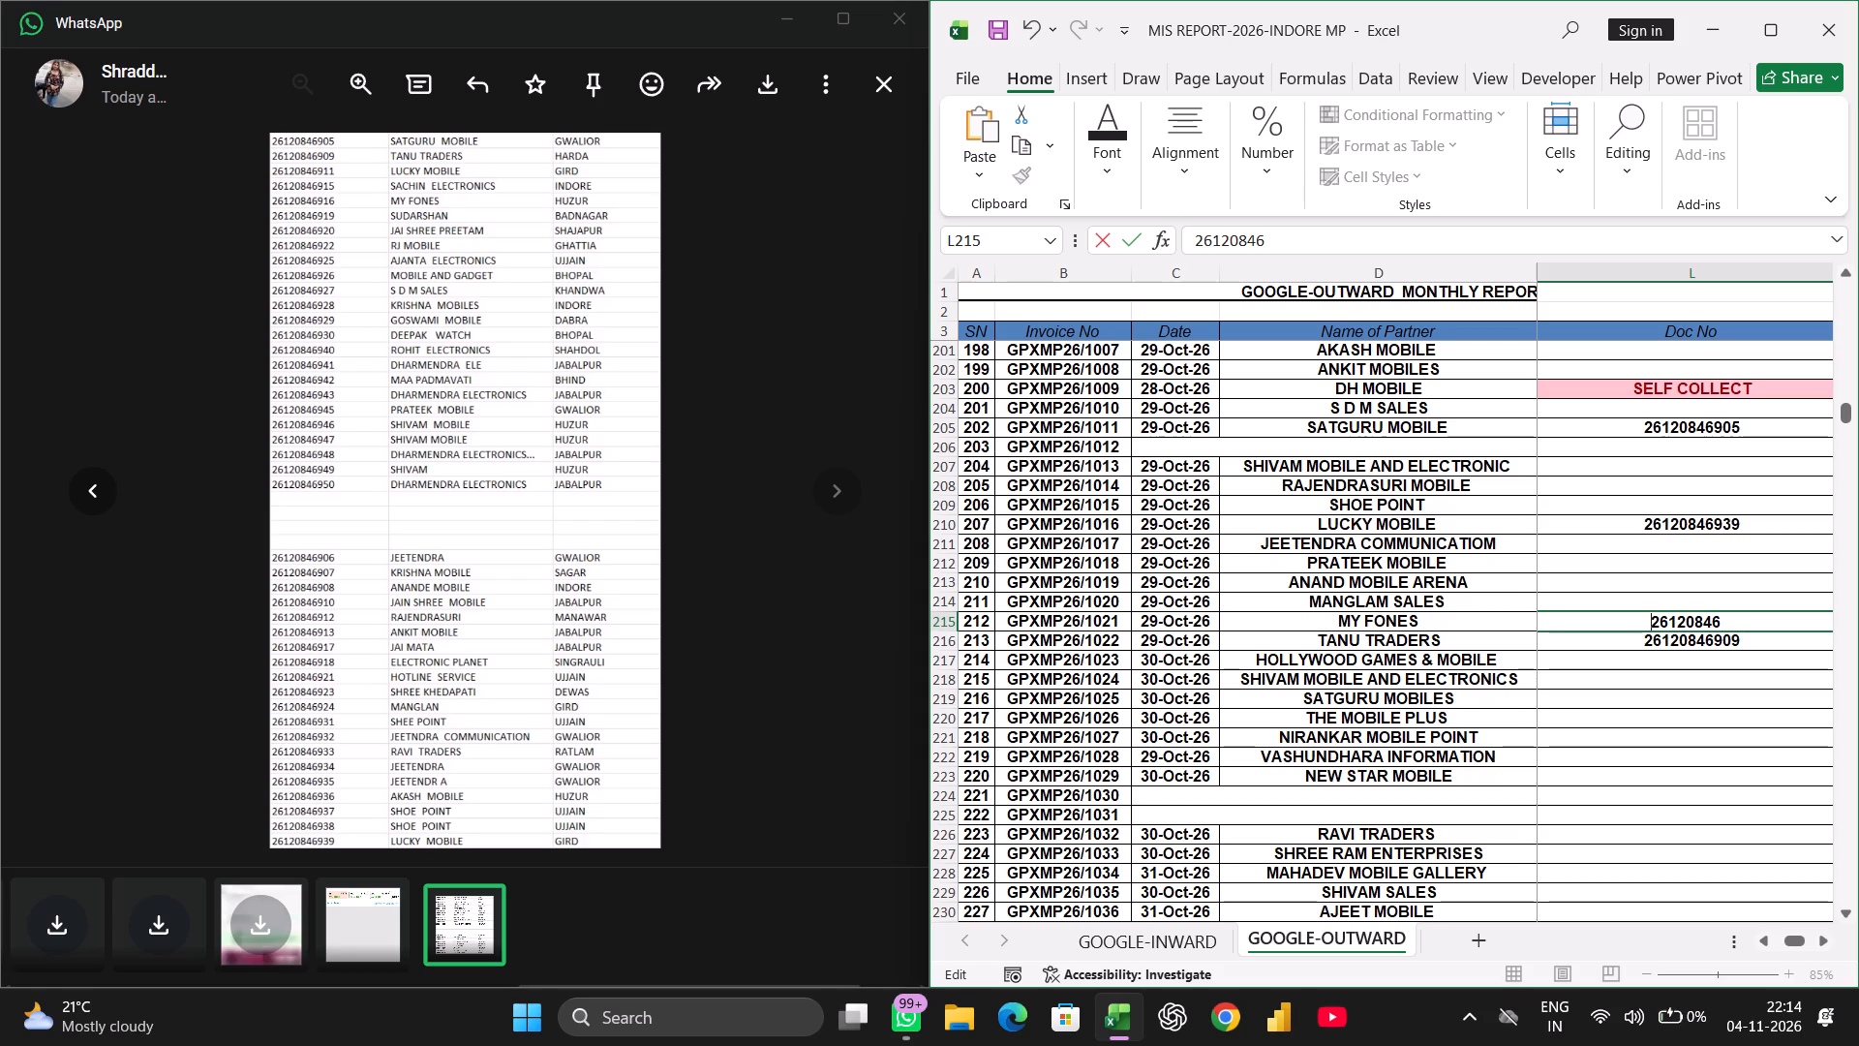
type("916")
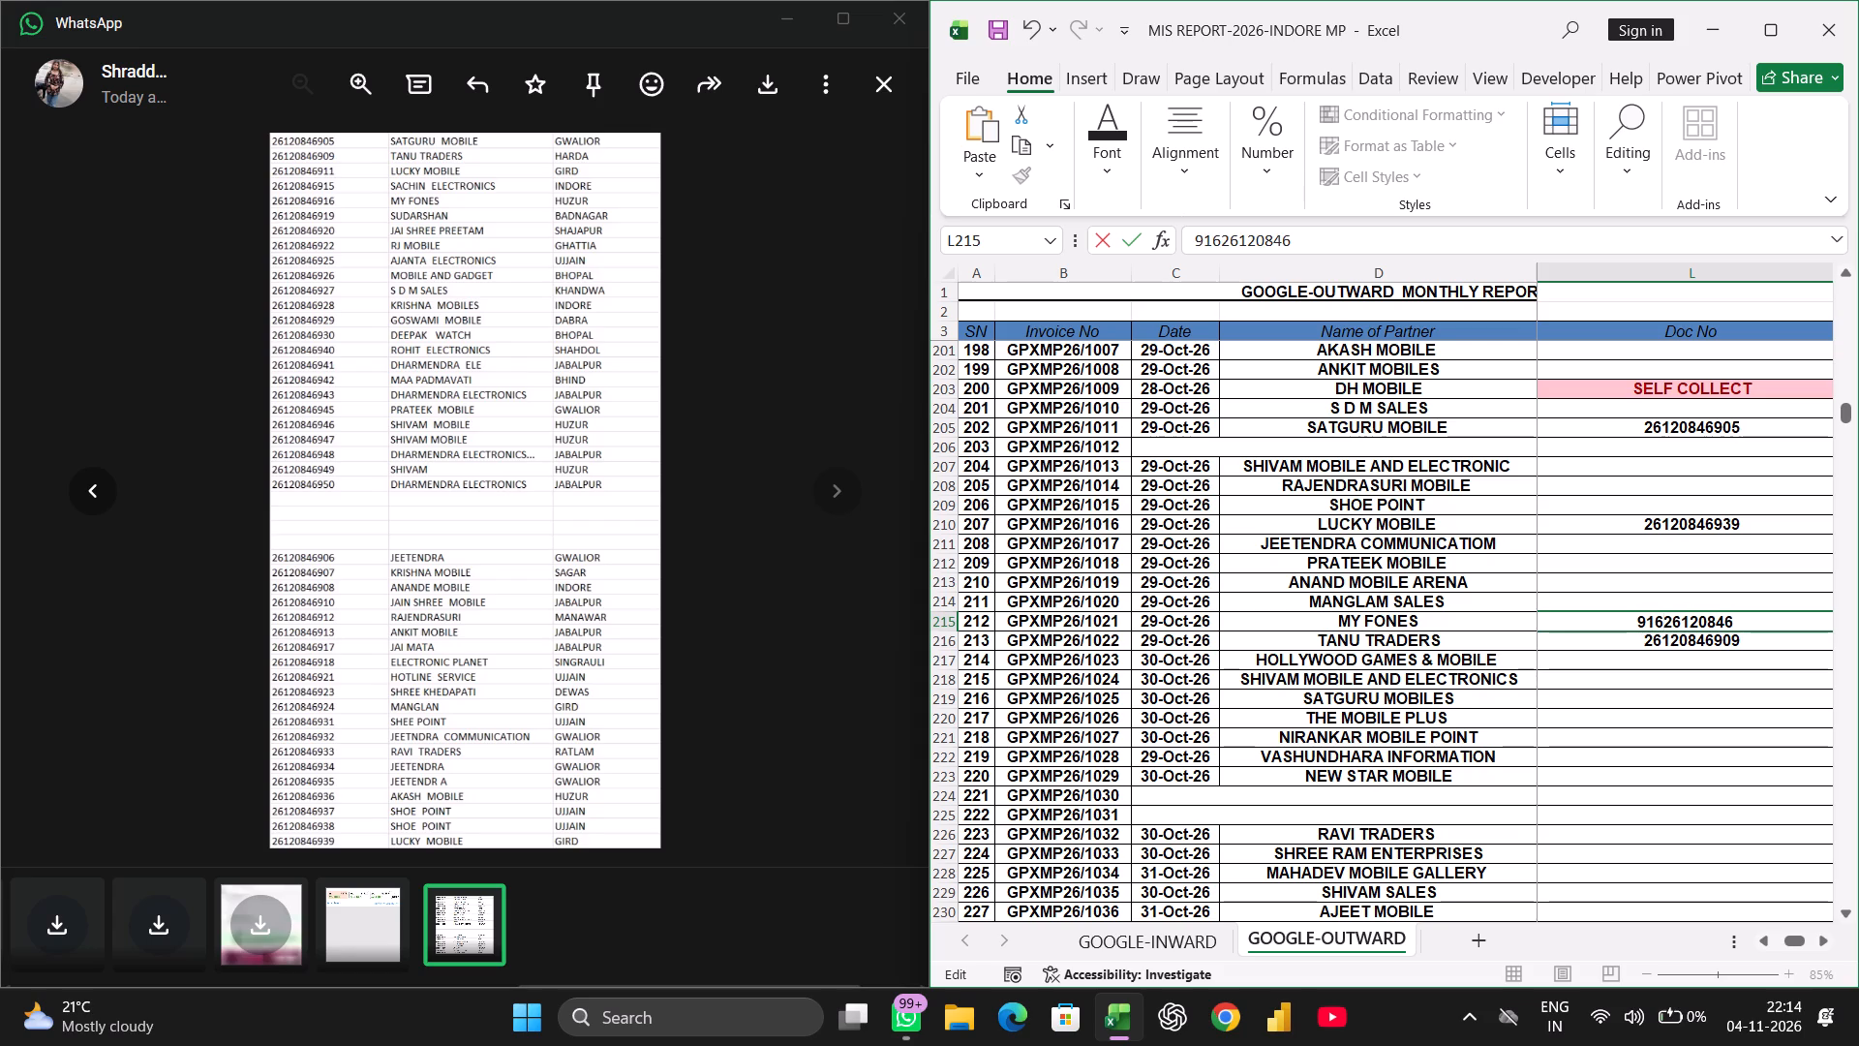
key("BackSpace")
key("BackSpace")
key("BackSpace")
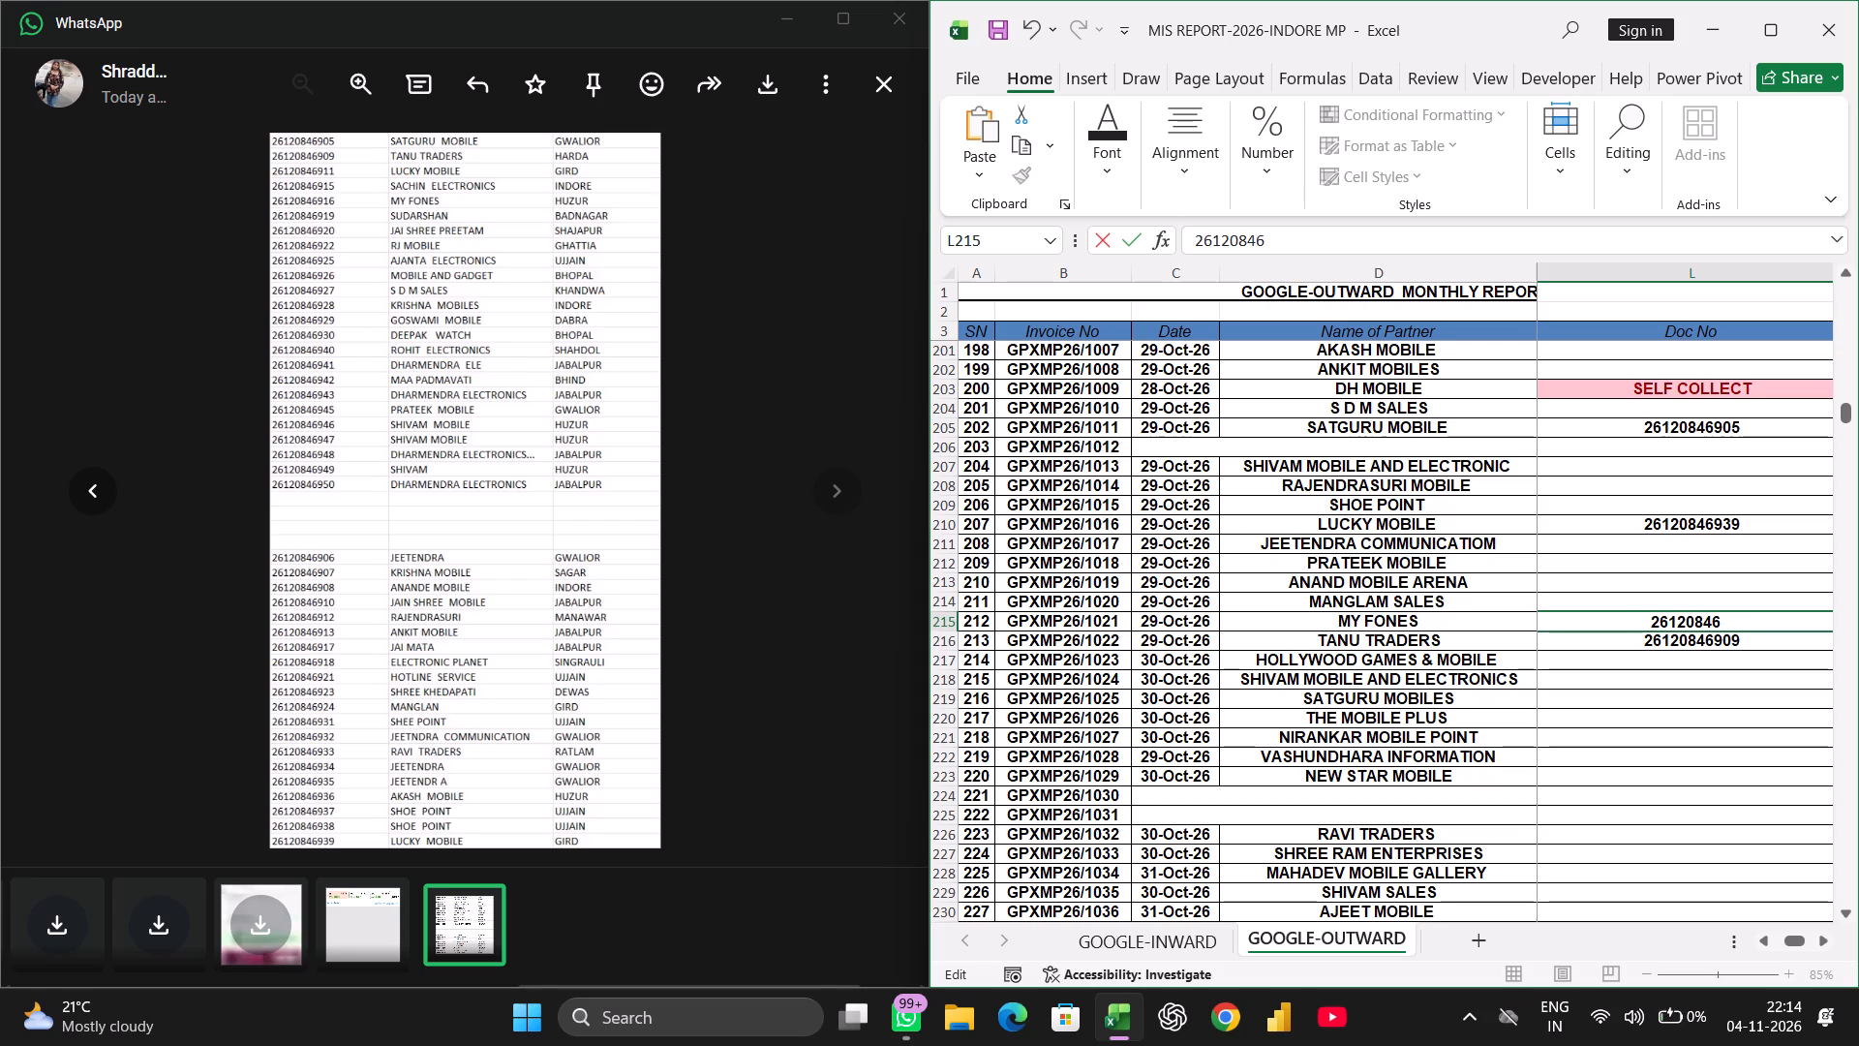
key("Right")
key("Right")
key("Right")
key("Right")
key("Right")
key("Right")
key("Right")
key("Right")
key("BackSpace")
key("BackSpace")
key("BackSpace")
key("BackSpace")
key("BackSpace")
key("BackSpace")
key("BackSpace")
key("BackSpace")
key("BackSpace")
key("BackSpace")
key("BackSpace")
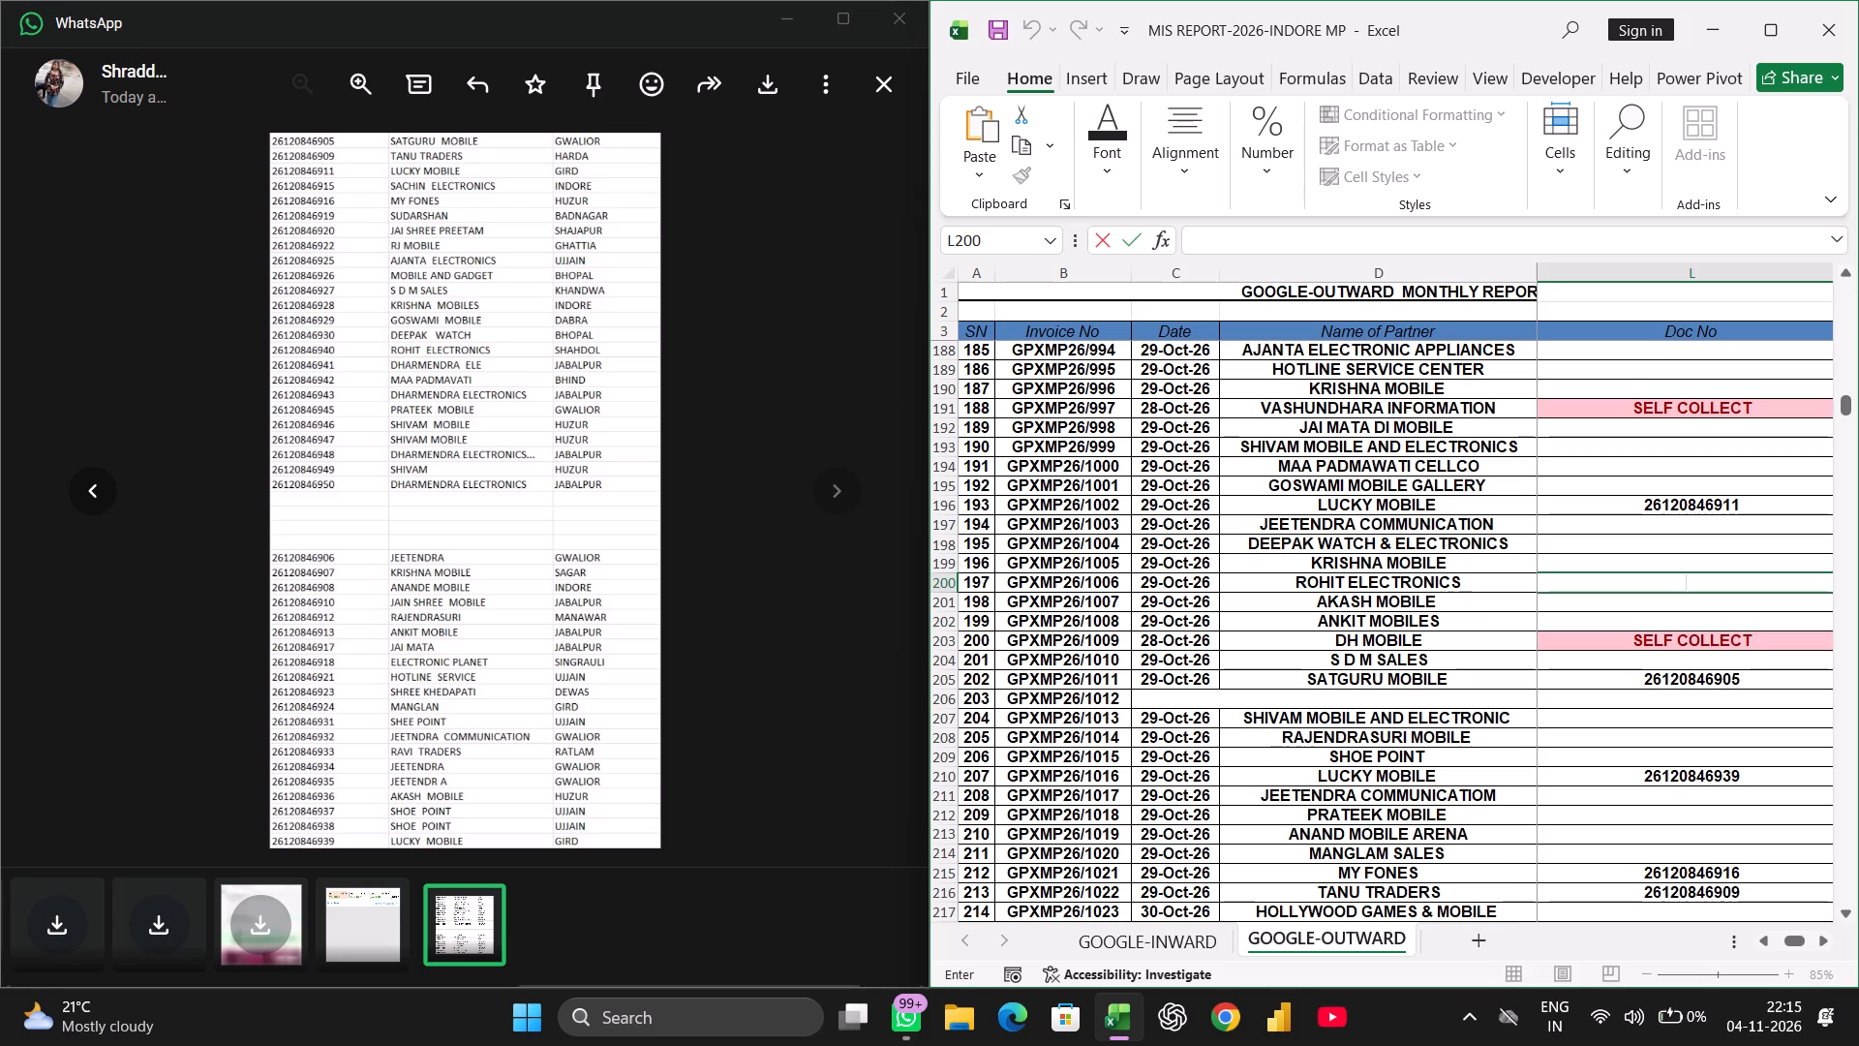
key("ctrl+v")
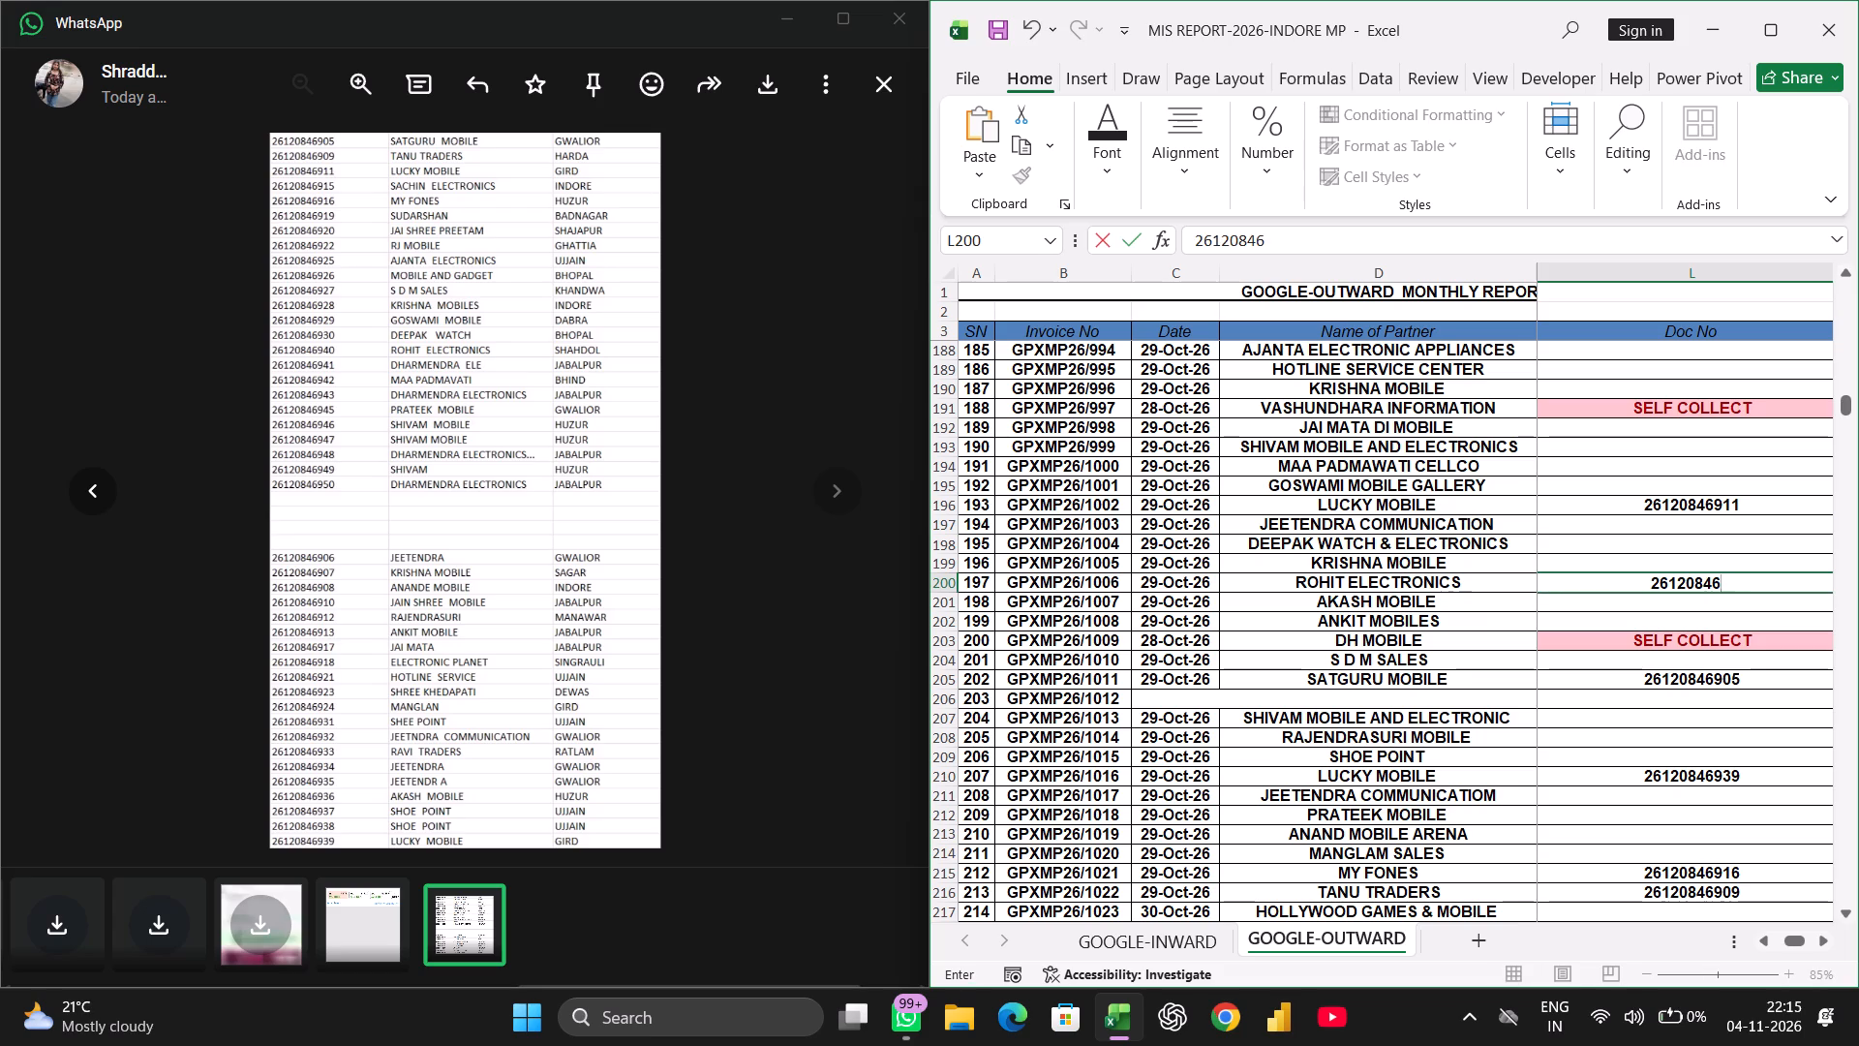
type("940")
Look through the earlier invoice rows for the next partner with an empty Doc No that matches the docket list.
scroll(1385, 564, "up", 1)
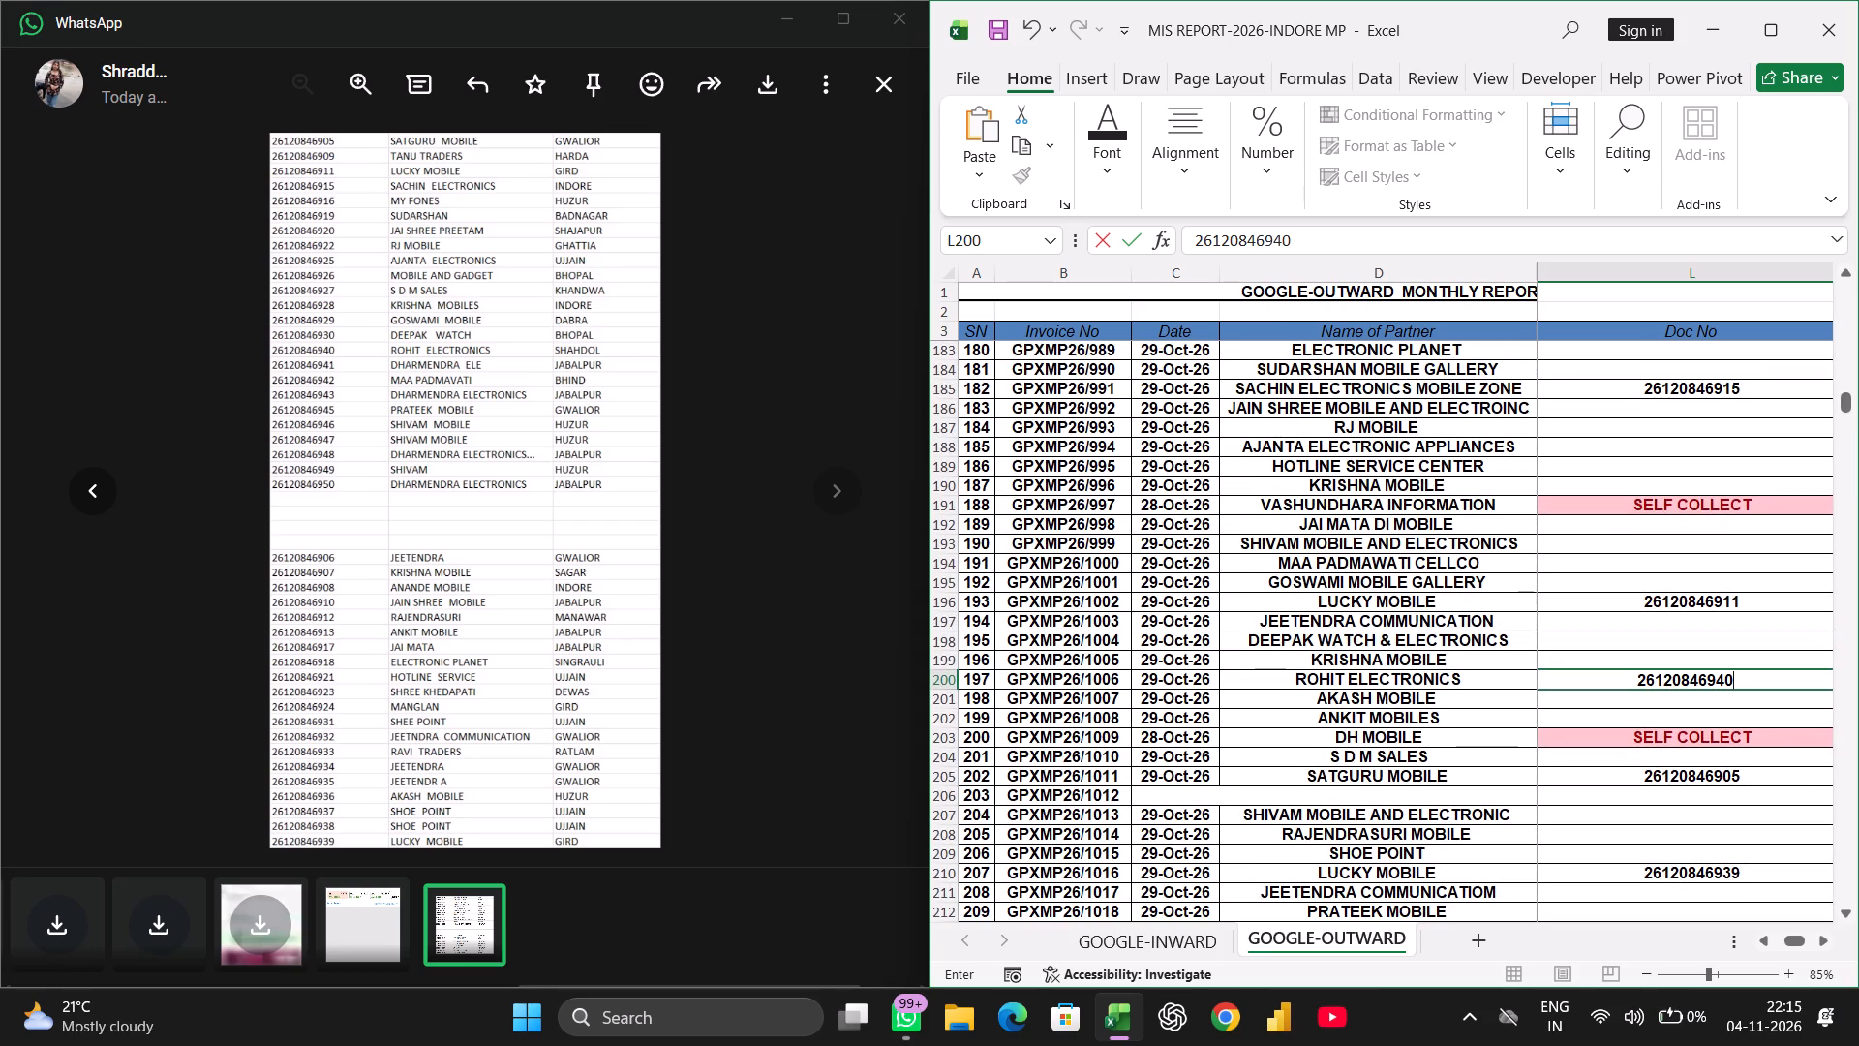
scroll(1385, 564, "up", 1)
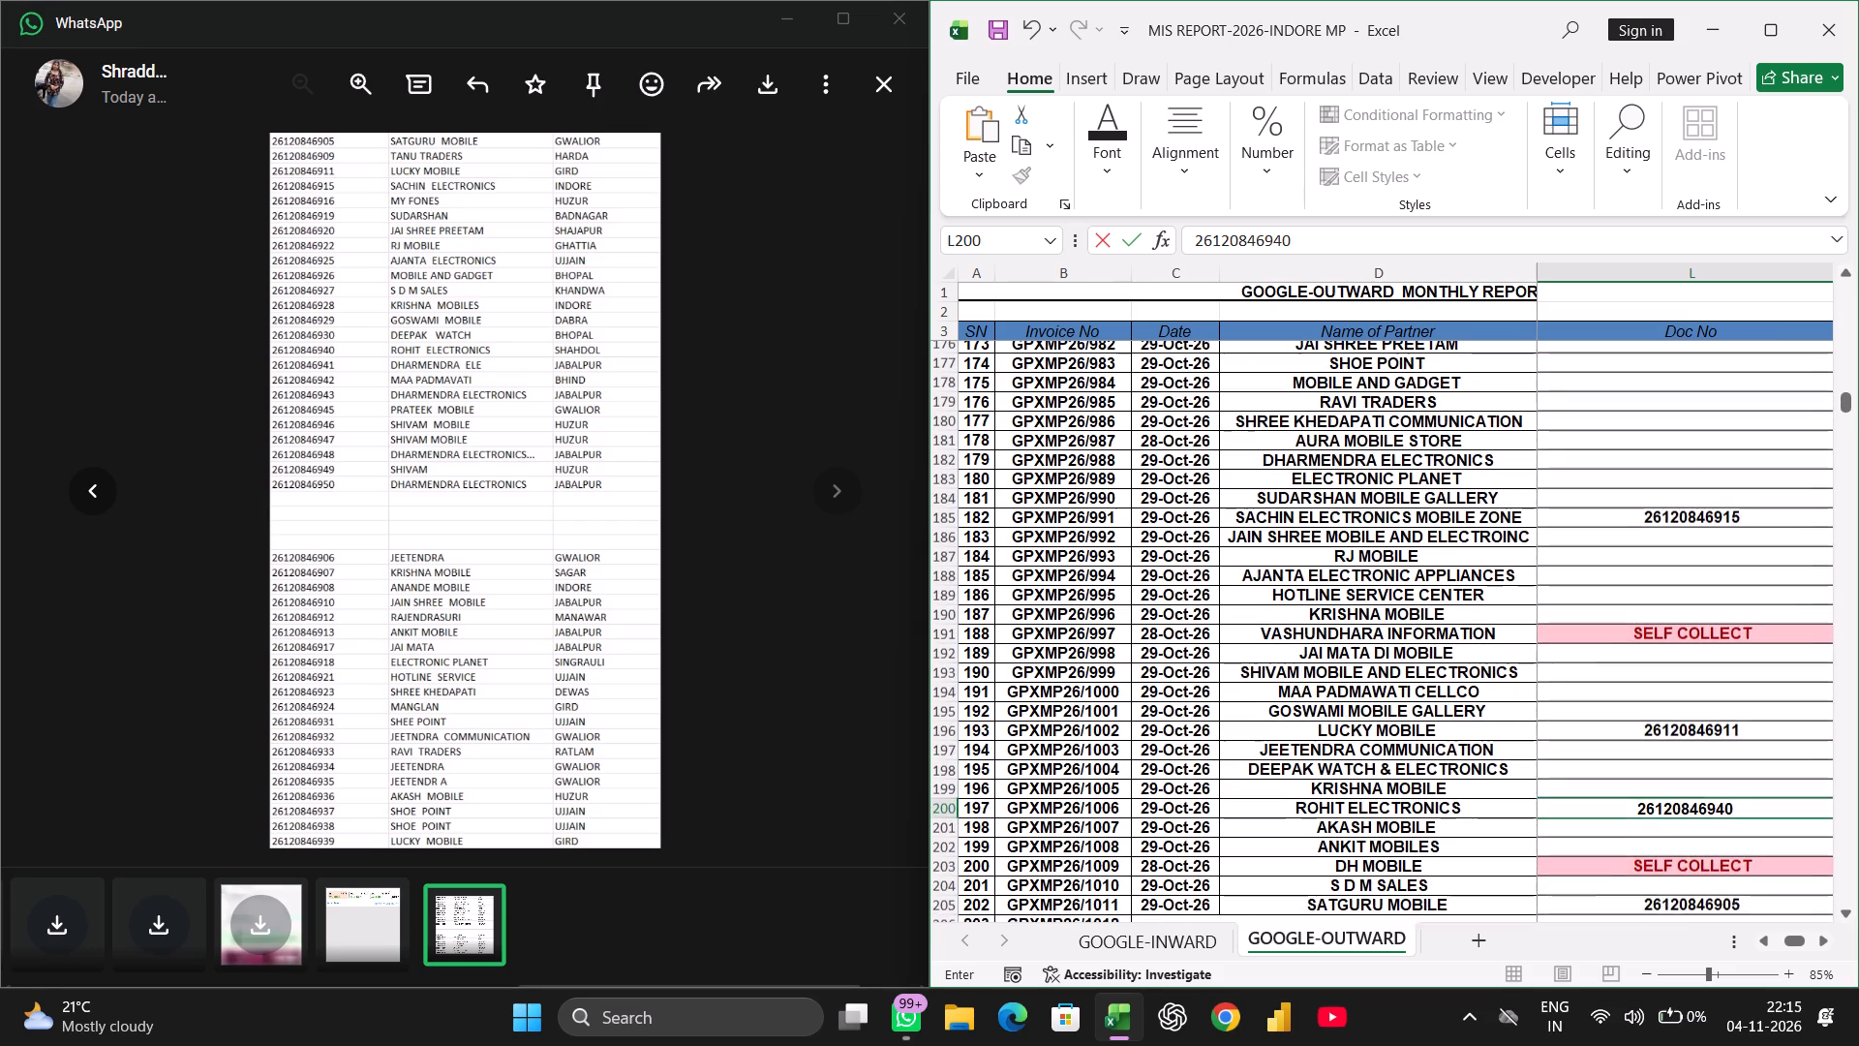
scroll(1385, 564, "up", 1)
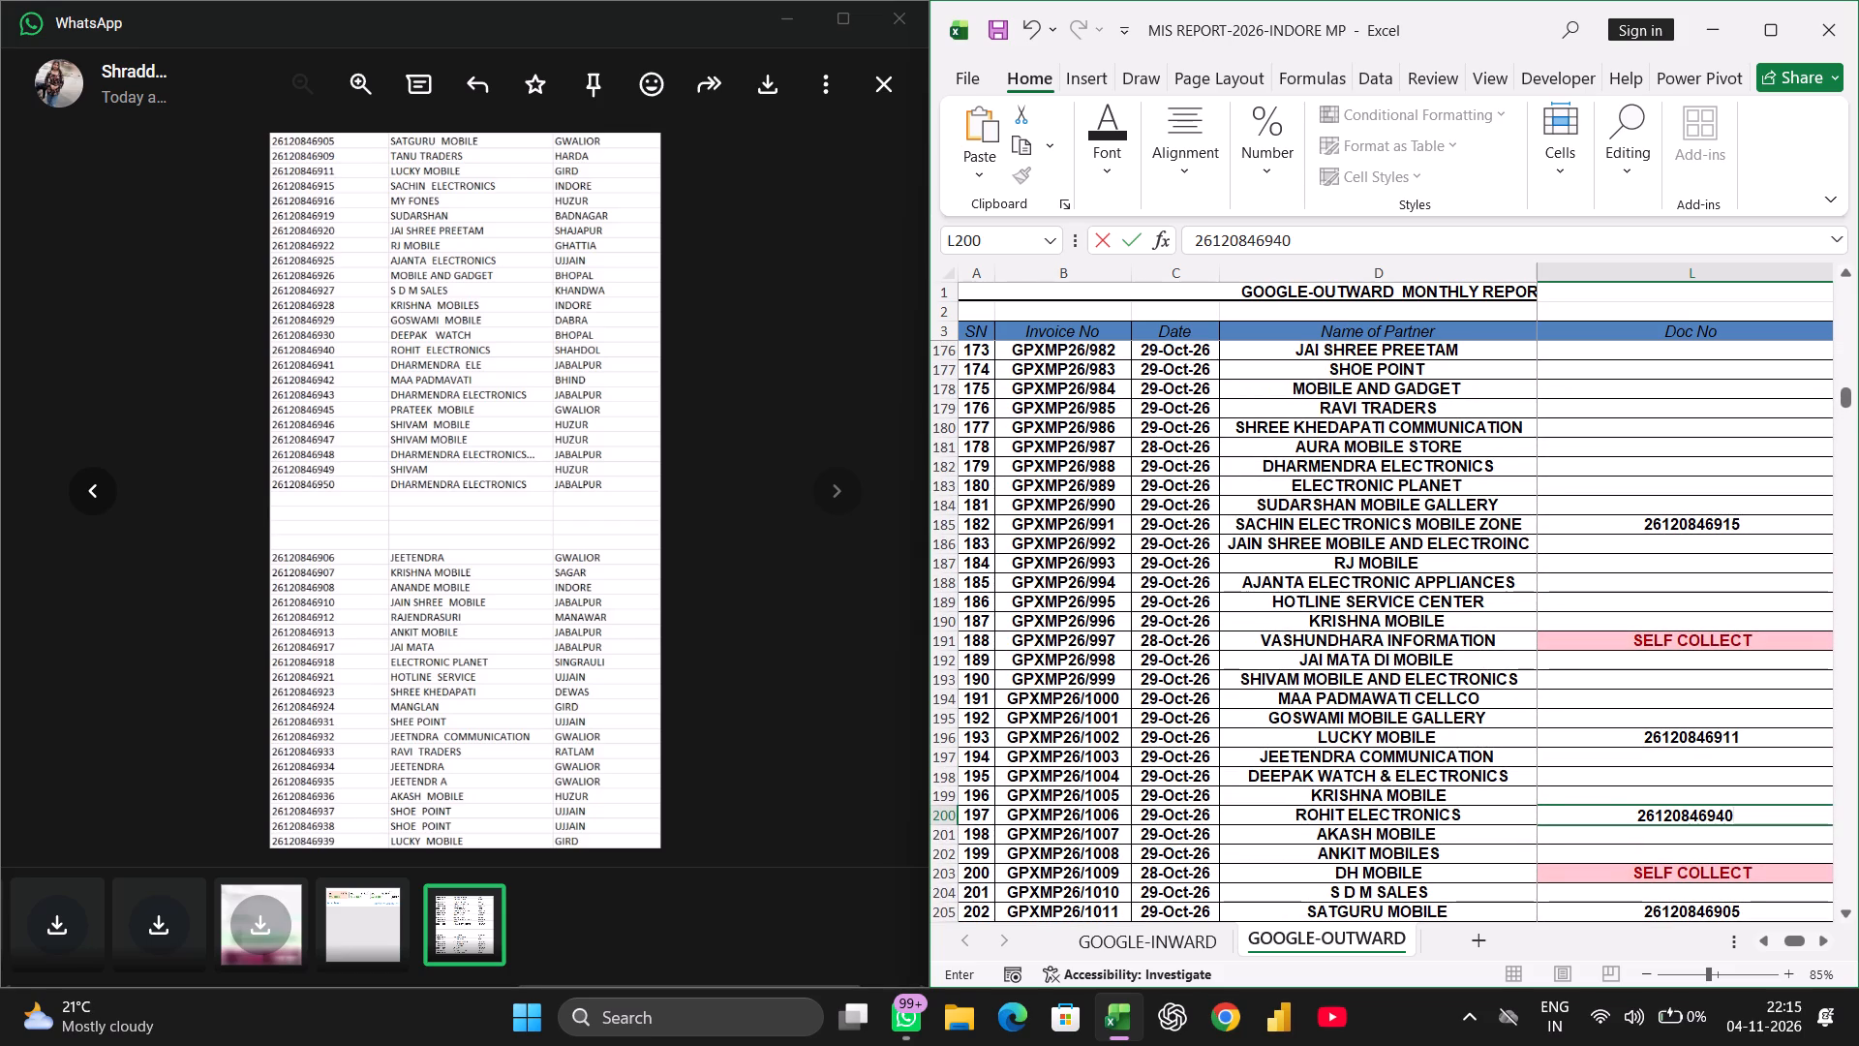
Open the empty Doc No cell of invoice GPXMP26/988, DHARMENDRA ELECTRONICS, for entry.
left_click(1564, 468)
double_click(1564, 468)
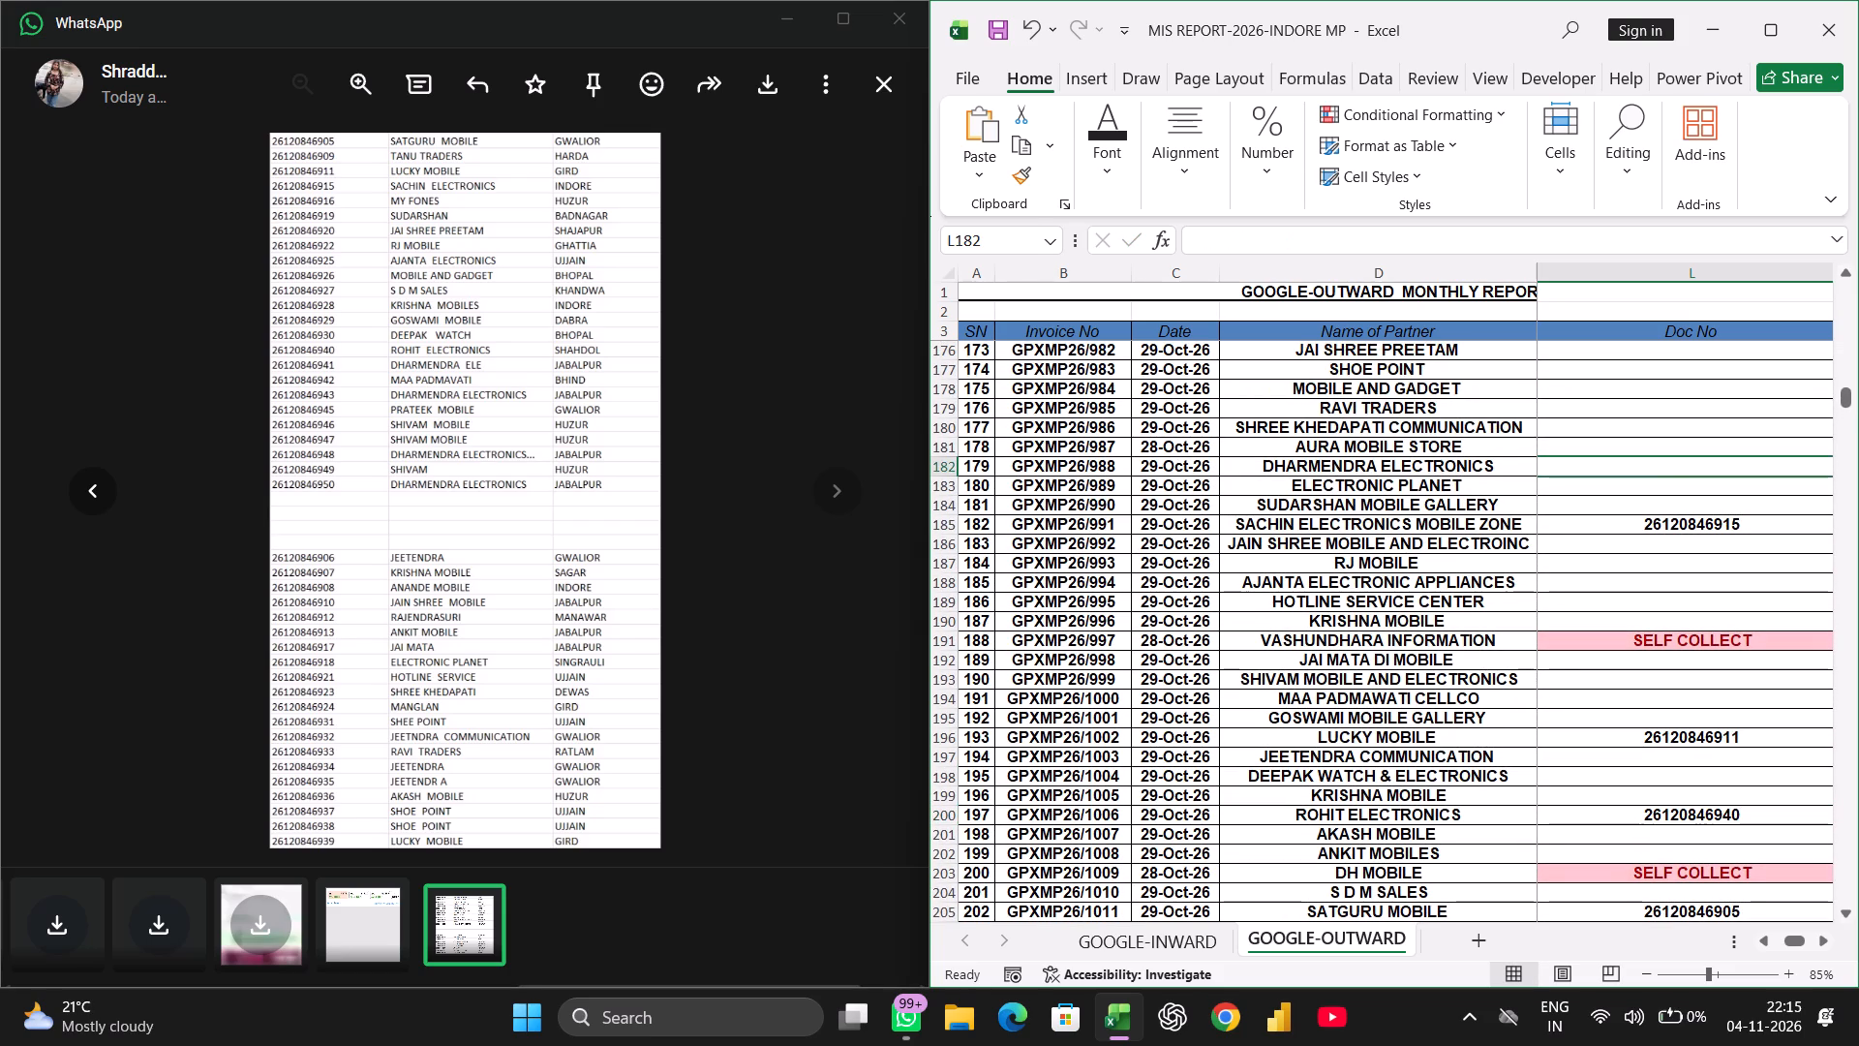
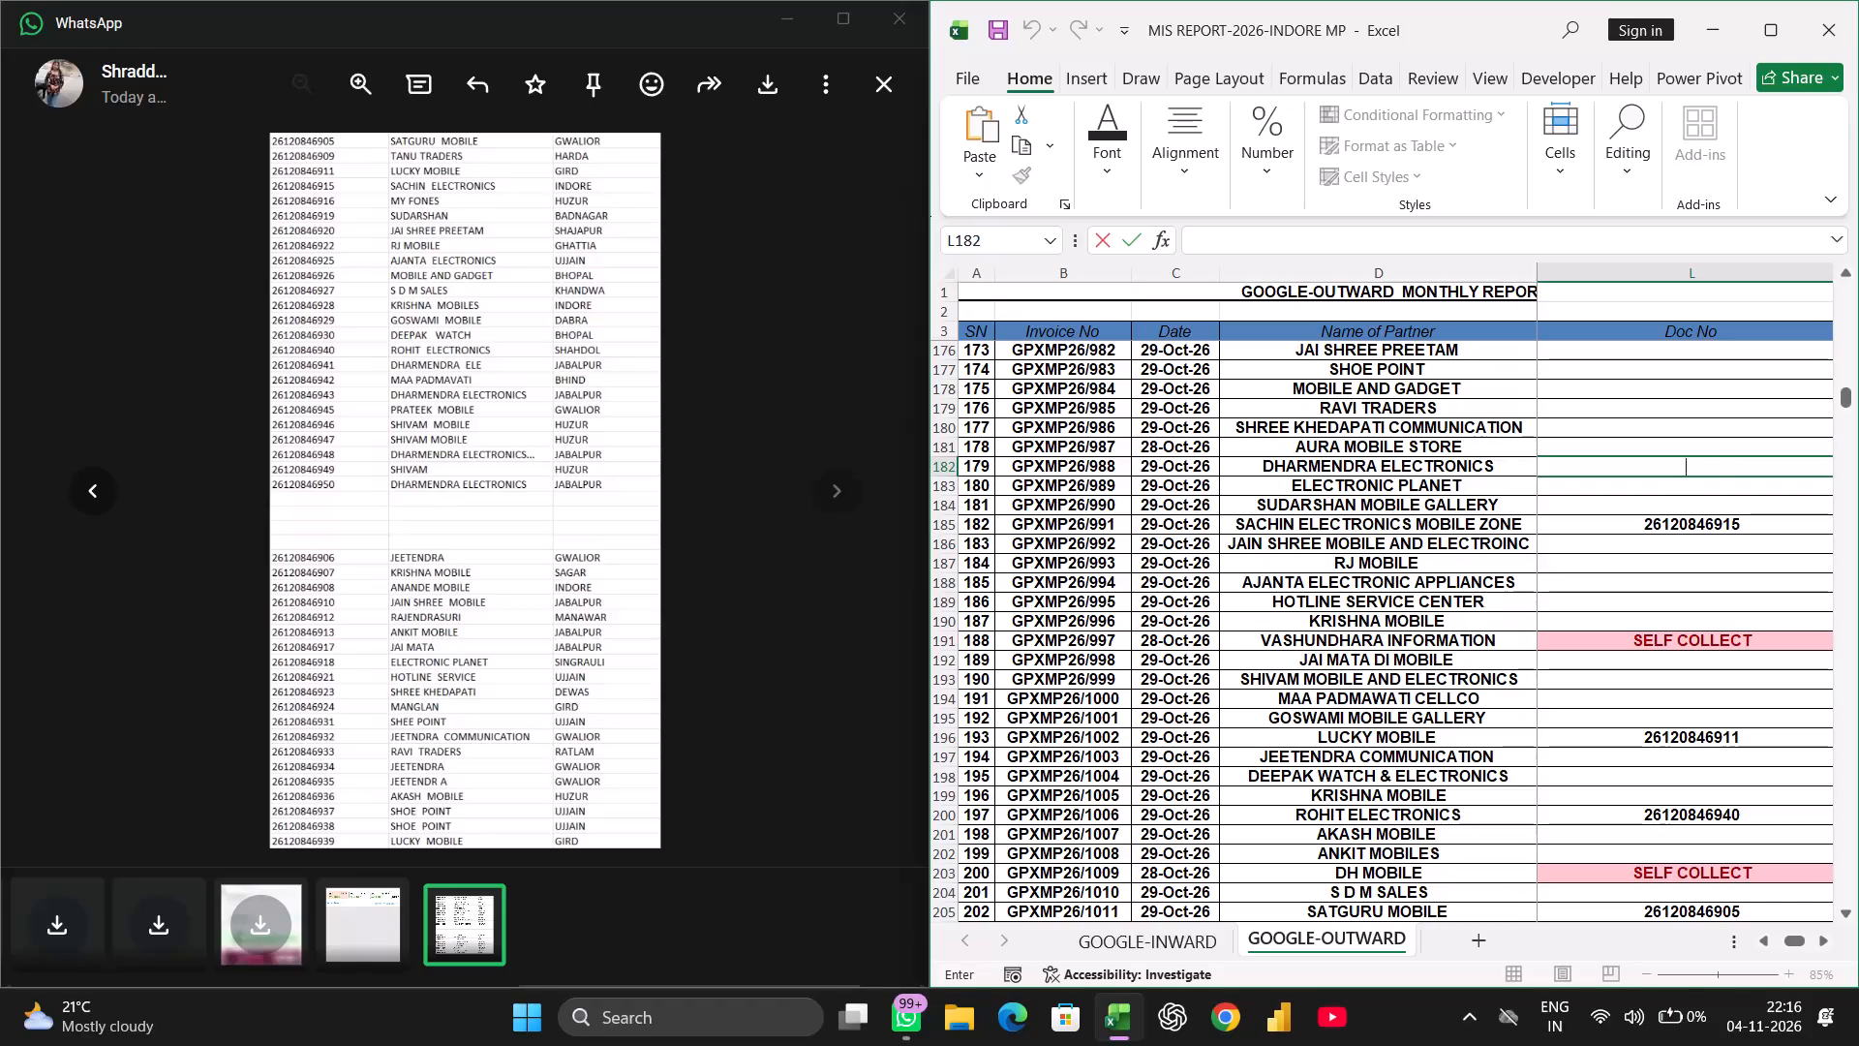
key("ctrl+v")
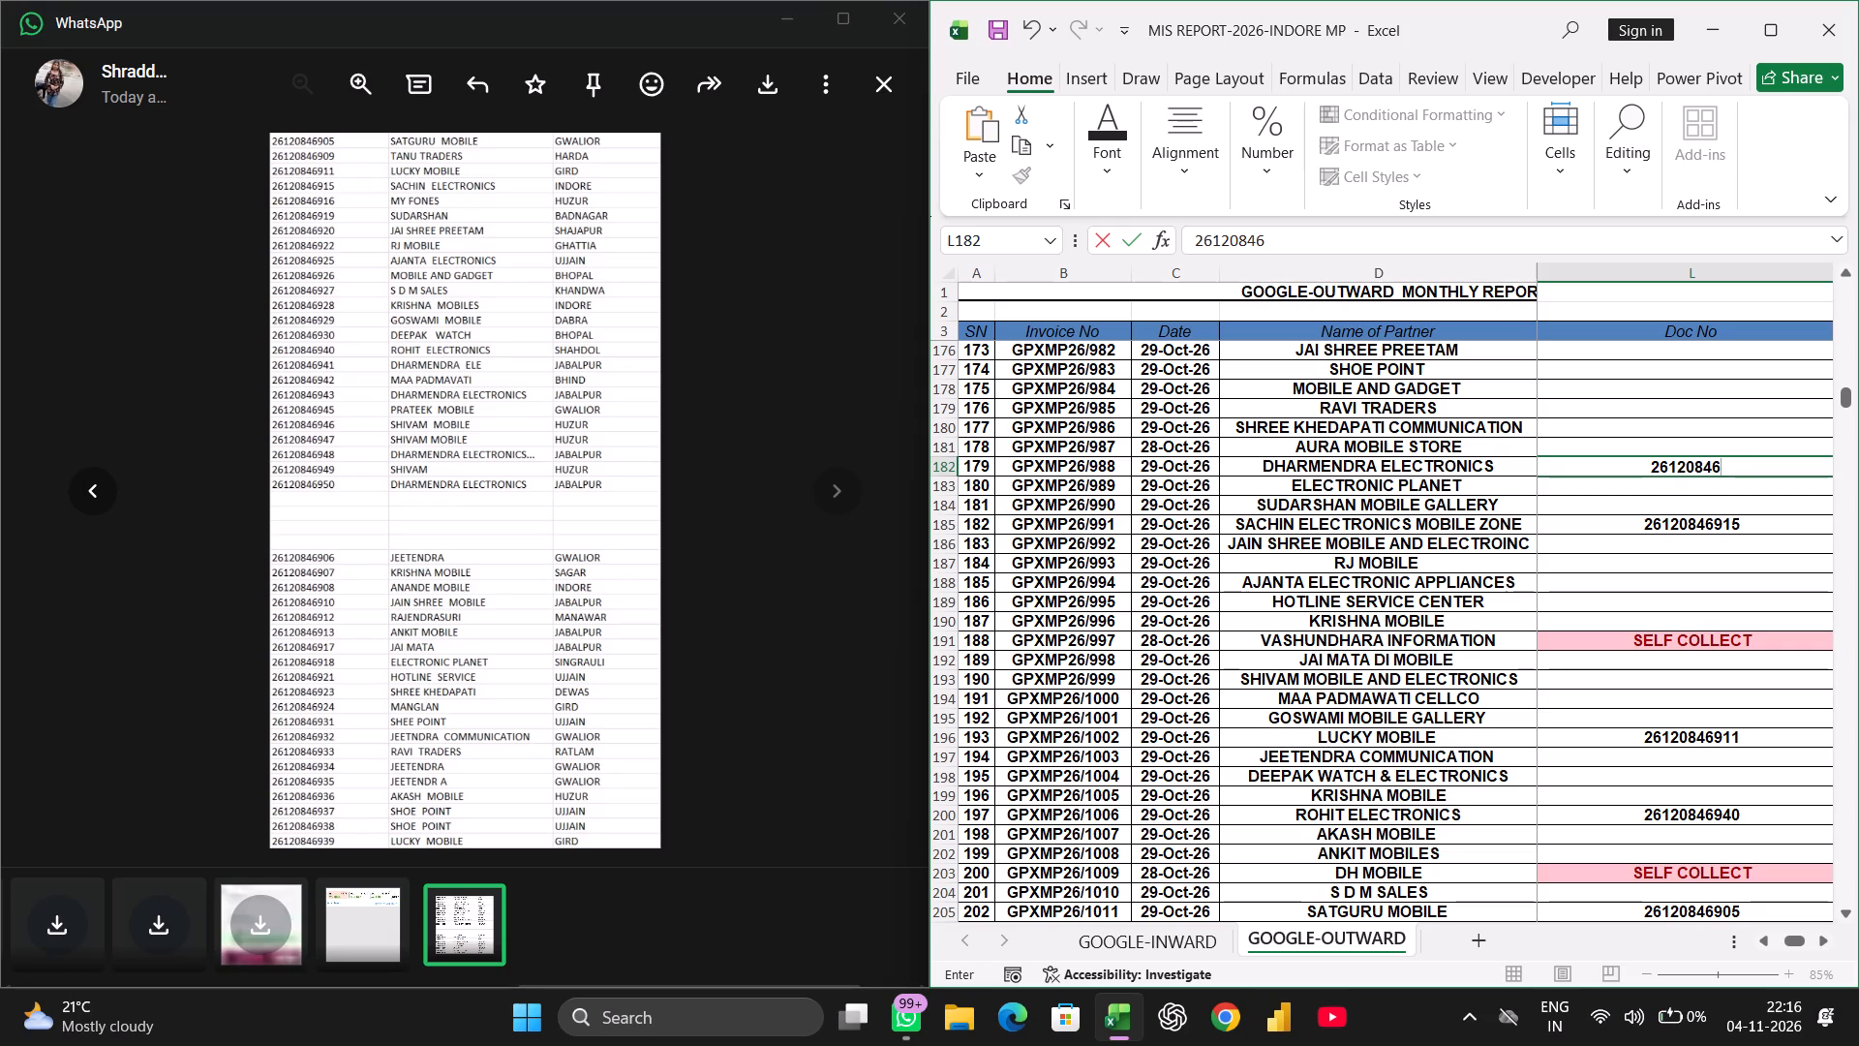
type("941")
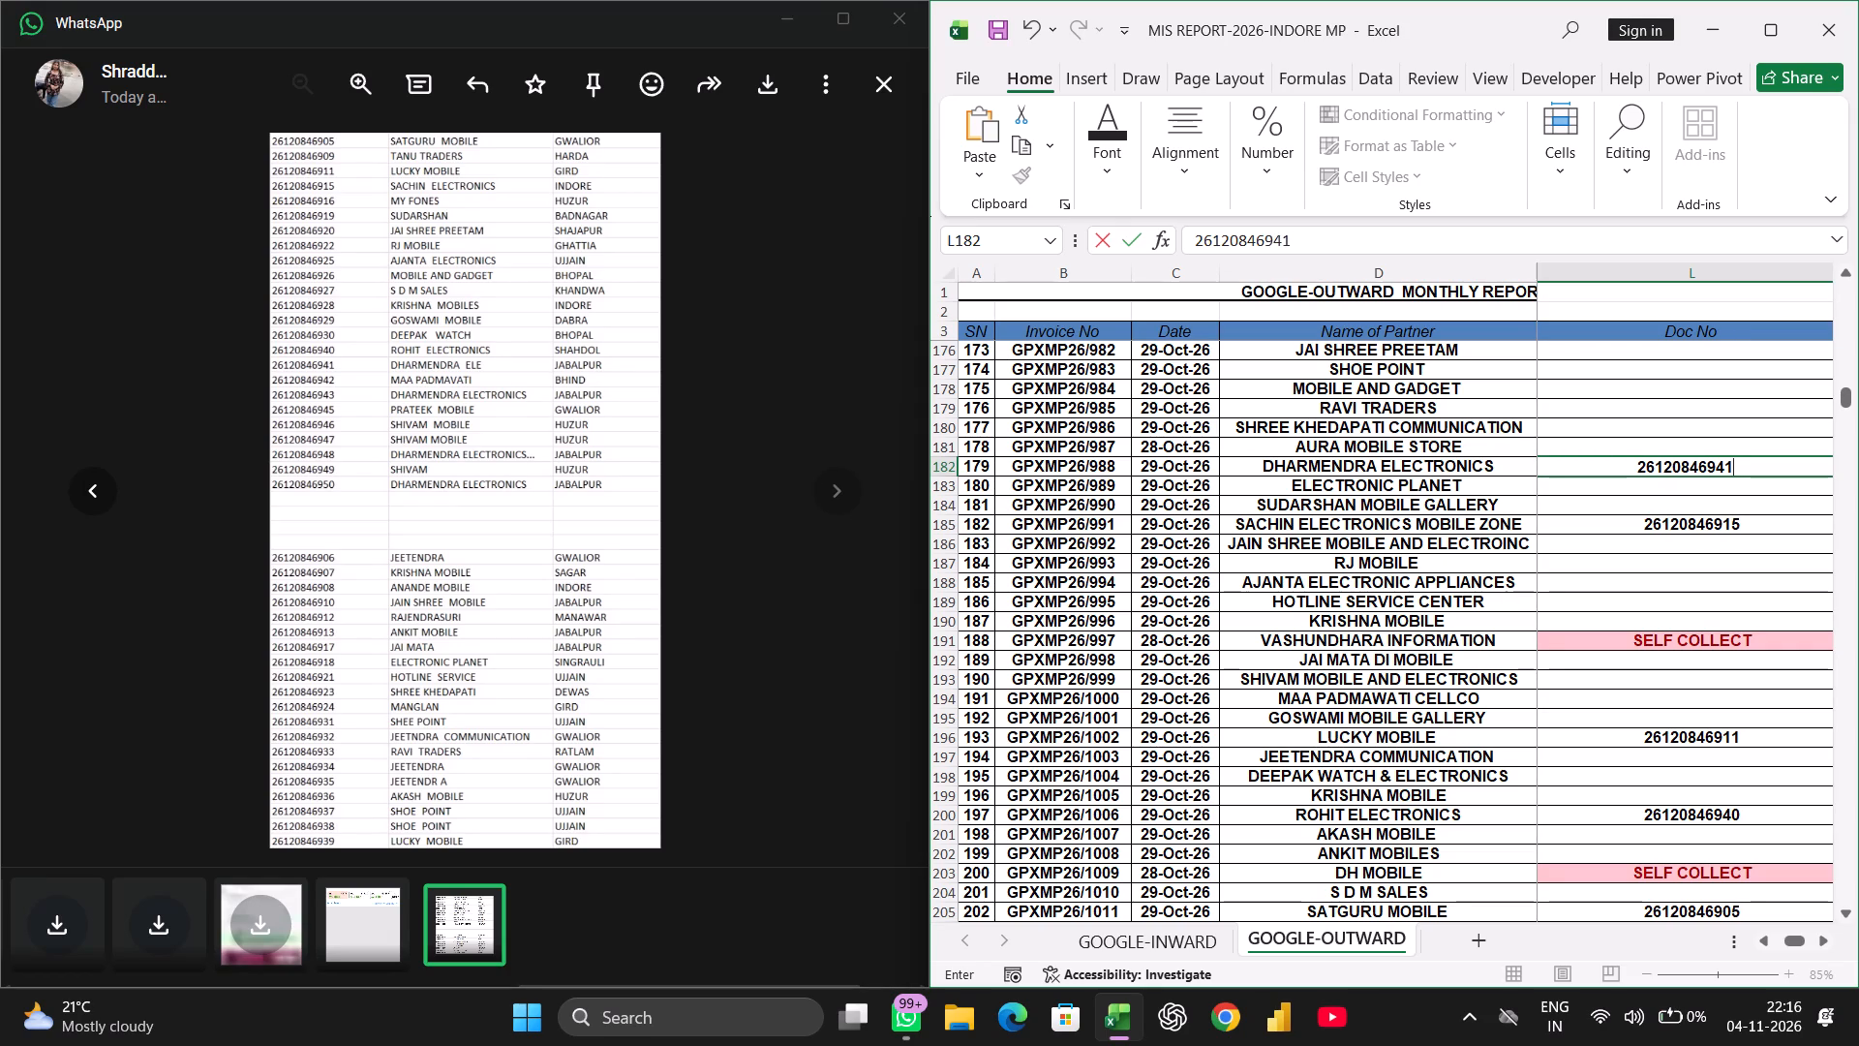
key("slash")
key("ctrl+v")
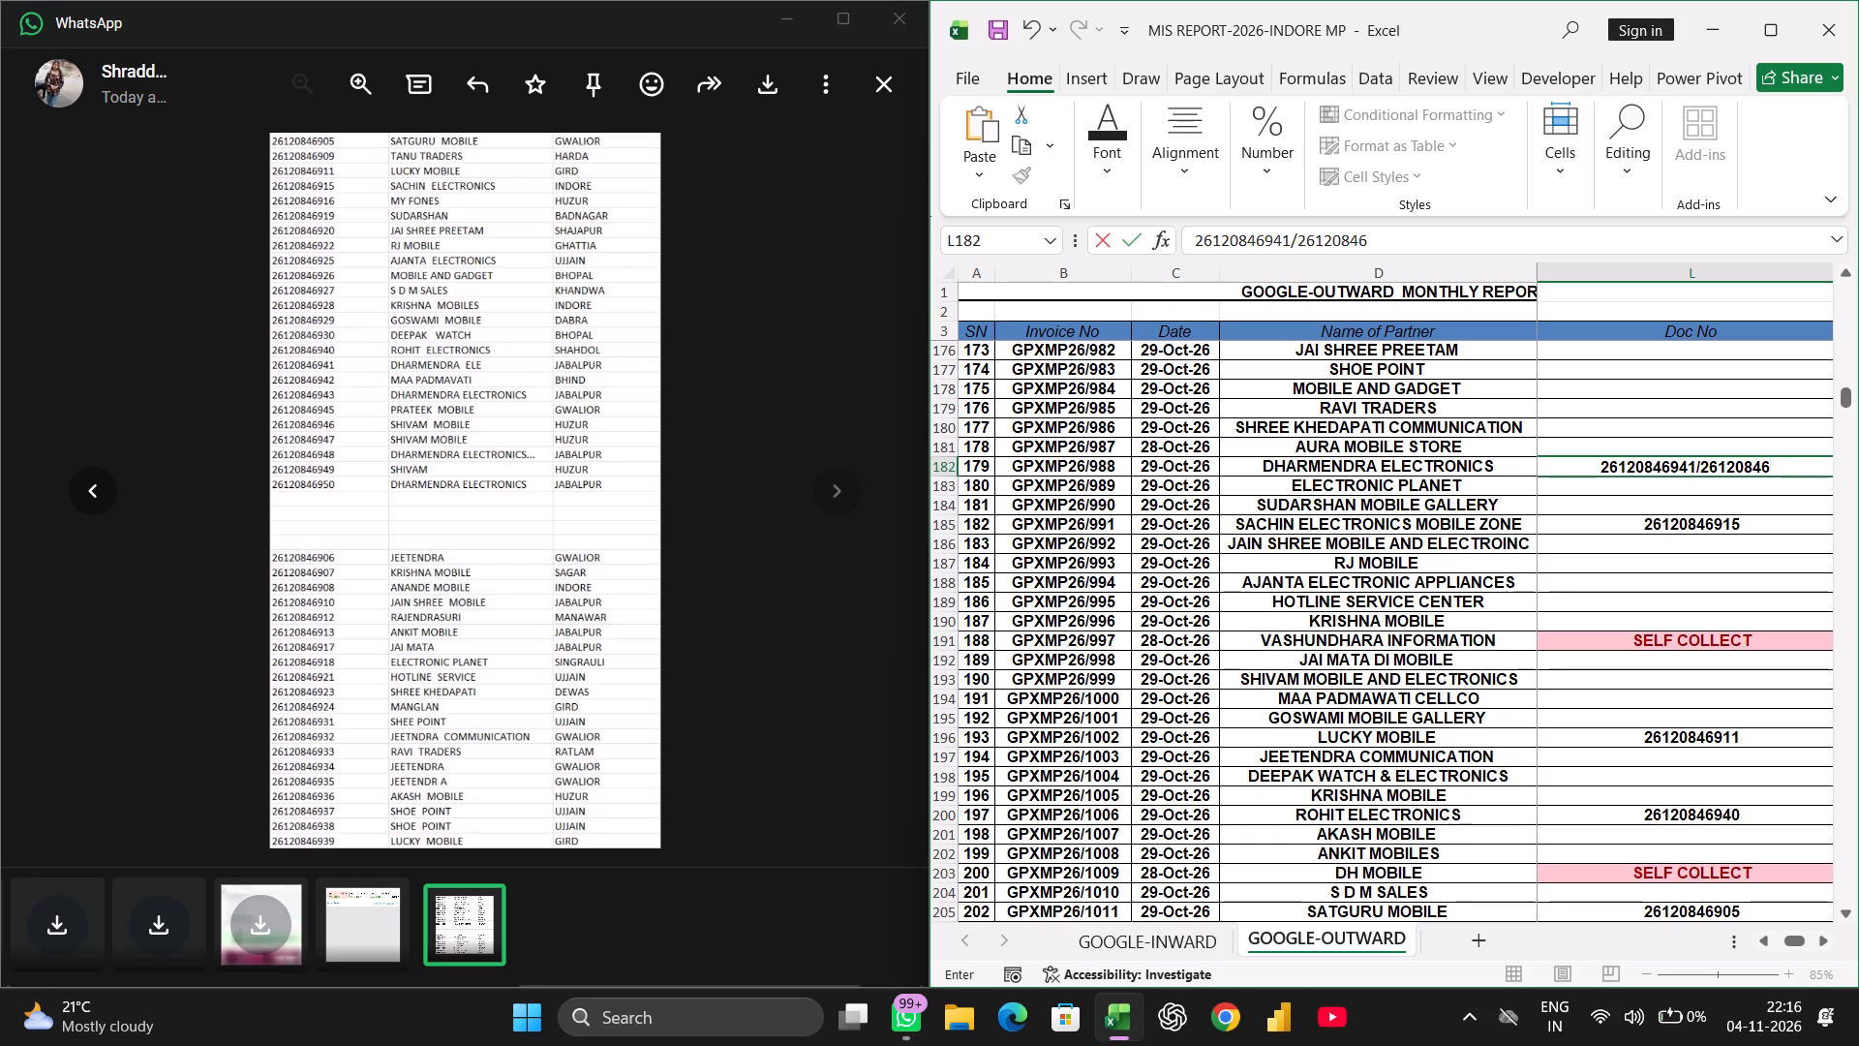
type("943")
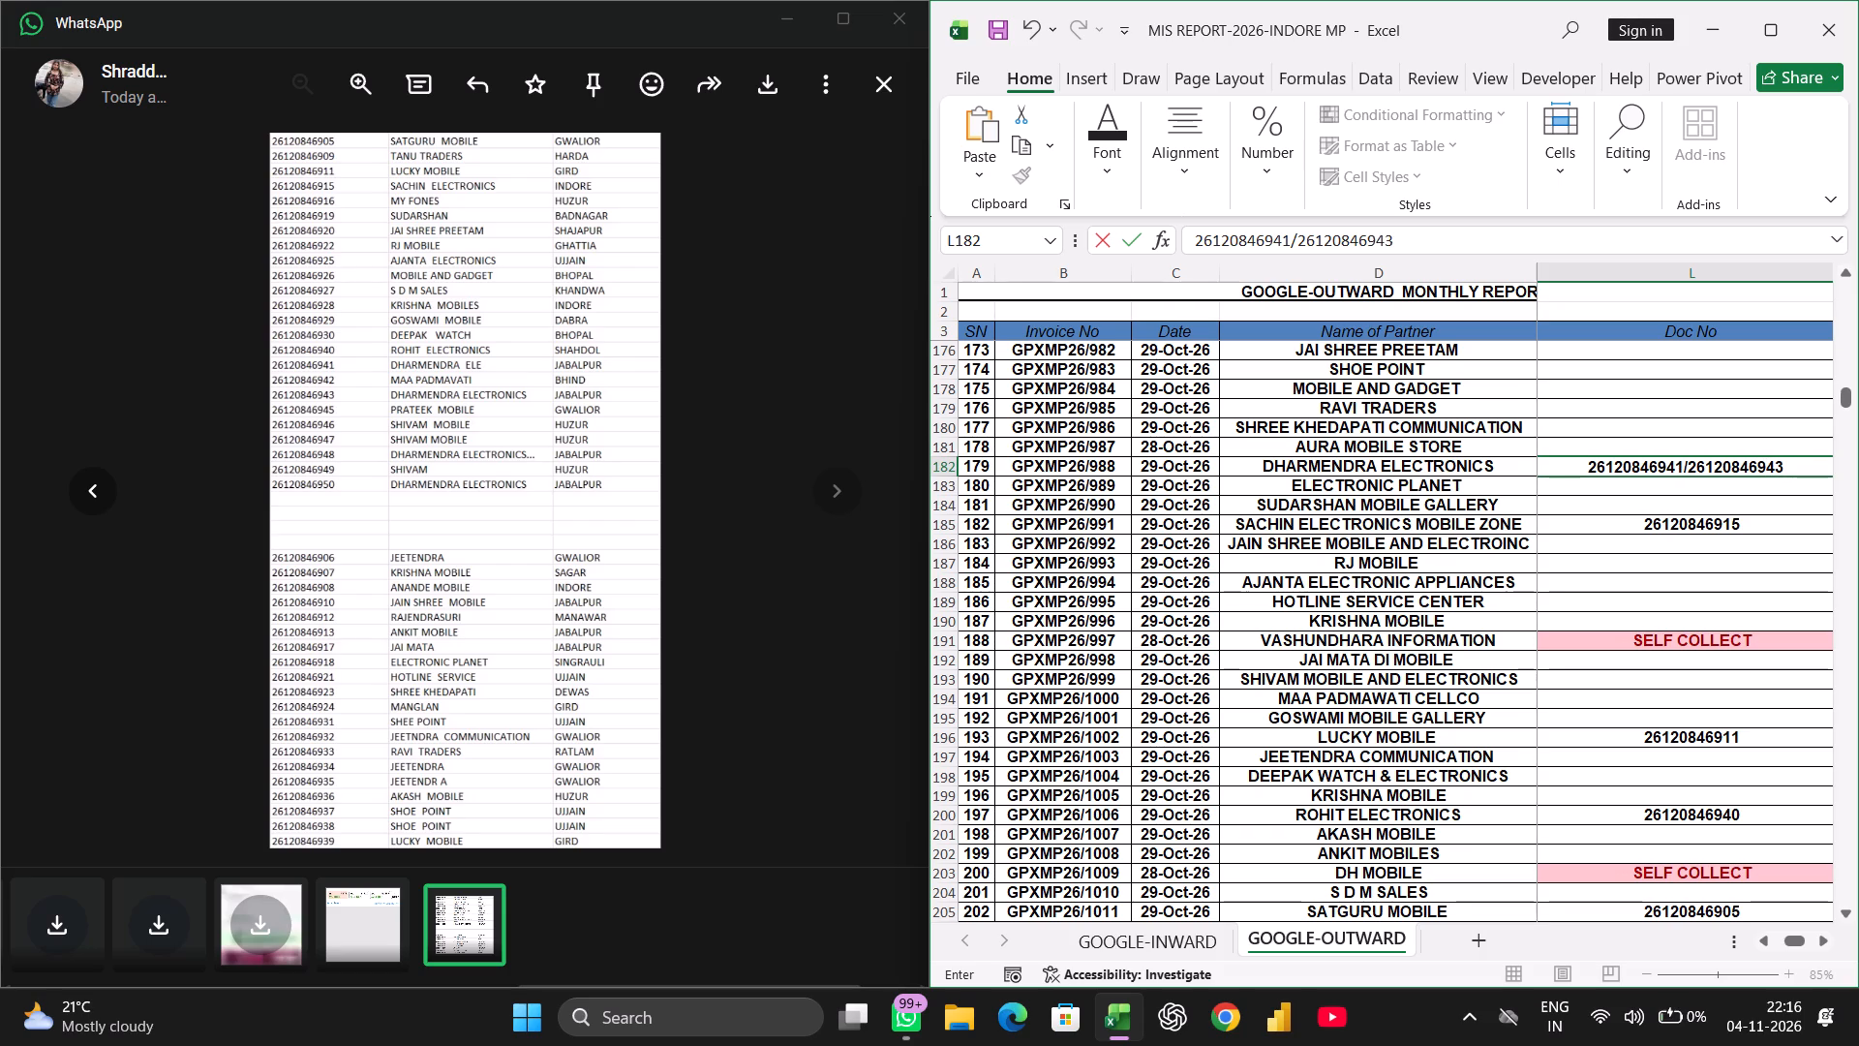
key("slash")
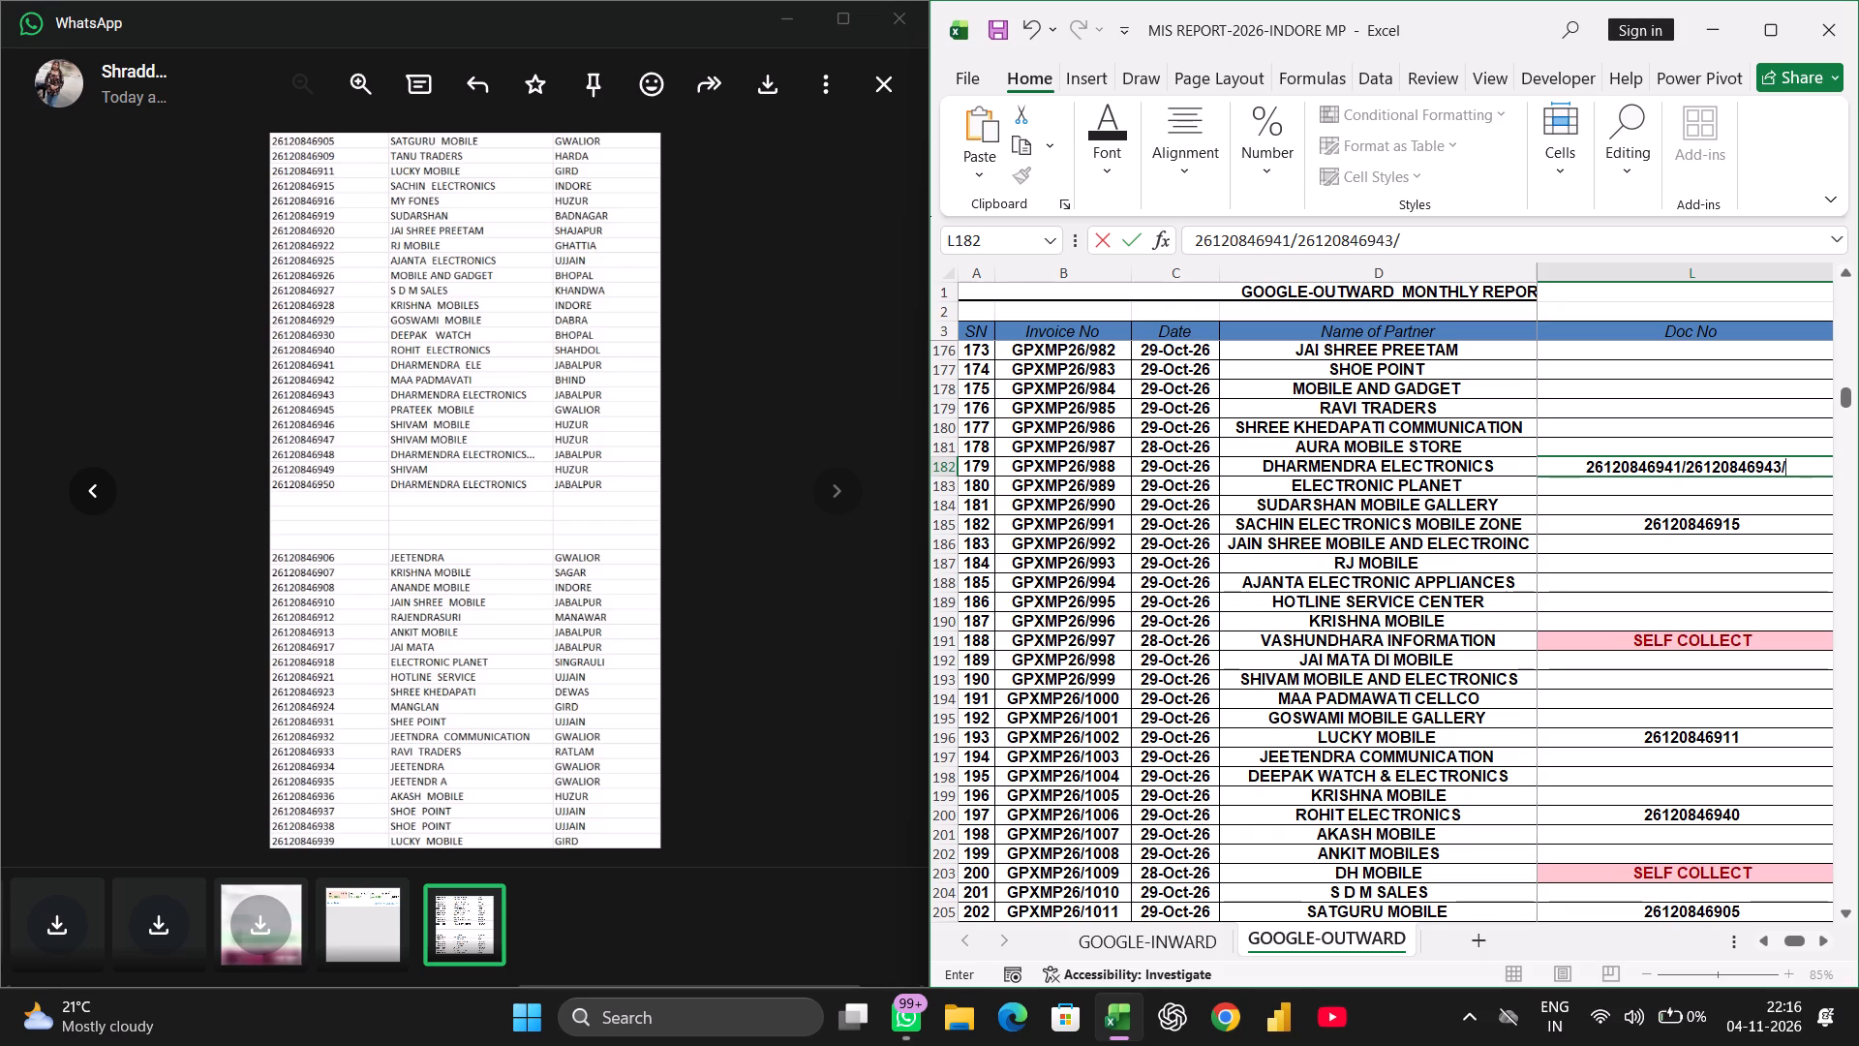
key("ctrl+v")
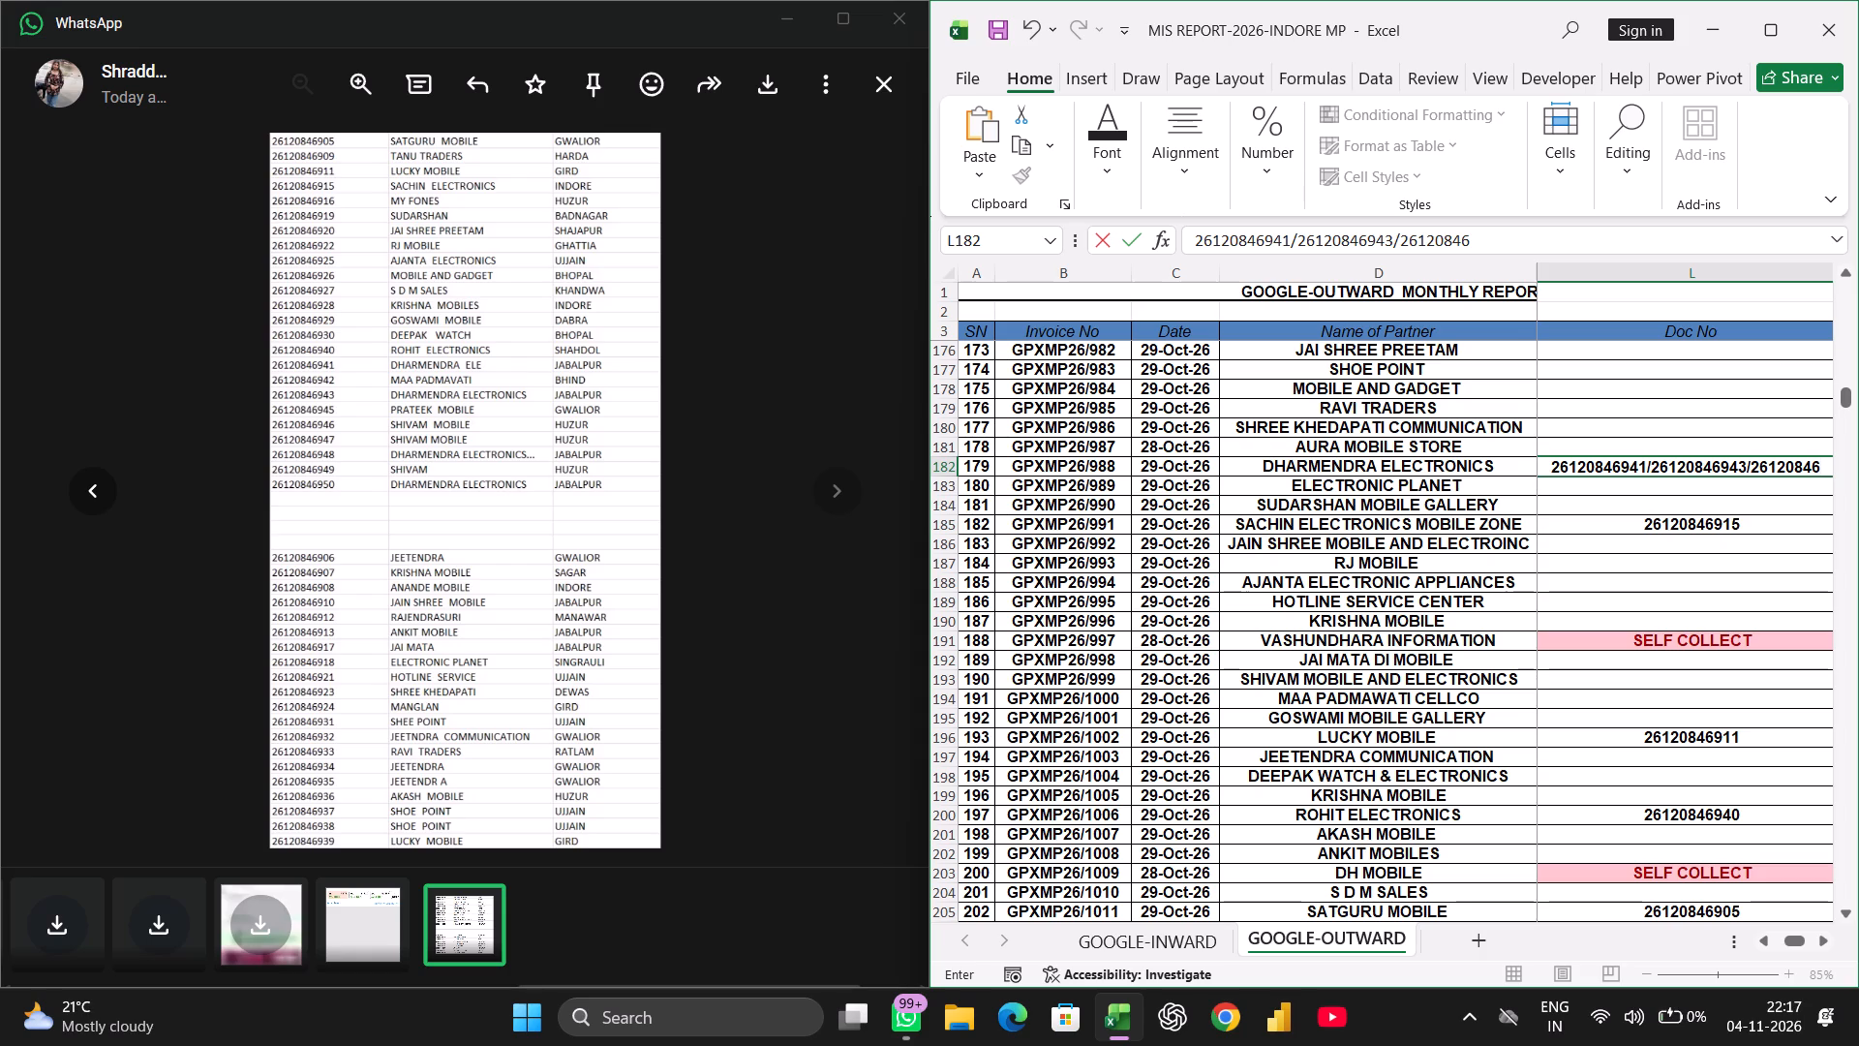
type("948")
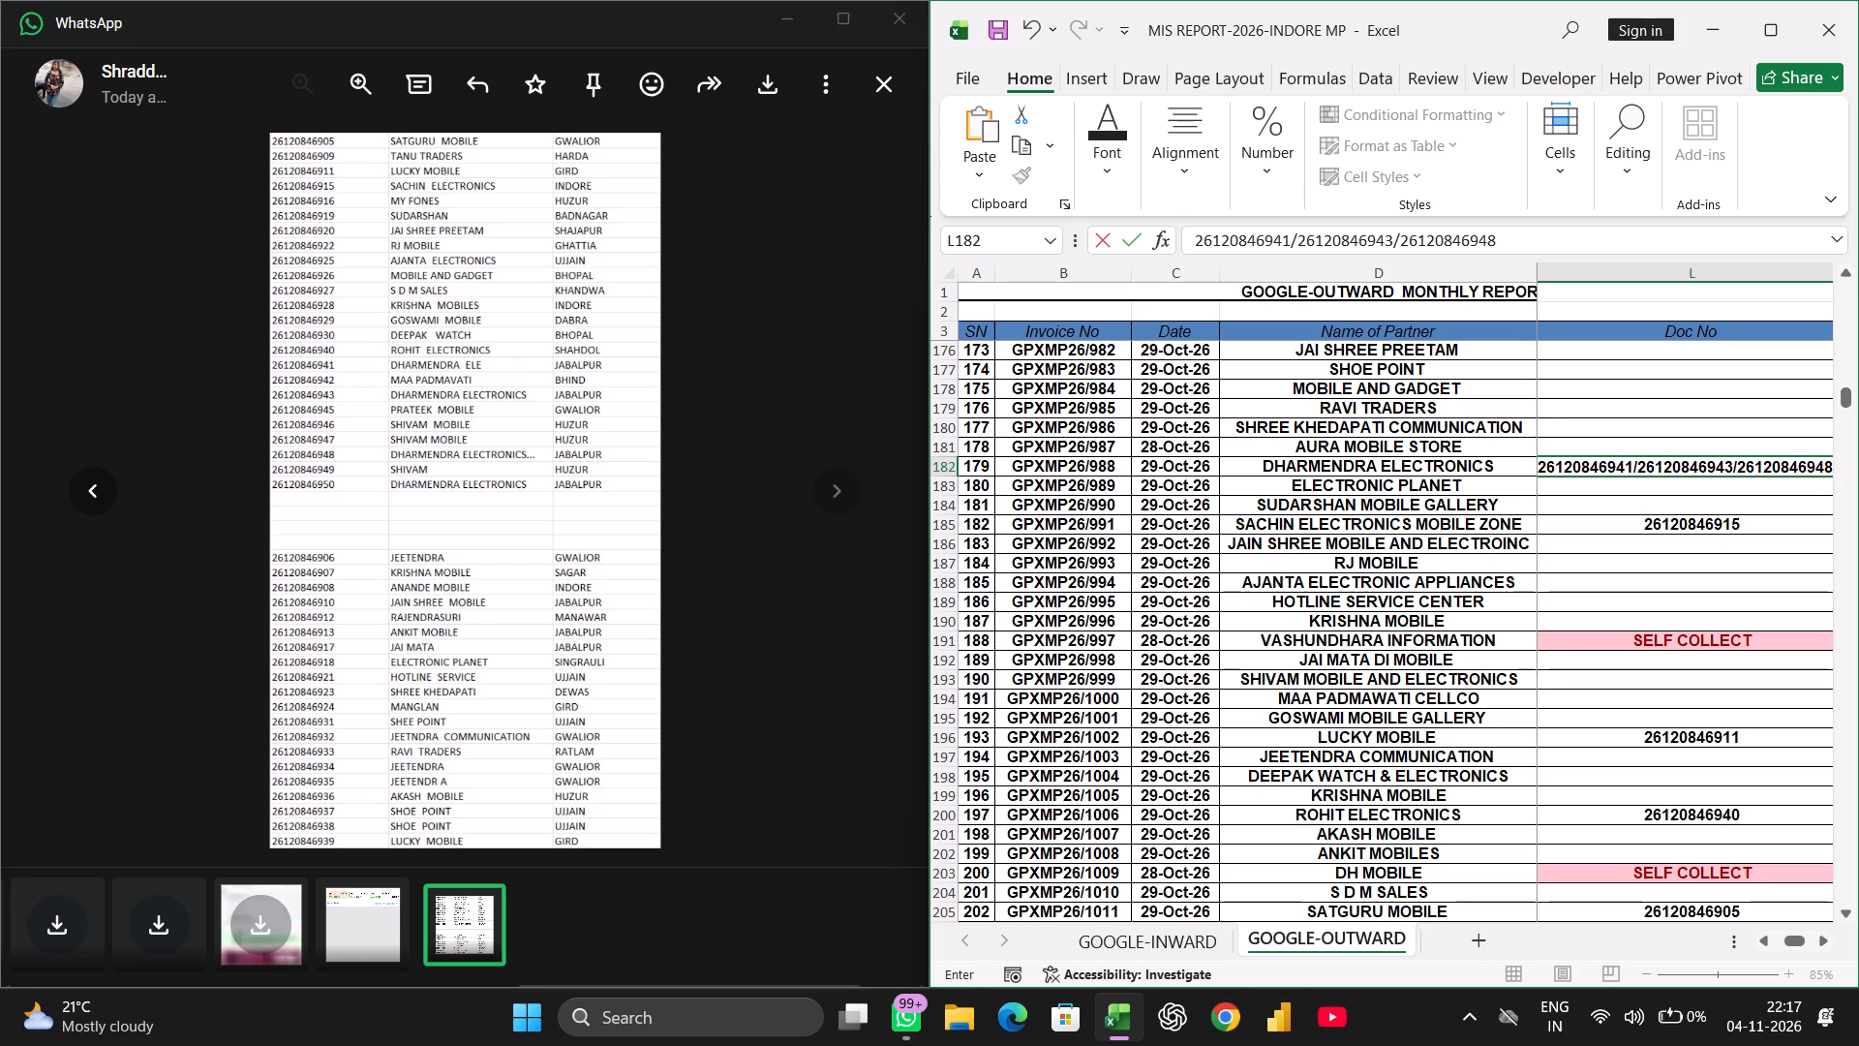
key("slash")
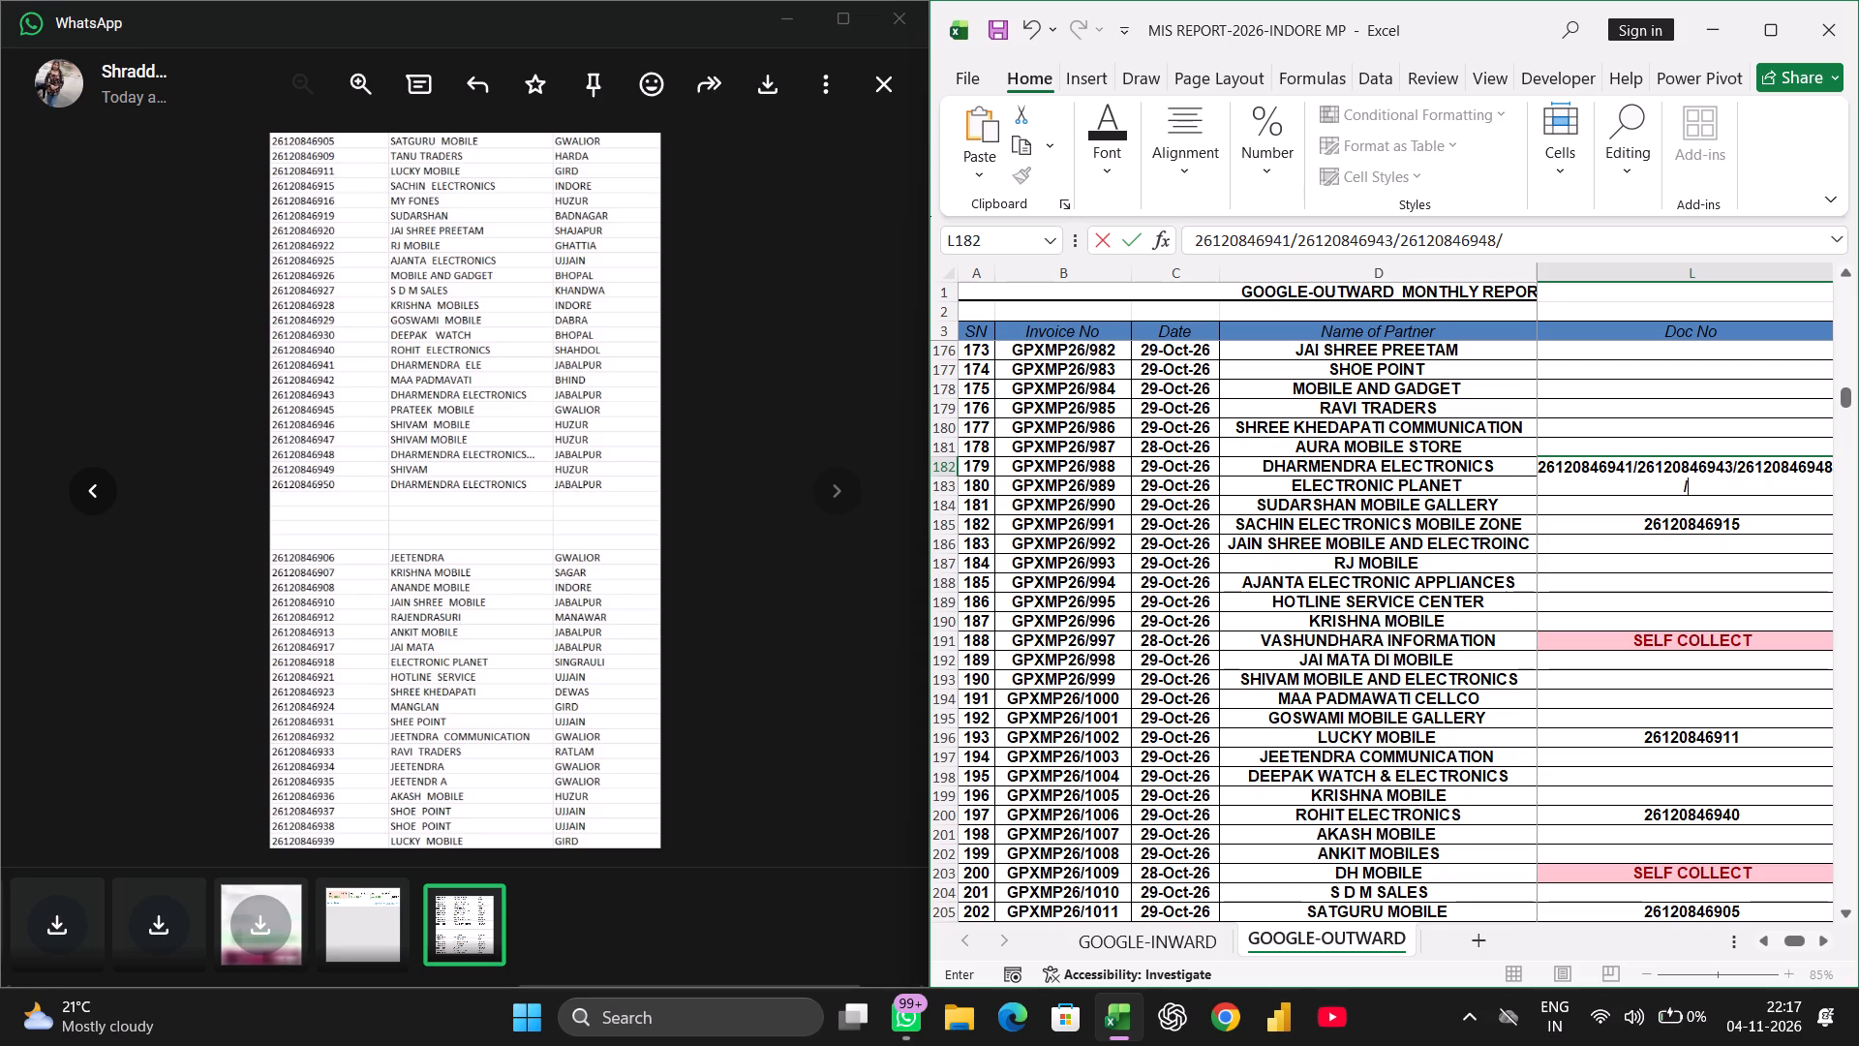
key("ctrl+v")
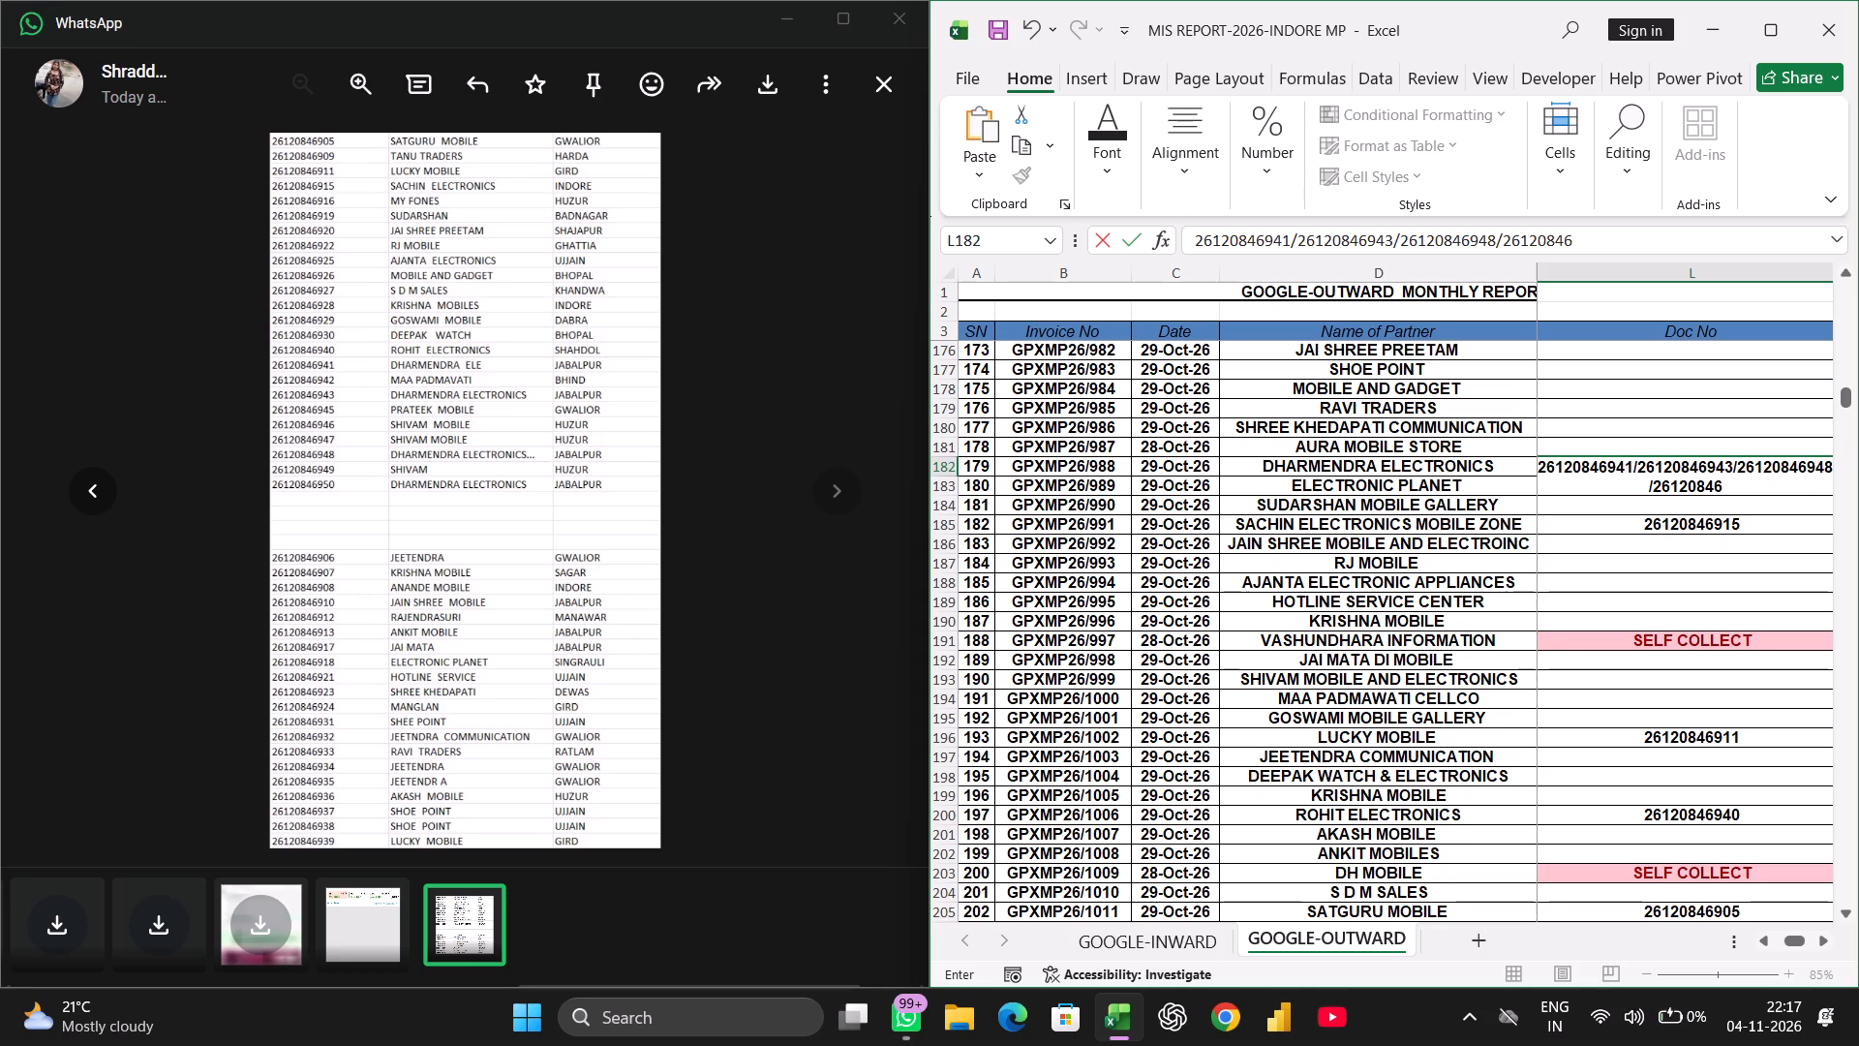
Complete the last docket number in the Doc No for invoice GPXMP26/988, DHARMENDRA ELECTRONICS, by adding 950 after the prefix 26120846.
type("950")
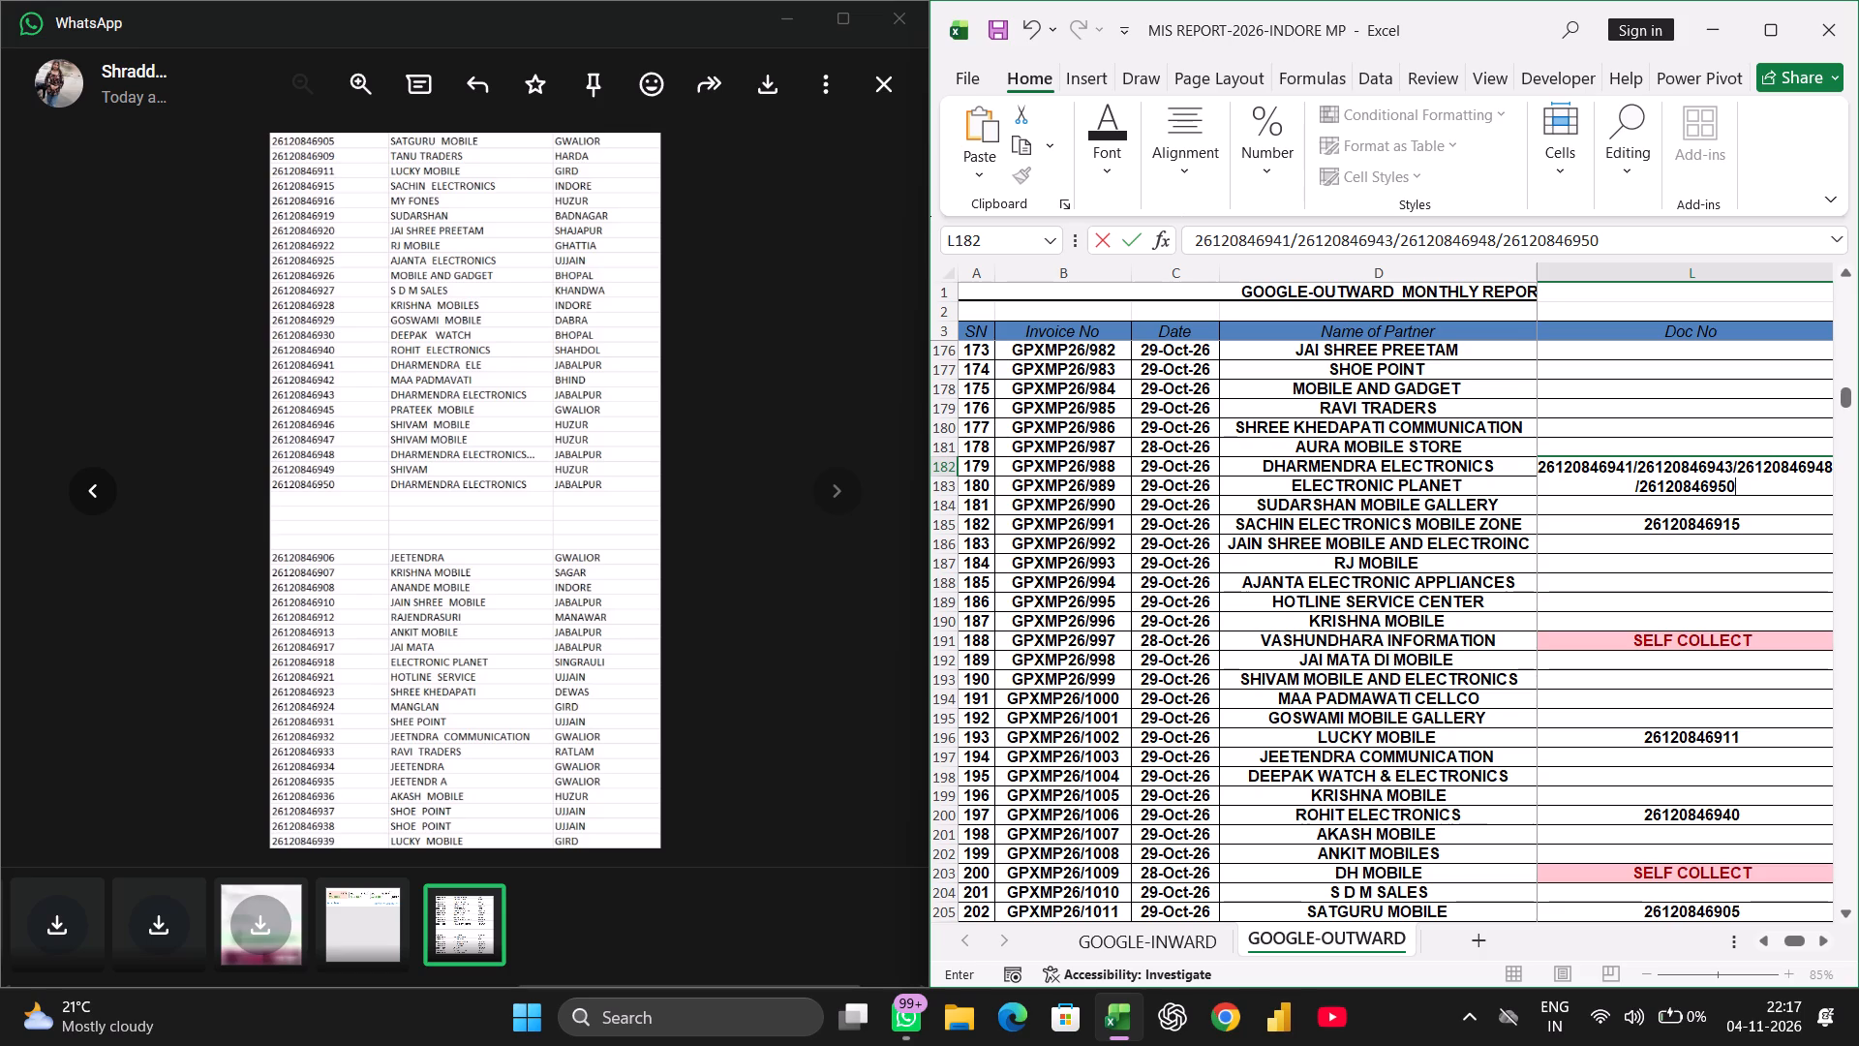
double_click(1663, 682)
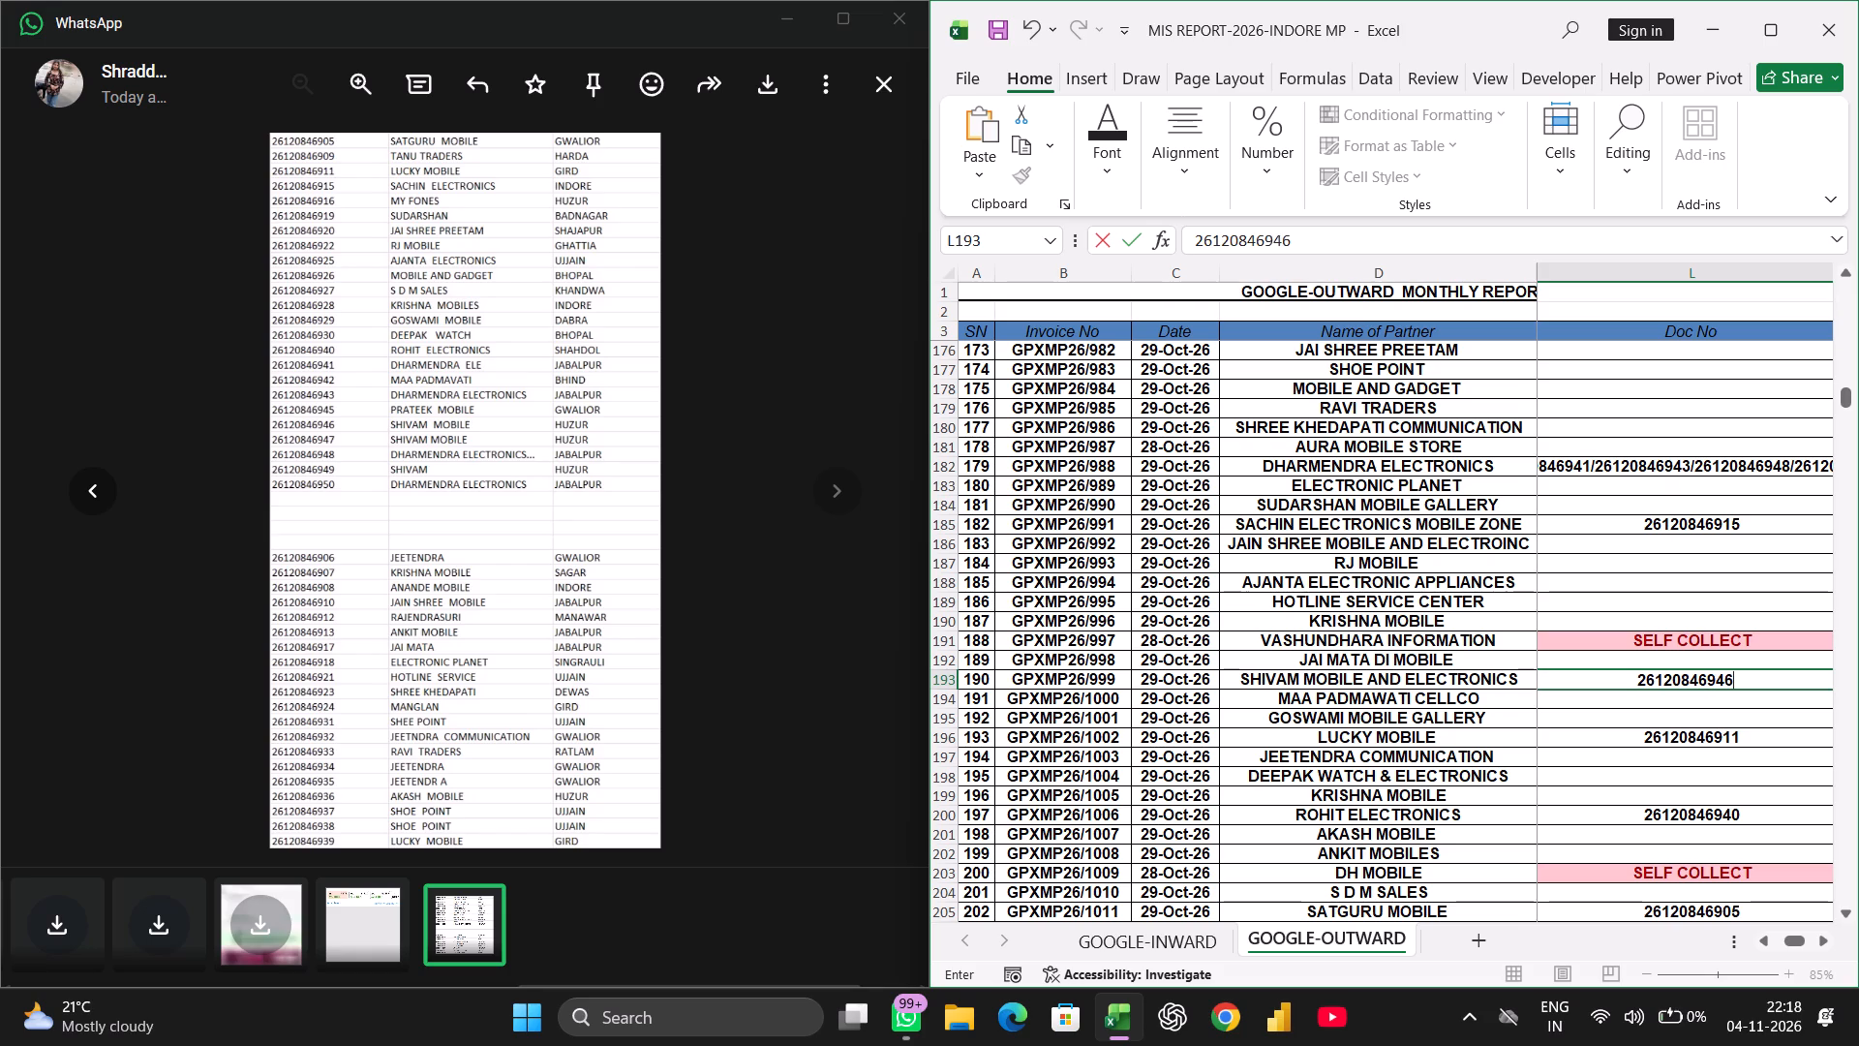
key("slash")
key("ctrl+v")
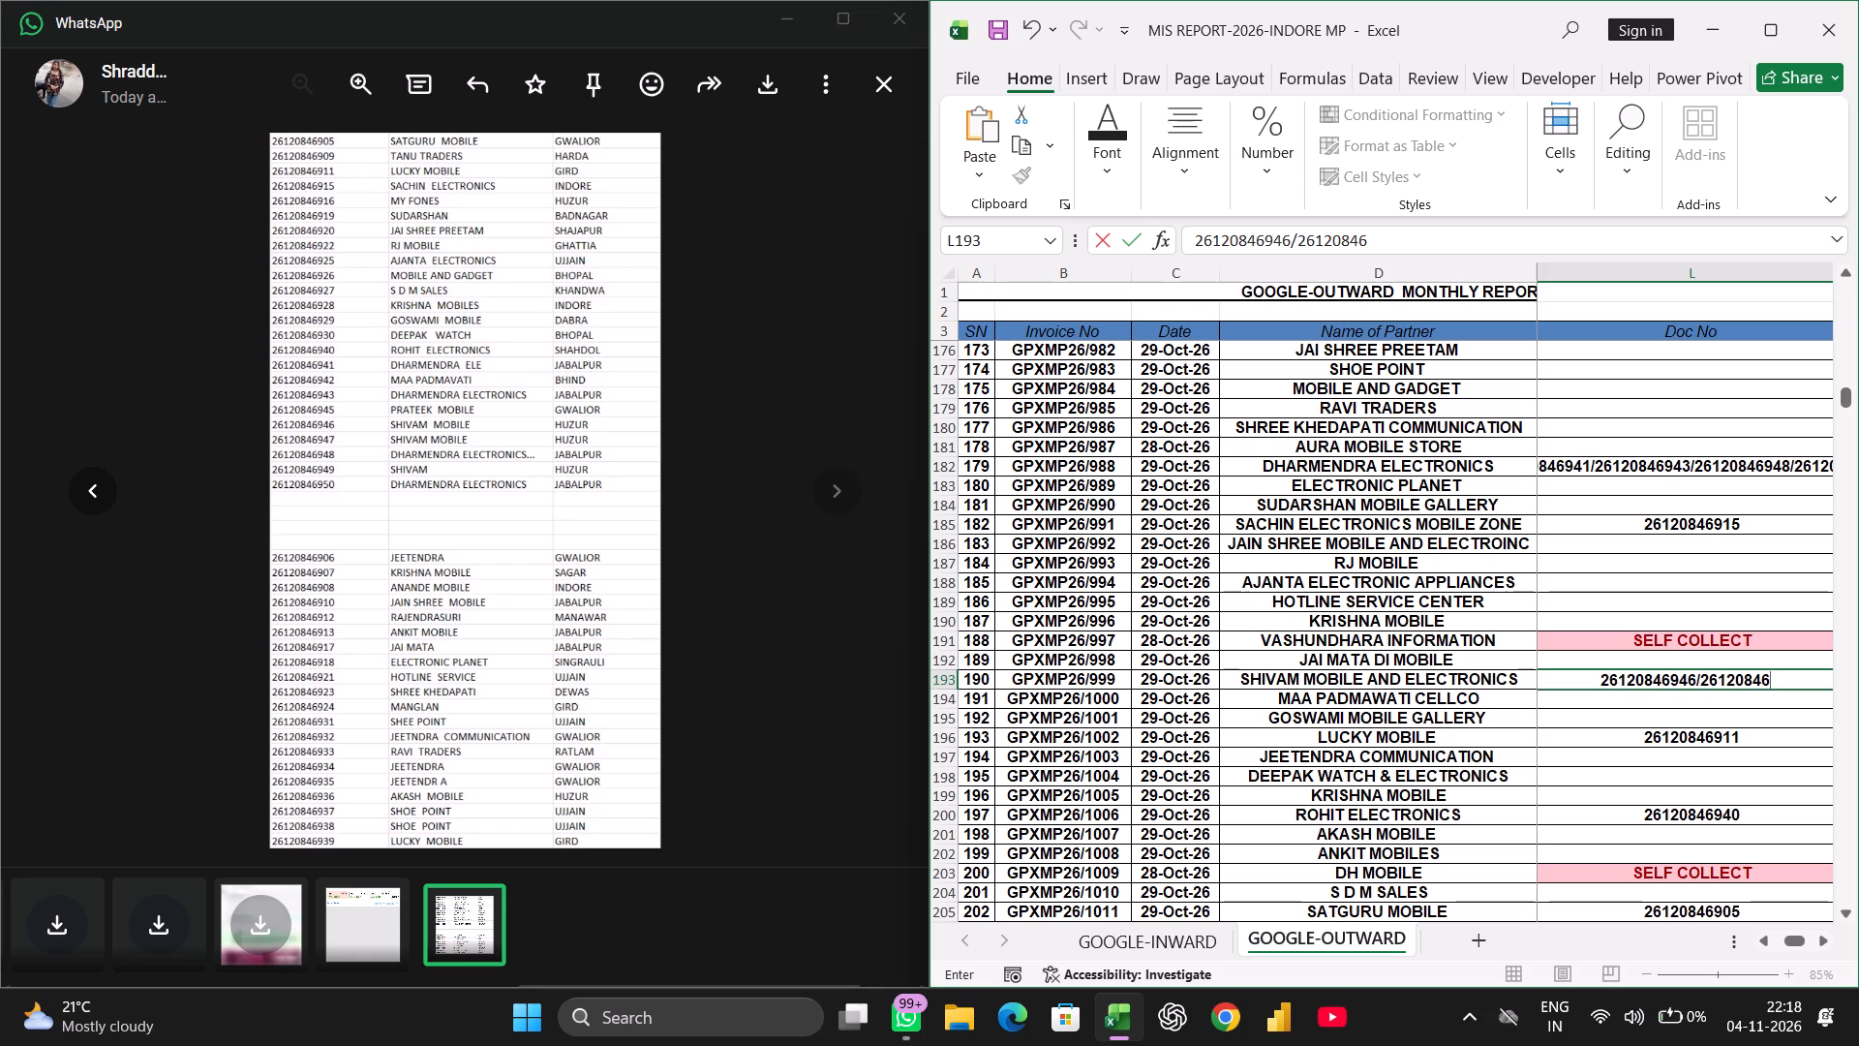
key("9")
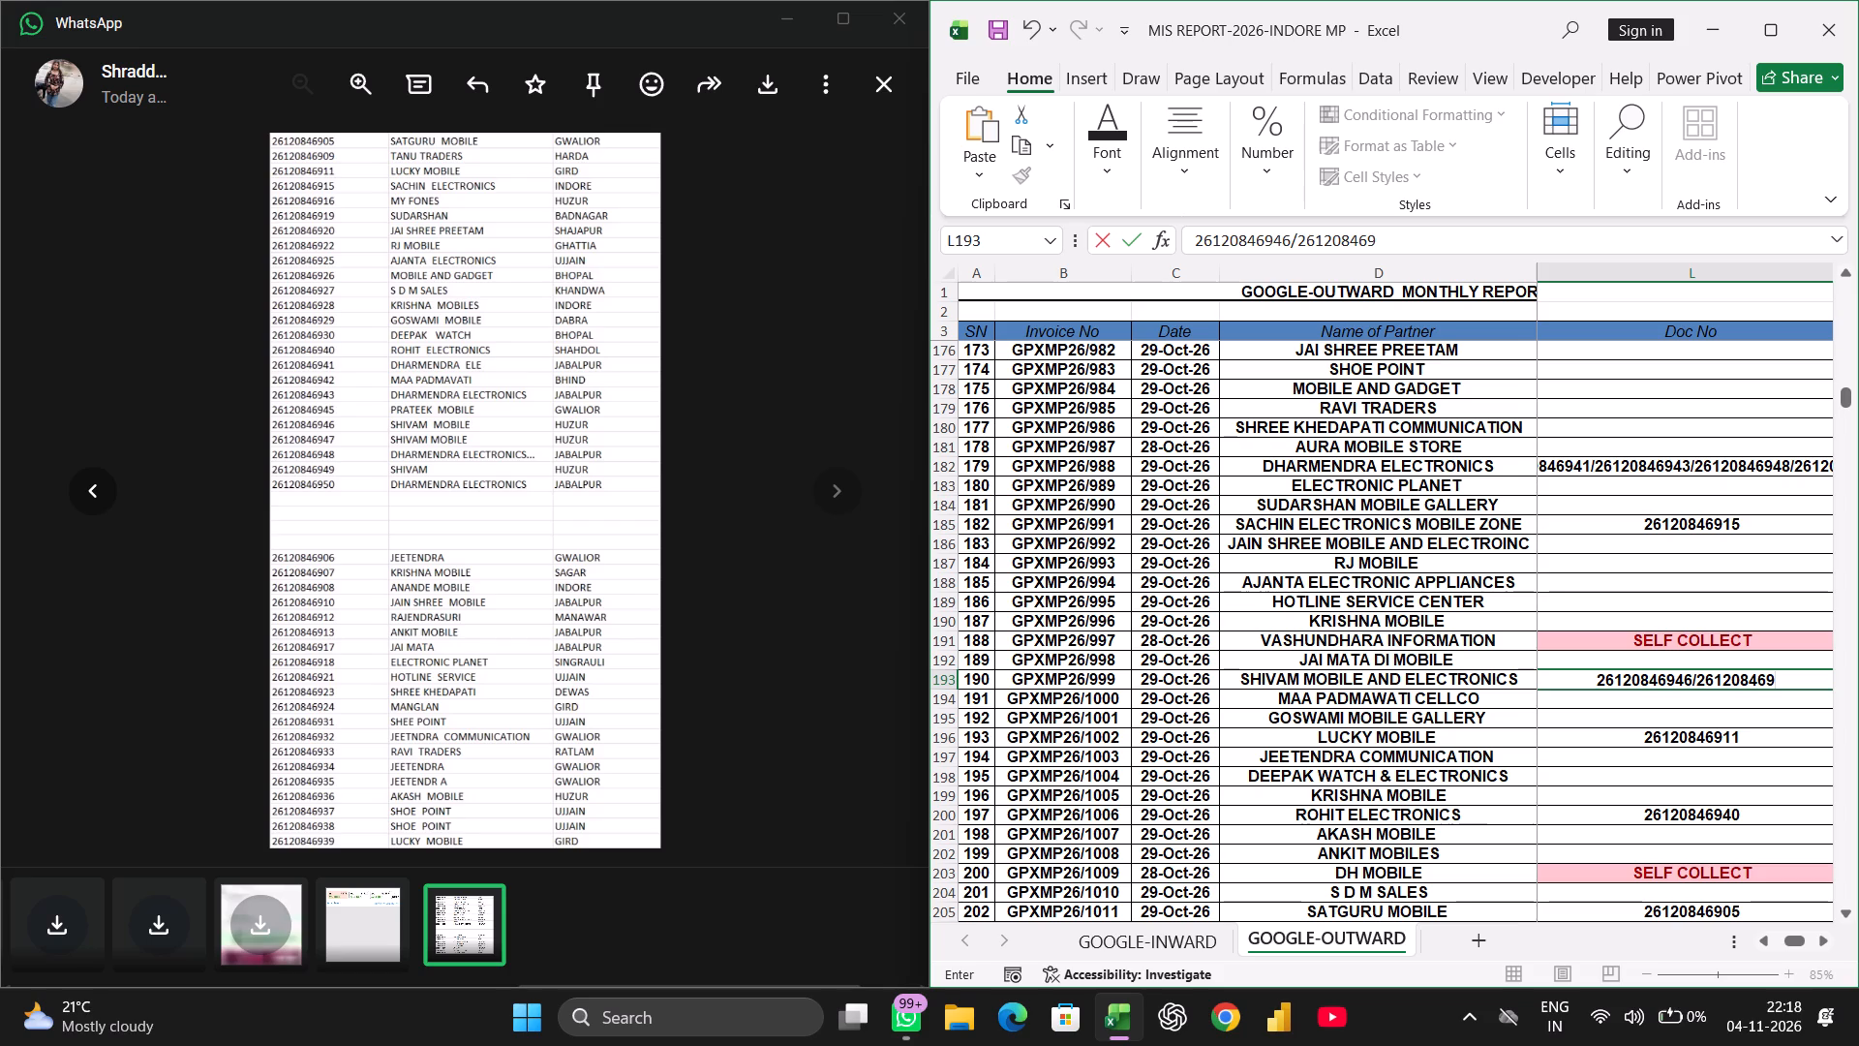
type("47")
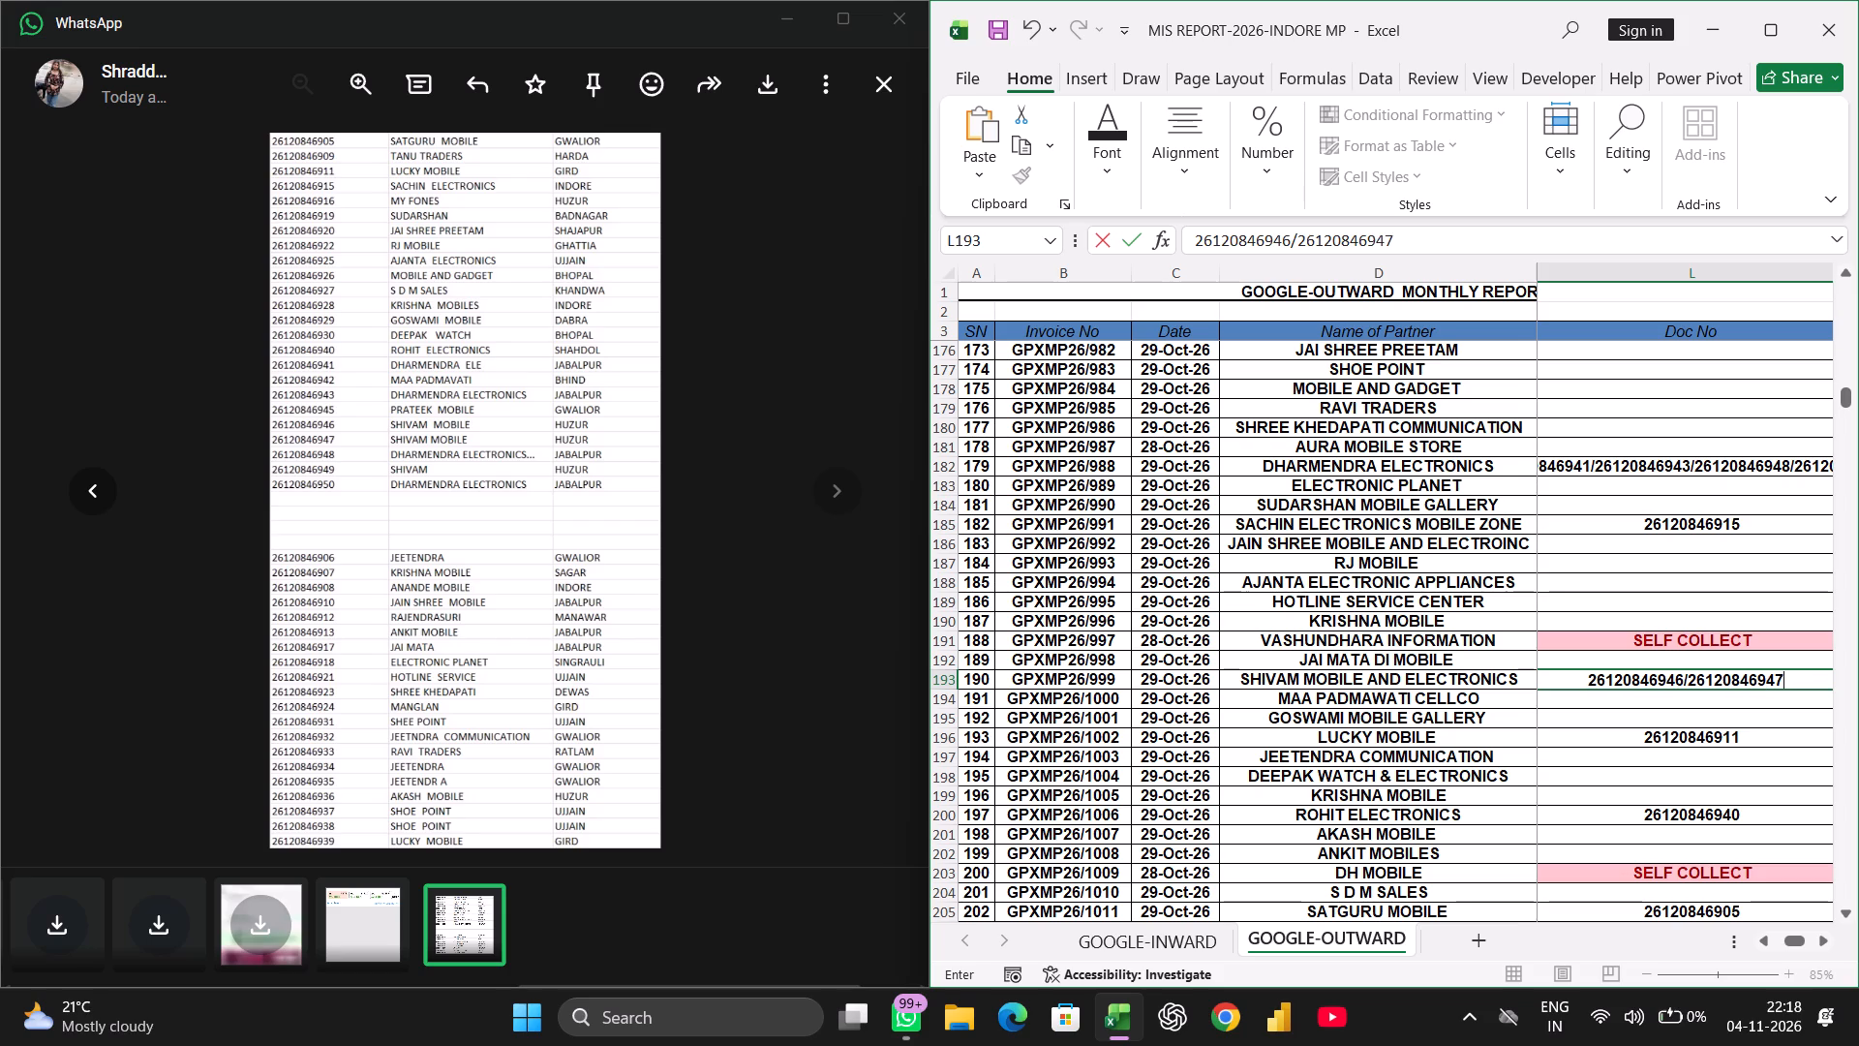
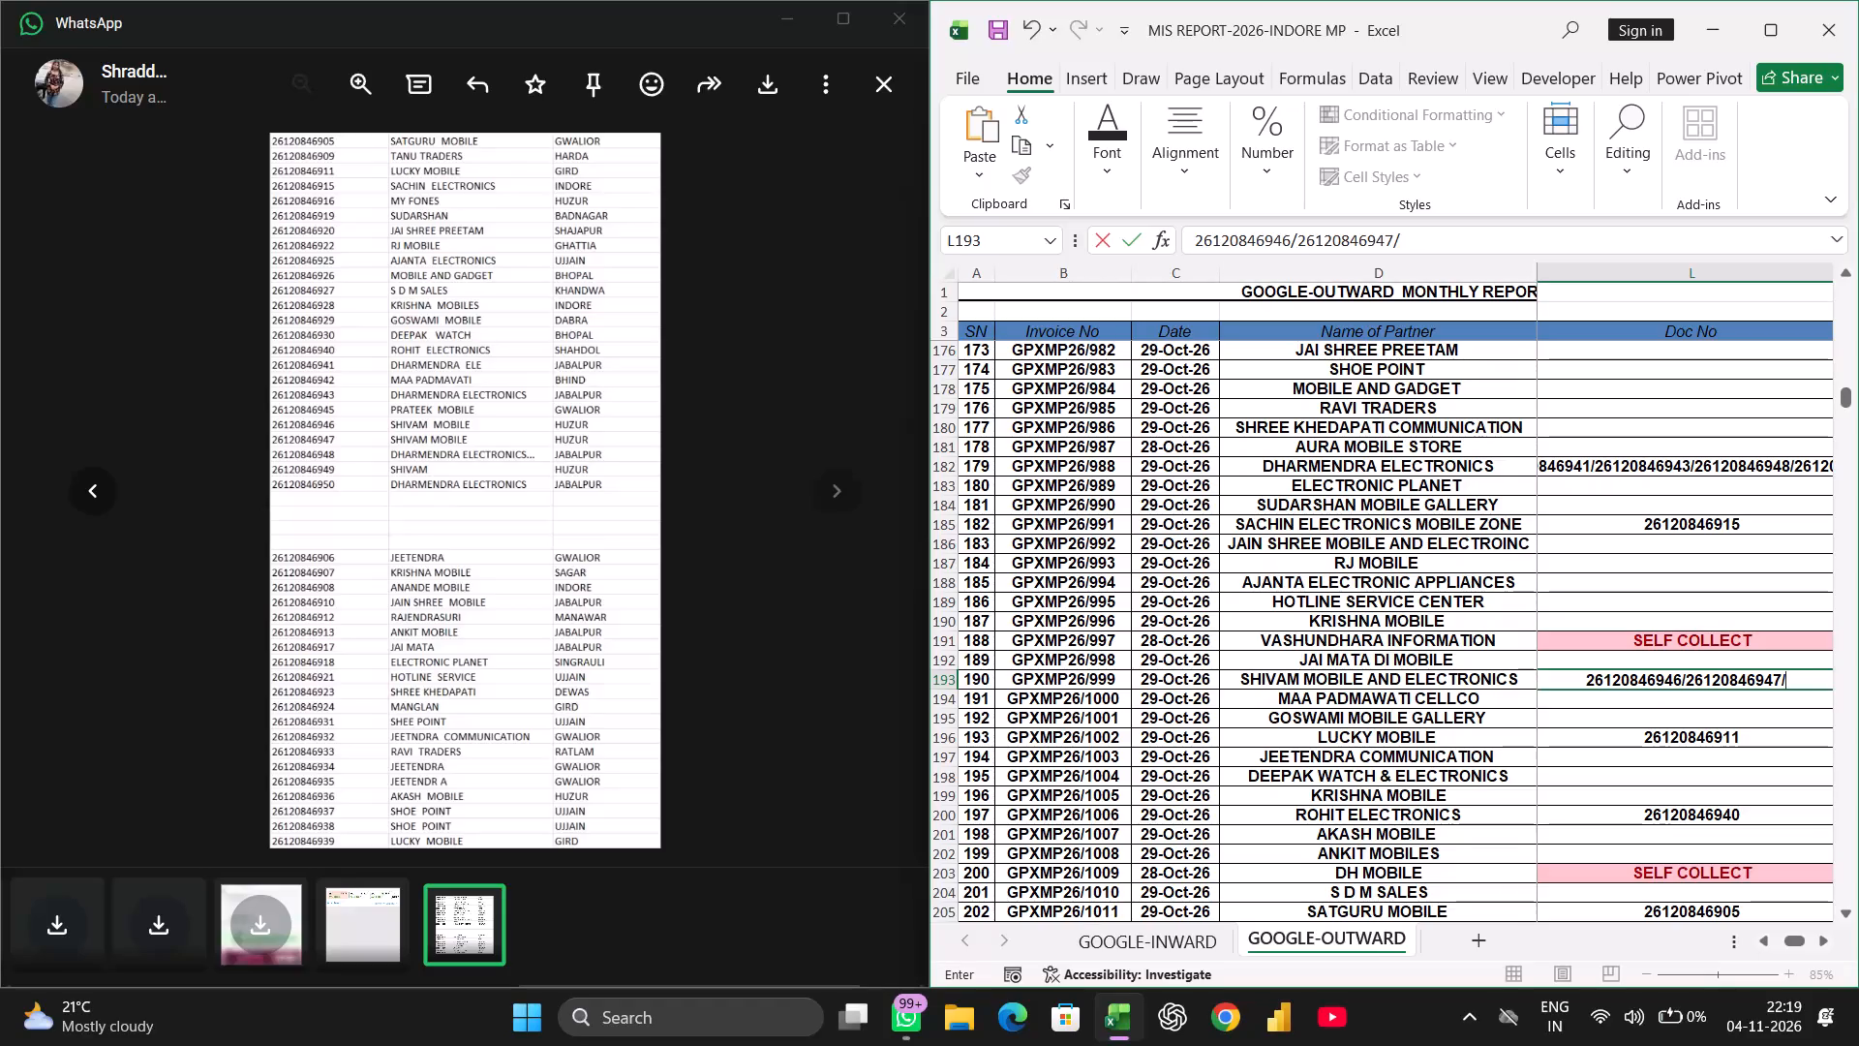
key("ctrl+v")
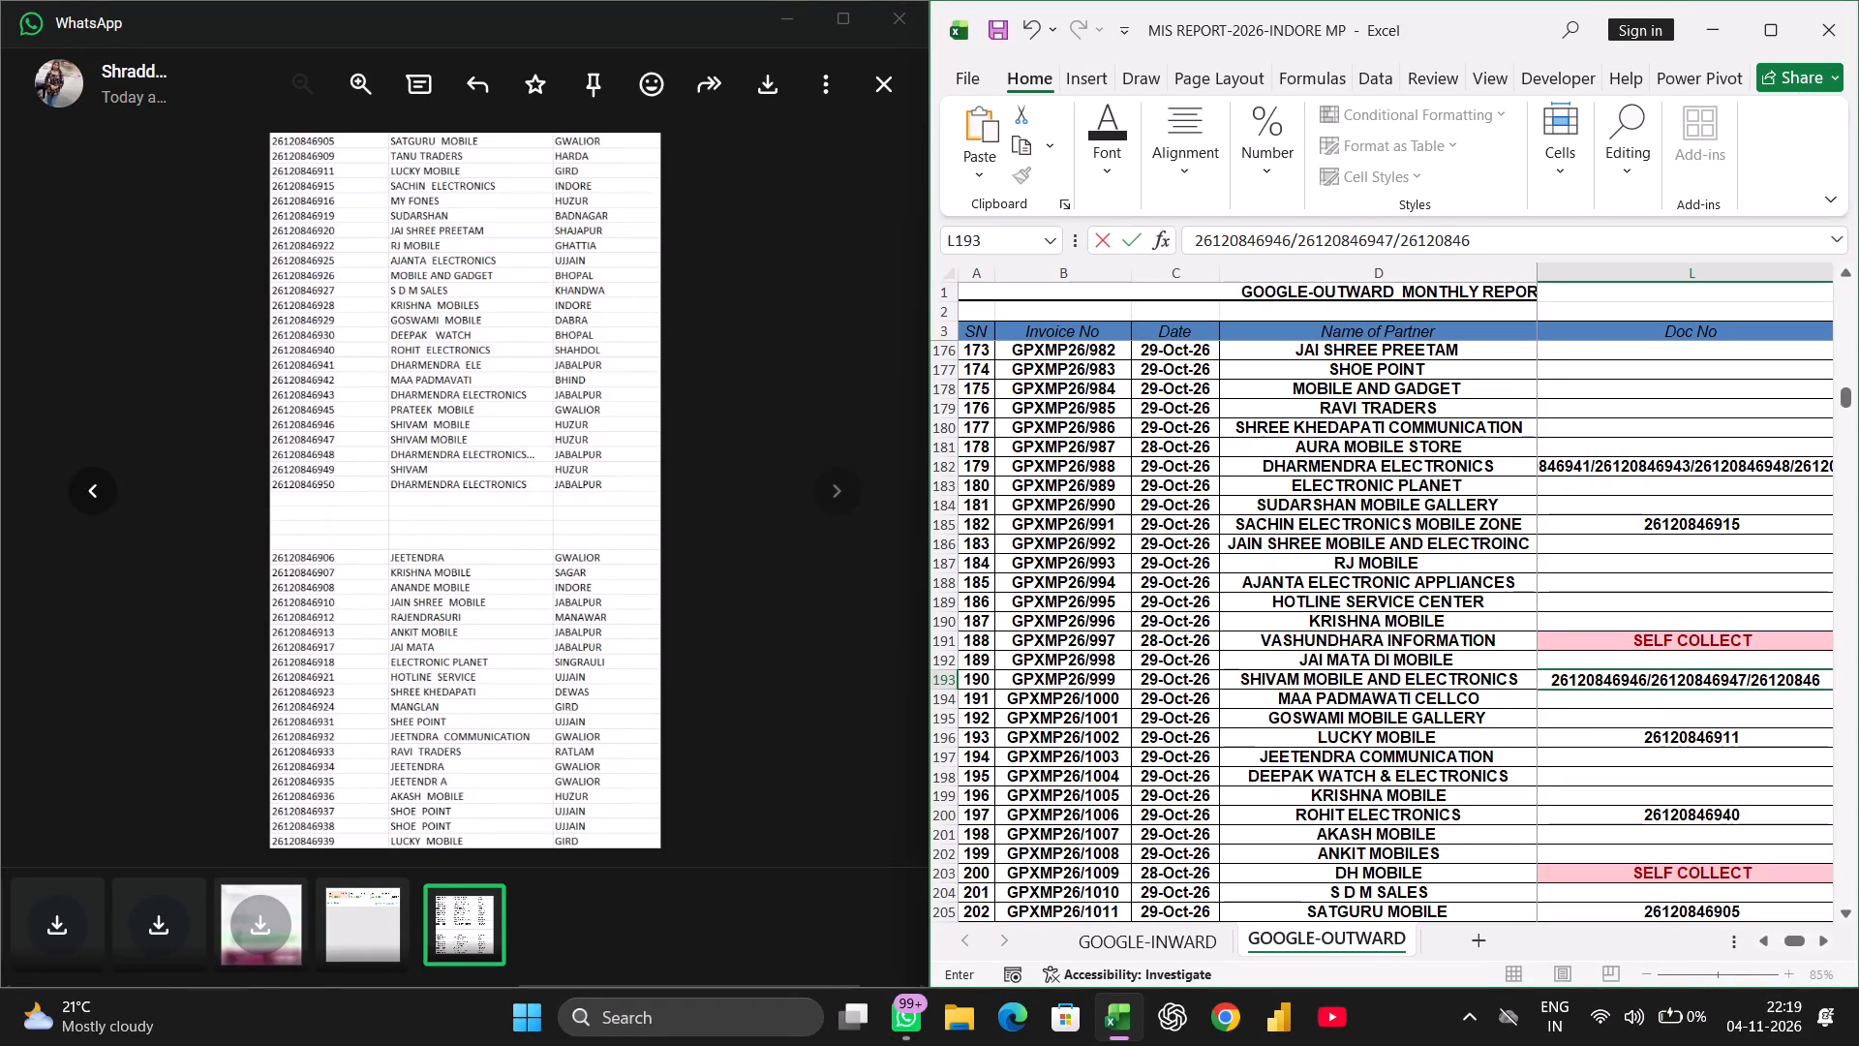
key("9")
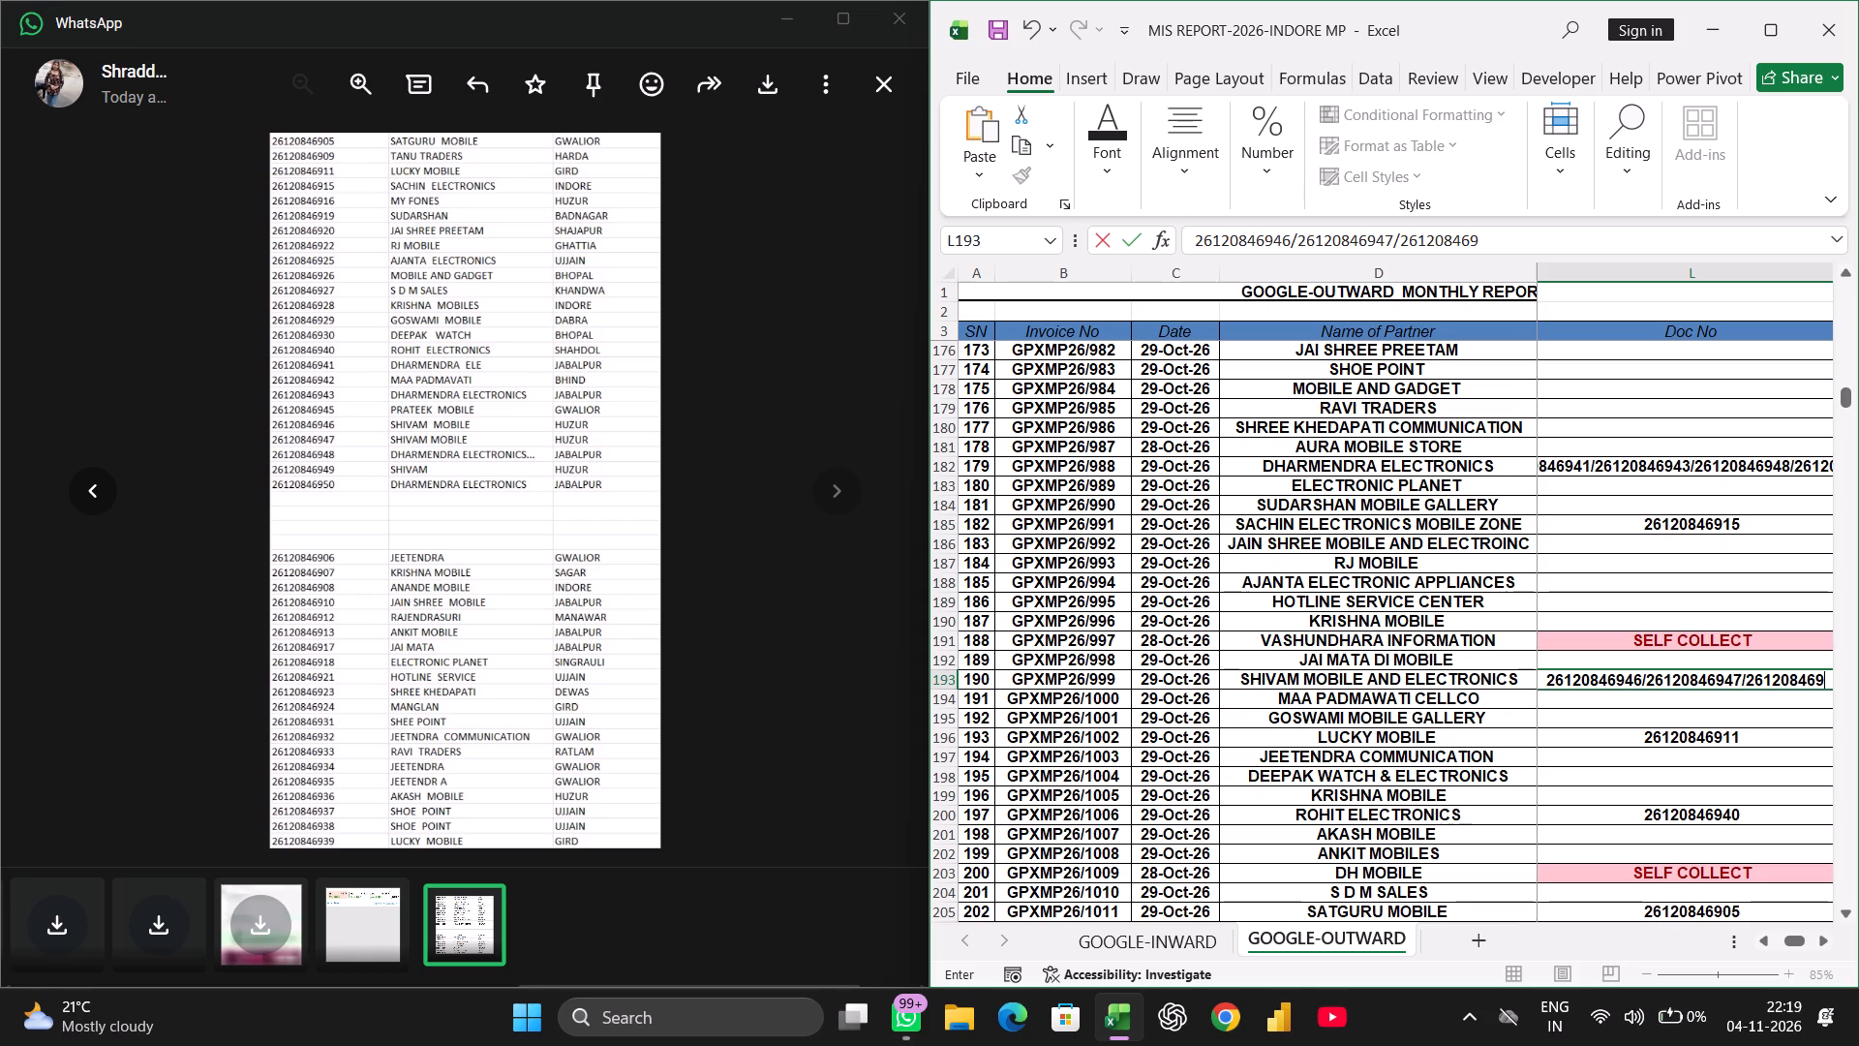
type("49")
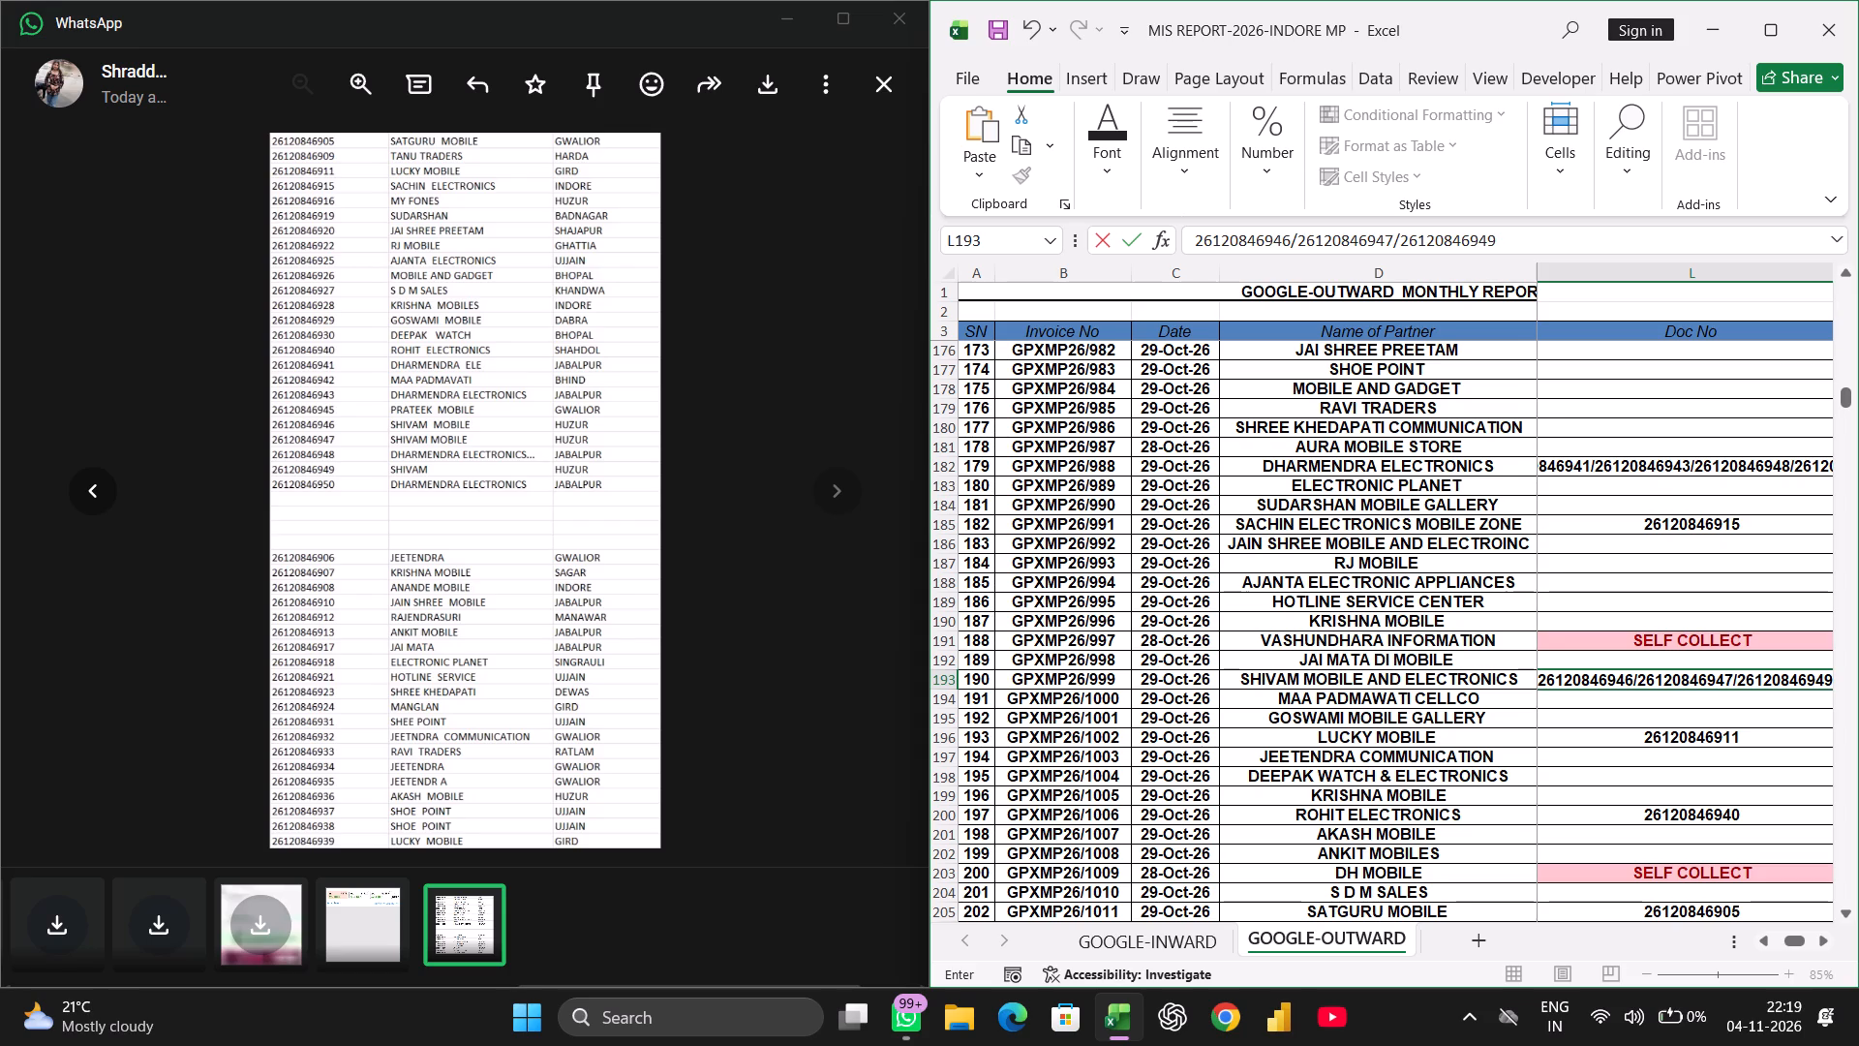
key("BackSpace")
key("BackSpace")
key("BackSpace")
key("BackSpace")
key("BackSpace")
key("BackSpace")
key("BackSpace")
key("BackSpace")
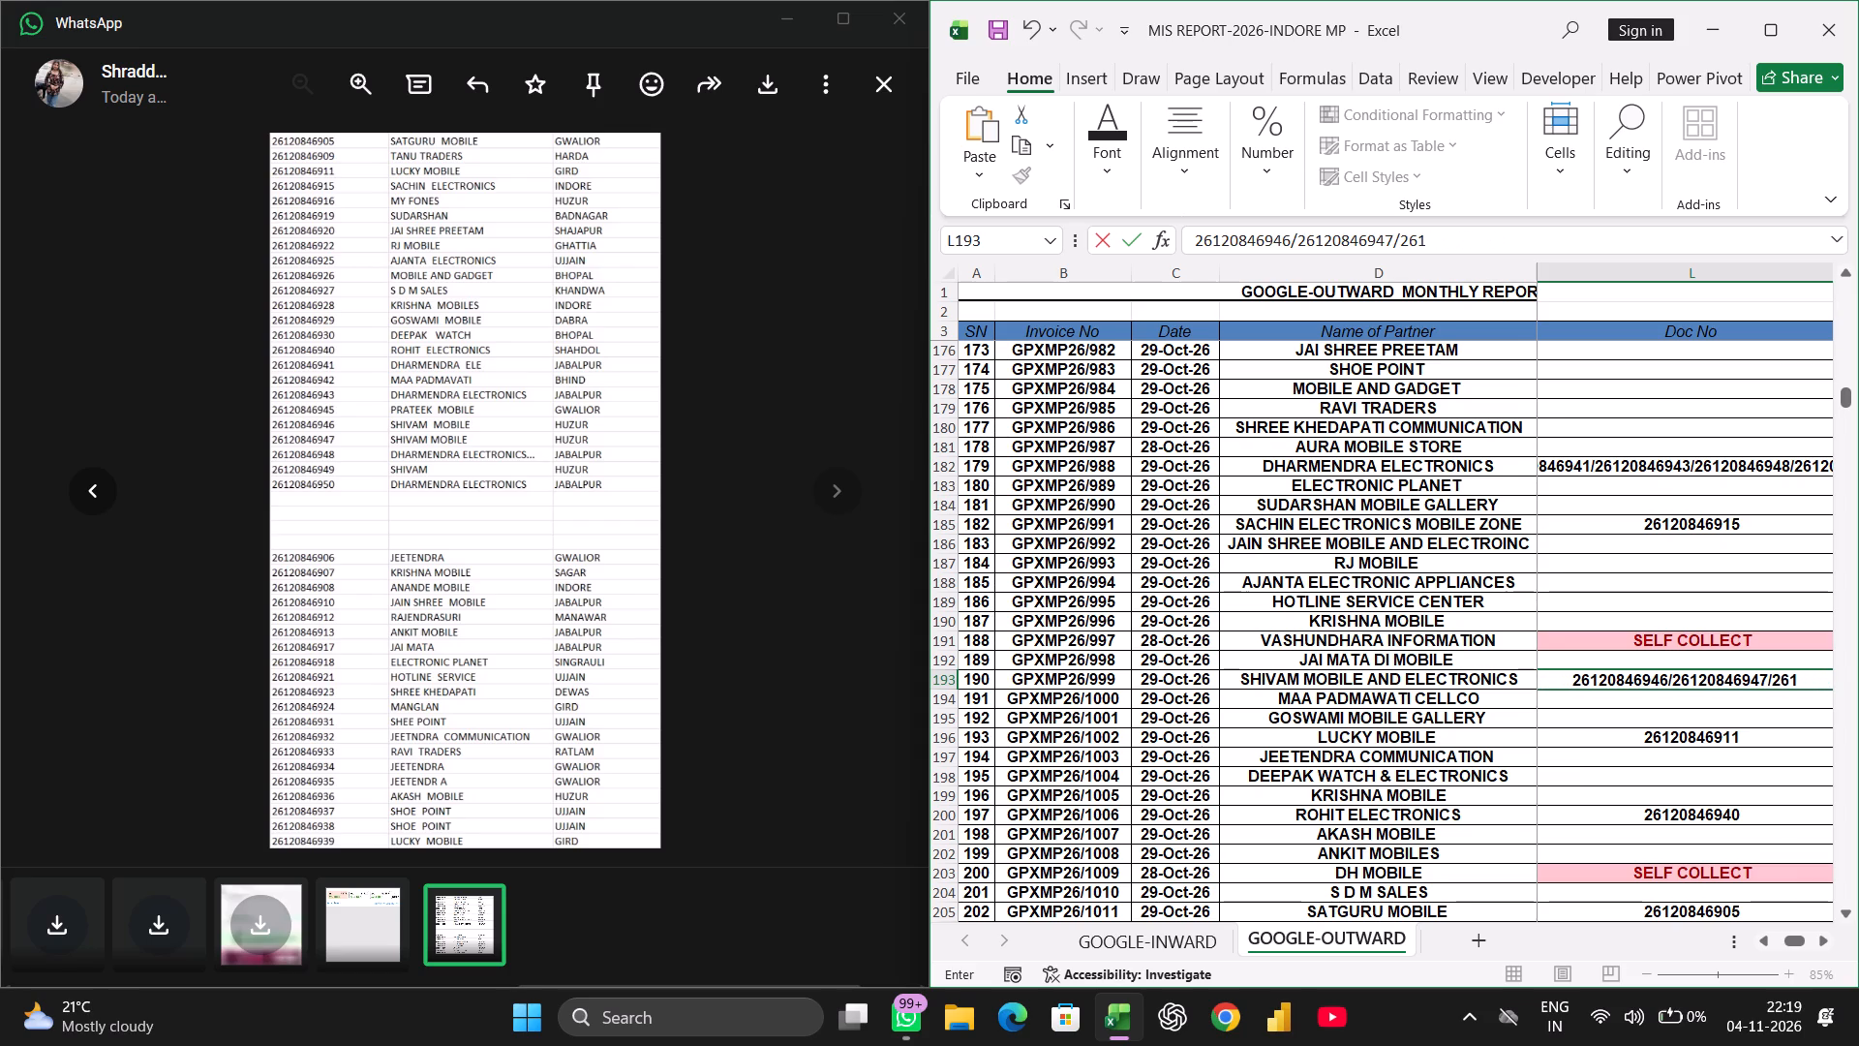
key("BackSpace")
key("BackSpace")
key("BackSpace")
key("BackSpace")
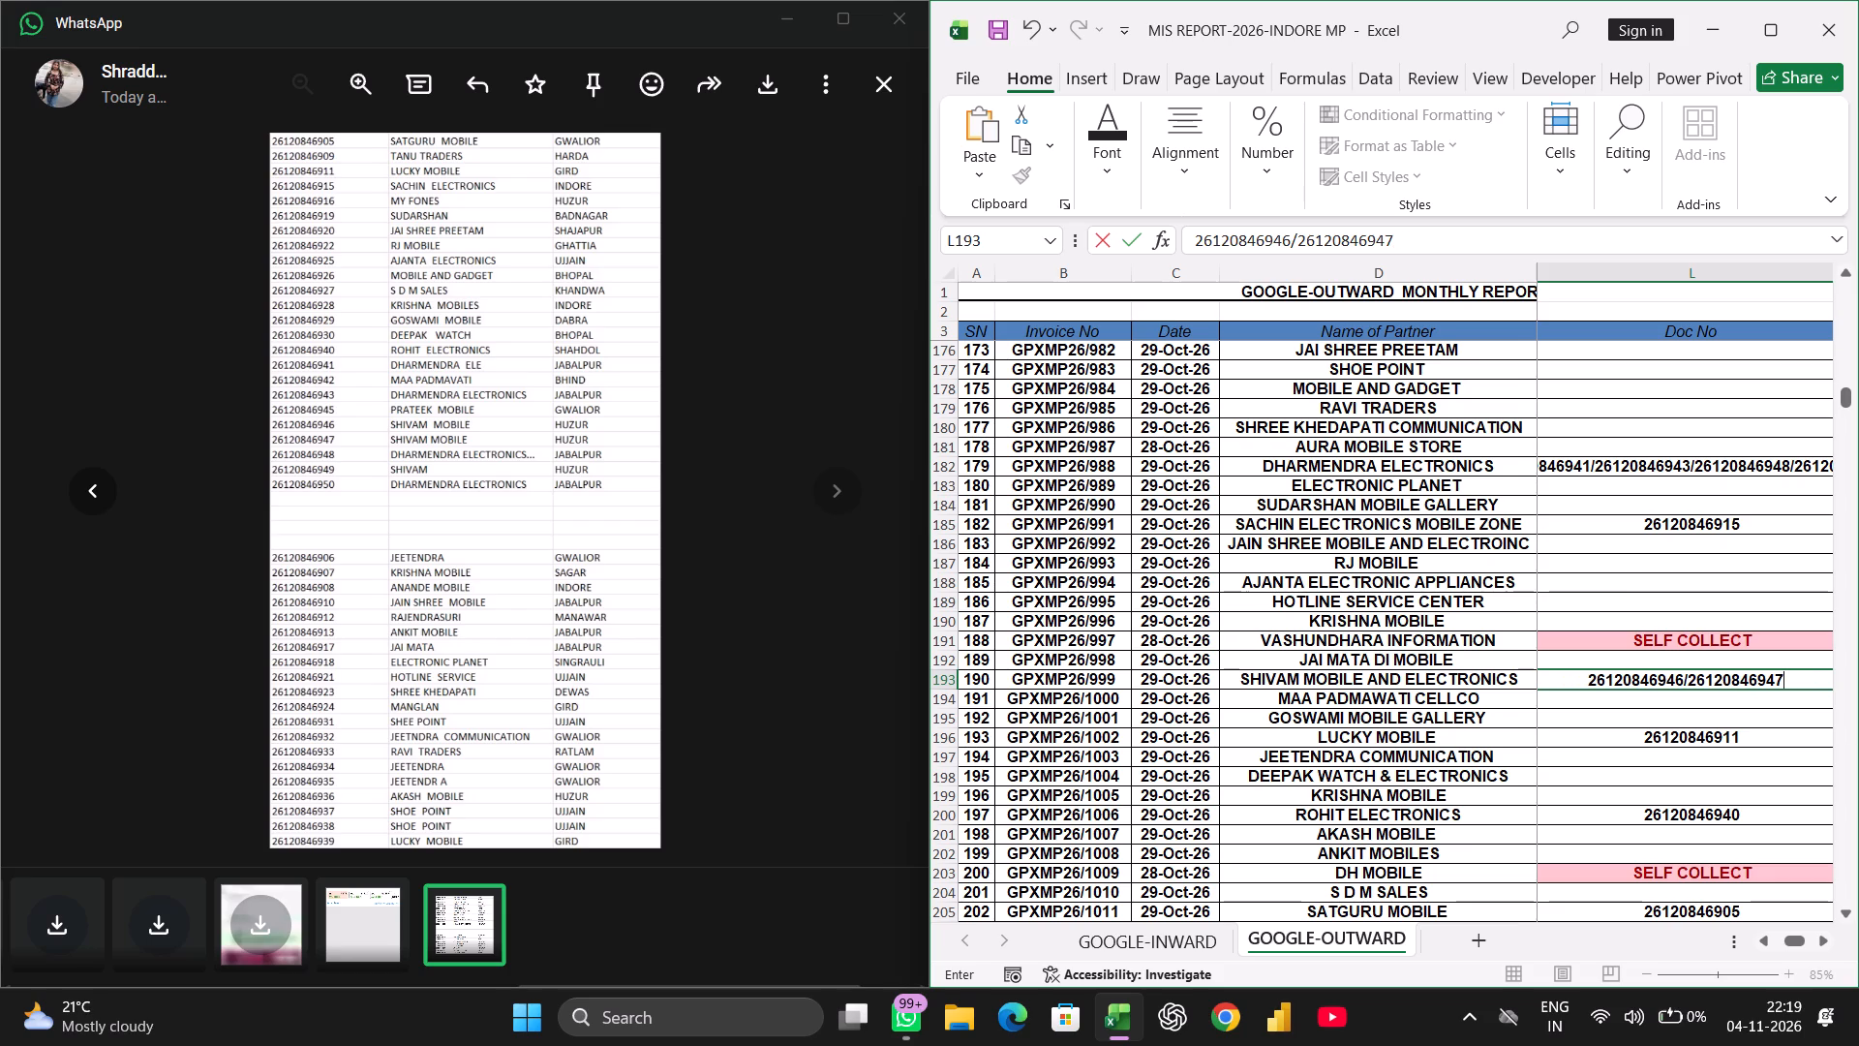
scroll(1413, 727, "down", 1)
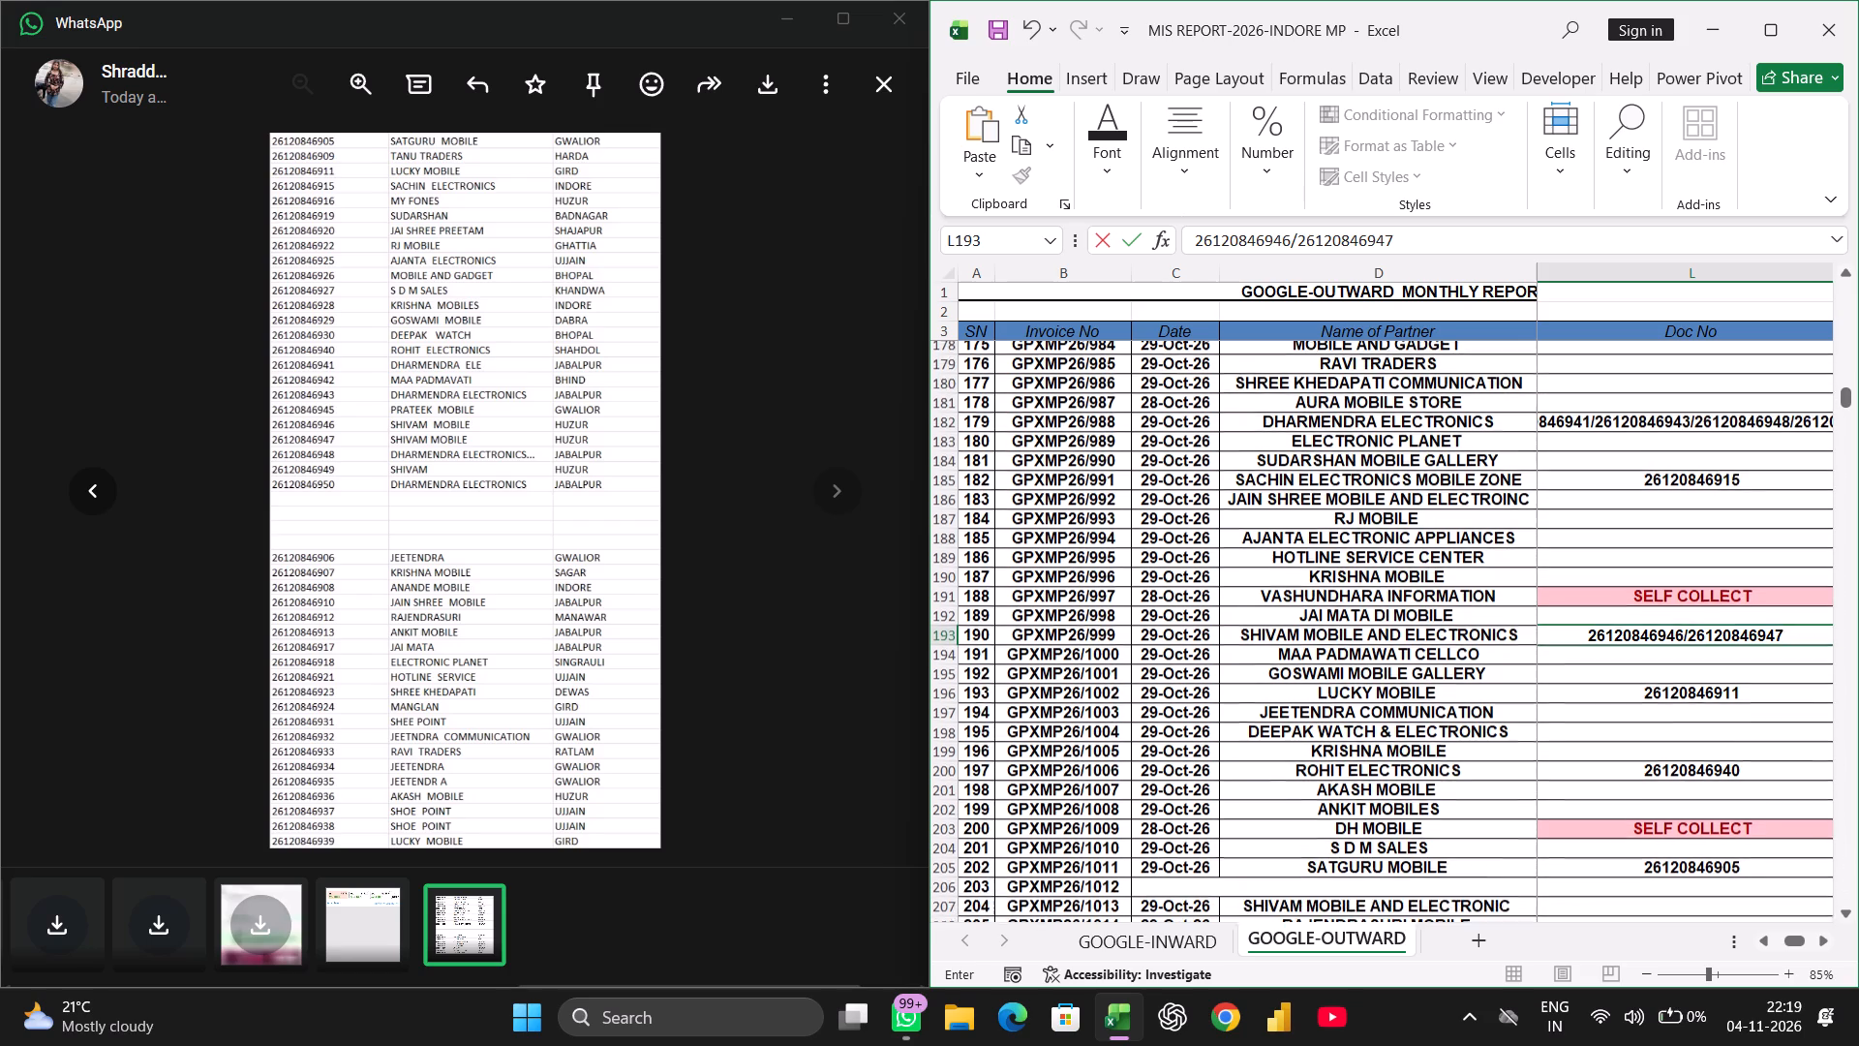
scroll(1413, 727, "down", 1)
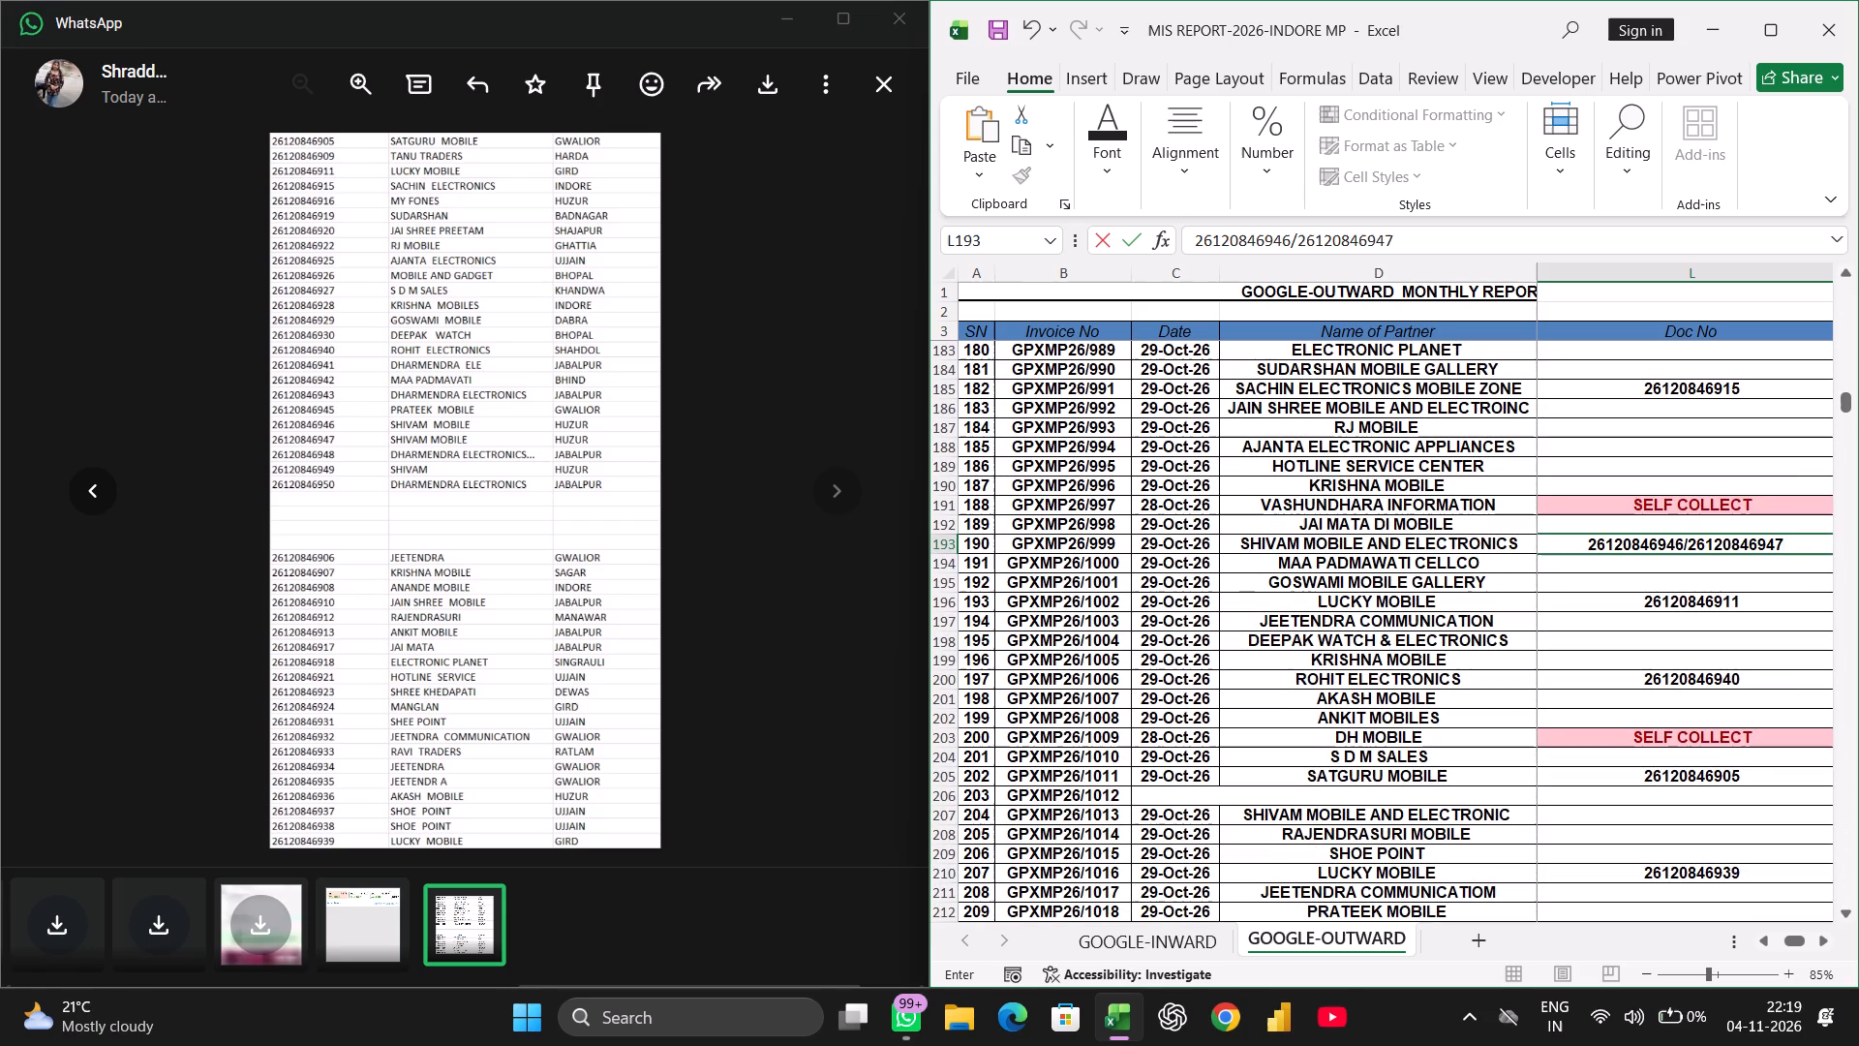
scroll(1413, 727, "down", 1)
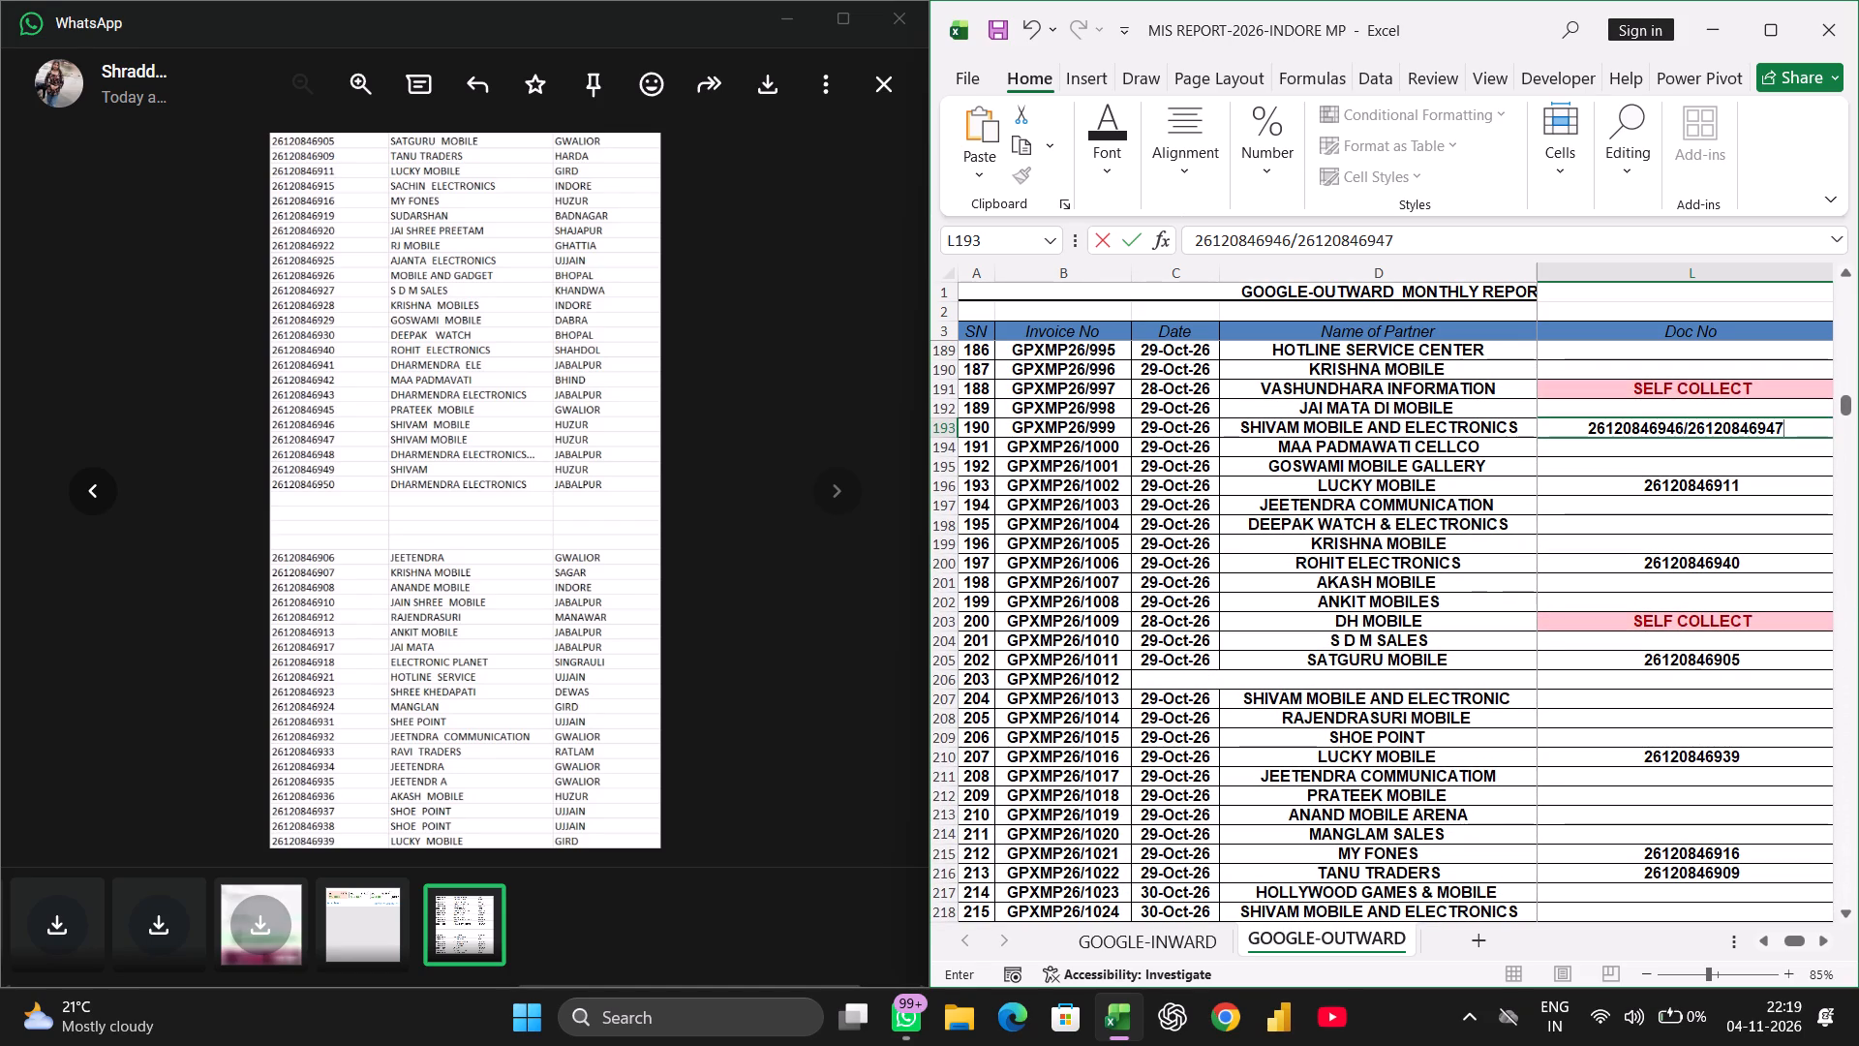
left_click(1658, 703)
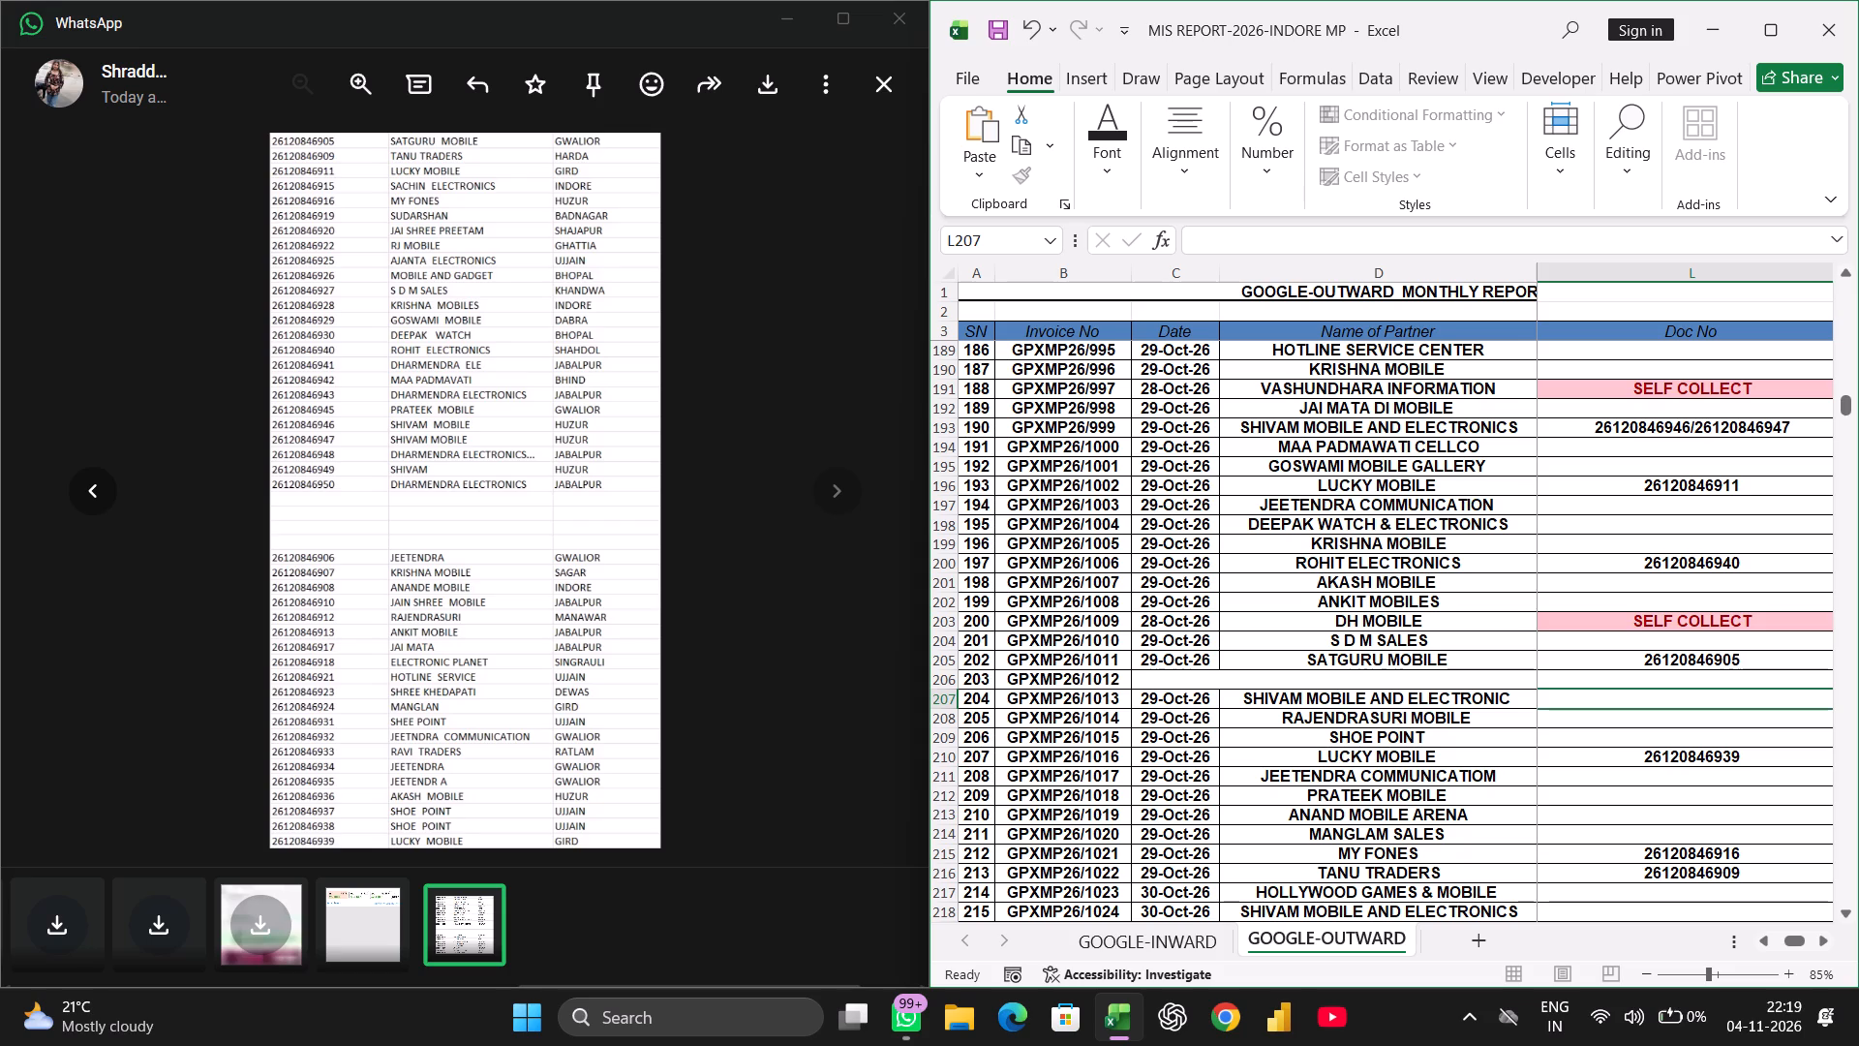
key("ctrl+v")
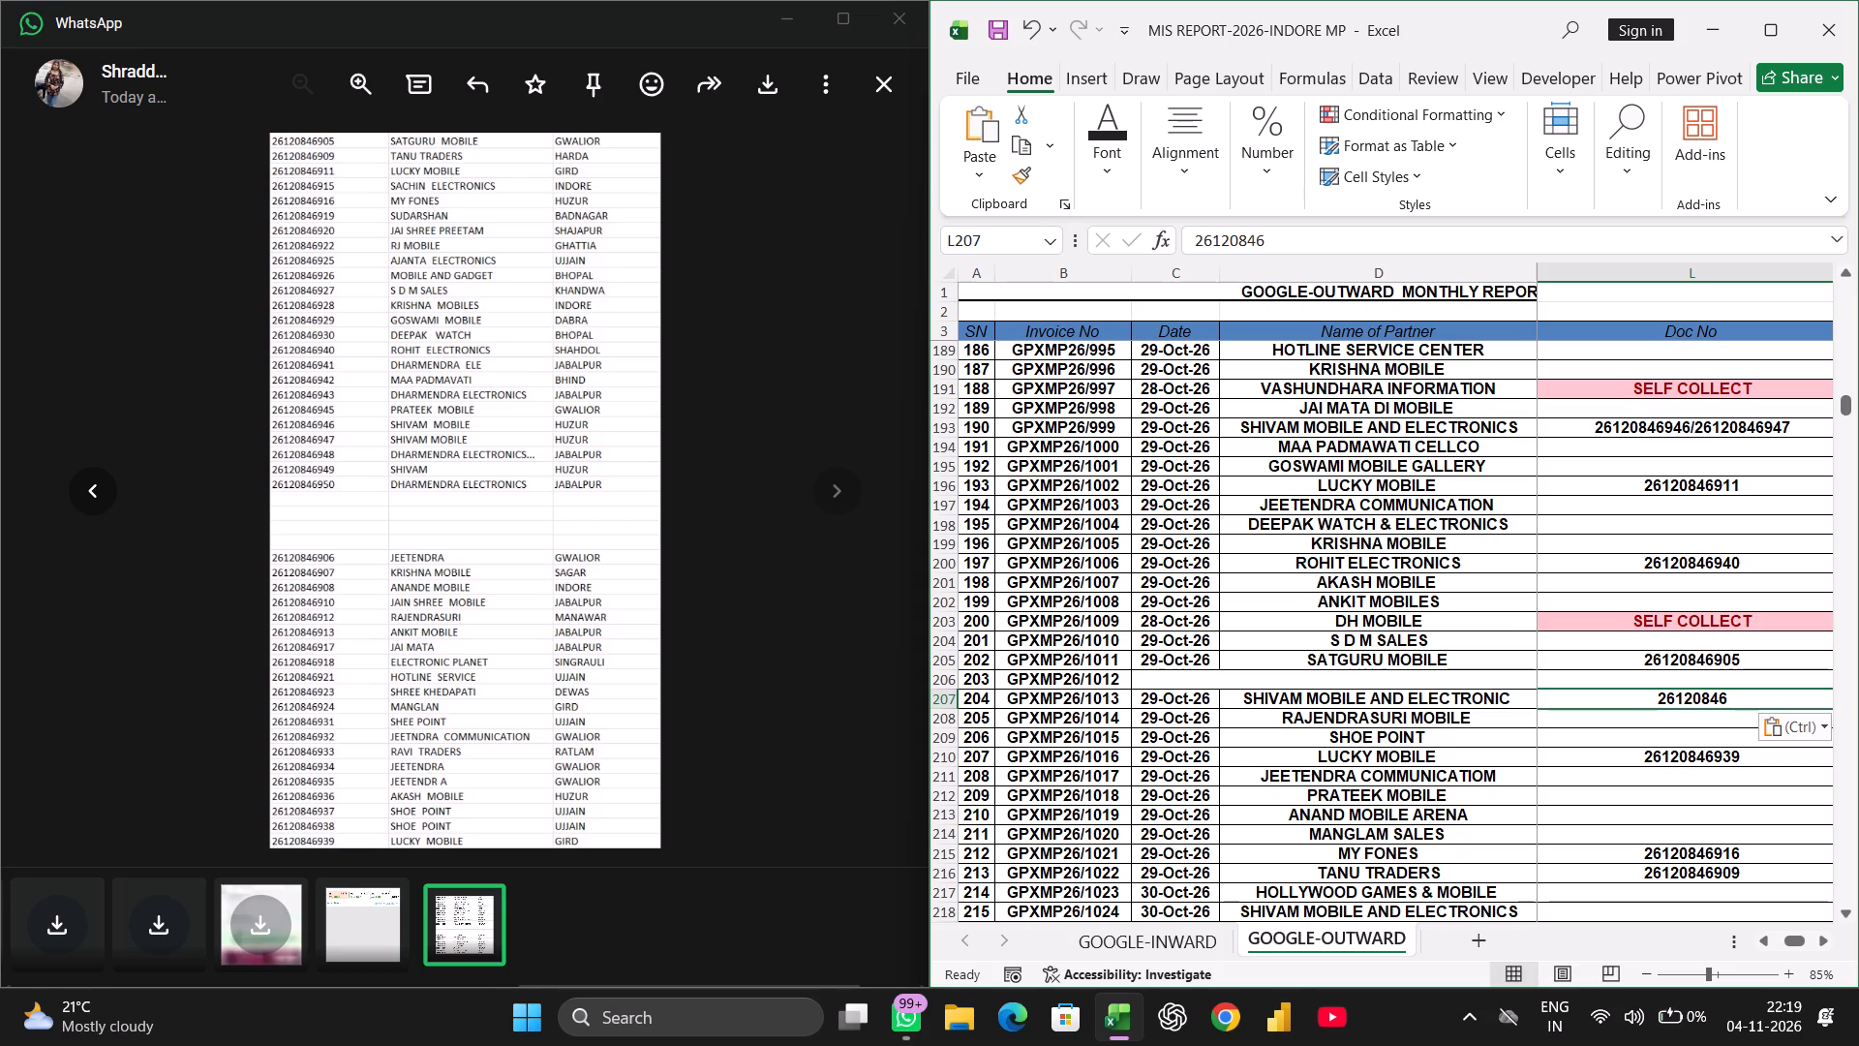
double_click(1744, 701)
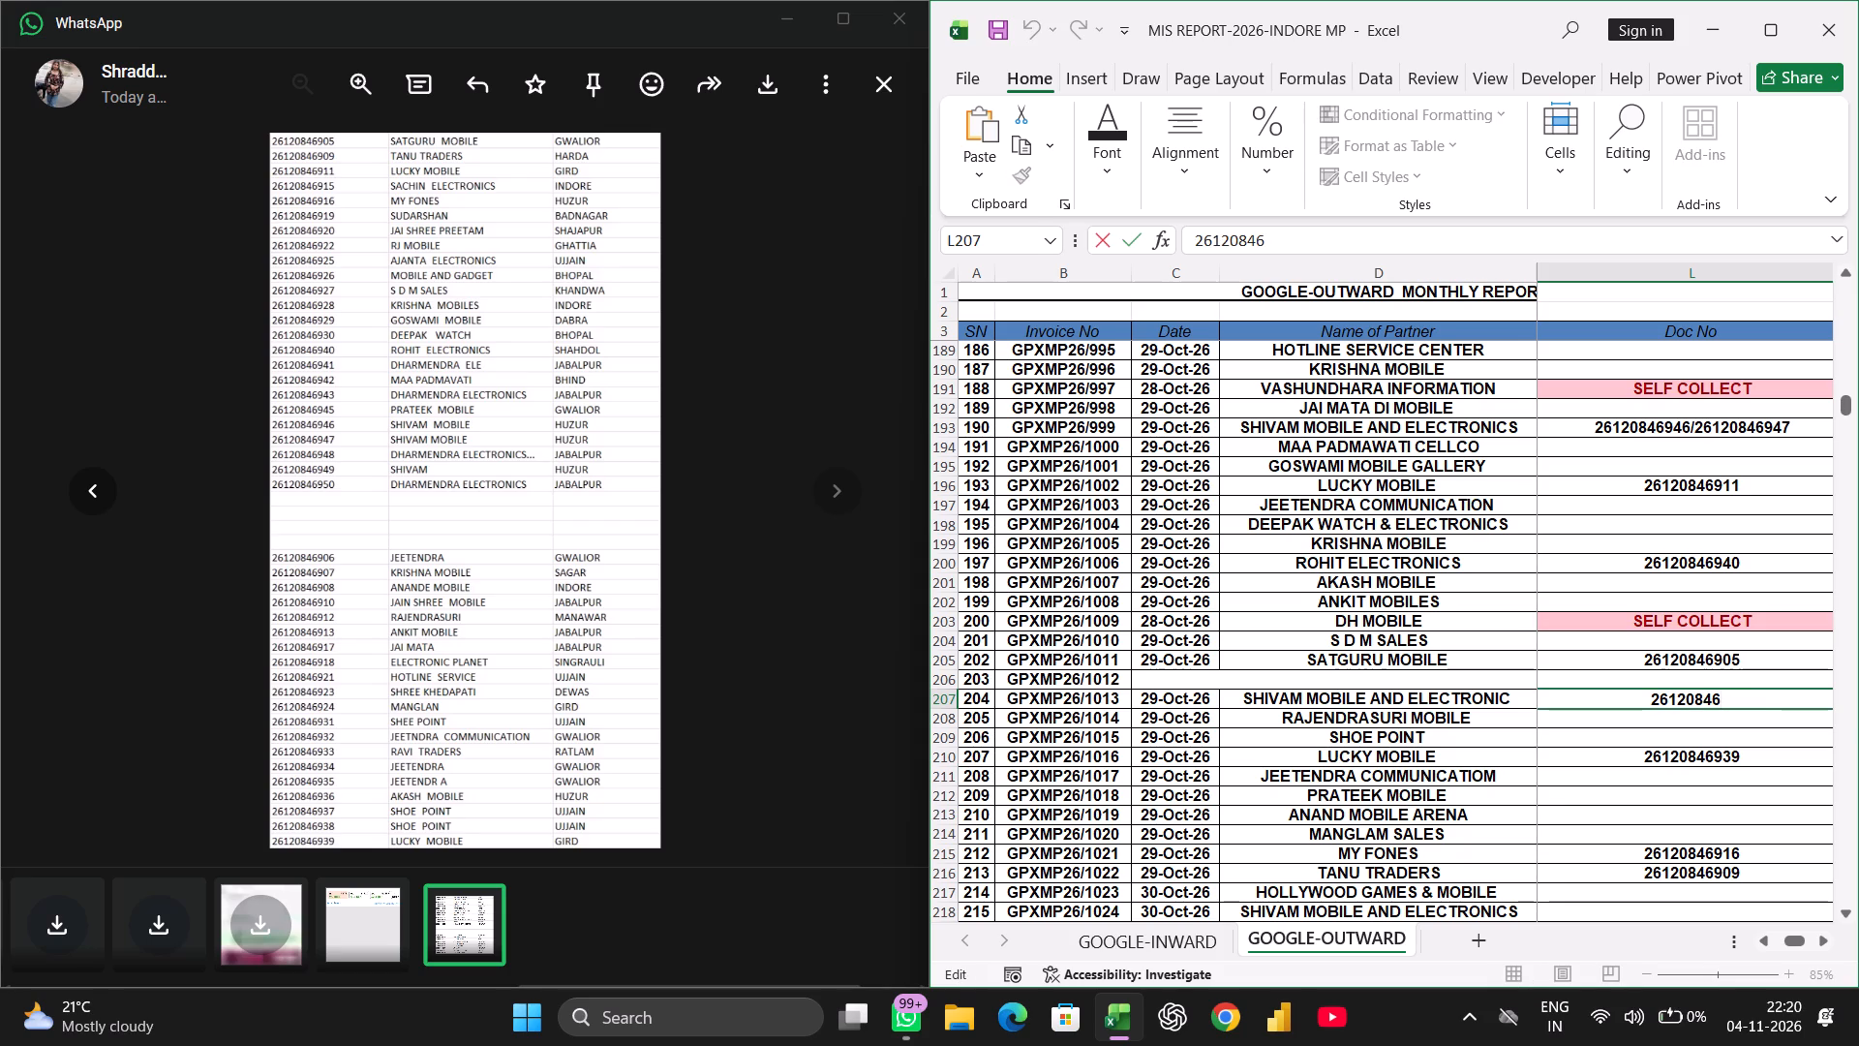
type("94")
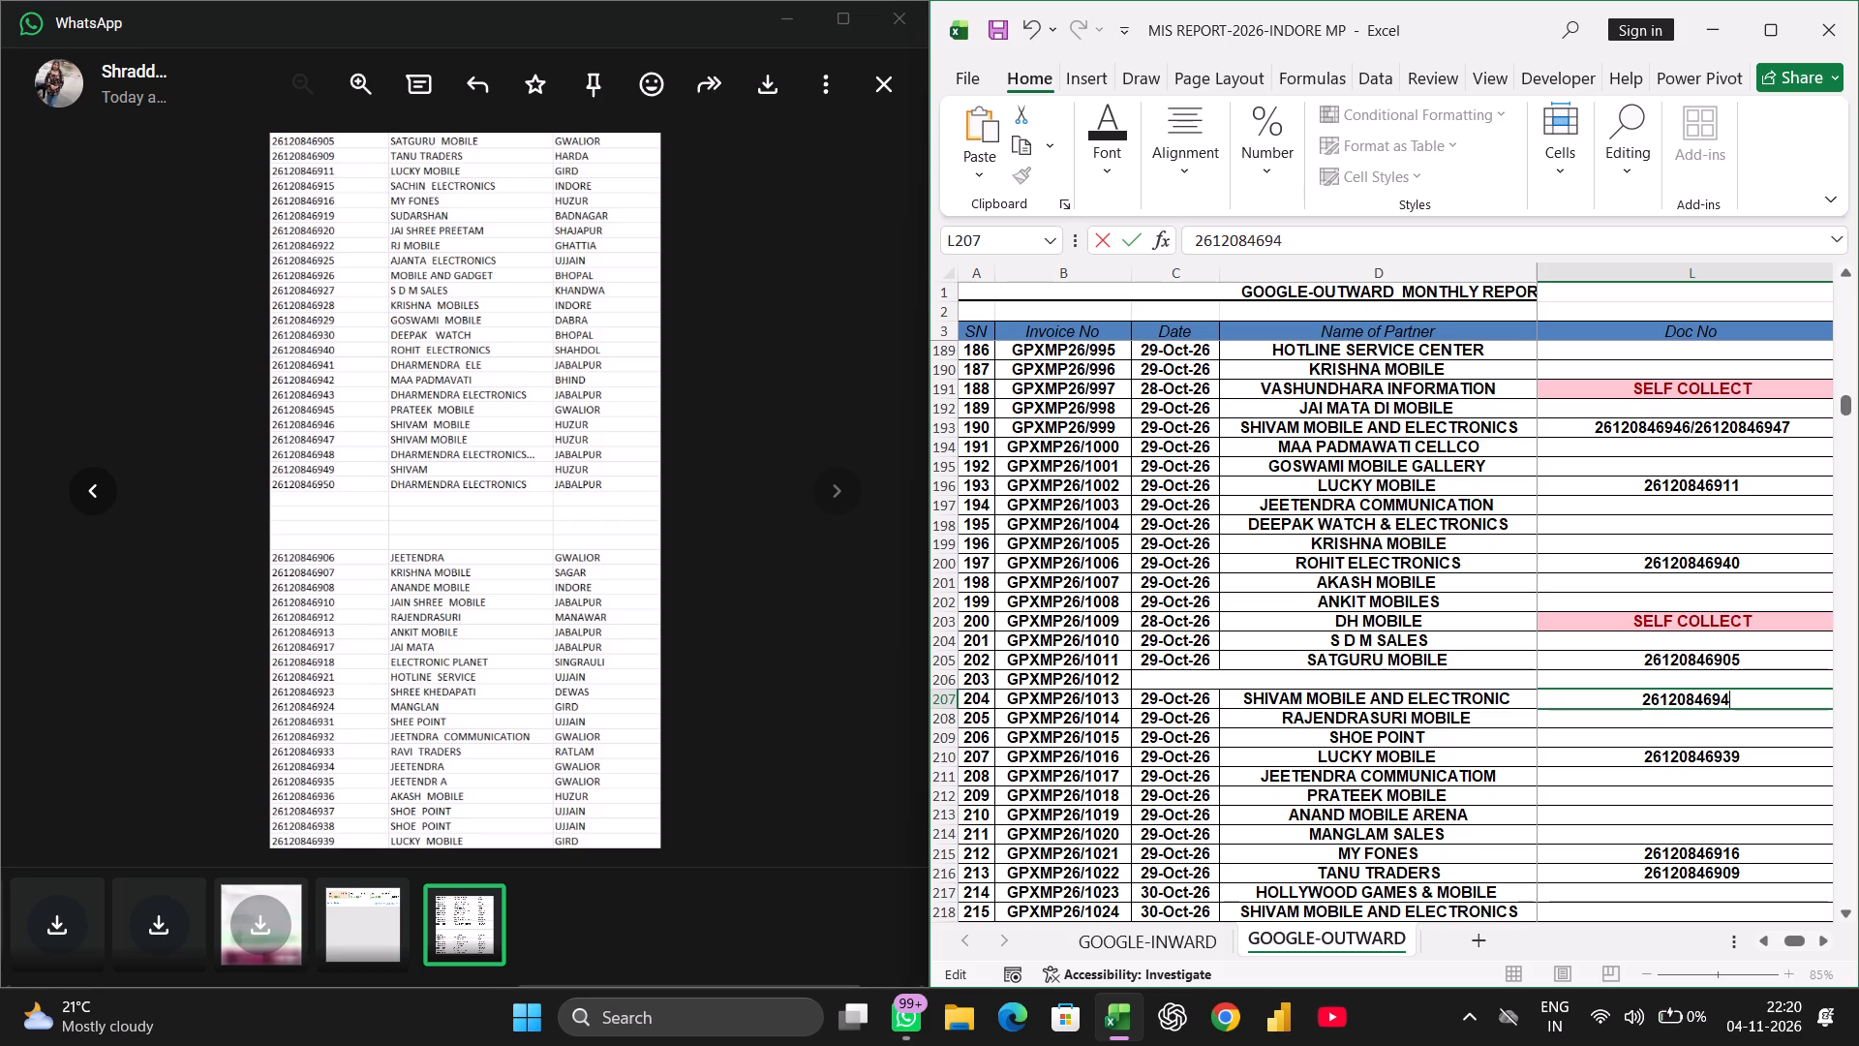
key("9")
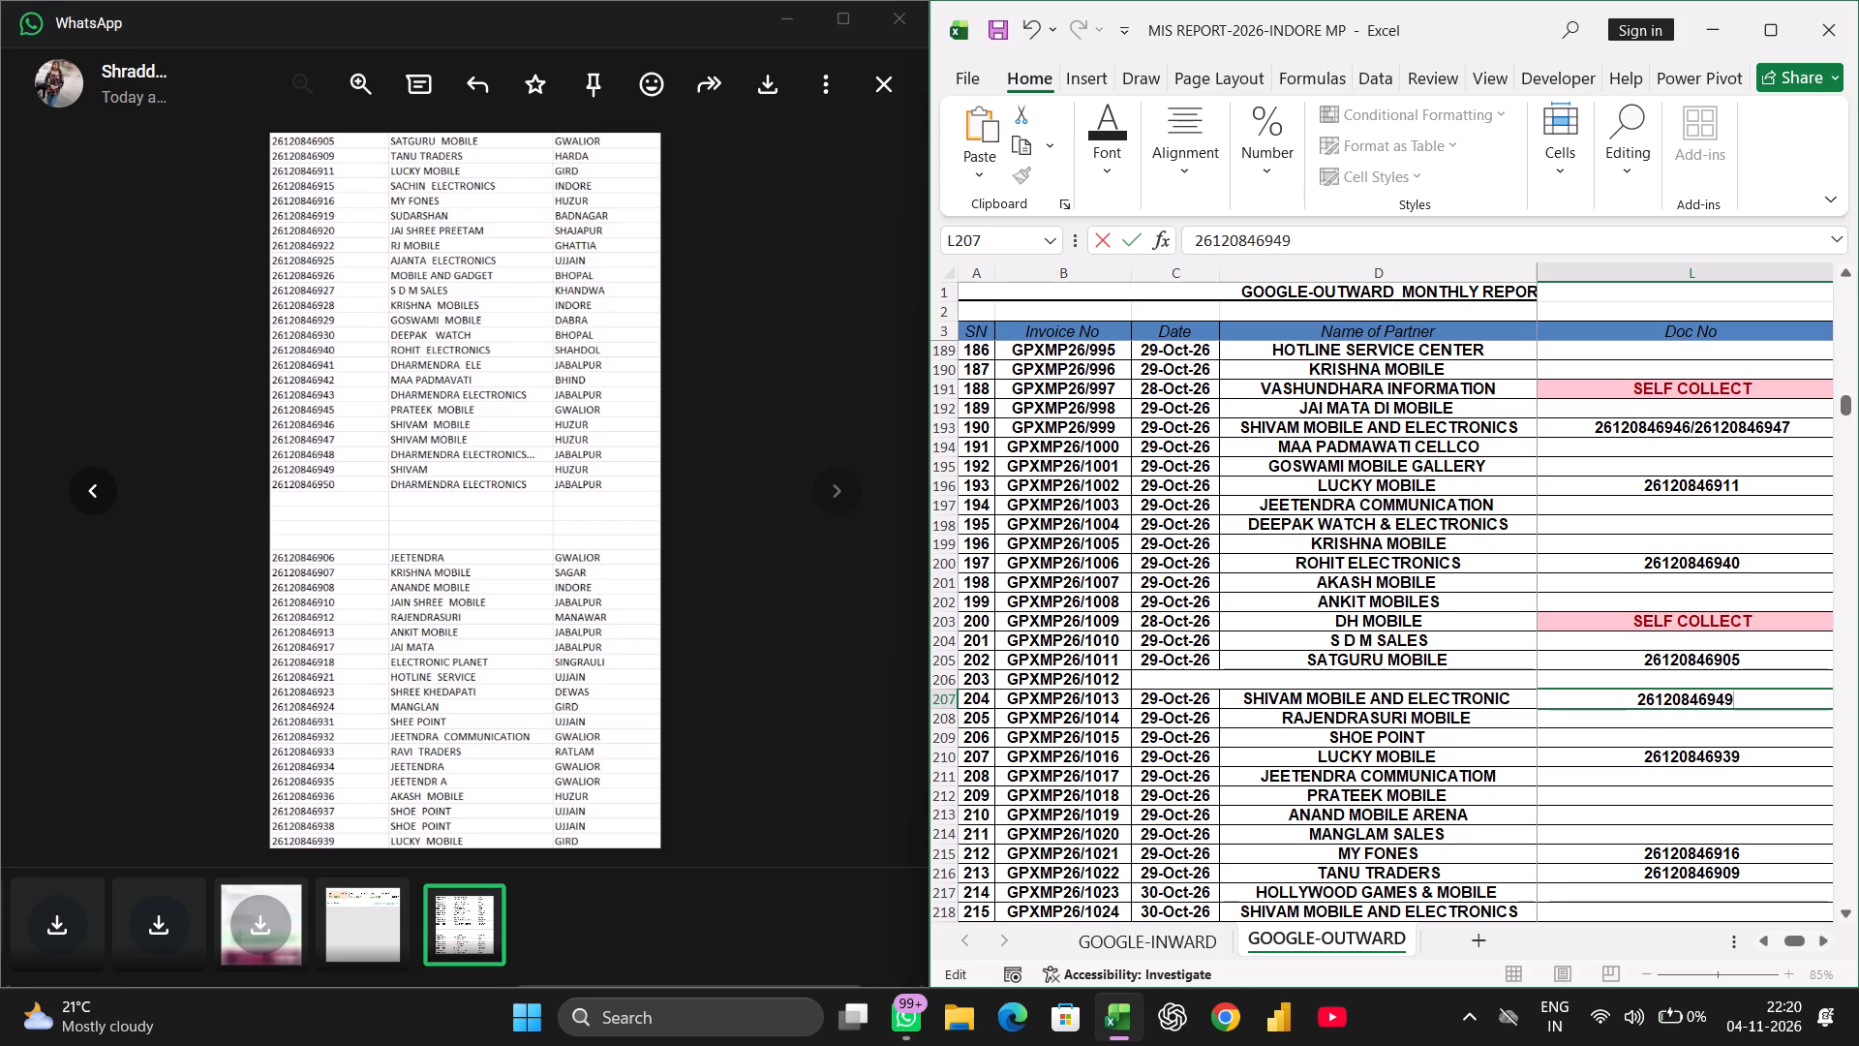
Review the Doc No column around invoice GPXMP26/1013 and back up to the DHARMENDRA ELECTRONICS row for entries needing attention.
scroll(1476, 798, "down", 1)
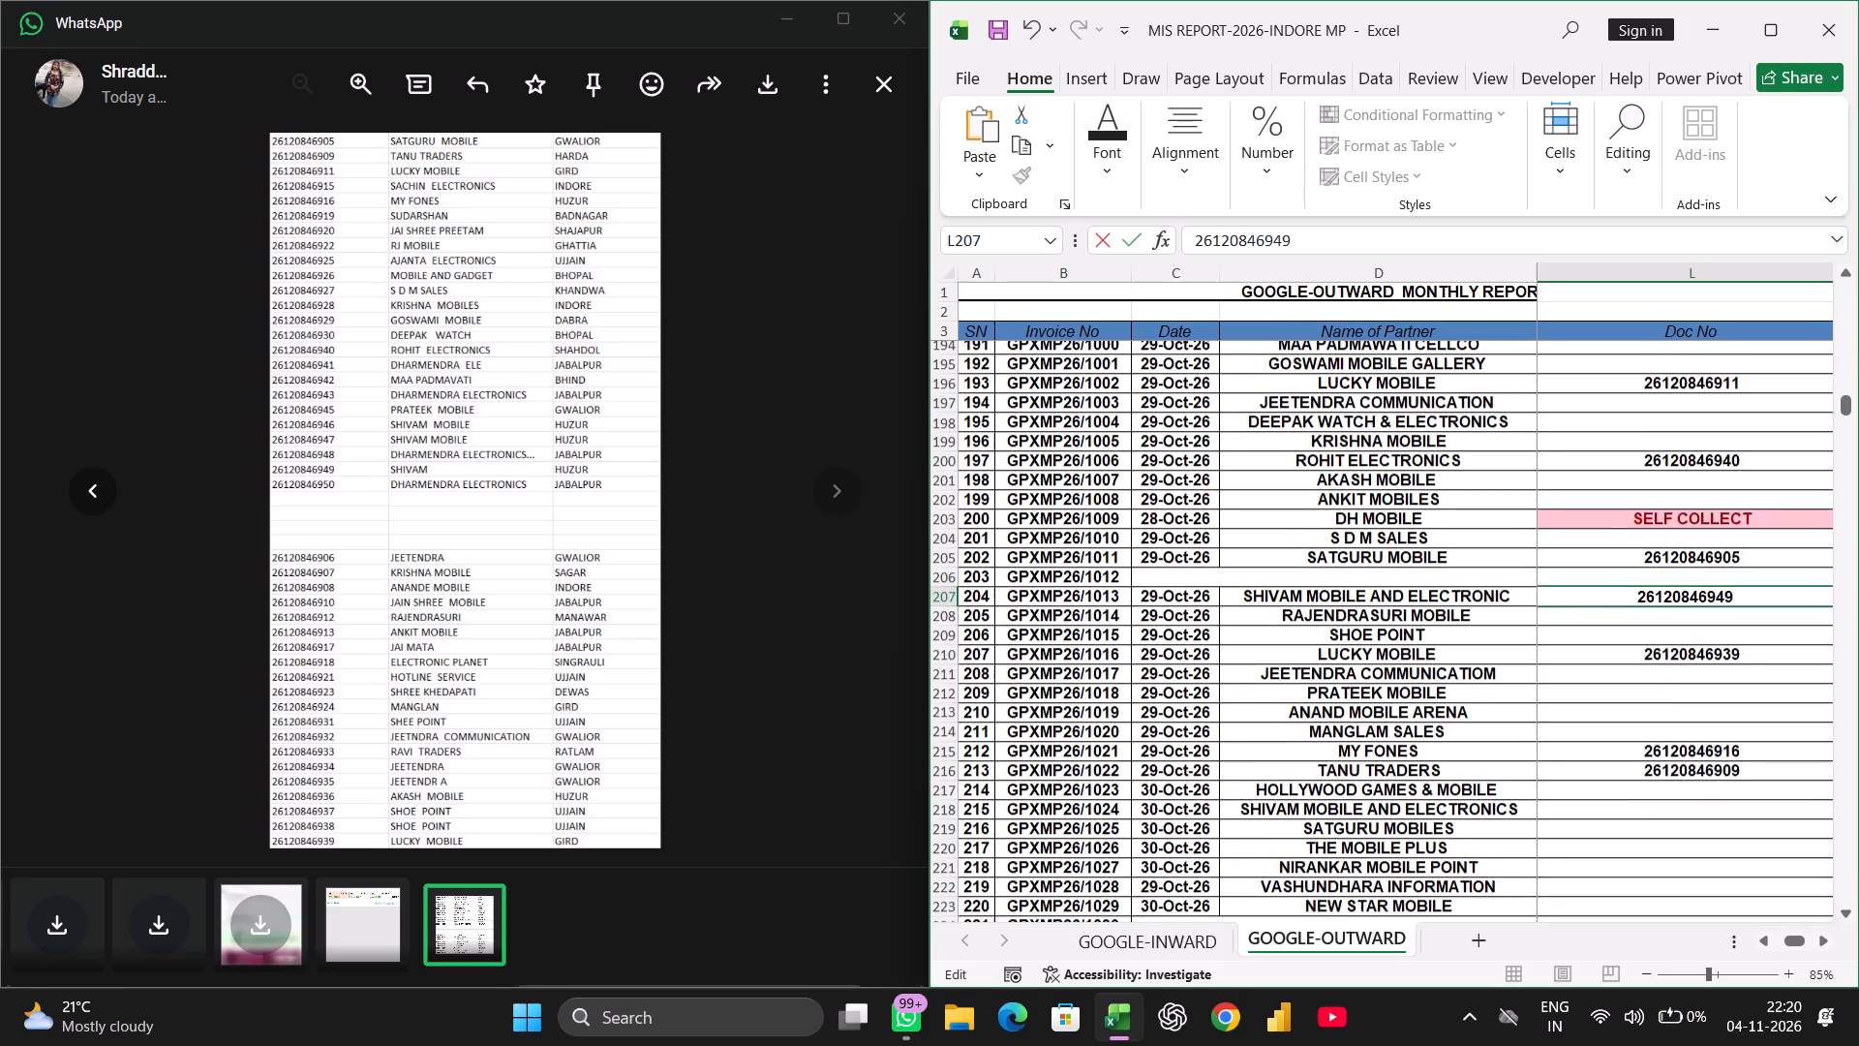
scroll(1476, 798, "down", 1)
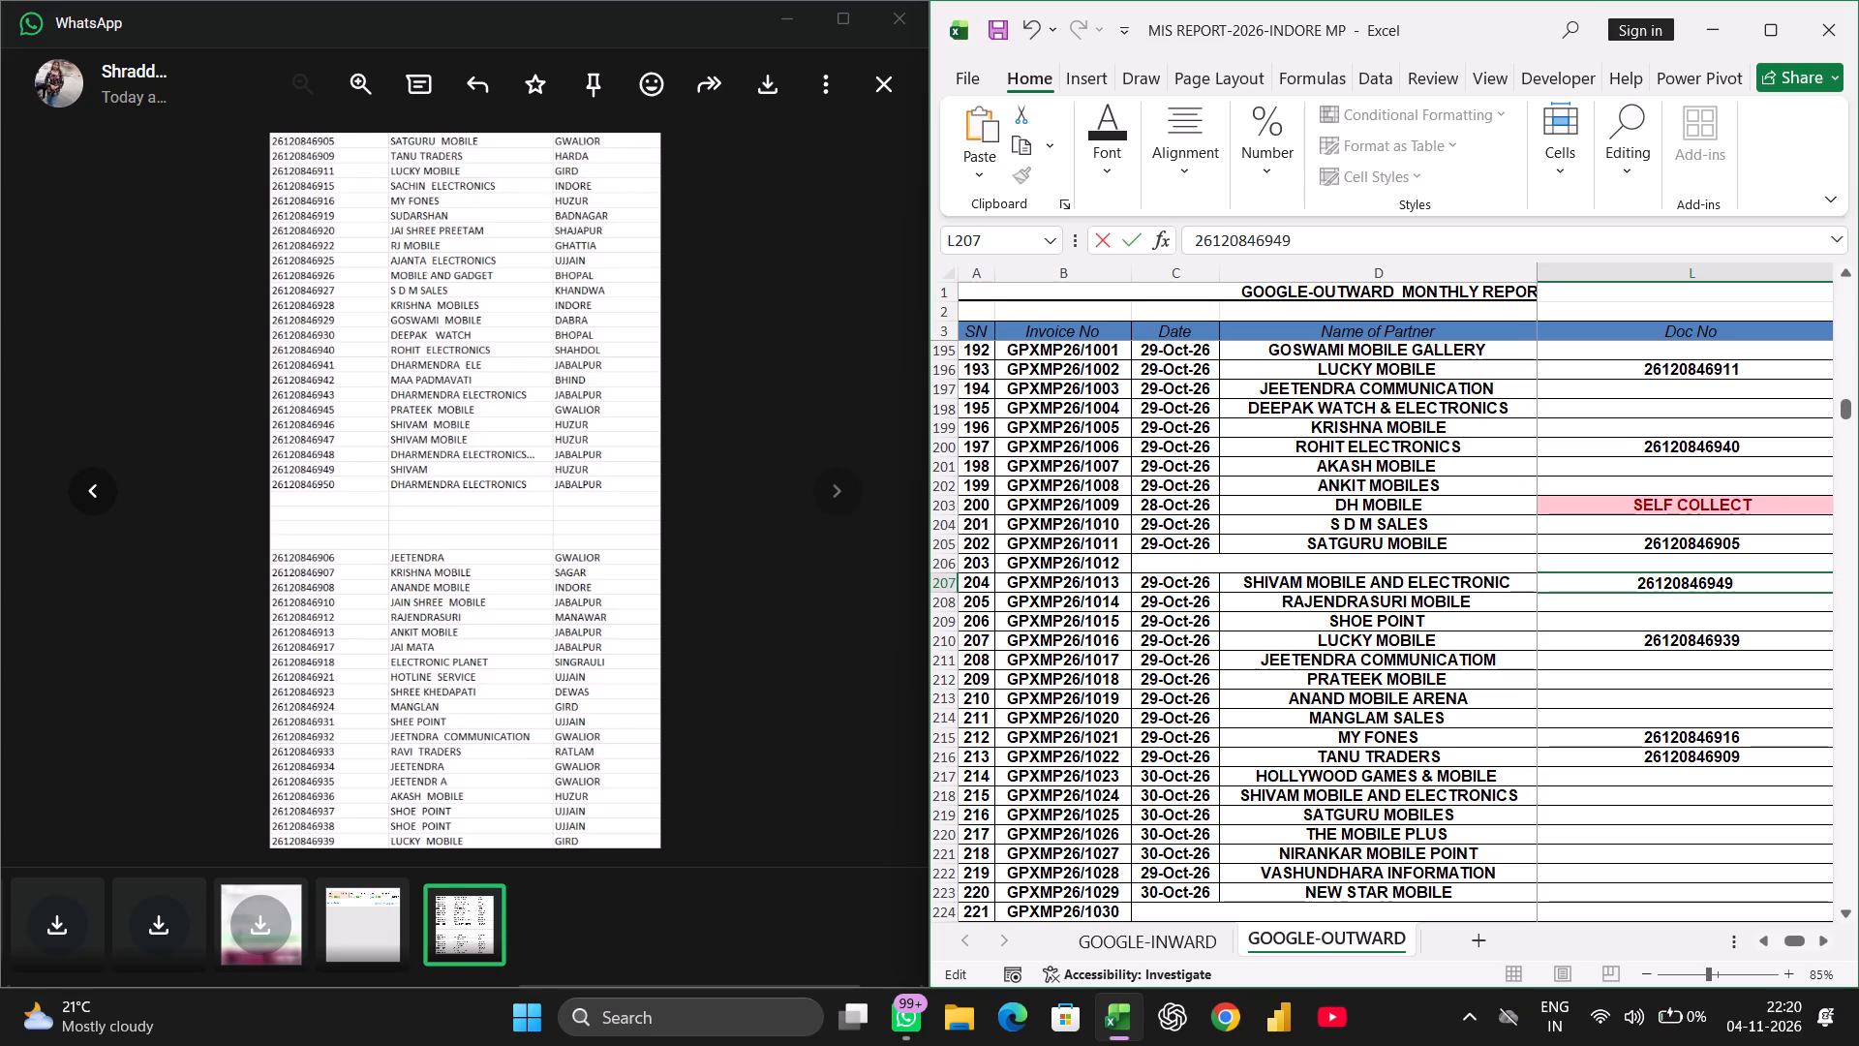
scroll(1476, 798, "right", 1)
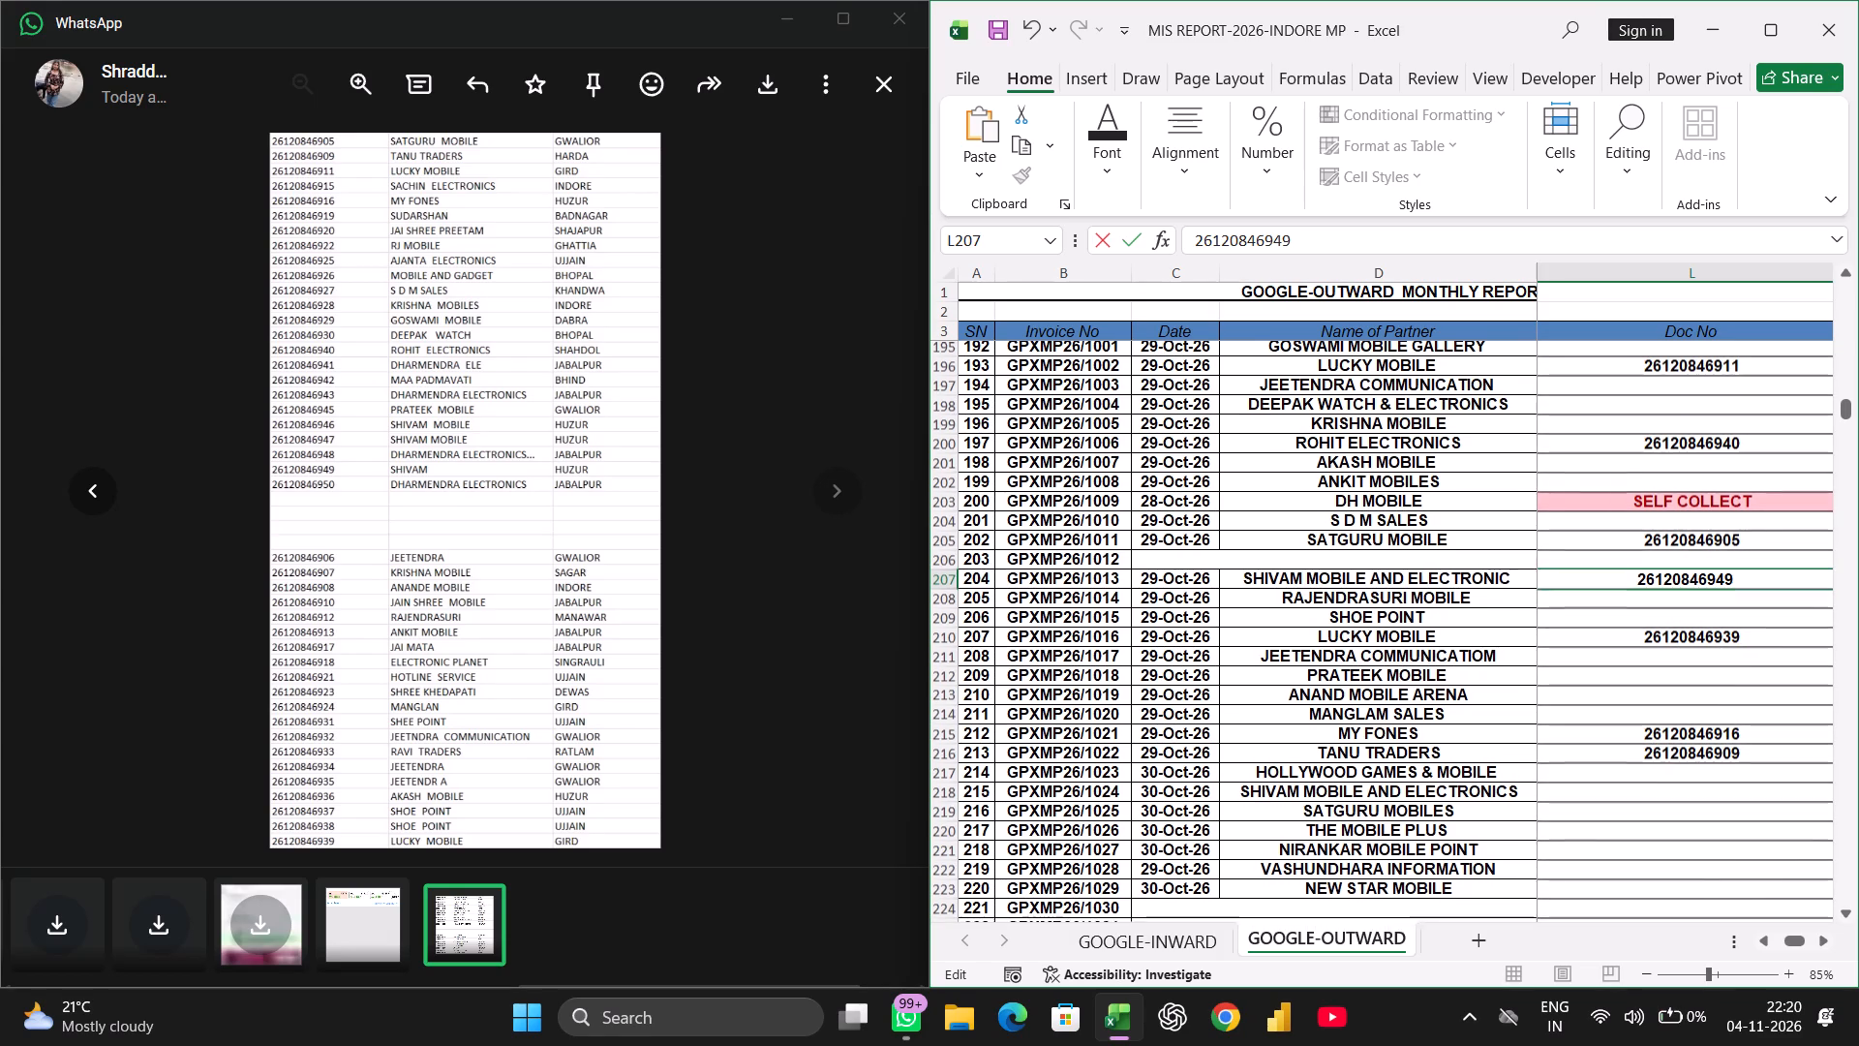
scroll(1476, 798, "right", 1)
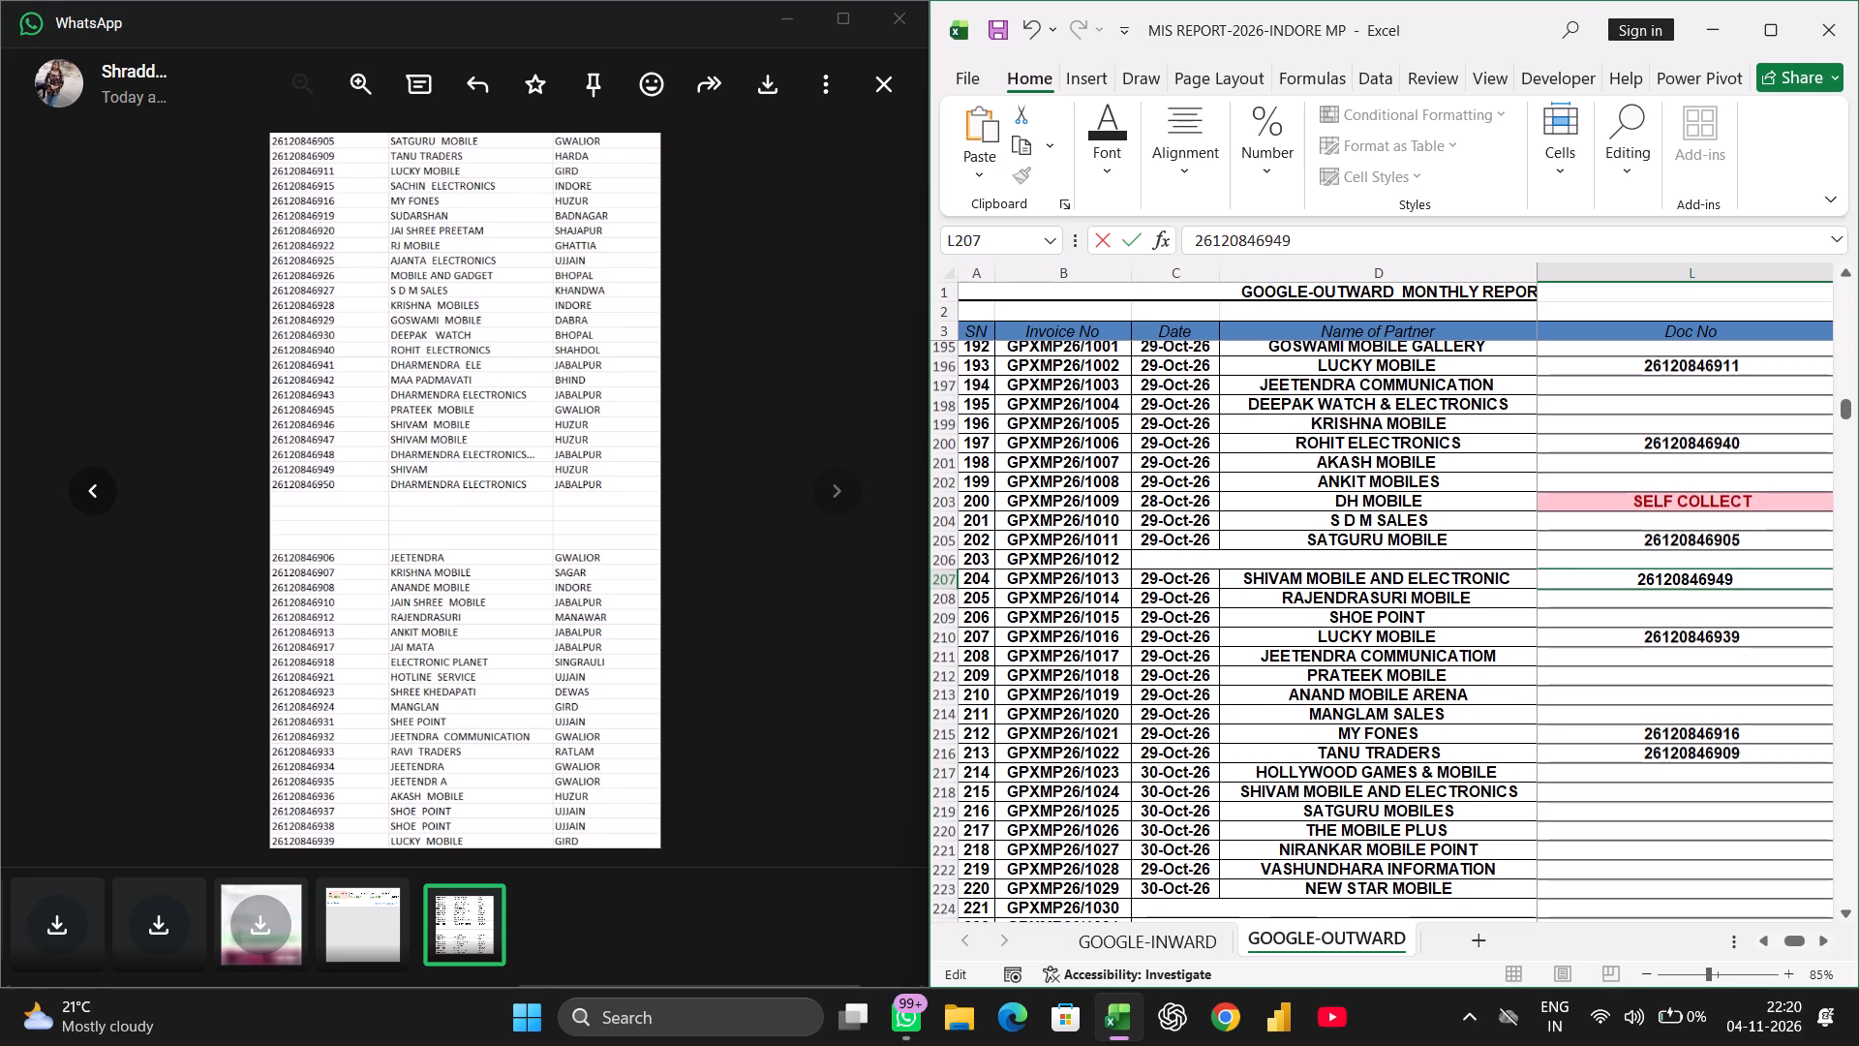
scroll(1476, 798, "right", 1)
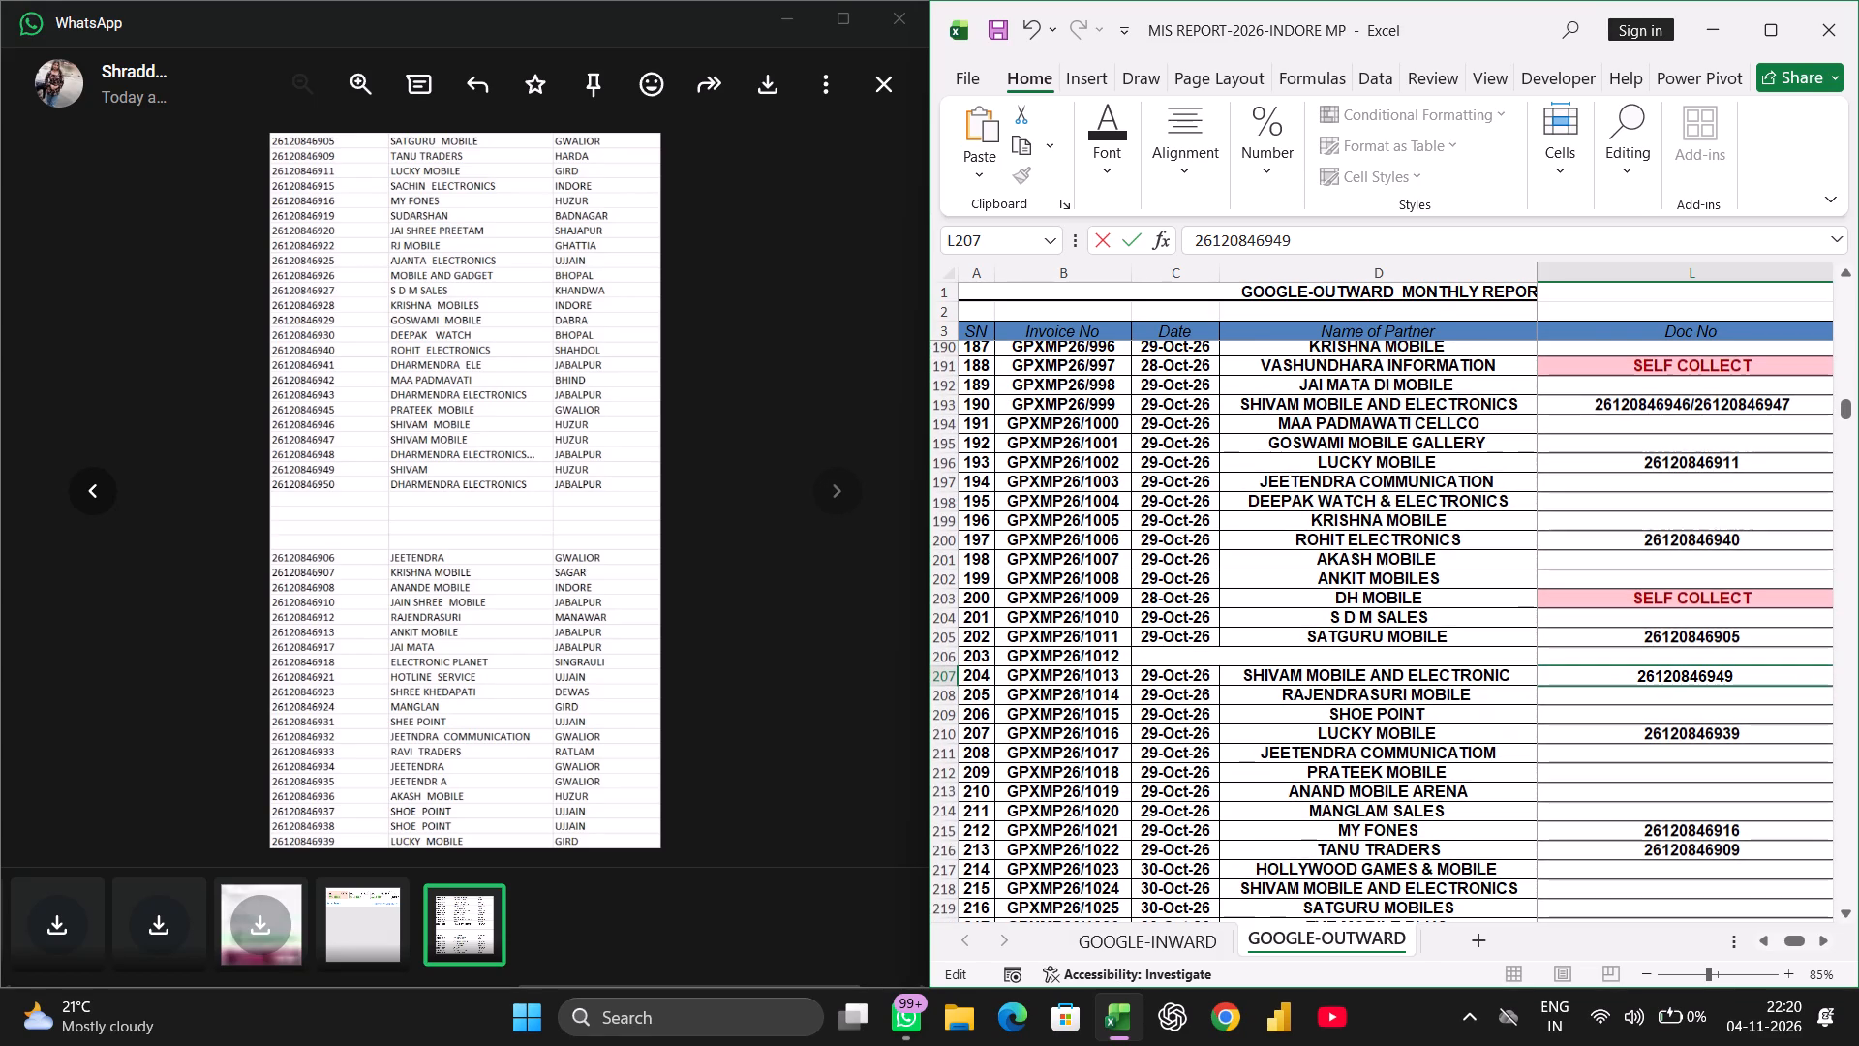
scroll(1476, 798, "right", 1)
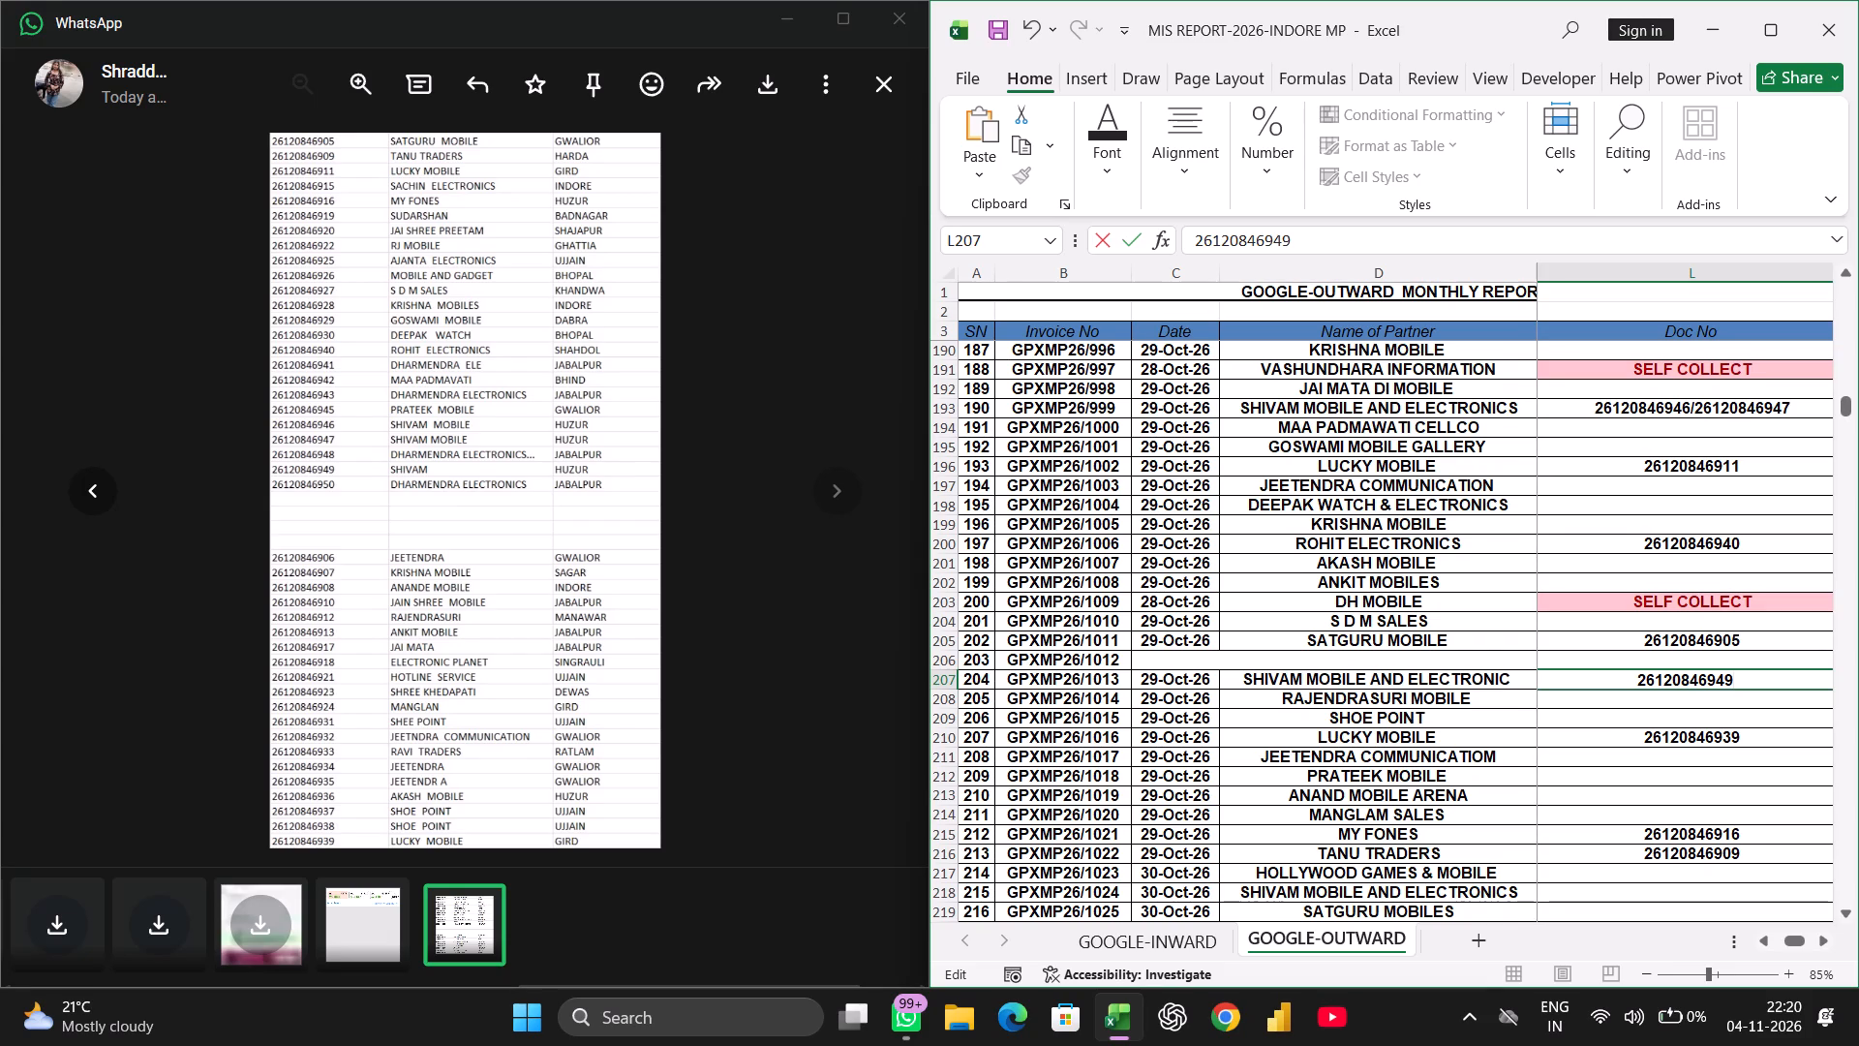
scroll(1476, 798, "up", 1)
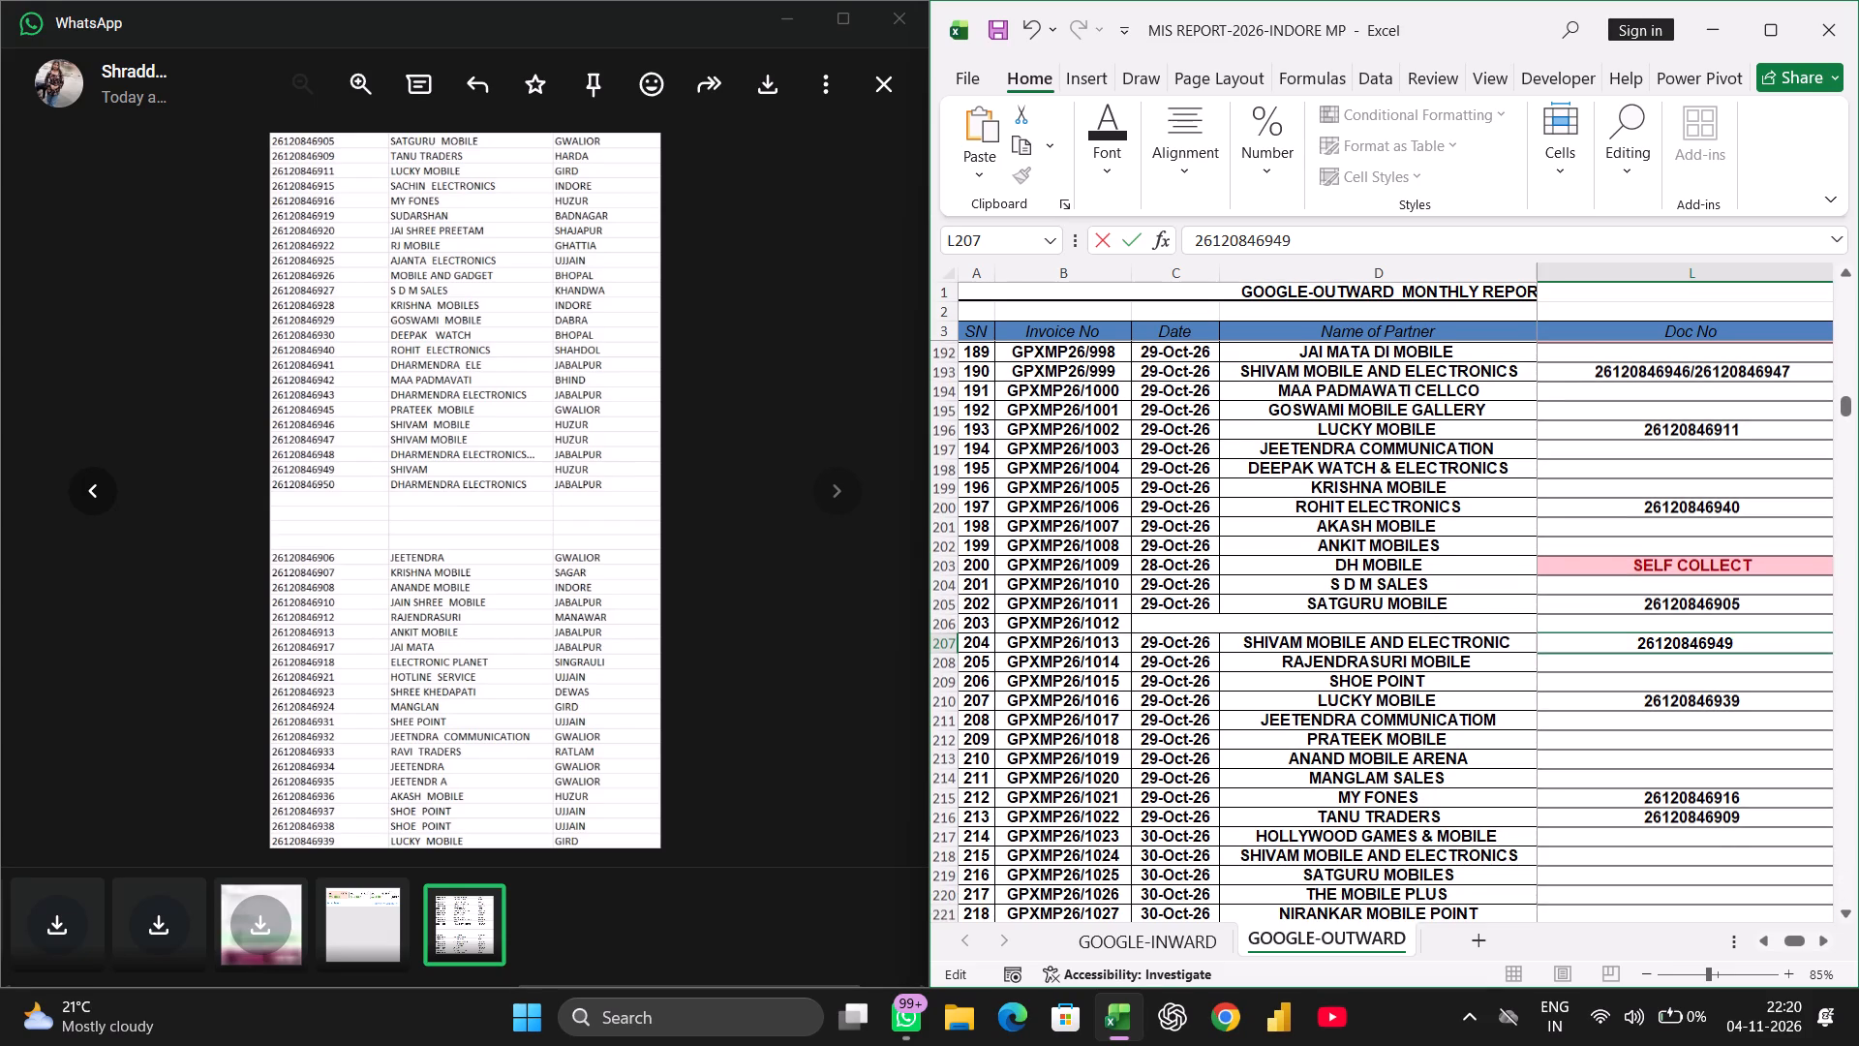
scroll(1476, 798, "up", 1)
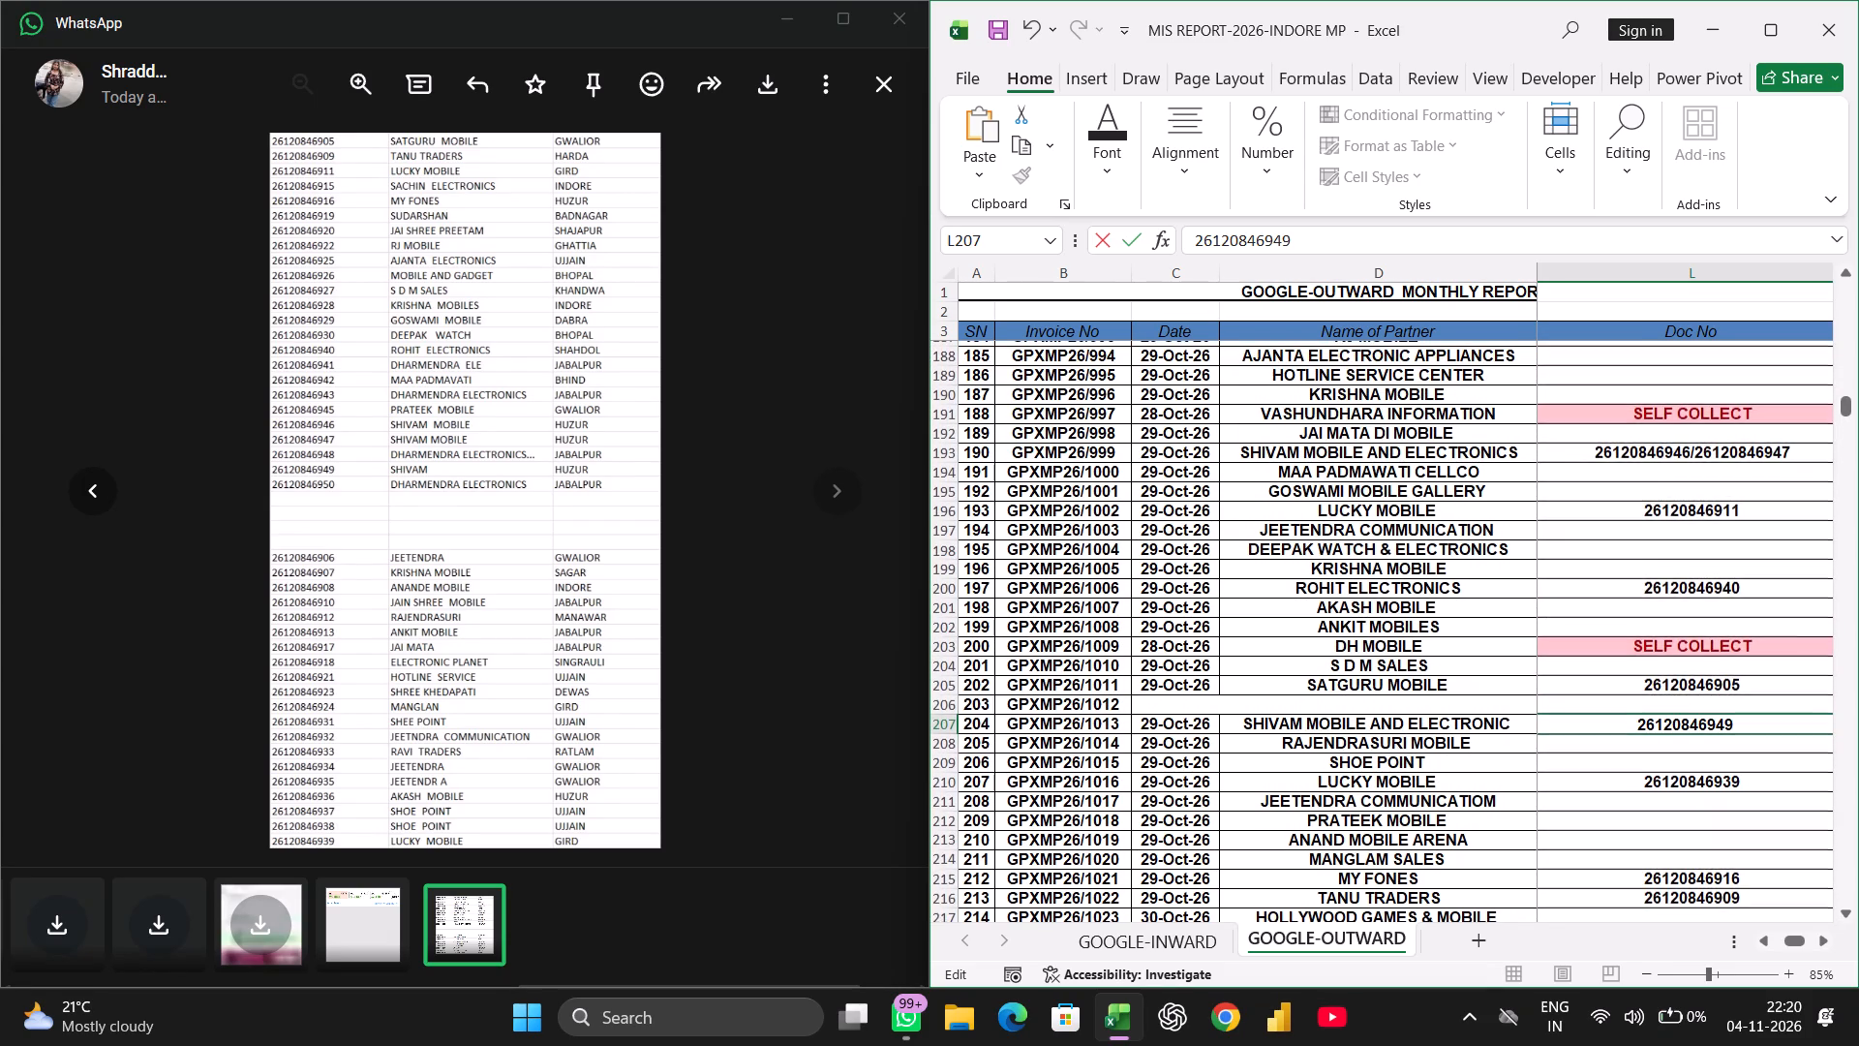
scroll(1476, 798, "up", 2)
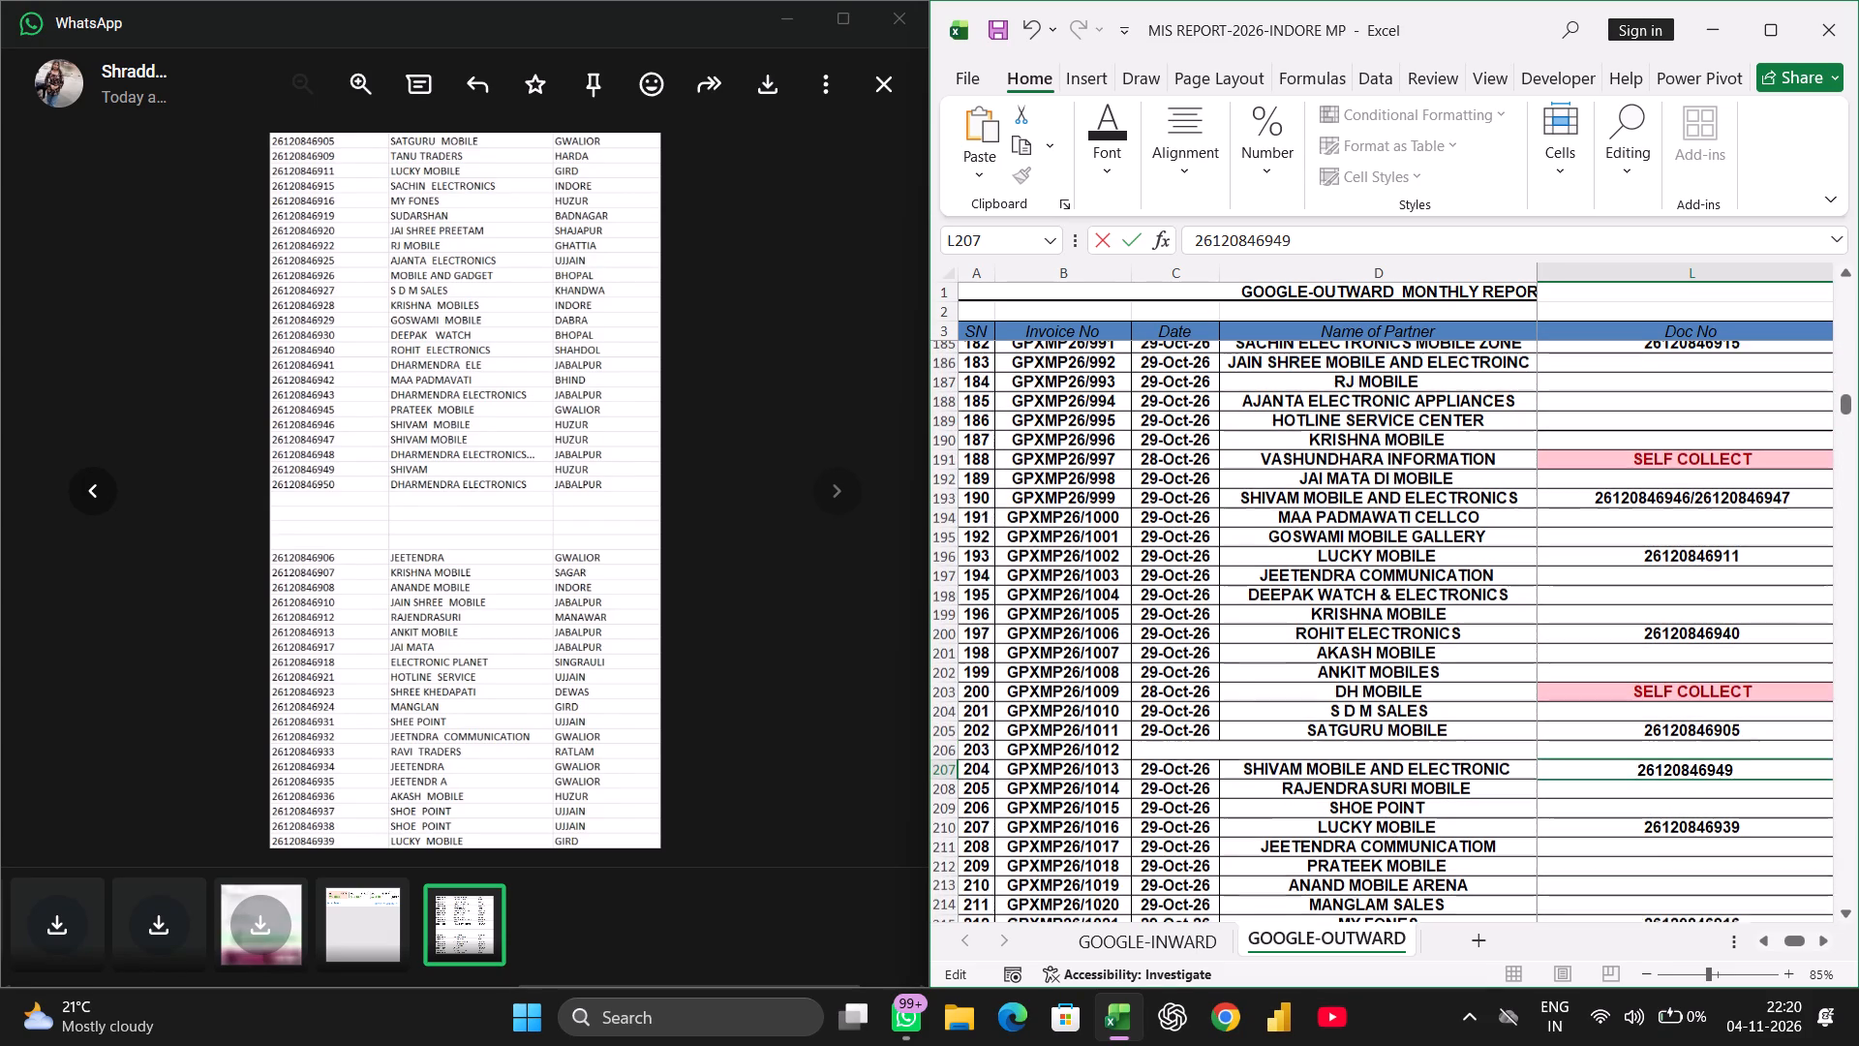
scroll(1476, 798, "up", 2)
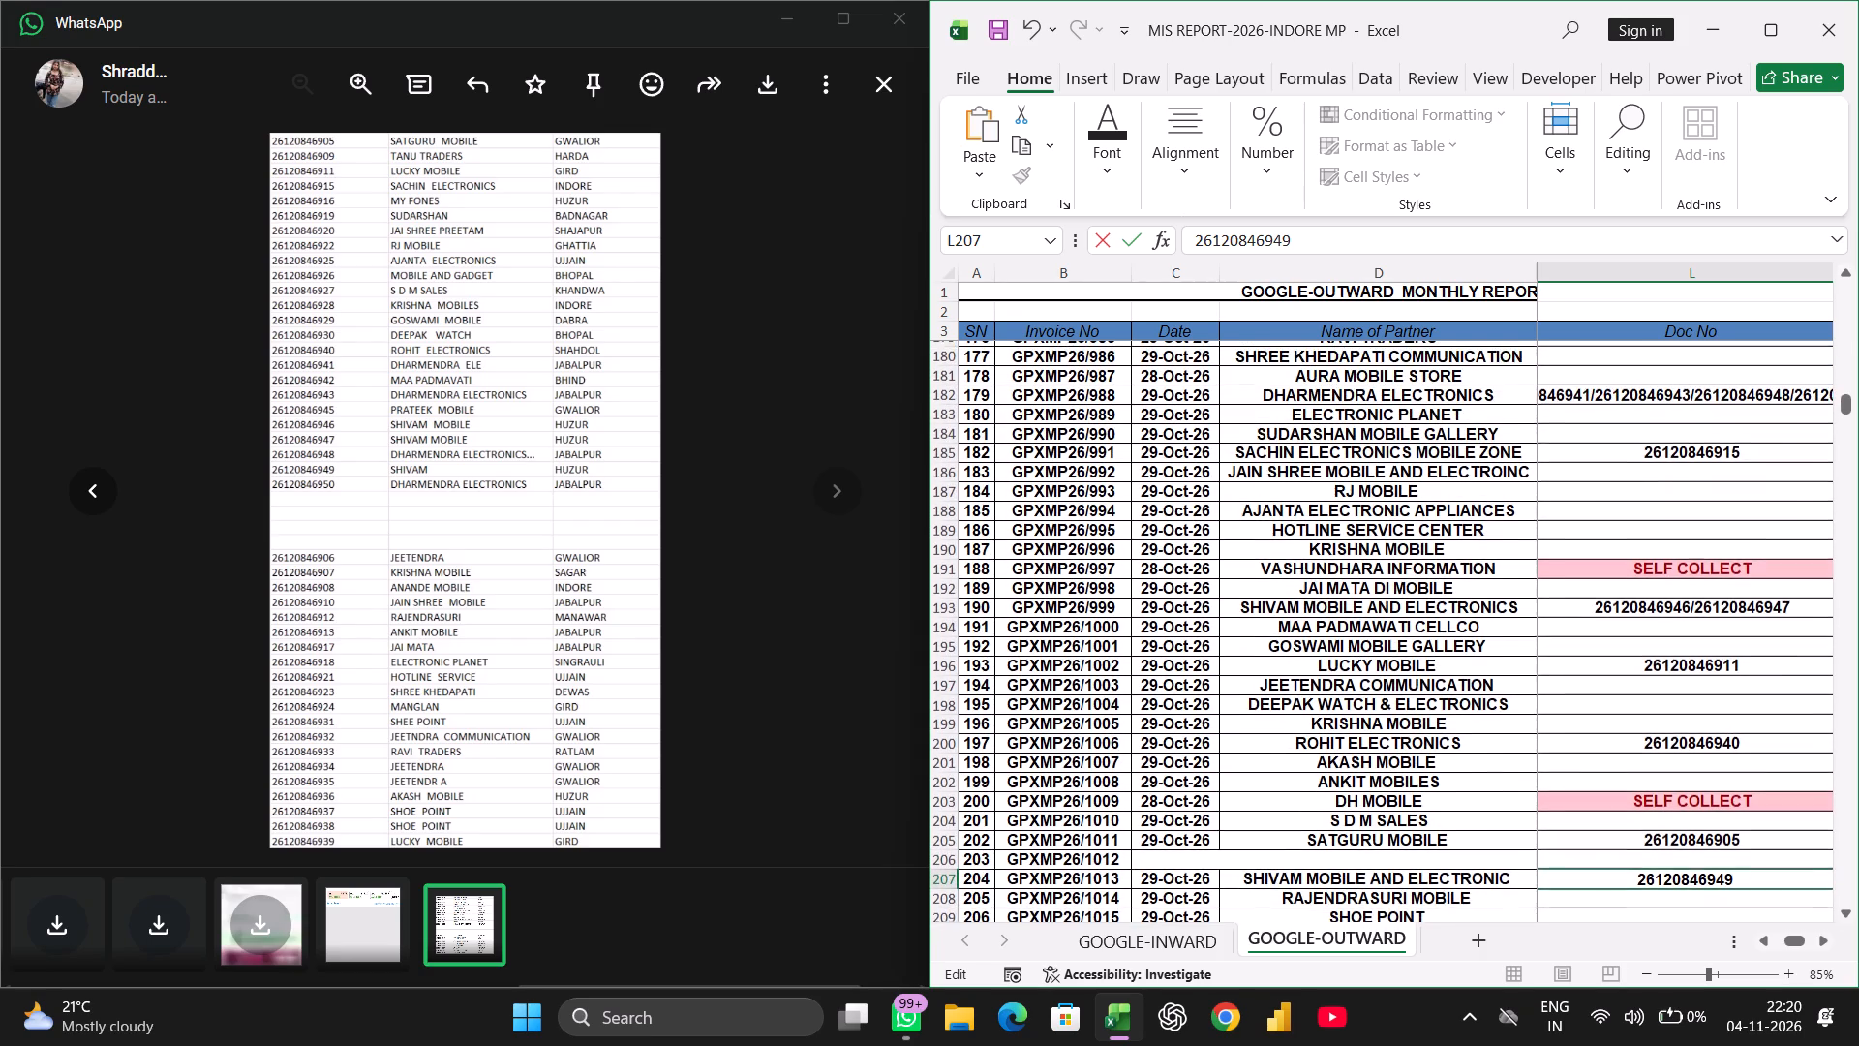
scroll(1476, 798, "up", 1)
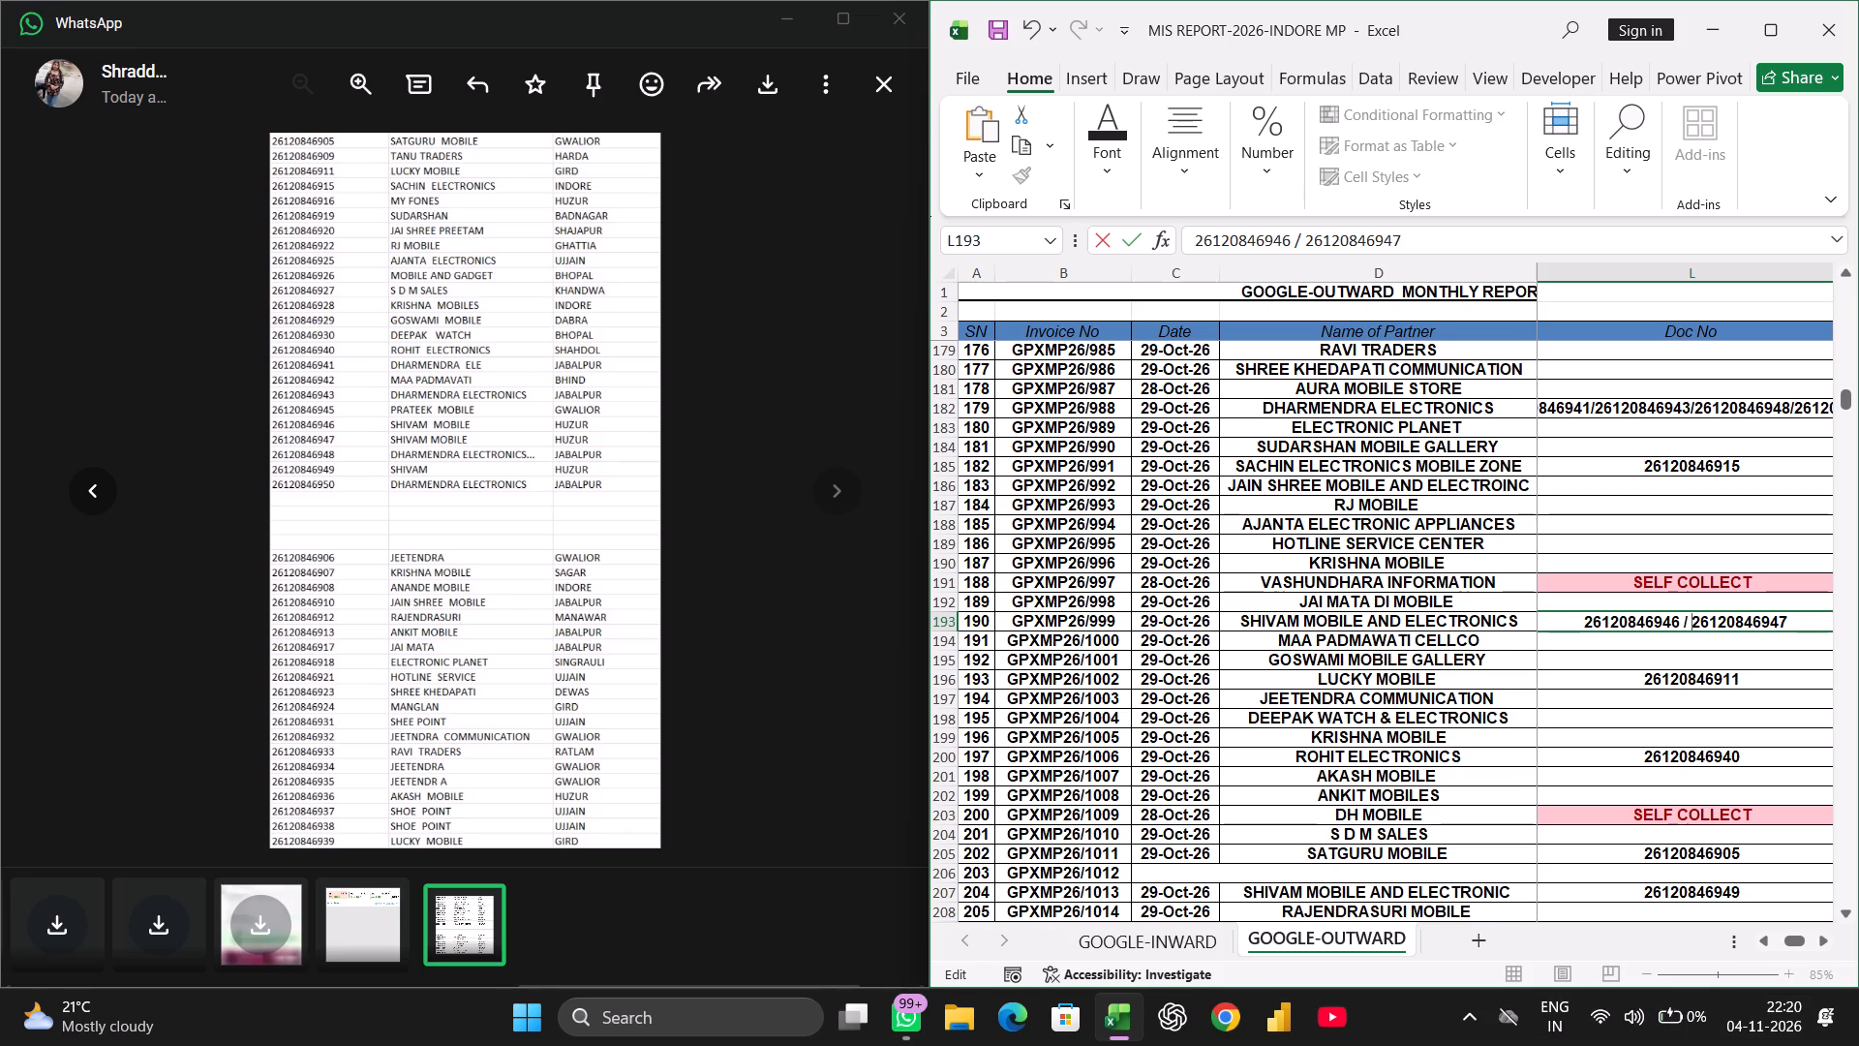
Open the Doc No of invoice GPXMP26/988, DHARMENDRA ELECTRONICS, for editing at the slashes between its numbers.
left_click(1628, 405)
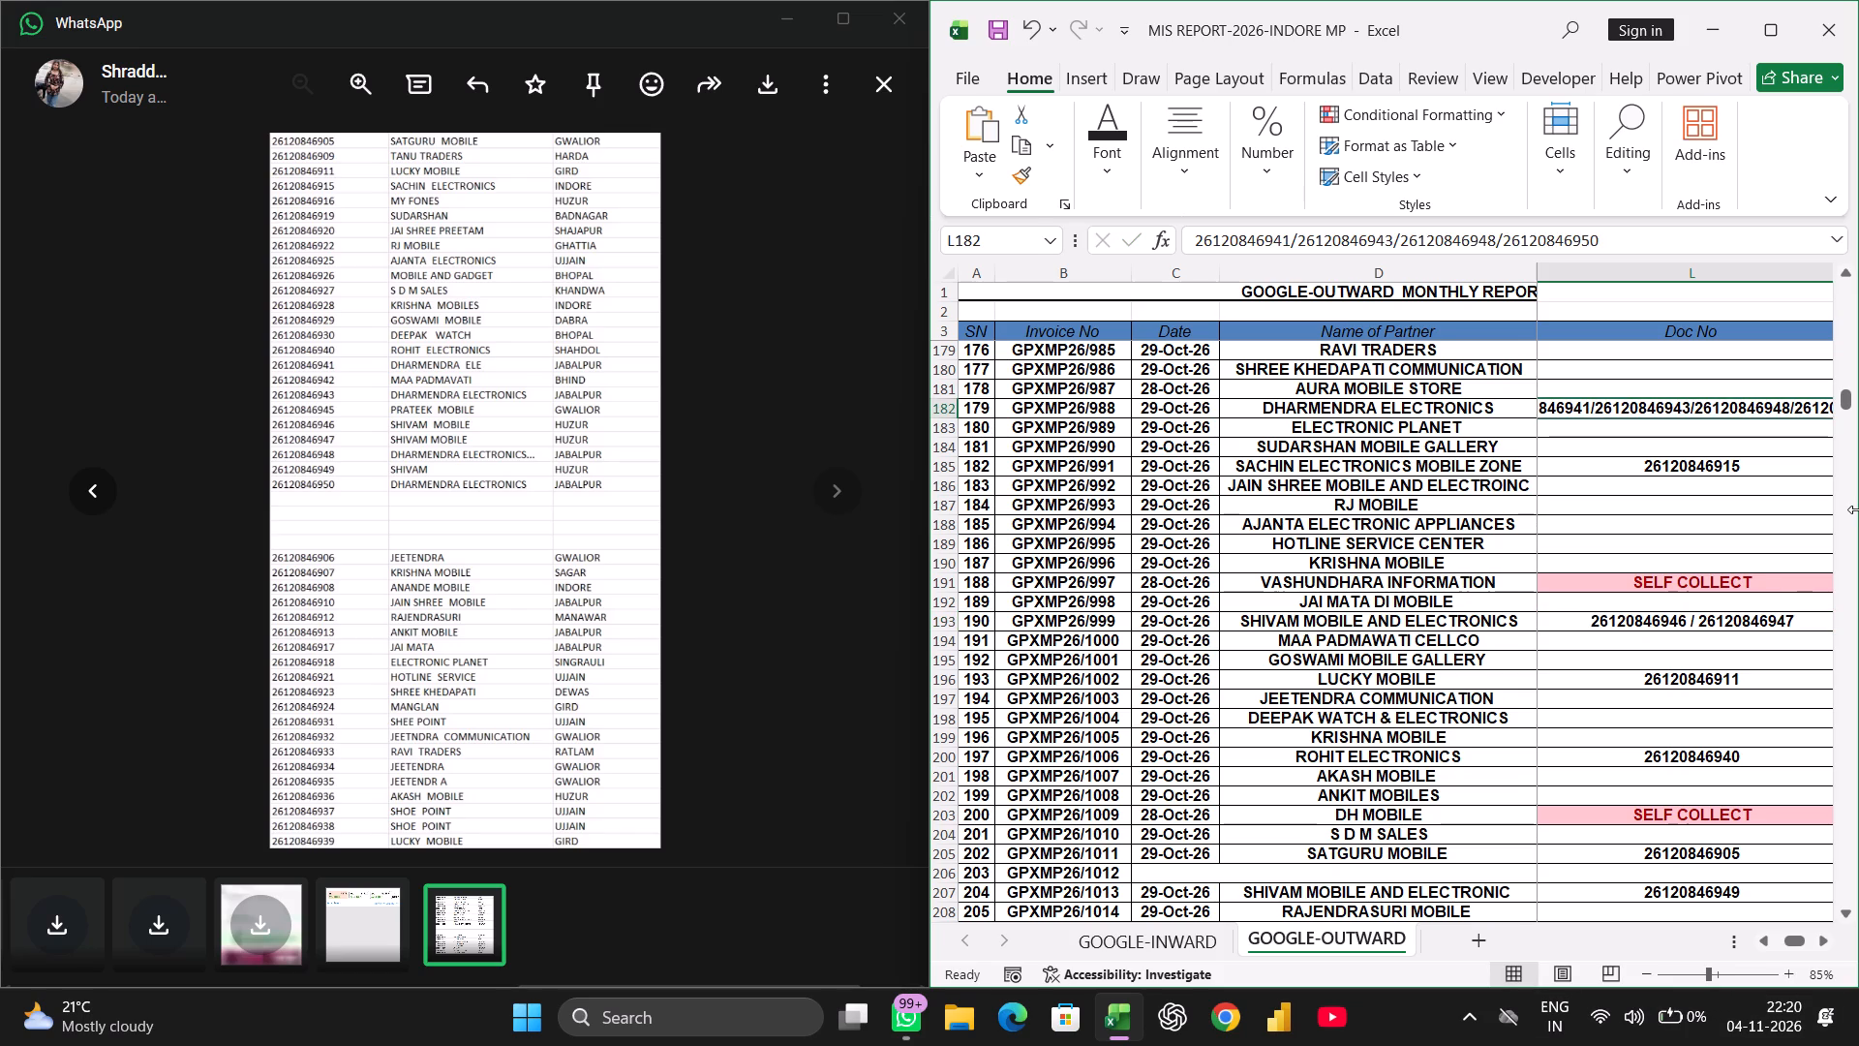
double_click(1767, 410)
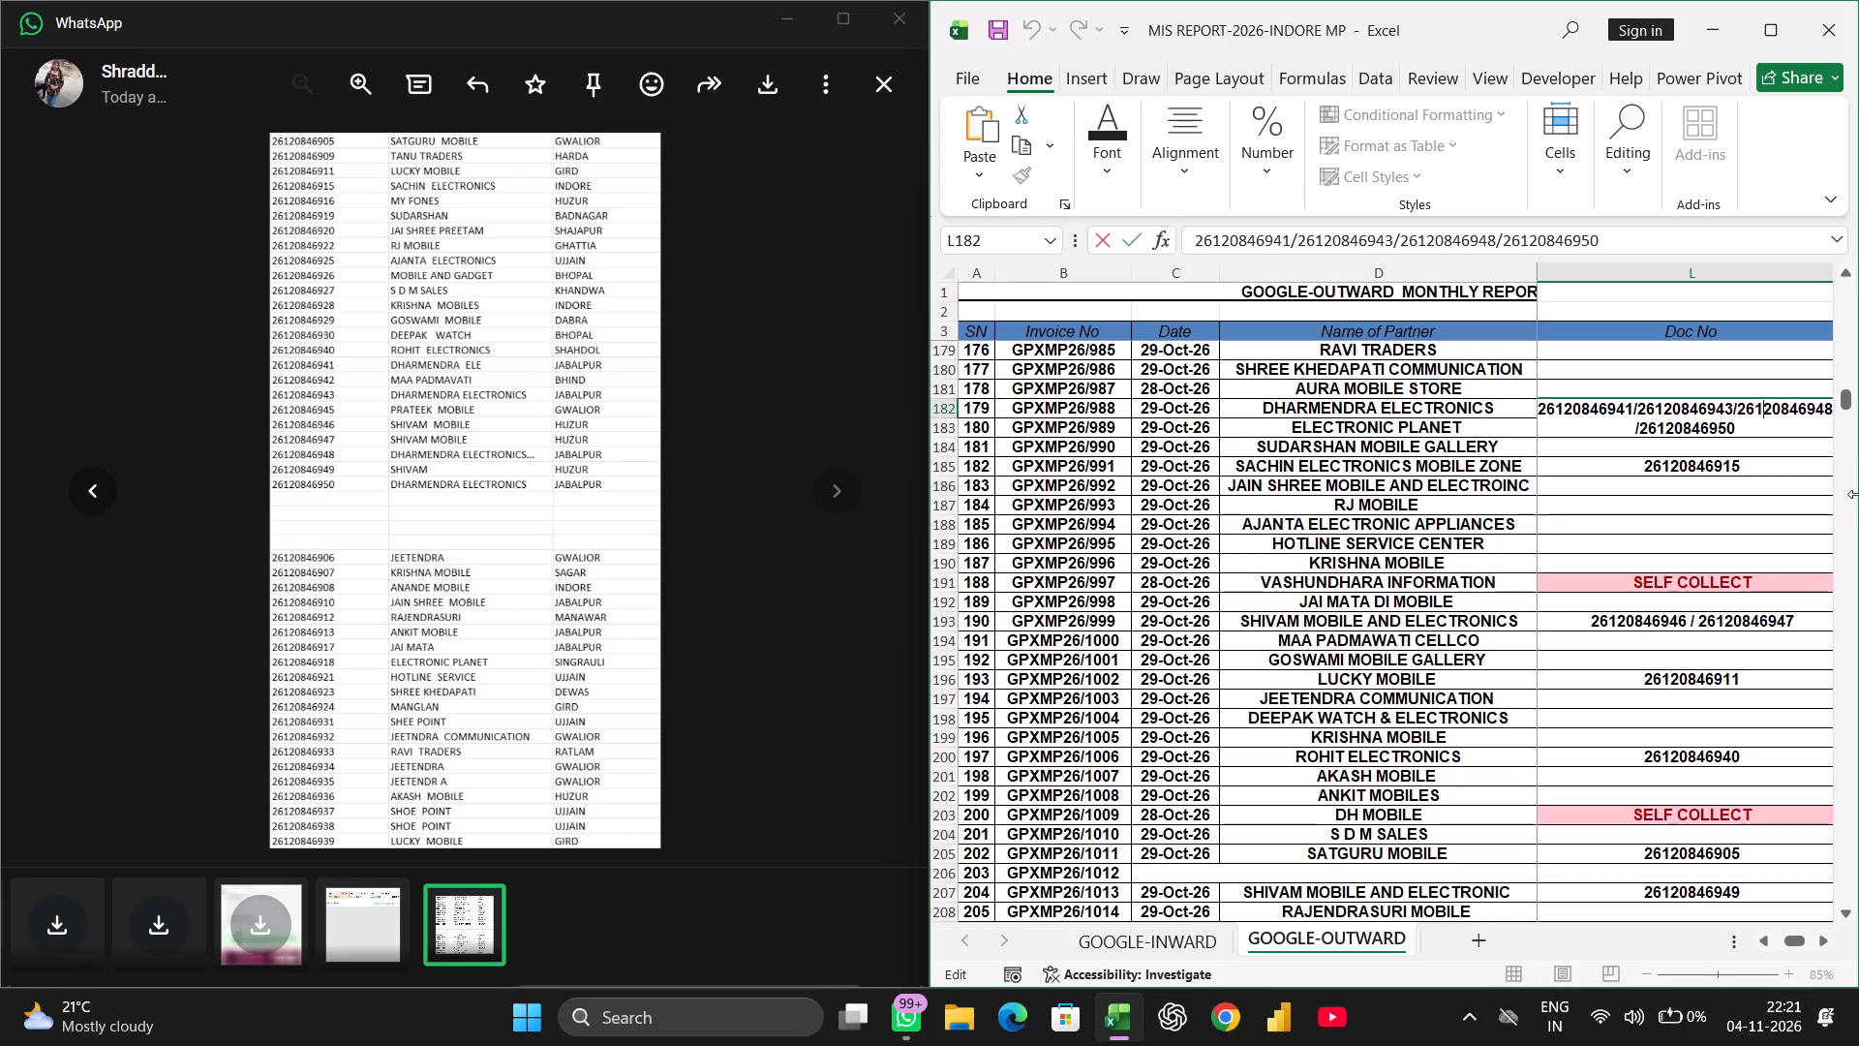
key("Left")
key("Left")
key("Left")
key("Left")
key("Left")
key("Left")
key("Left")
key("Left")
key("Left")
key("Left")
key("Left")
key("Left")
key("Left")
key("Left")
key("Left")
double_click(1699, 618)
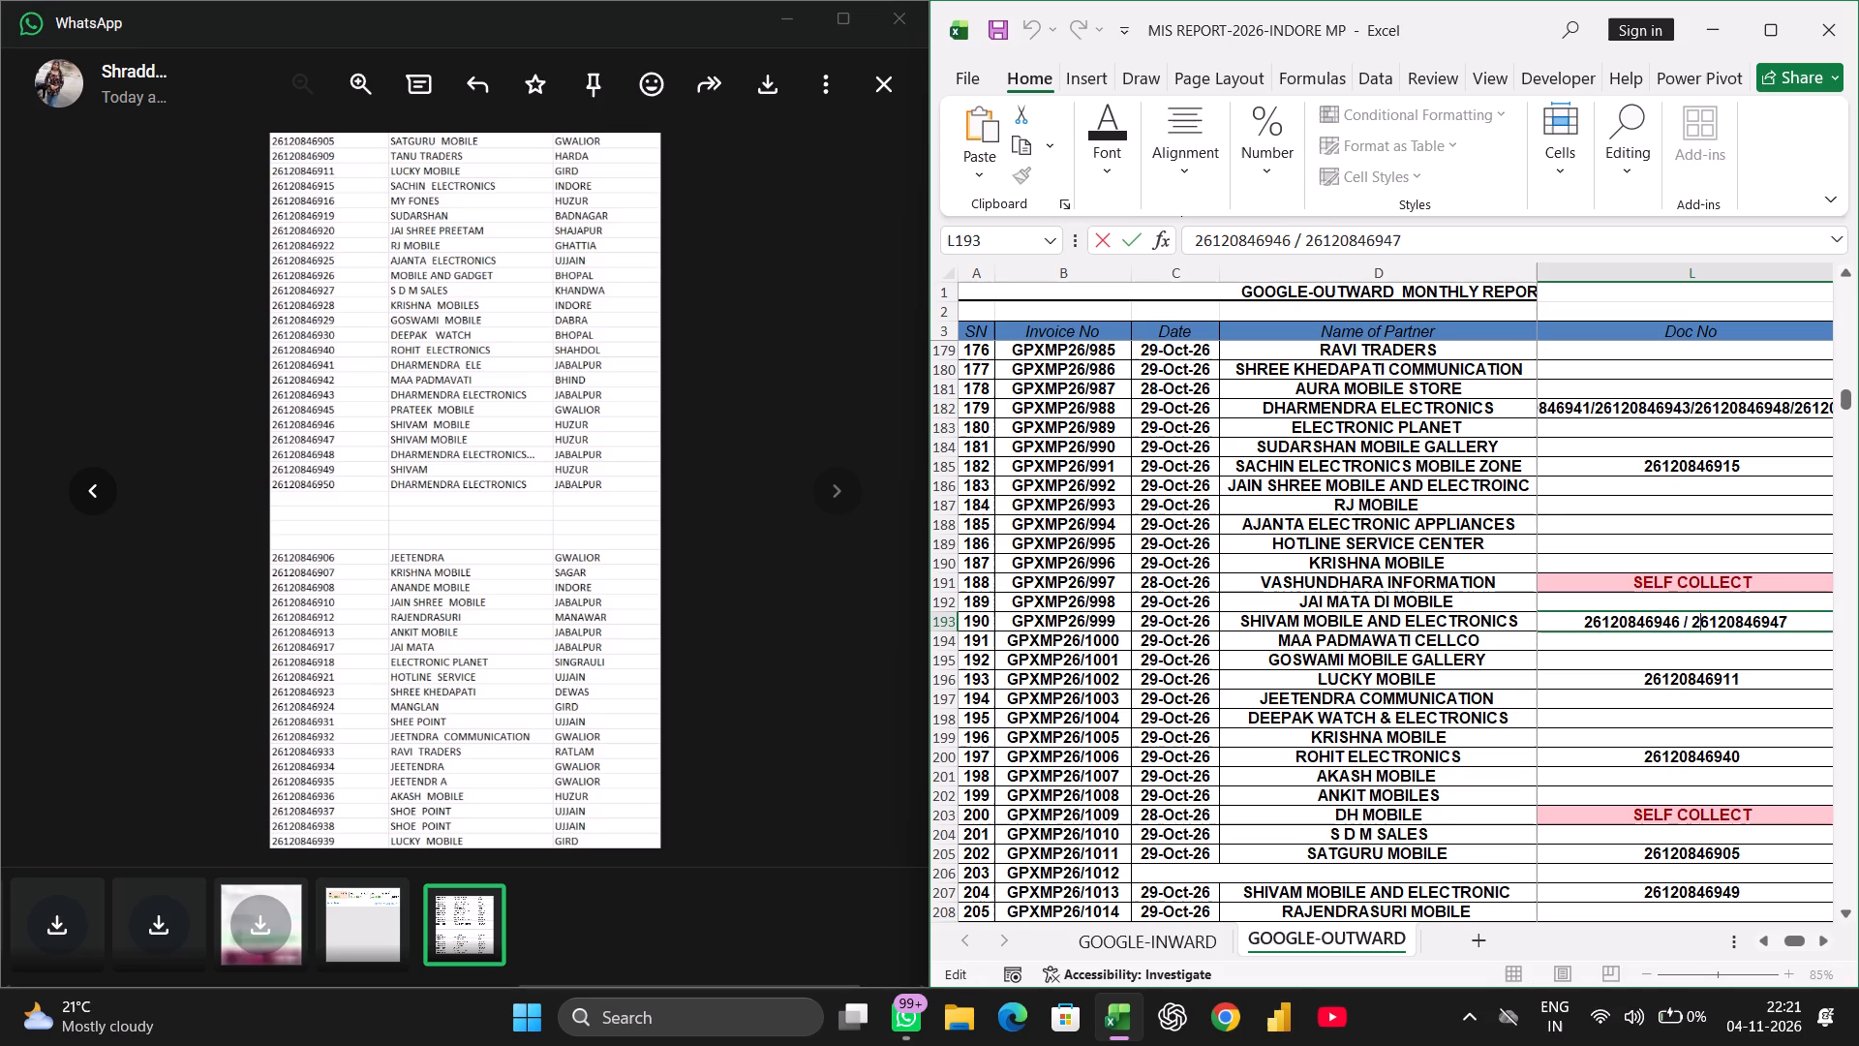
key("Left")
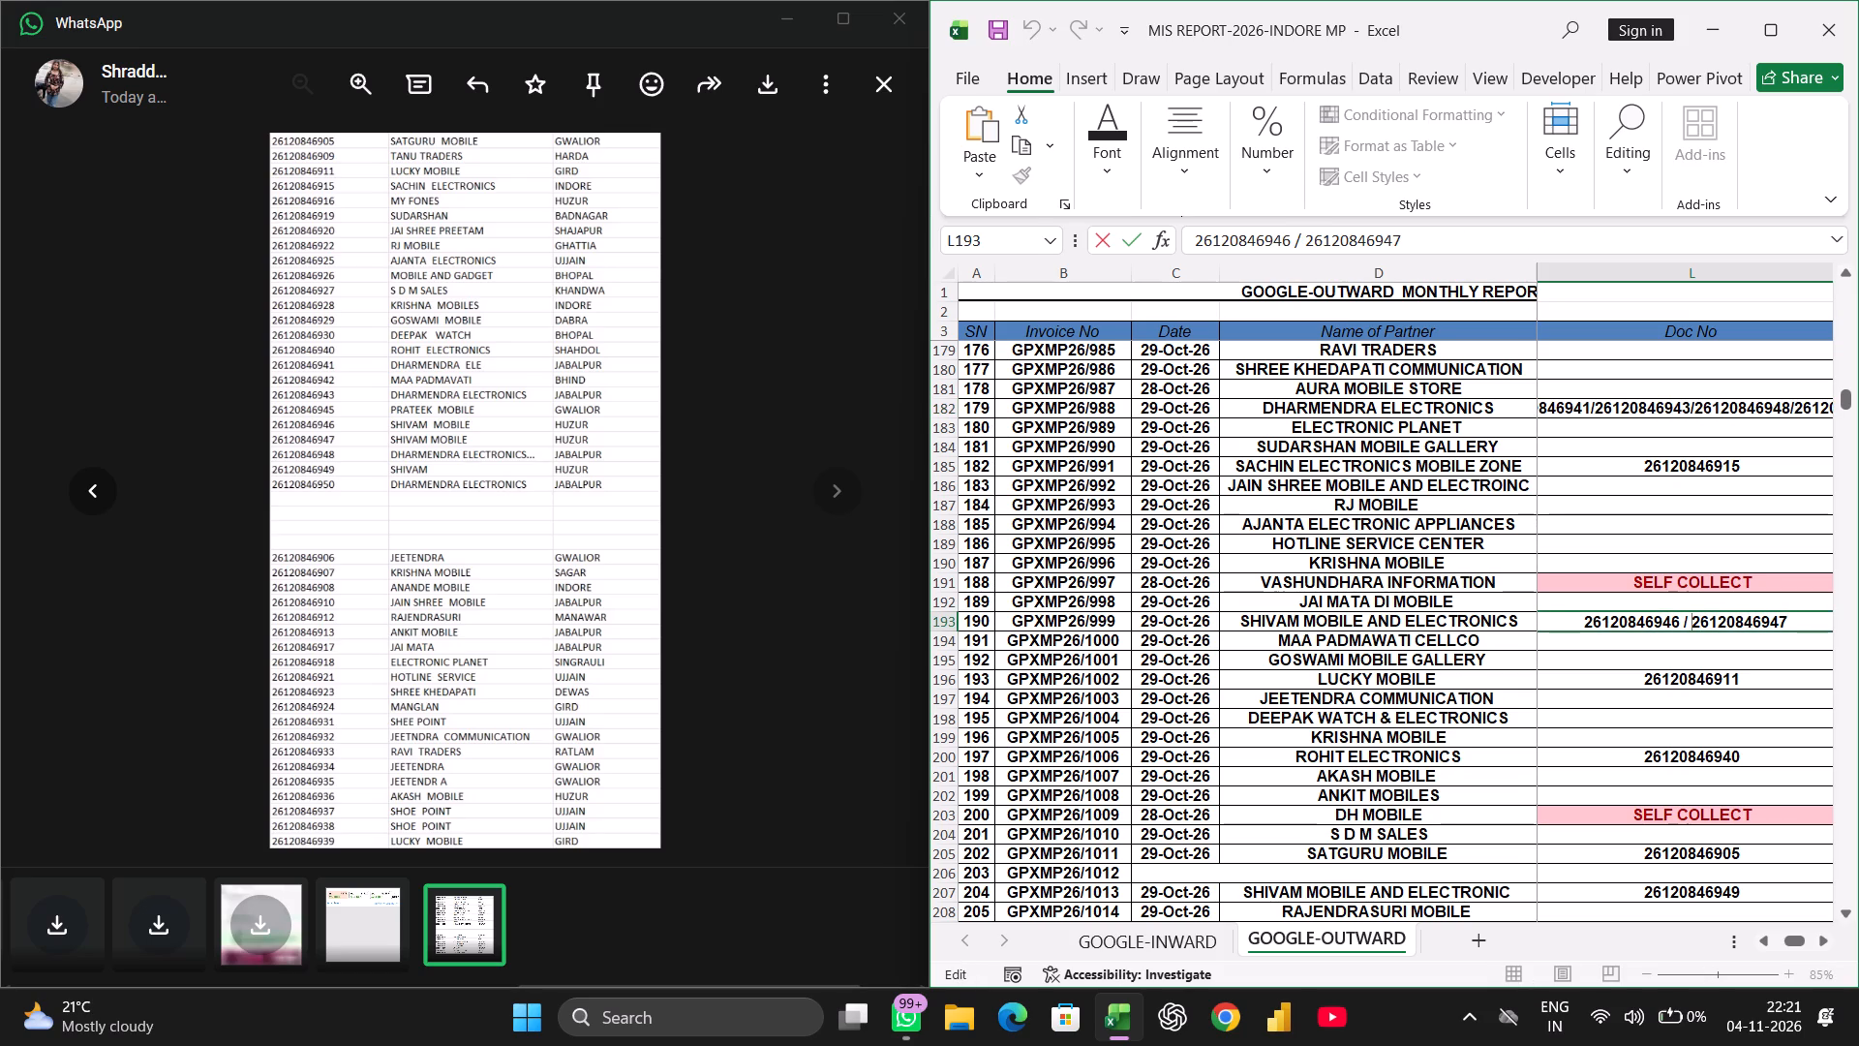
key("BackSpace")
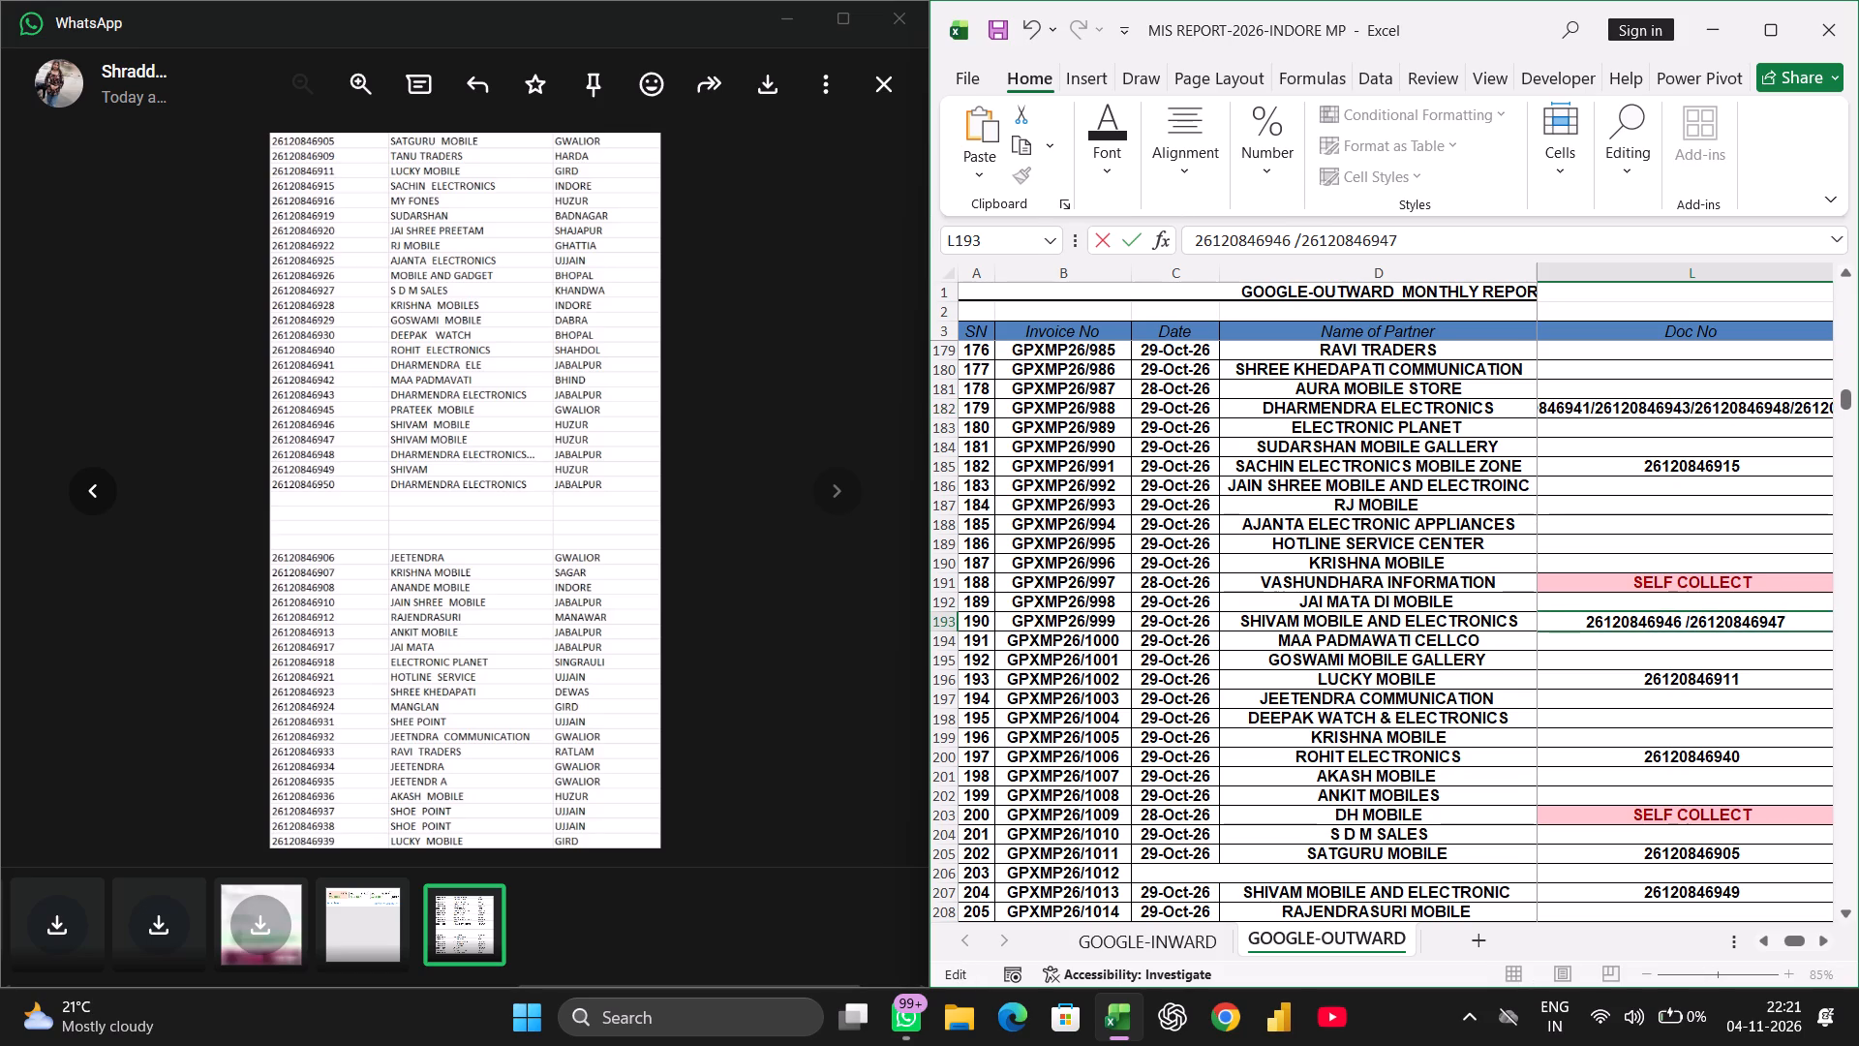
key("BackSpace")
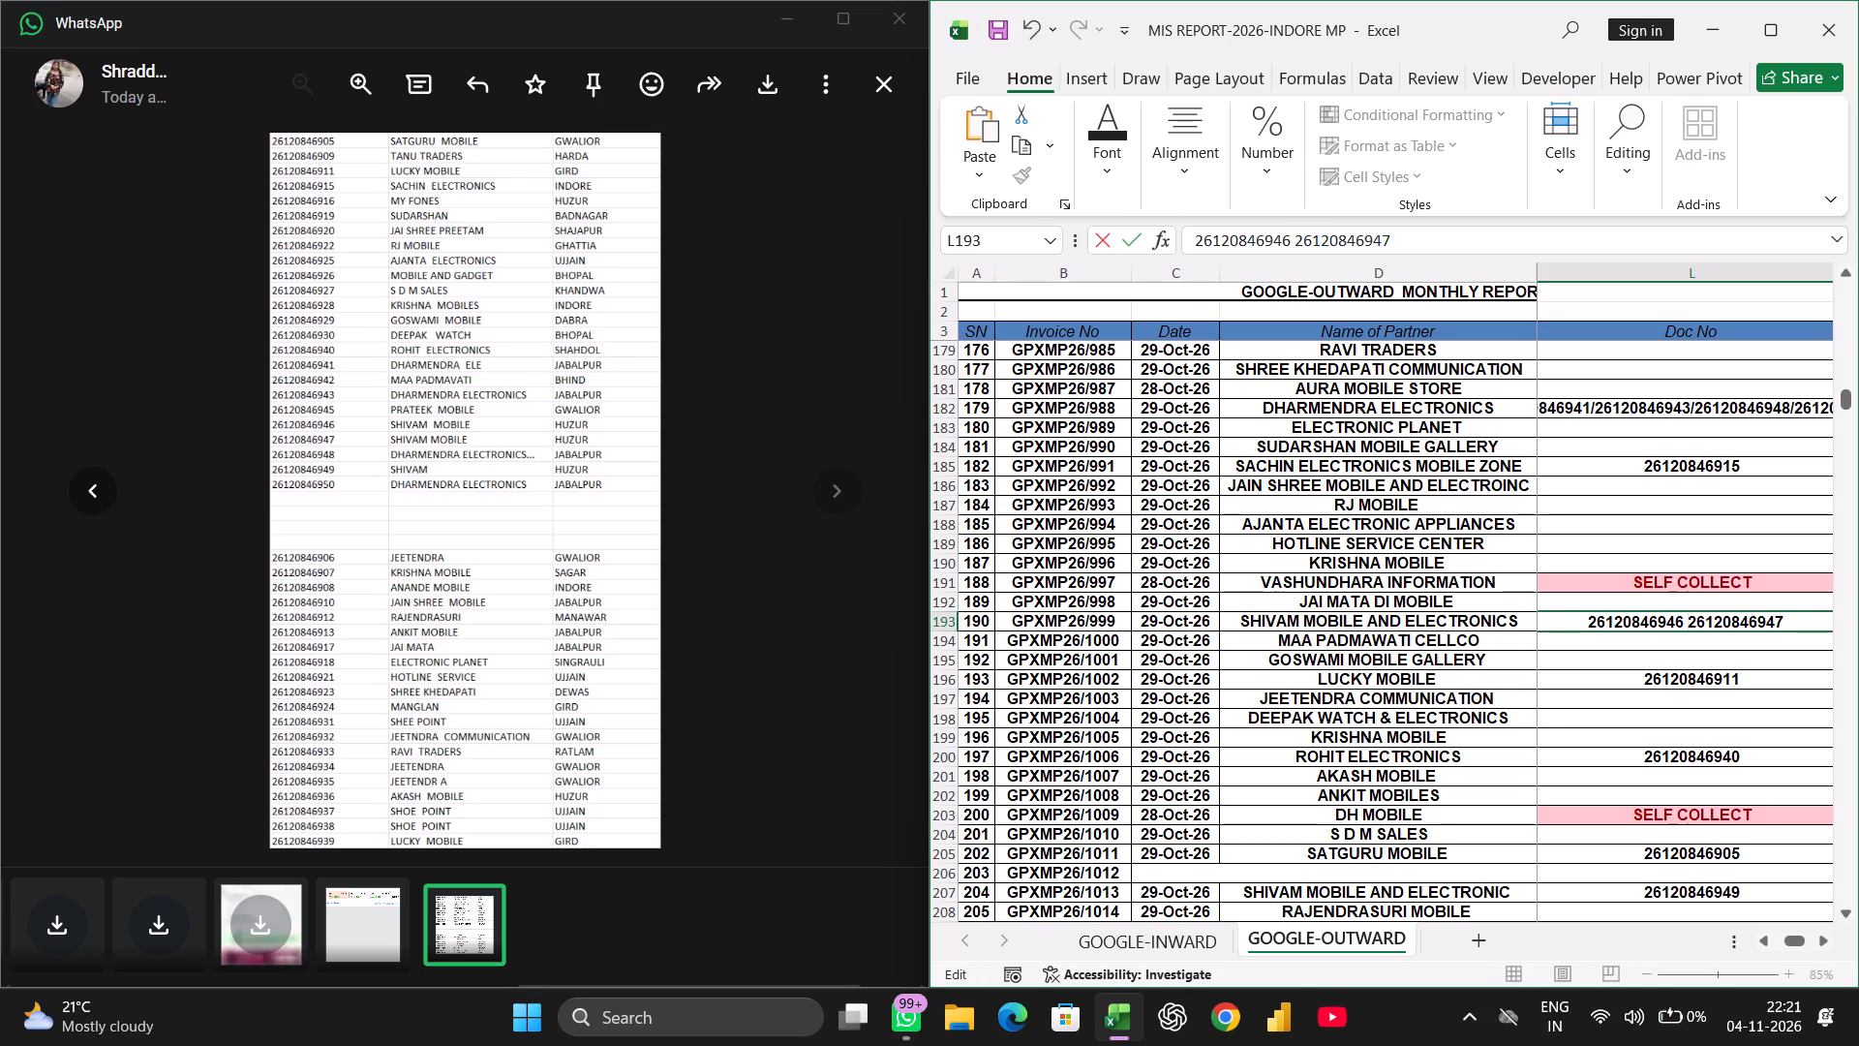
key("BackSpace")
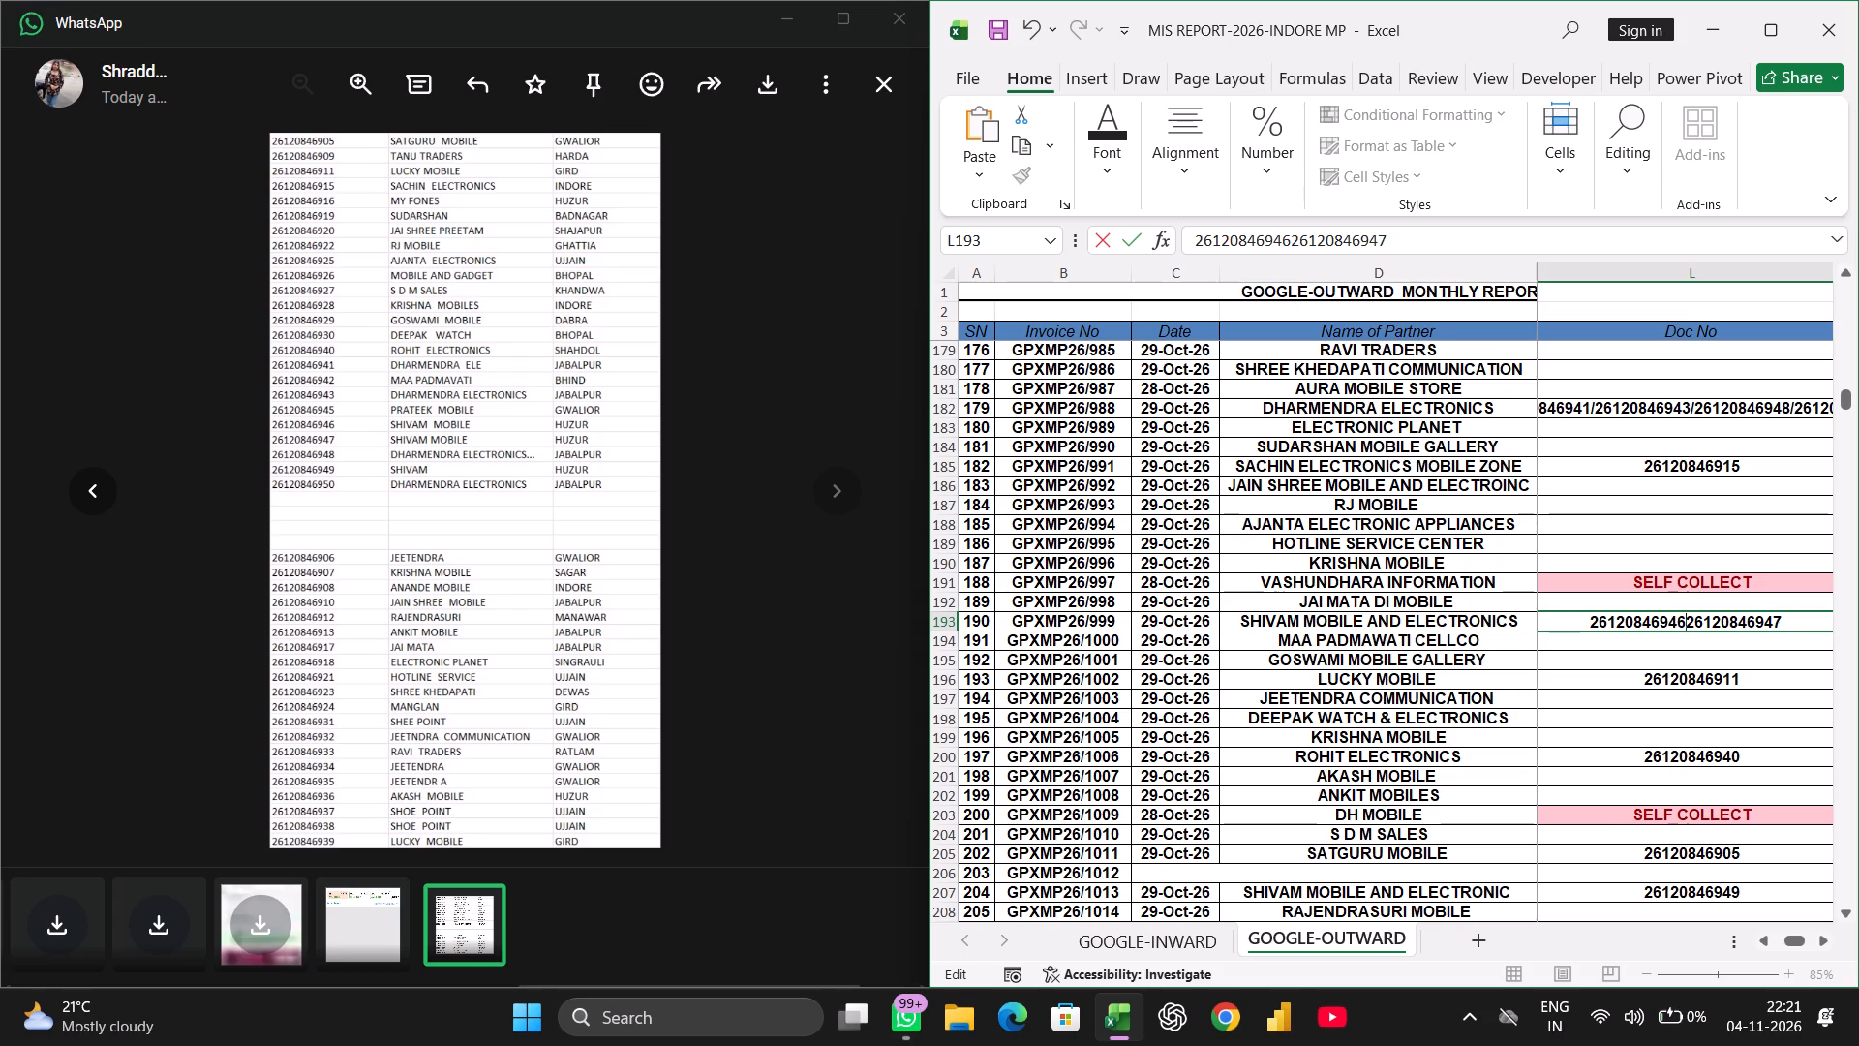
key("slash")
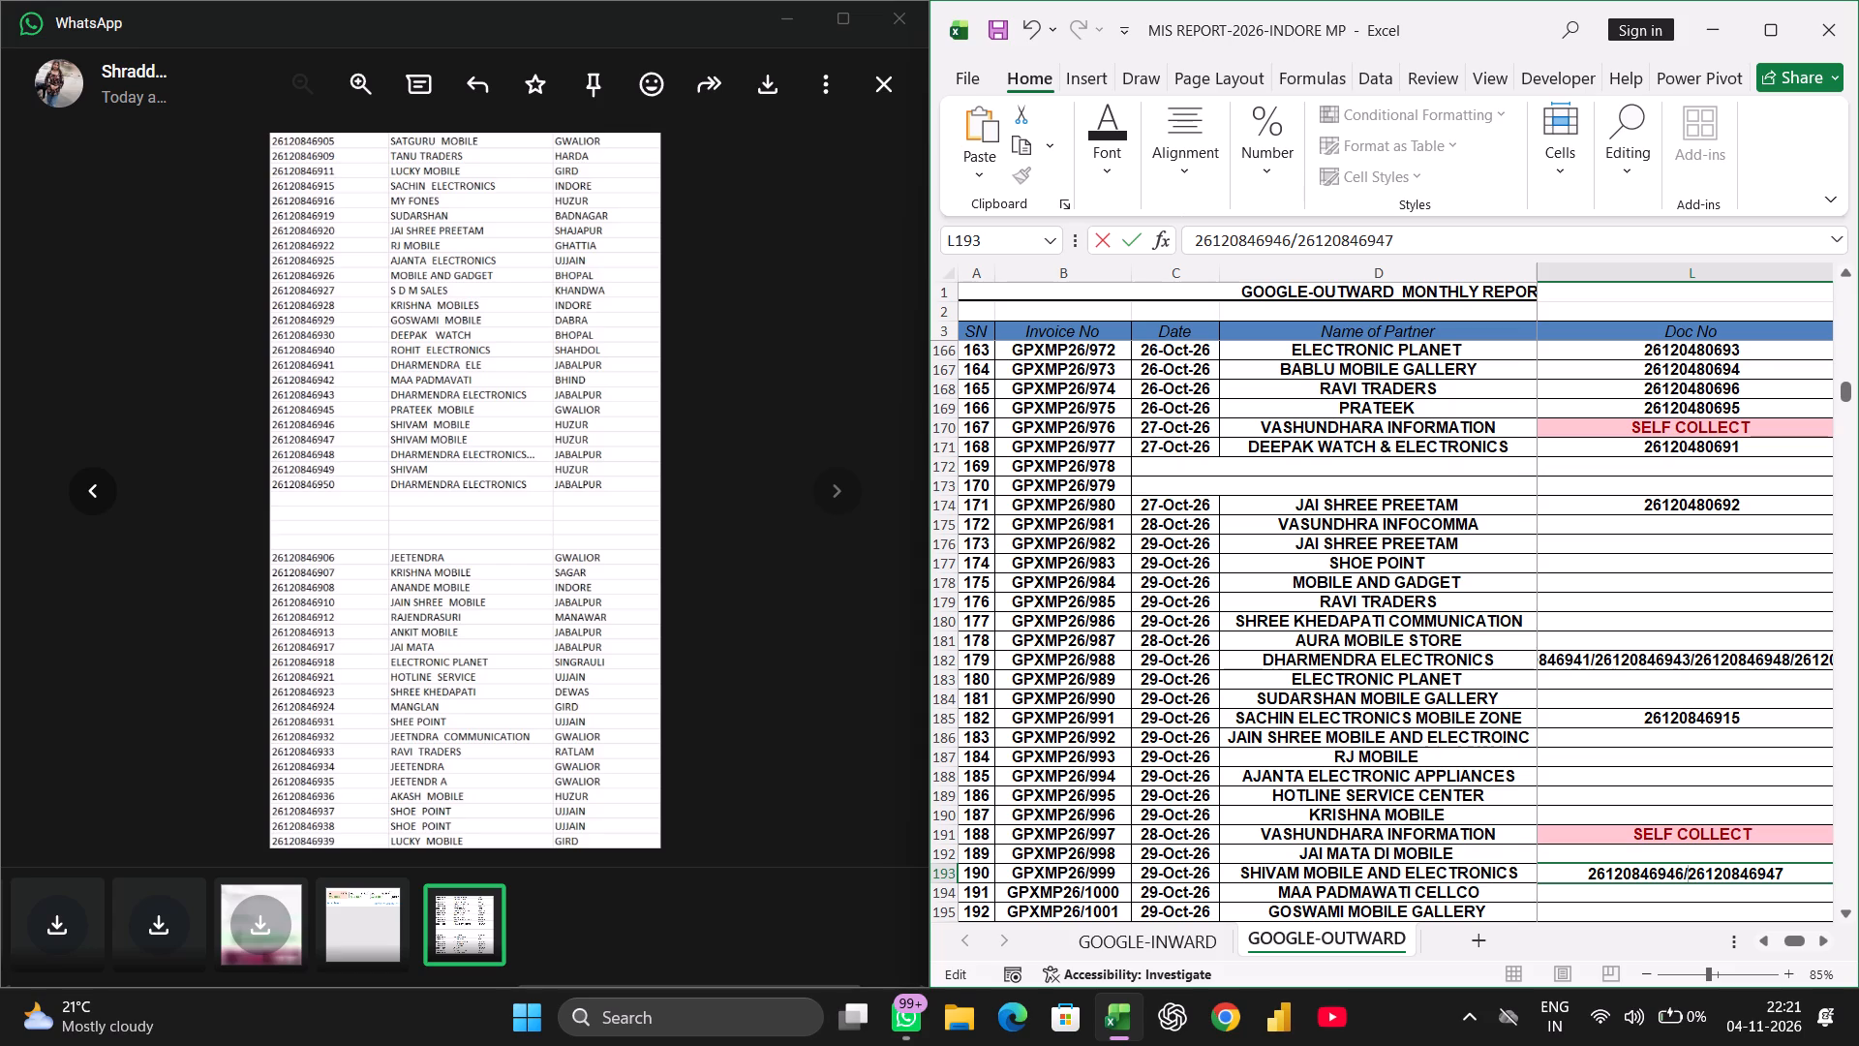
scroll(1478, 602, "right", 1)
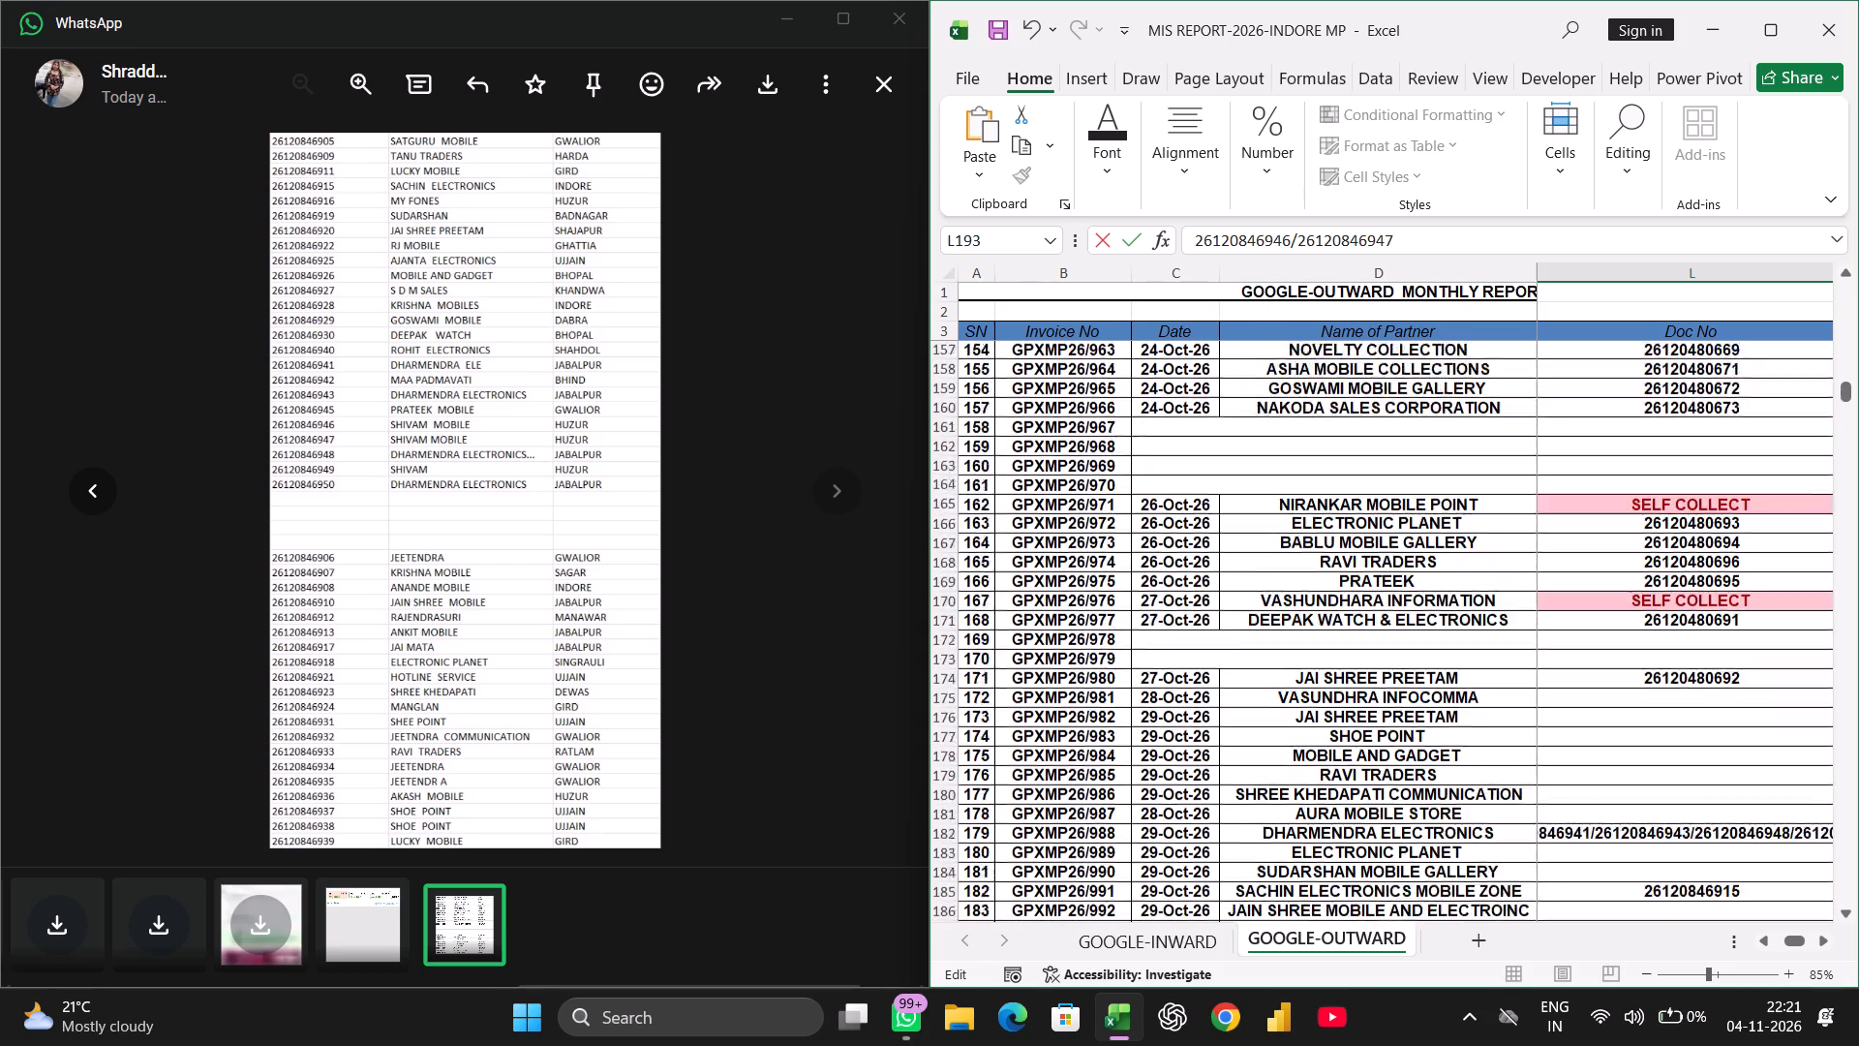
scroll(1478, 602, "right", 1)
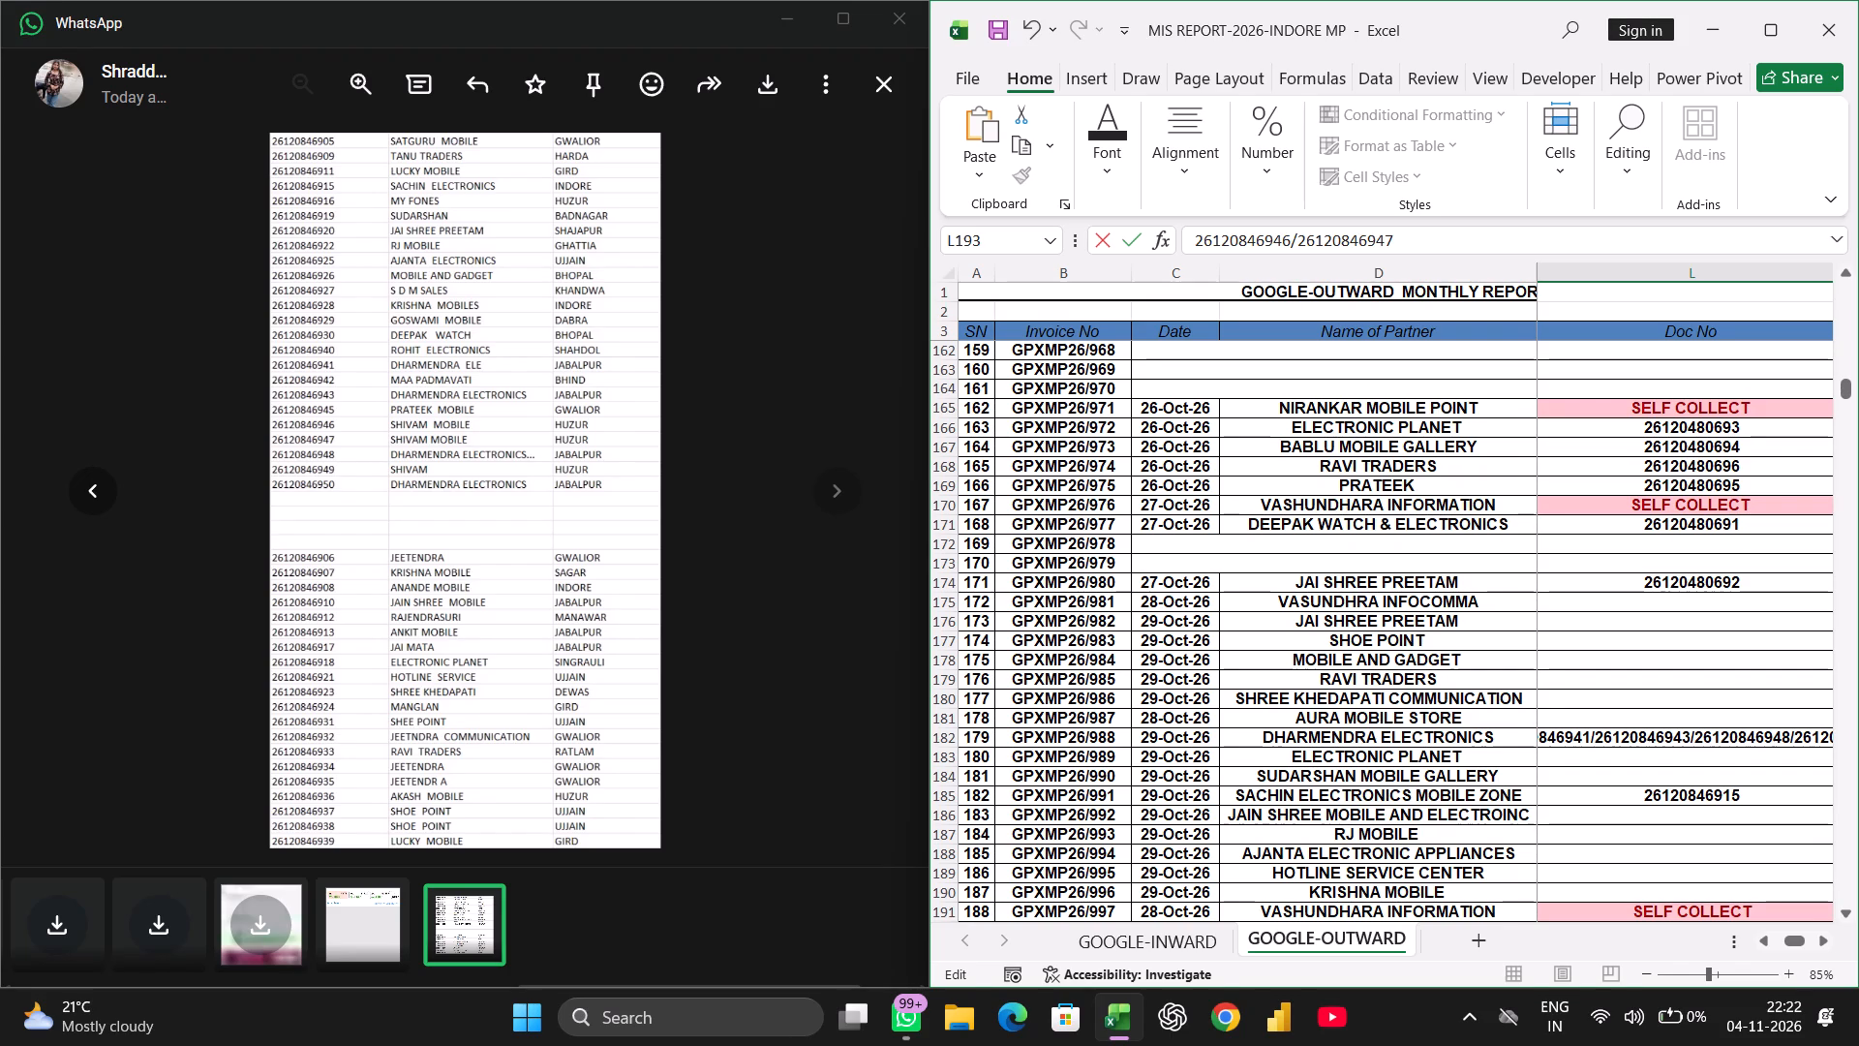
scroll(1478, 602, "right", 1)
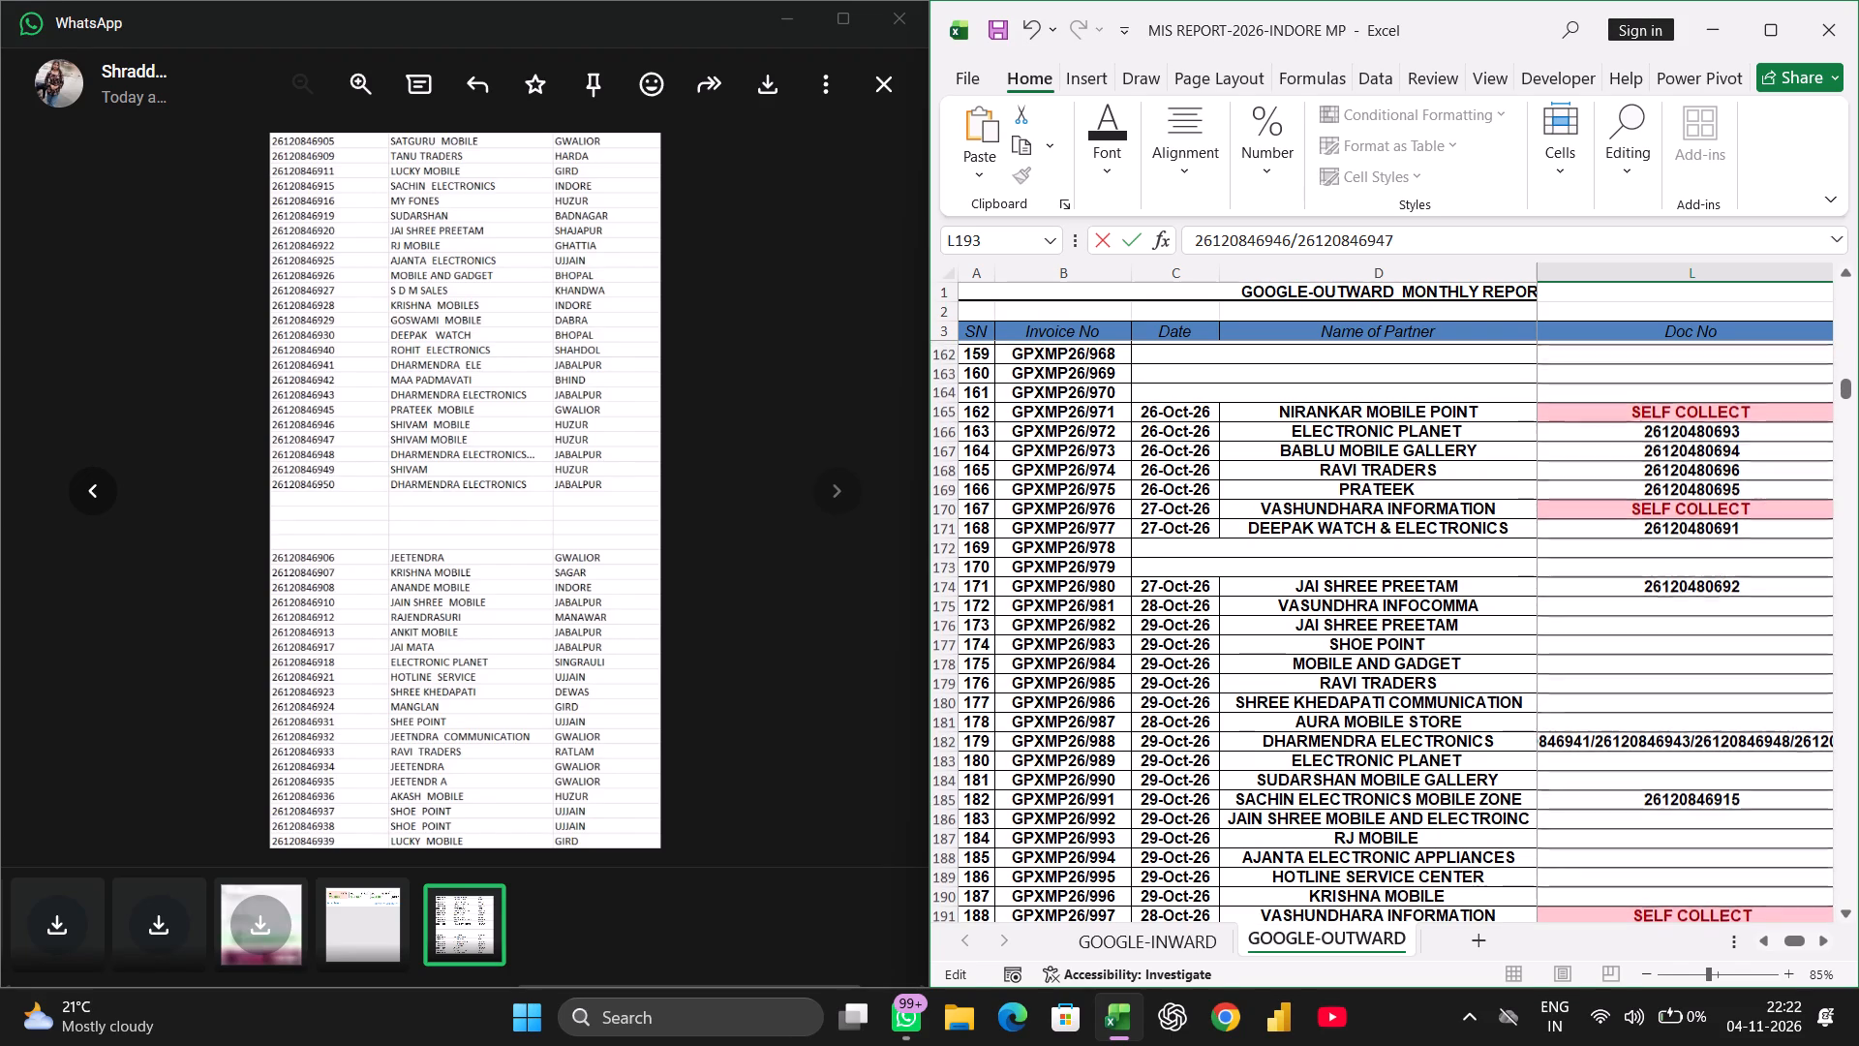
scroll(1478, 602, "right", 1)
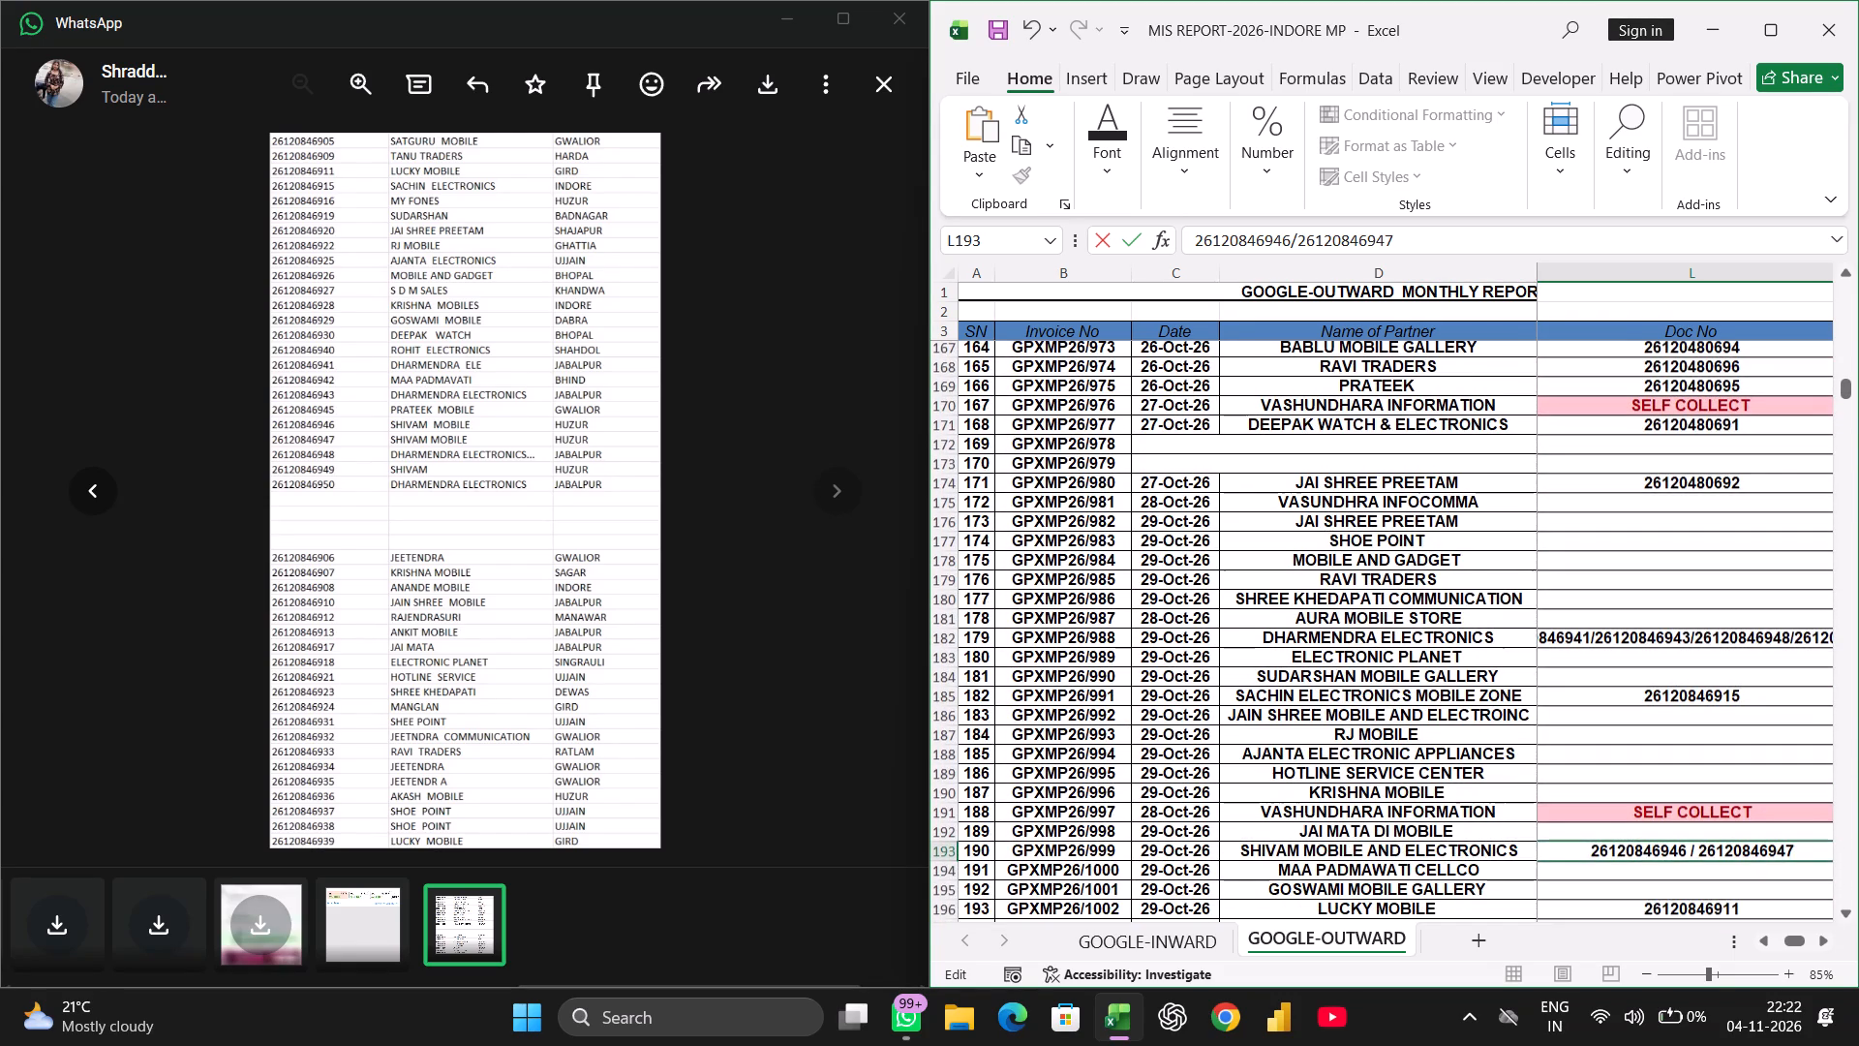
scroll(1478, 602, "right", 2)
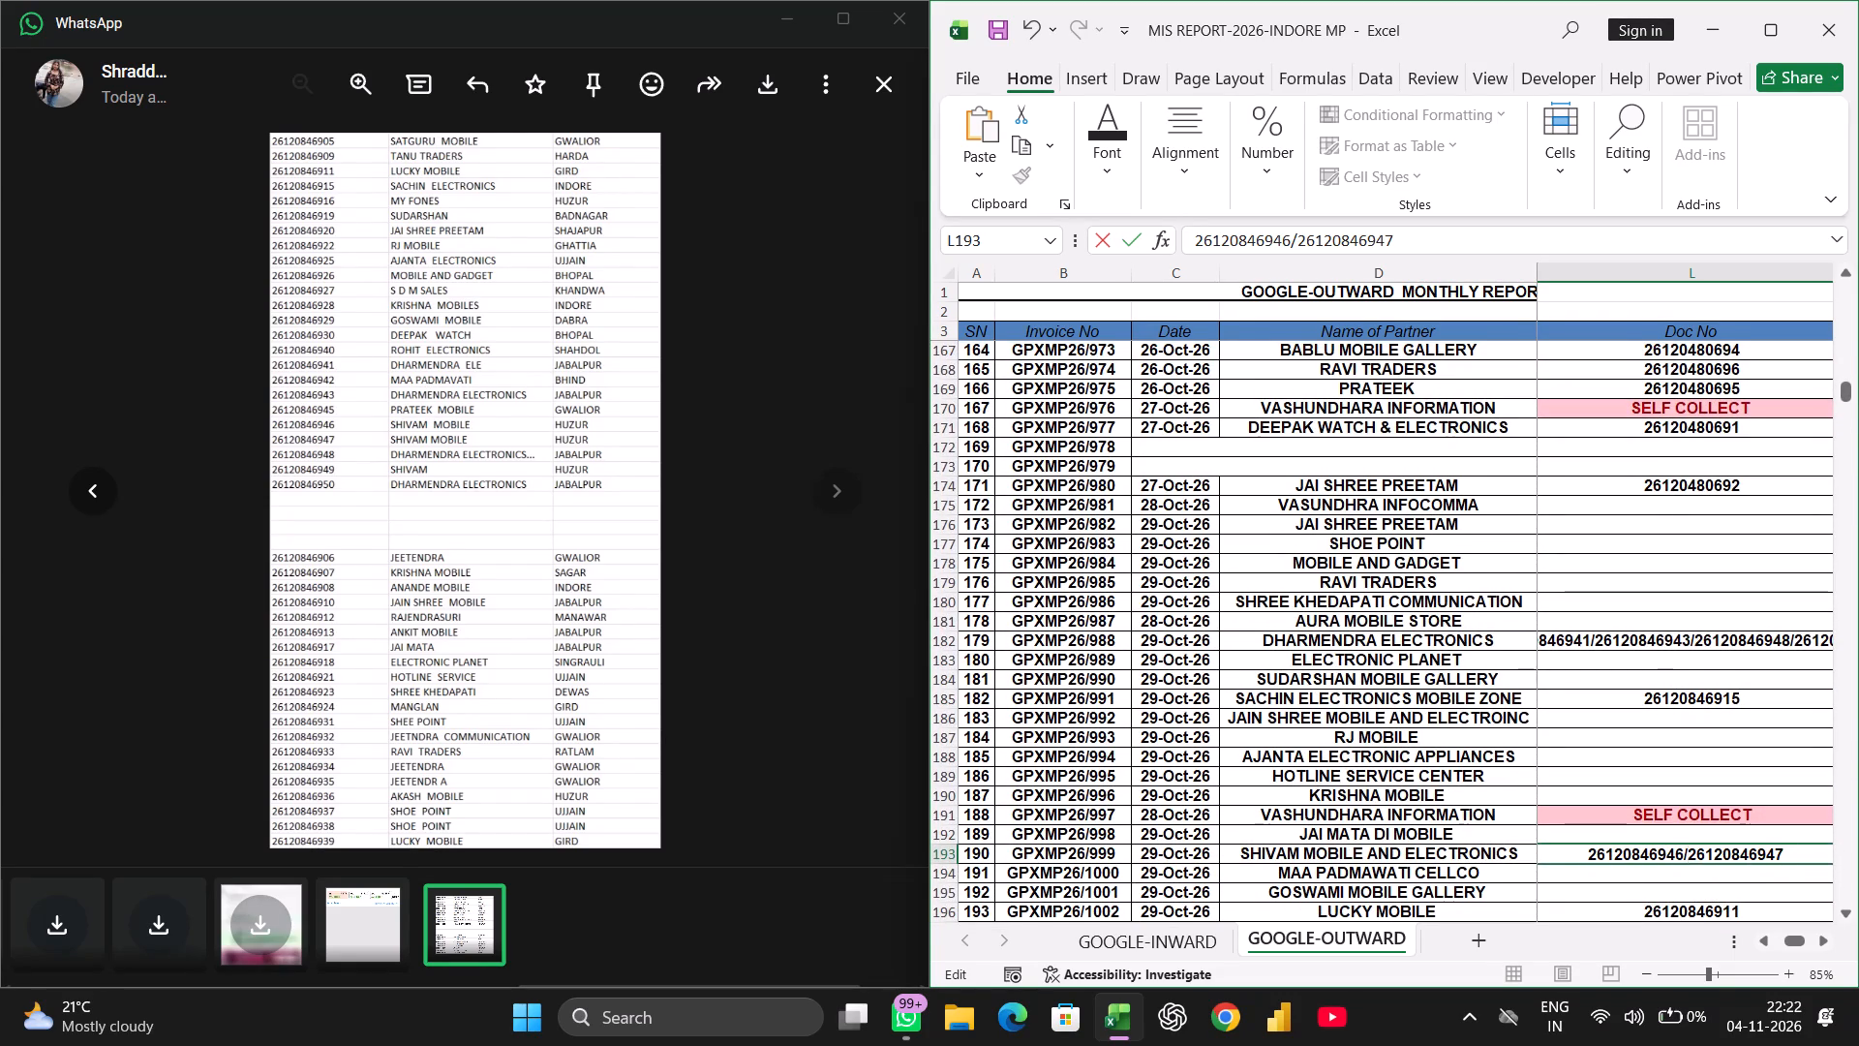
left_click(1600, 549)
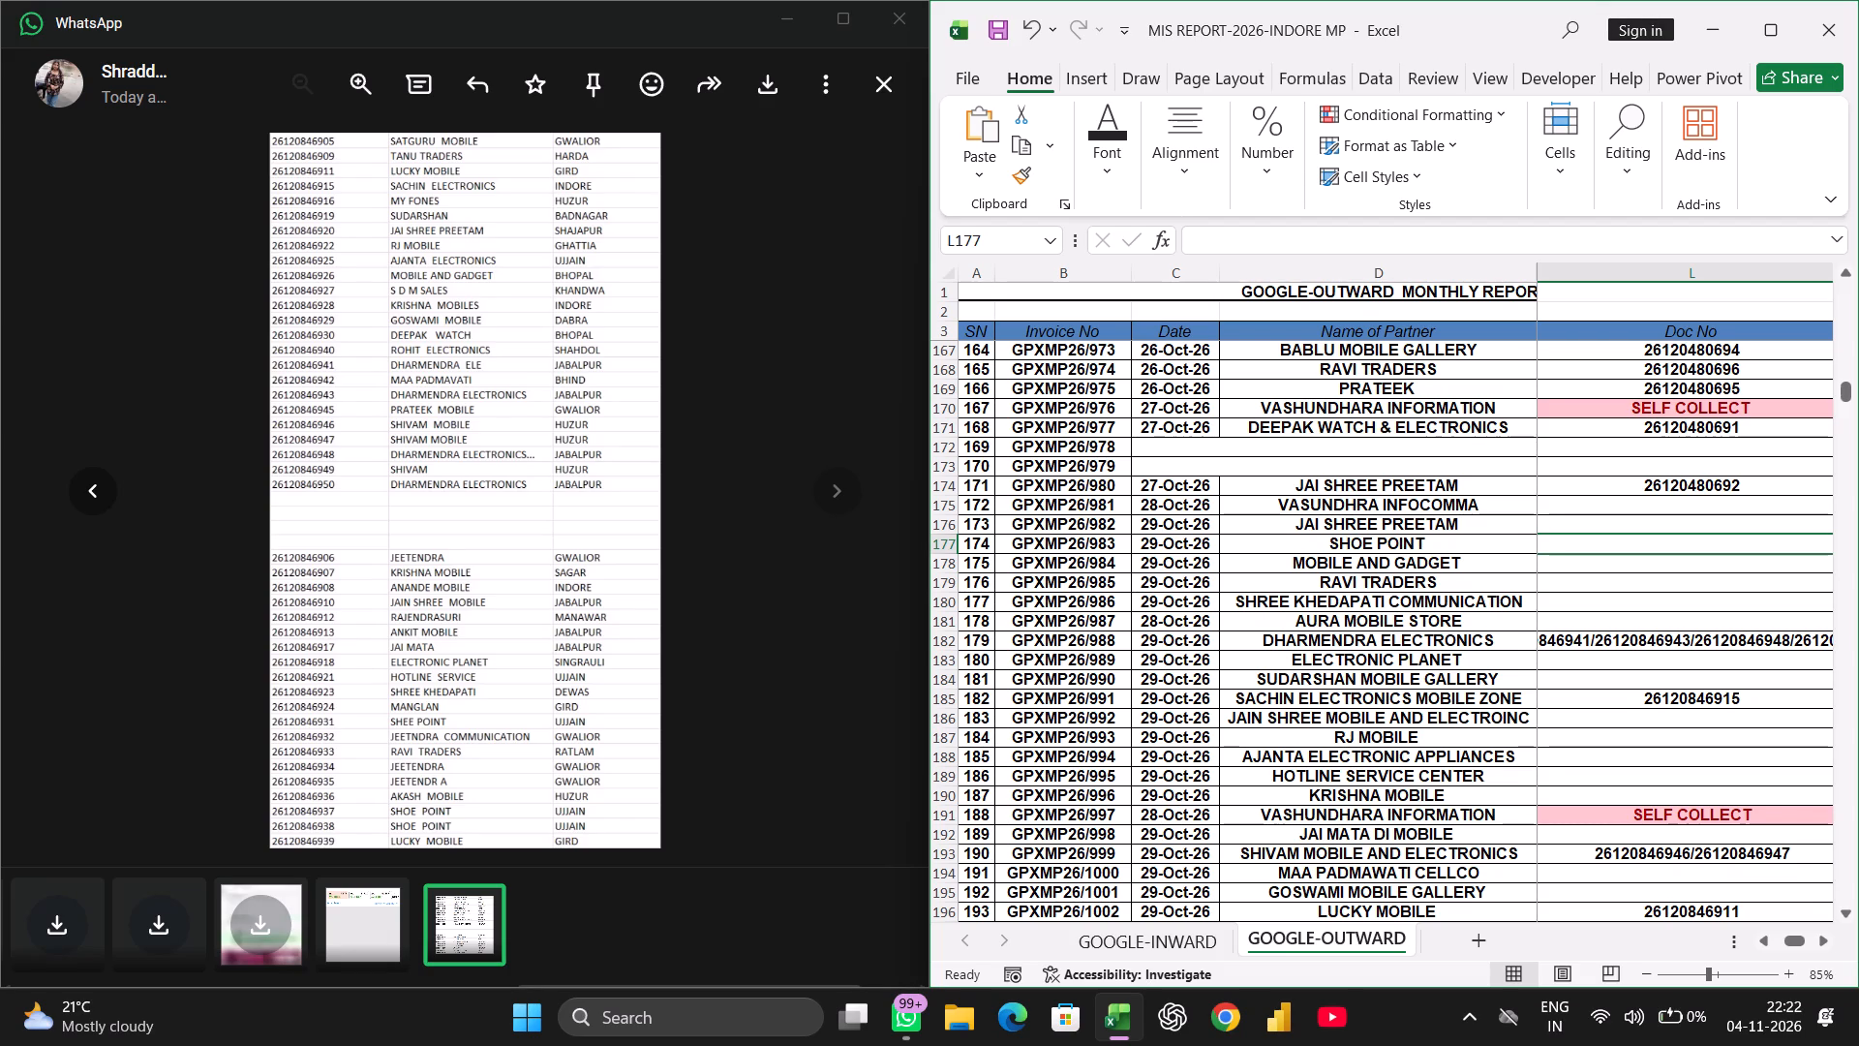
scroll(1600, 549, "right", 2)
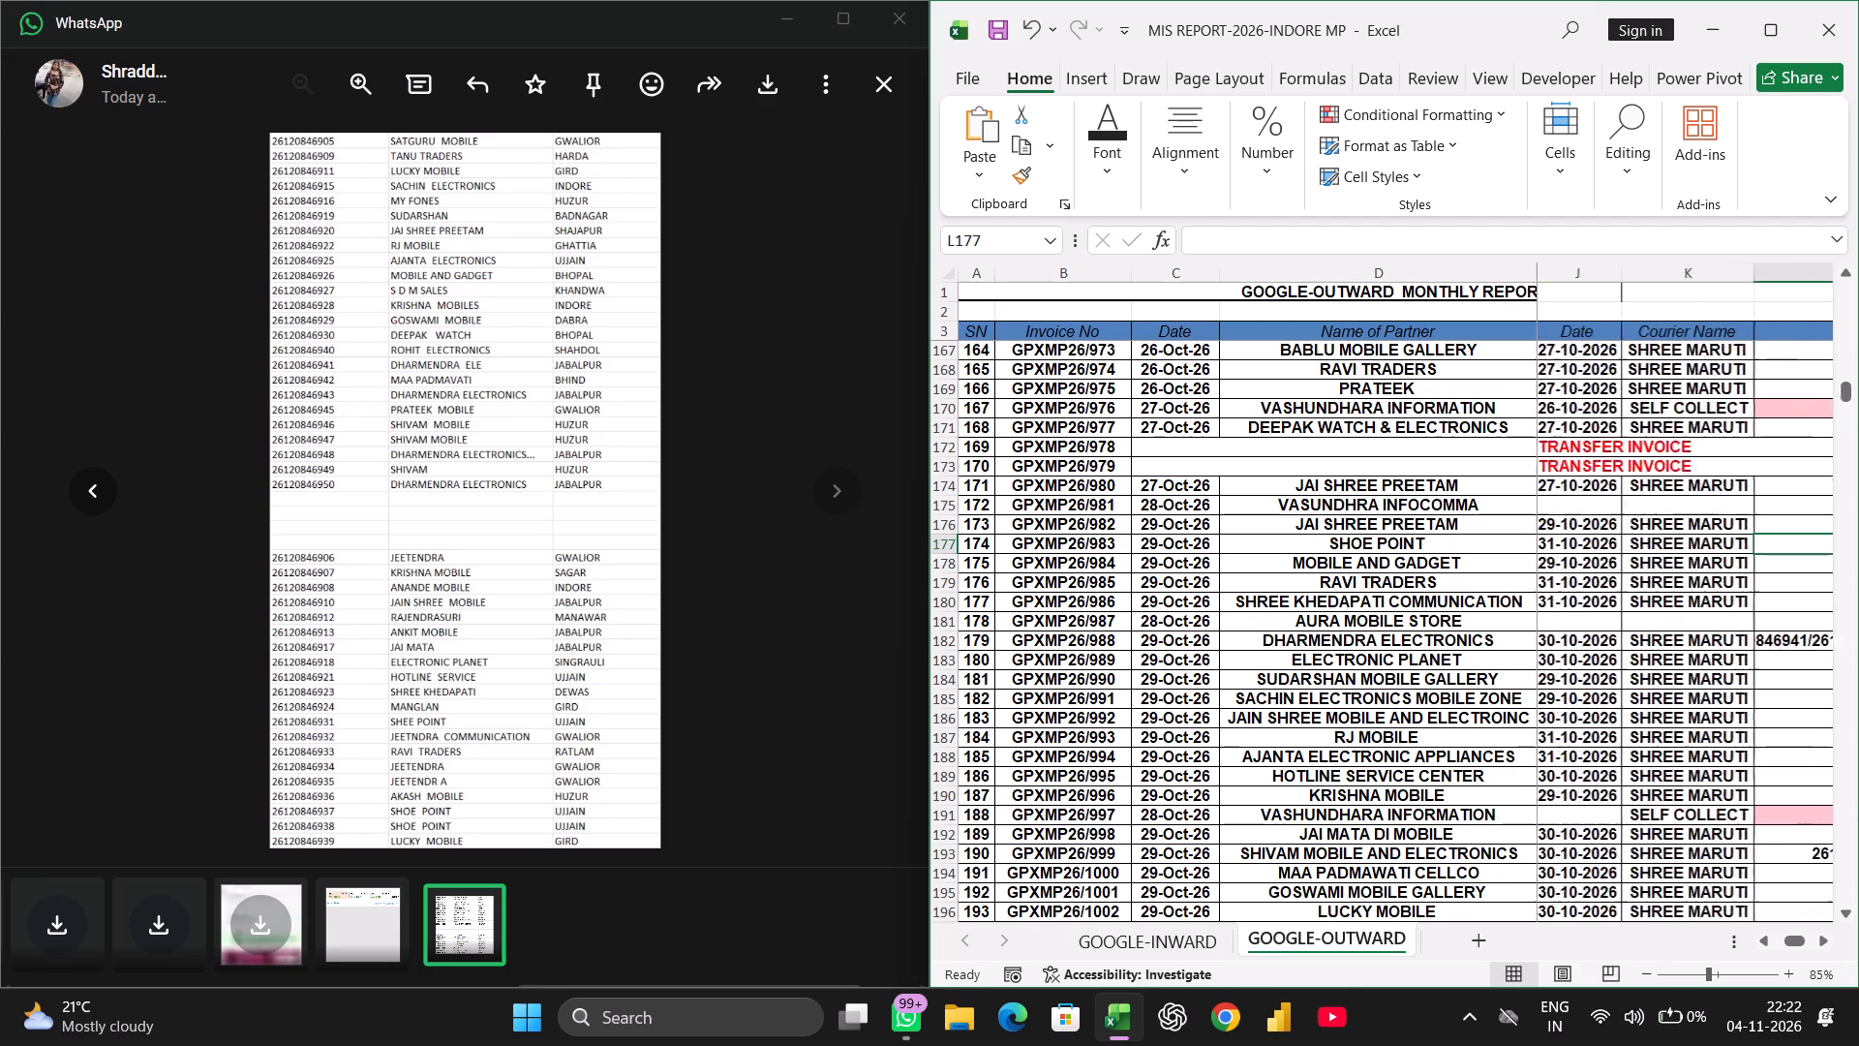
scroll(1600, 549, "left", 1)
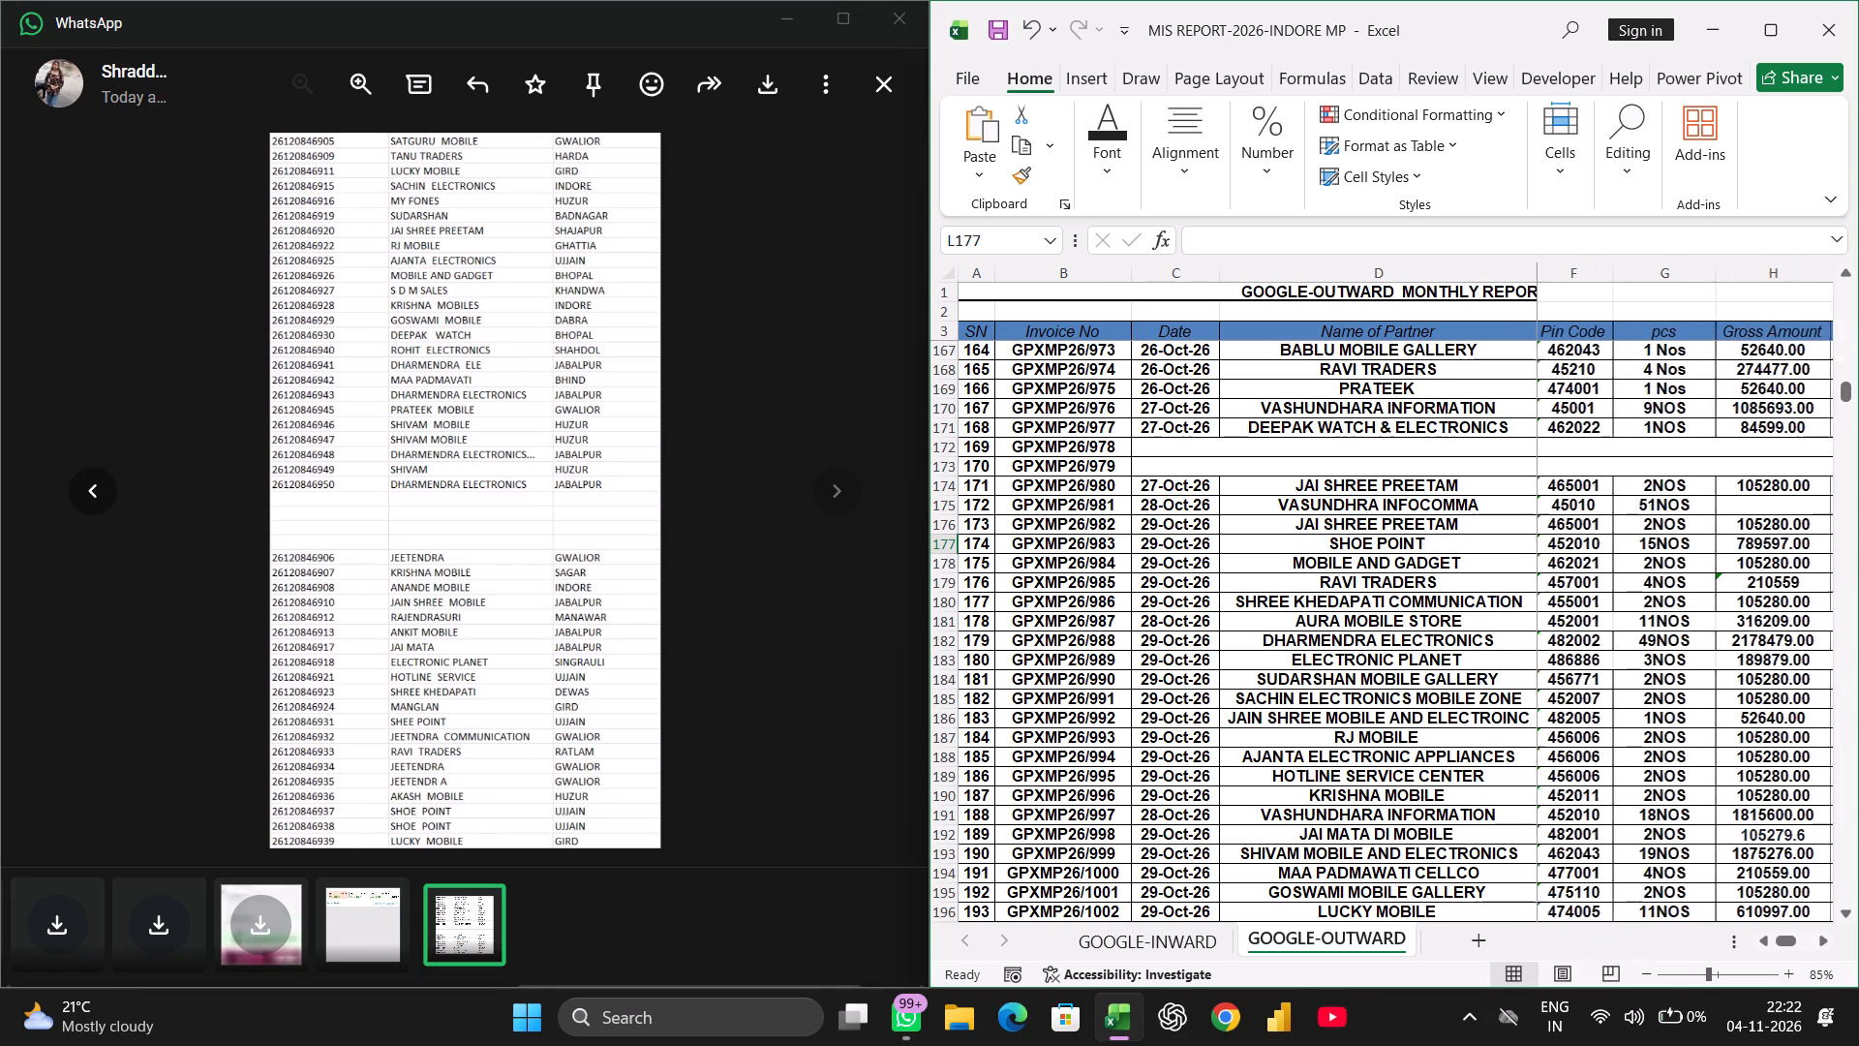
scroll(1600, 549, "left", 1)
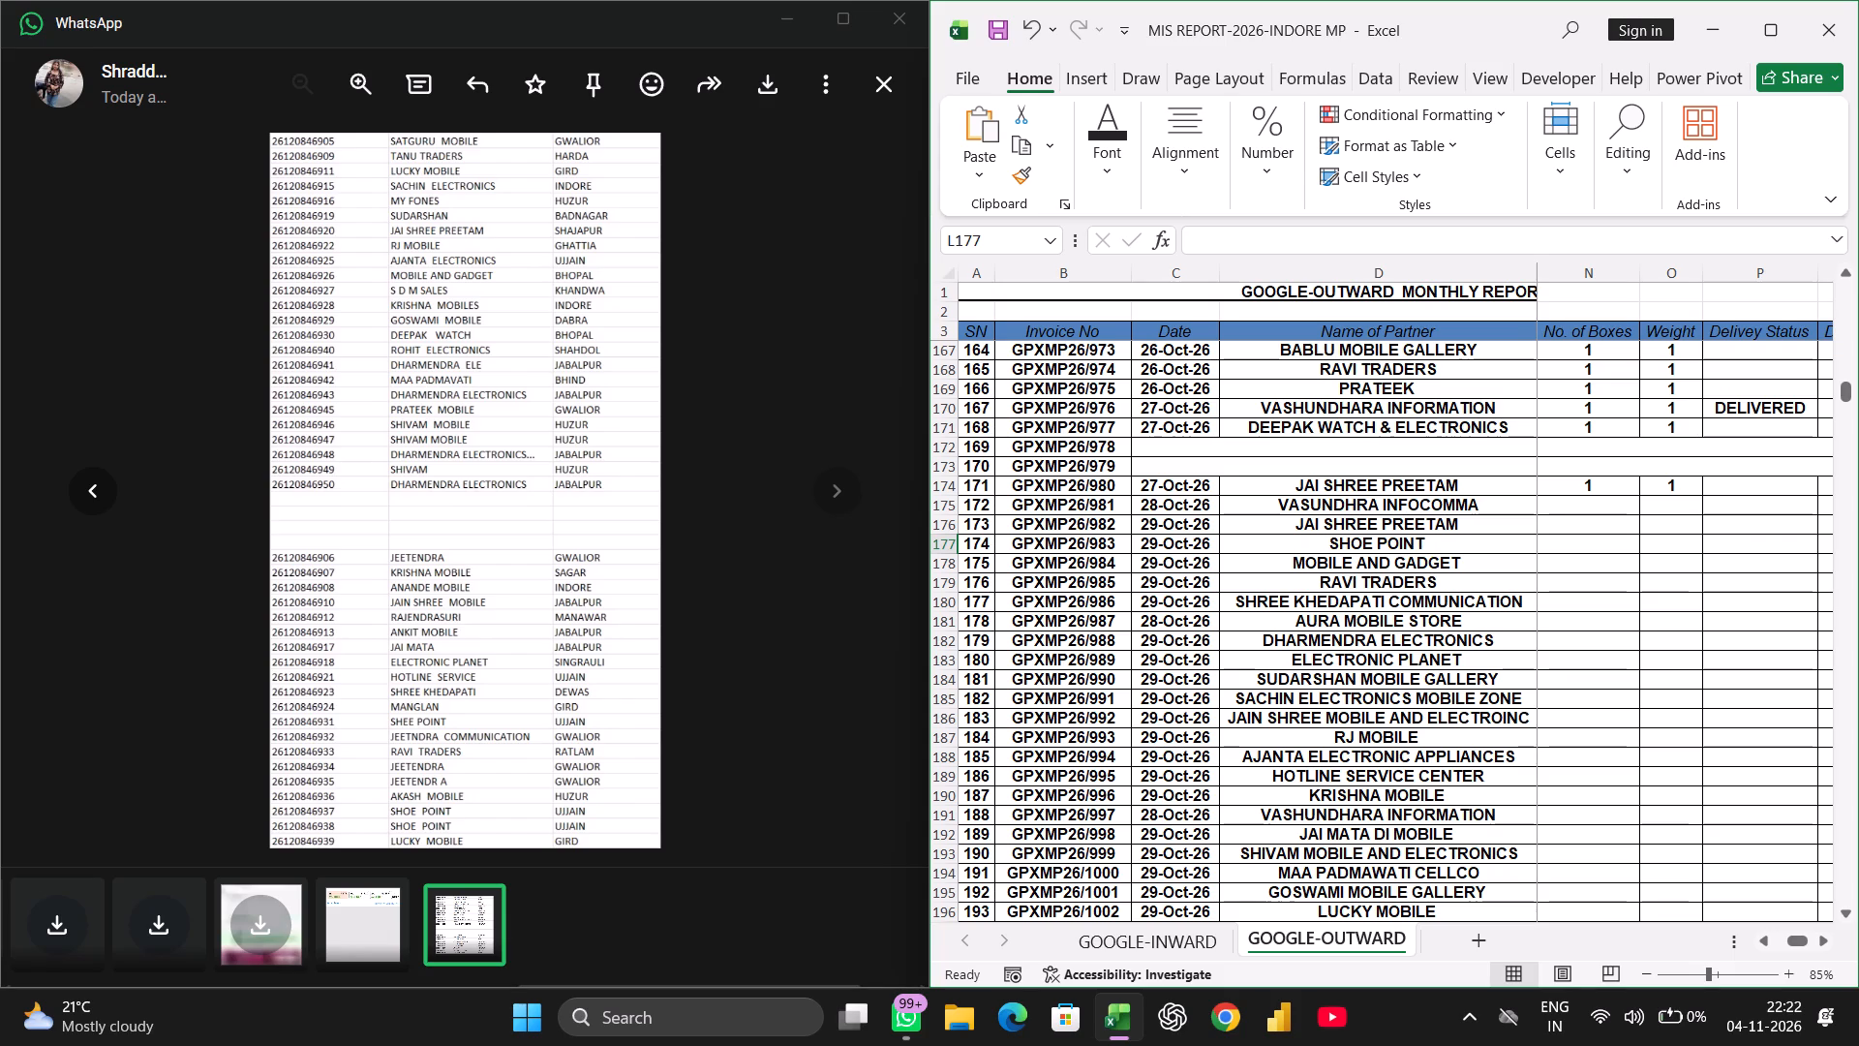
scroll(1600, 549, "right", 2)
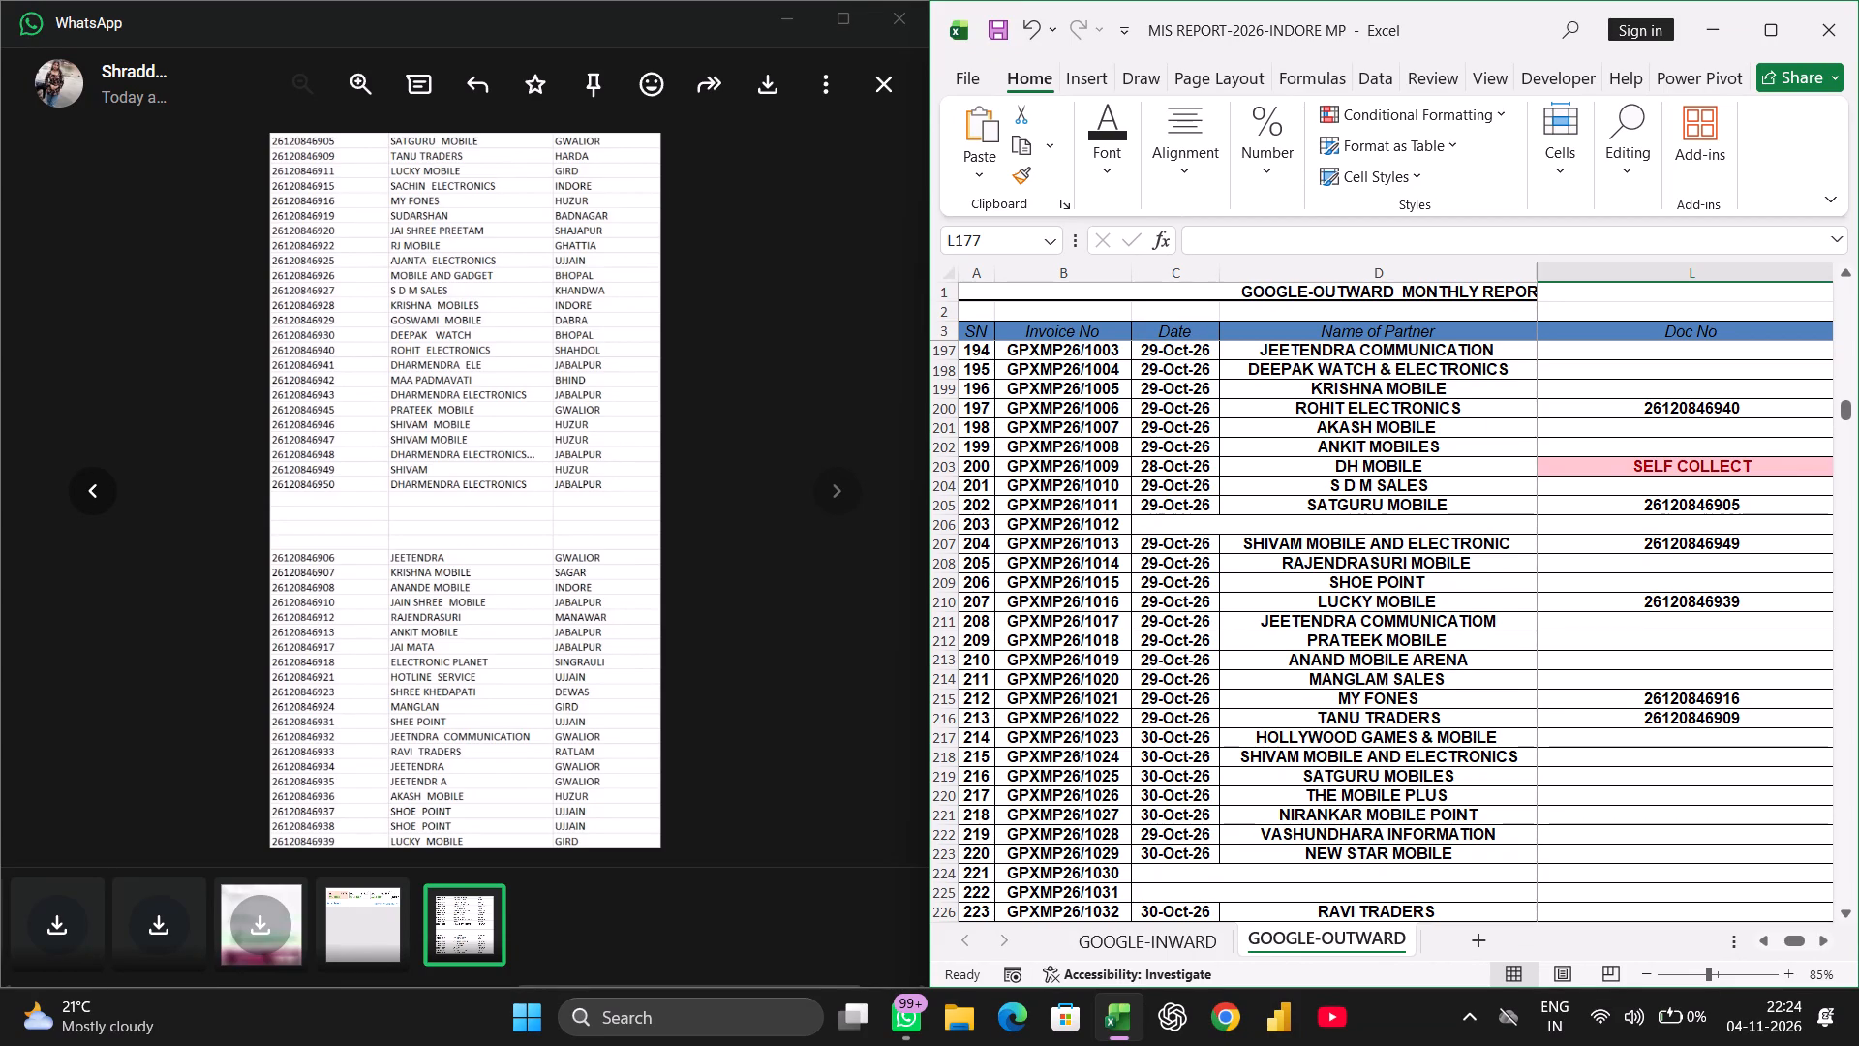
scroll(1357, 593, "up", 5)
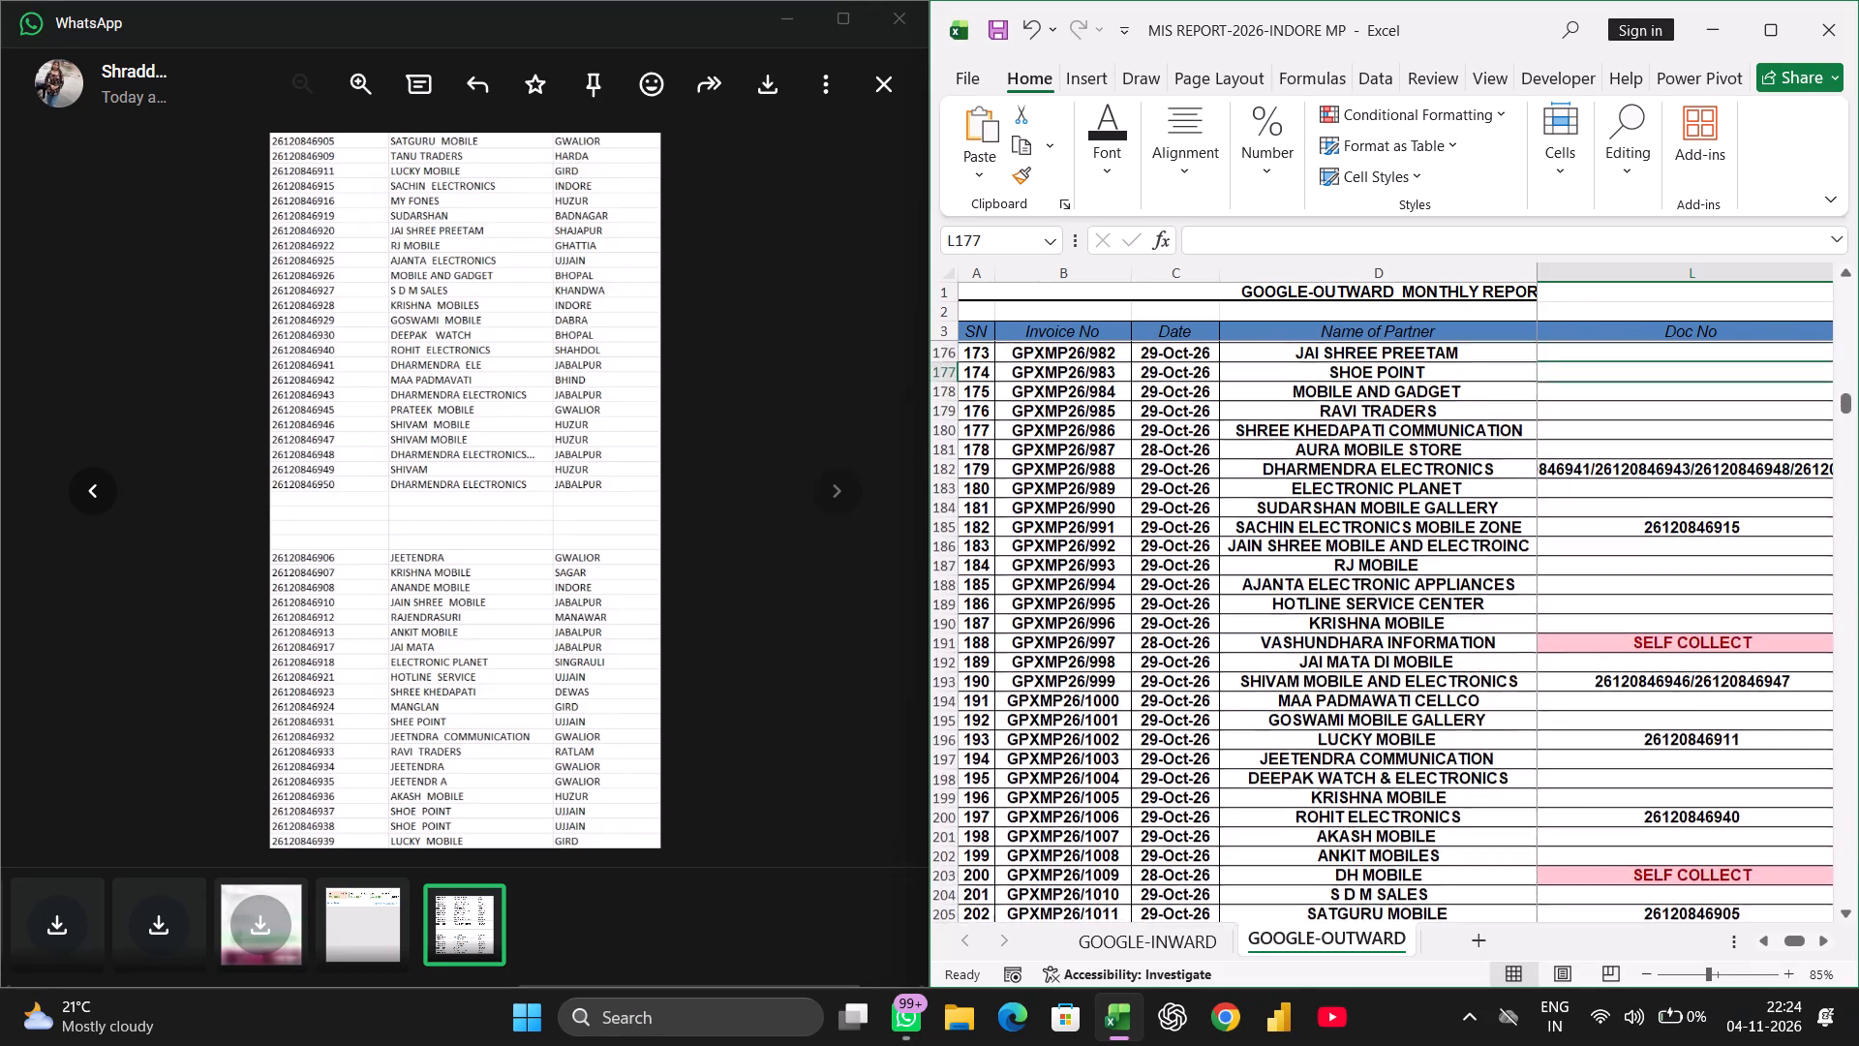
scroll(1357, 593, "up", 2)
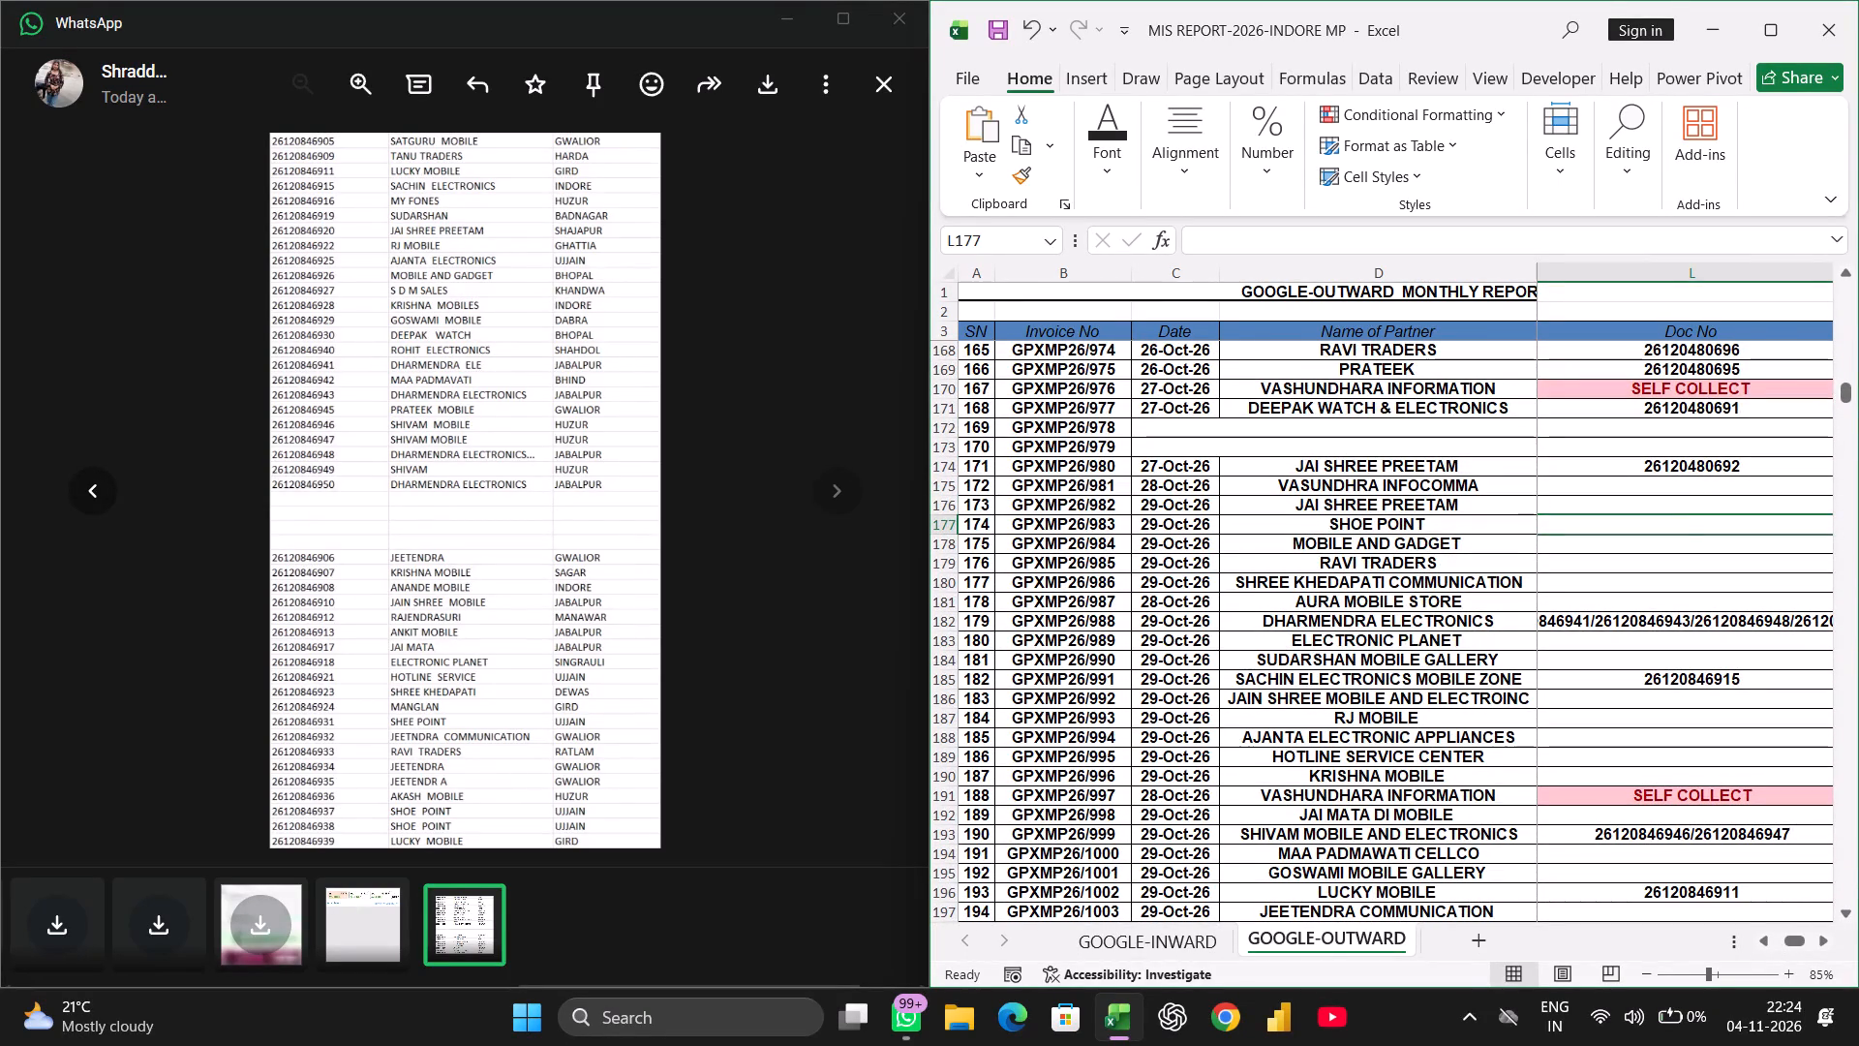
Start the Doc No entry for invoice GPXMP26/983, SHOE POINT, with the prefix 26120846.
double_click(1631, 529)
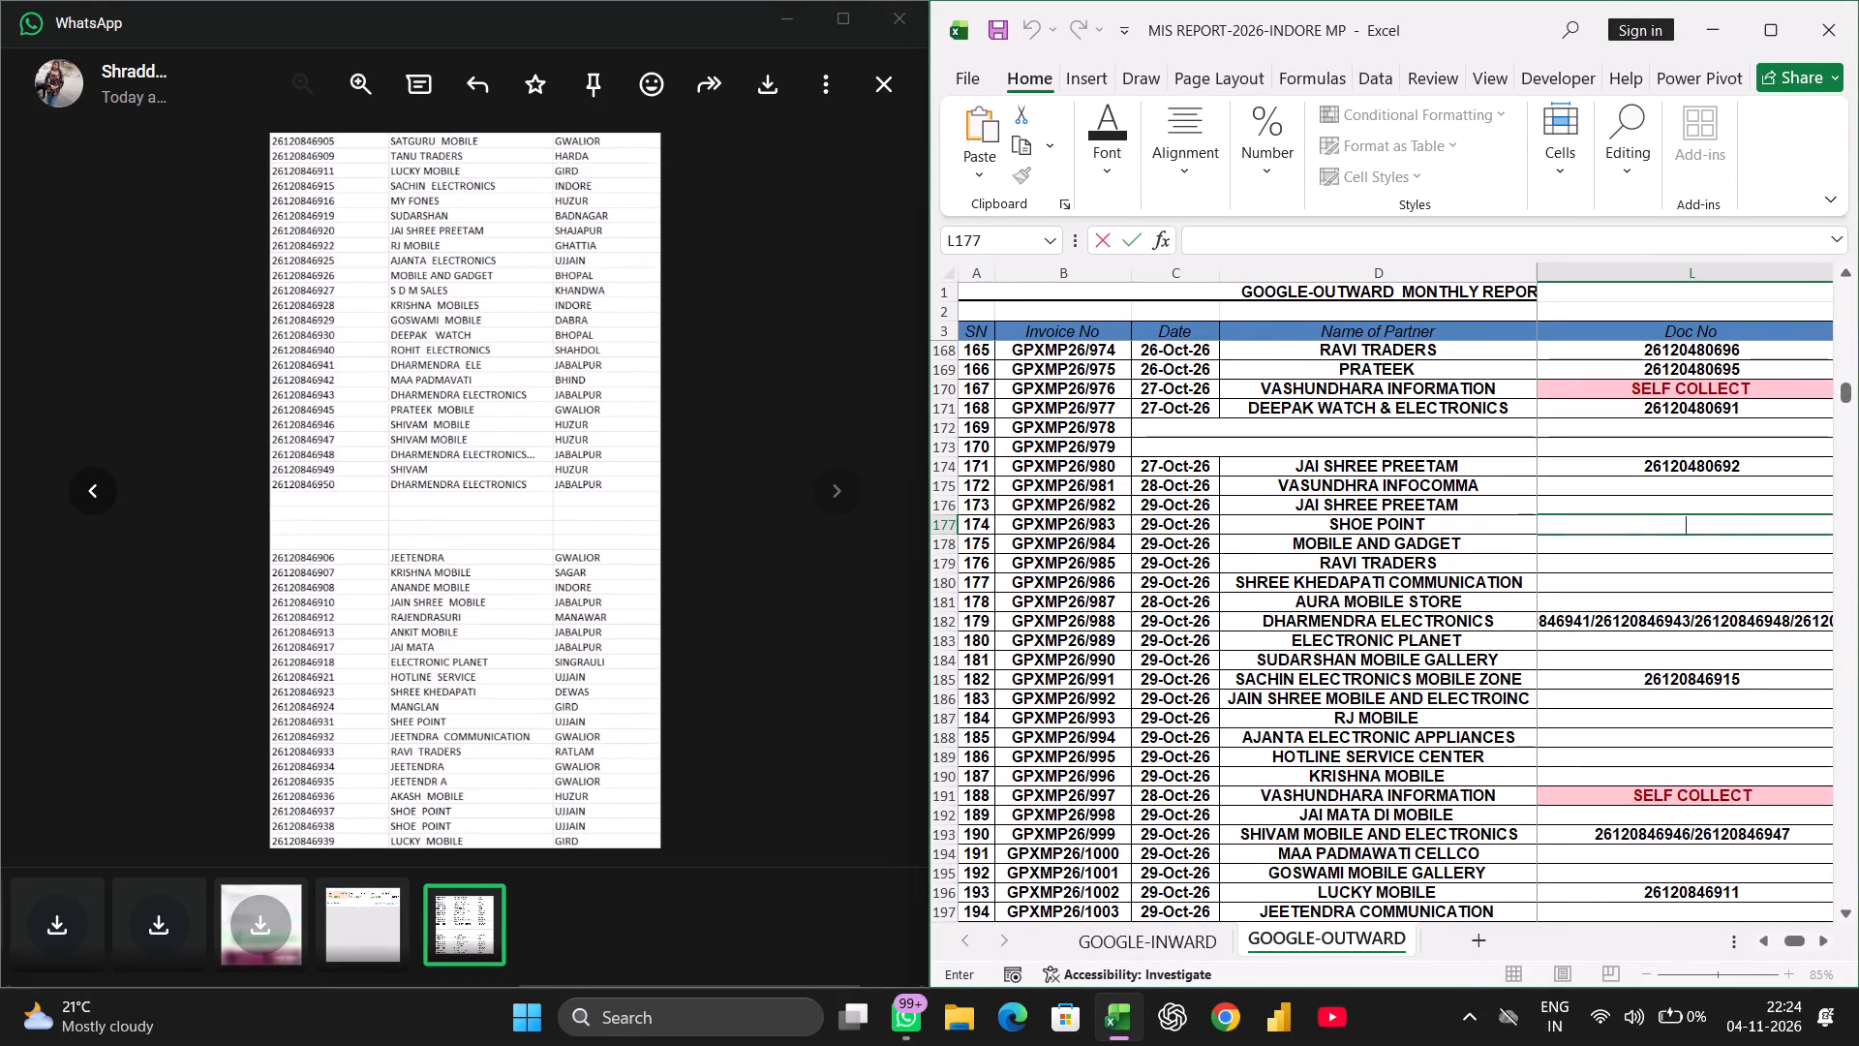
key("ctrl+v")
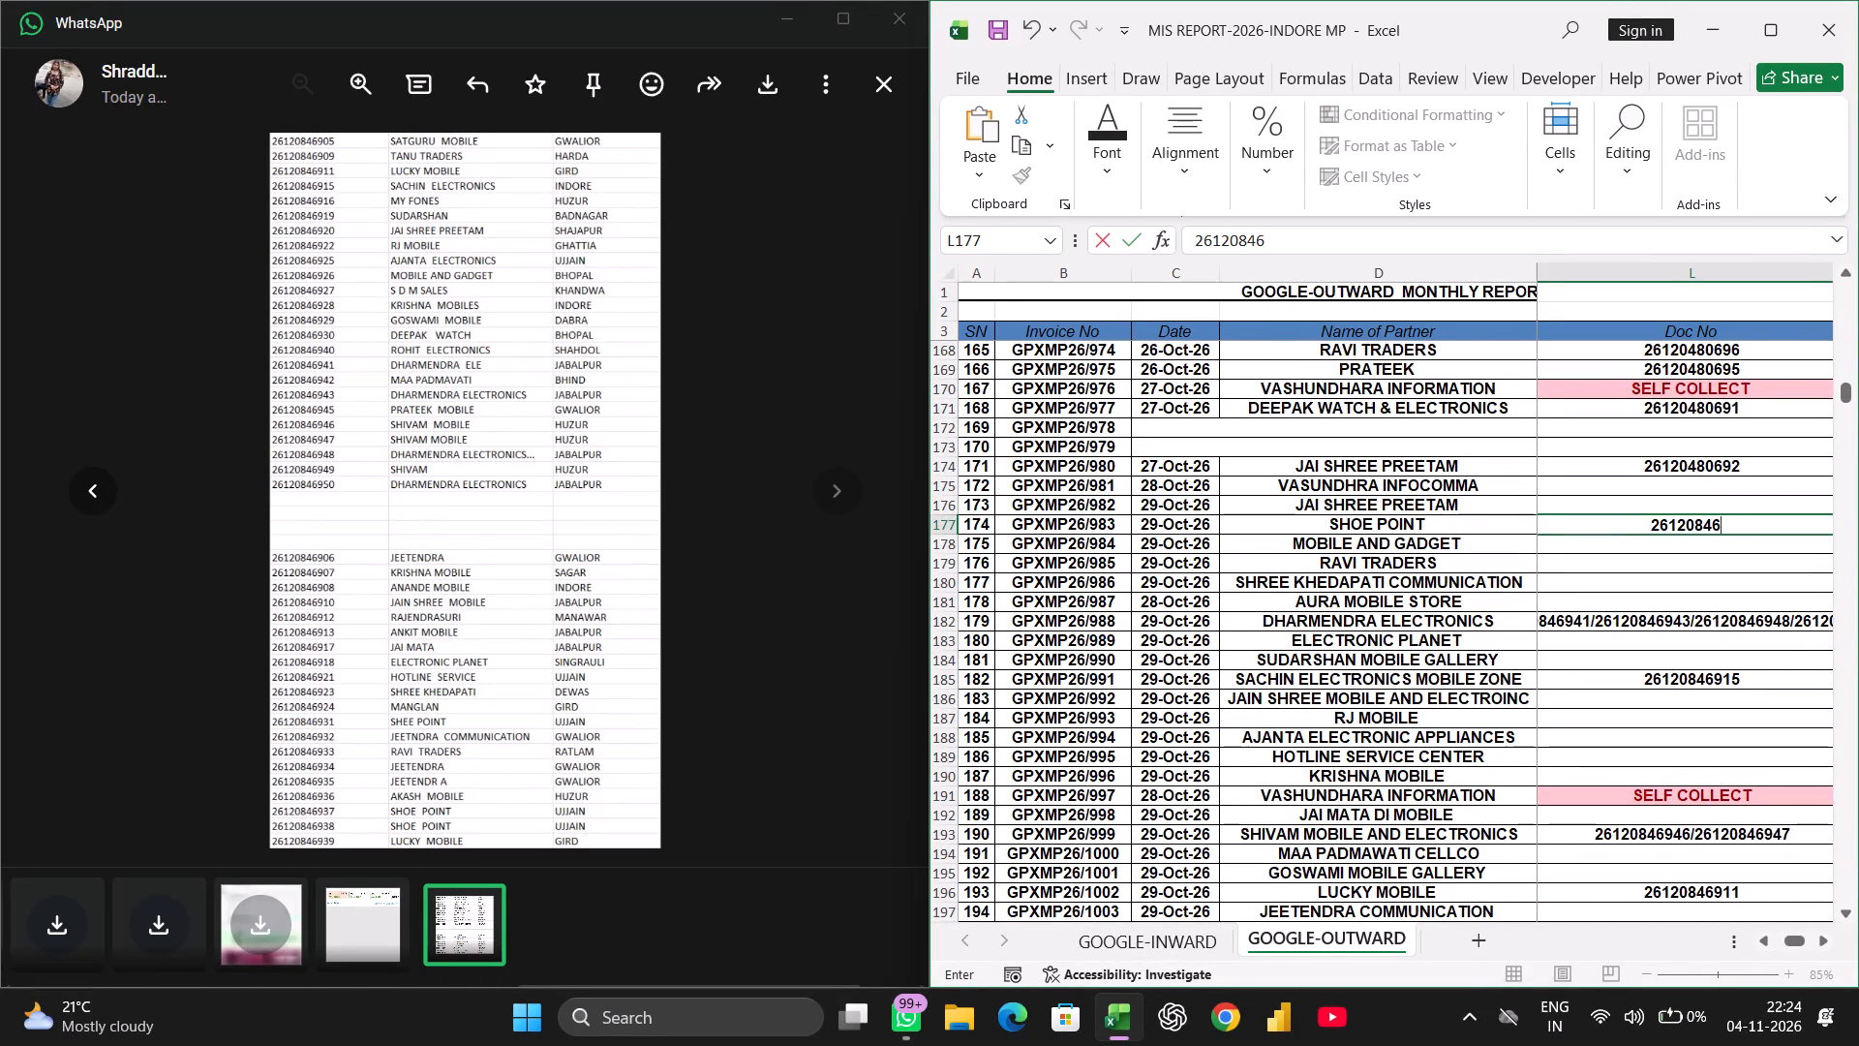
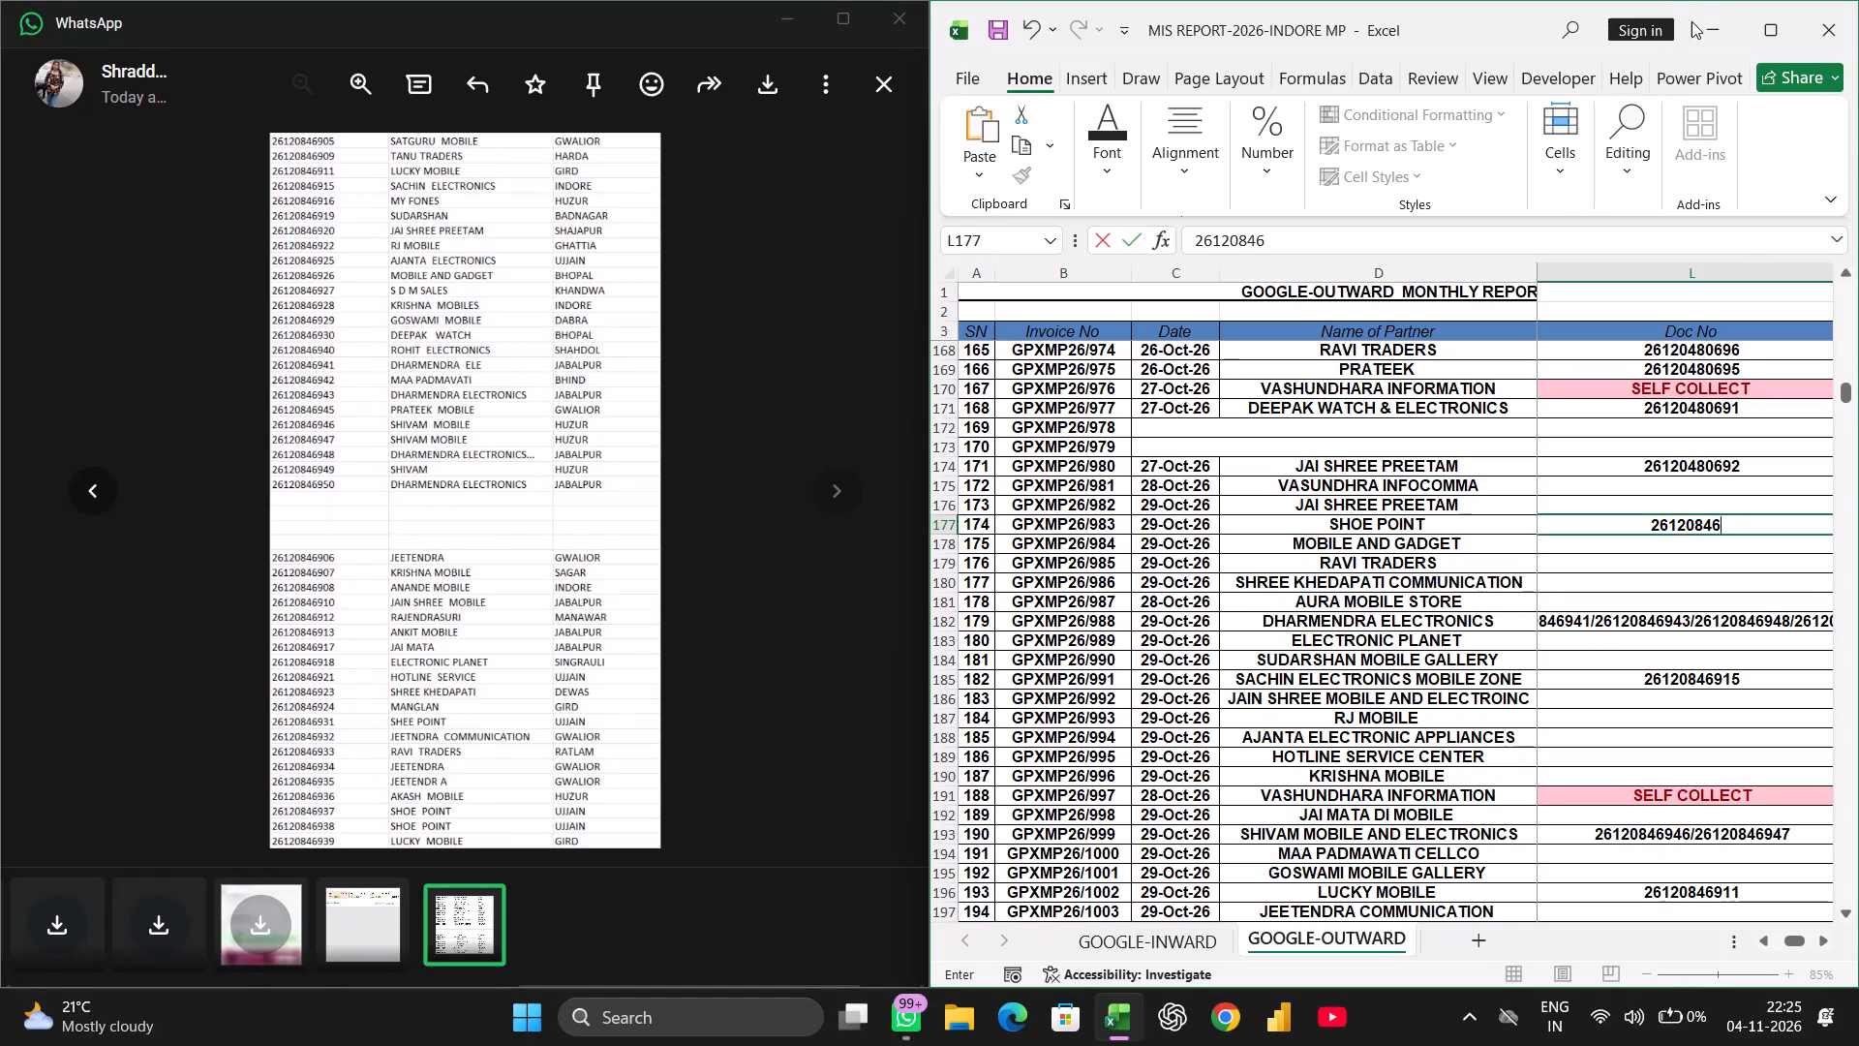
Maximize the workbook window and examine the city, pieces and courier columns for invoice GPXMP26/983, SHOE POINT.
left_click(1757, 28)
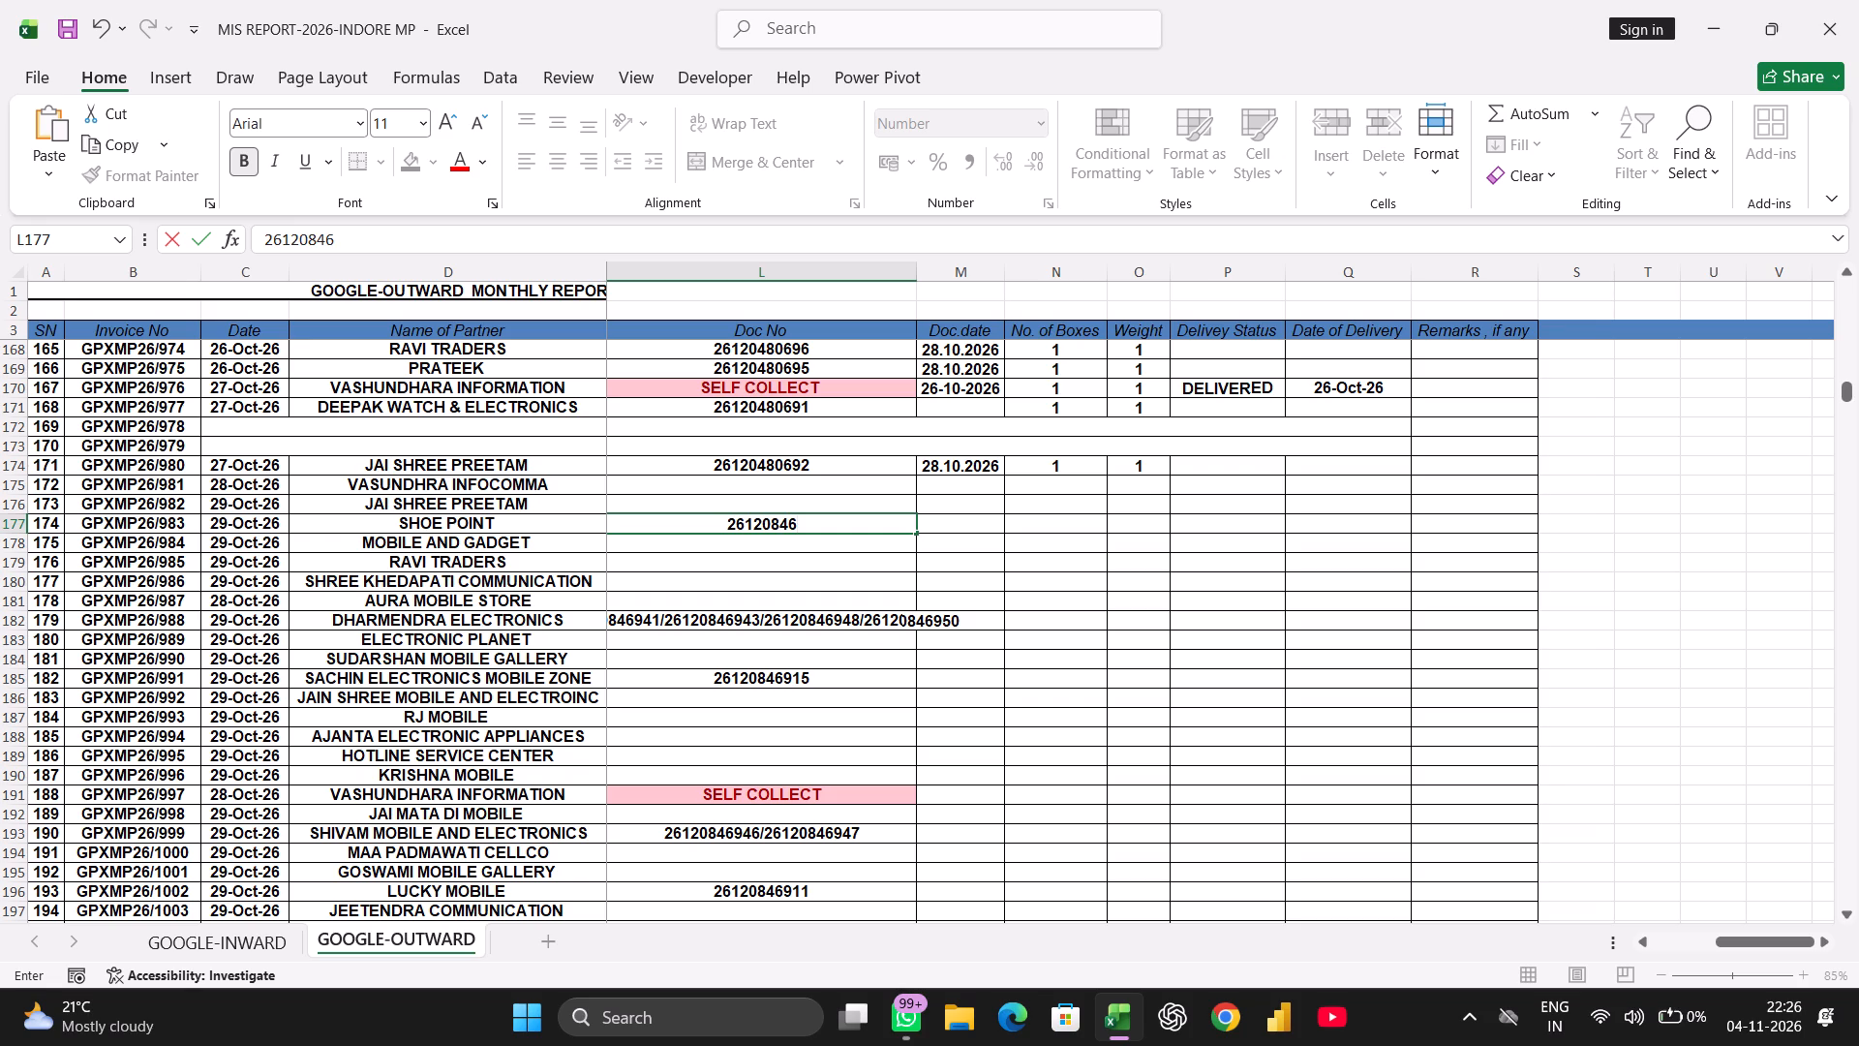
scroll(758, 533, "right", 3)
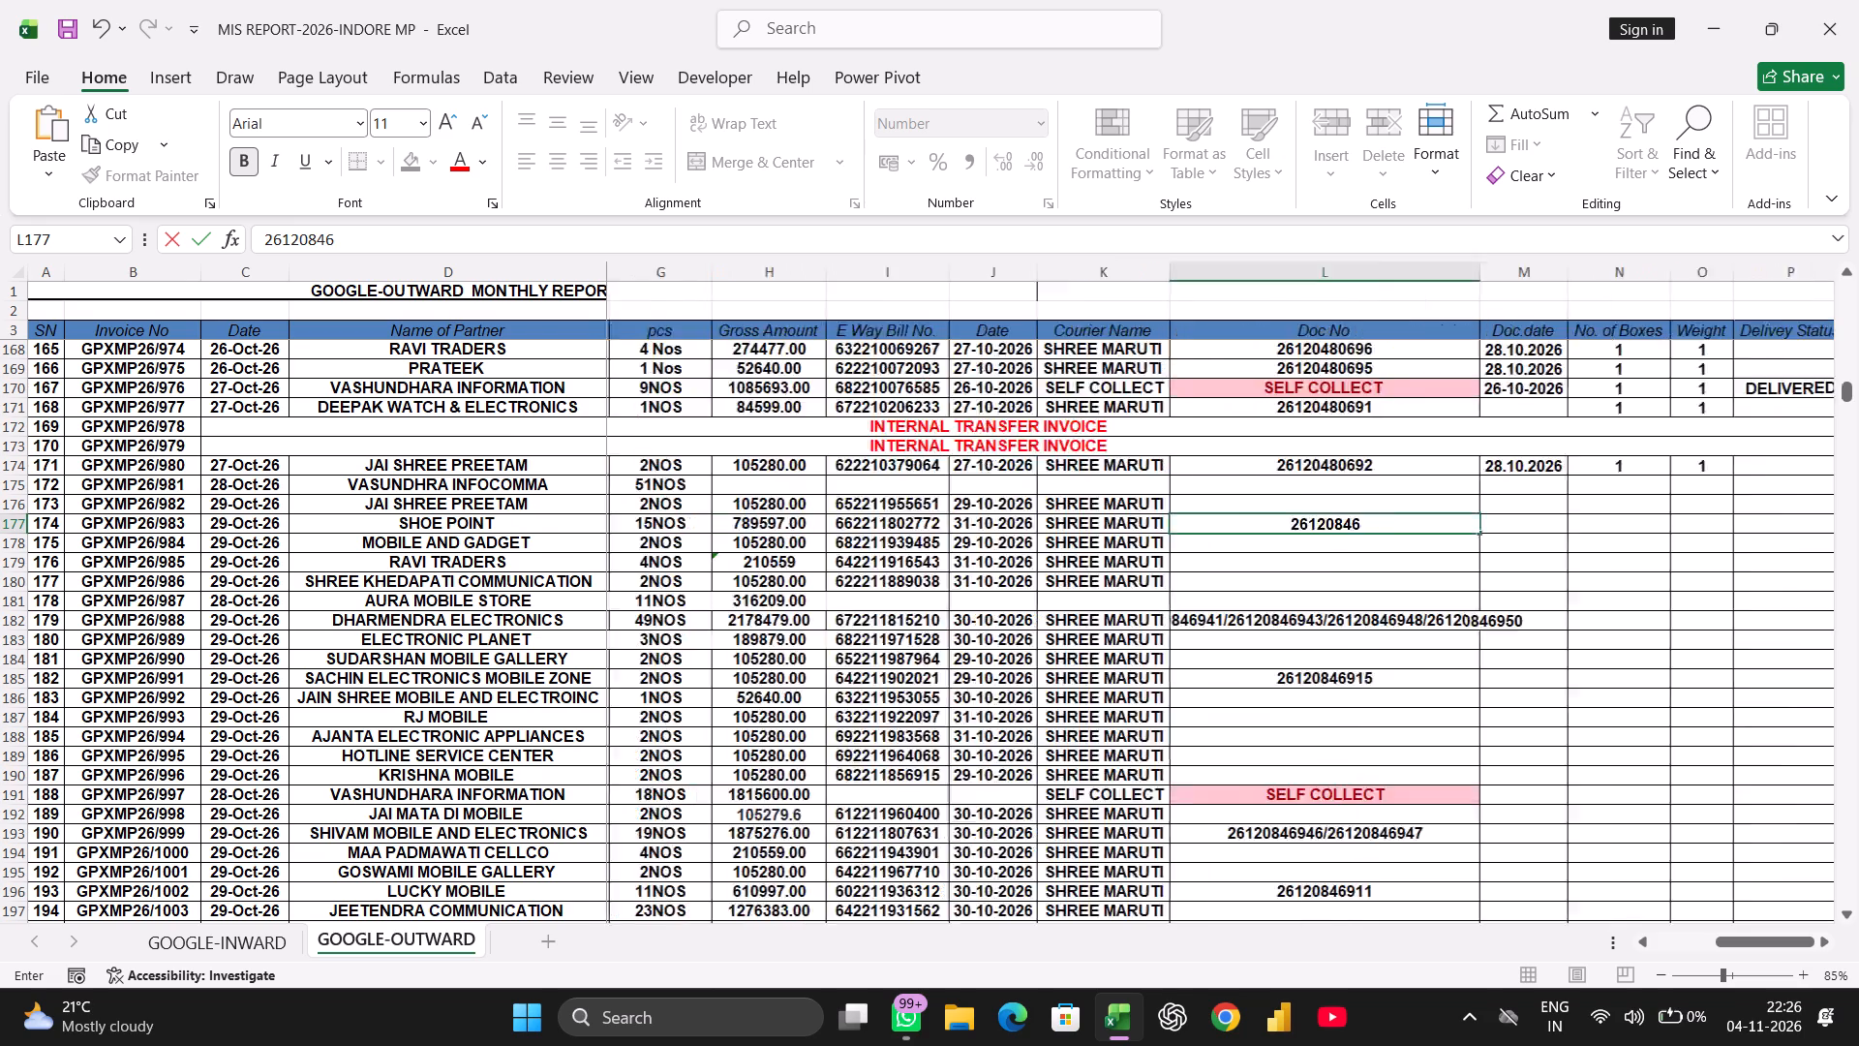
scroll(758, 533, "right", 3)
scroll(758, 533, "left", 2)
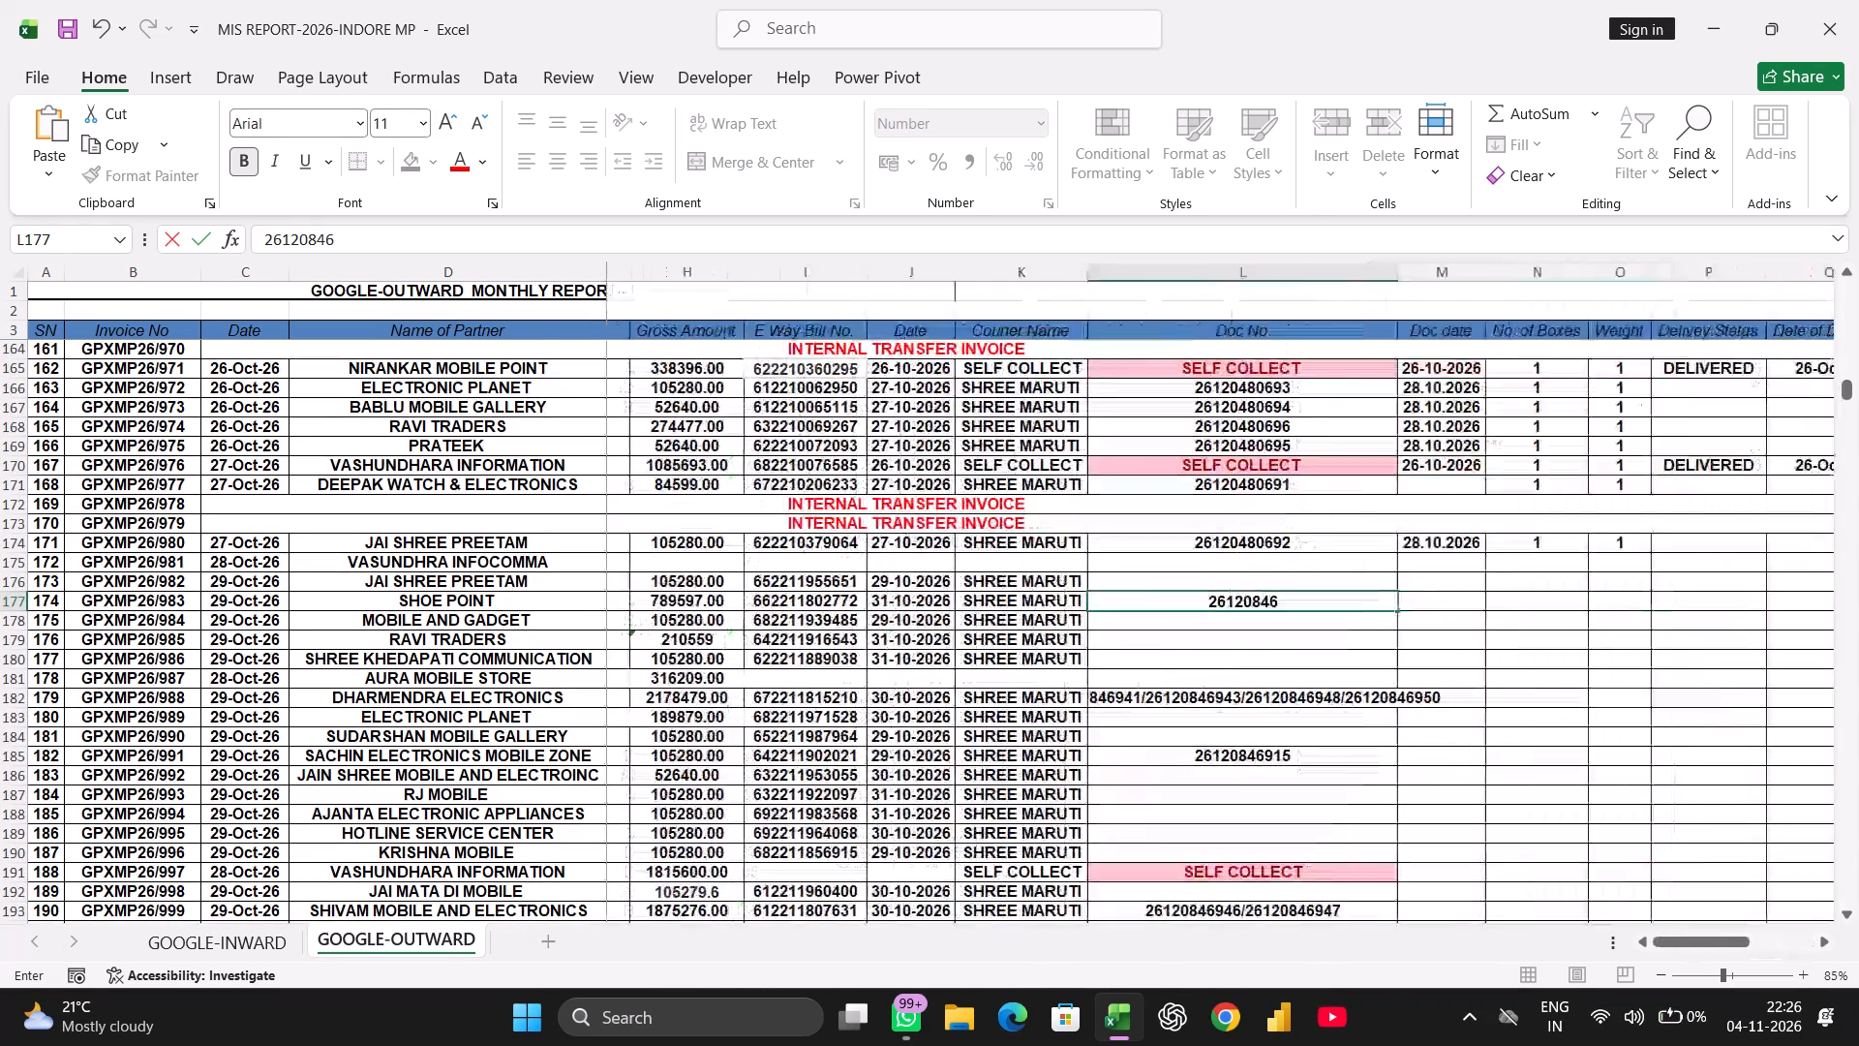
scroll(758, 533, "left", 1)
scroll(758, 533, "right", 5)
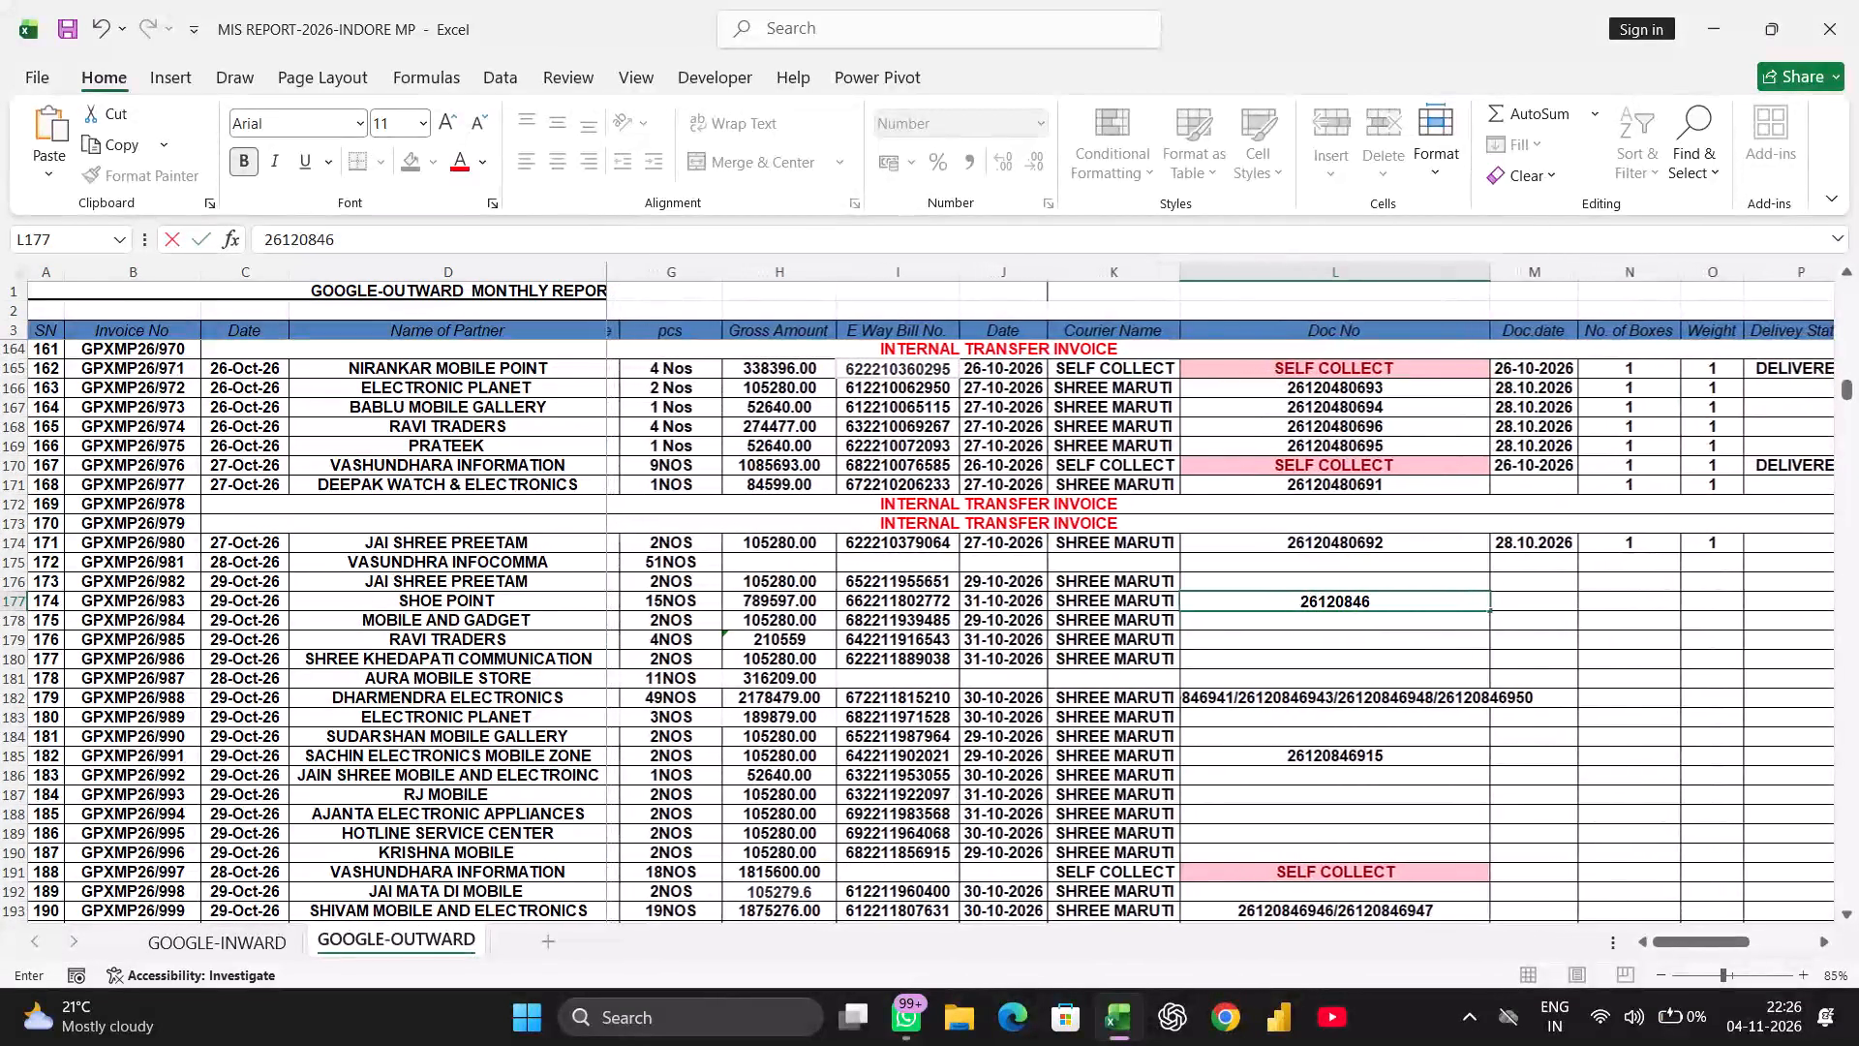
scroll(758, 533, "right", 2)
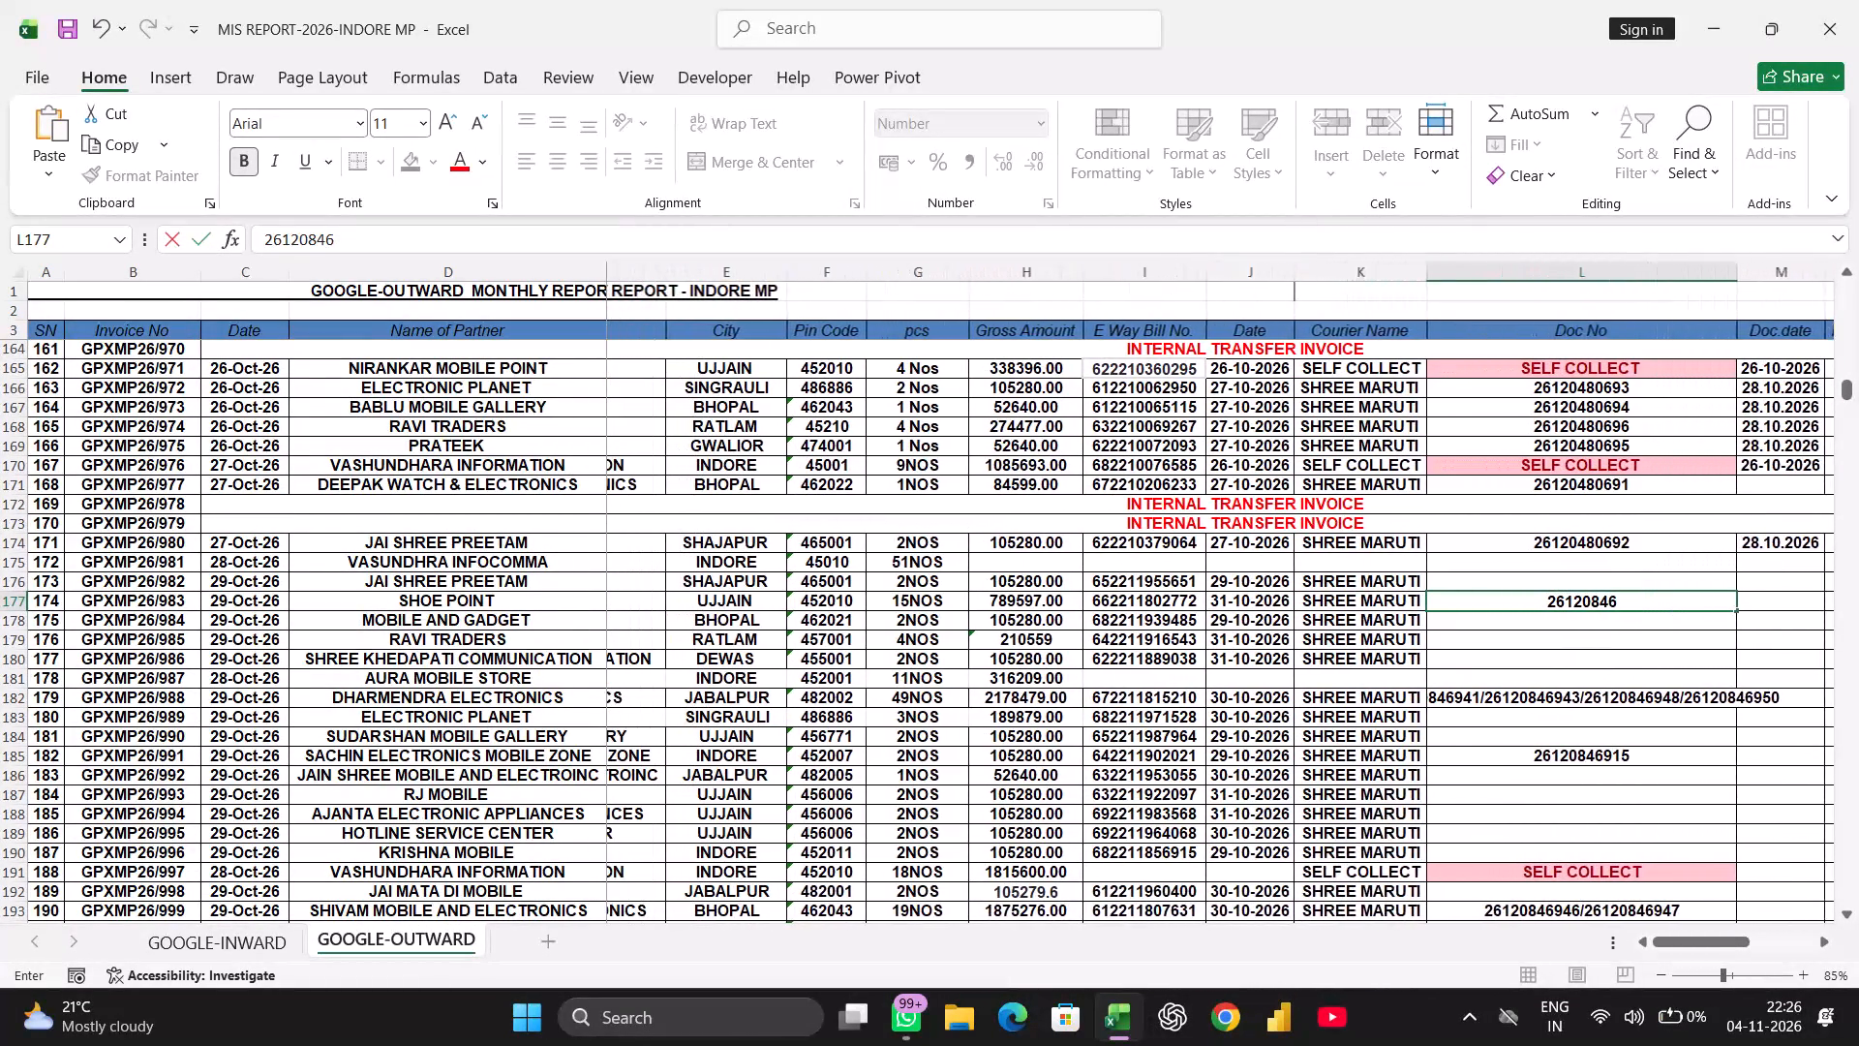
scroll(758, 533, "right", 1)
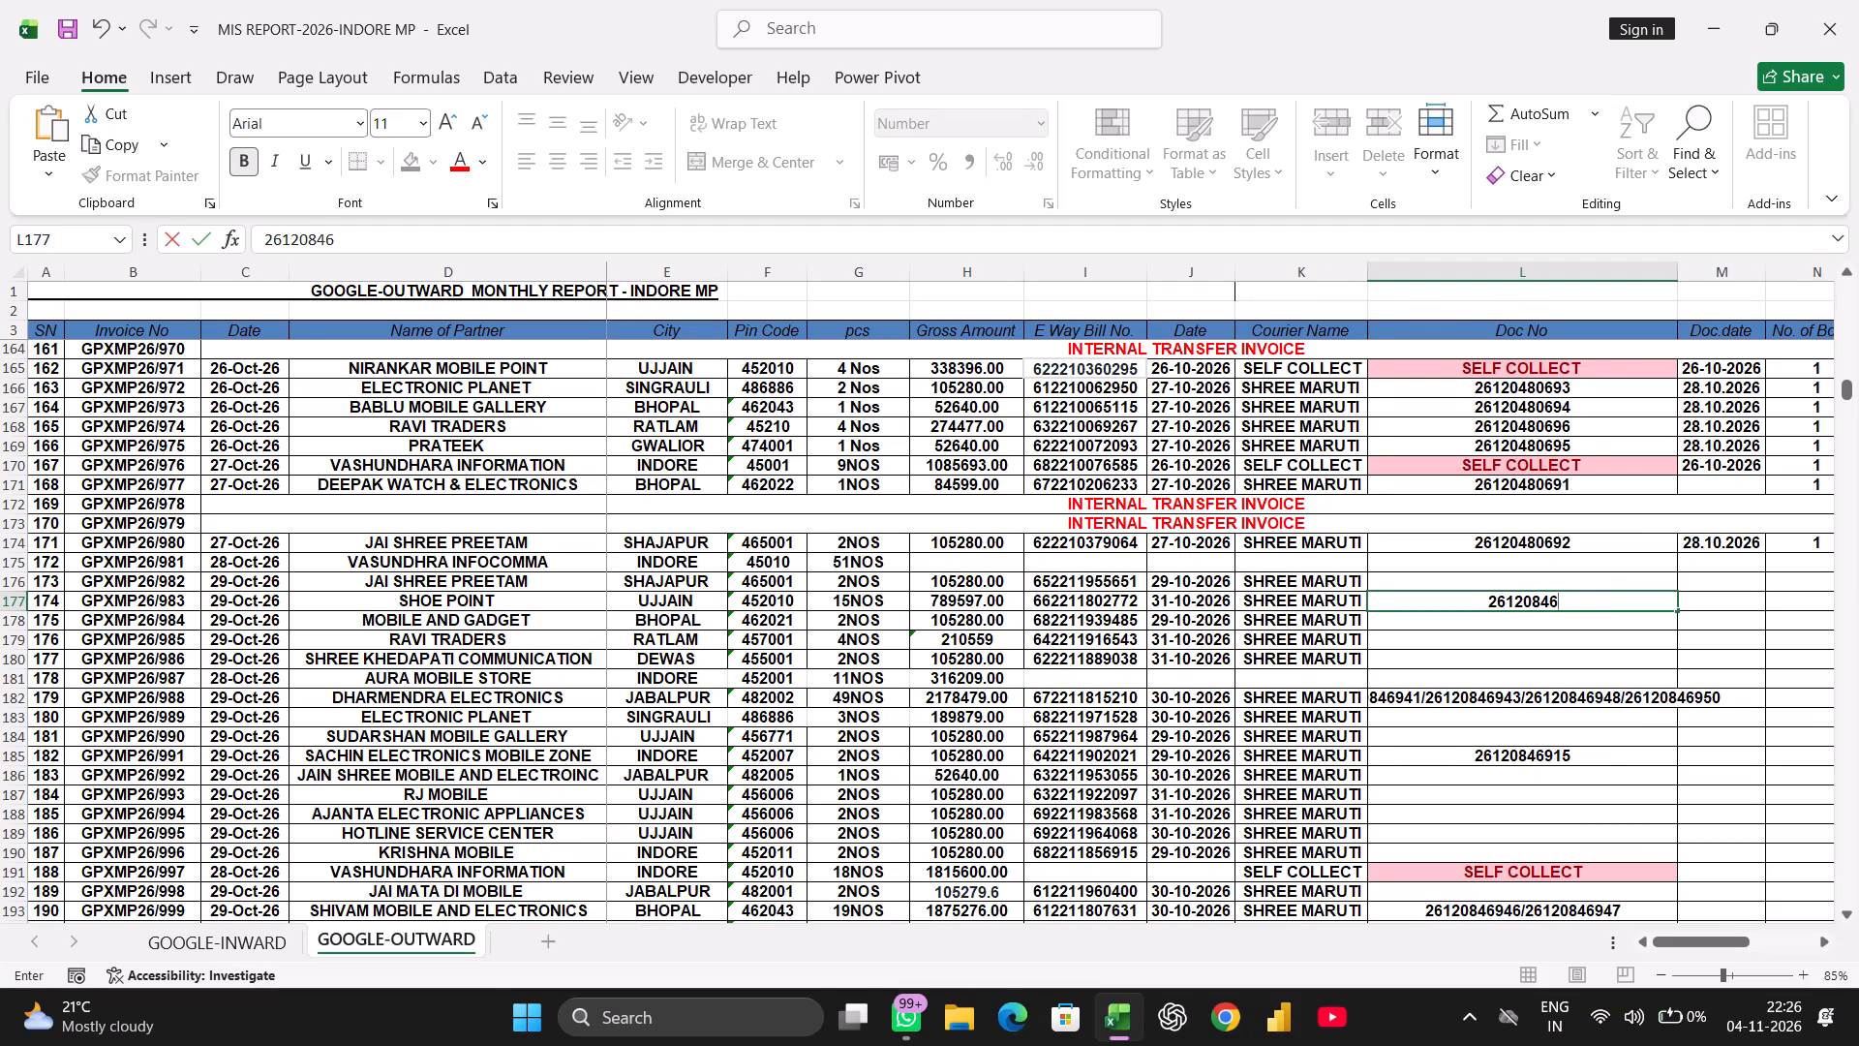
scroll(859, 608, "left", 4)
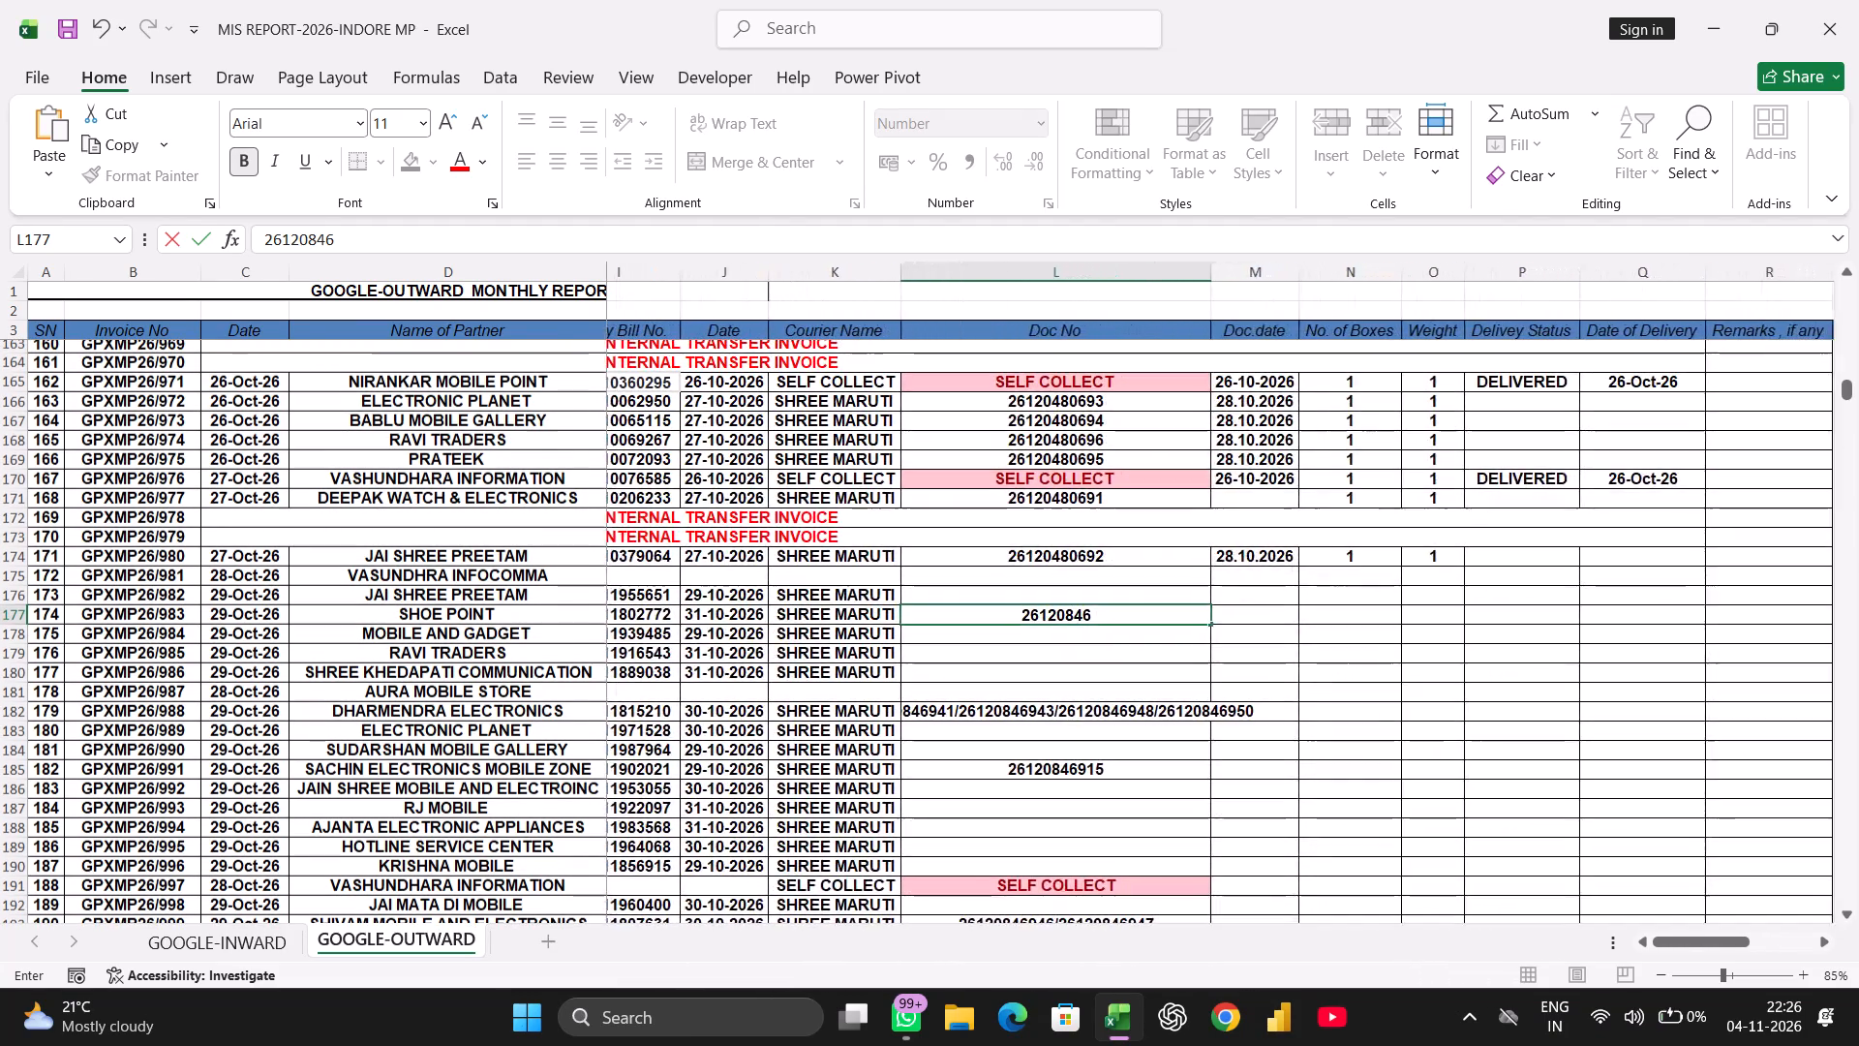
scroll(859, 608, "left", 1)
left_click(1169, 627)
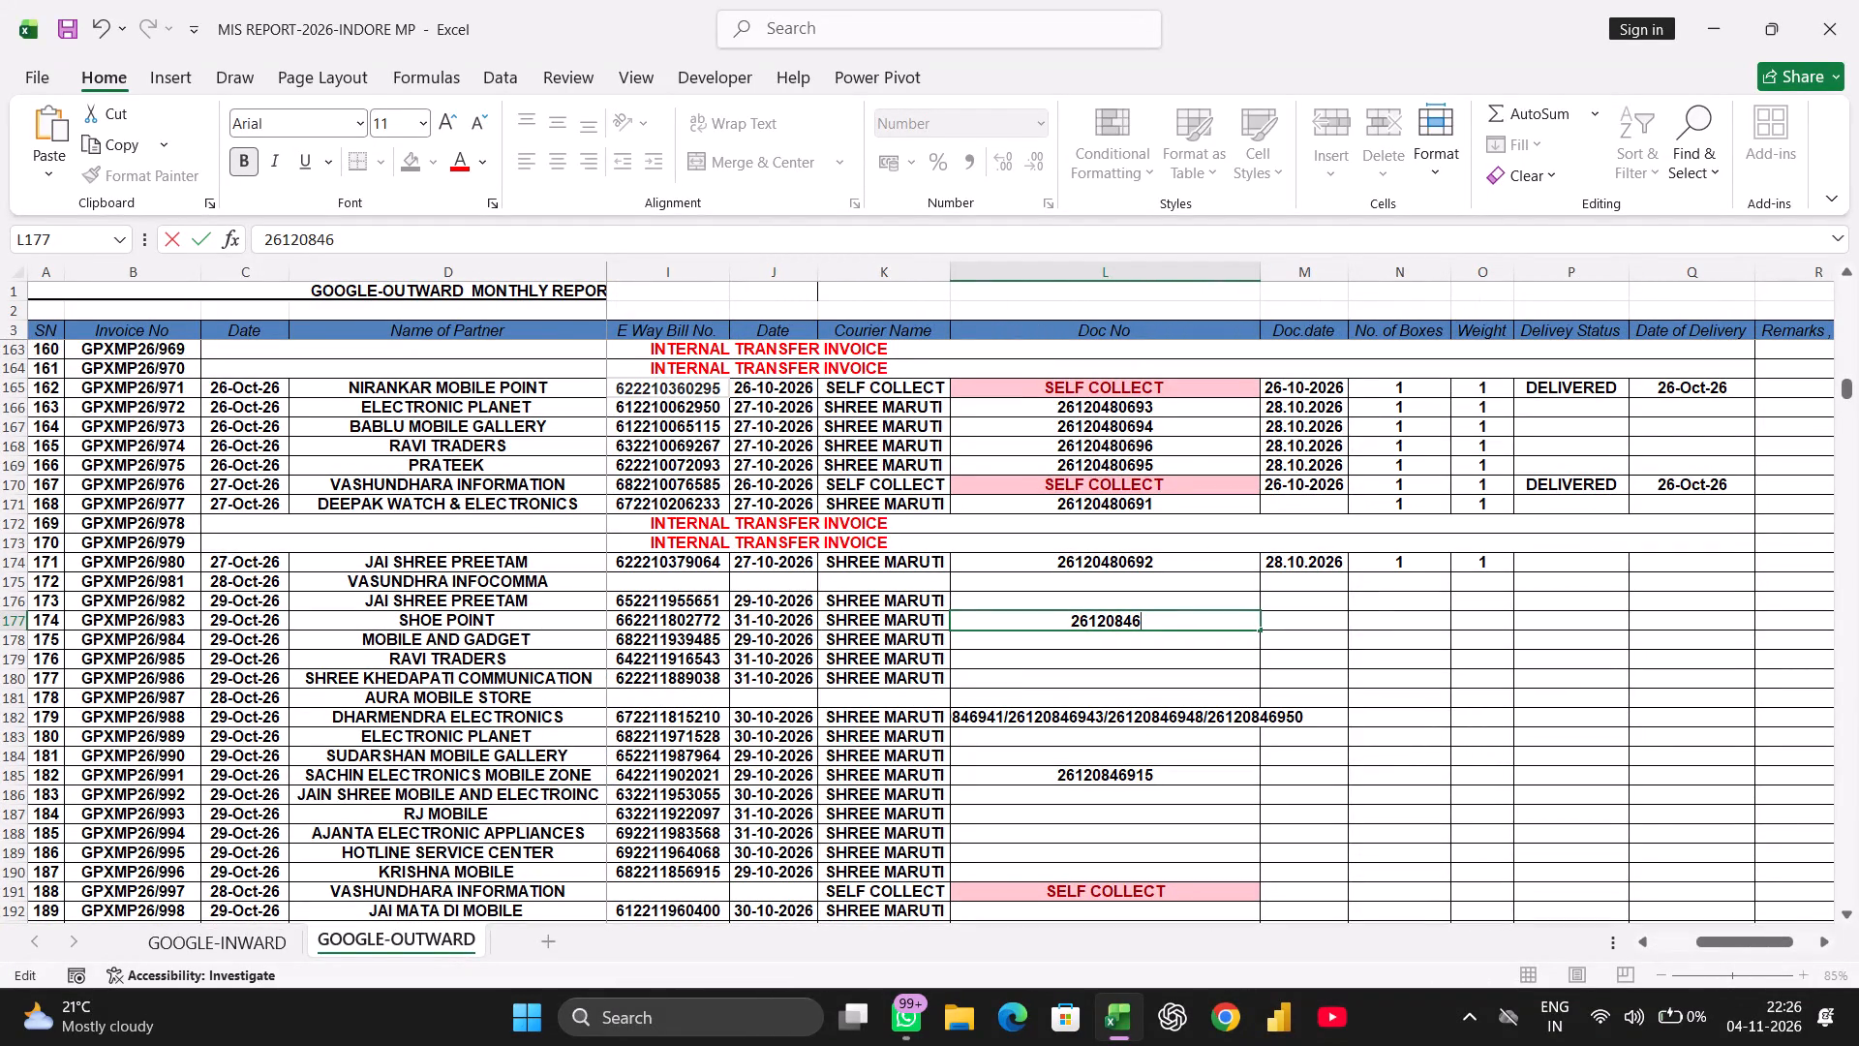
Look through the following invoices for other SHOE POINT rows, checking their city, pieces and Doc No columns, and return to GPXMP26/983.
scroll(703, 615, "up", 1)
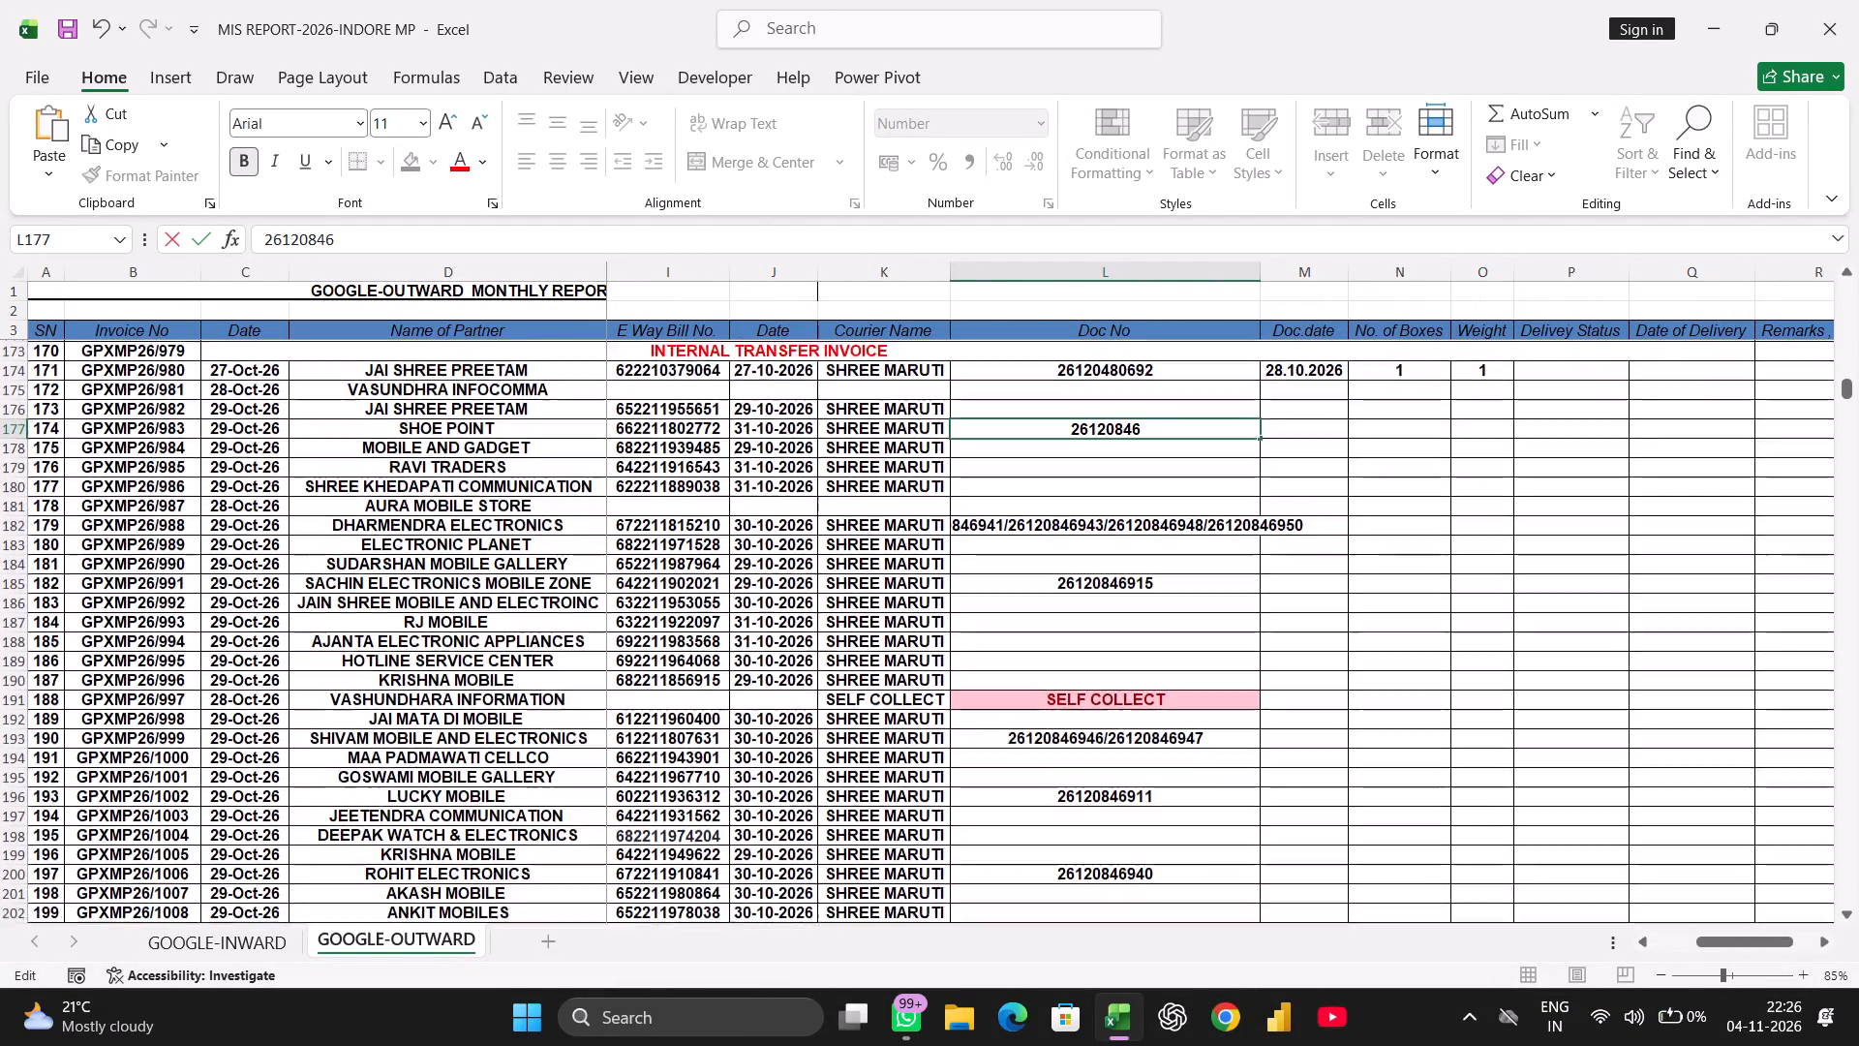
scroll(703, 615, "up", 2)
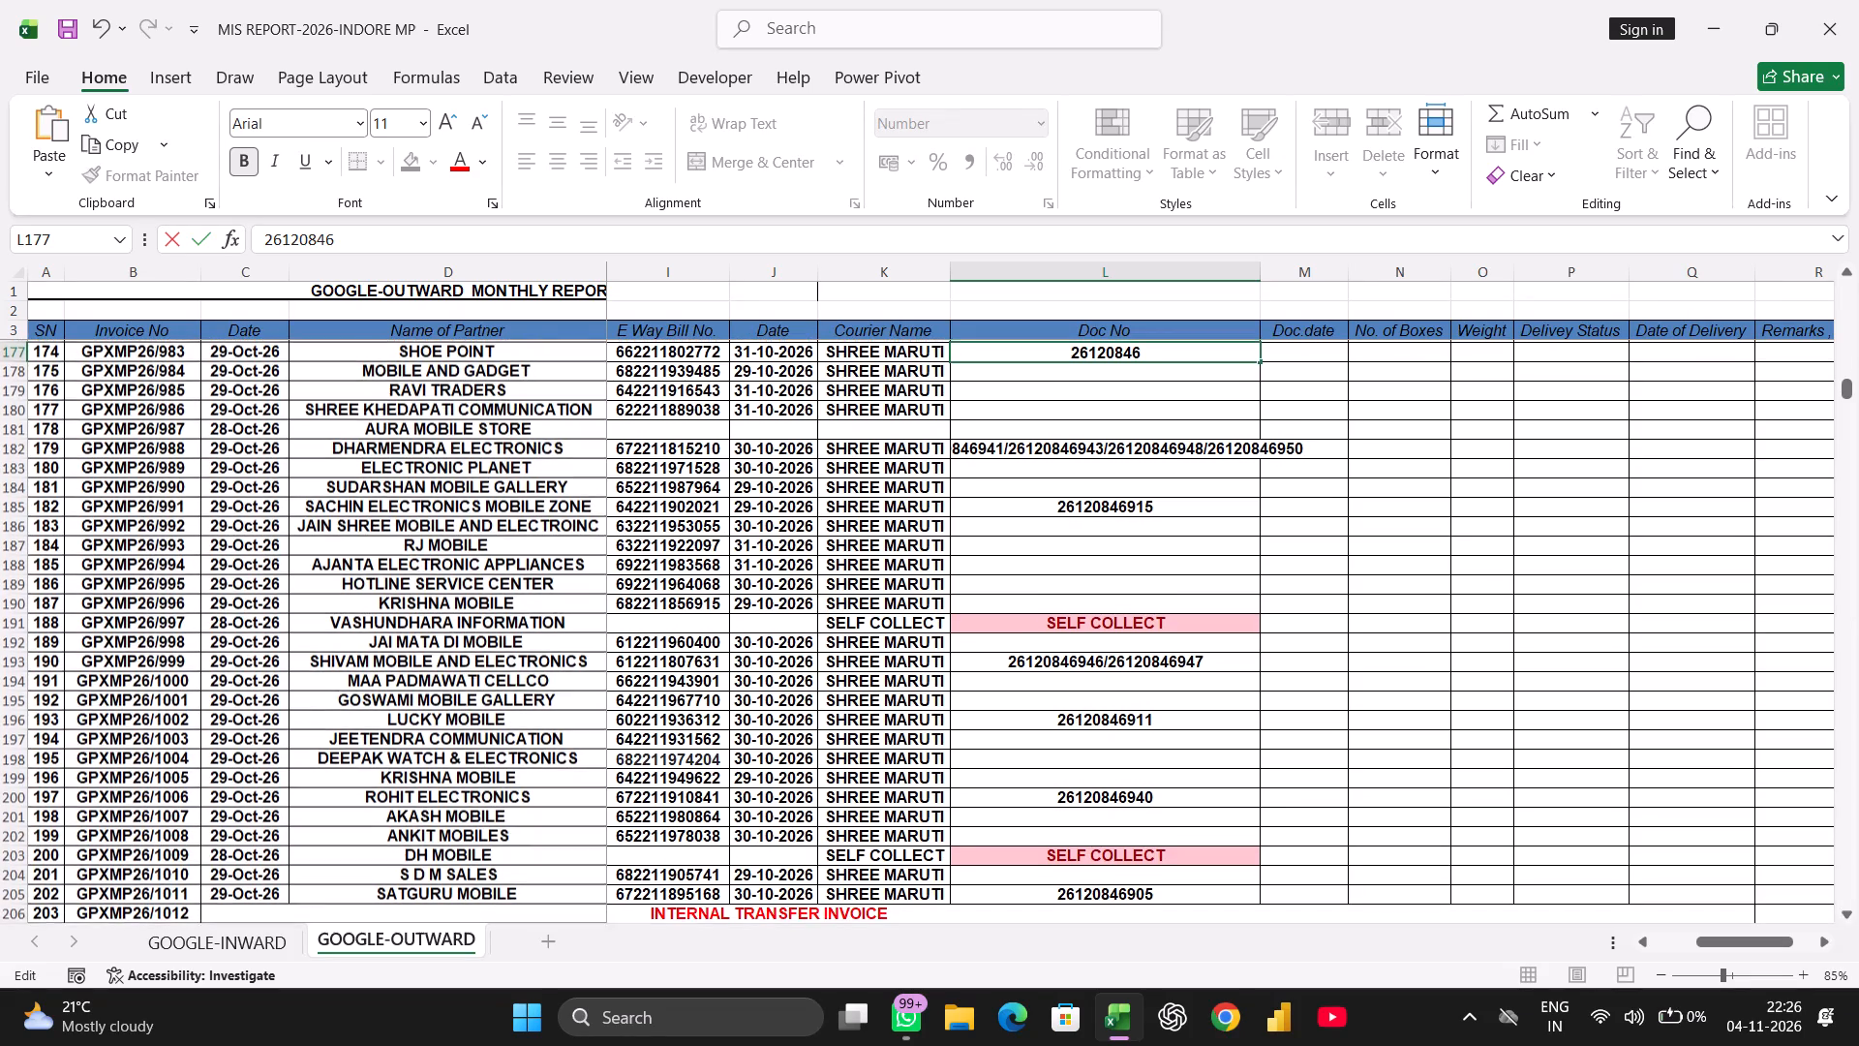
scroll(703, 615, "up", 3)
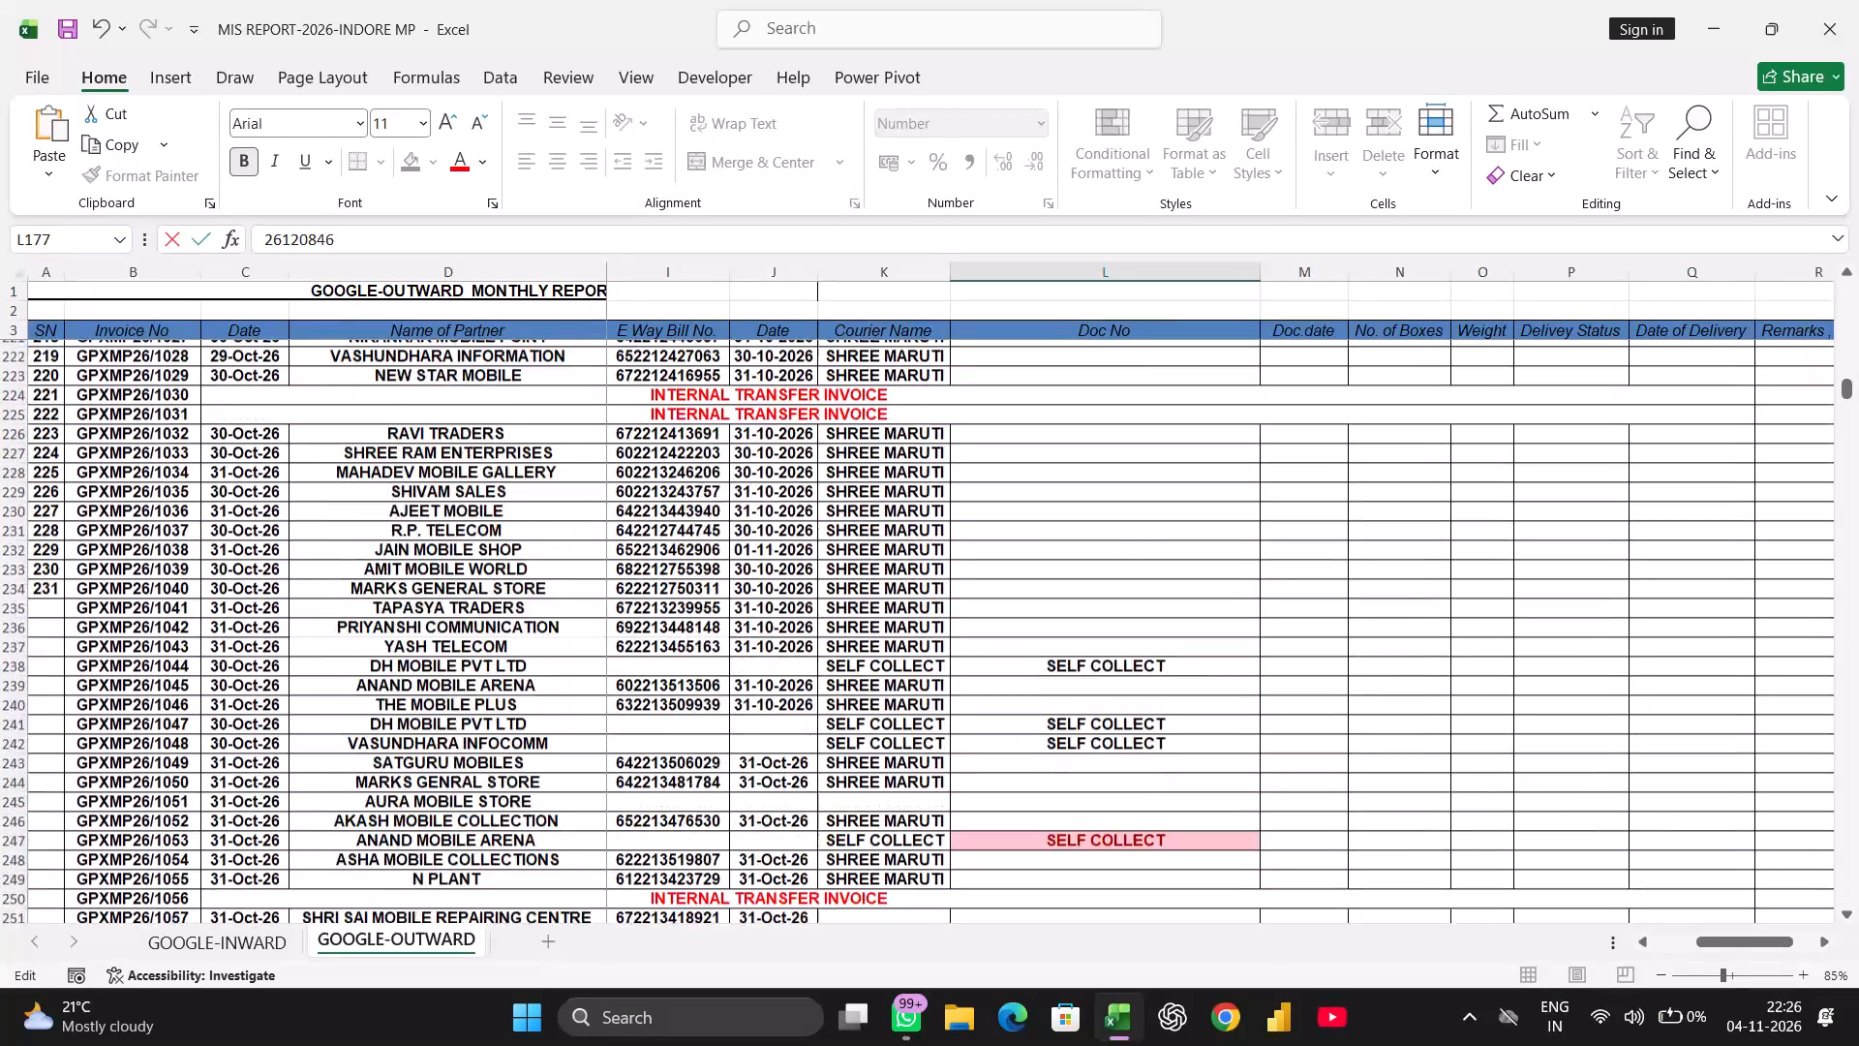
scroll(703, 615, "up", 3)
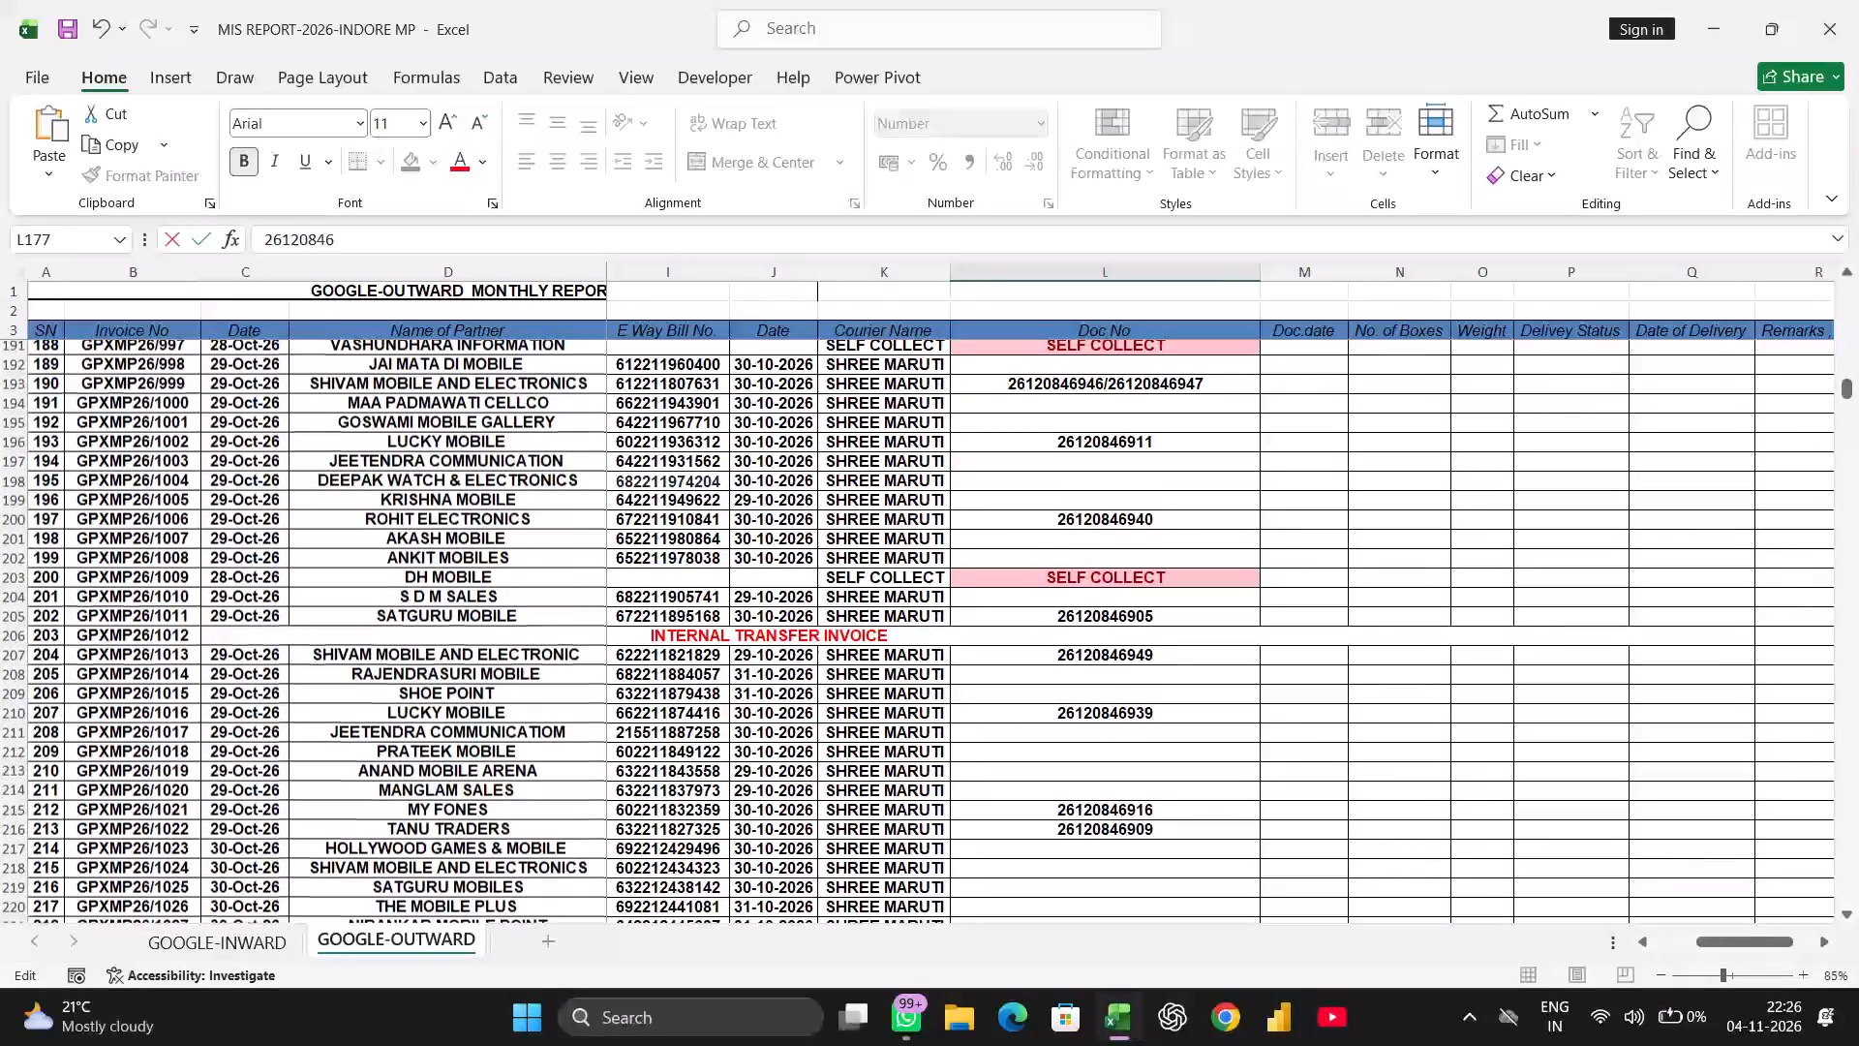
scroll(703, 615, "up", 1)
scroll(652, 698, "right", 1)
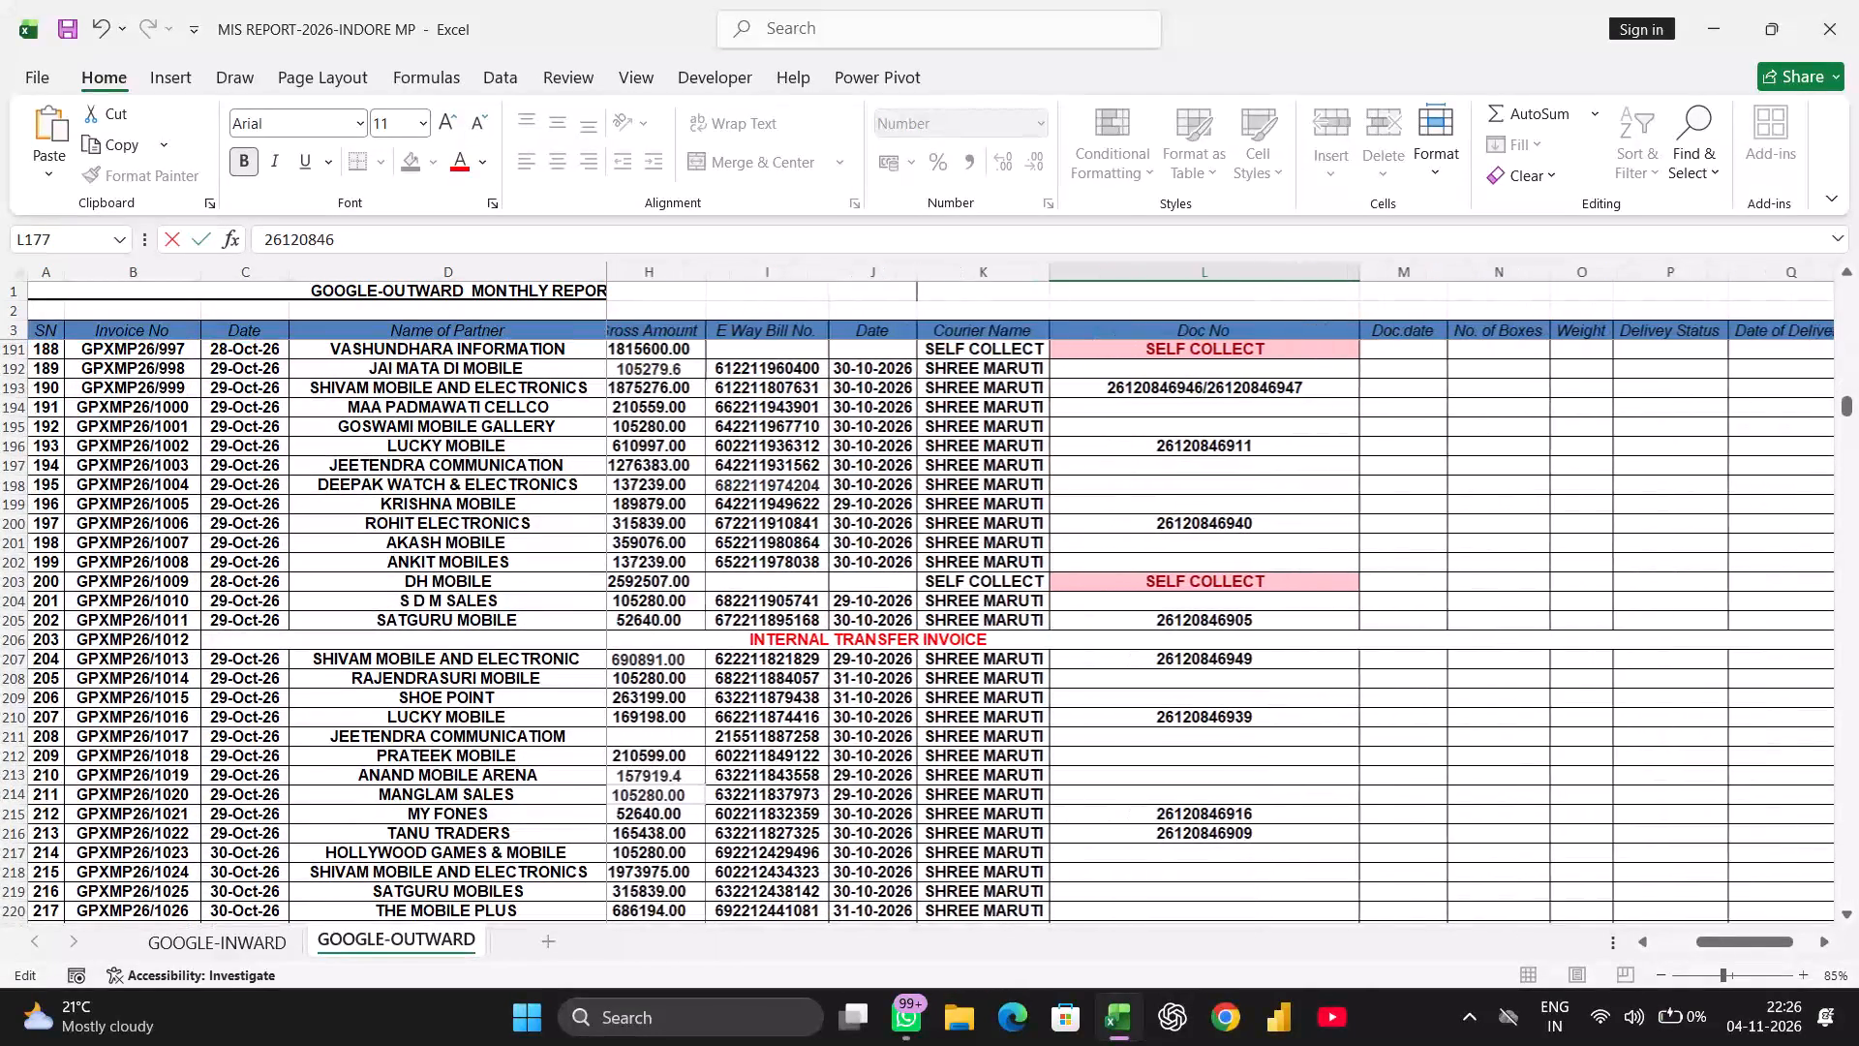
scroll(652, 698, "right", 3)
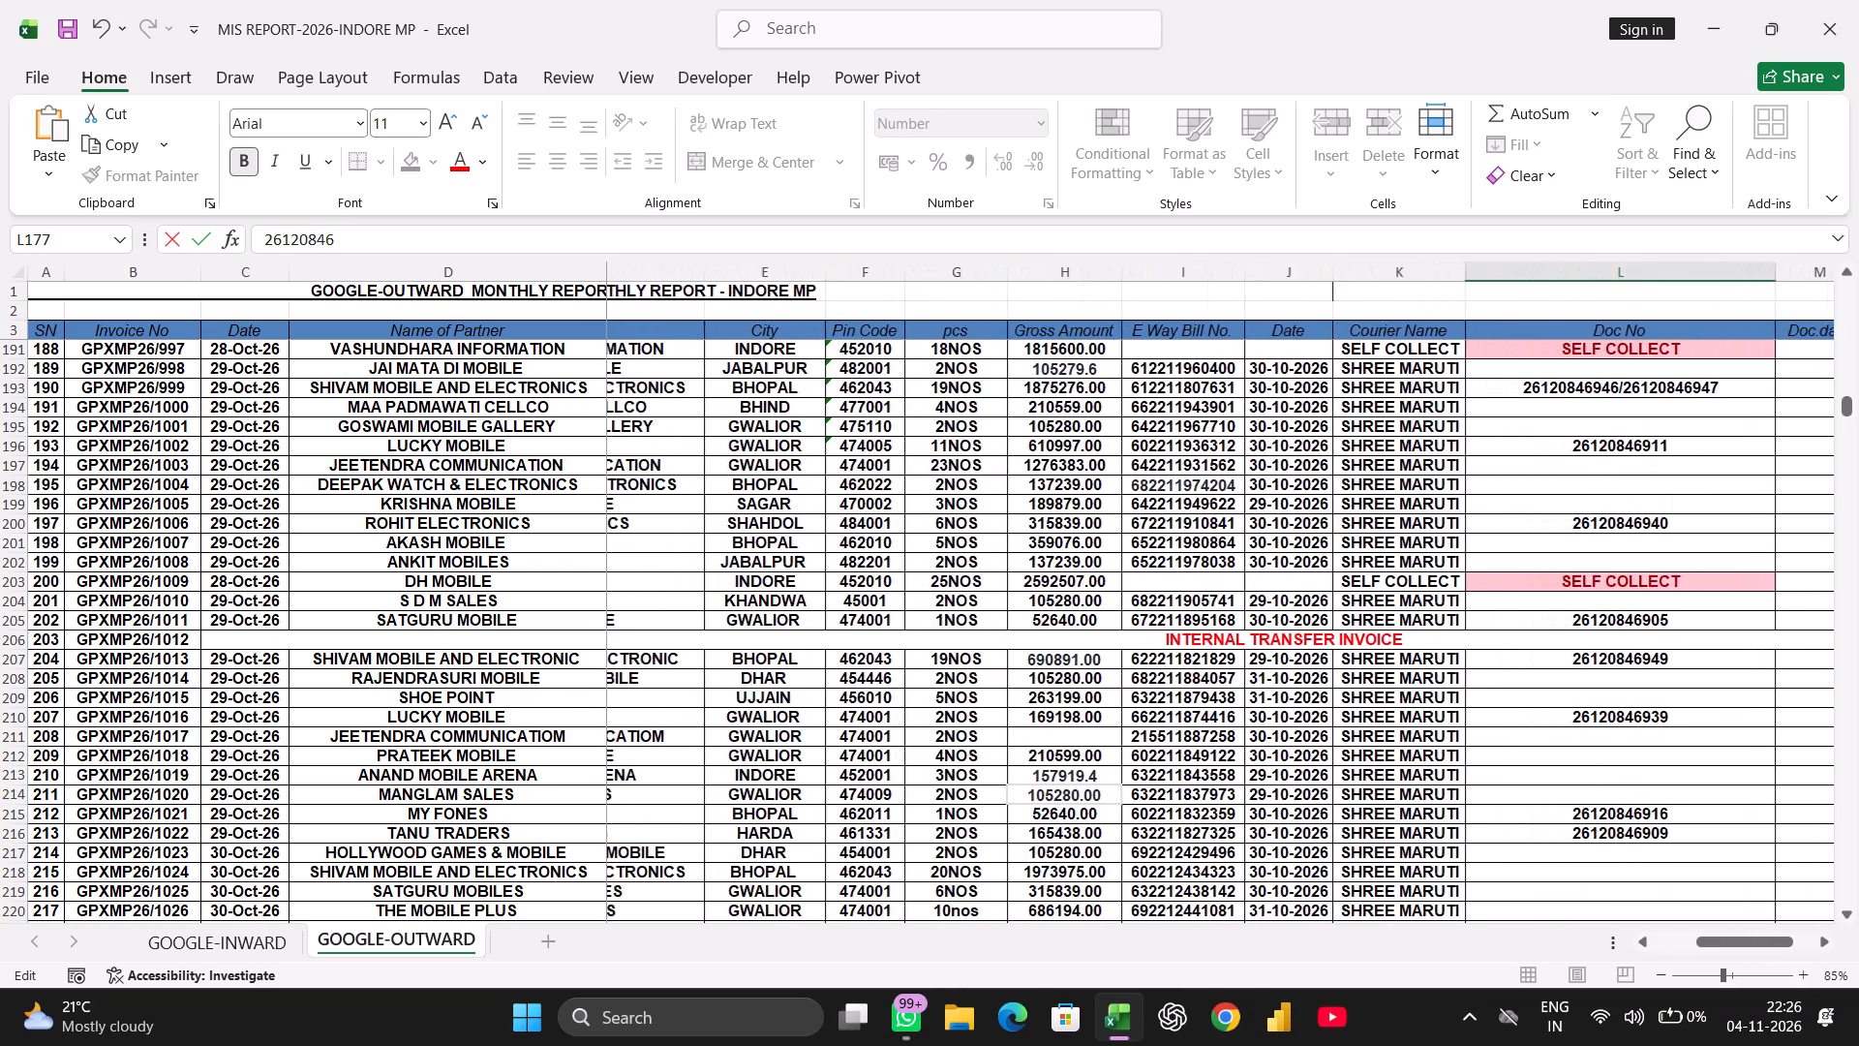
scroll(652, 698, "right", 2)
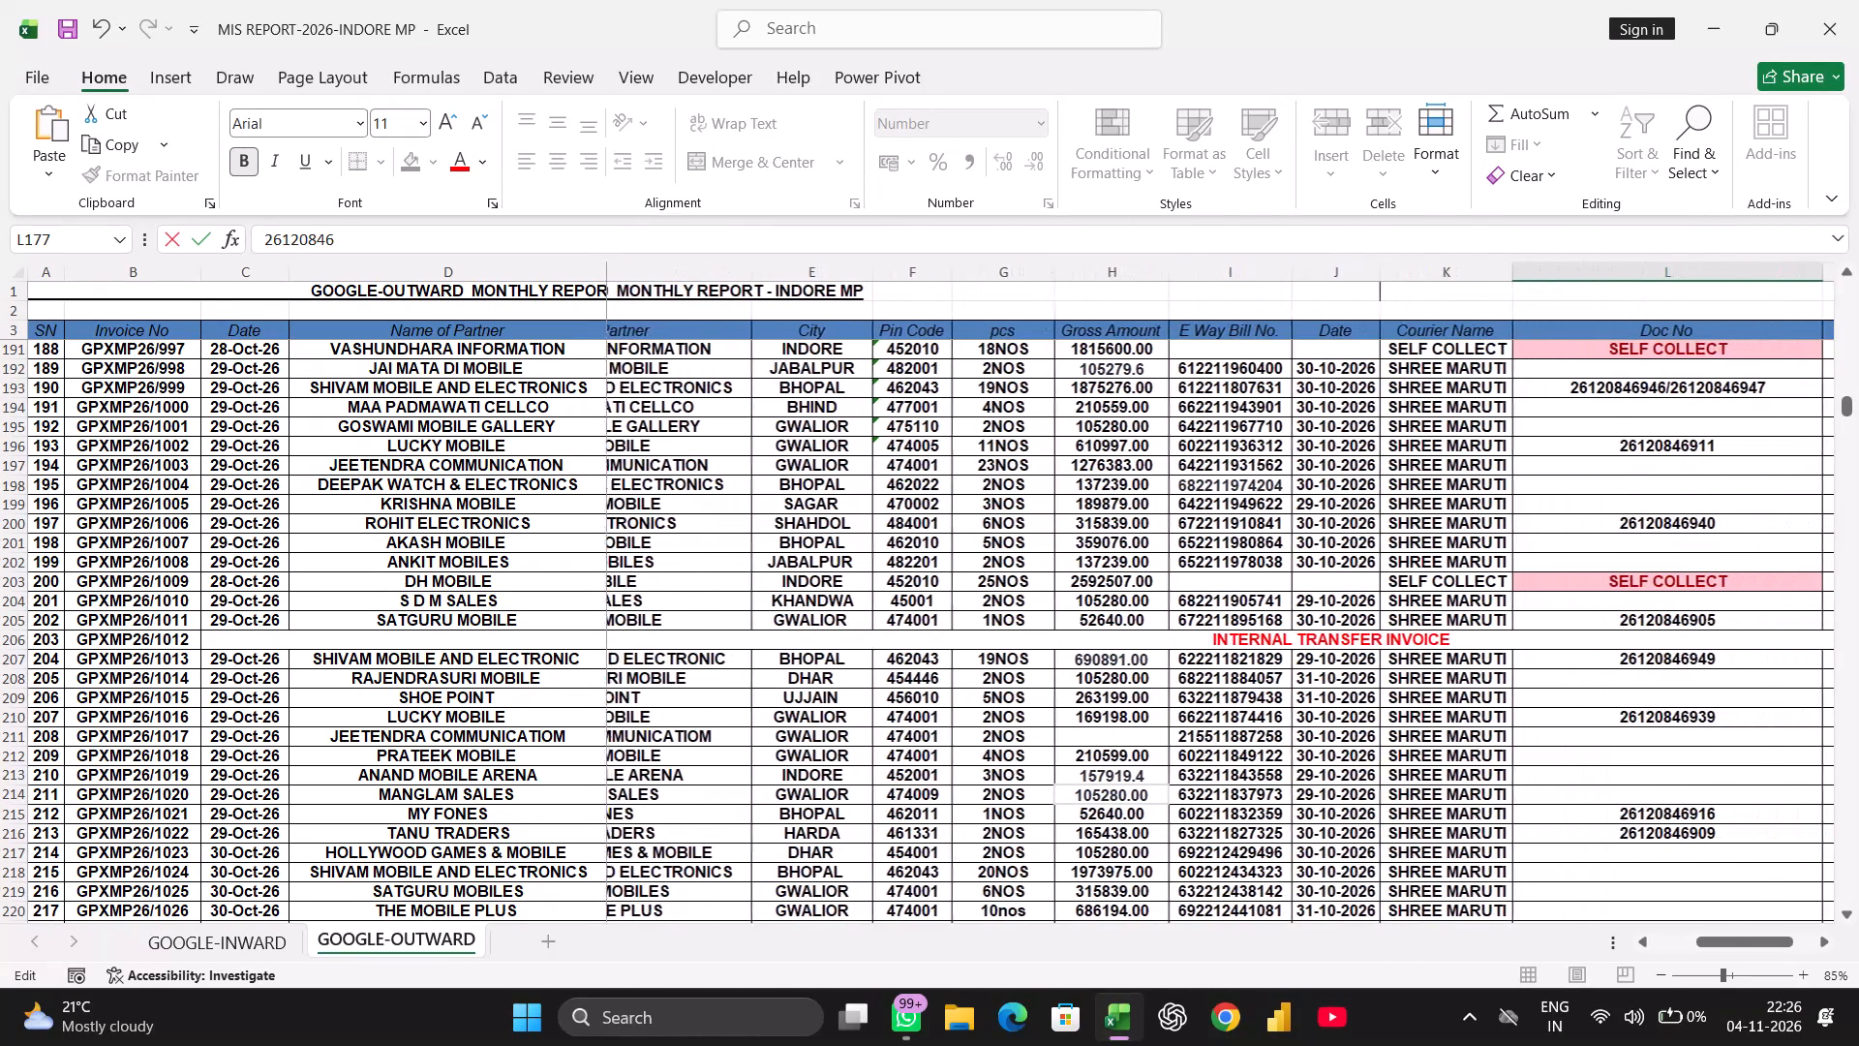
scroll(652, 698, "left", 2)
scroll(652, 698, "right", 1)
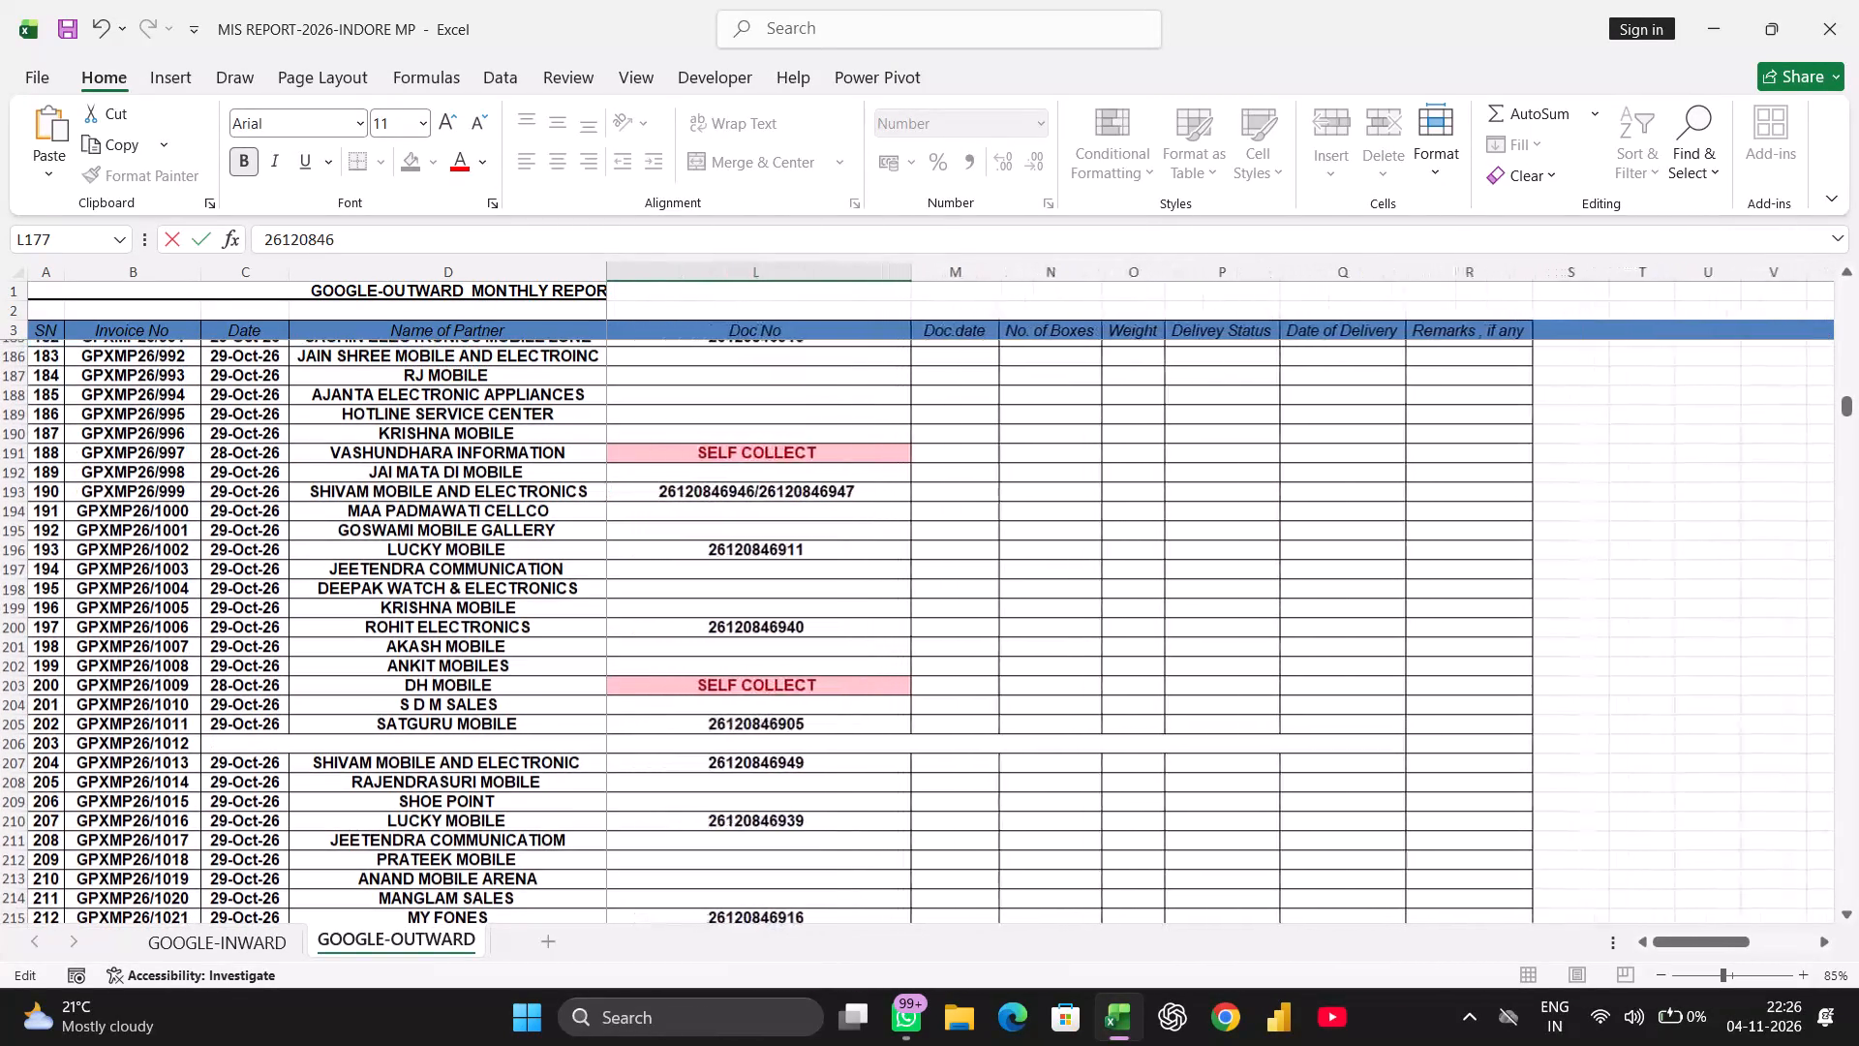
scroll(652, 698, "up", 4)
scroll(652, 698, "down", 1)
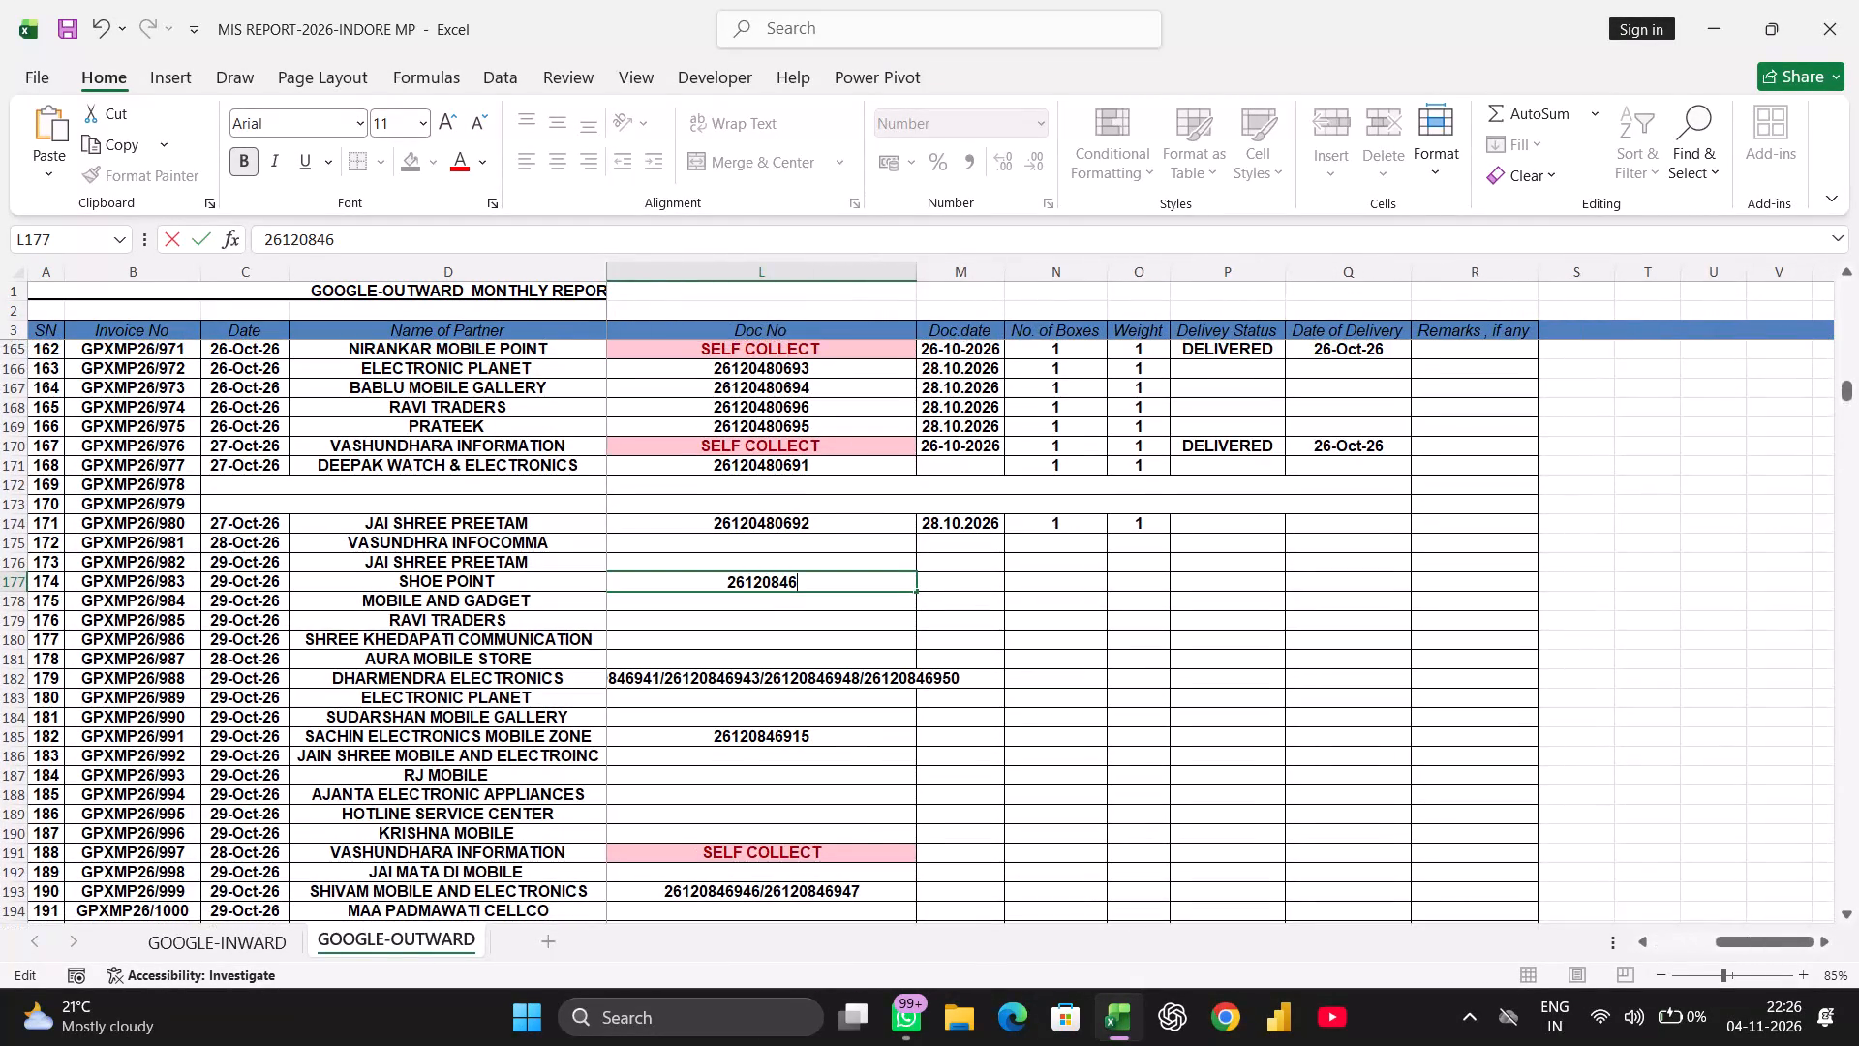
scroll(652, 698, "up", 1)
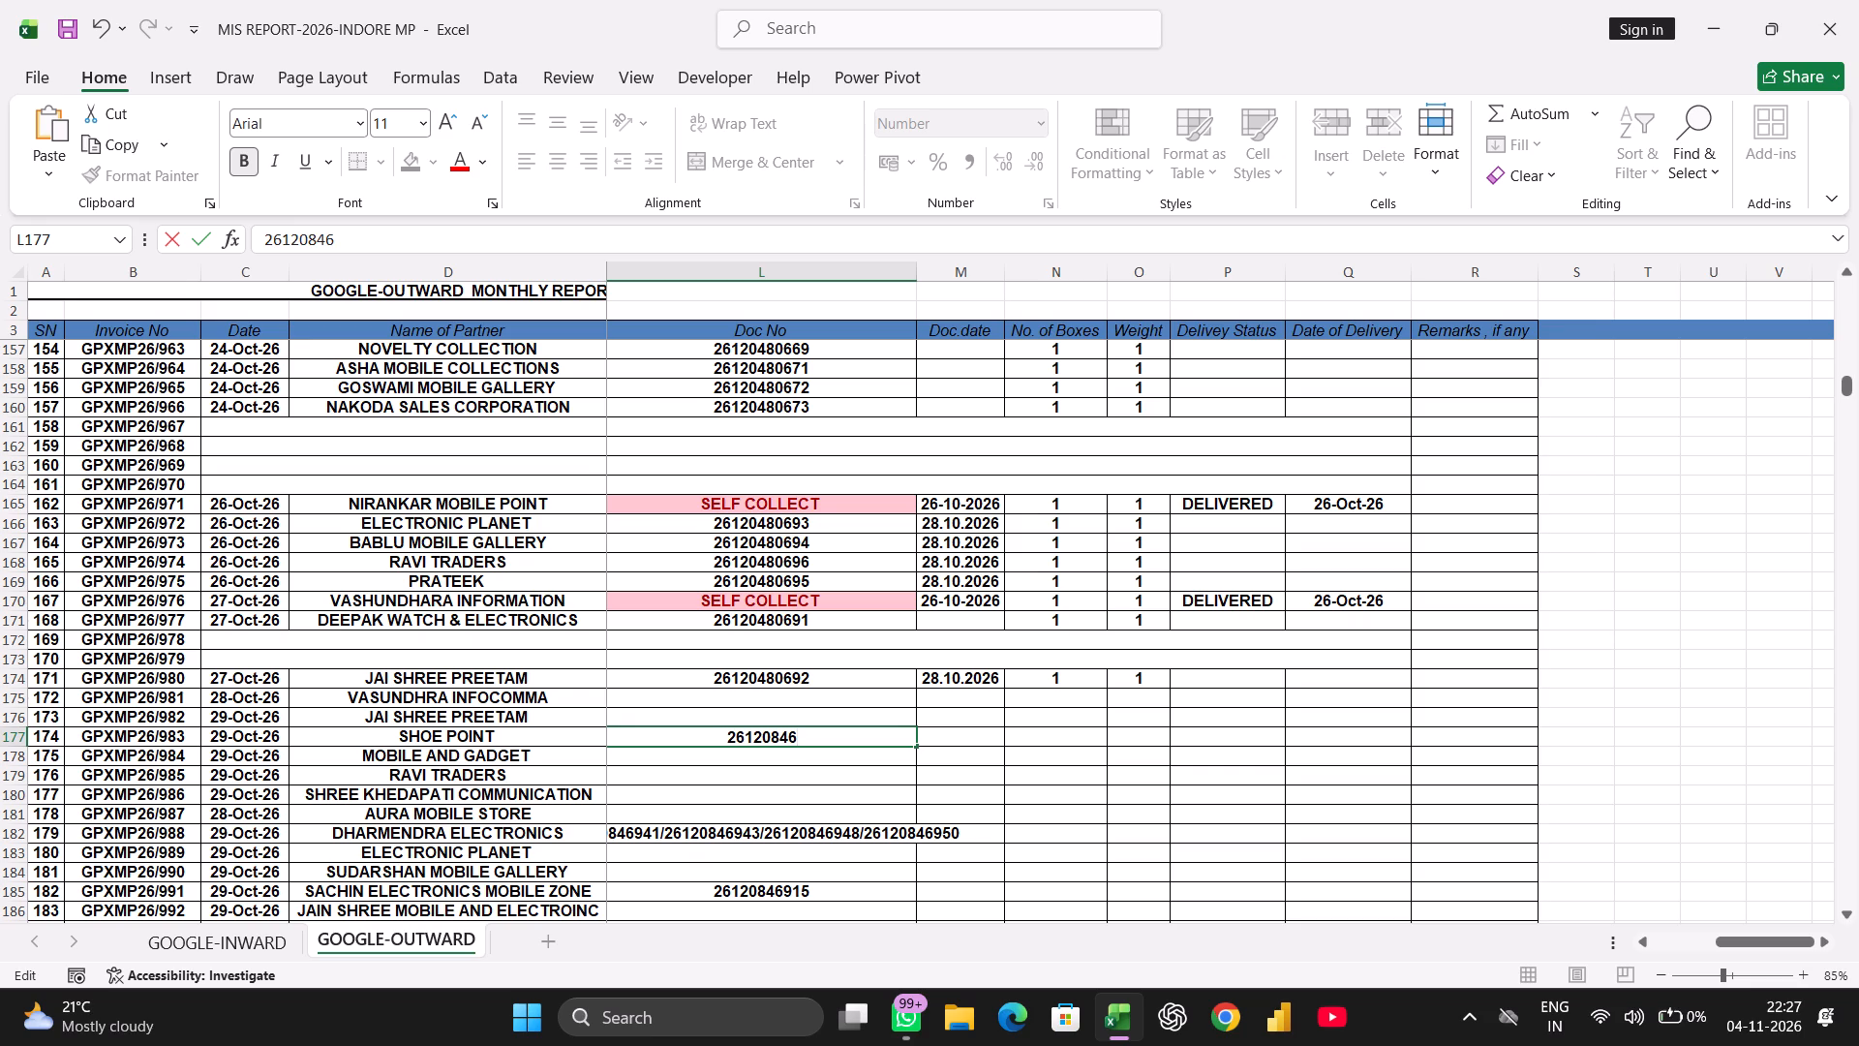
key("9")
type("31")
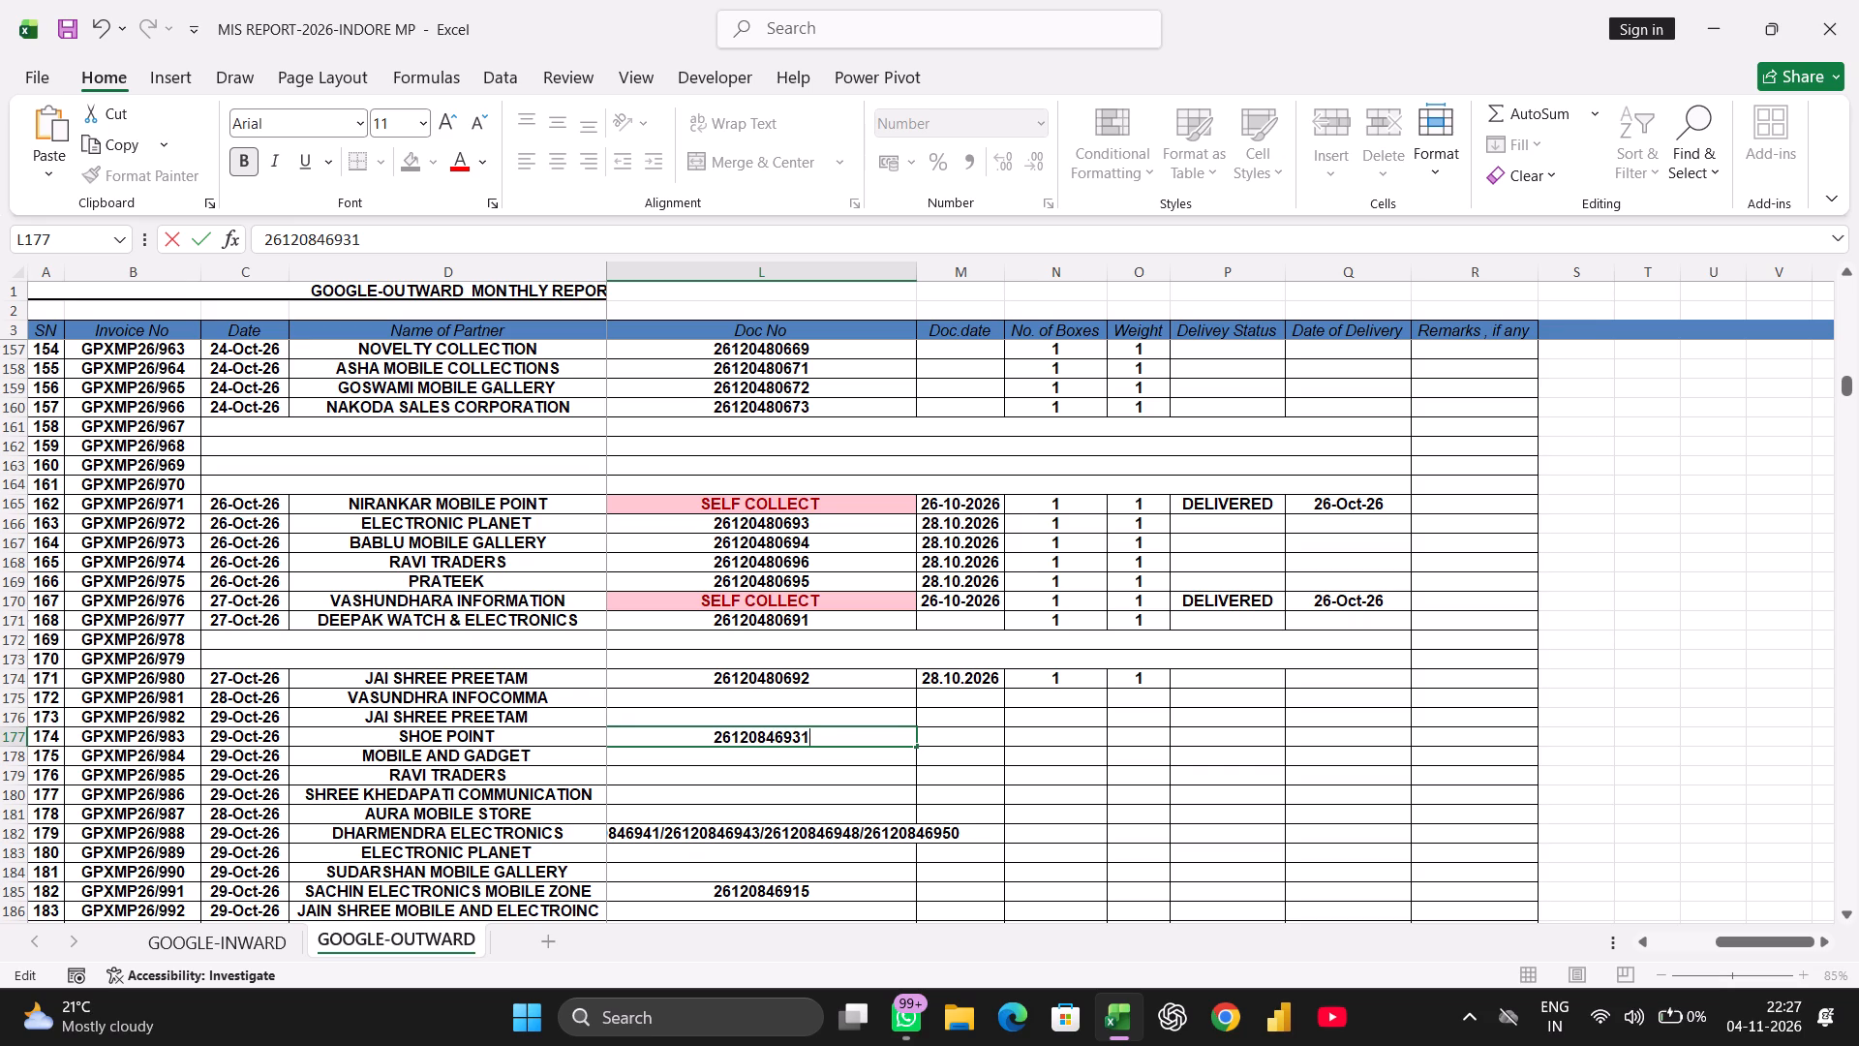
key("slash")
key("ctrl+v")
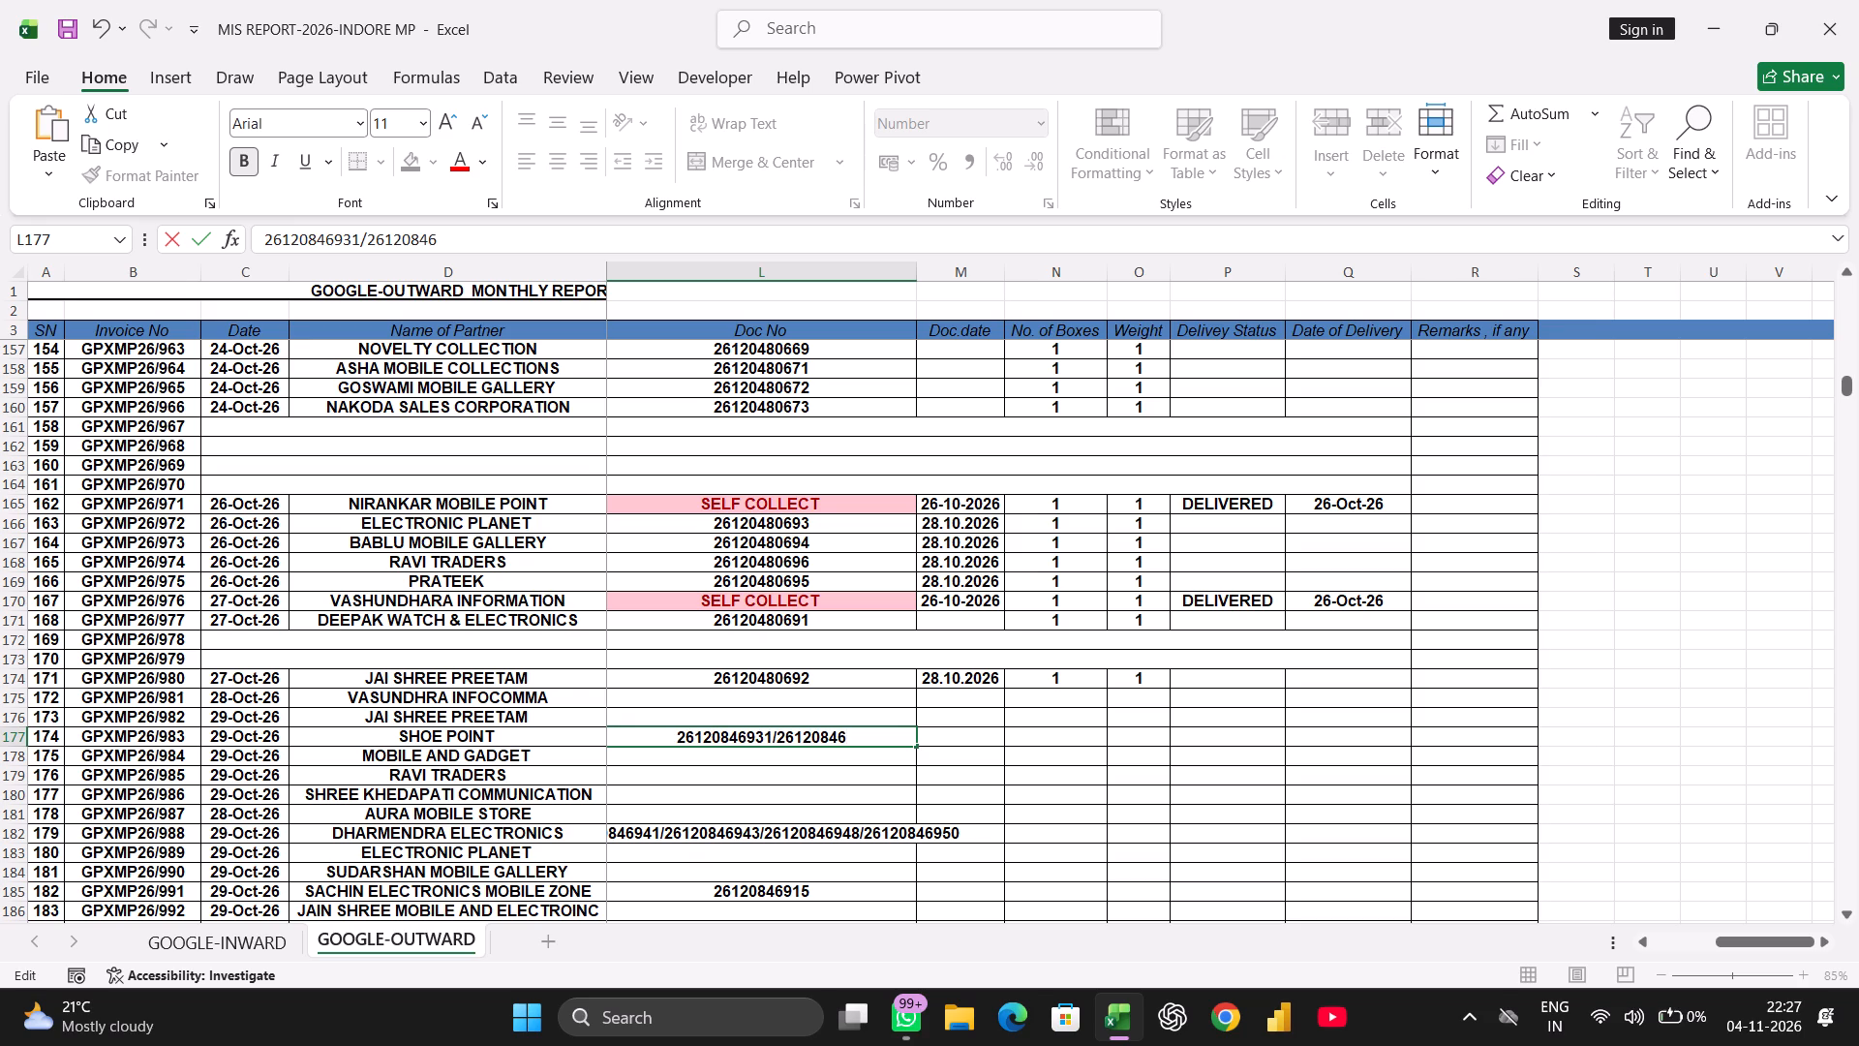
type("937")
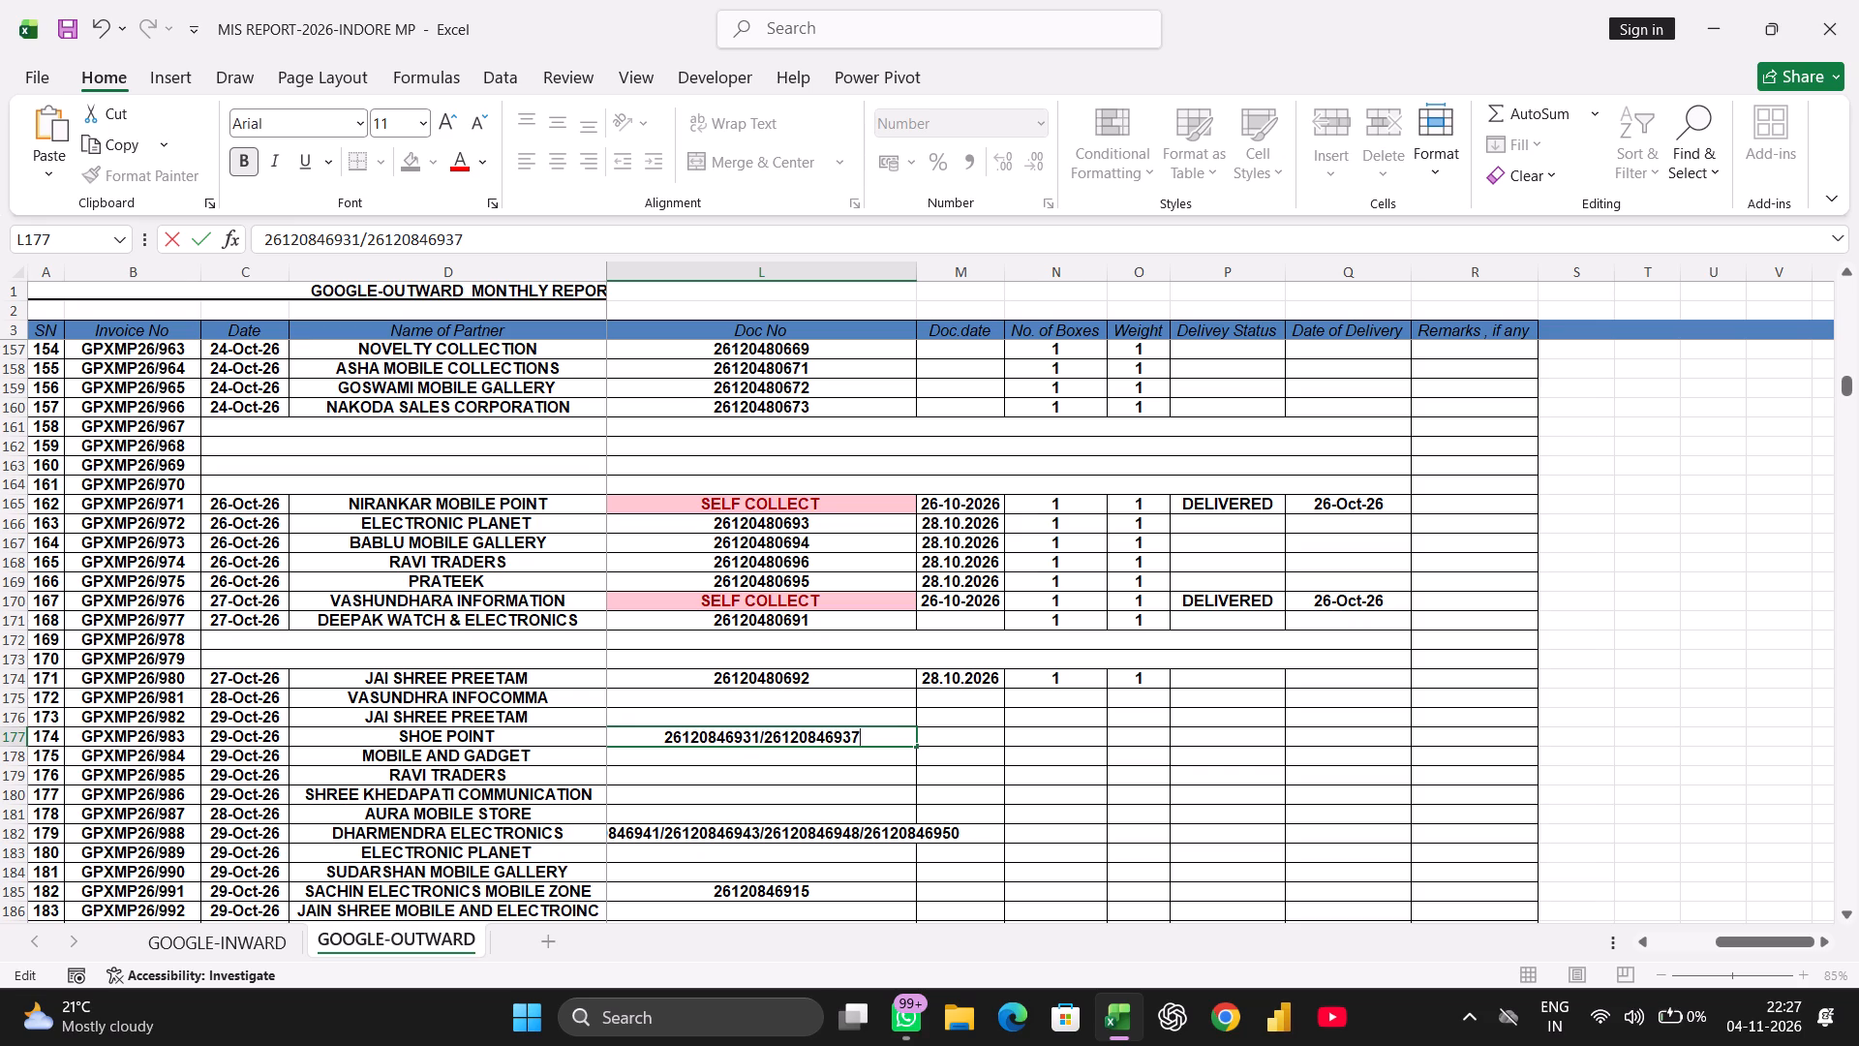
Look through the invoices after GPXMP26/983 for another SHOE POINT row that still lacks a Doc No.
scroll(488, 791, "down", 2)
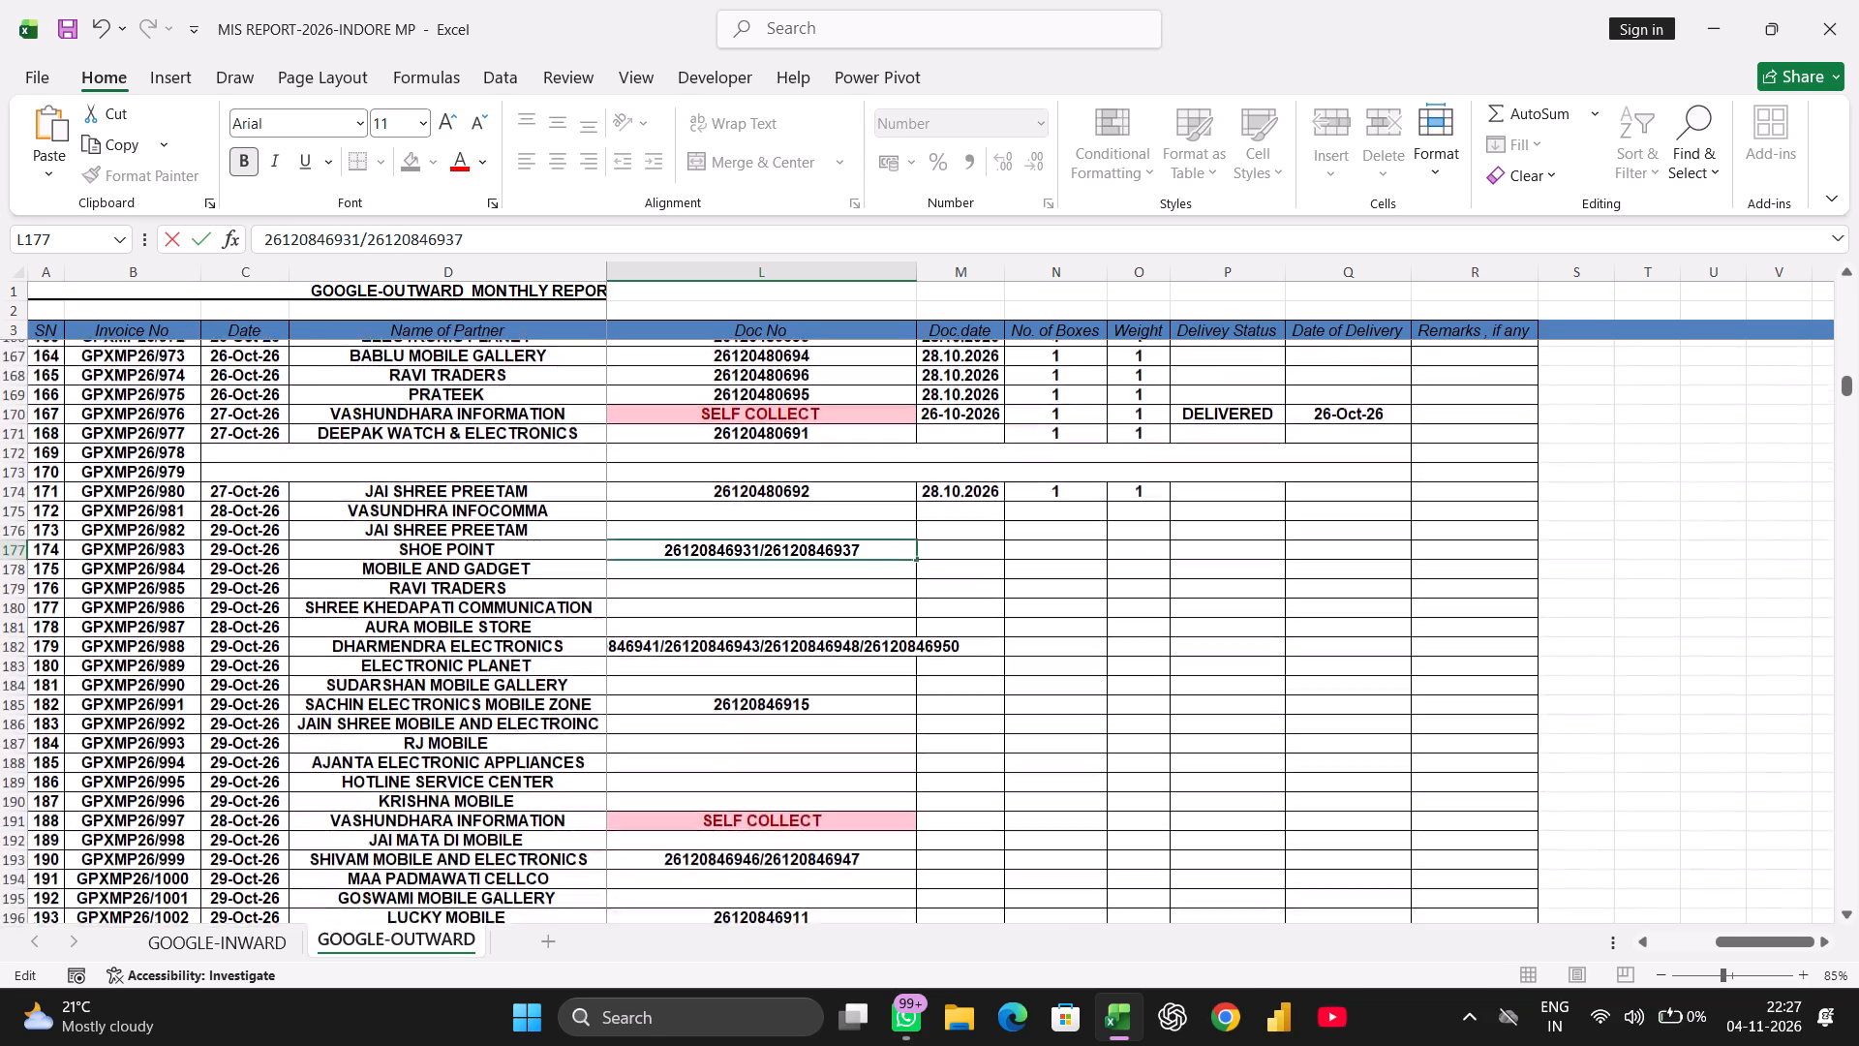
scroll(488, 791, "down", 4)
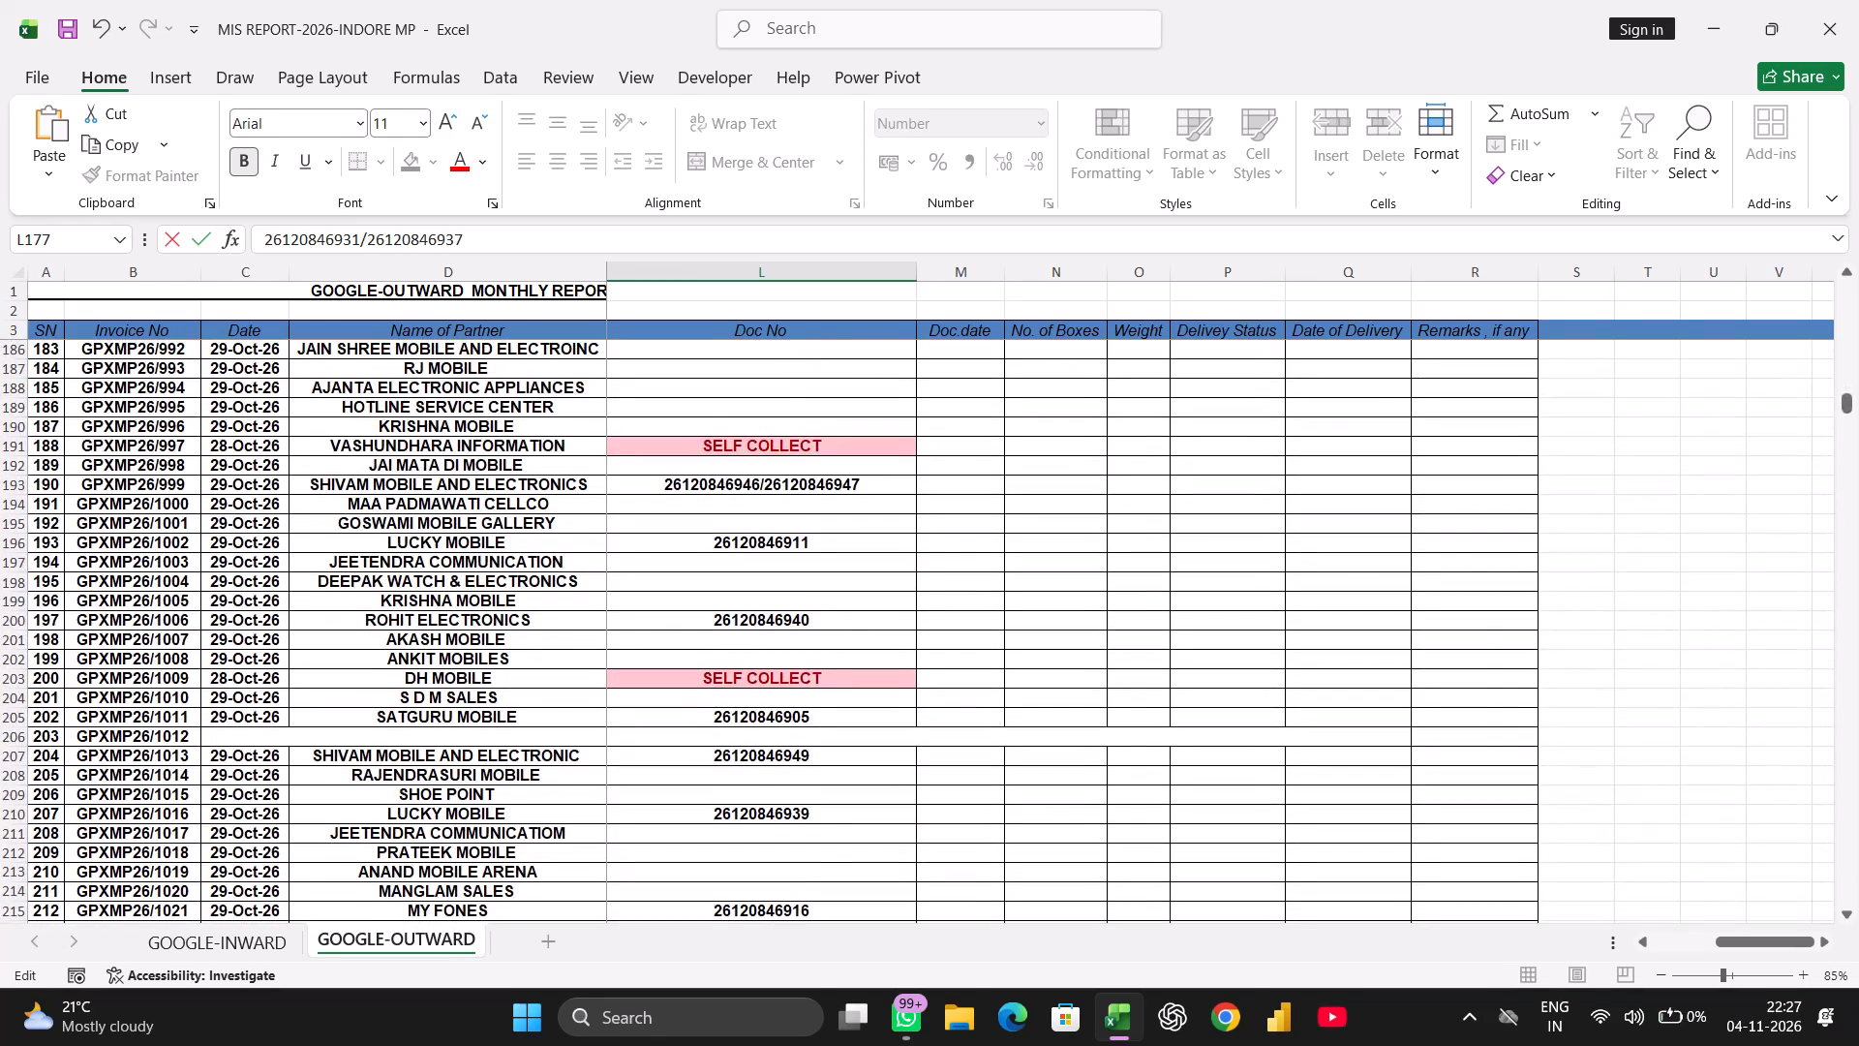
scroll(488, 791, "up", 3)
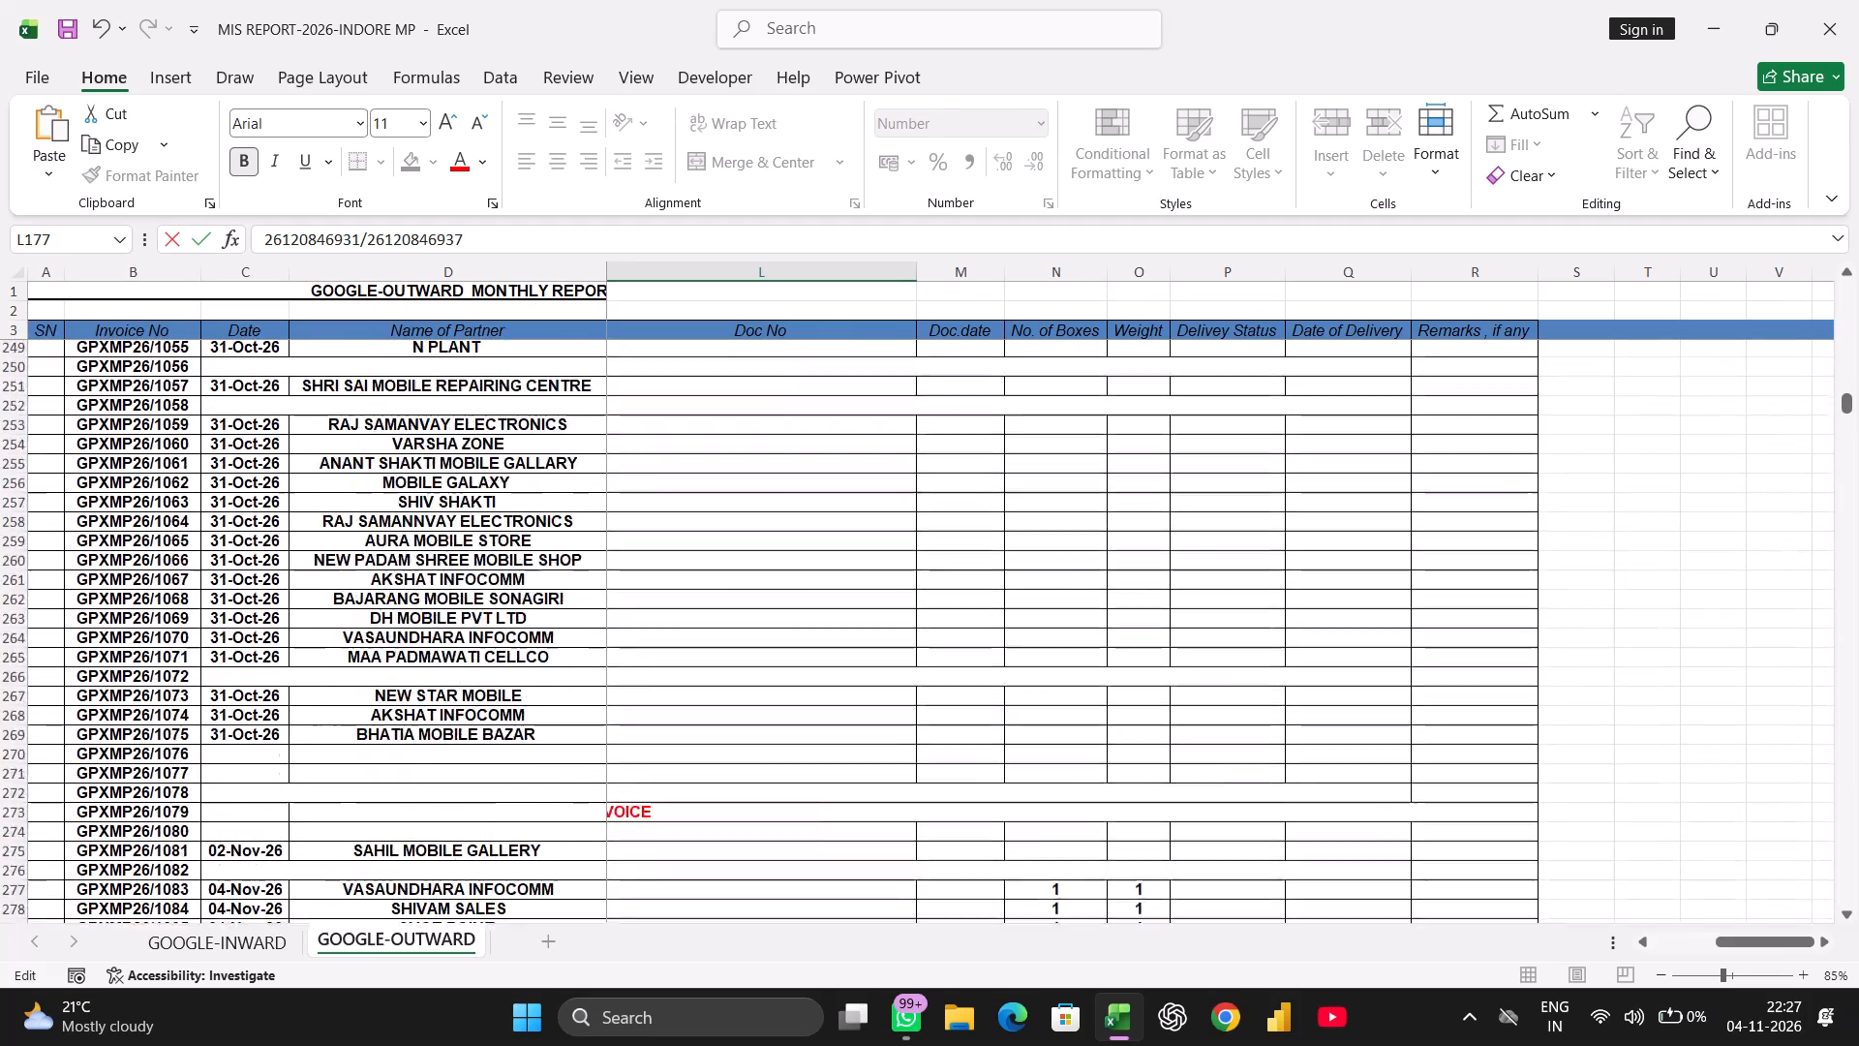
scroll(488, 791, "up", 2)
scroll(488, 791, "right", 1)
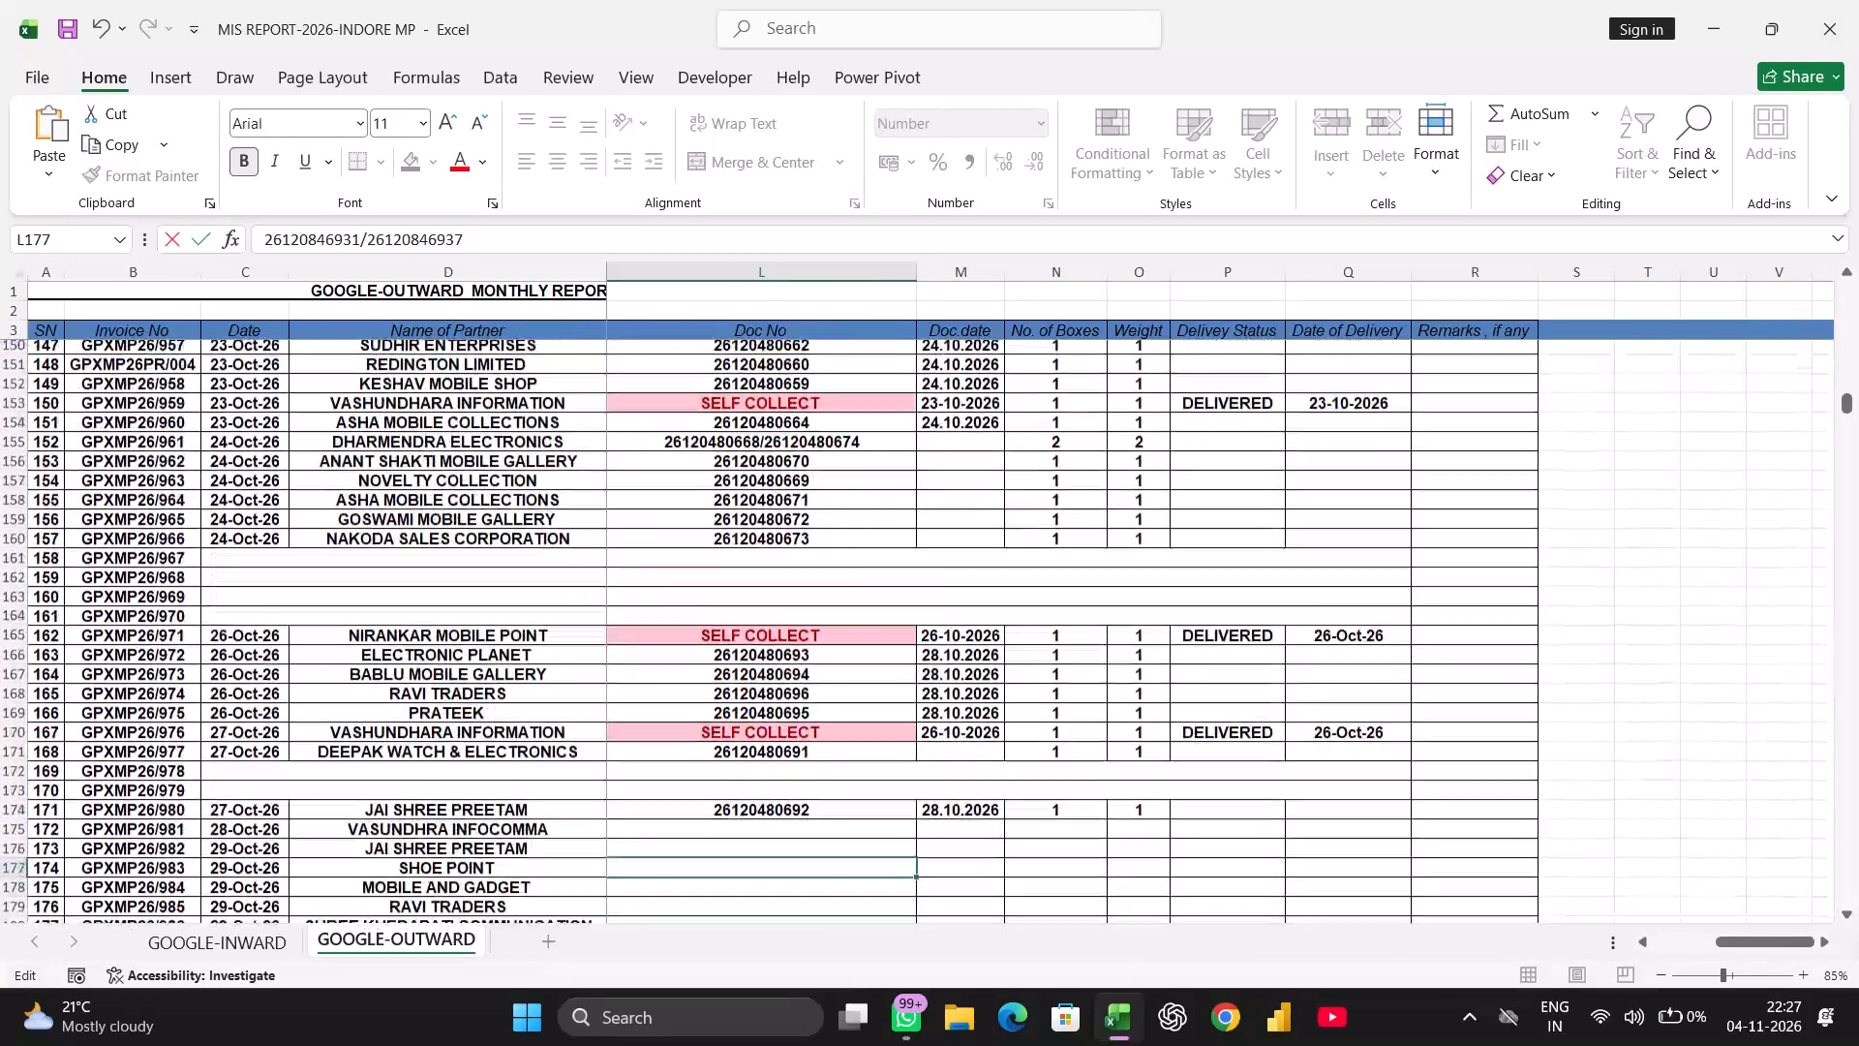
scroll(488, 791, "right", 2)
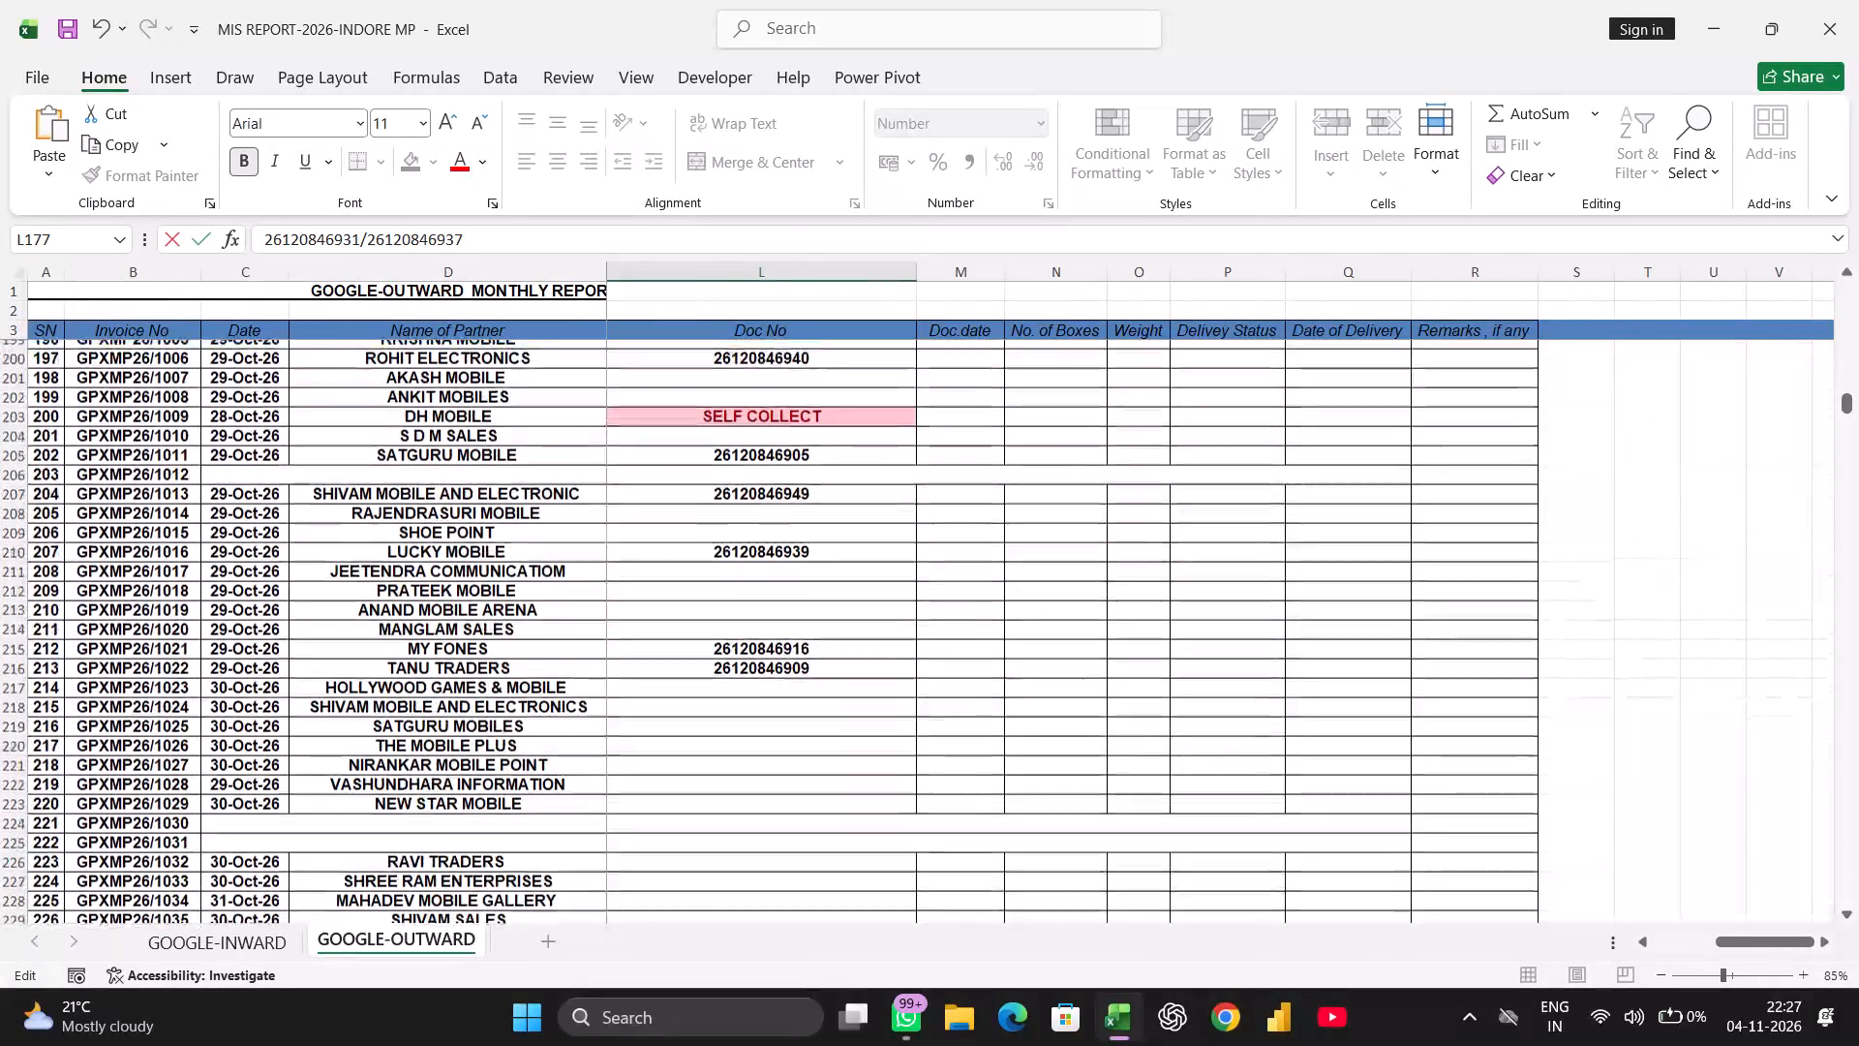
scroll(488, 791, "down", 2)
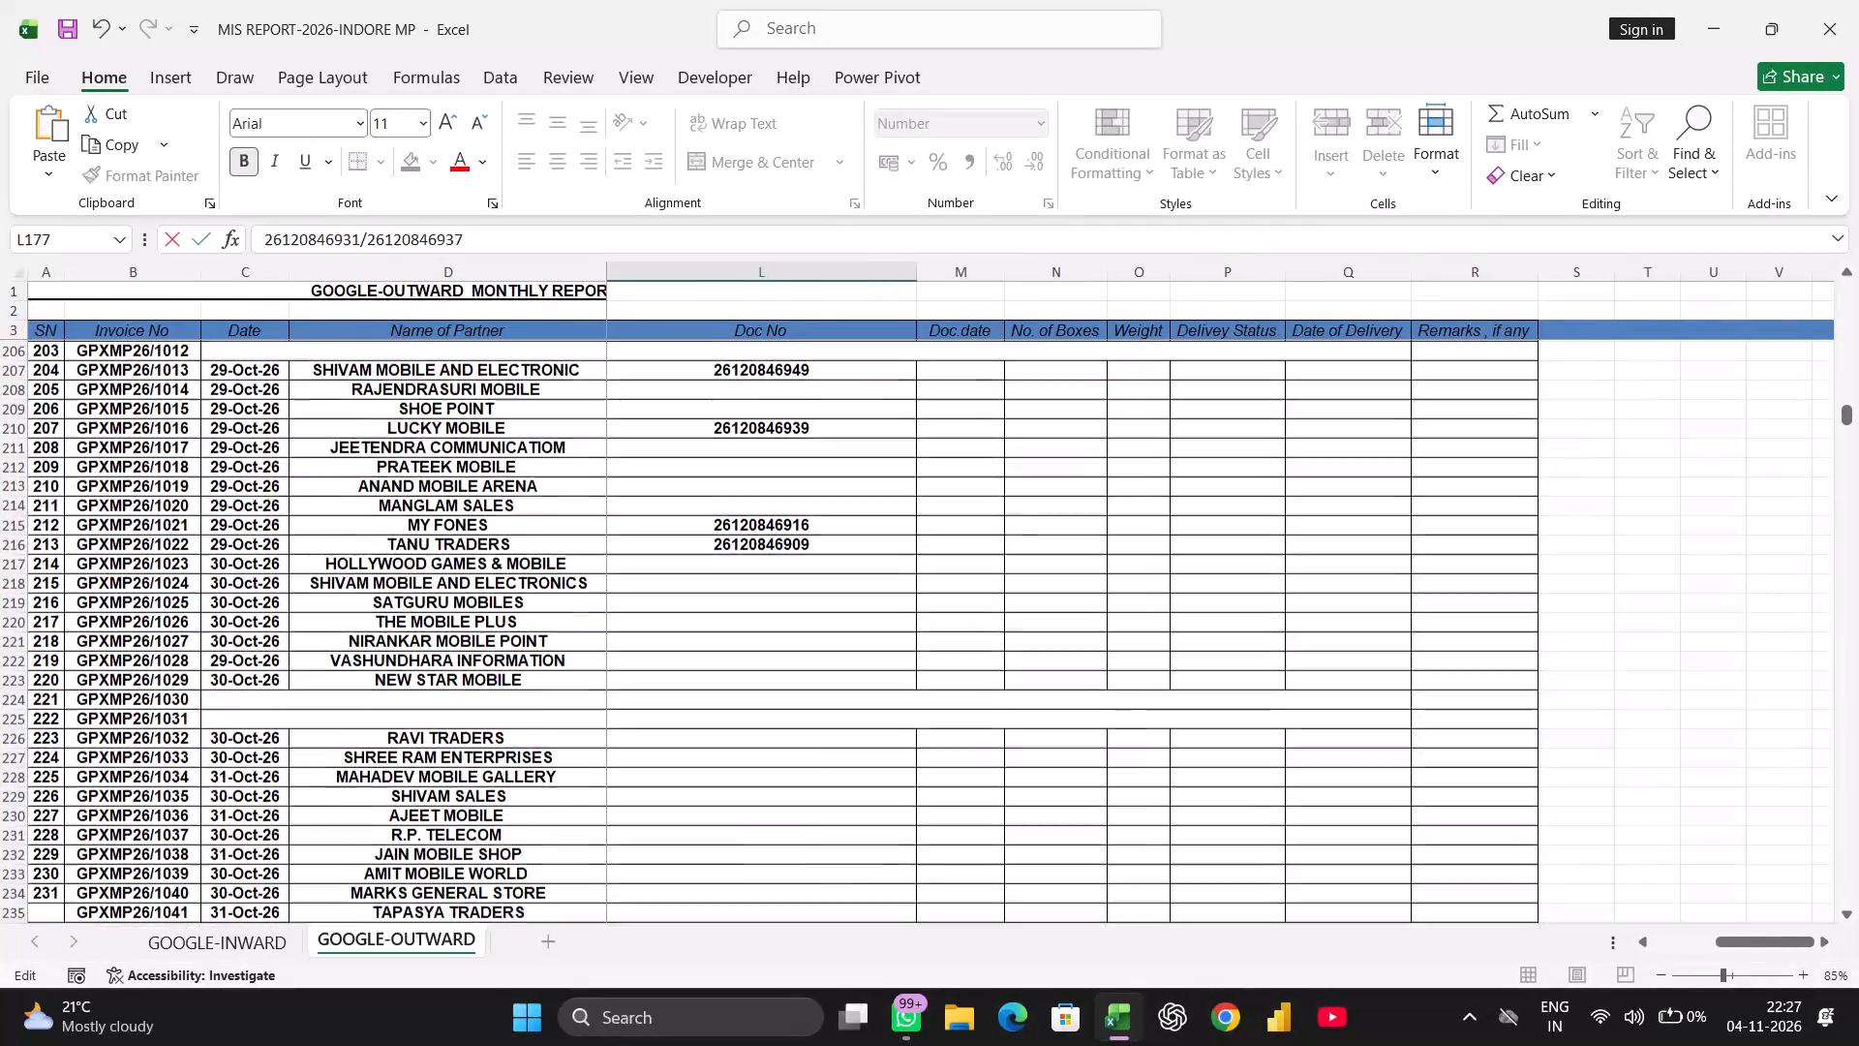
scroll(488, 791, "down", 3)
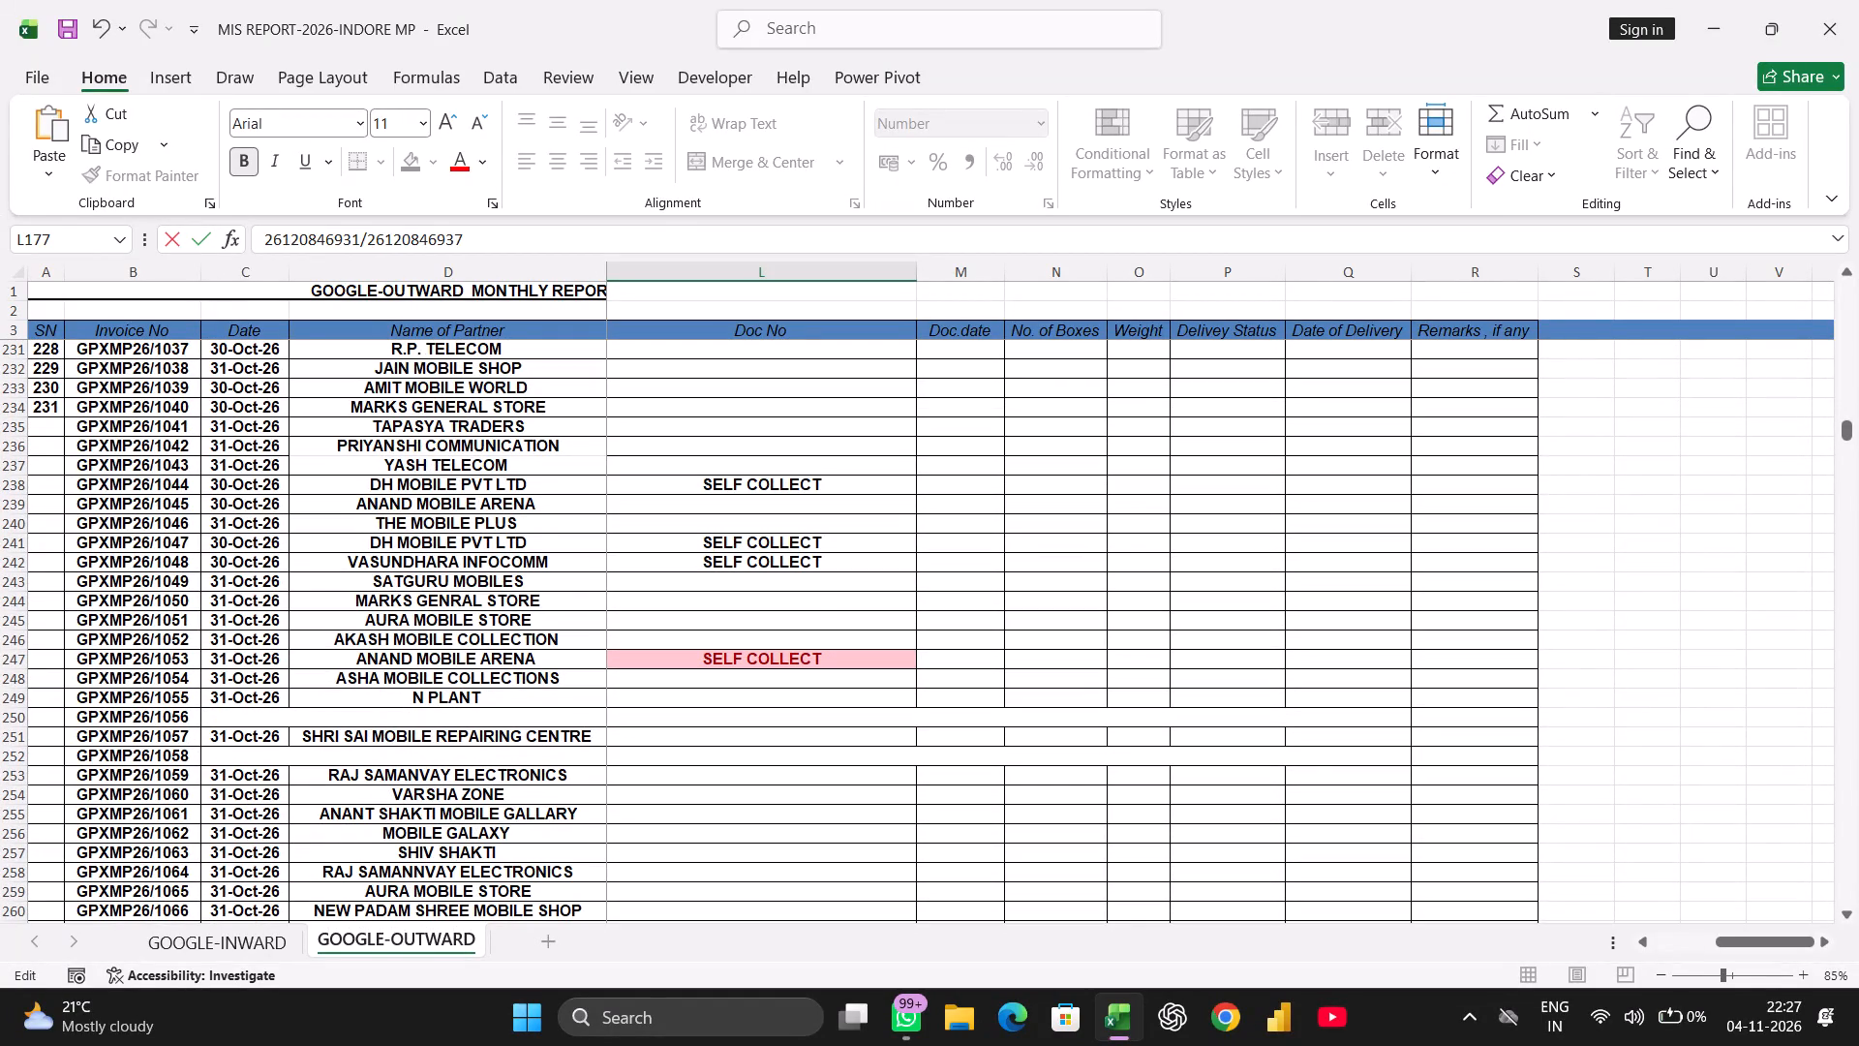
scroll(488, 791, "up", 4)
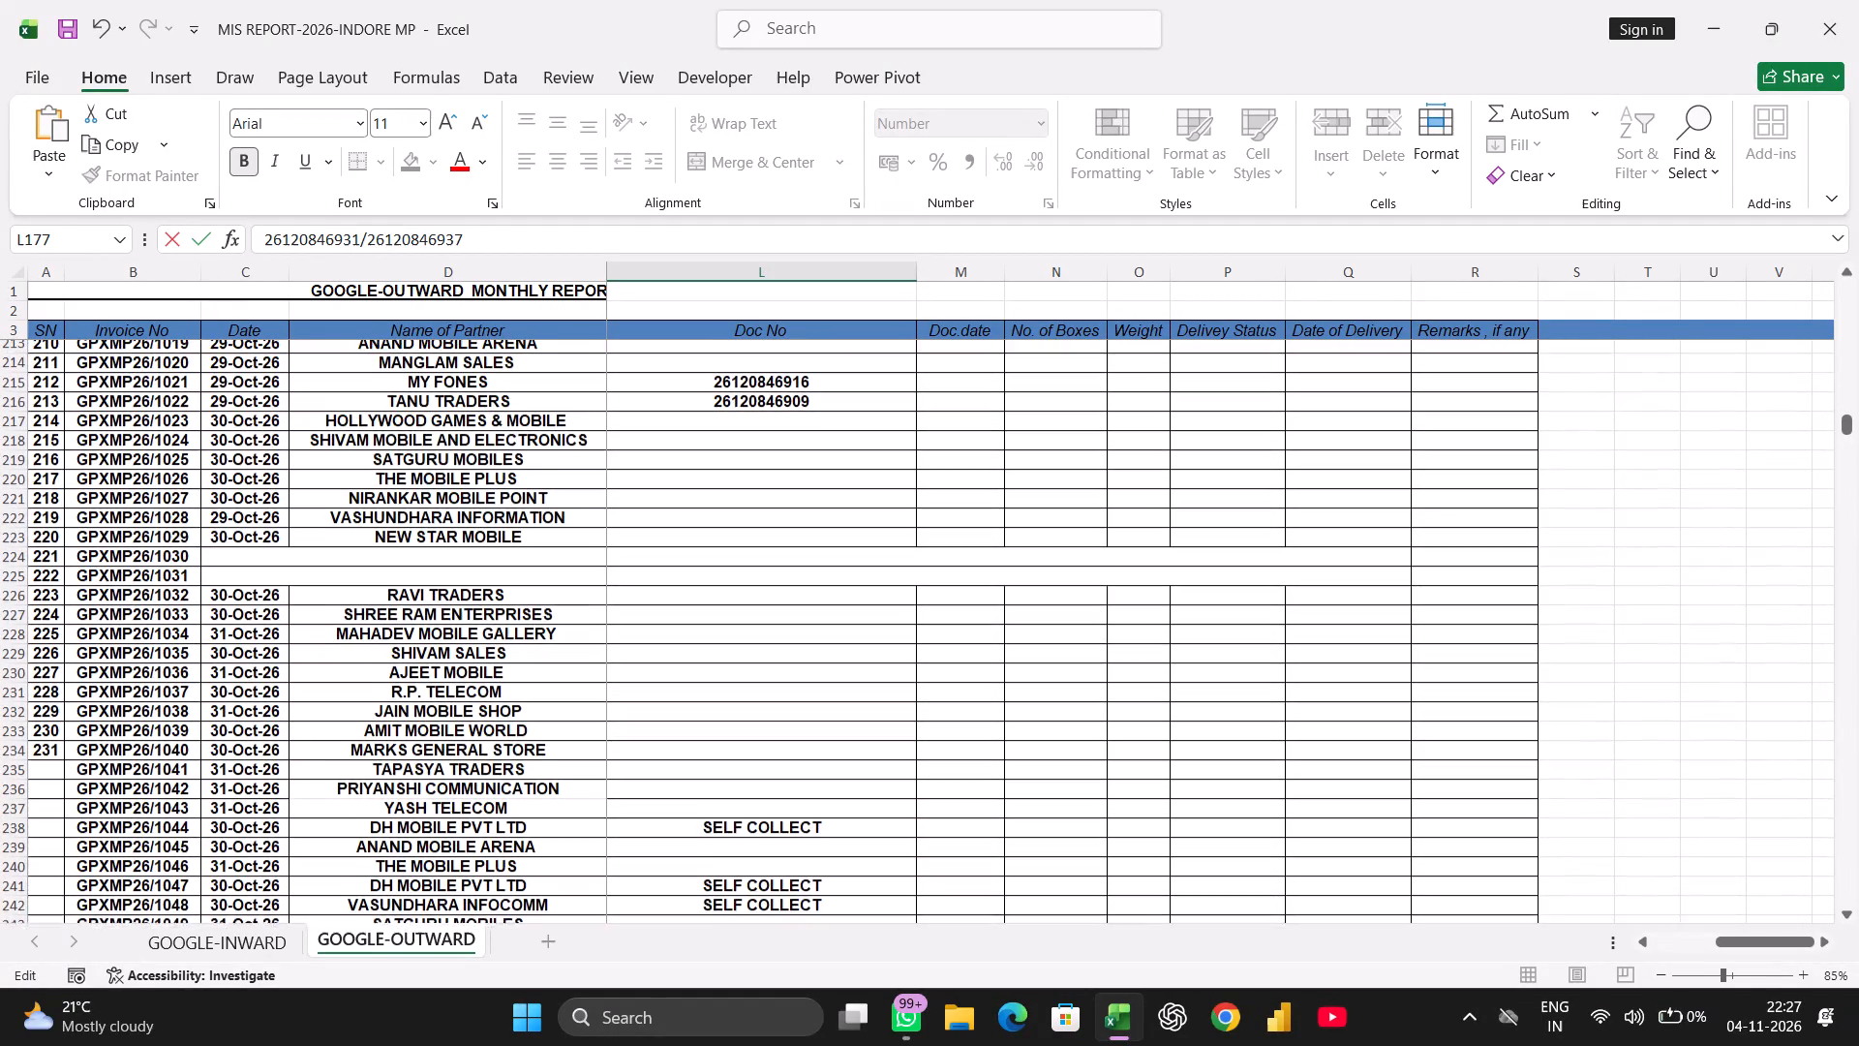
scroll(488, 791, "up", 1)
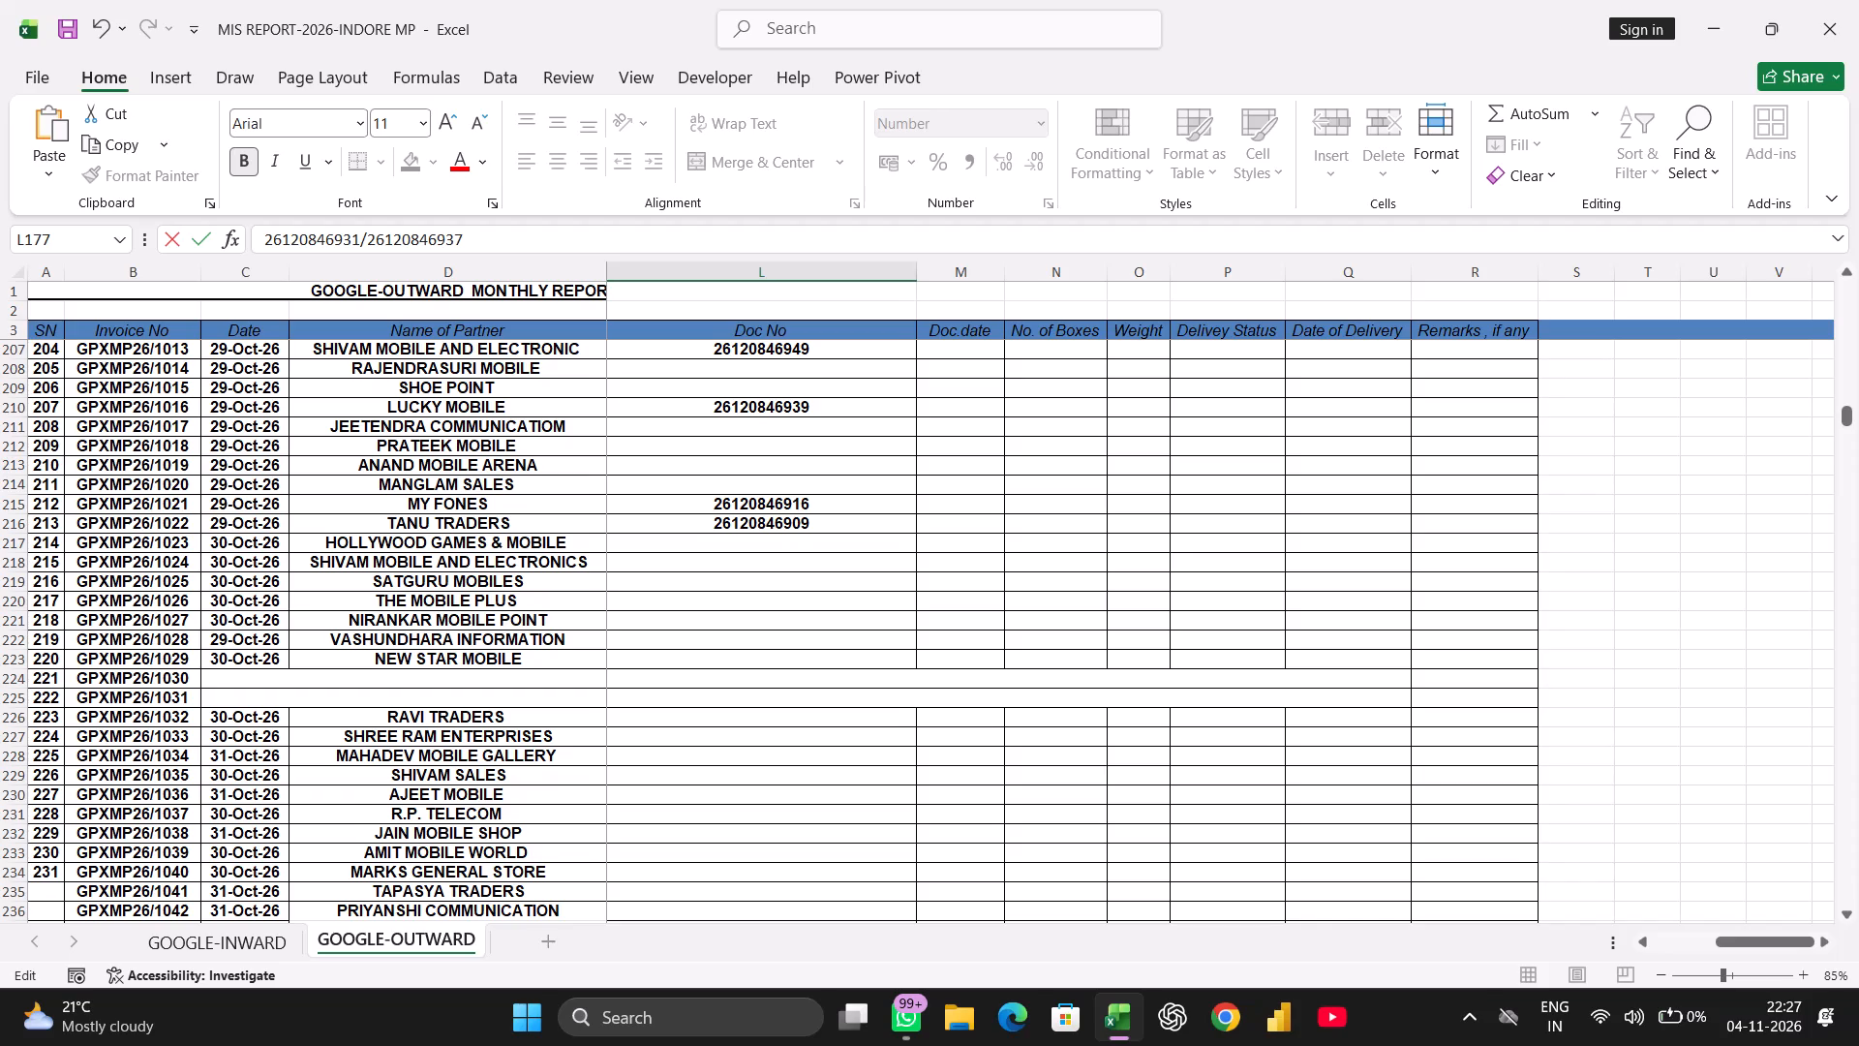
scroll(488, 791, "up", 1)
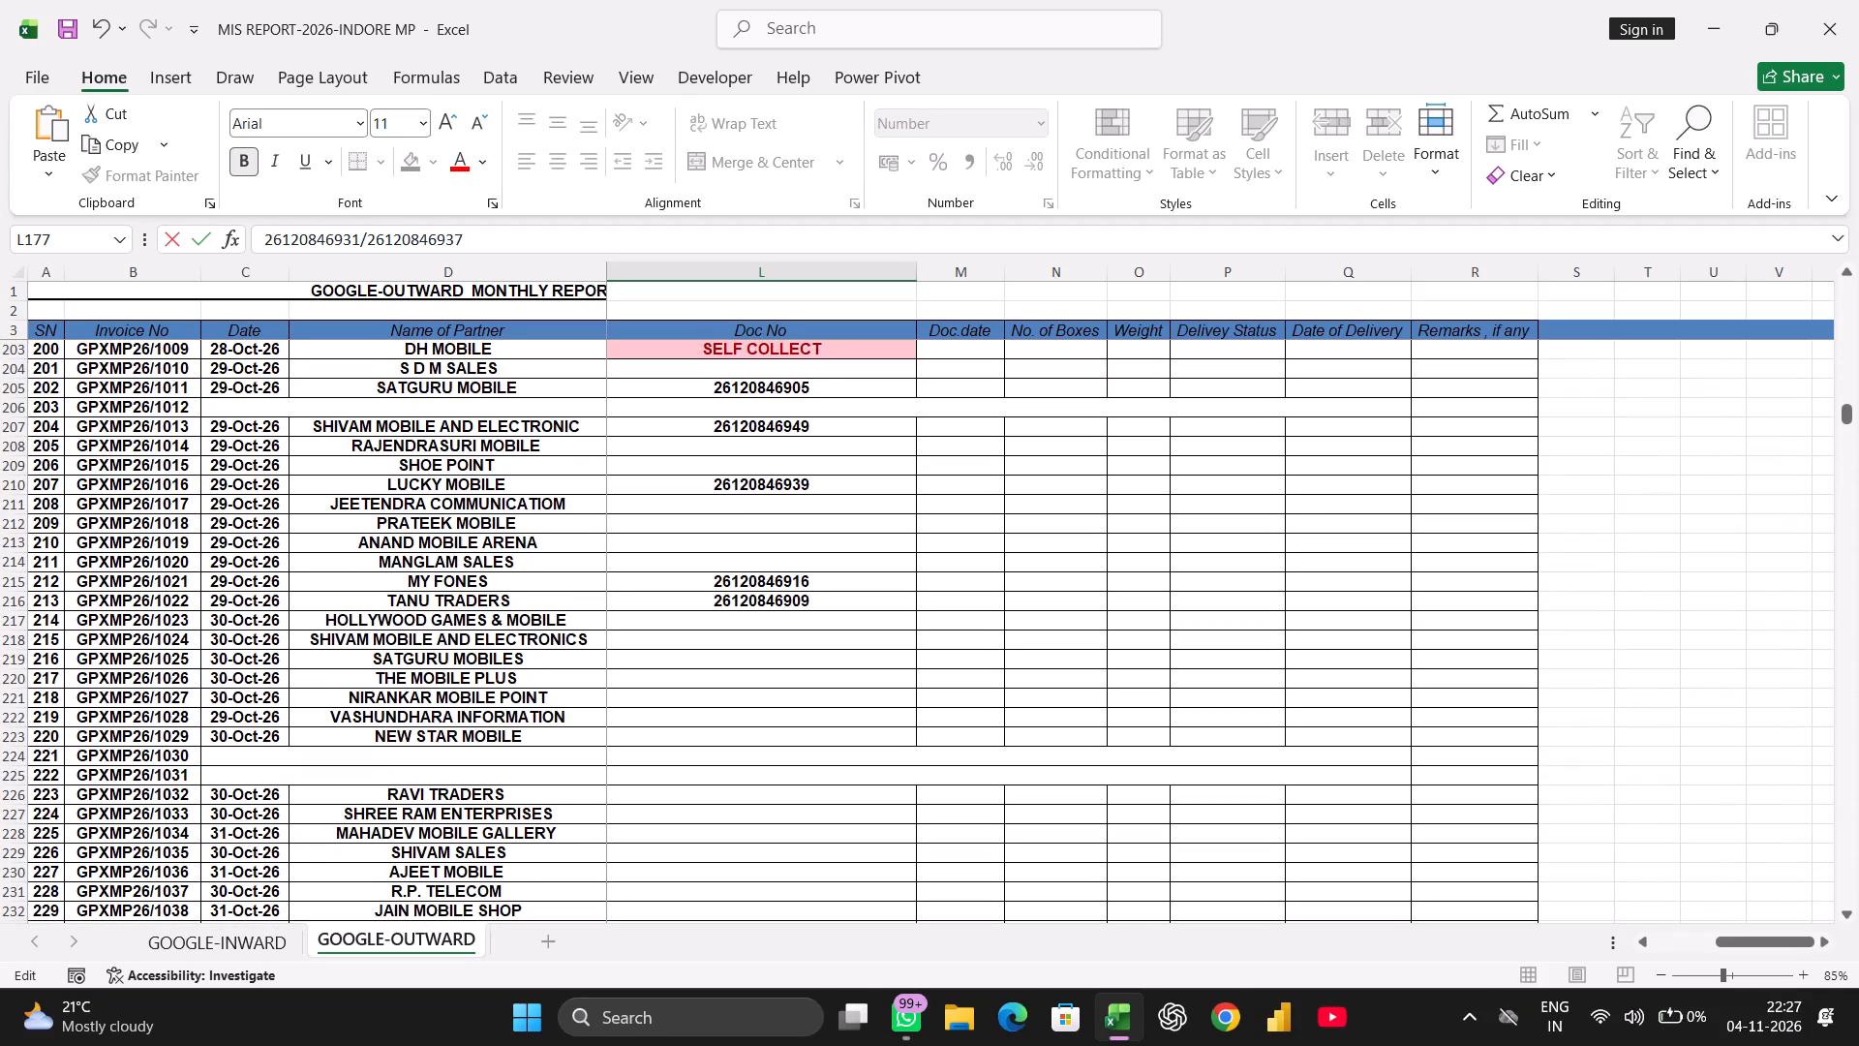
scroll(488, 791, "up", 1)
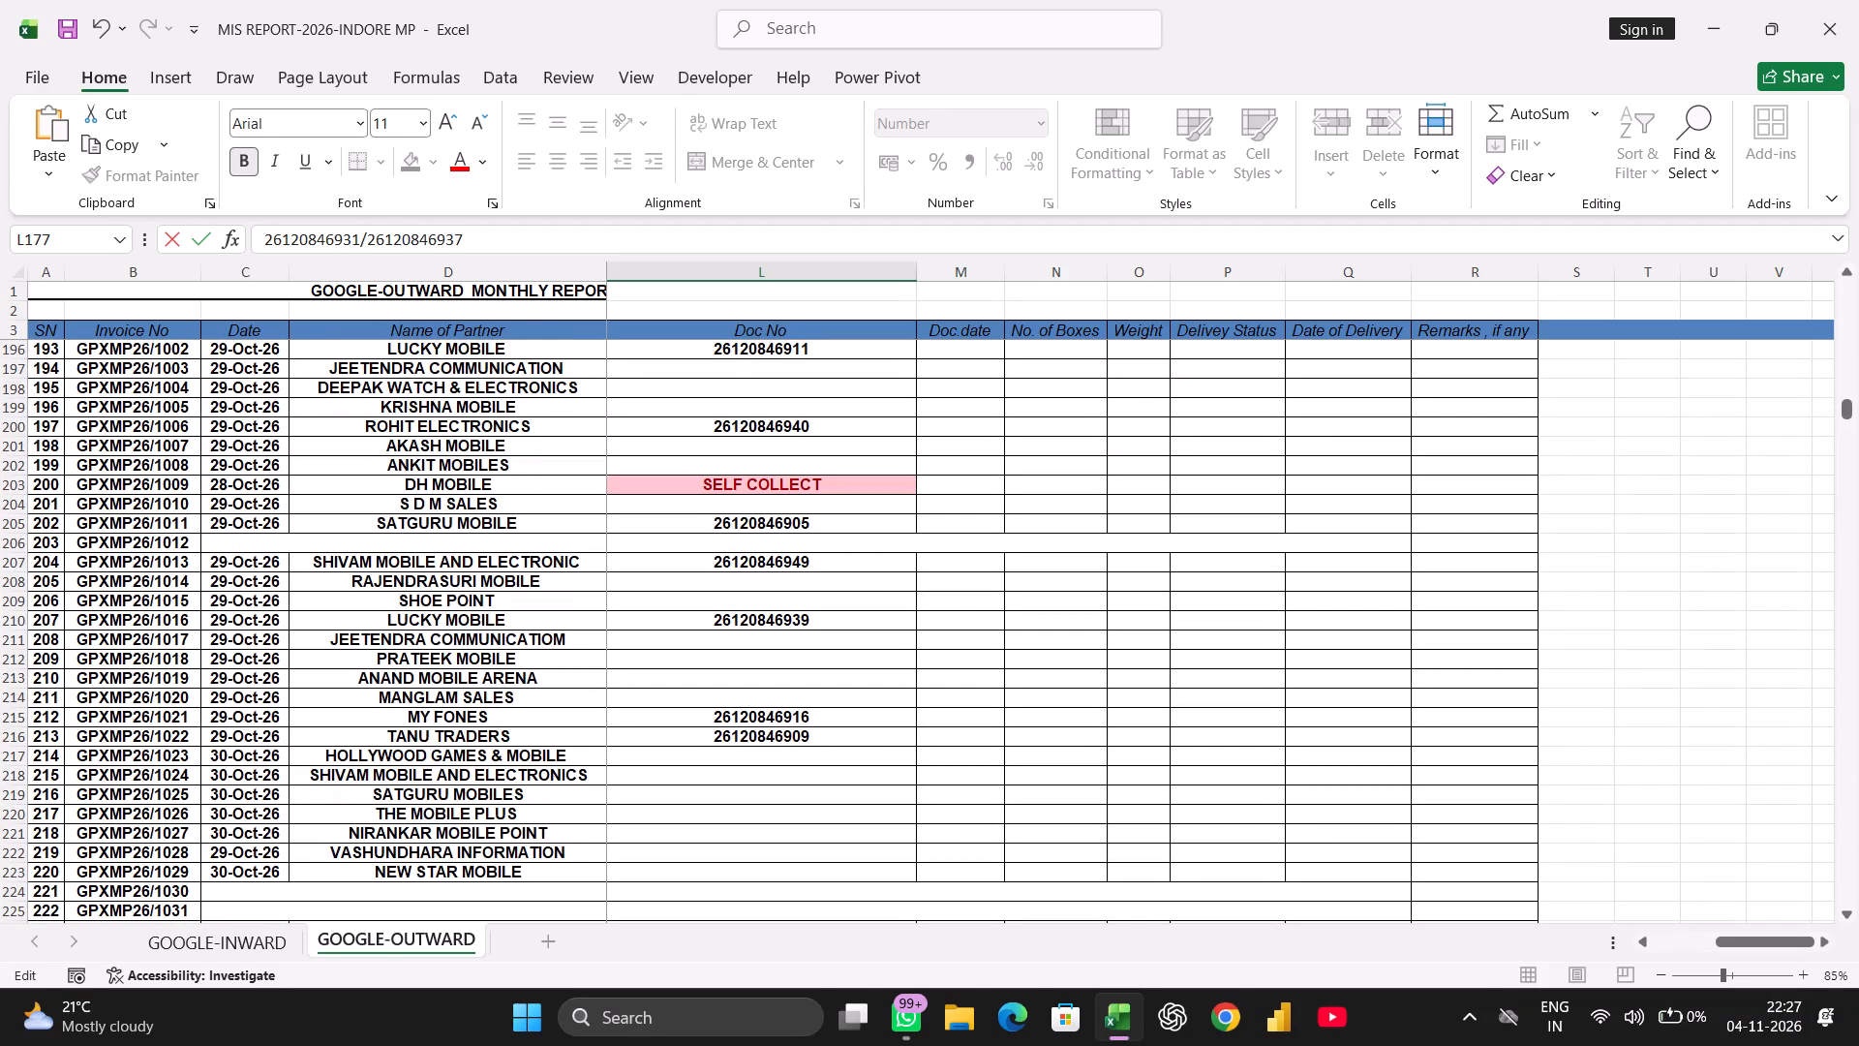
double_click(718, 604)
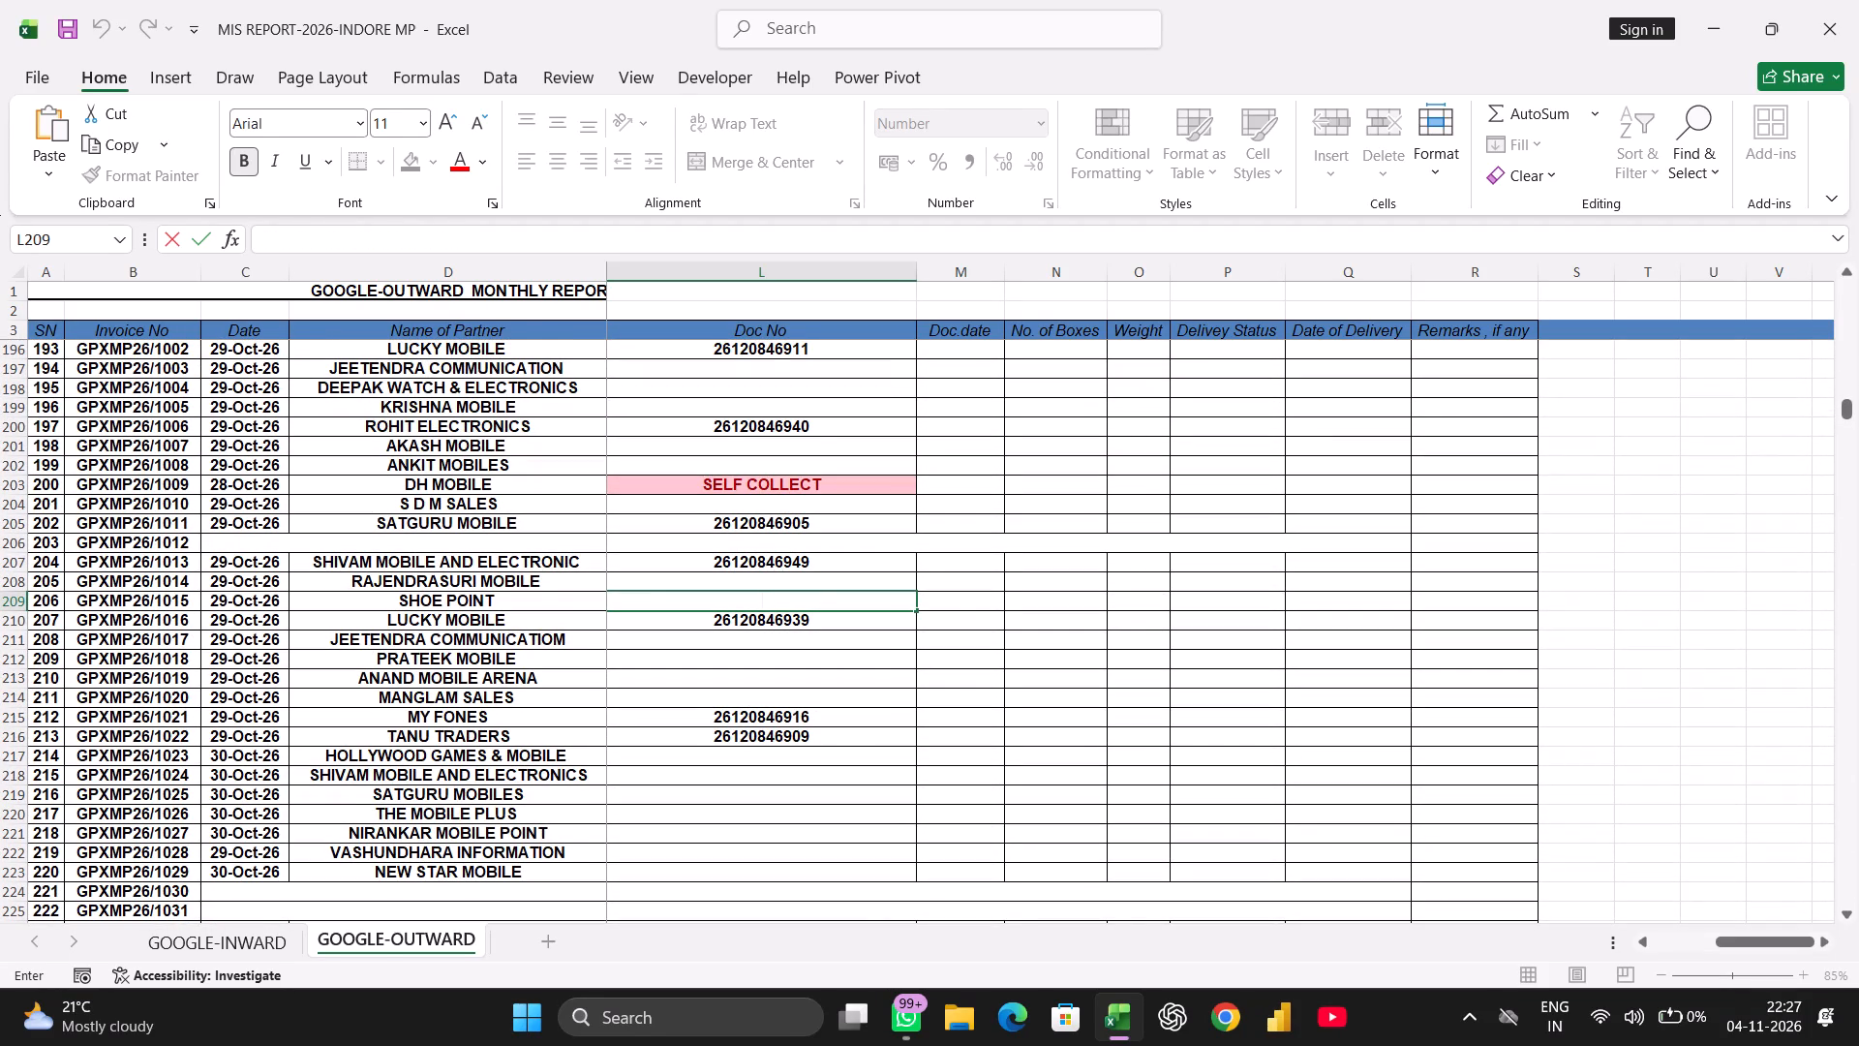
key("ctrl+v")
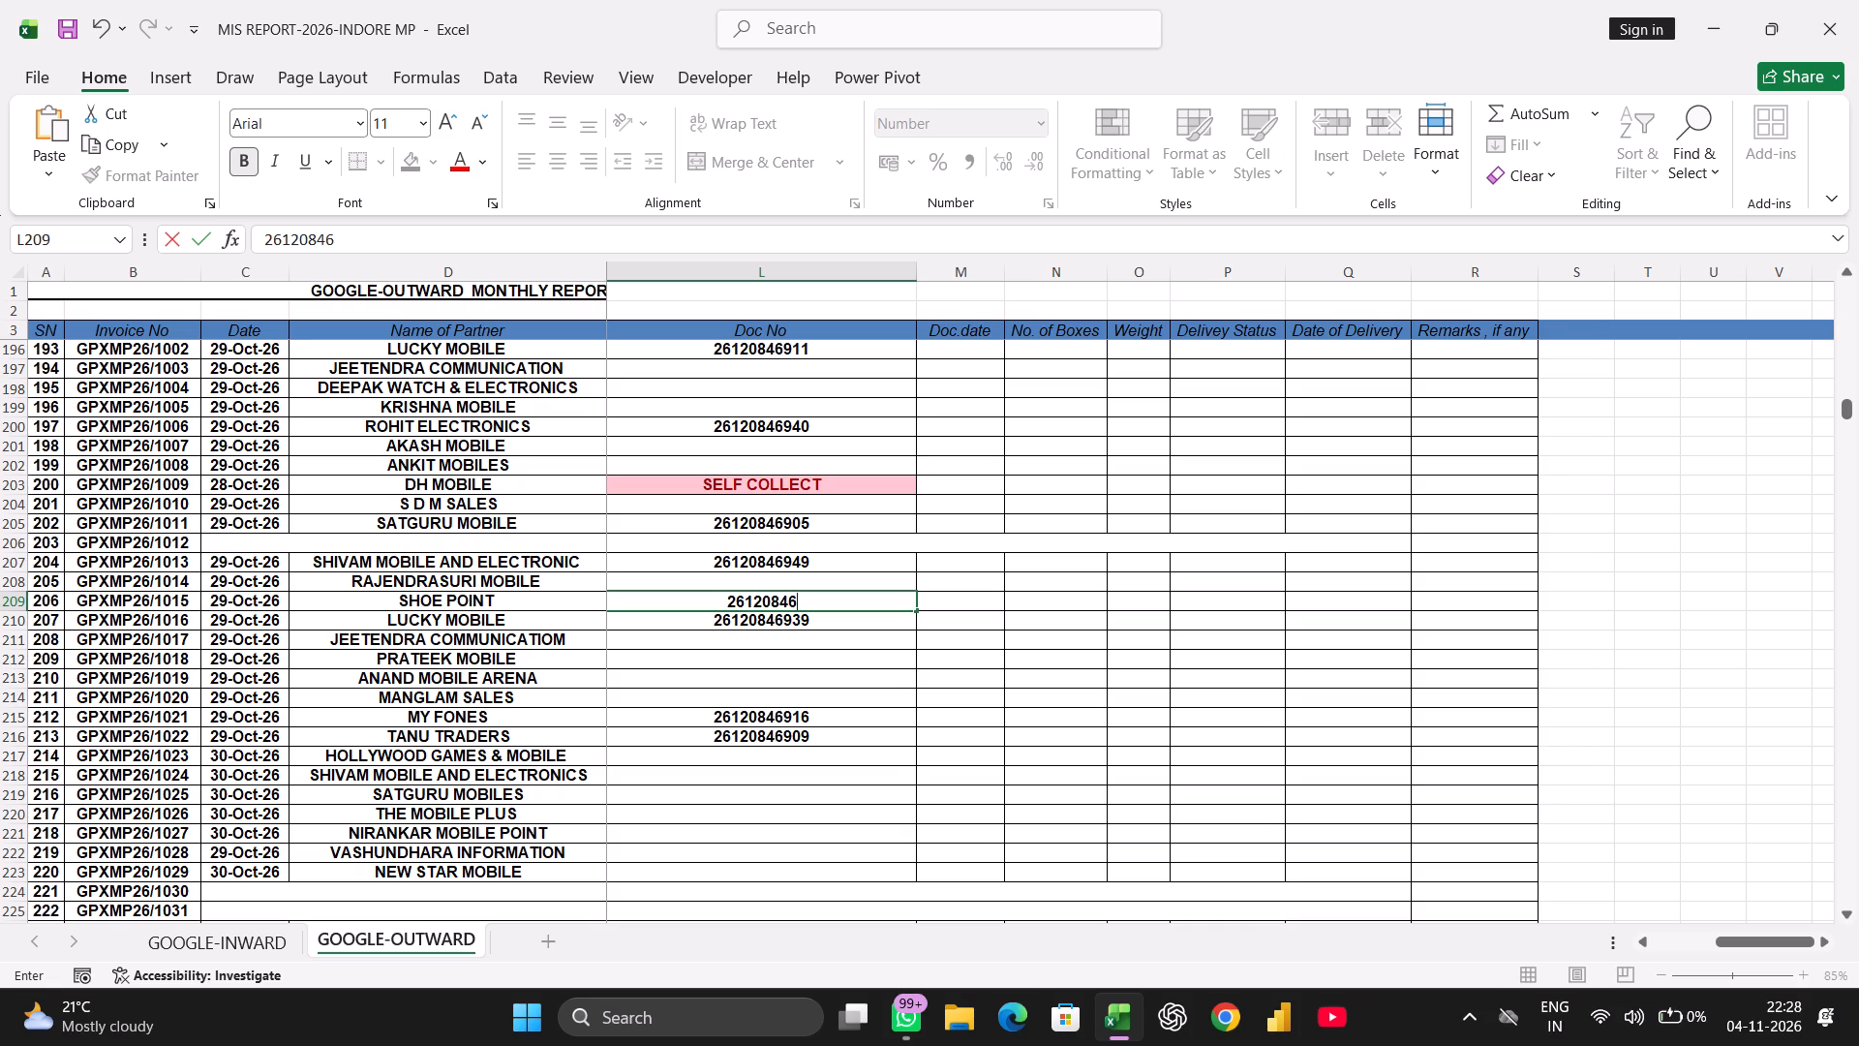
key("9")
type("38")
left_click(876, 575)
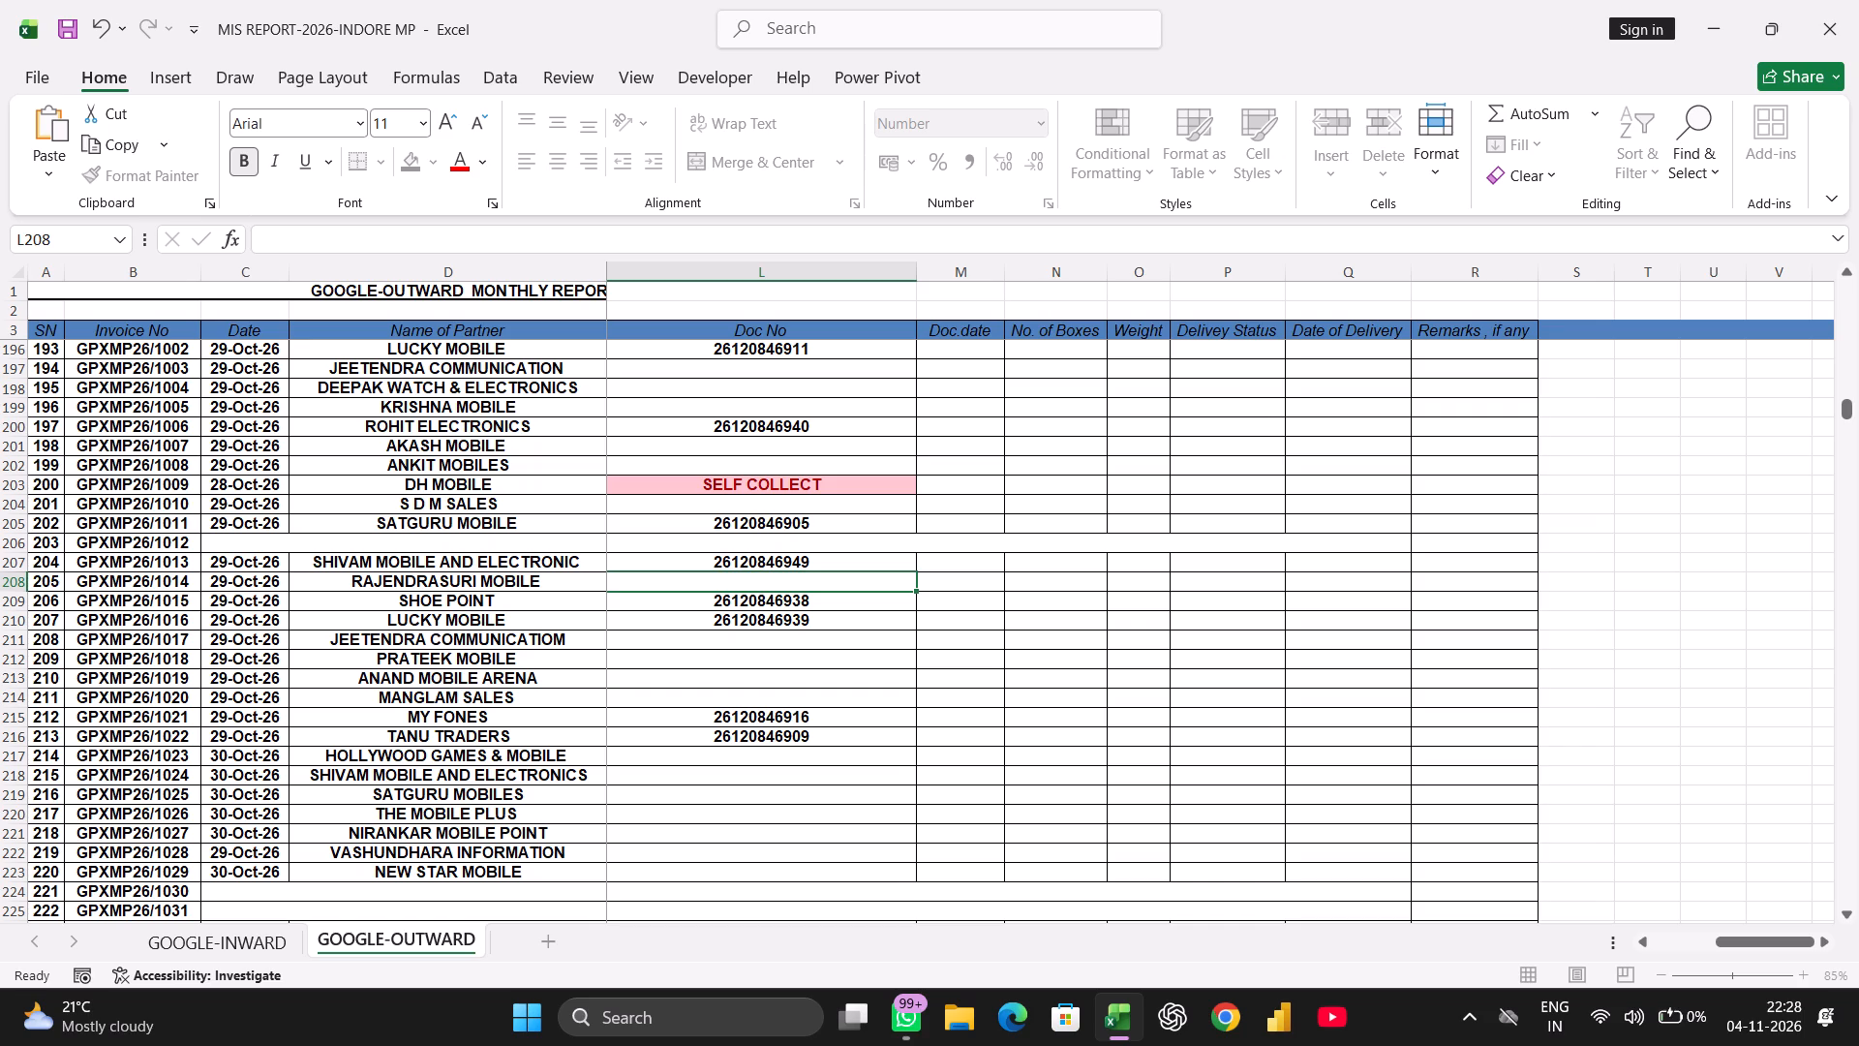
double_click(701, 504)
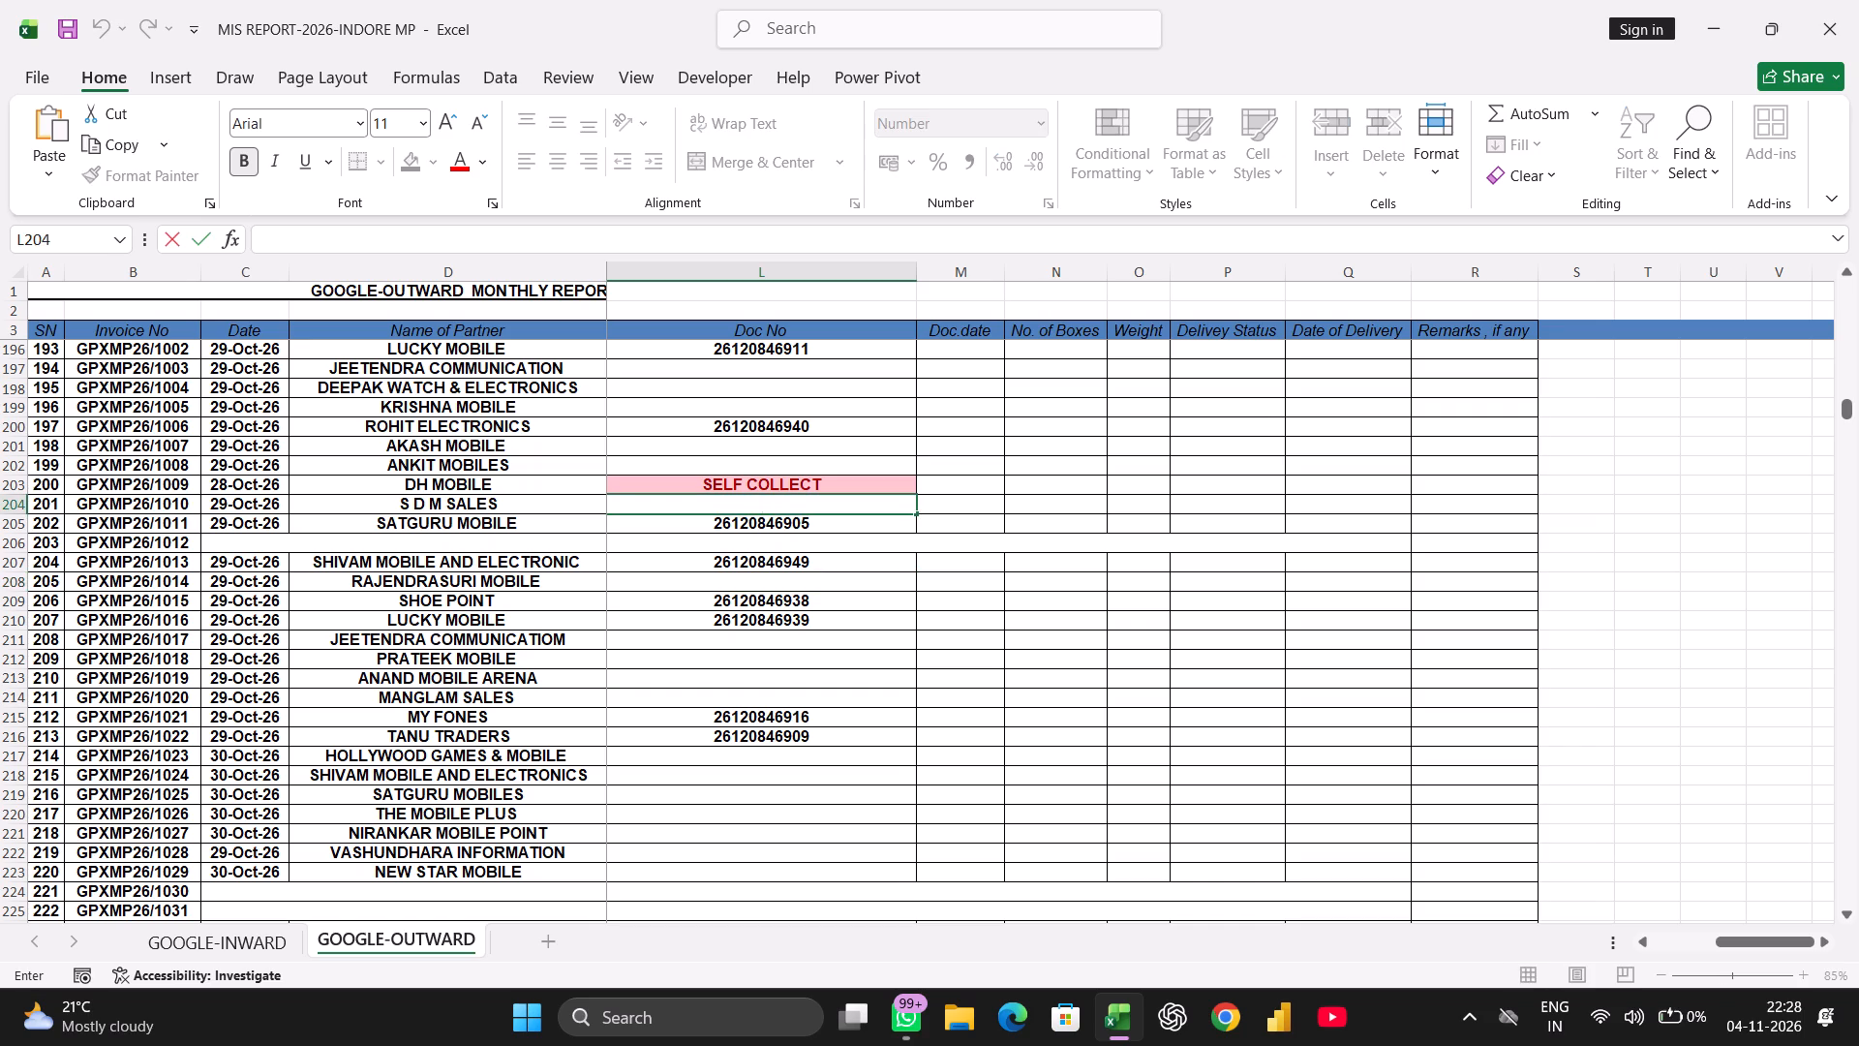
key("ctrl+v")
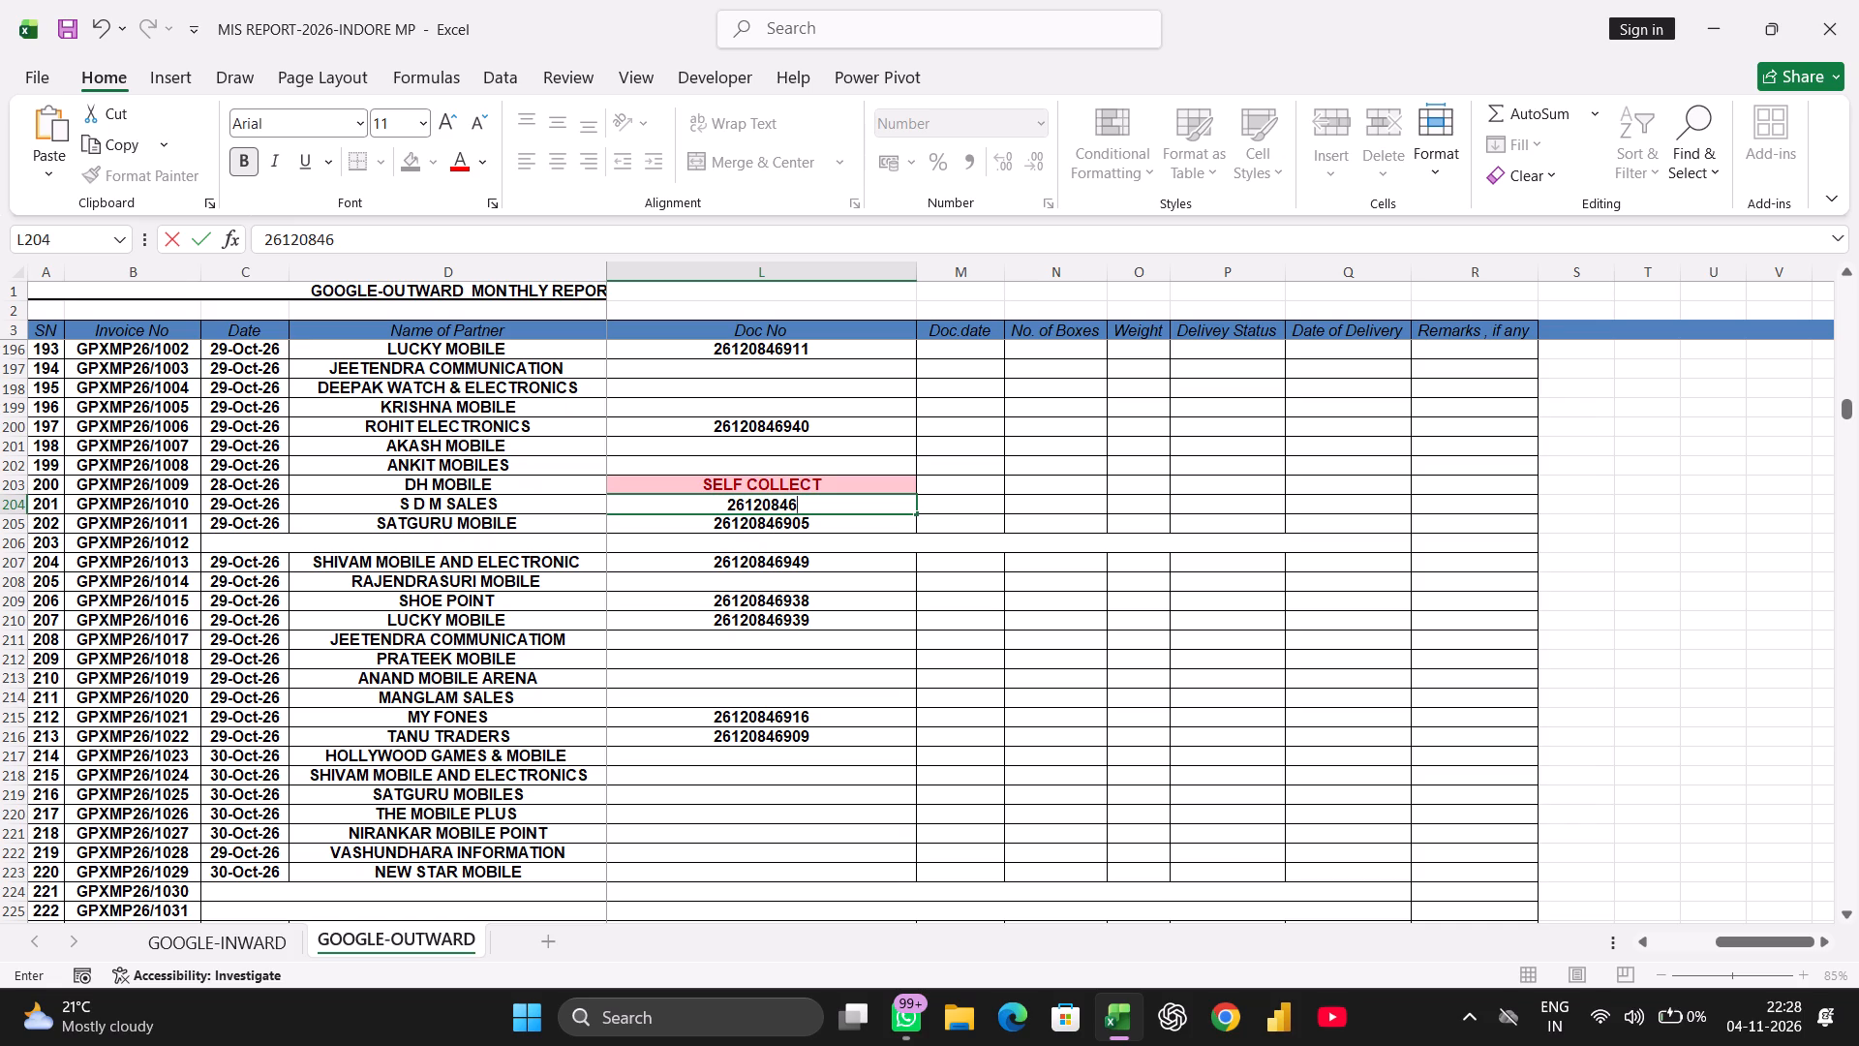
type("927")
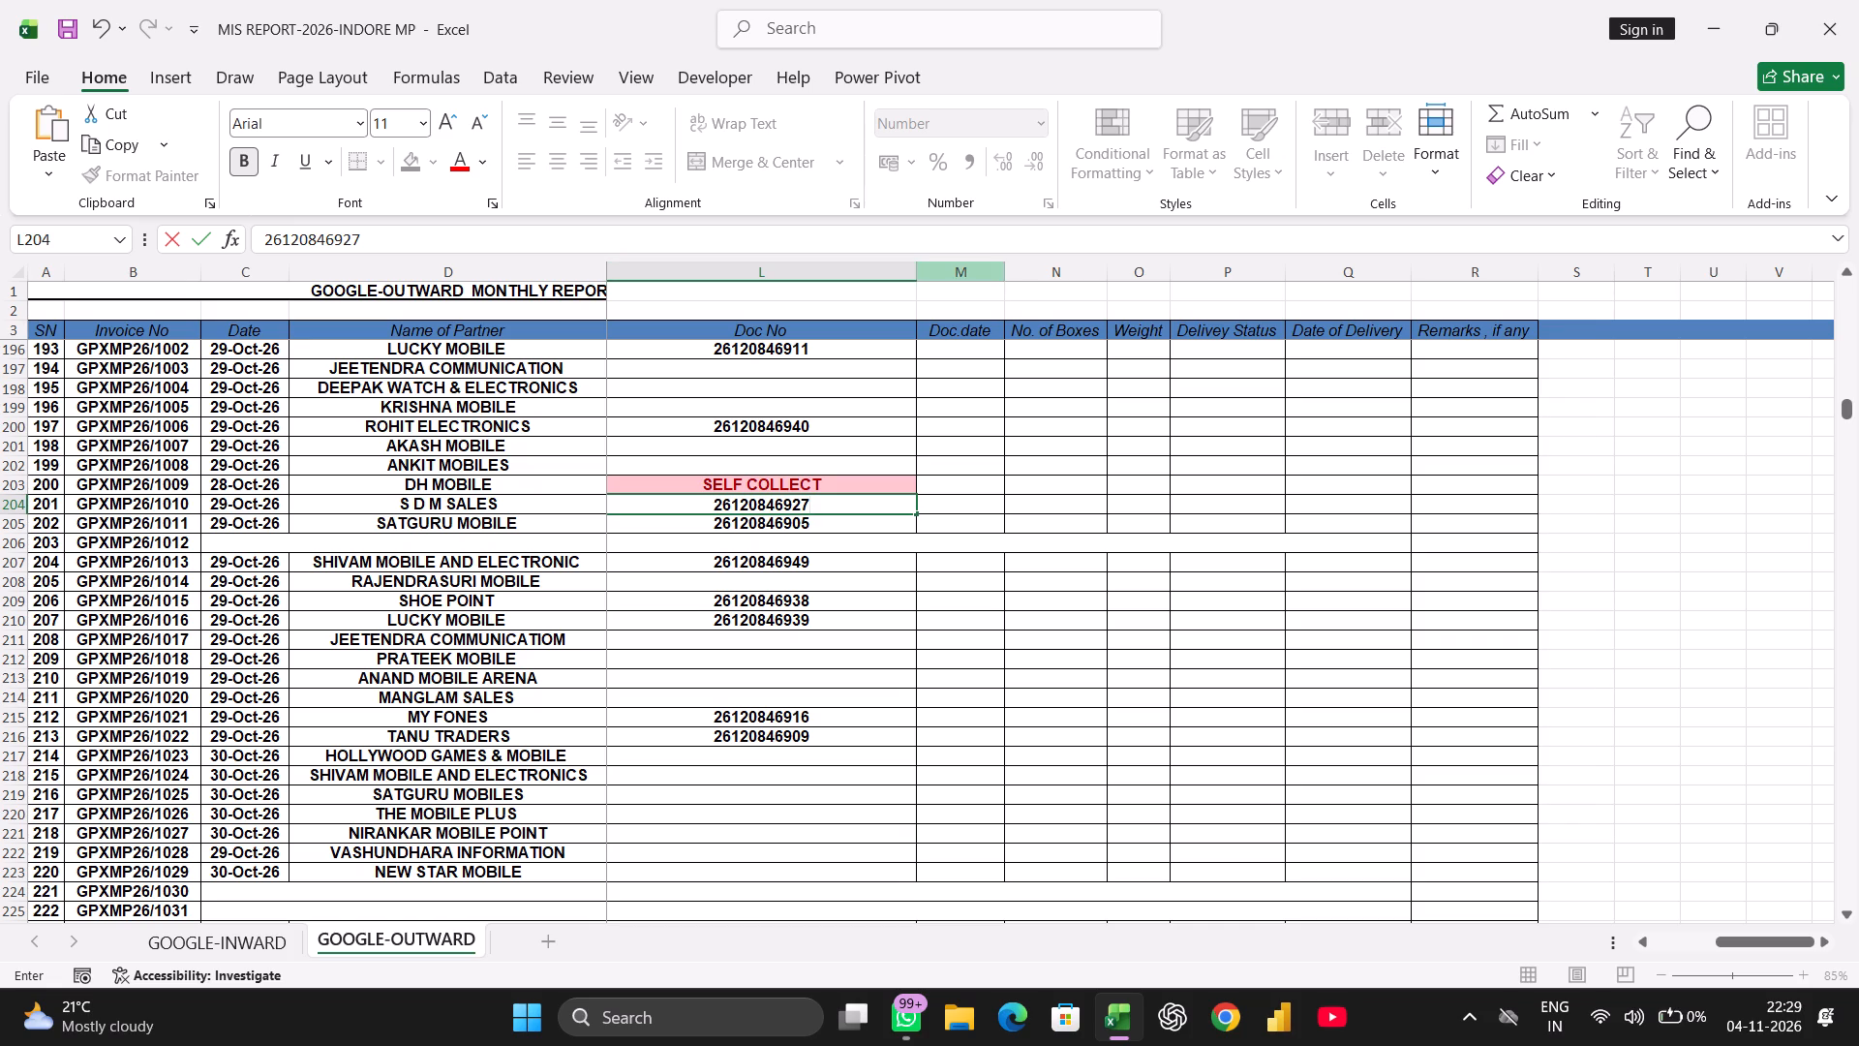
scroll(726, 419, "up", 3)
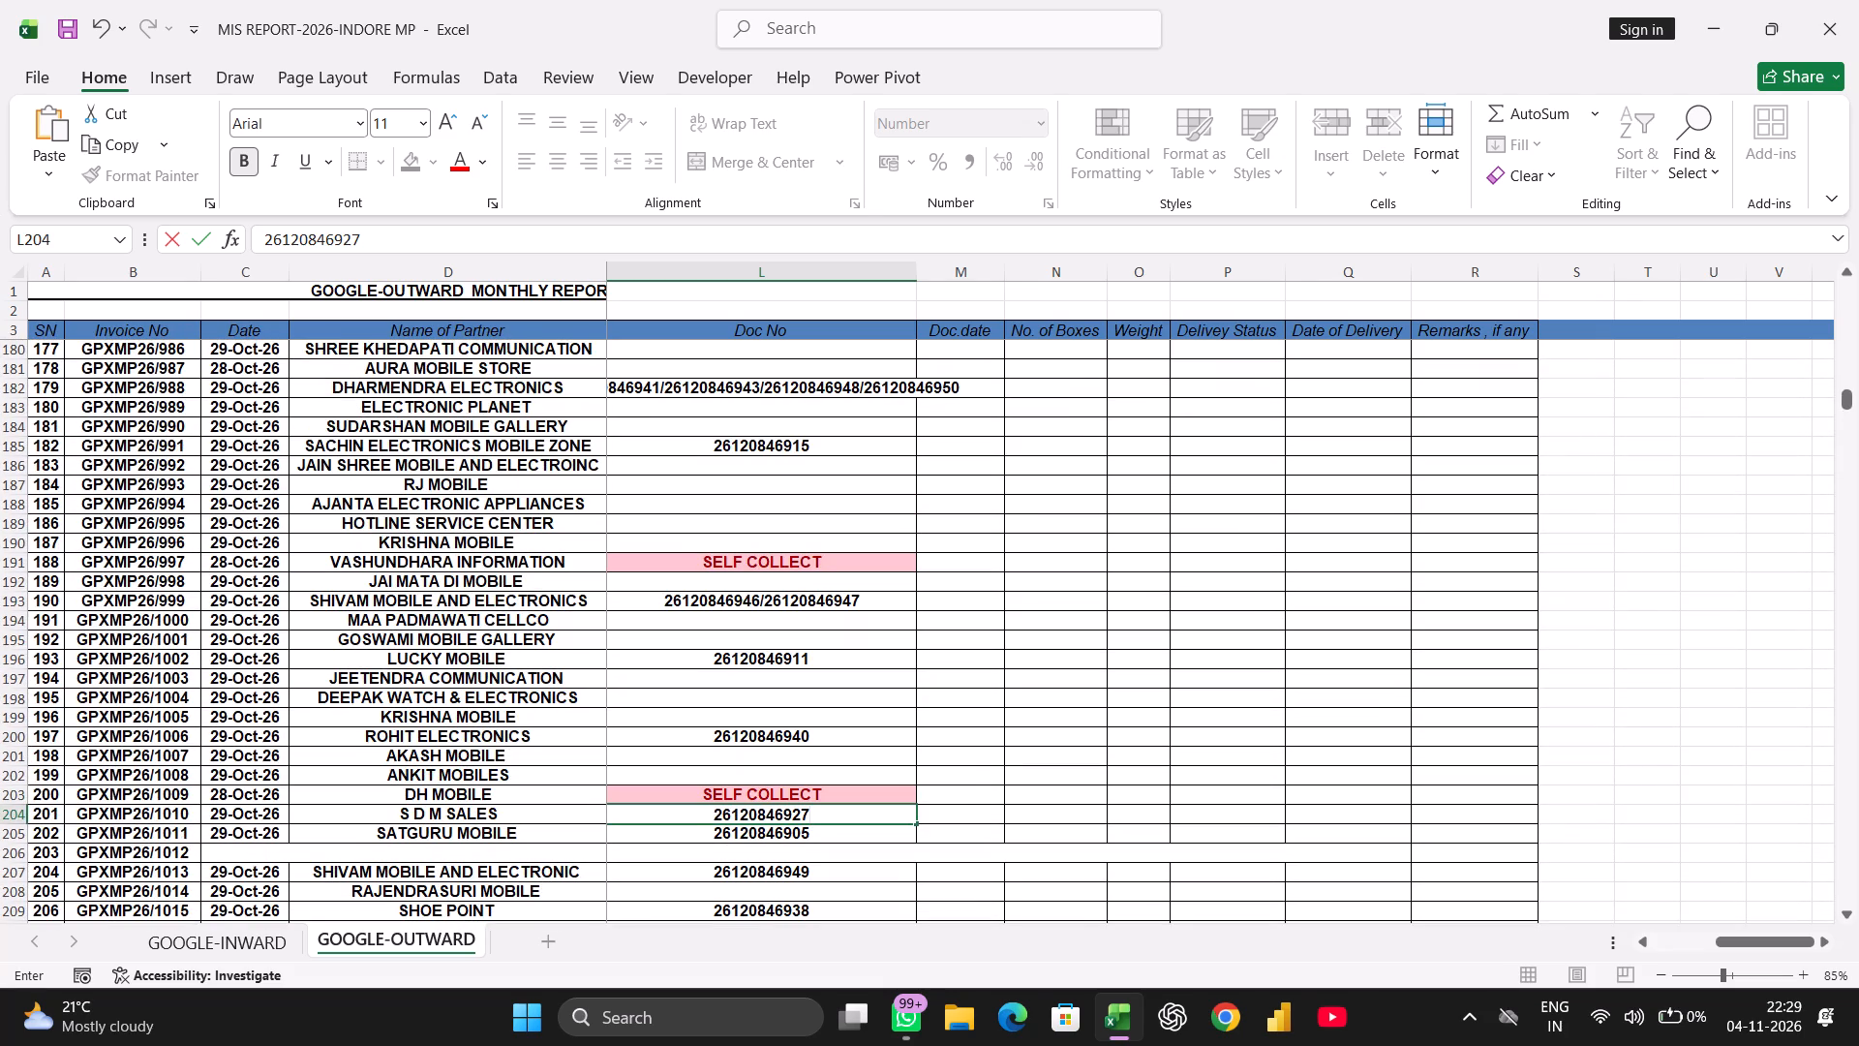
scroll(726, 419, "up", 2)
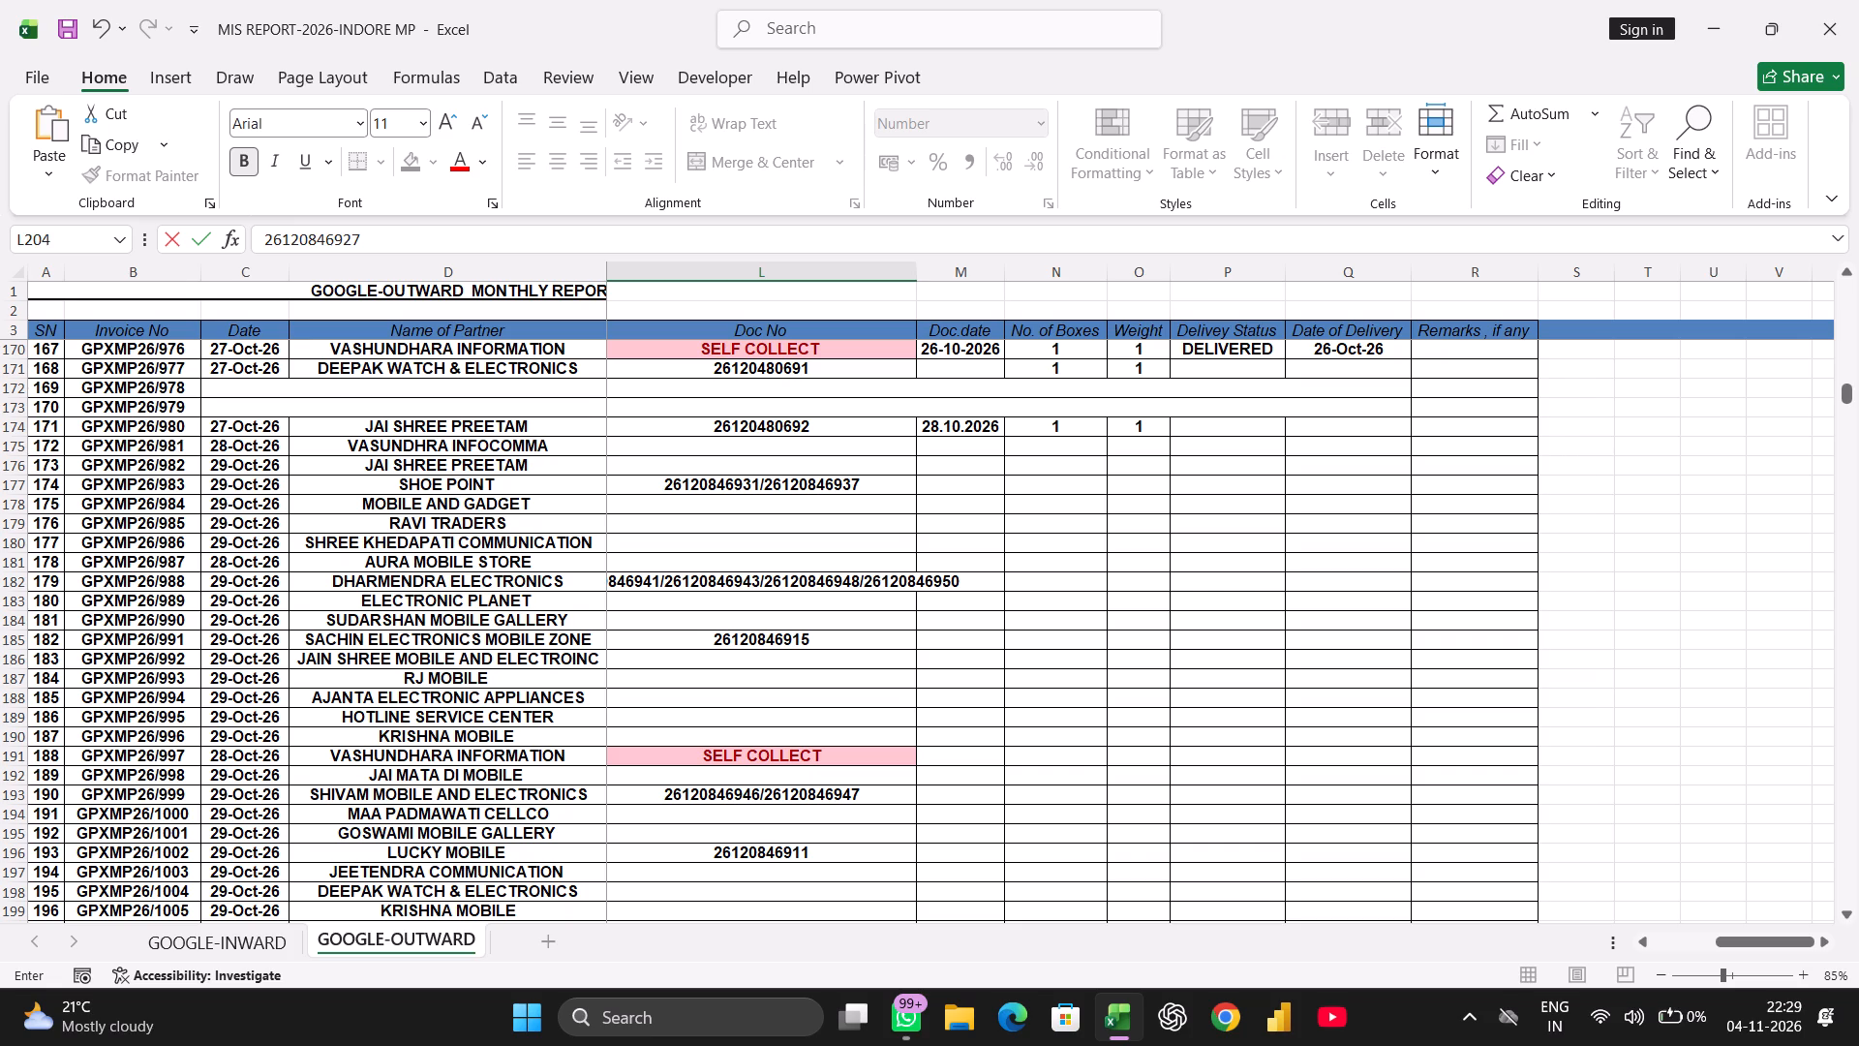
double_click(742, 466)
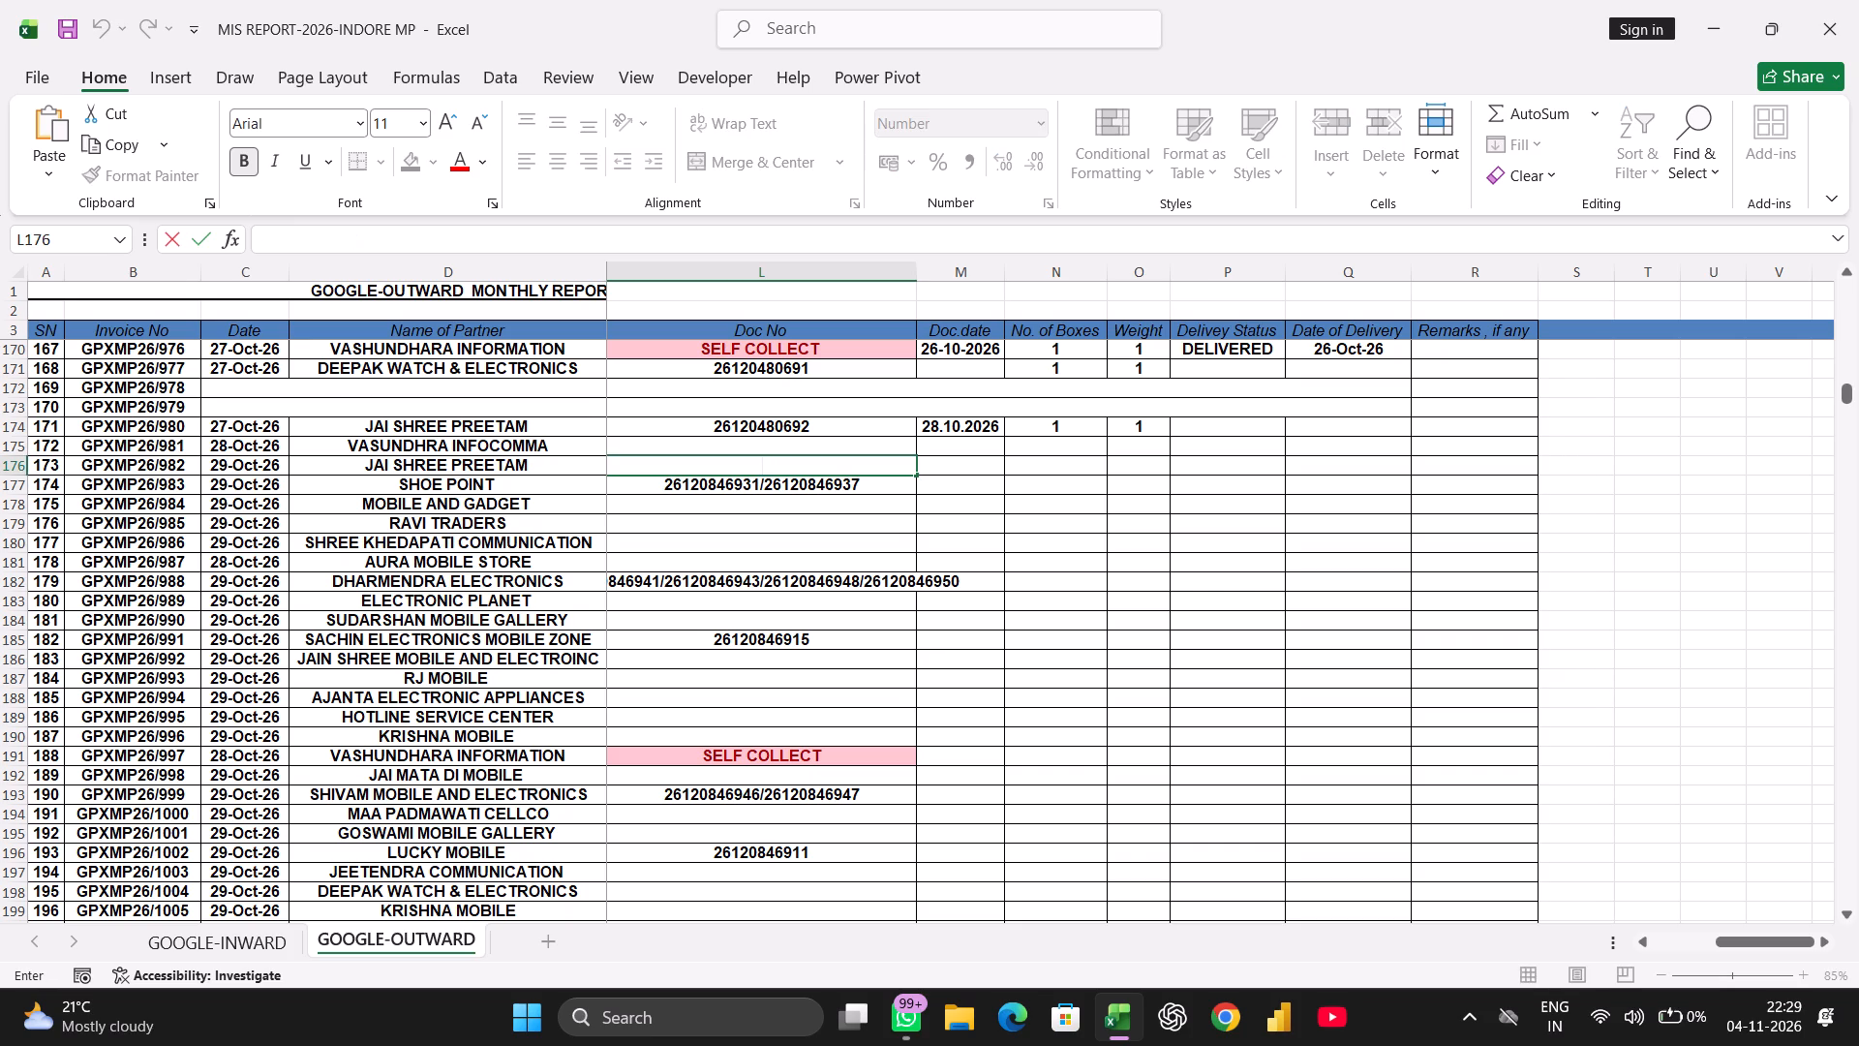
key("ctrl+v")
type("920")
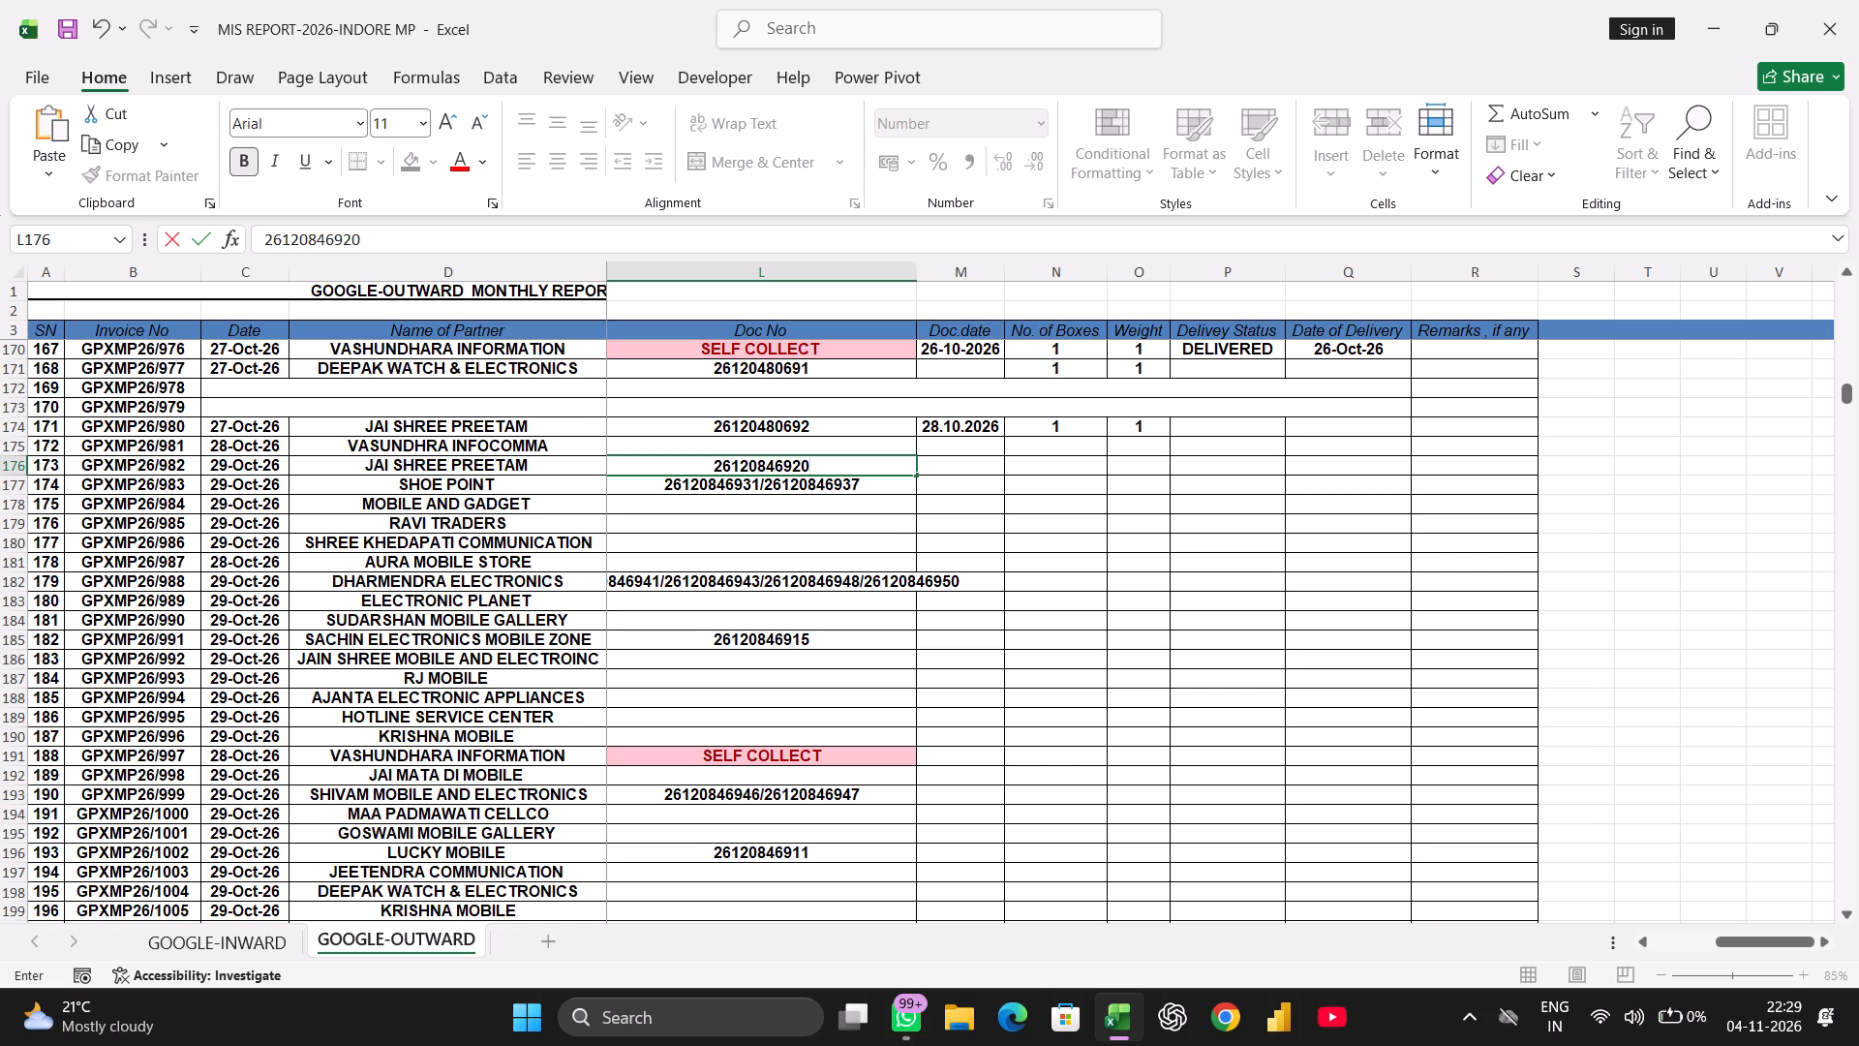
double_click(713, 507)
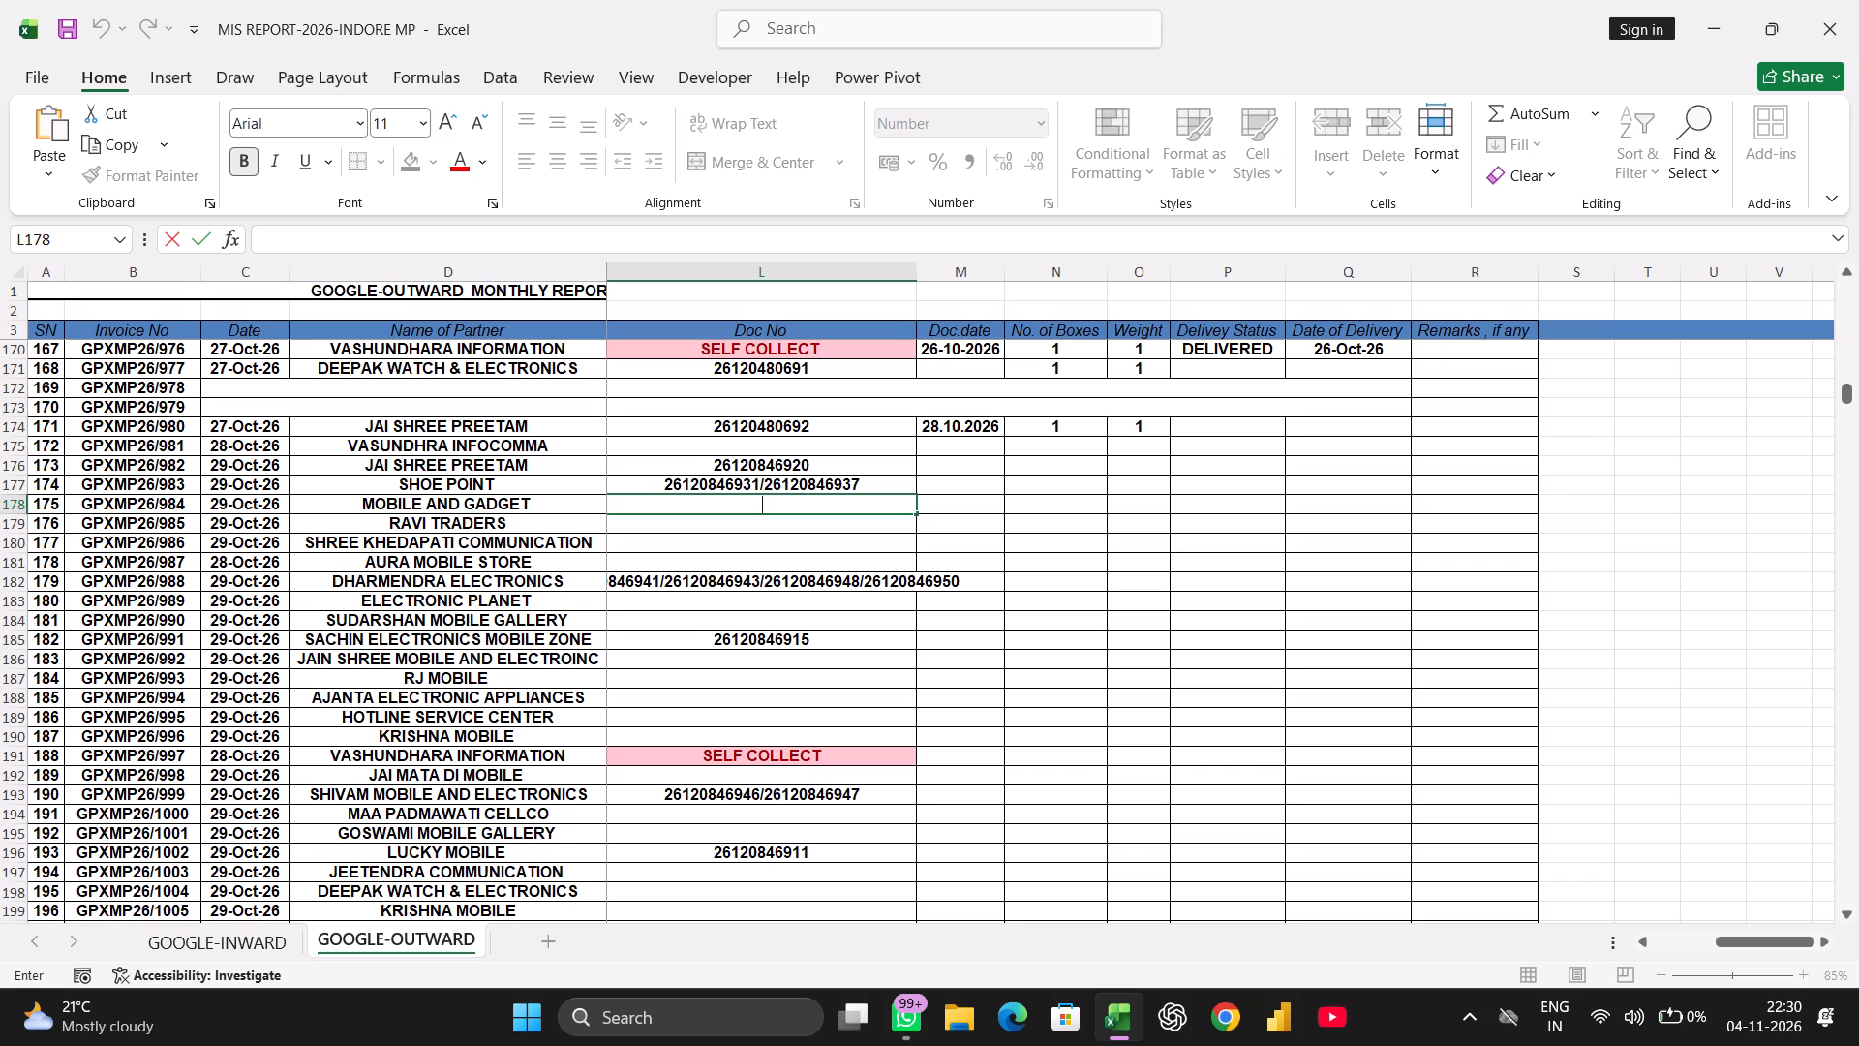
double_click(661, 694)
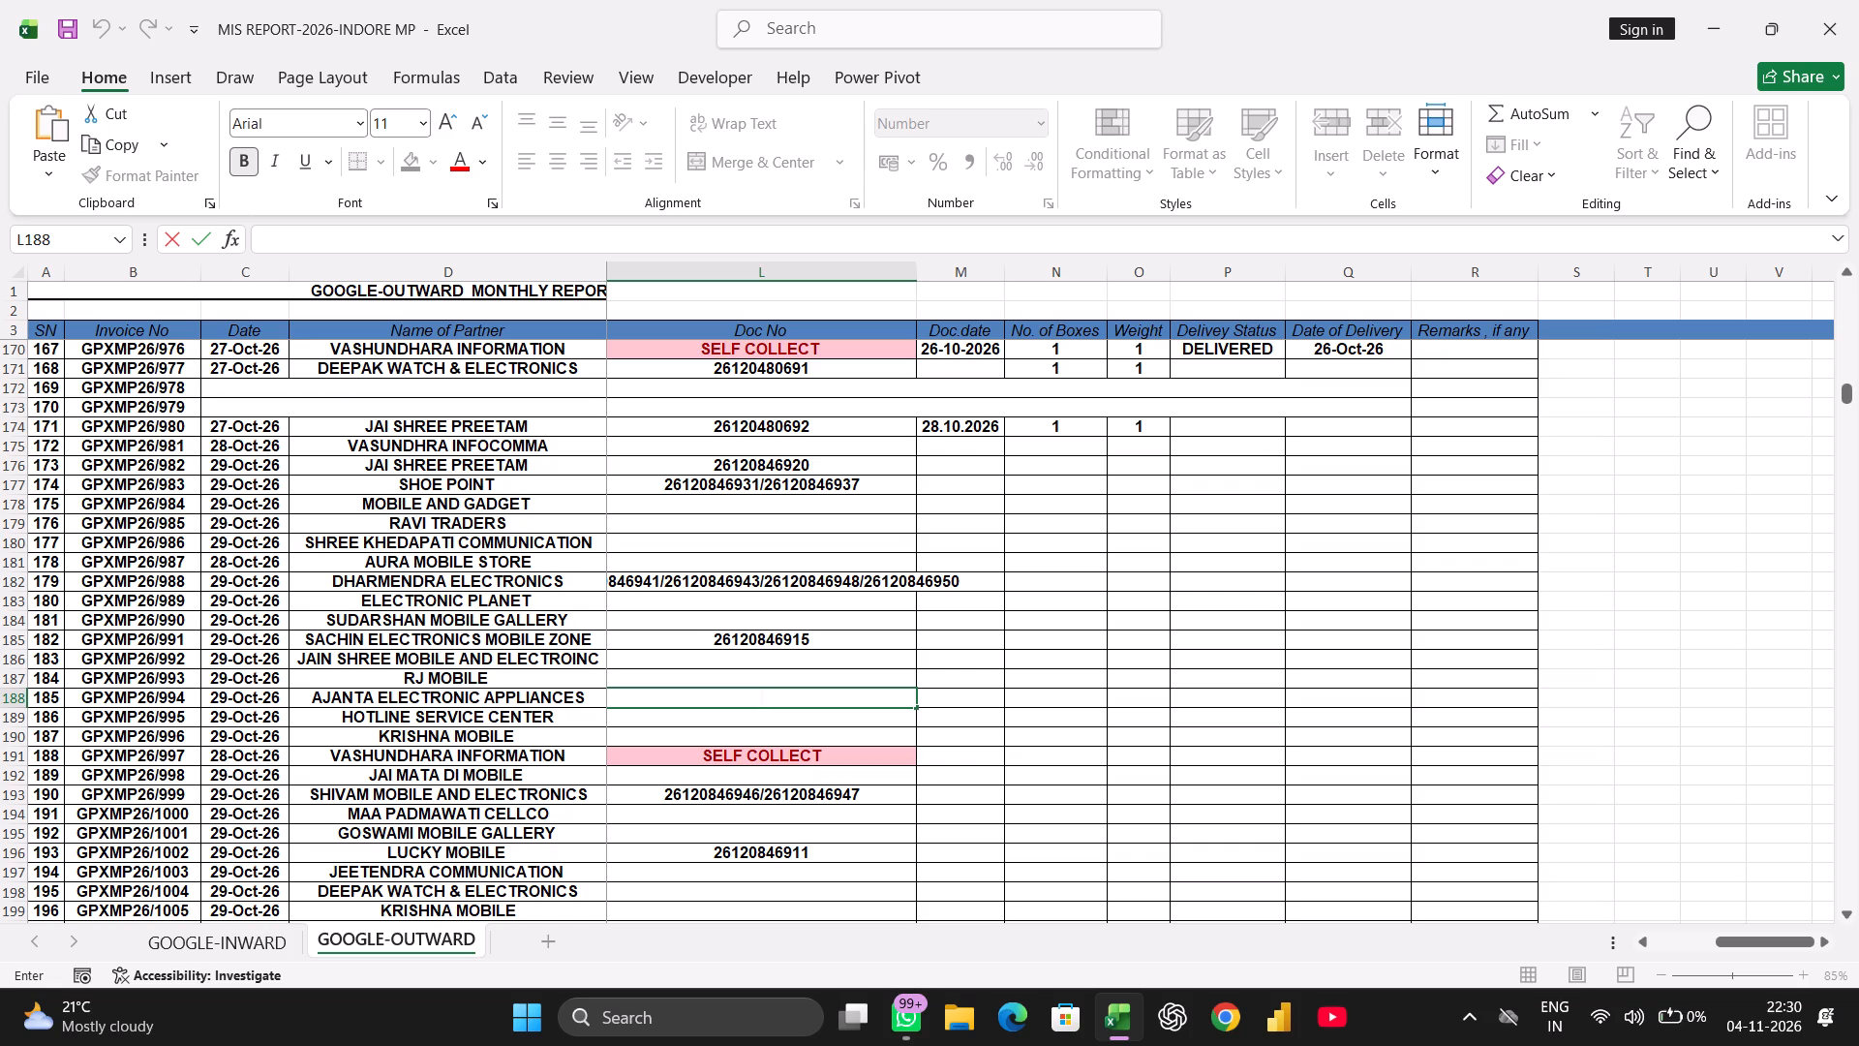
key("ctrl+v")
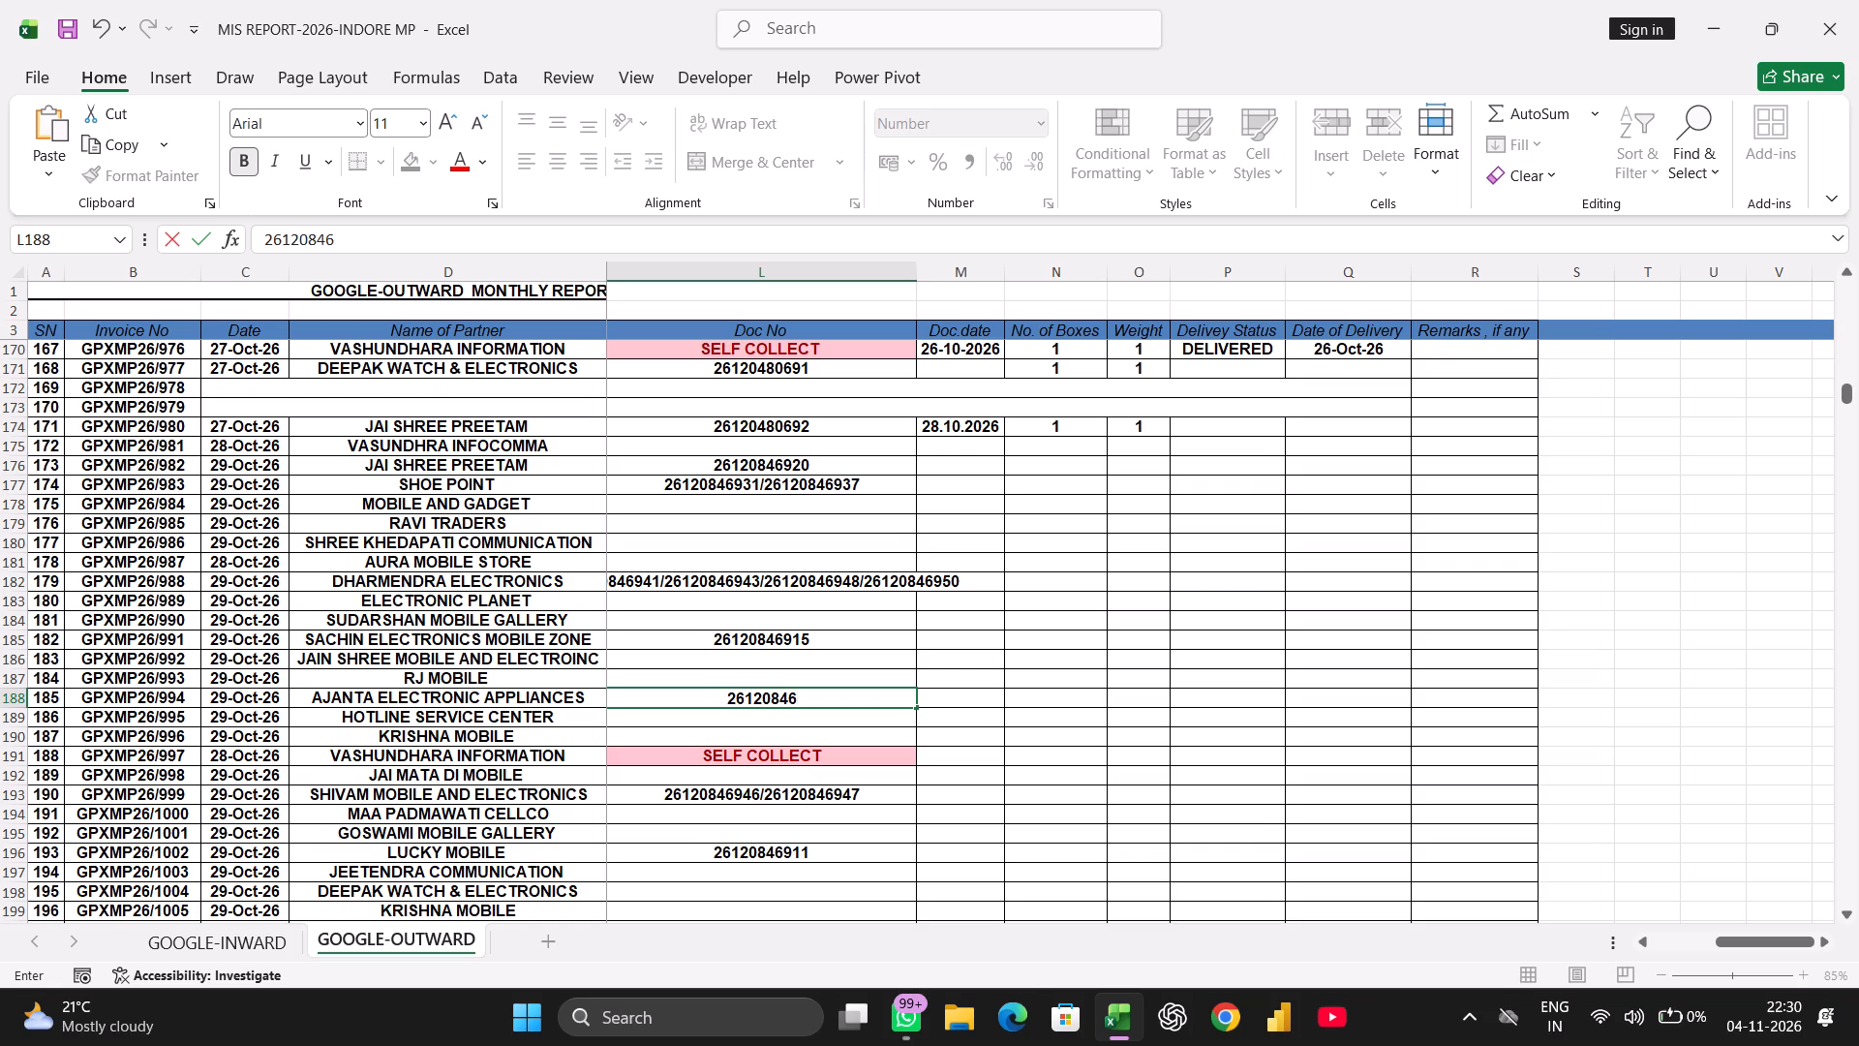
type("925")
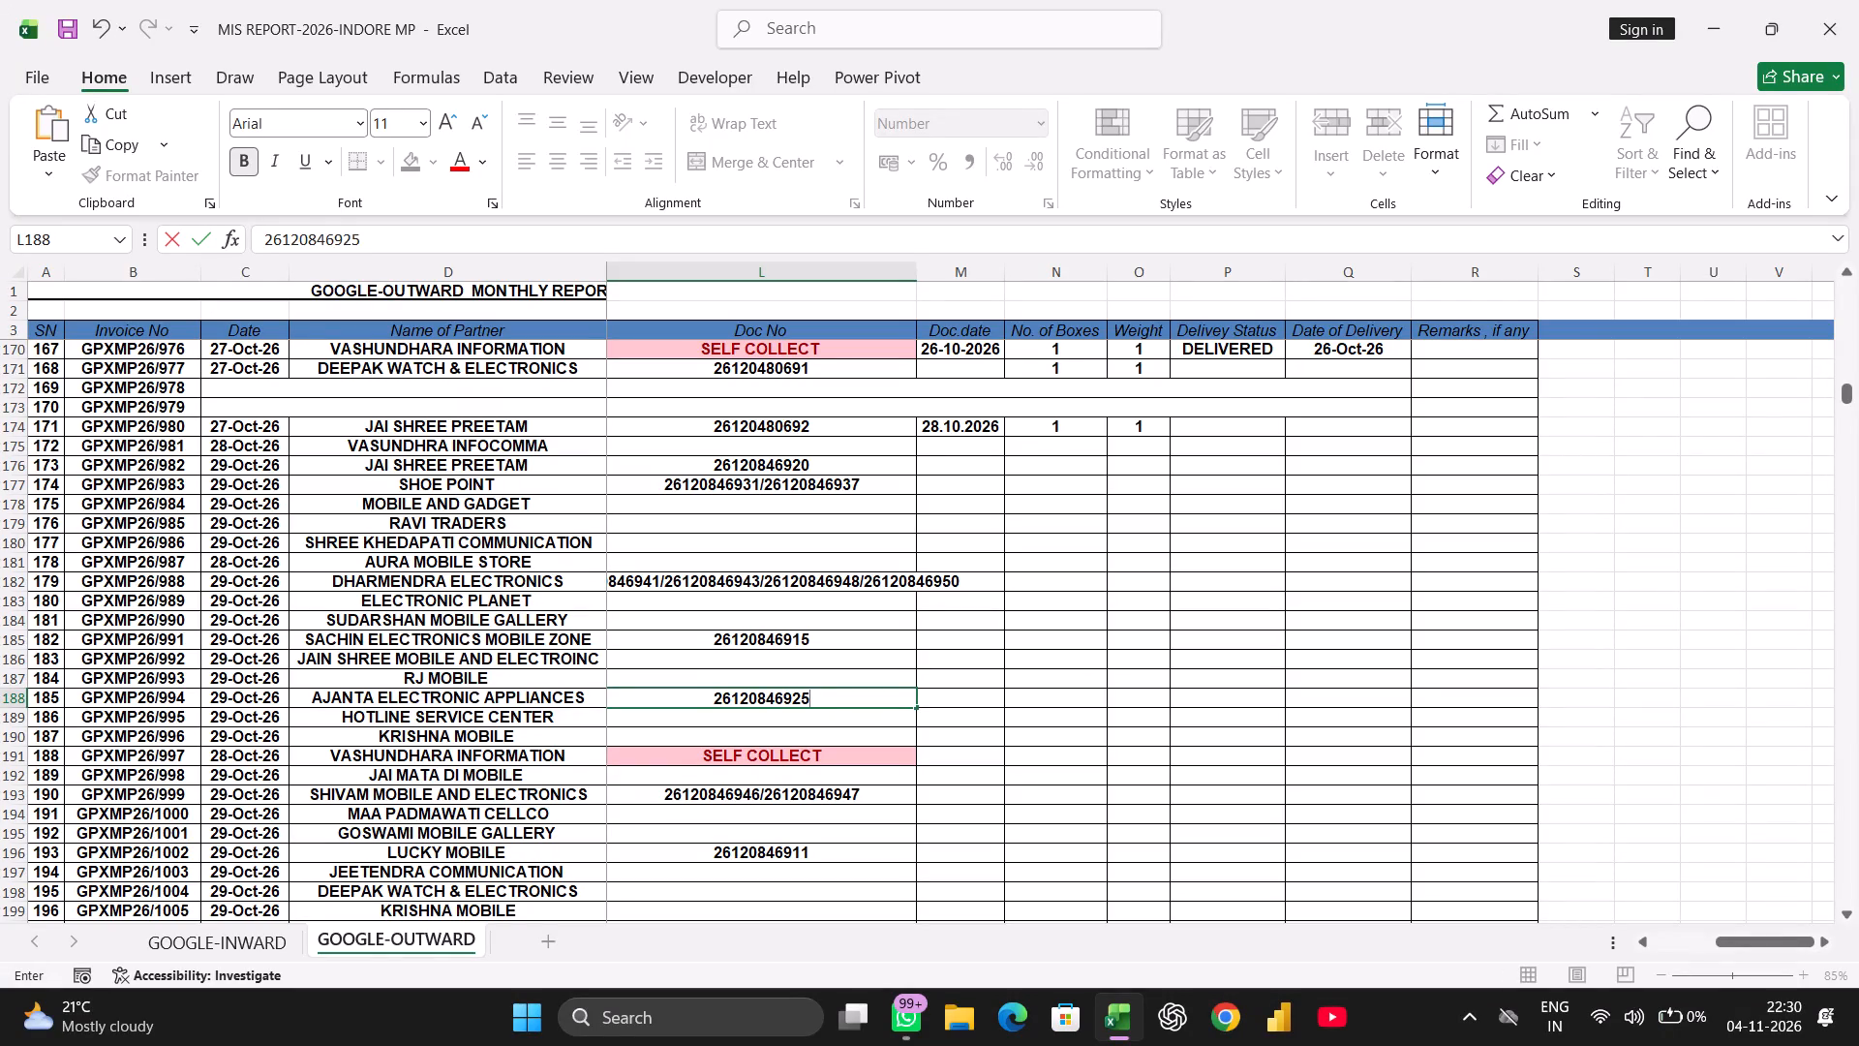
Open the empty Doc No entry of invoice GPXMP26/990, SUDARSHAN MOBILE GALLERY, and examine the row's city, pieces and courier columns.
double_click(709, 621)
scroll(709, 621, "right", 2)
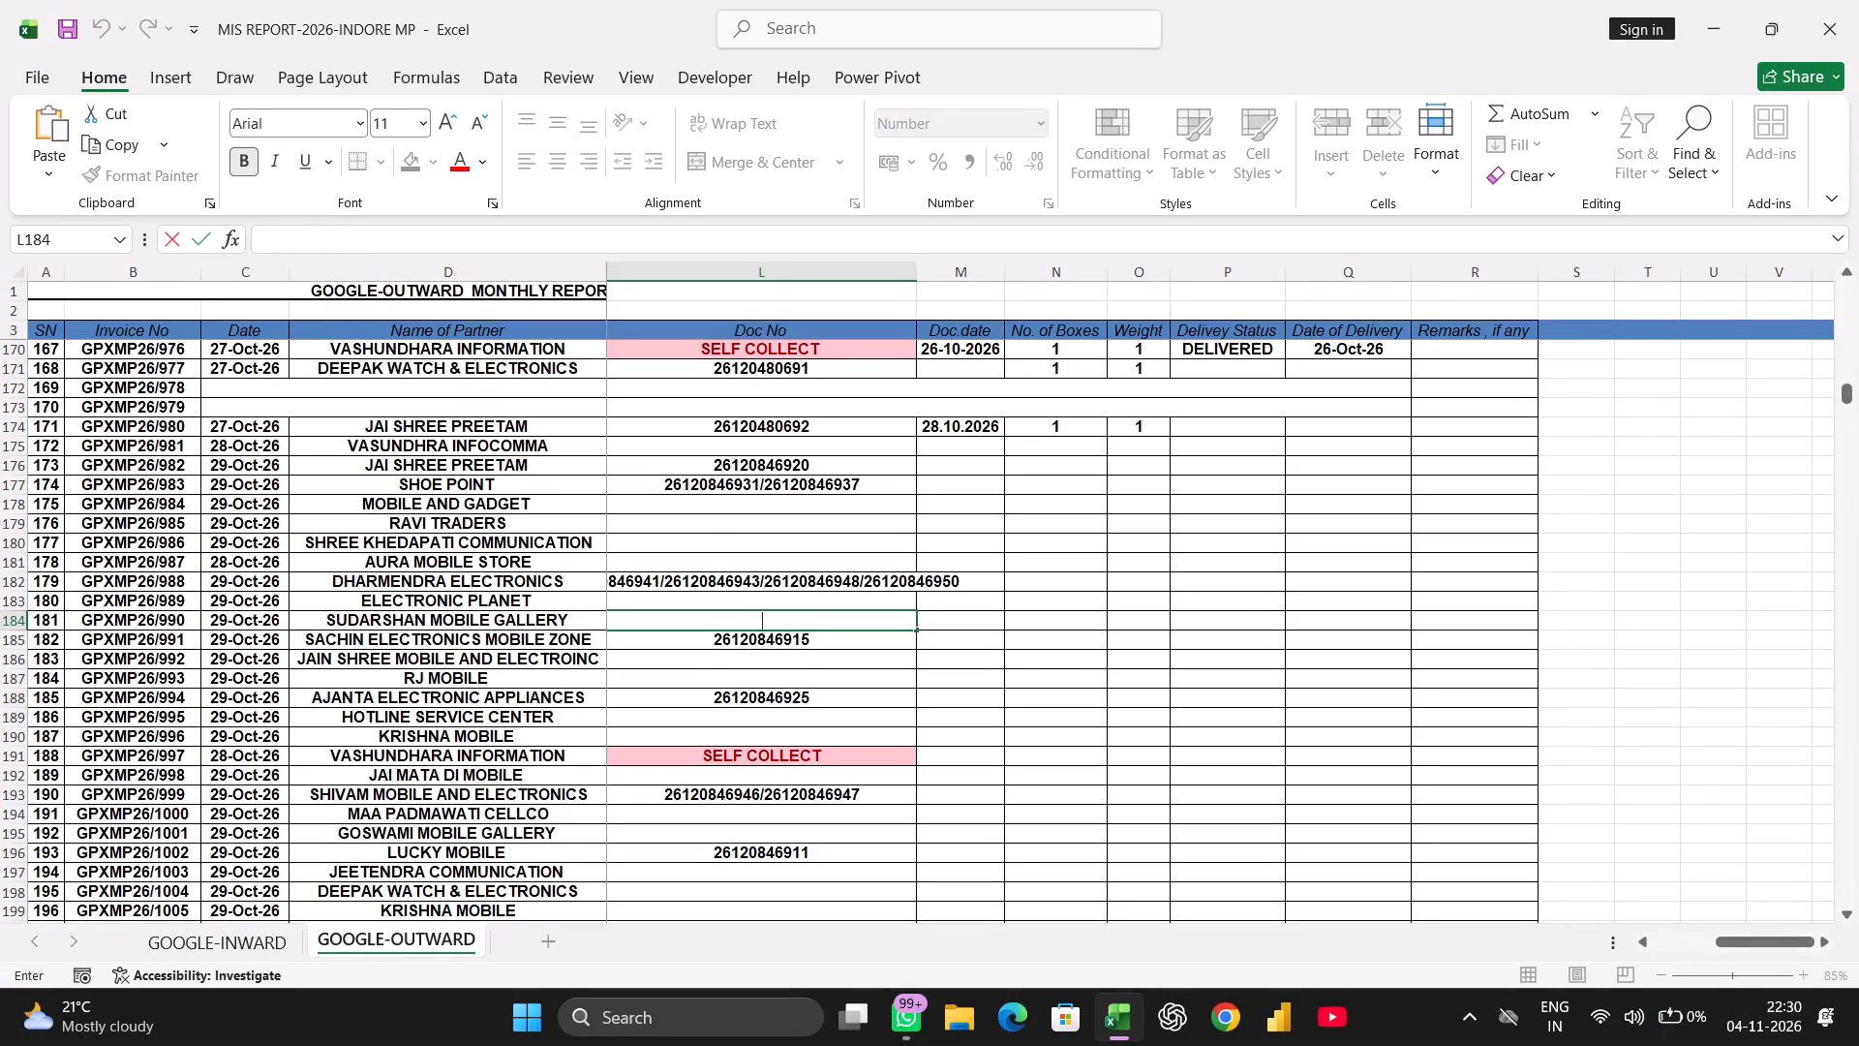
scroll(899, 635, "right", 4)
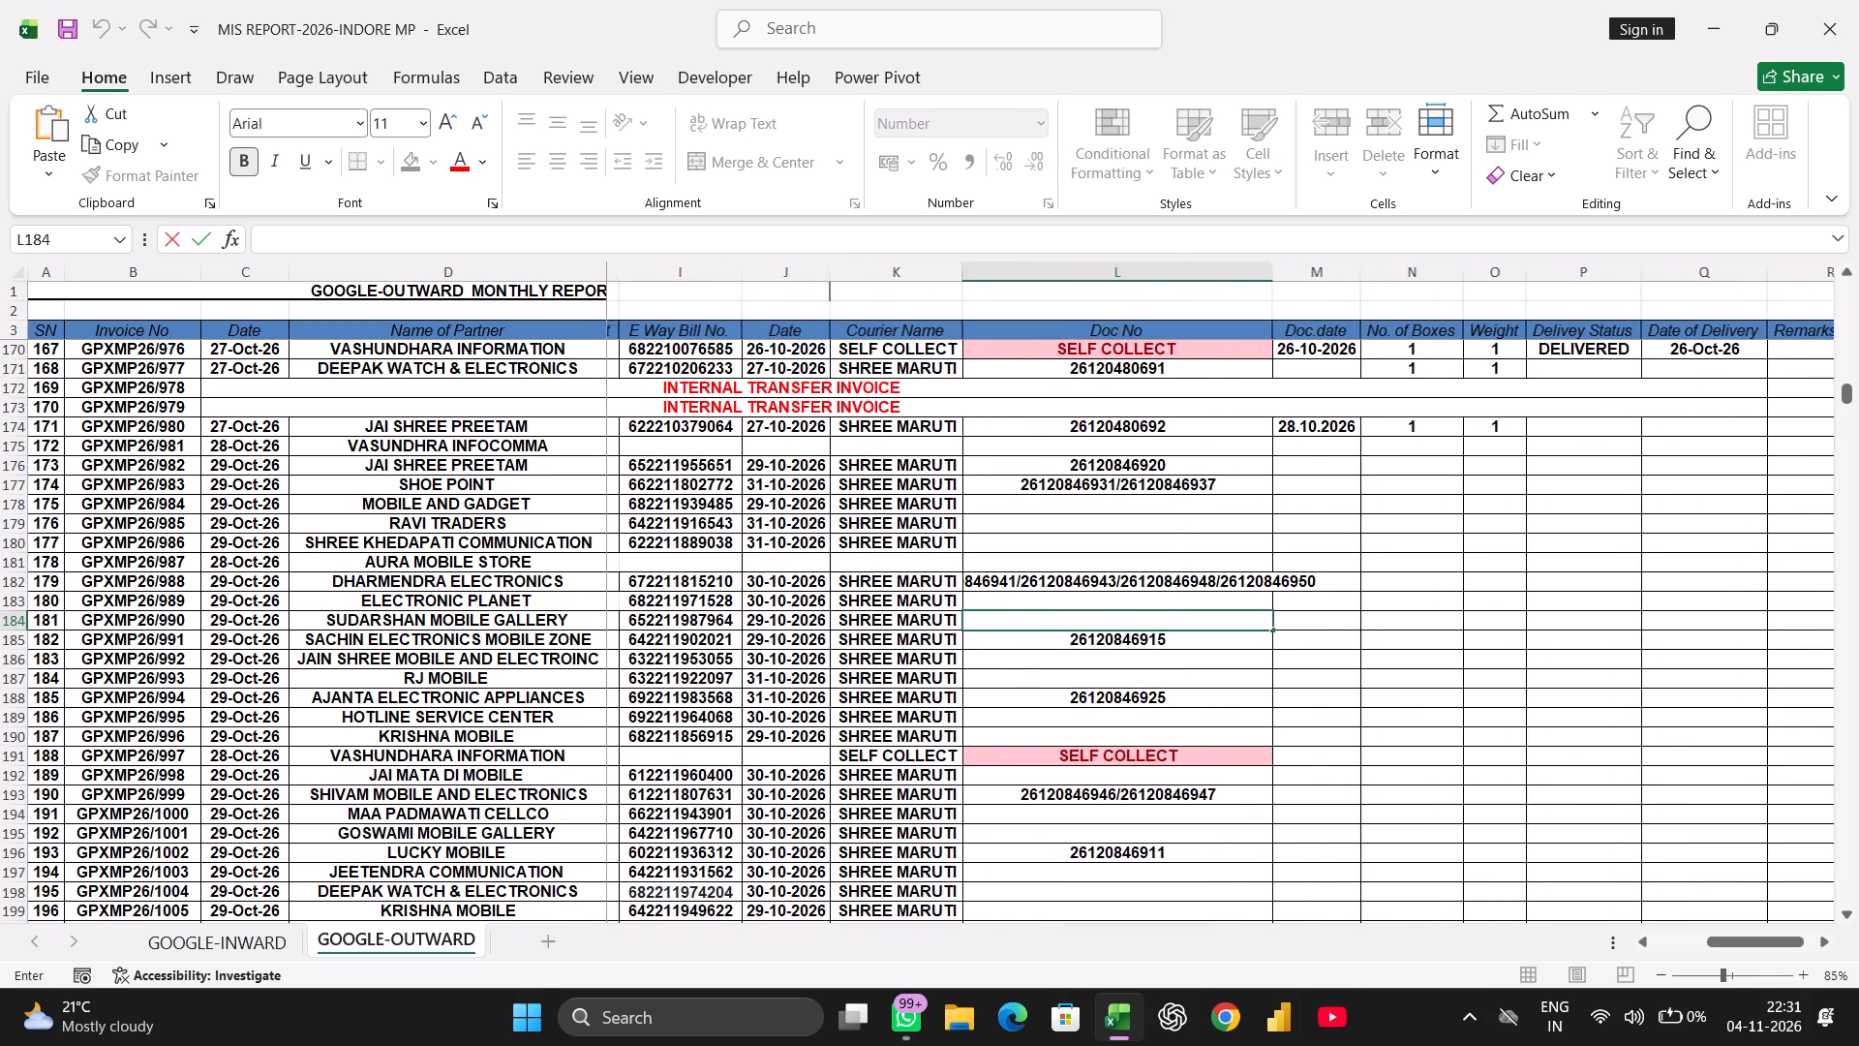
scroll(899, 635, "right", 5)
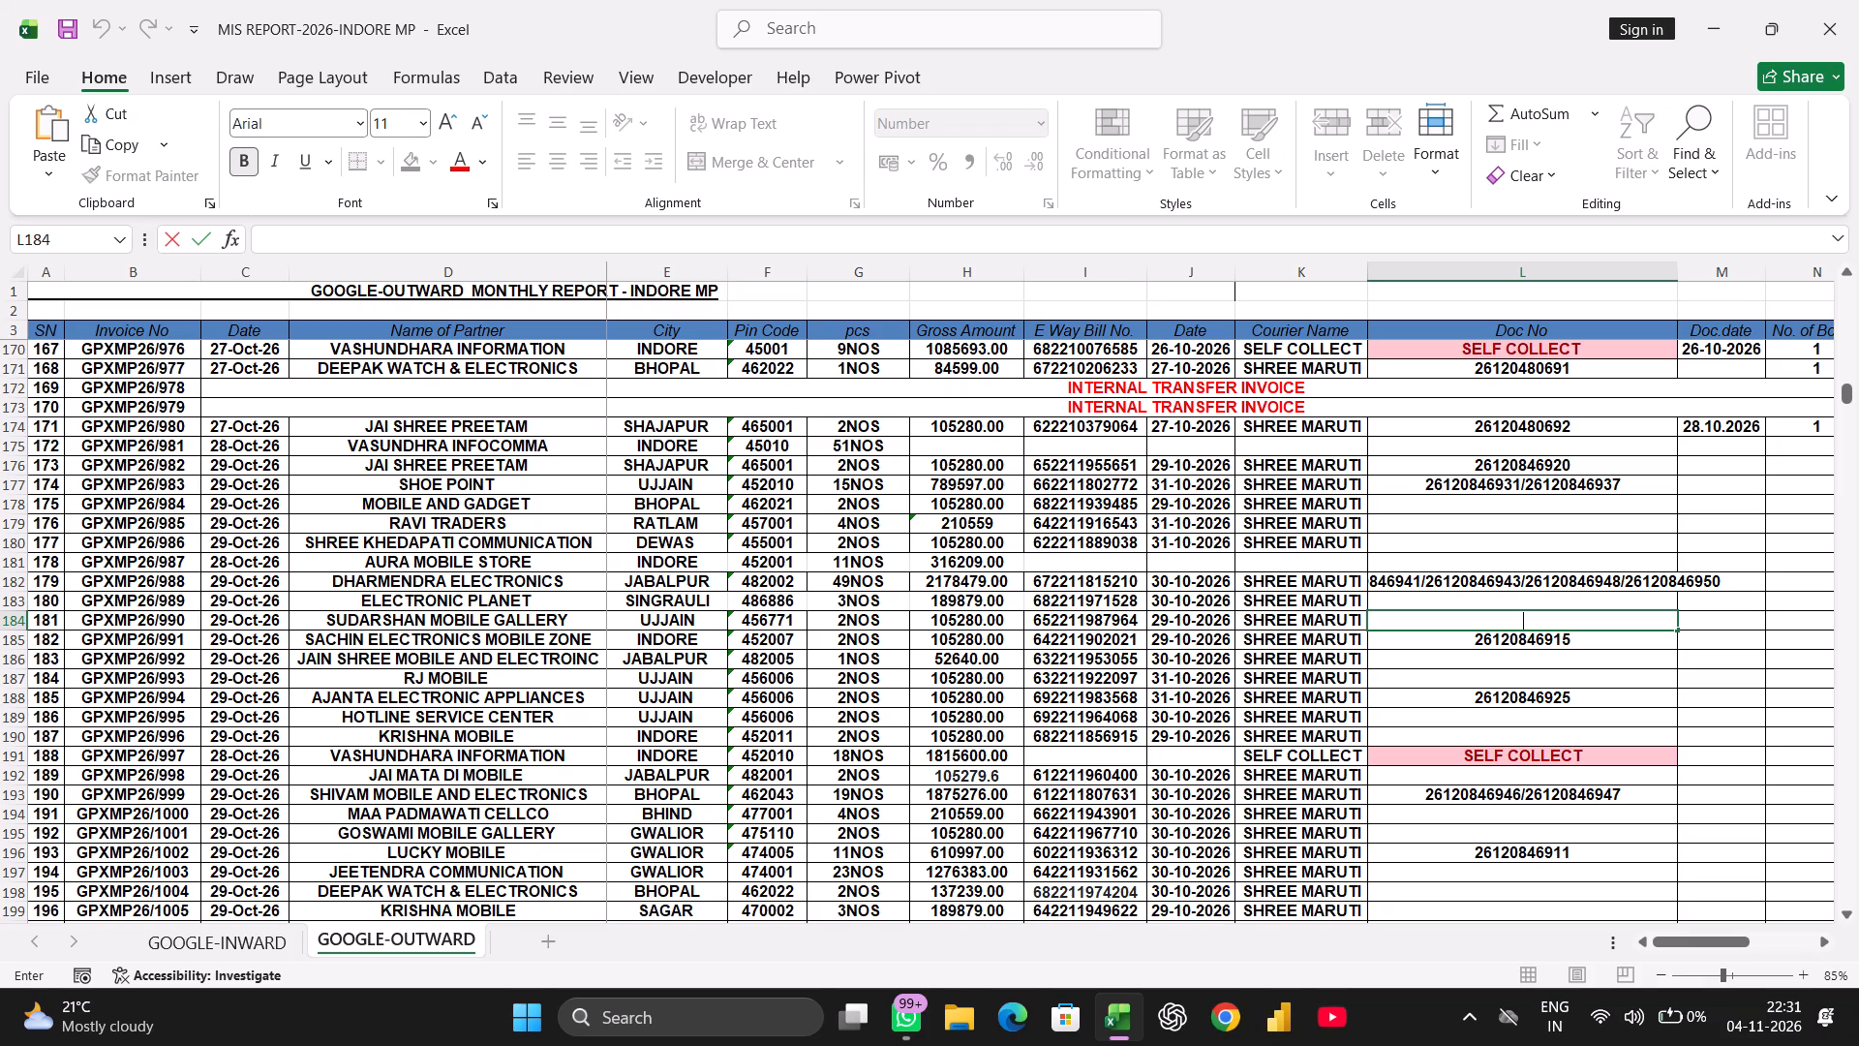
Look through the October and November invoices, checking partner names against the courier and Doc No columns for rows still missing a docket.
scroll(899, 635, "left", 3)
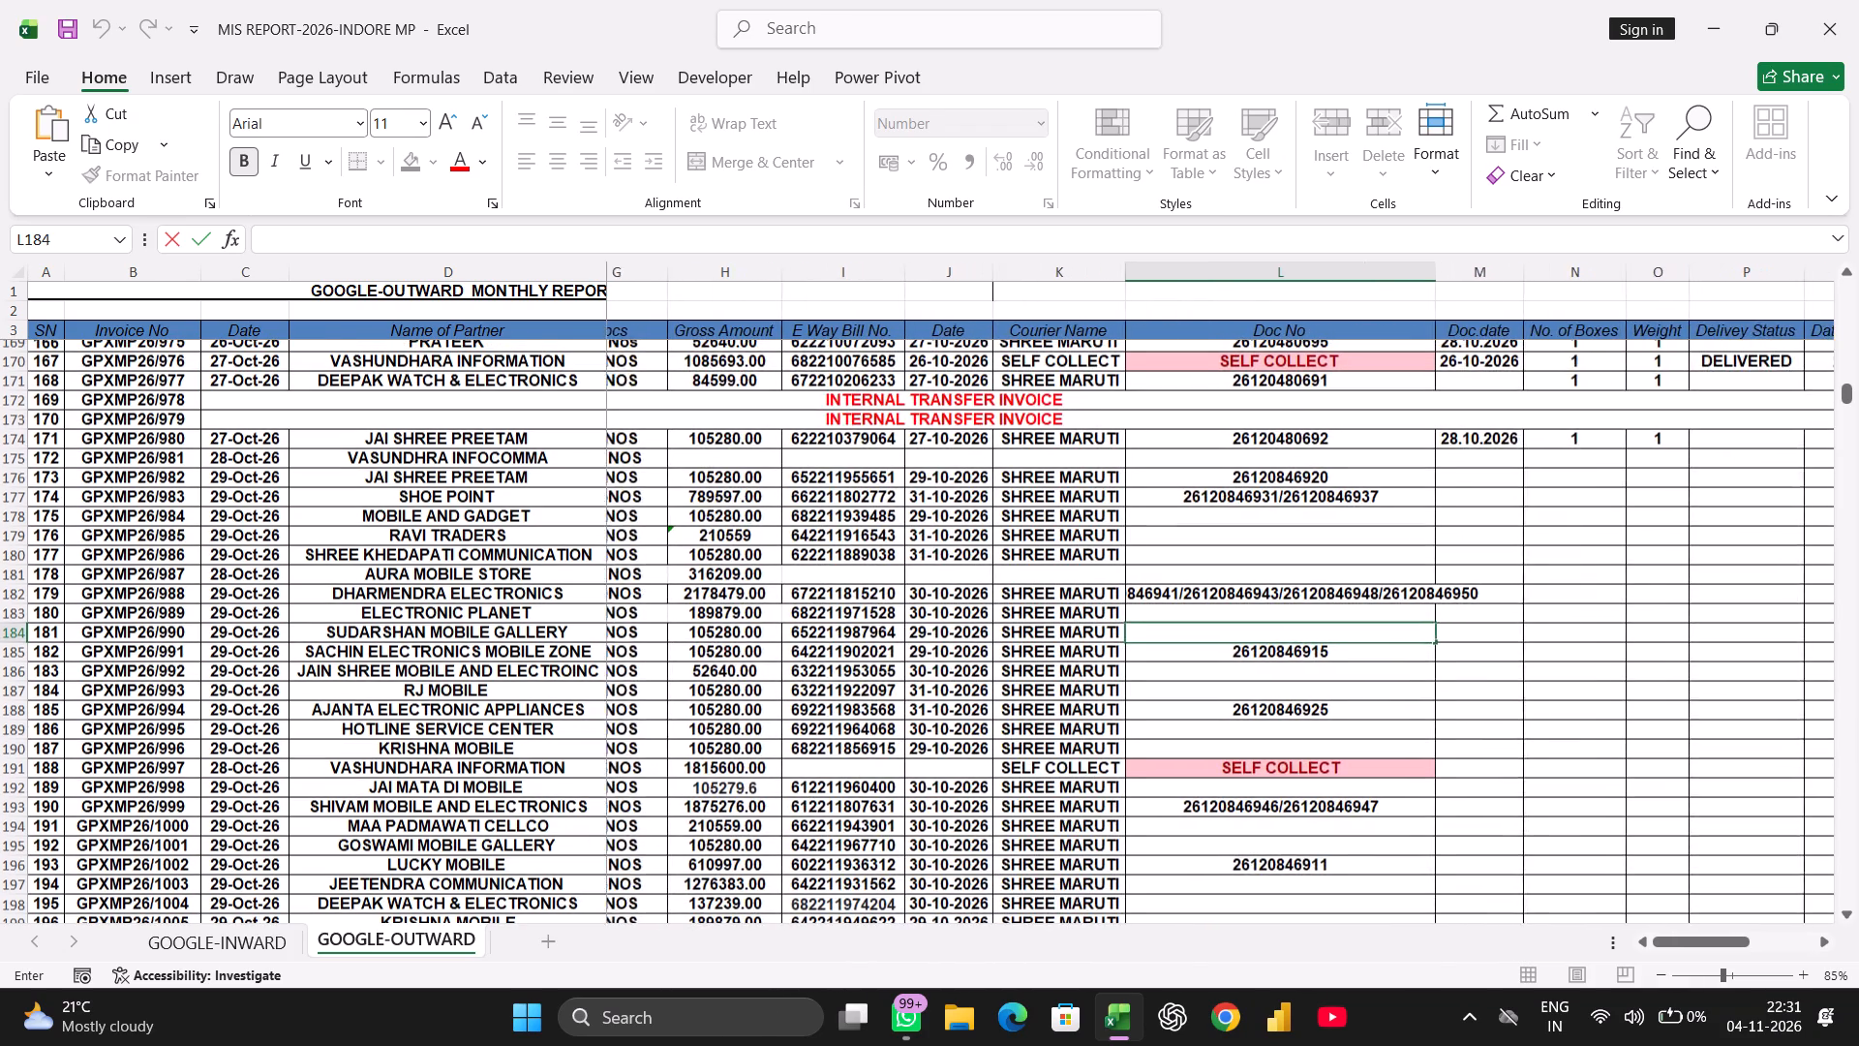
scroll(899, 635, "left", 2)
scroll(899, 635, "down", 1)
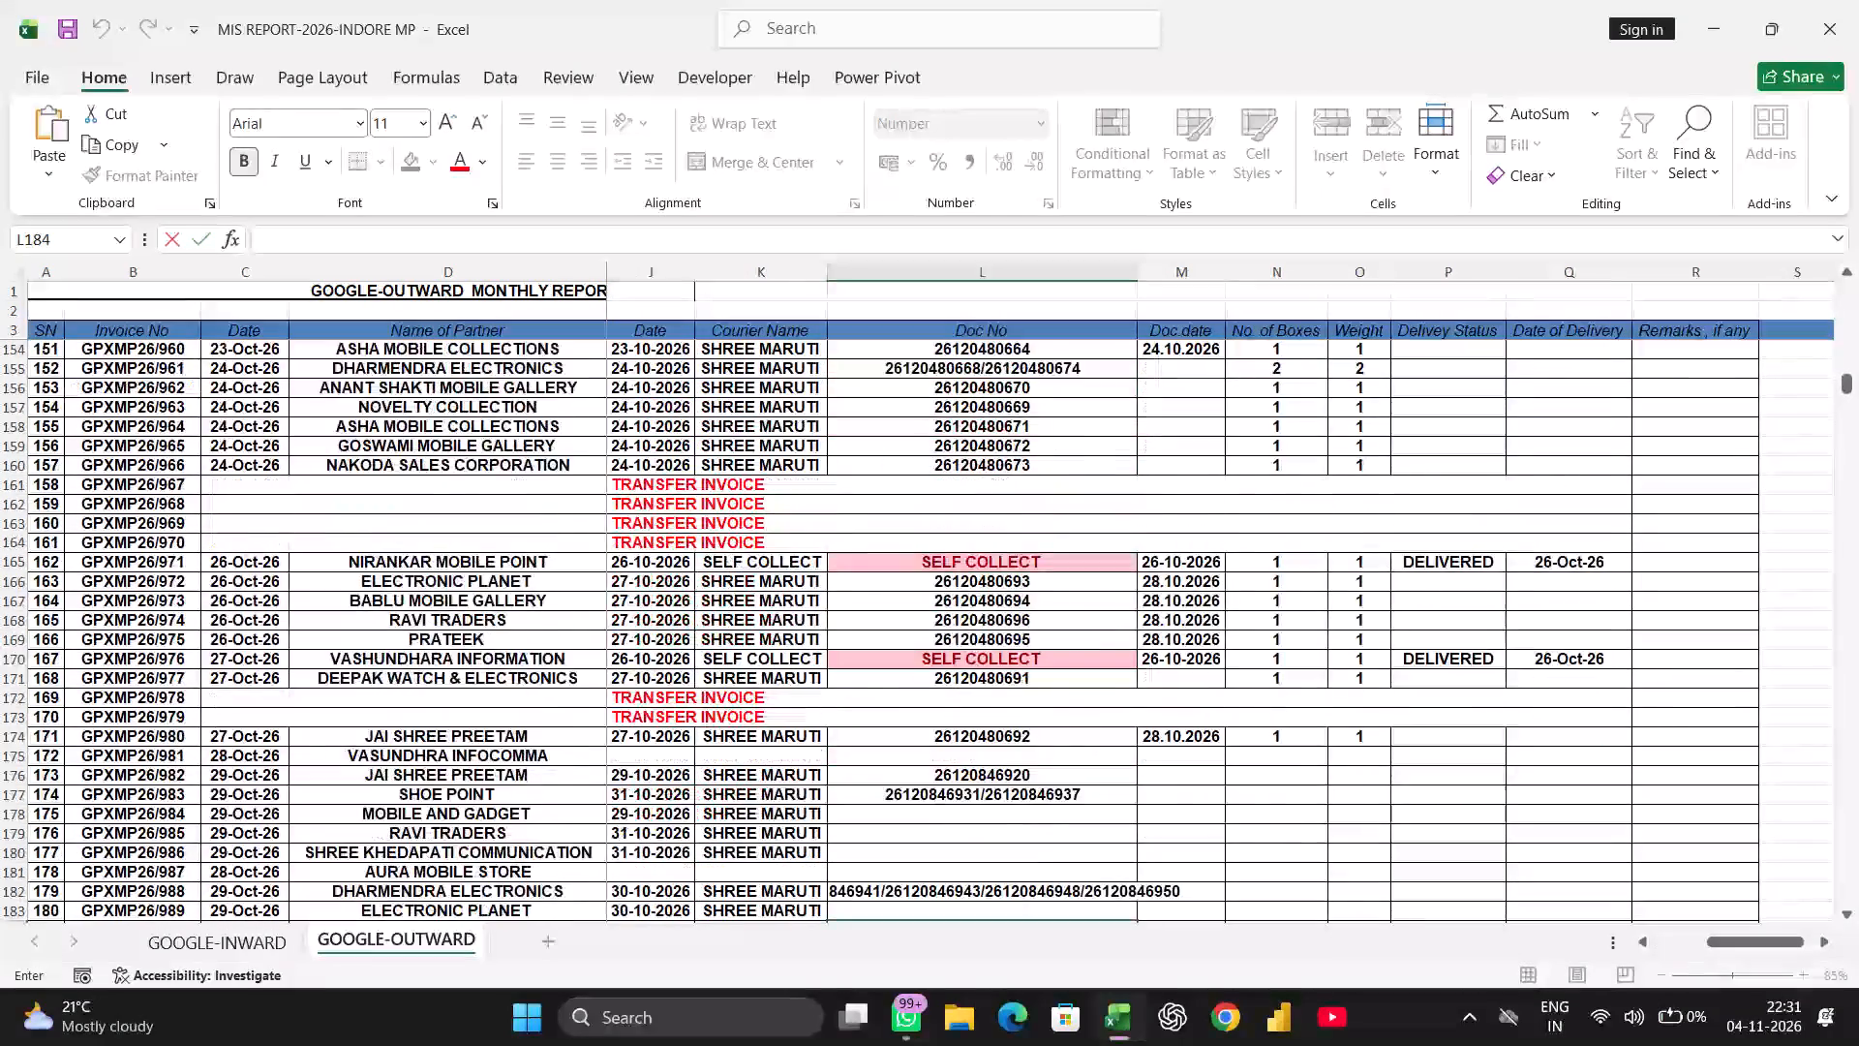
scroll(899, 635, "down", 1)
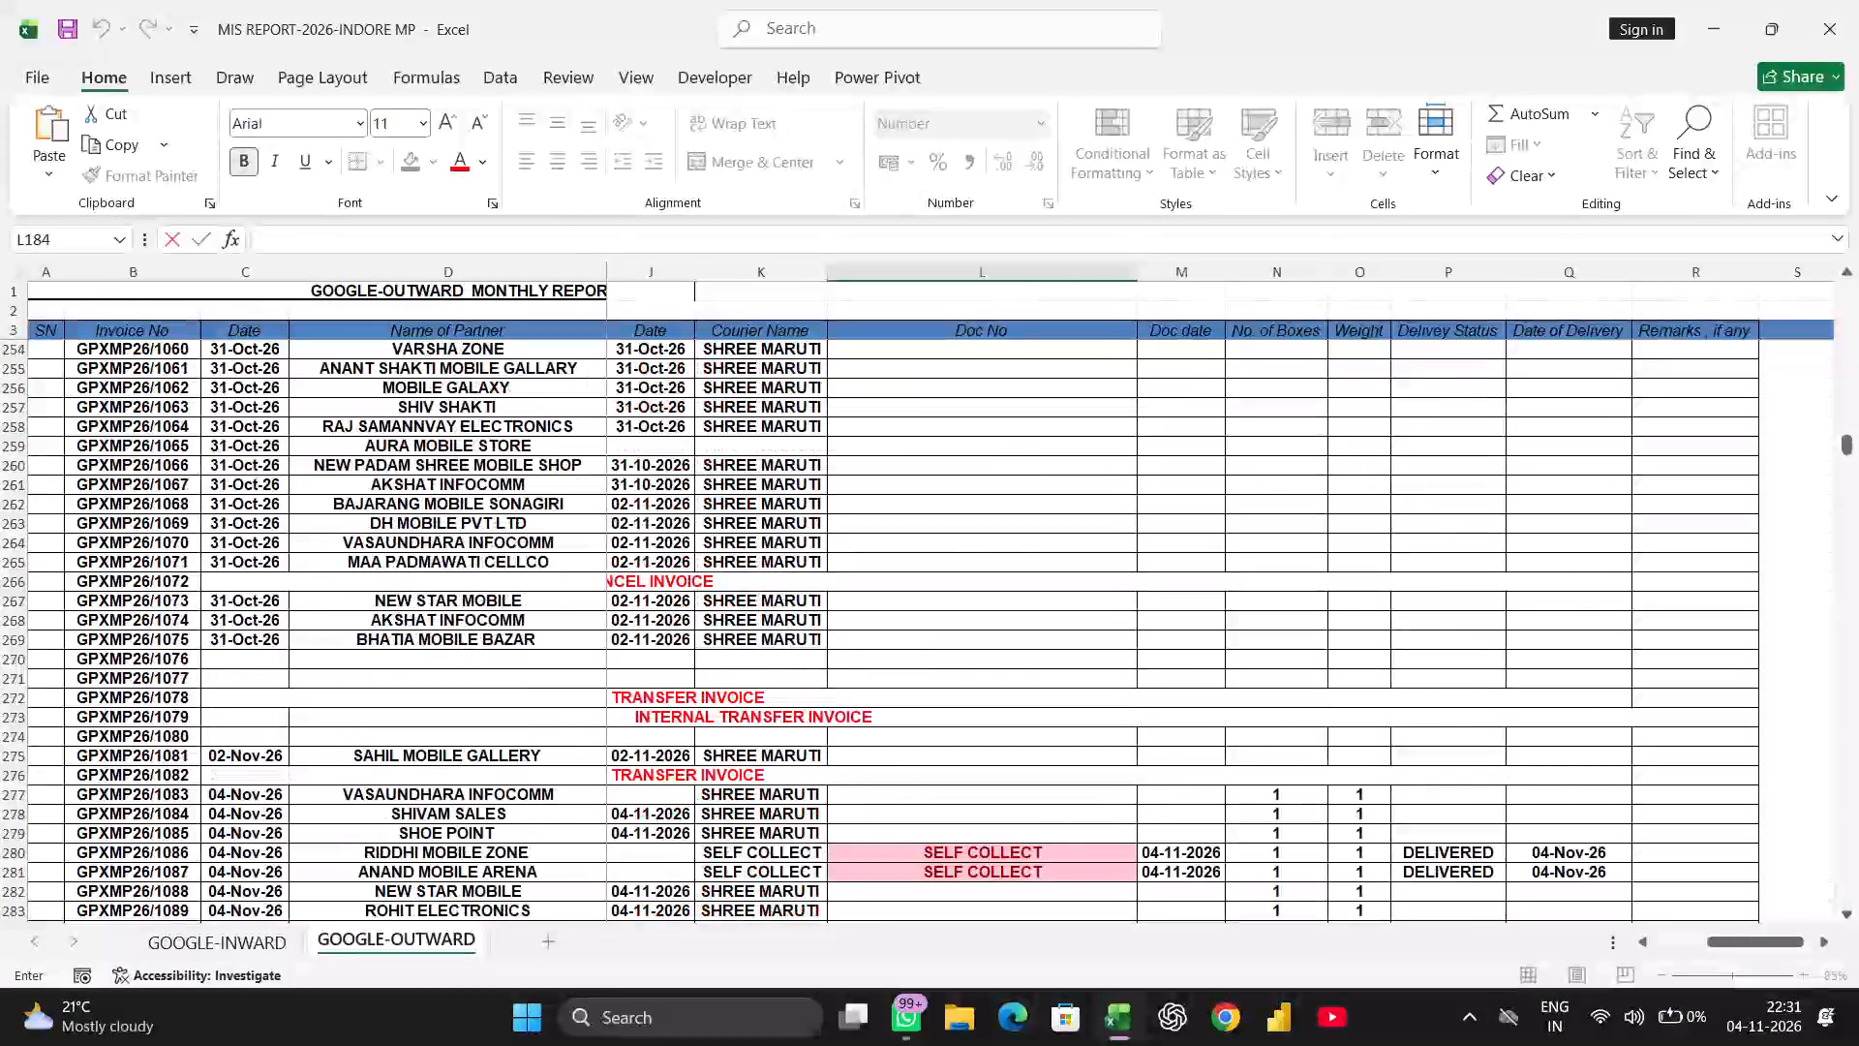
scroll(912, 537, "up", 7)
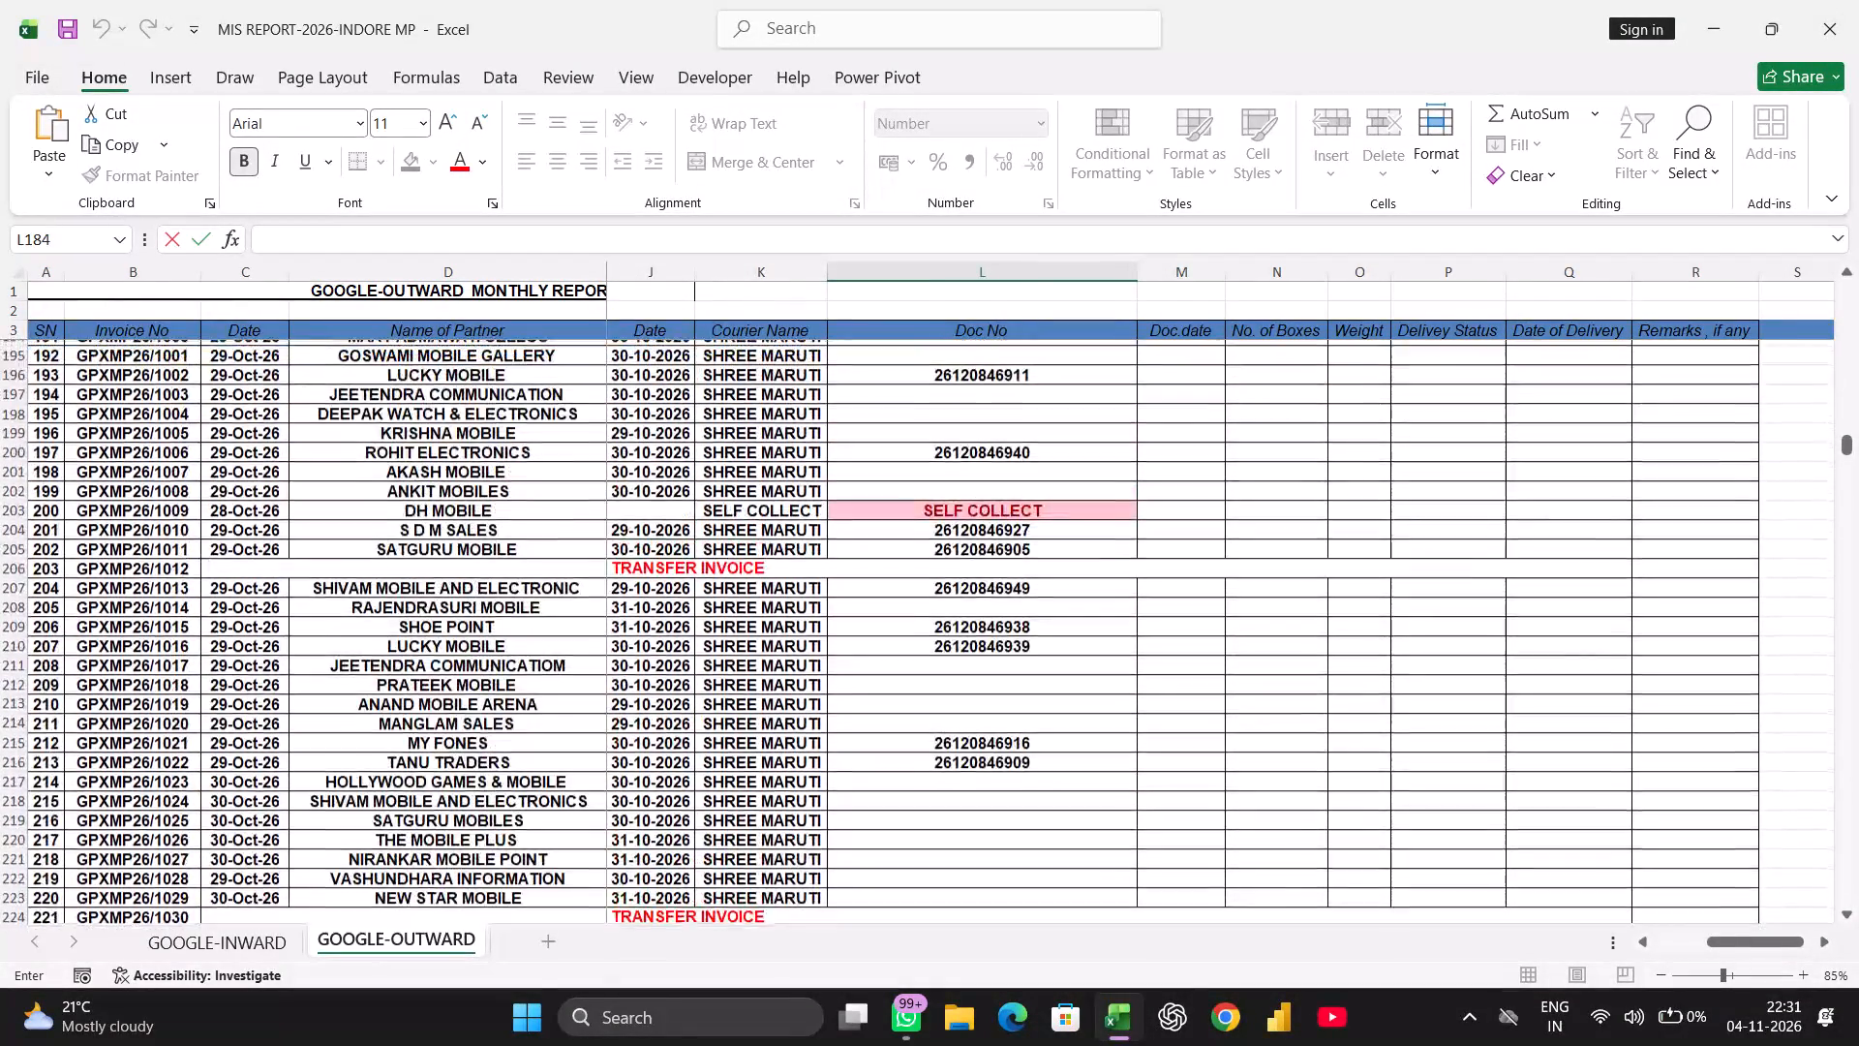
scroll(912, 537, "up", 6)
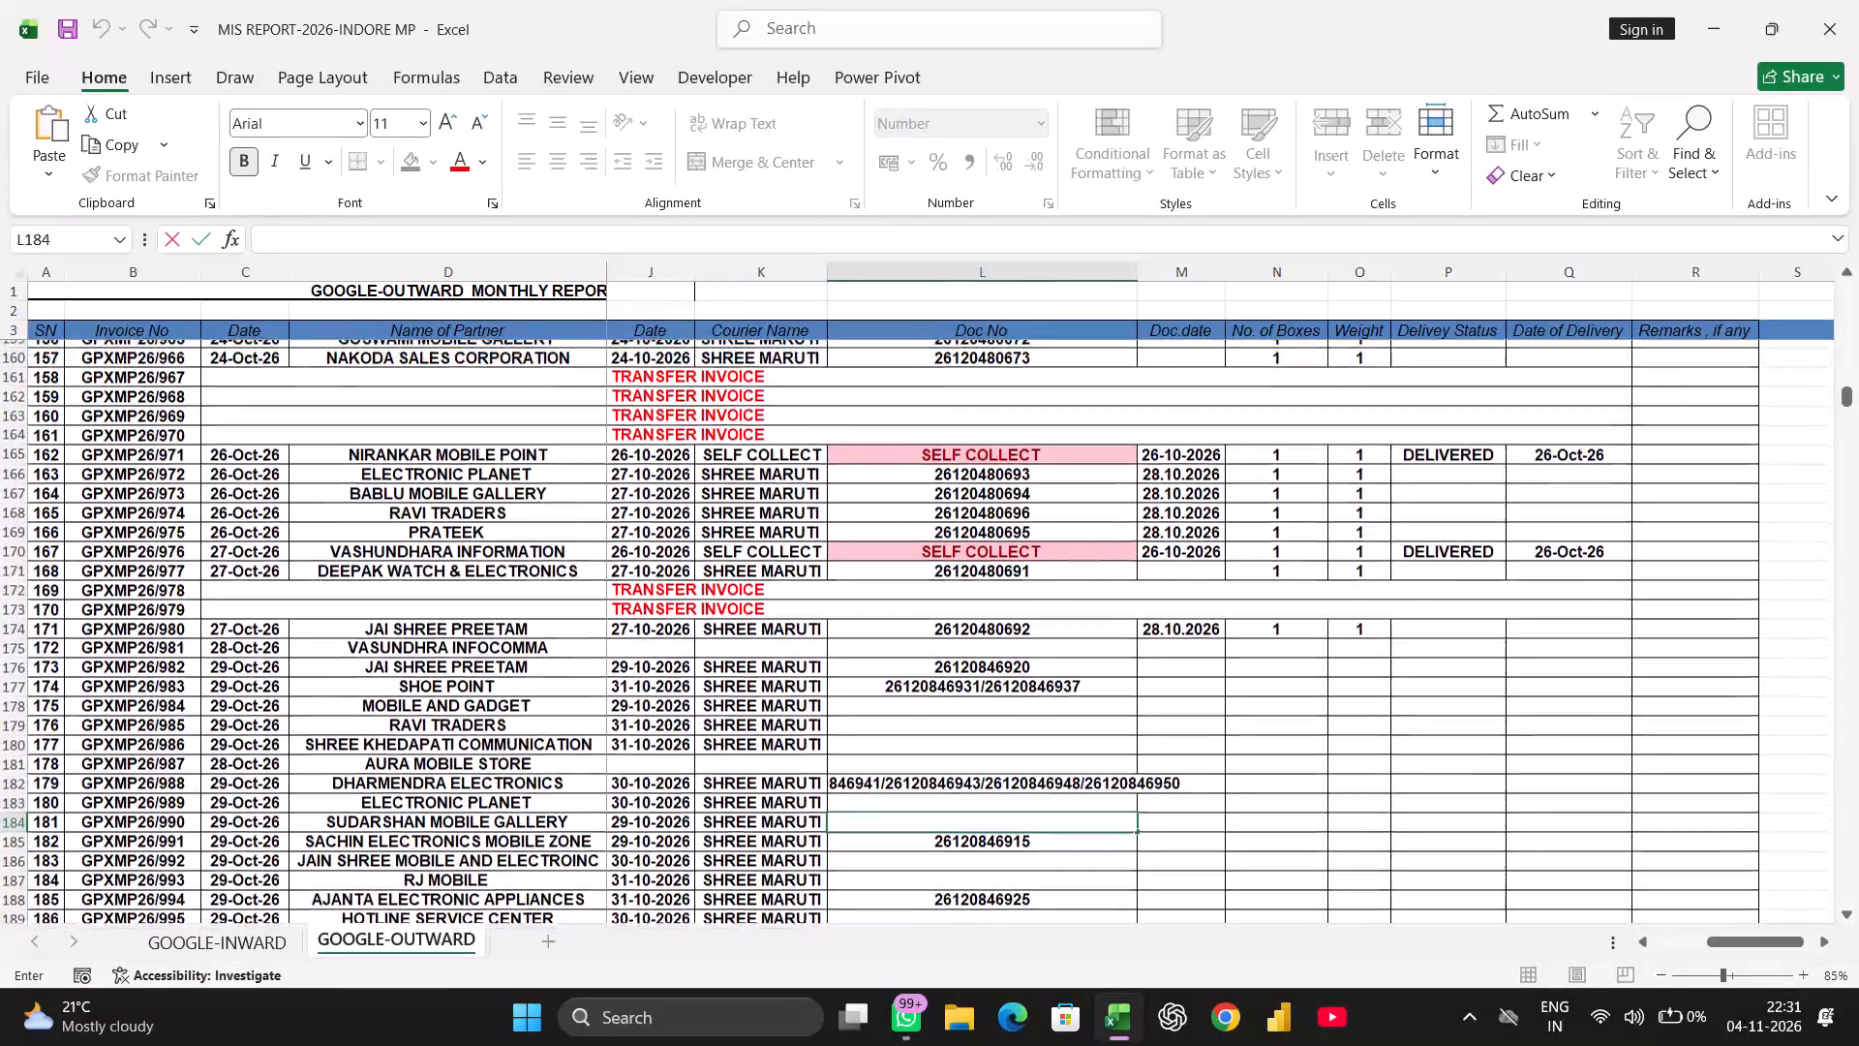
scroll(912, 537, "up", 2)
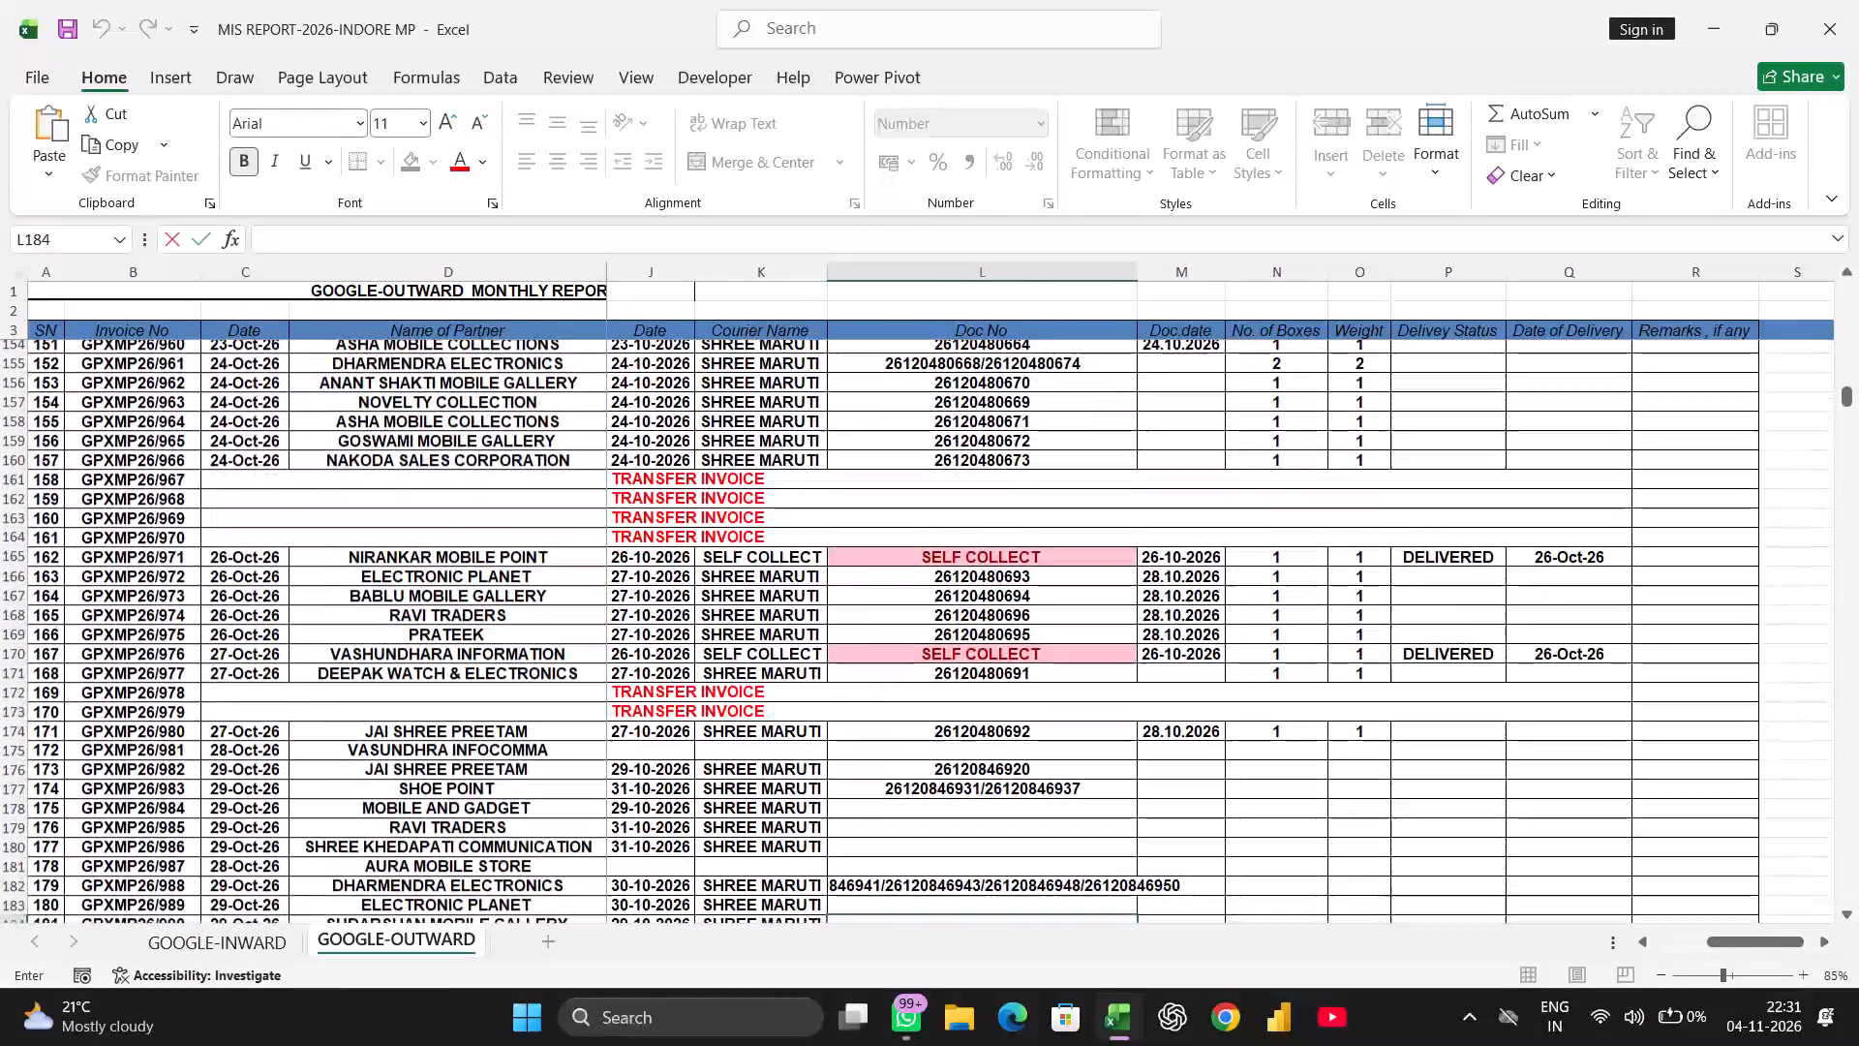
scroll(912, 537, "down", 7)
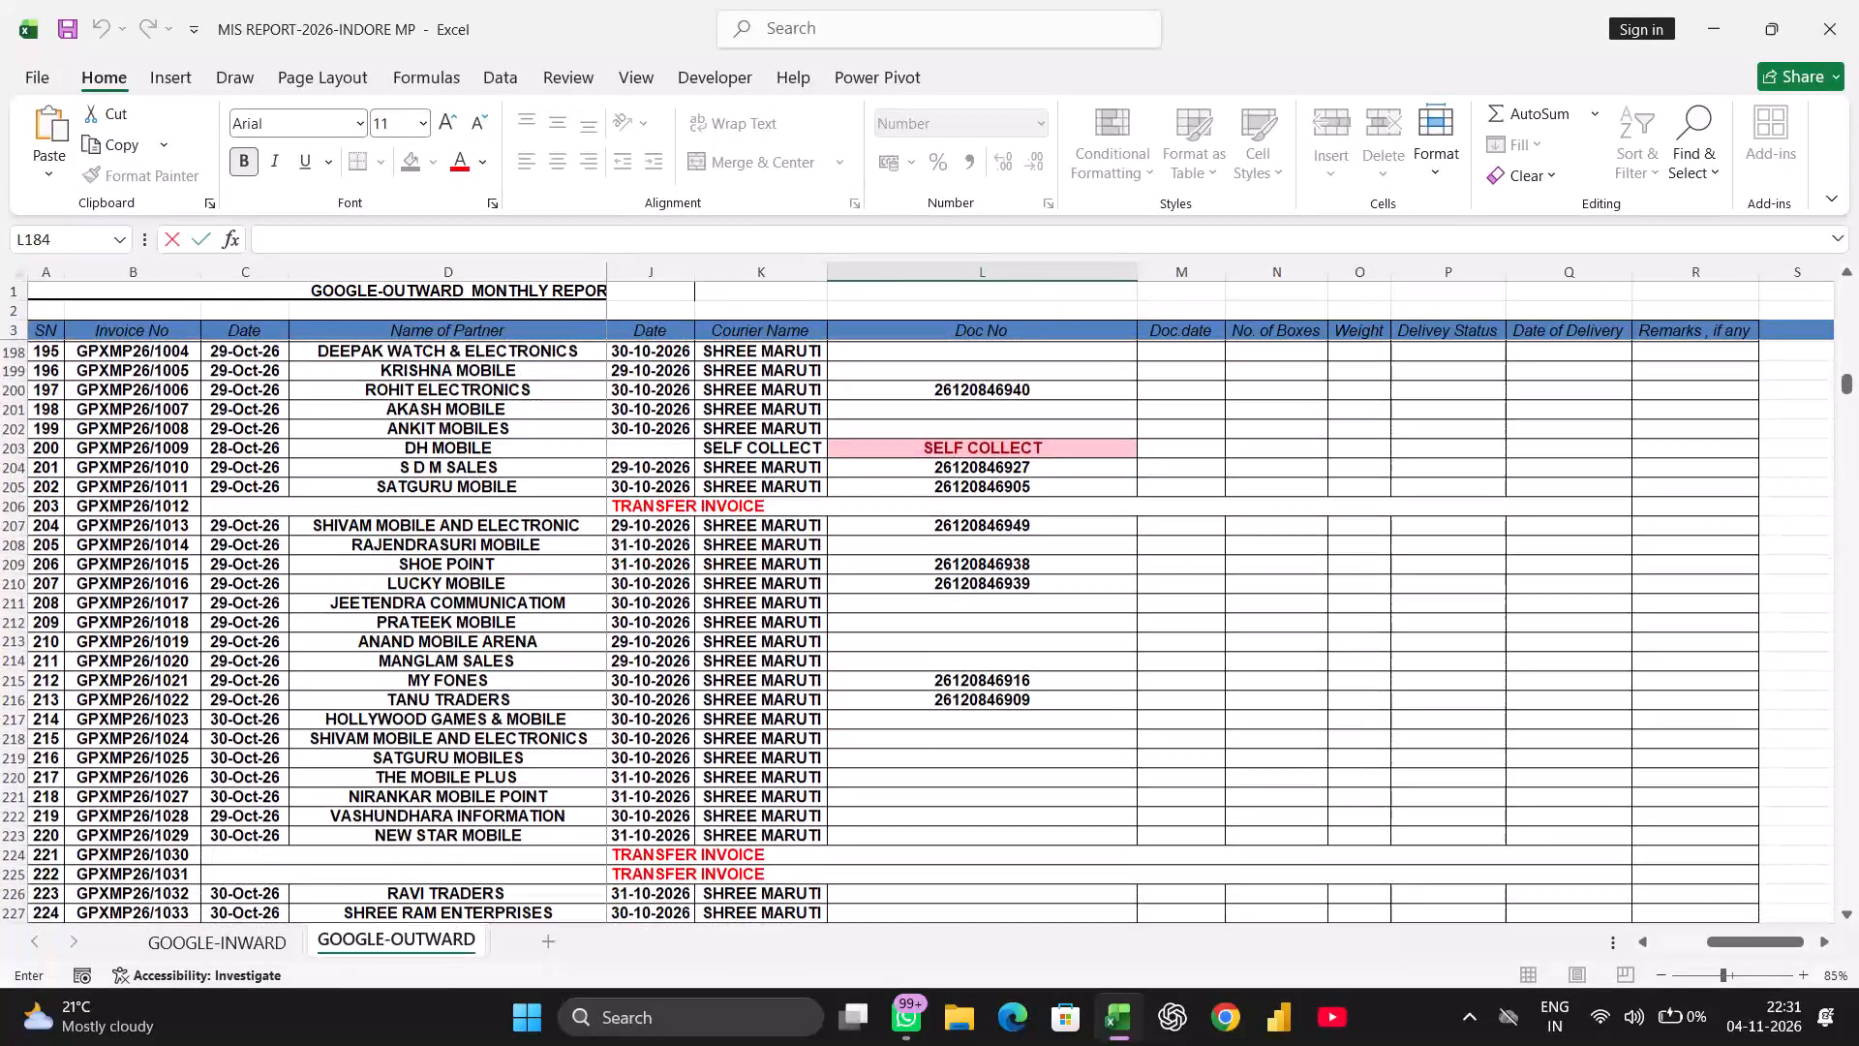
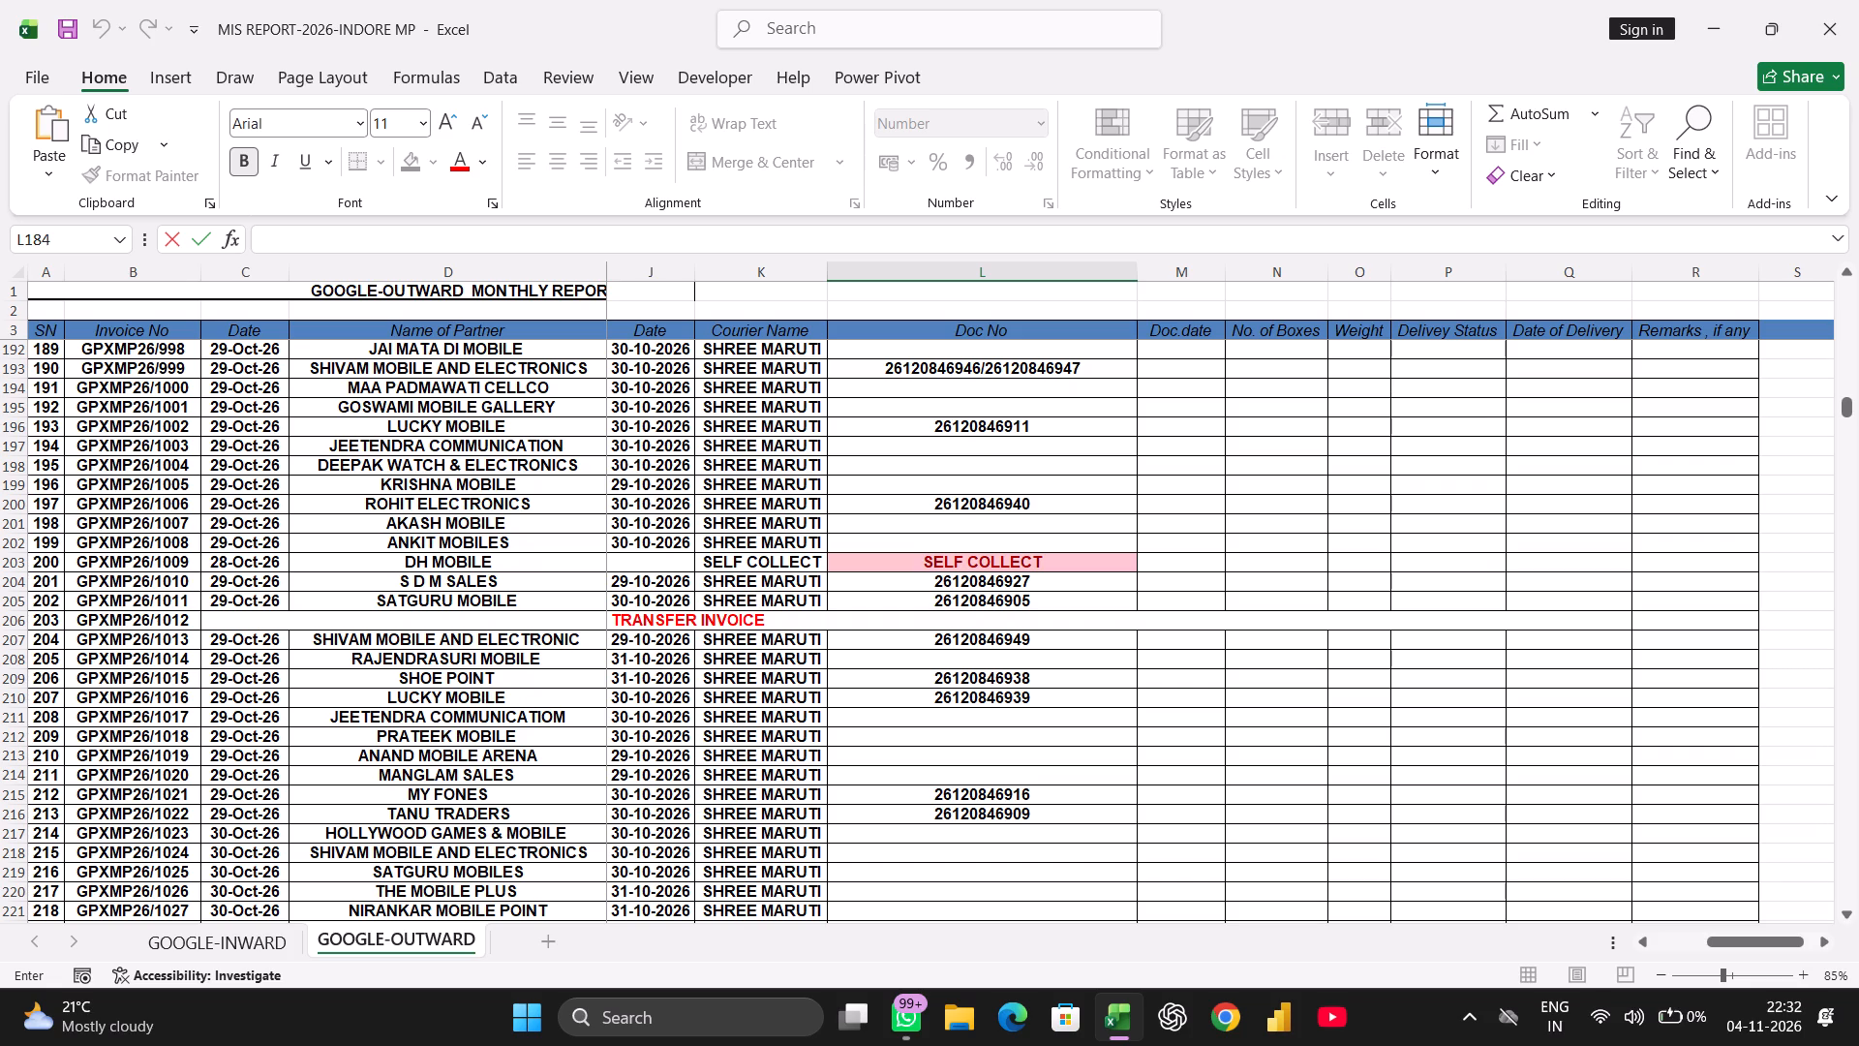
double_click(919, 485)
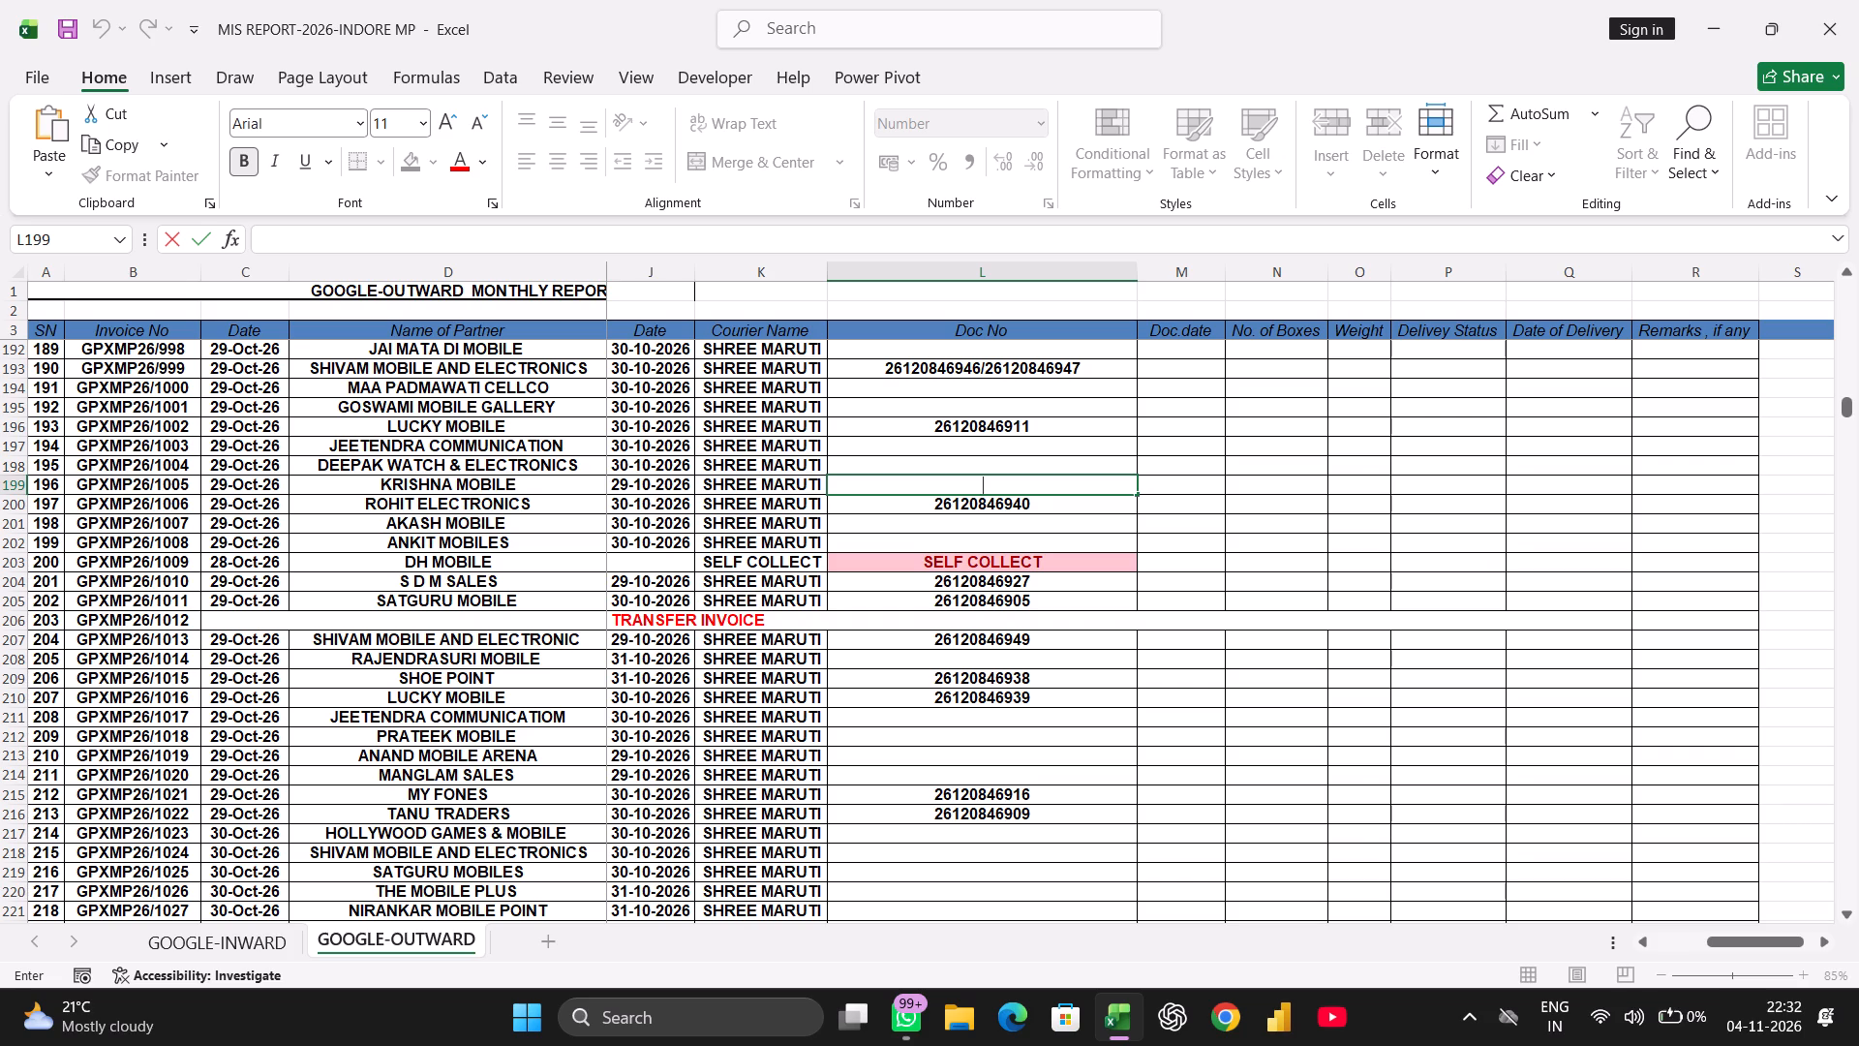
scroll(919, 485, "right", 2)
scroll(1022, 419, "right", 5)
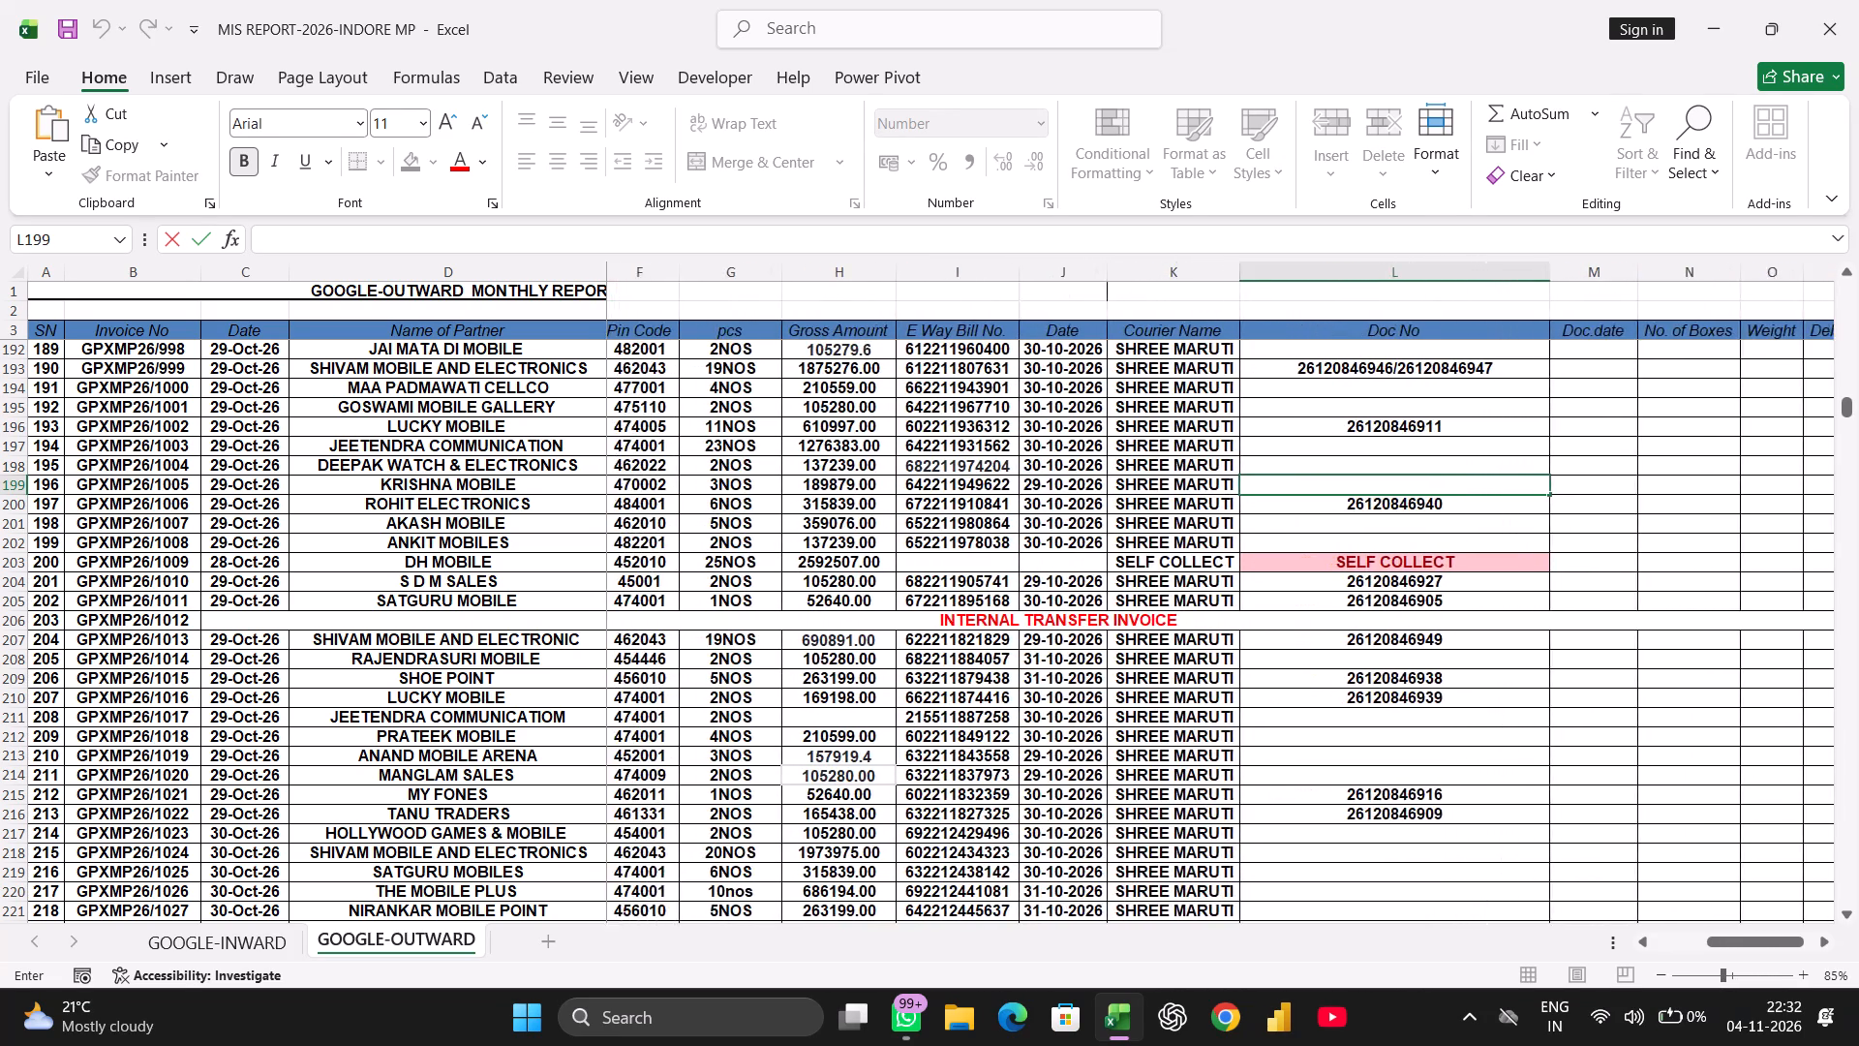
scroll(1022, 419, "right", 2)
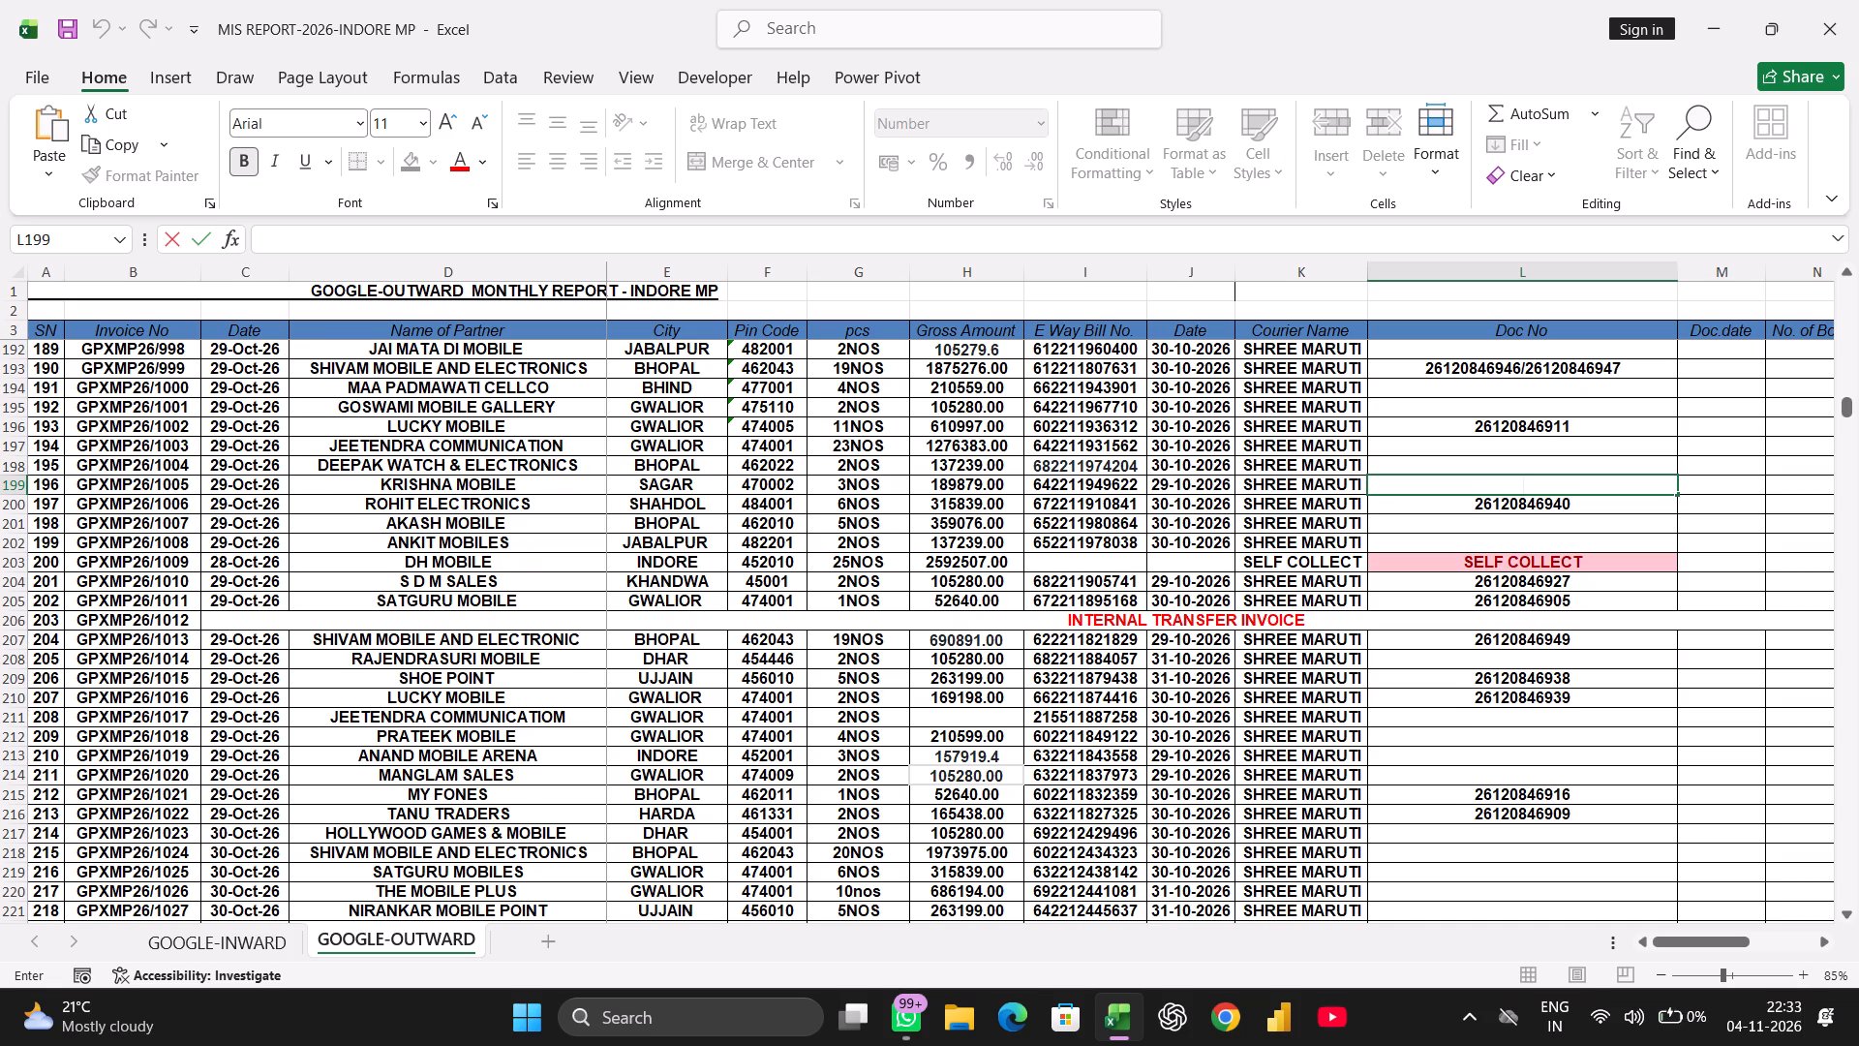
scroll(447, 590, "right", 1)
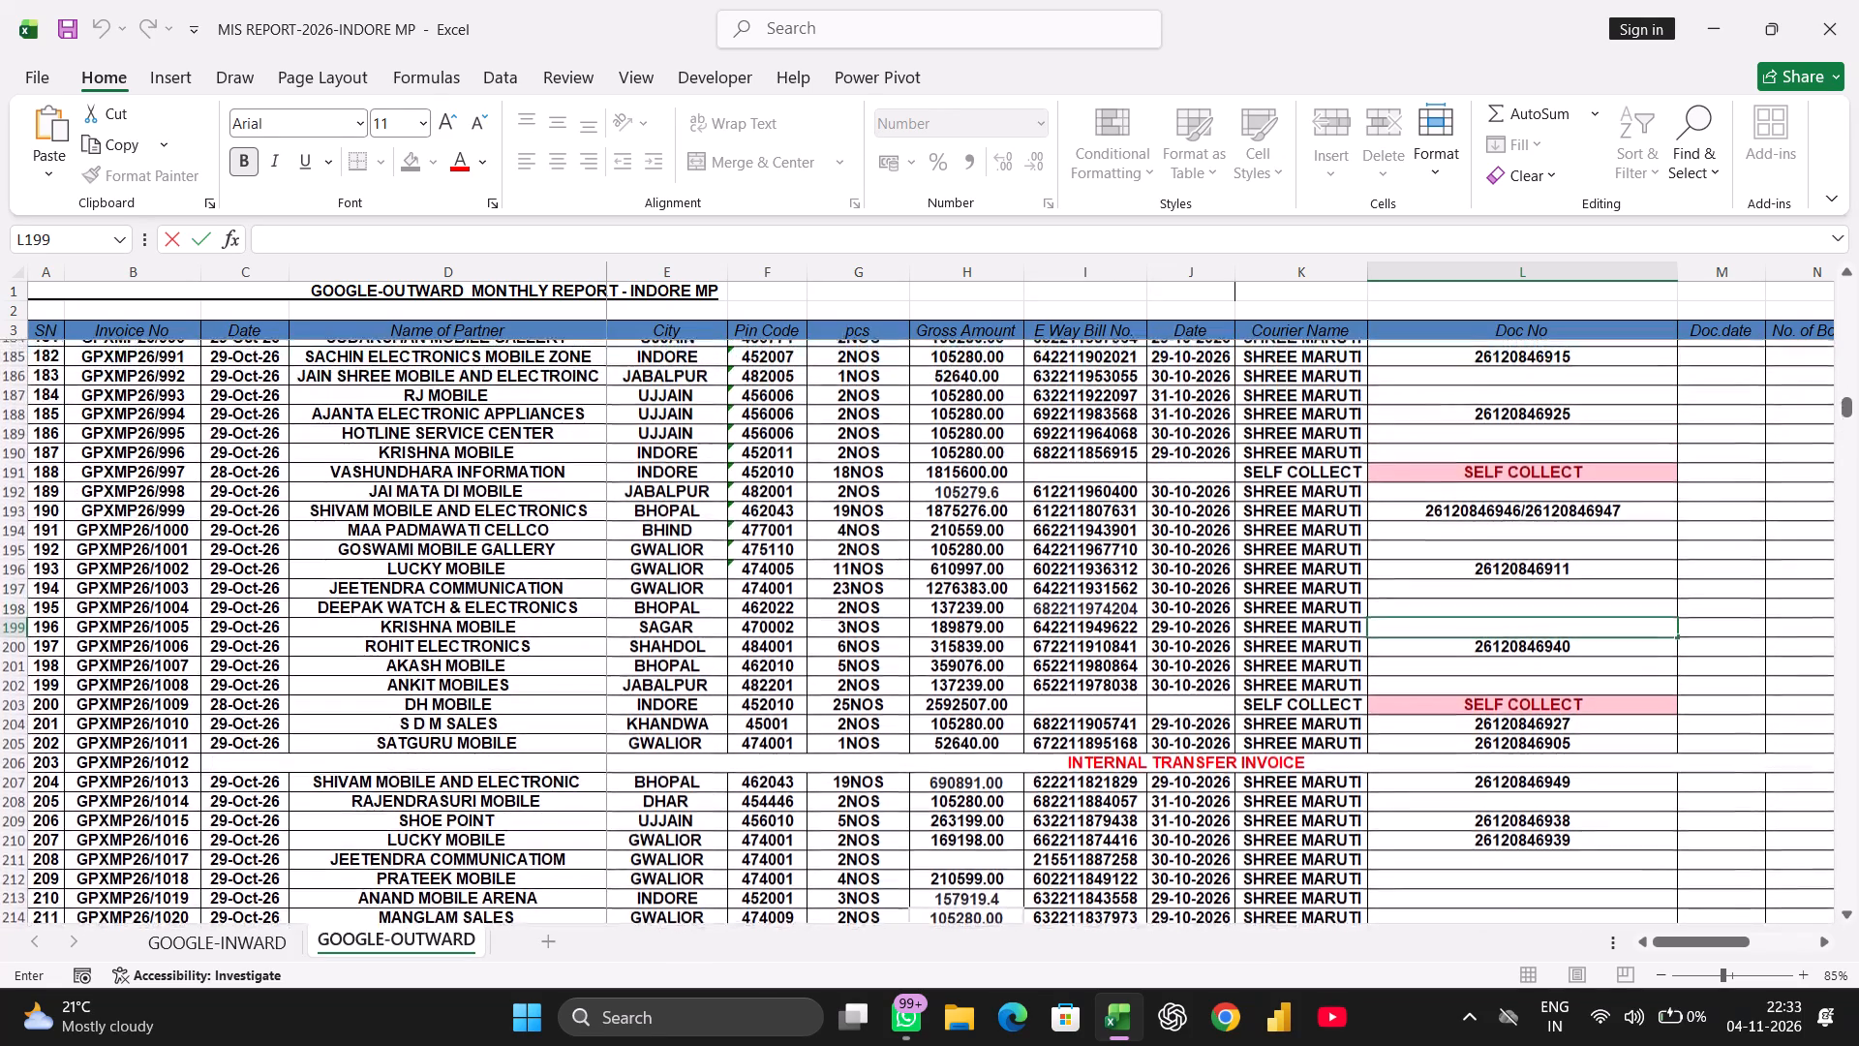
scroll(447, 590, "right", 2)
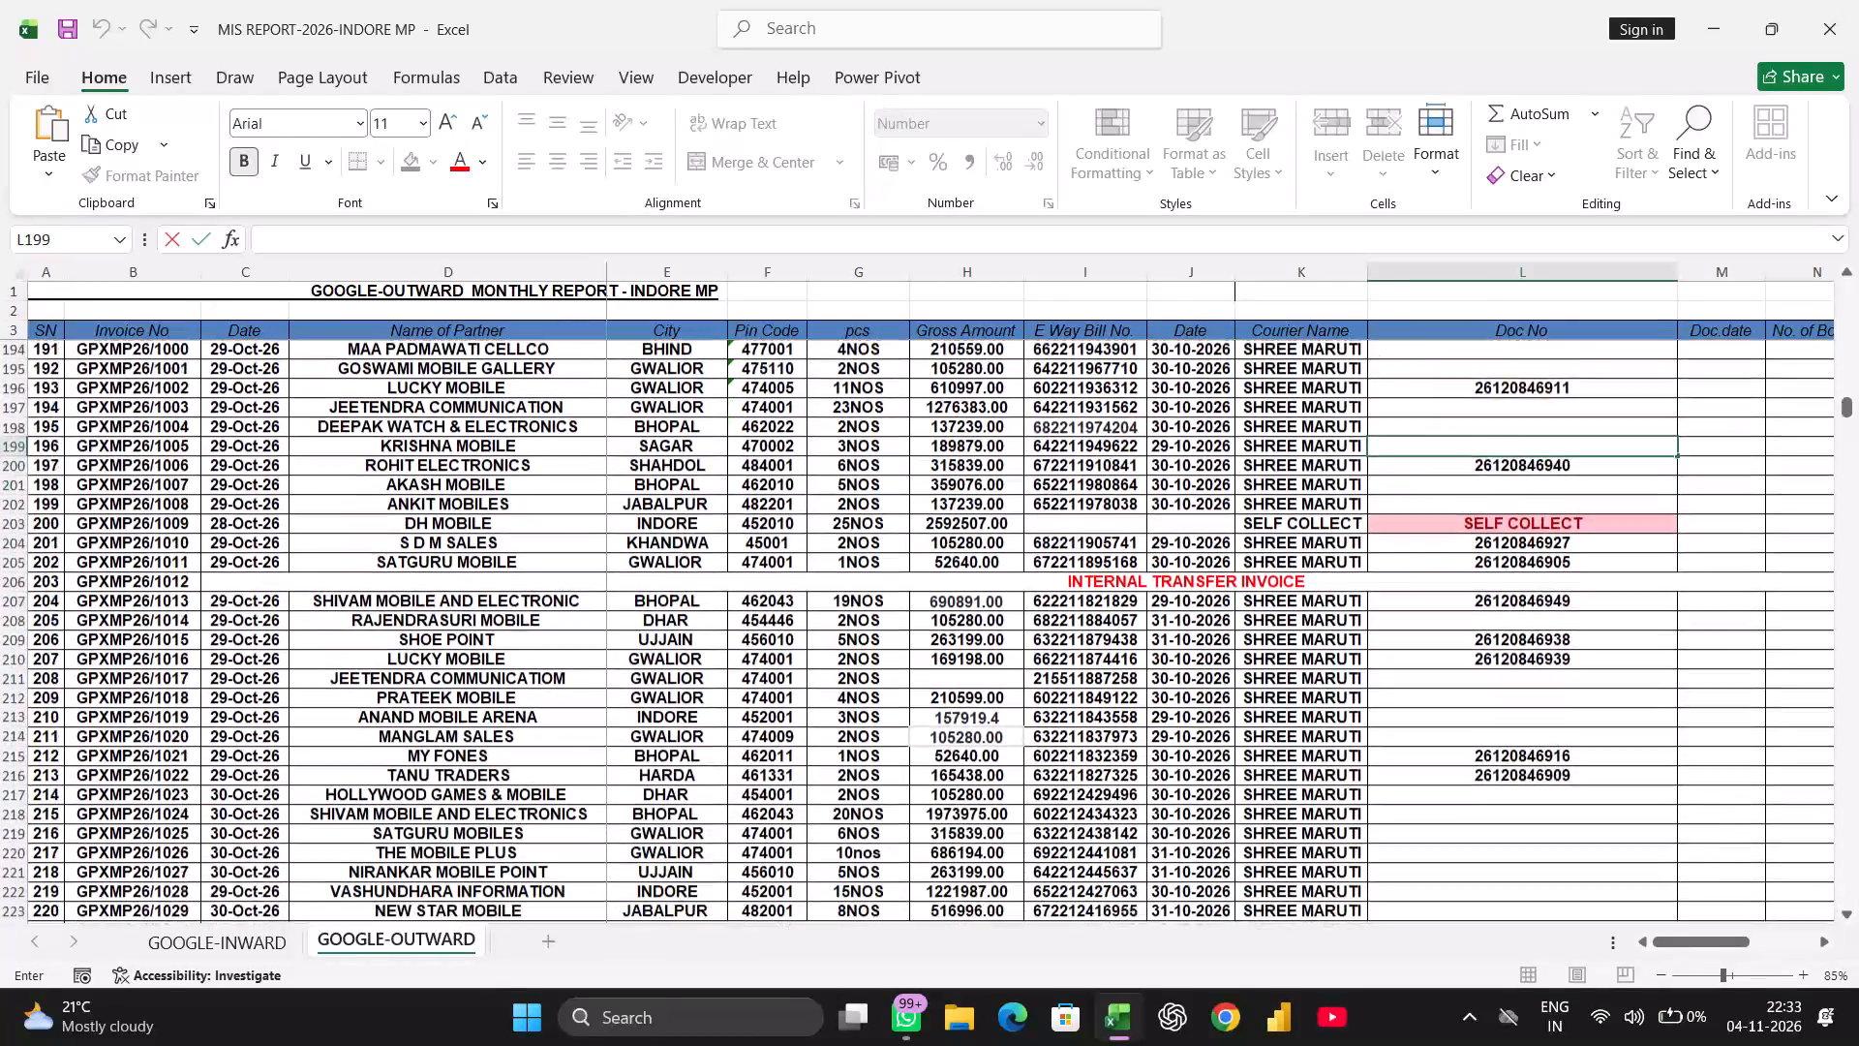
scroll(447, 590, "right", 1)
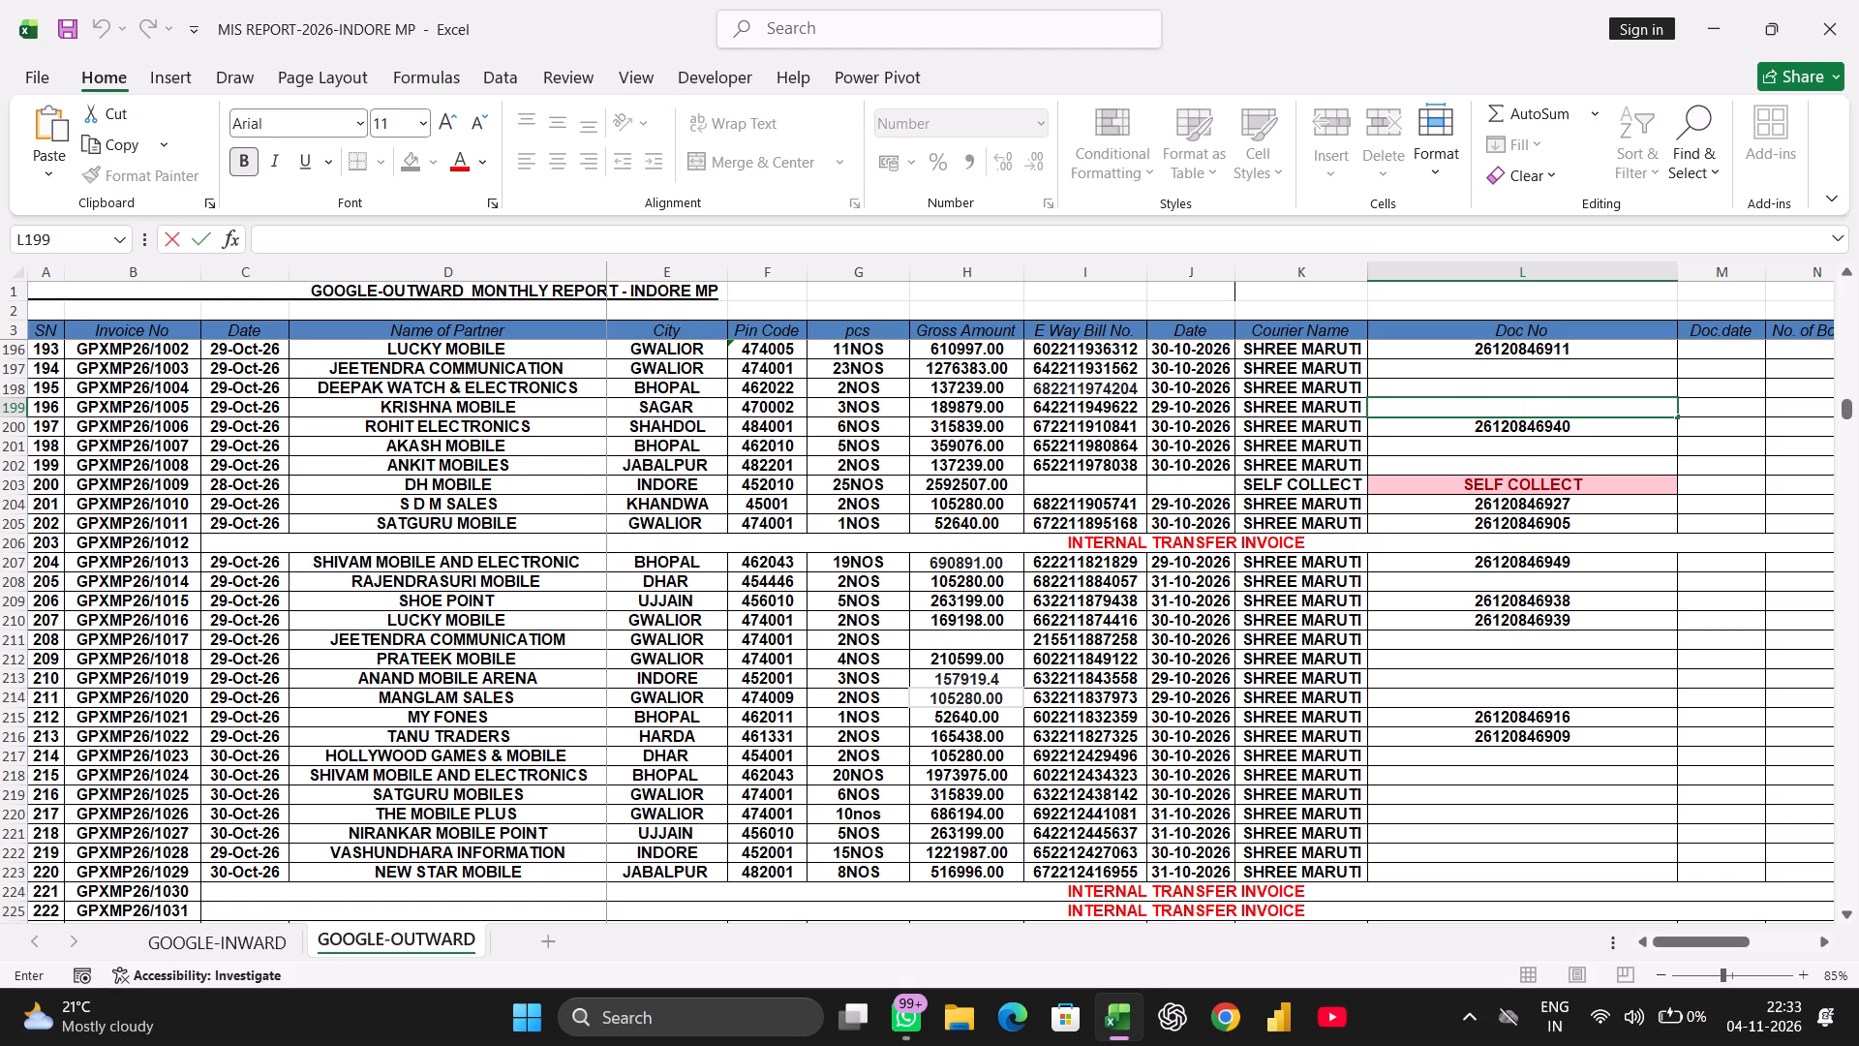
key("ctrl+v")
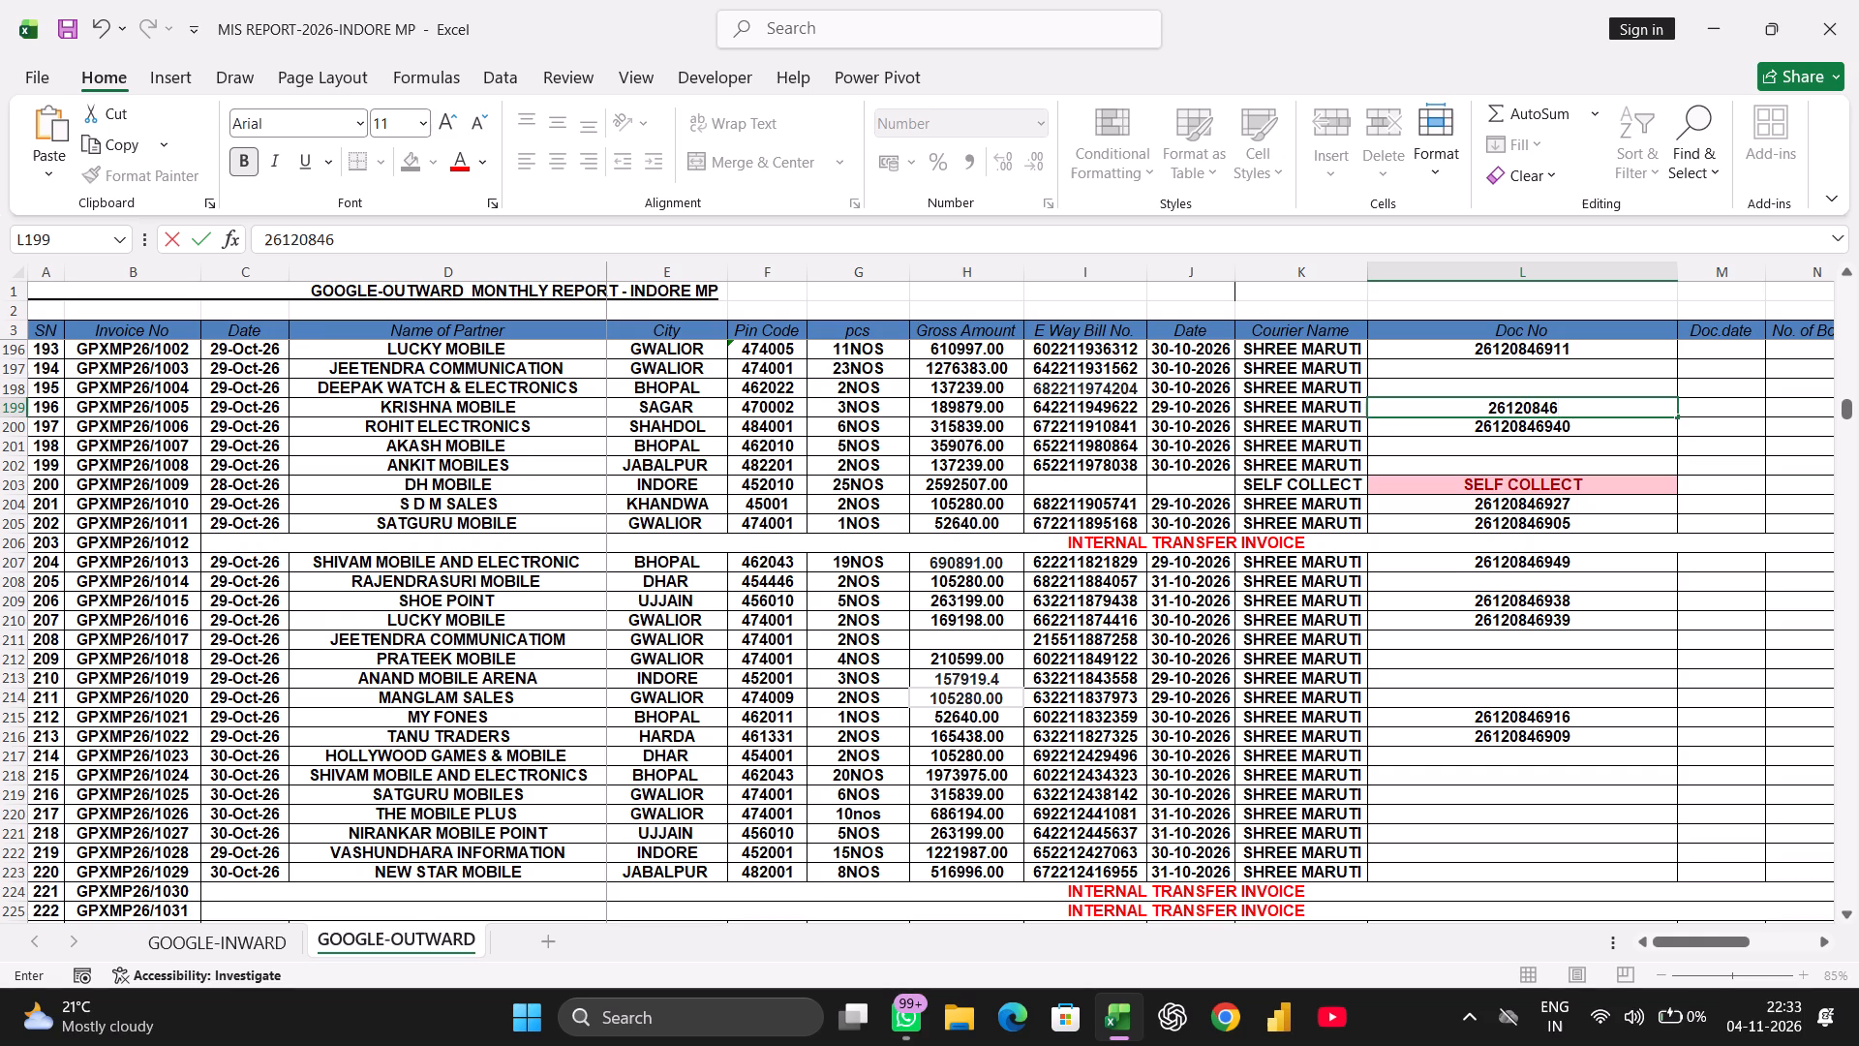
type("907")
scroll(1469, 406, "up", 1)
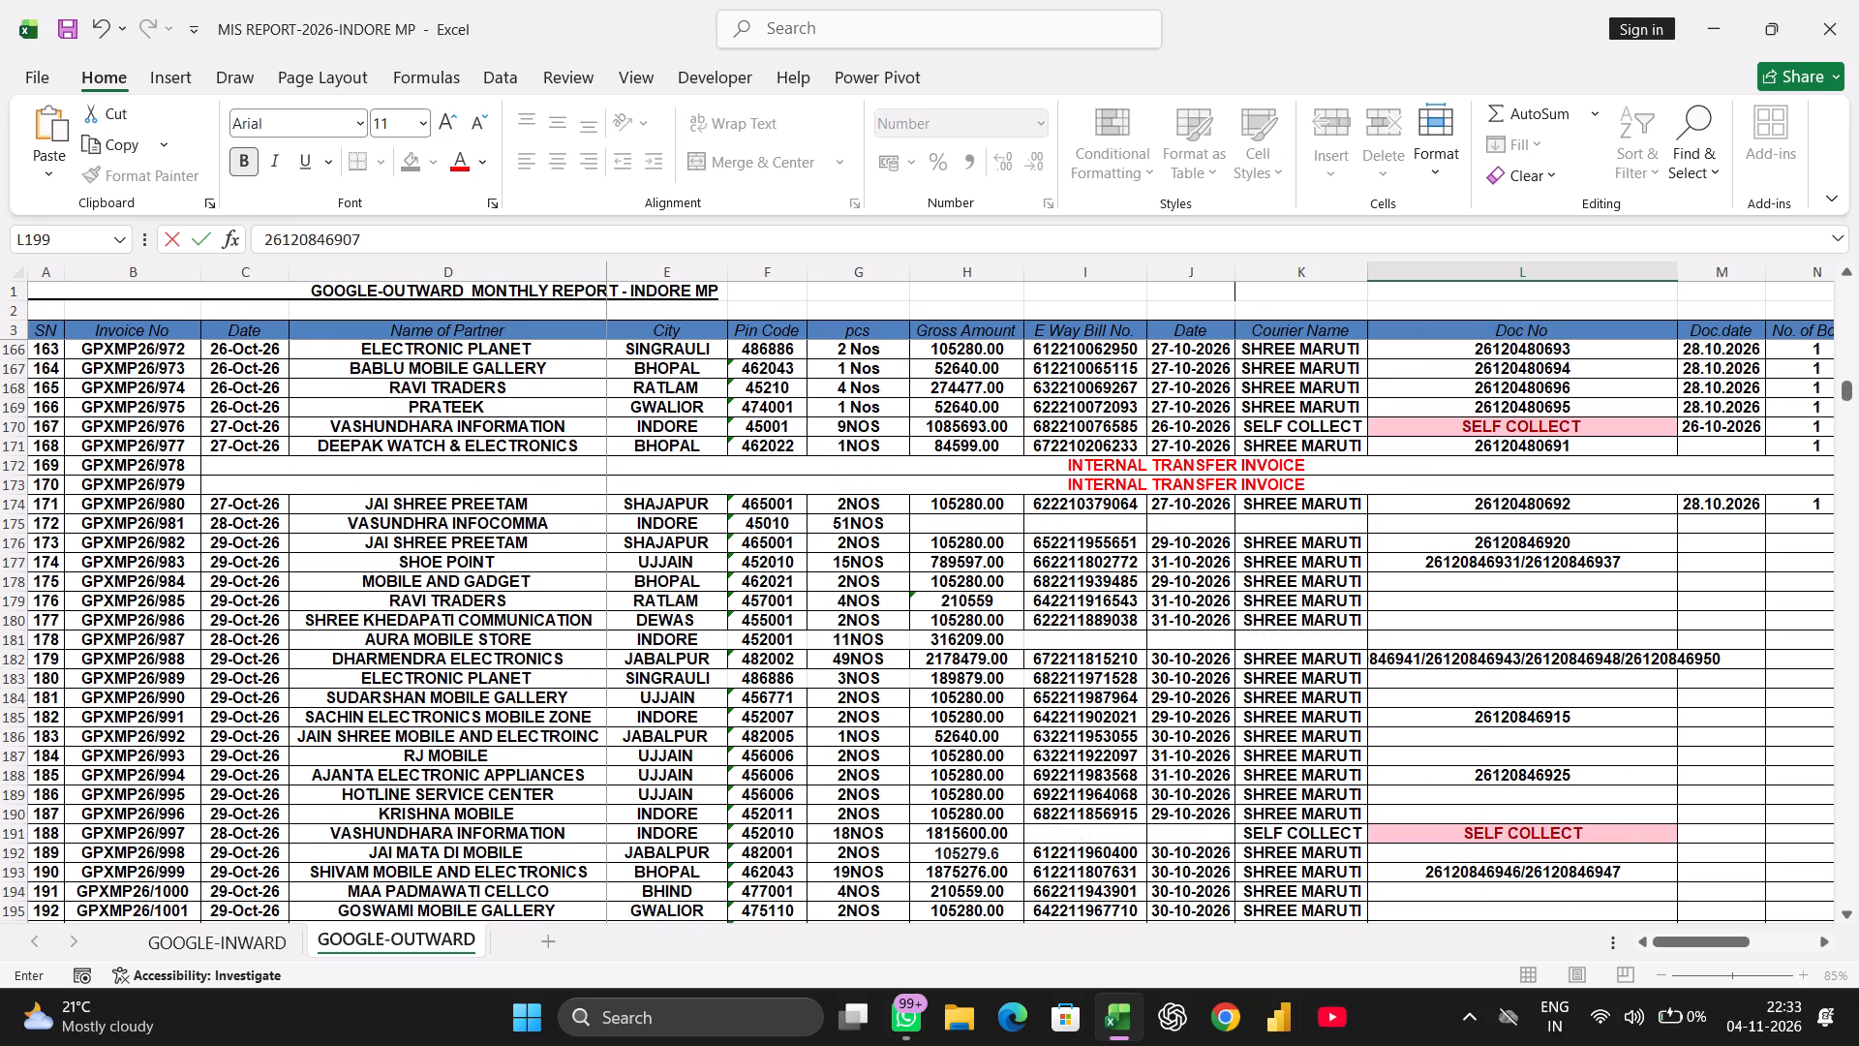
scroll(1469, 406, "up", 2)
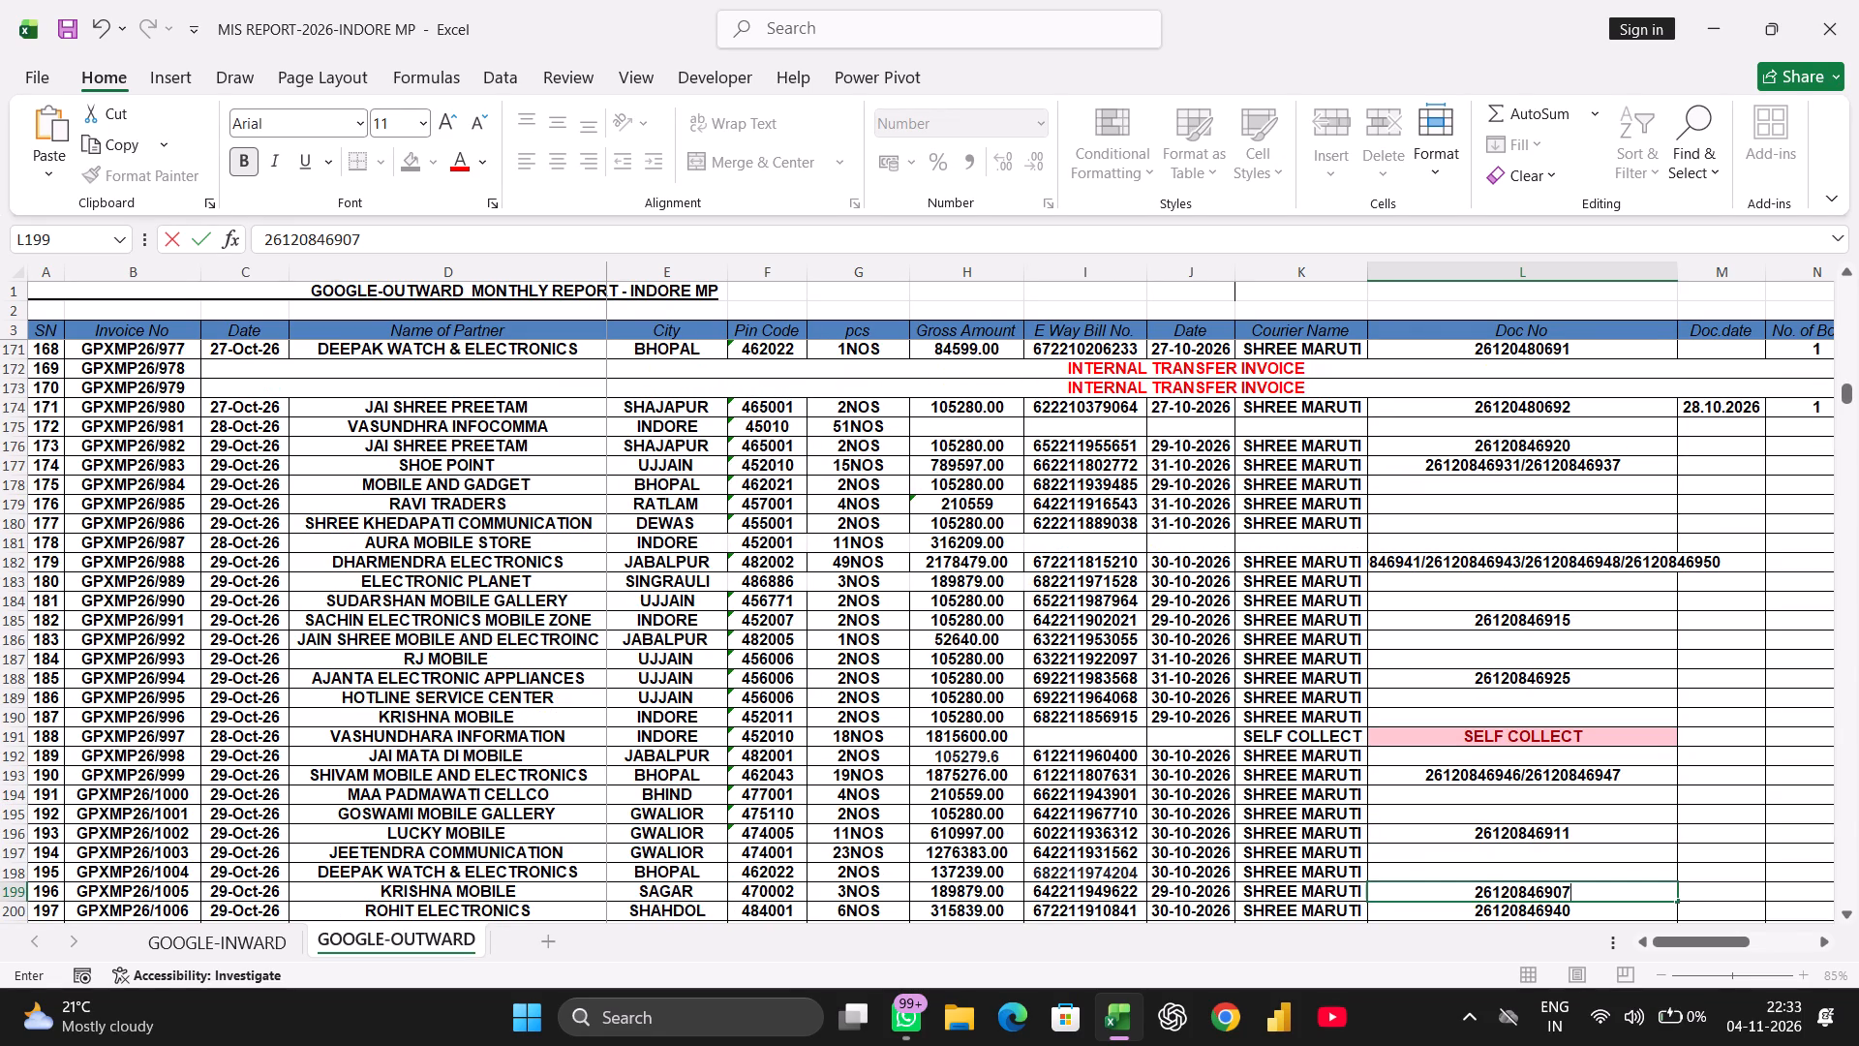
double_click(1476, 717)
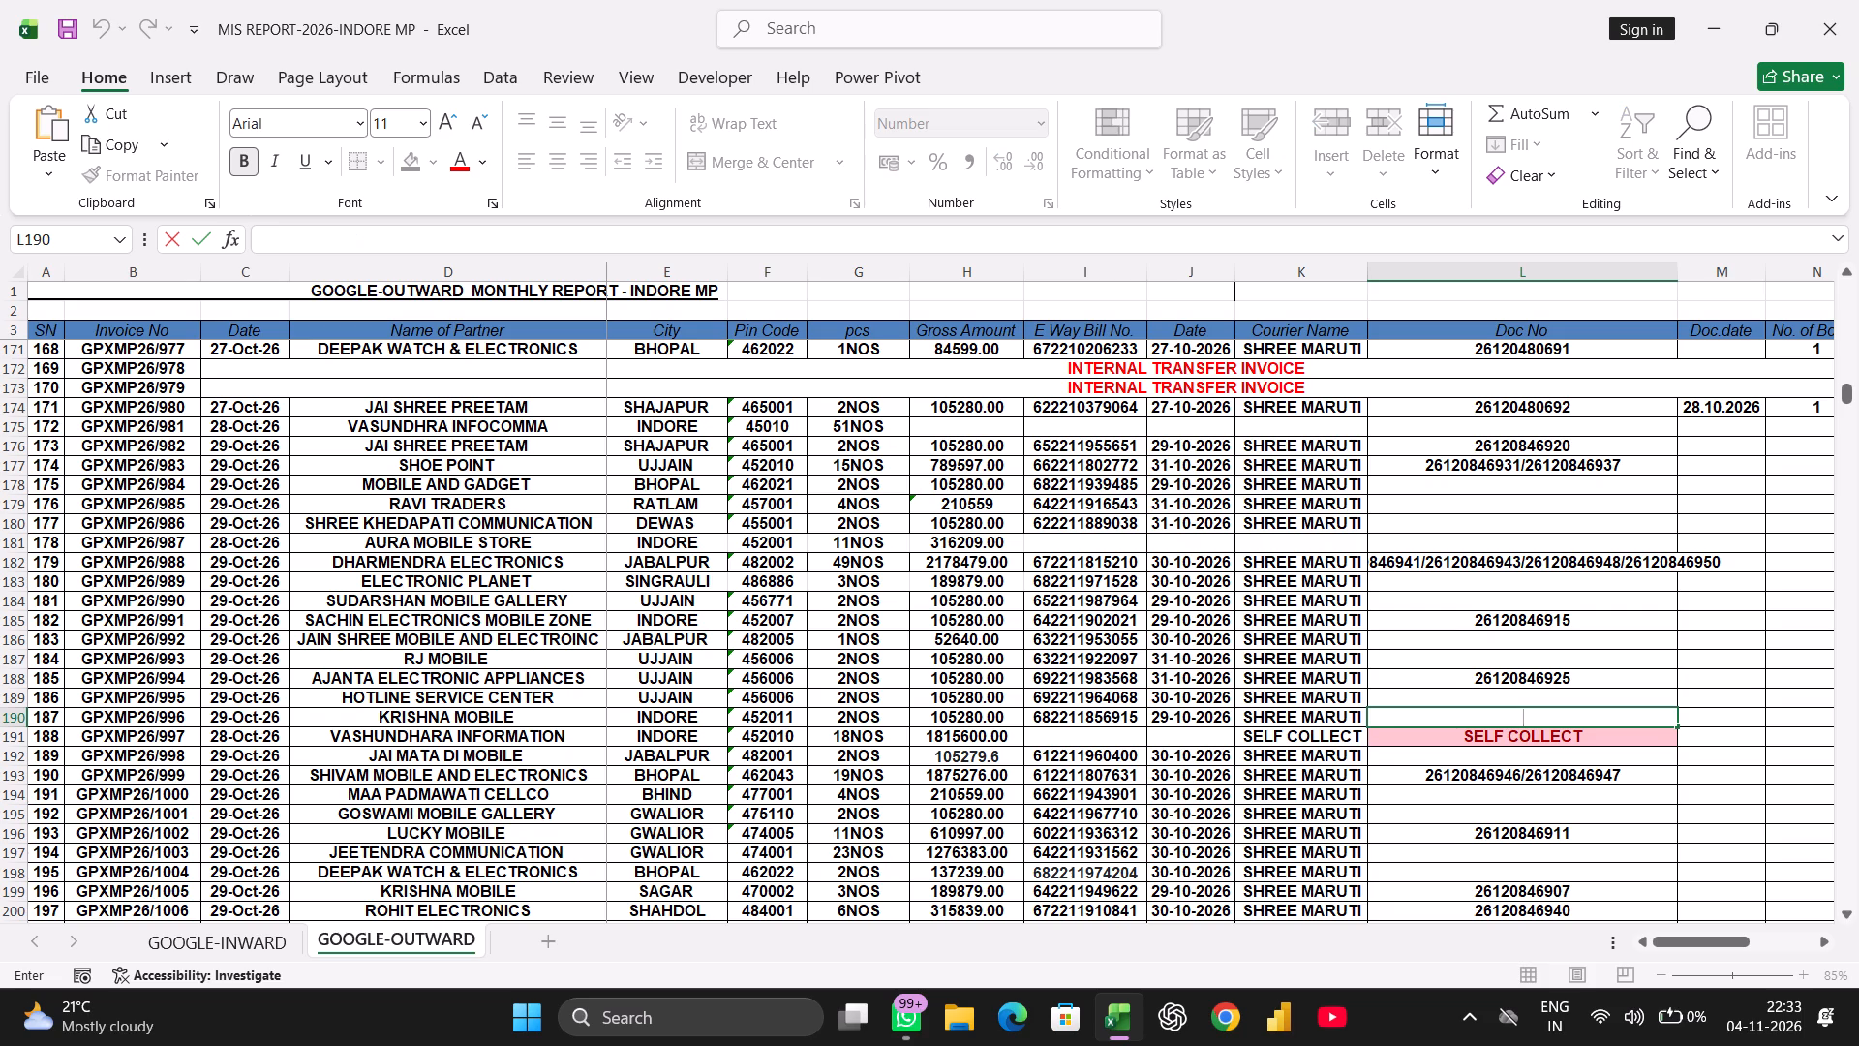
key("ctrl+v")
type("928")
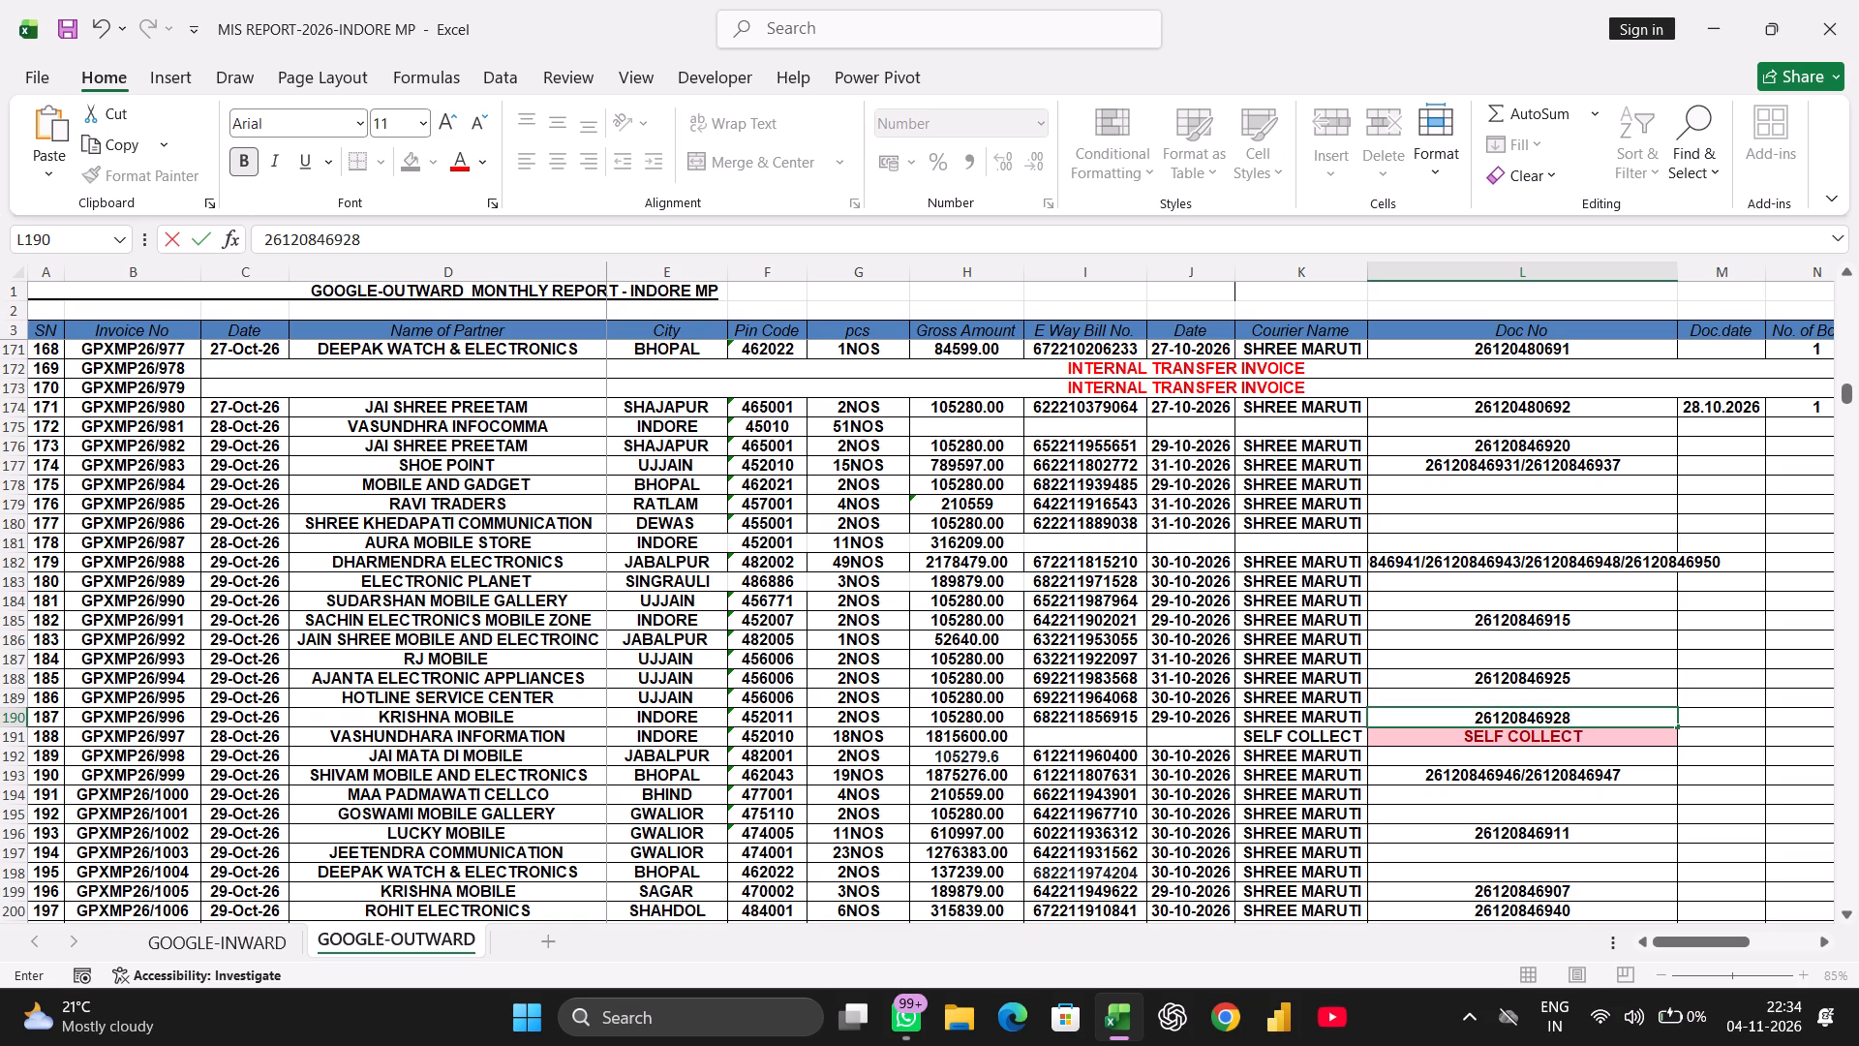
left_click(1631, 668)
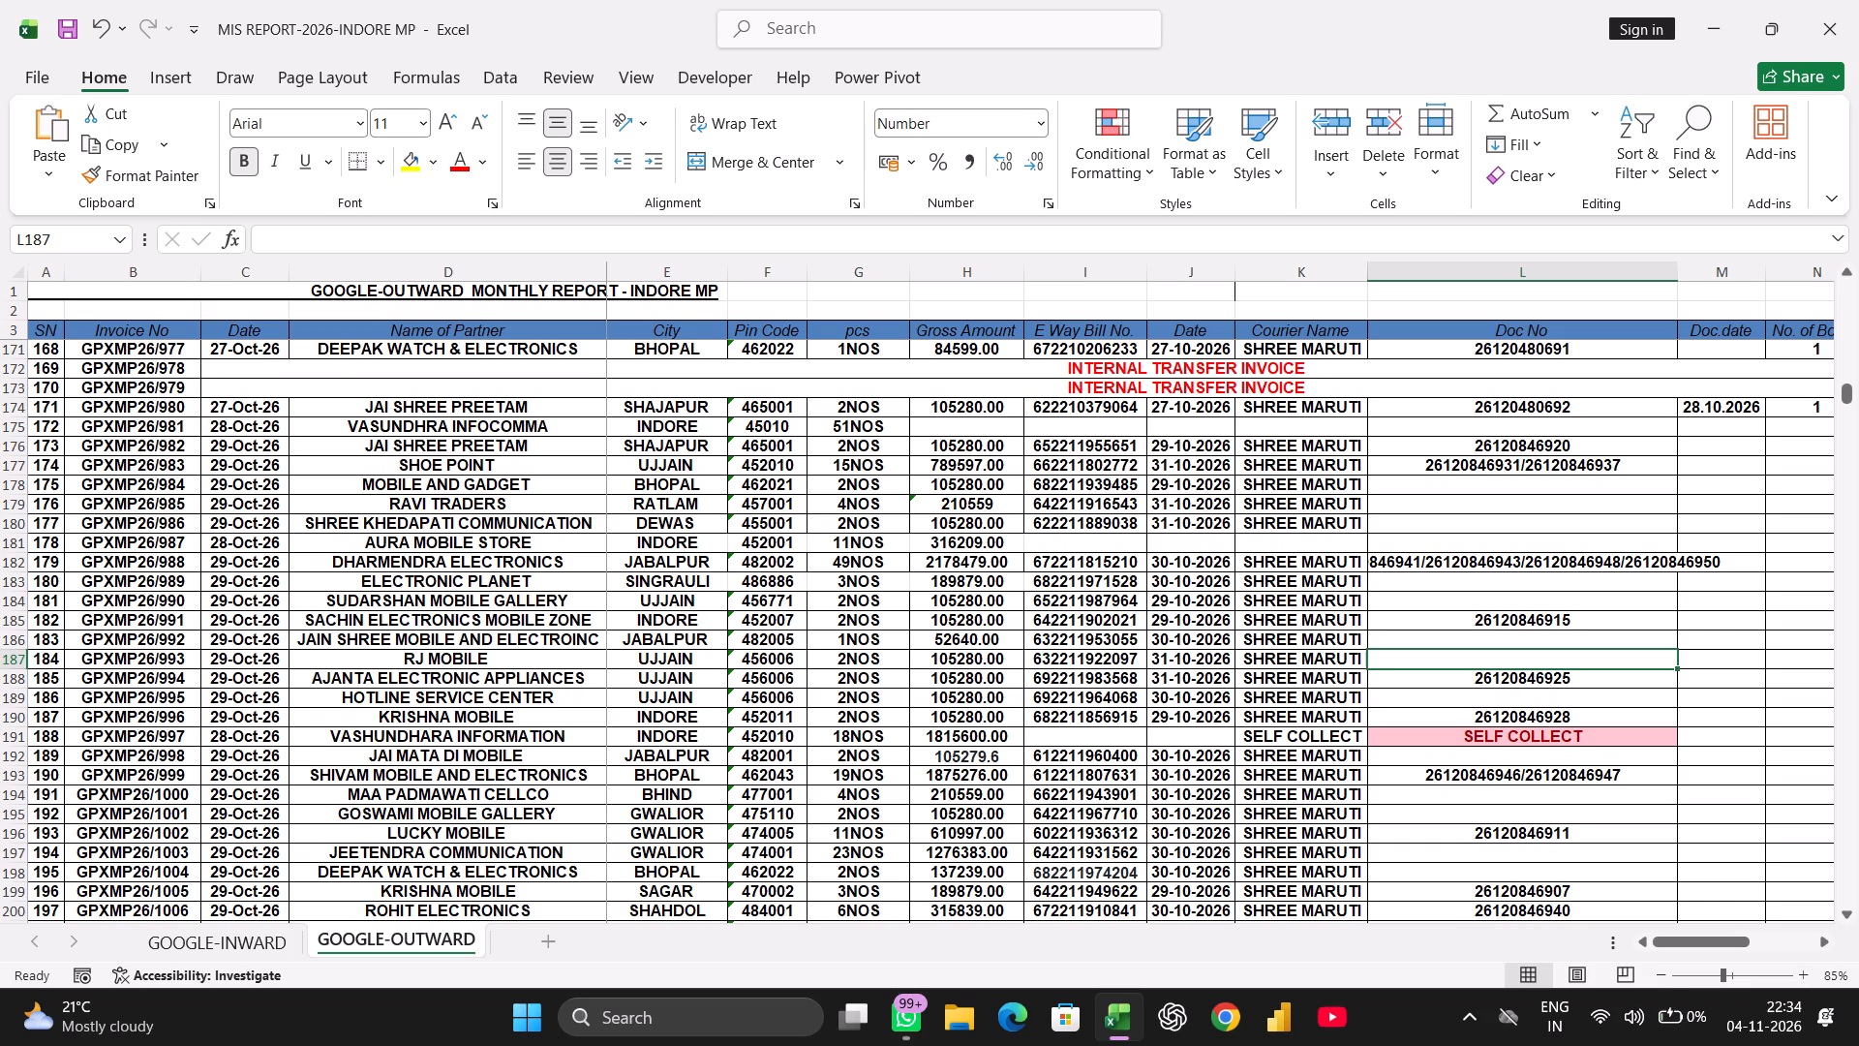
scroll(1411, 659, "left", 2)
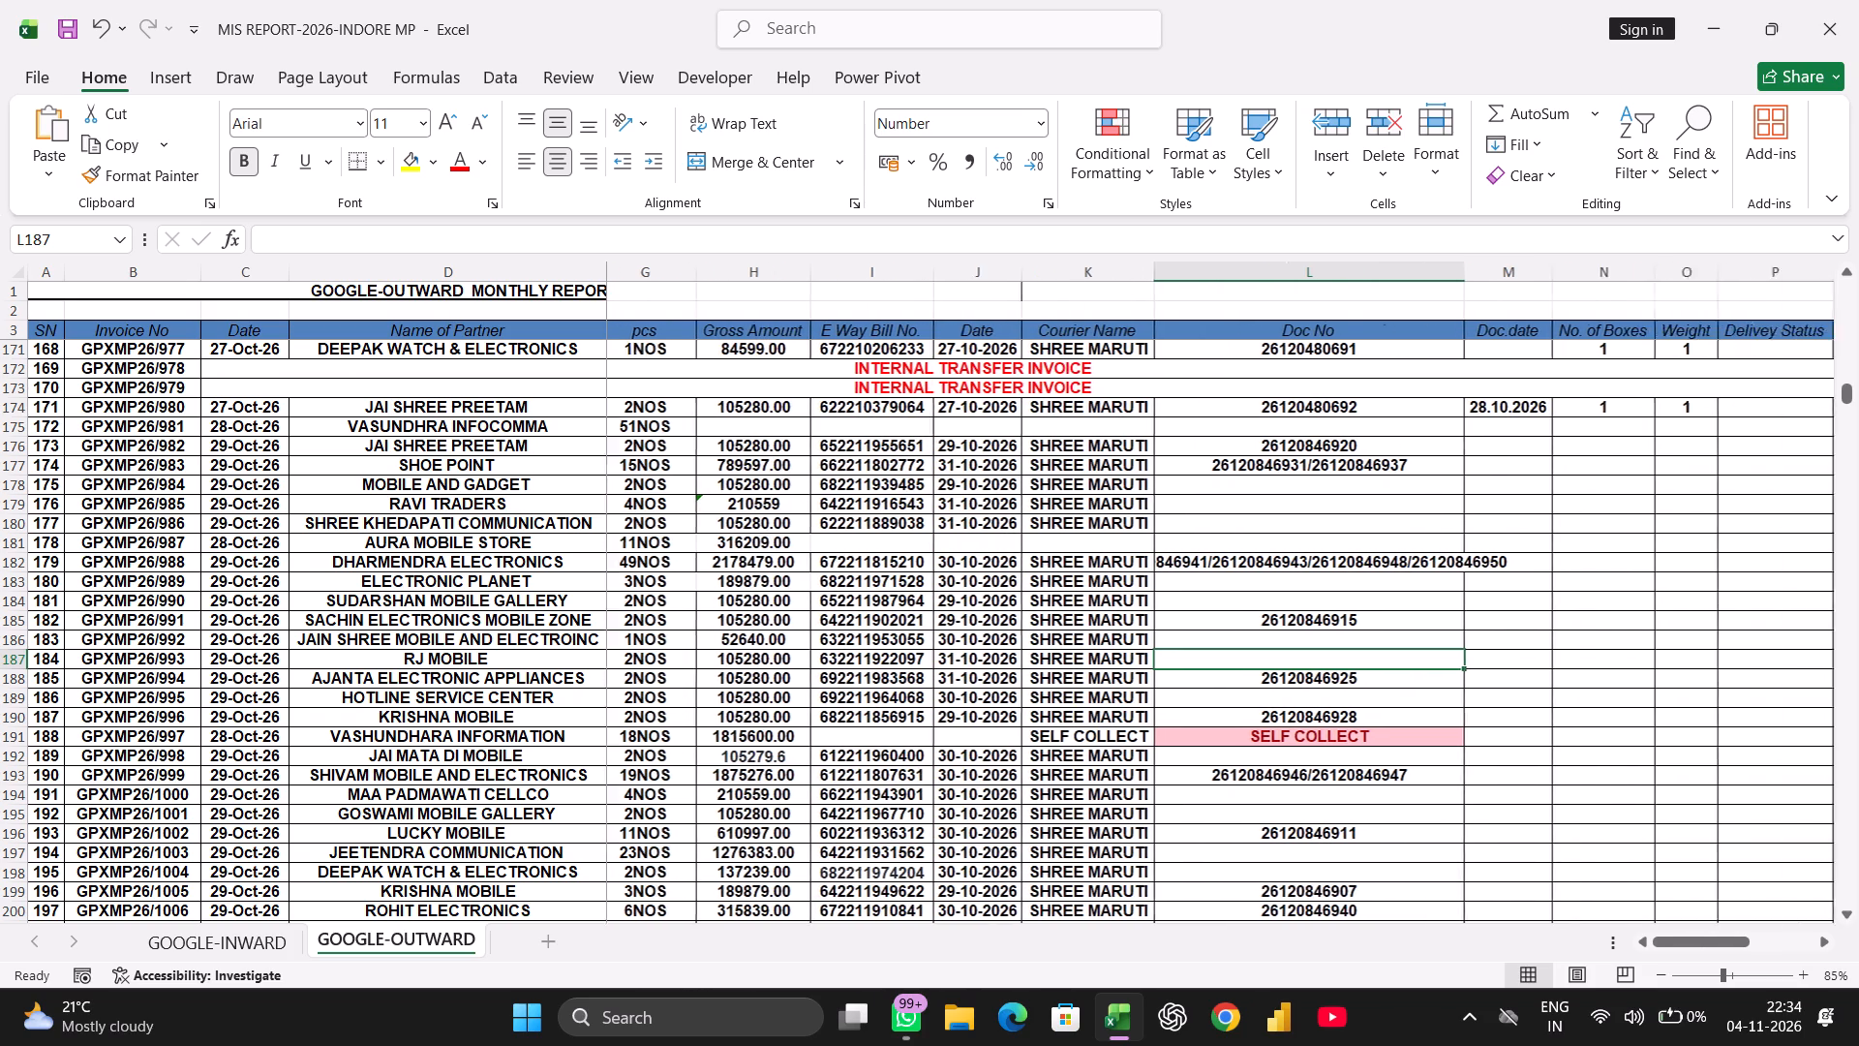
scroll(1411, 659, "left", 3)
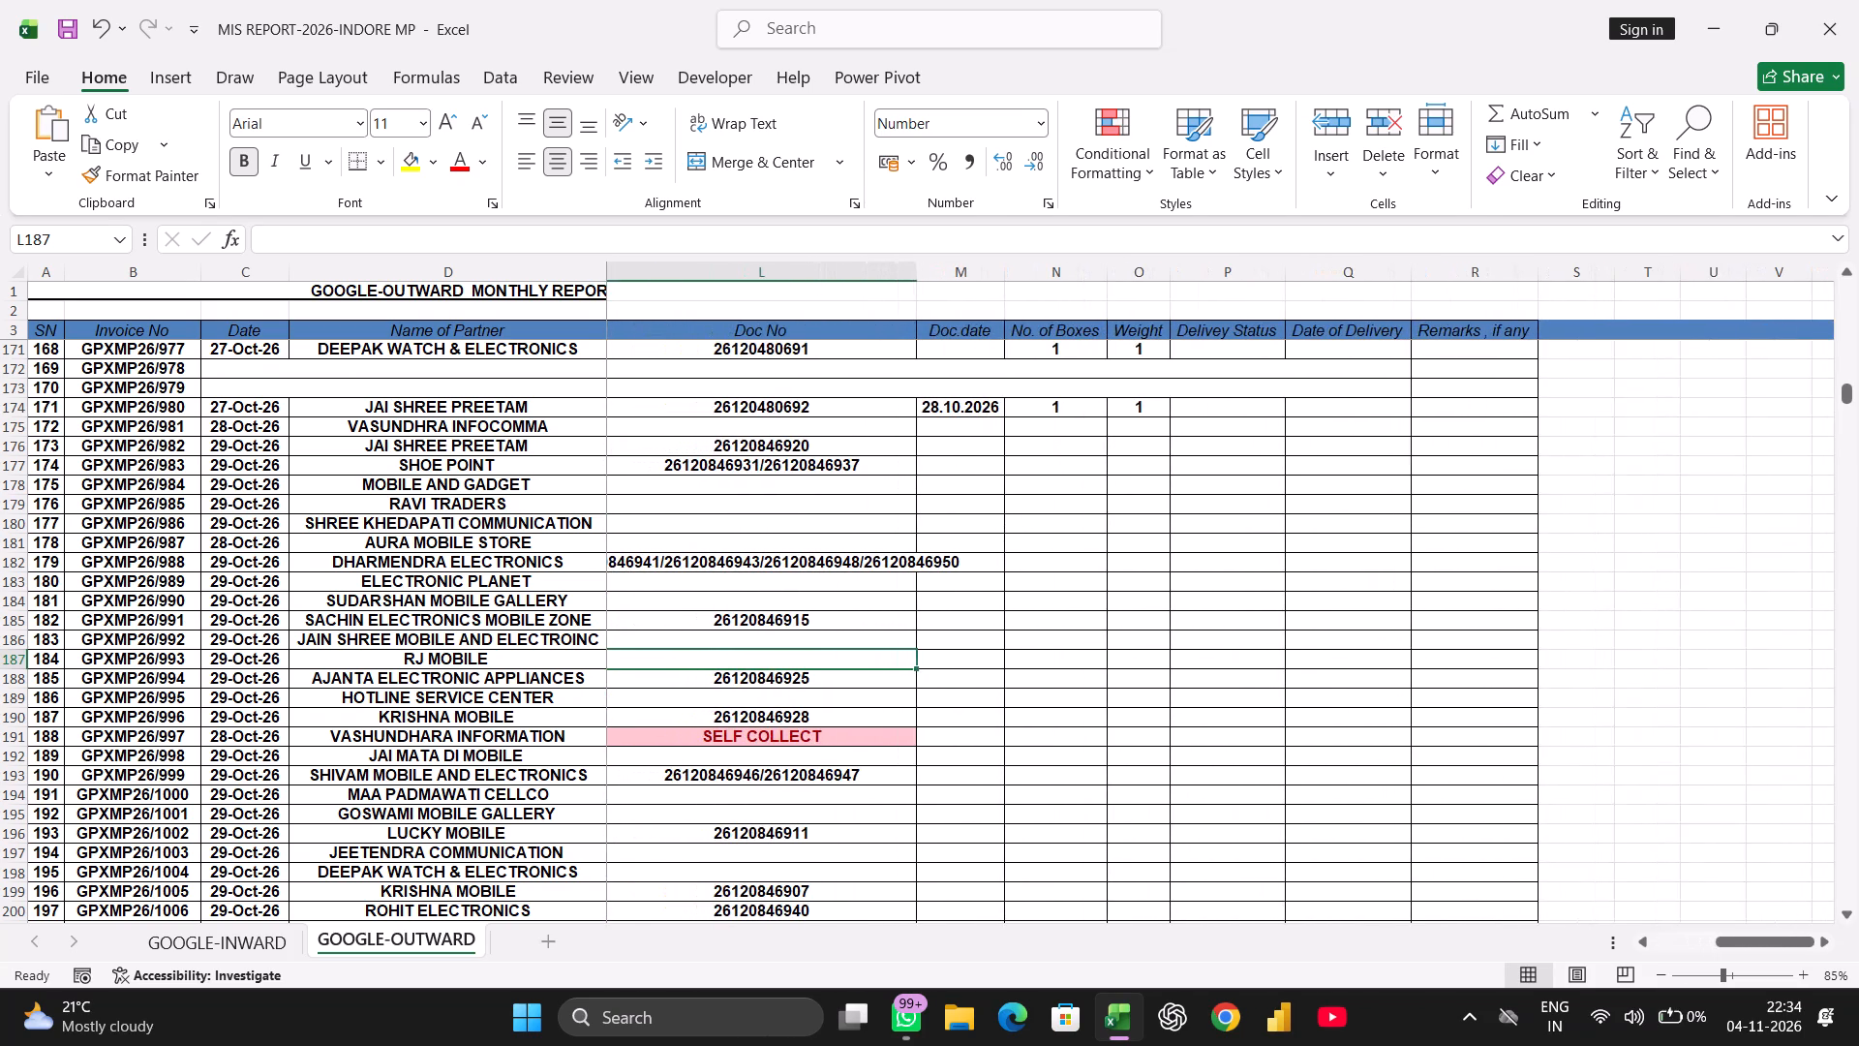
left_click(1411, 659)
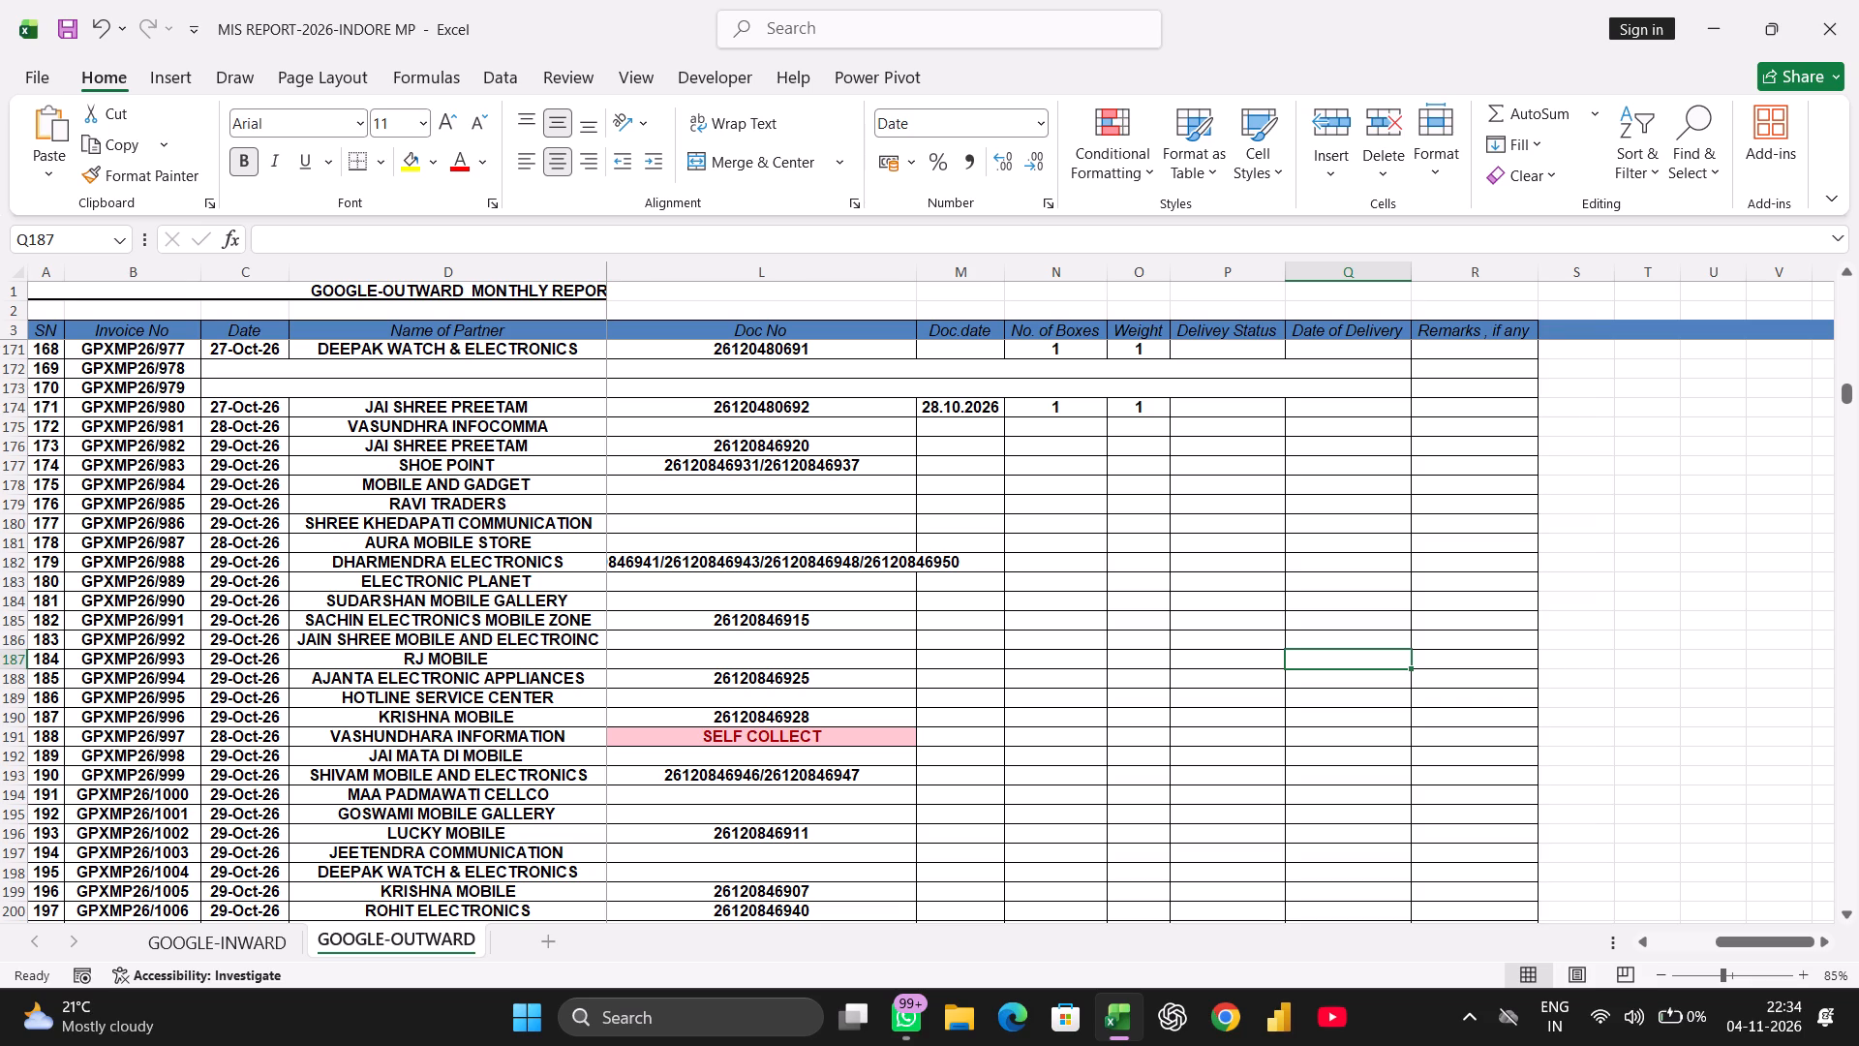
scroll(715, 680, "up", 1)
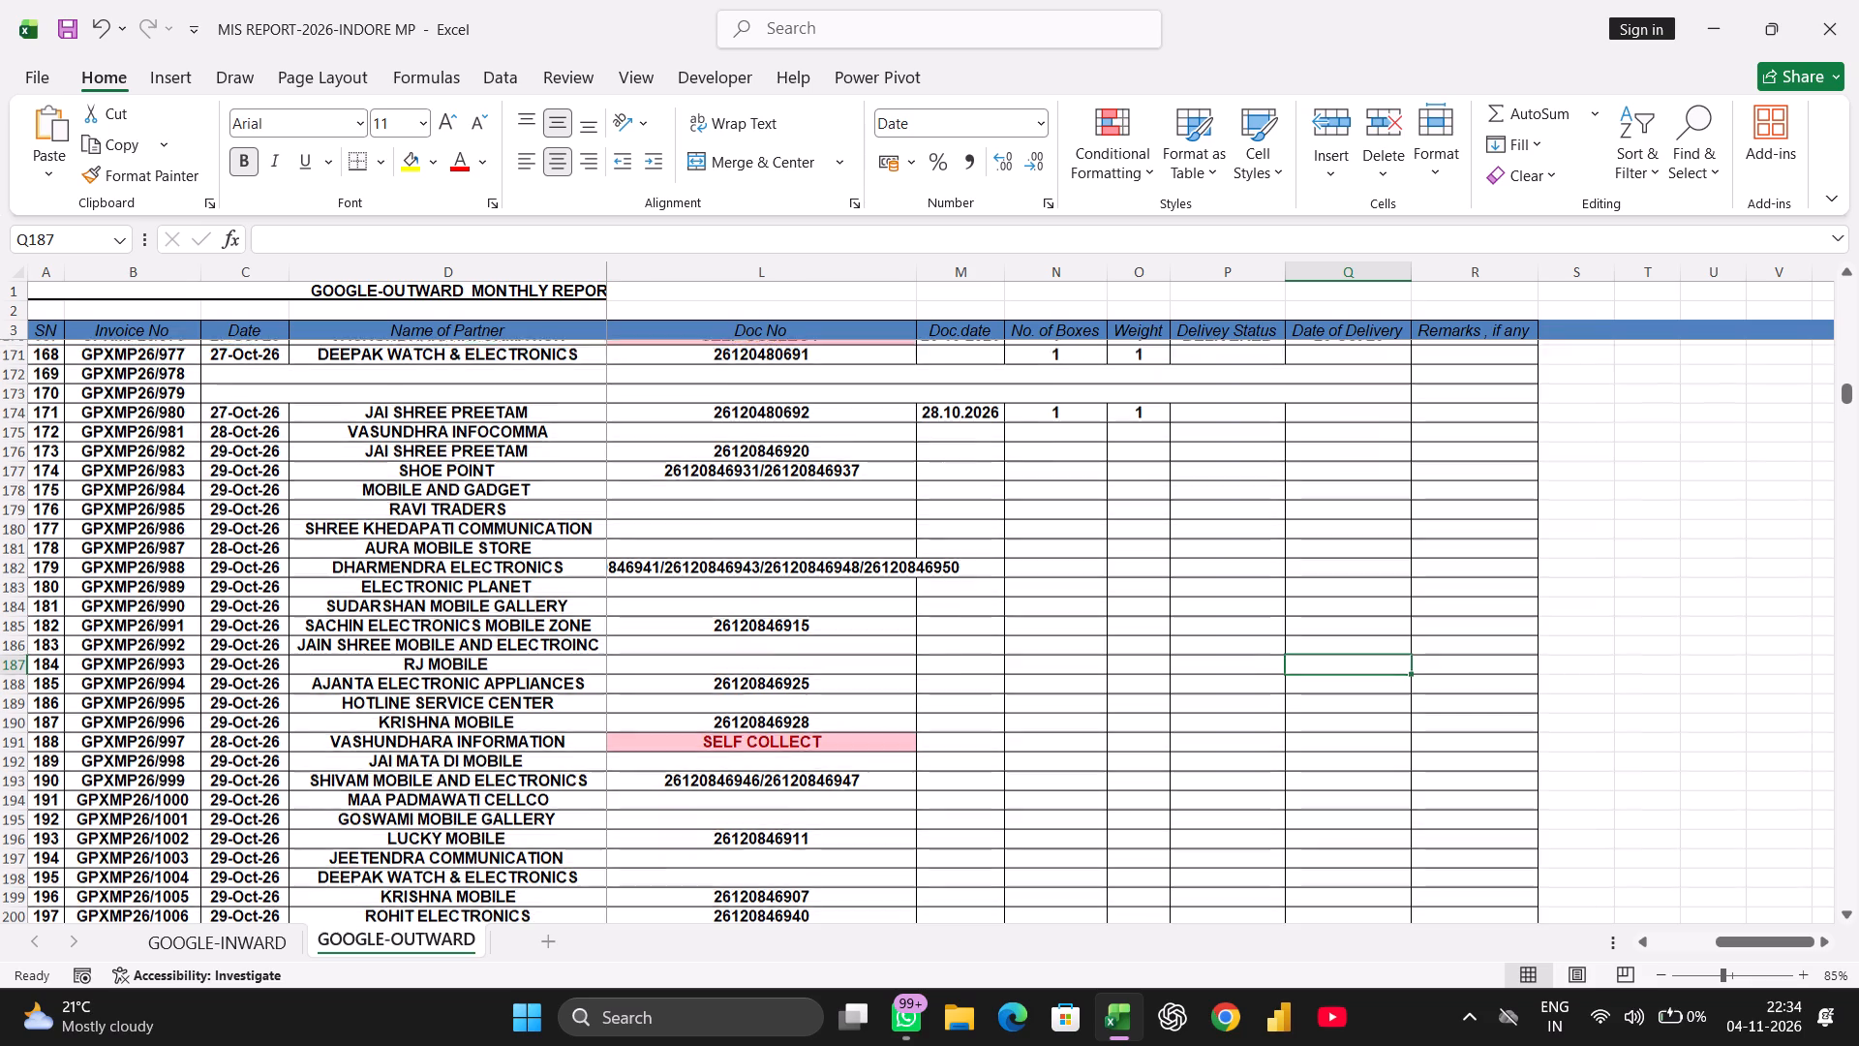
scroll(715, 680, "up", 2)
scroll(715, 680, "down", 1)
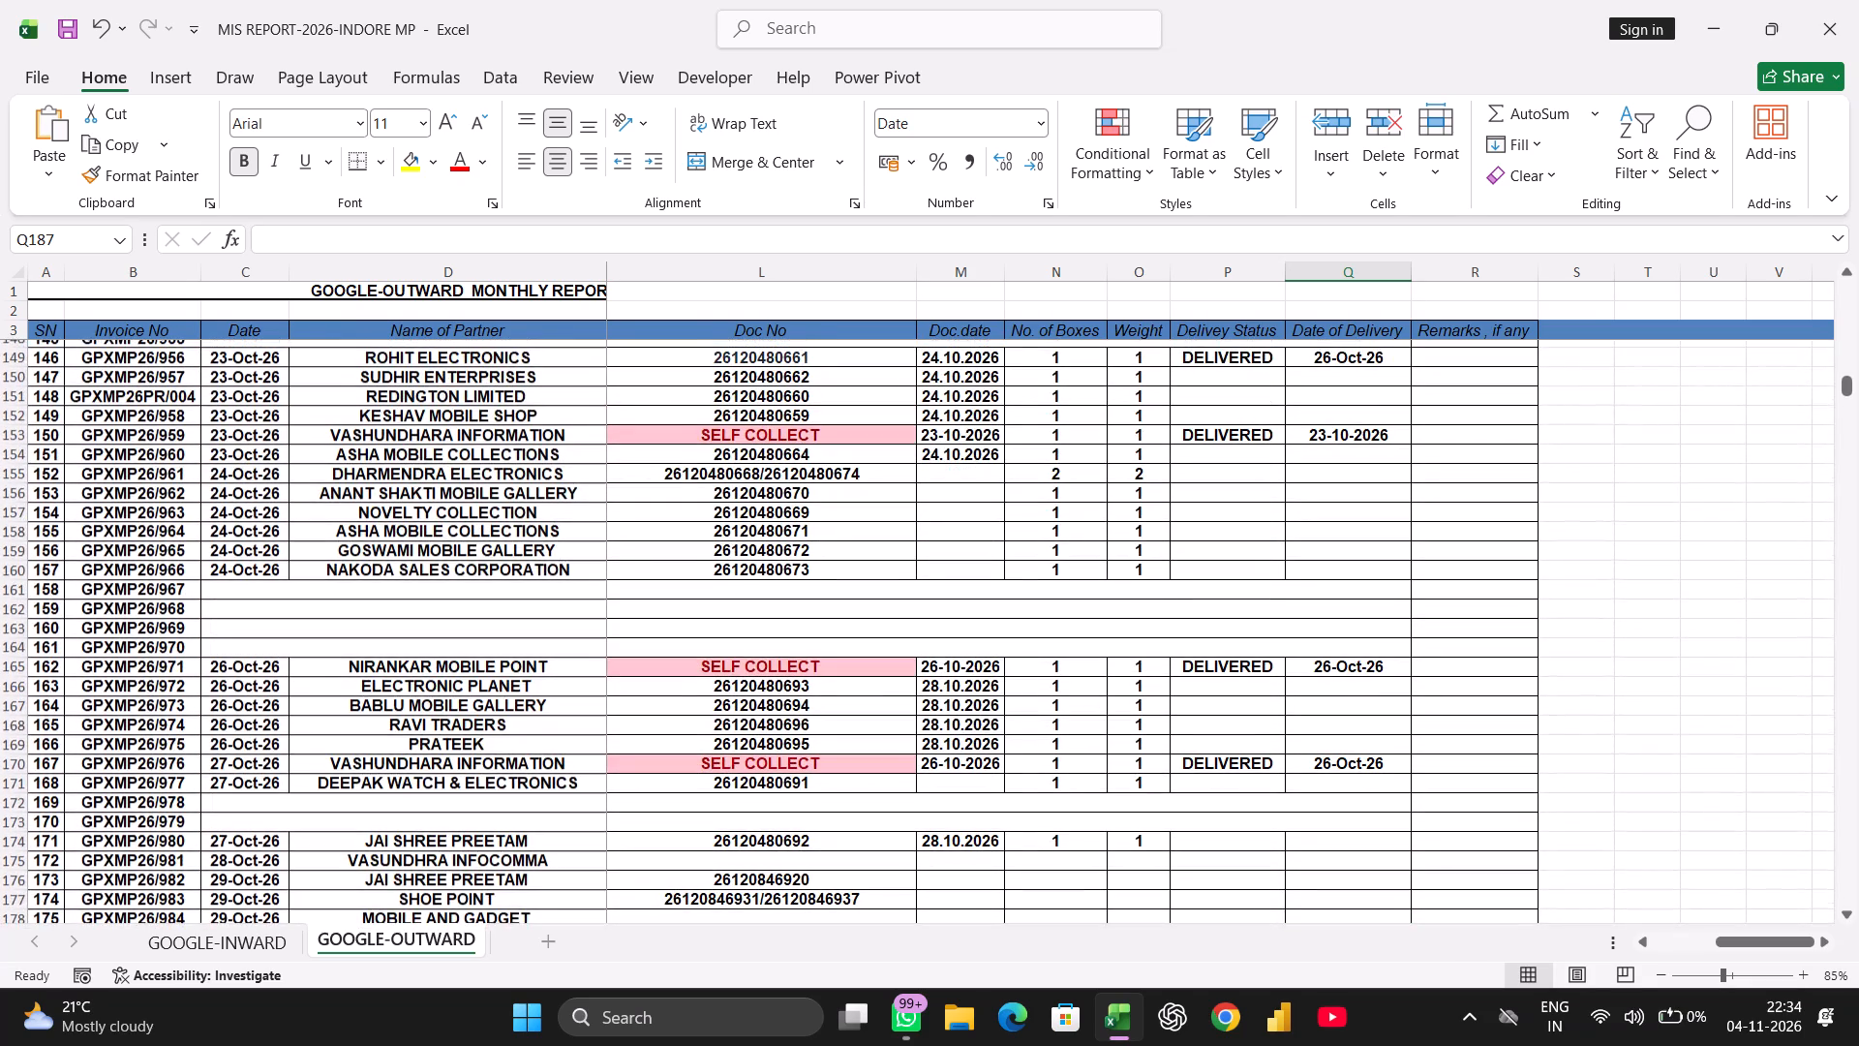
scroll(715, 680, "down", 1)
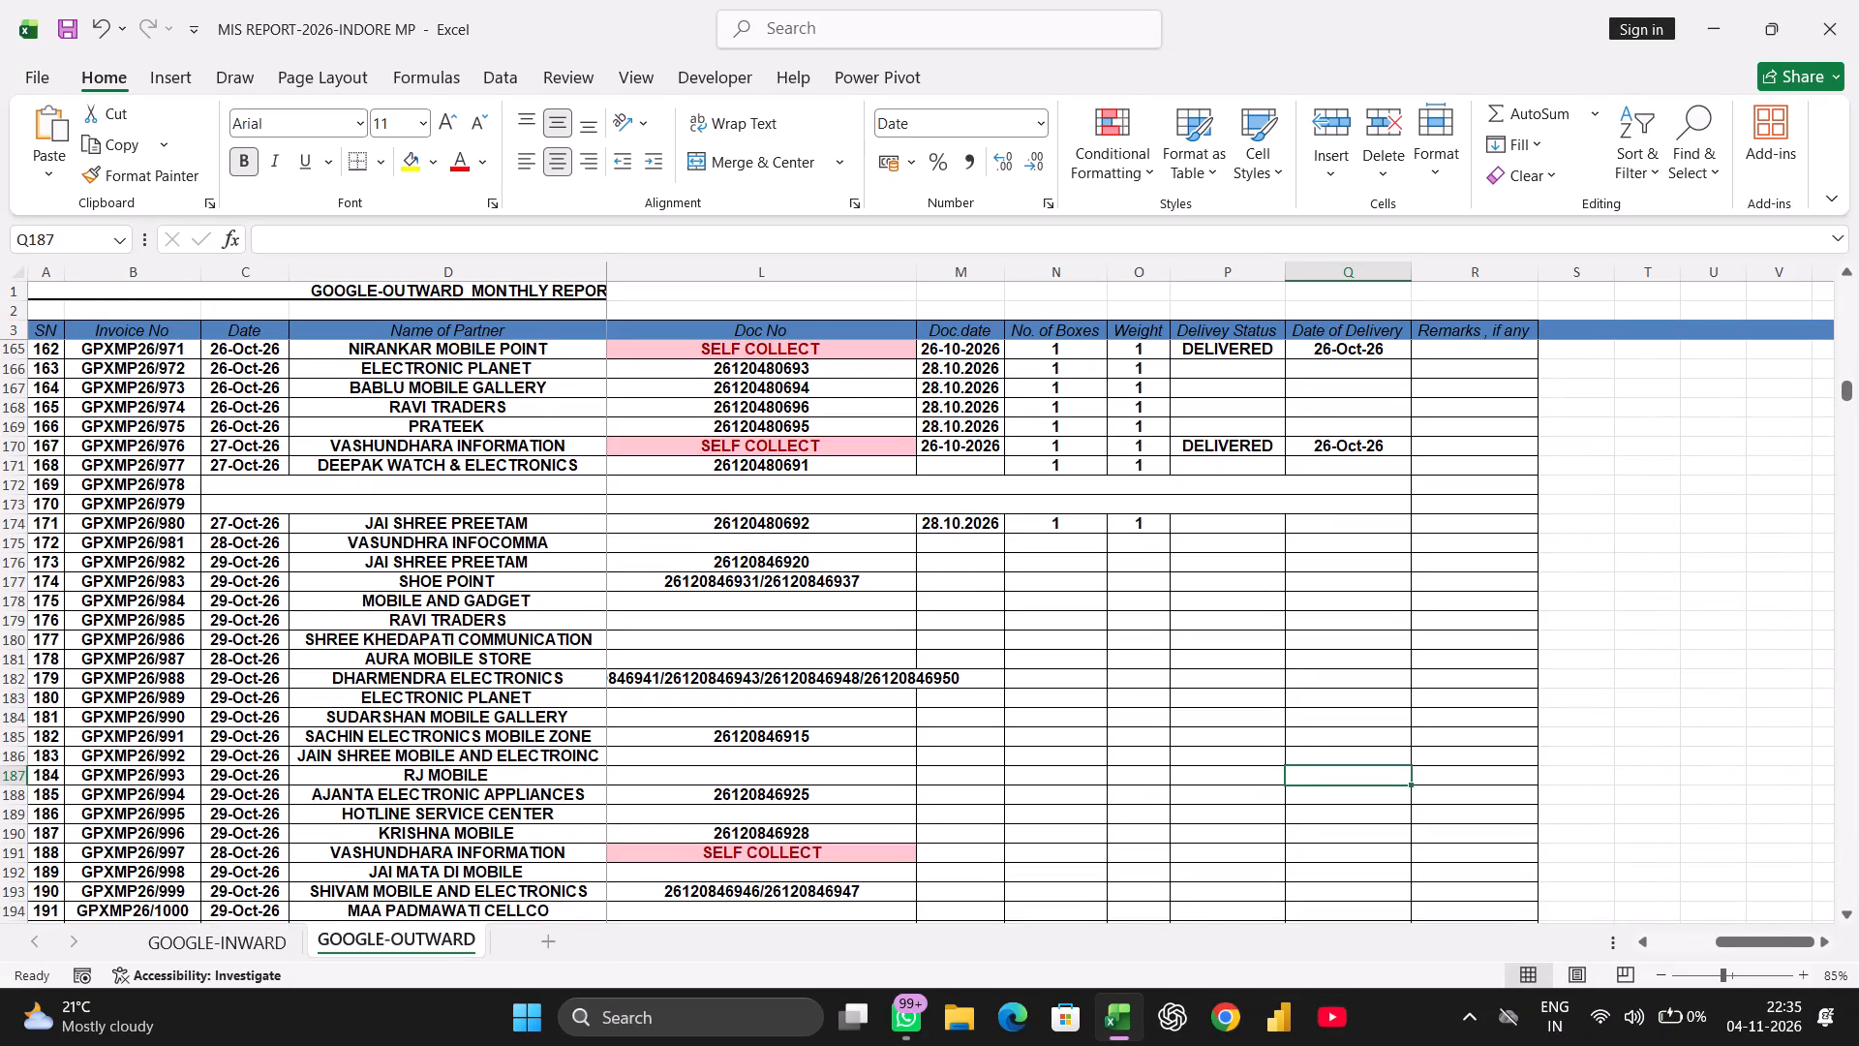
scroll(757, 636, "down", 1)
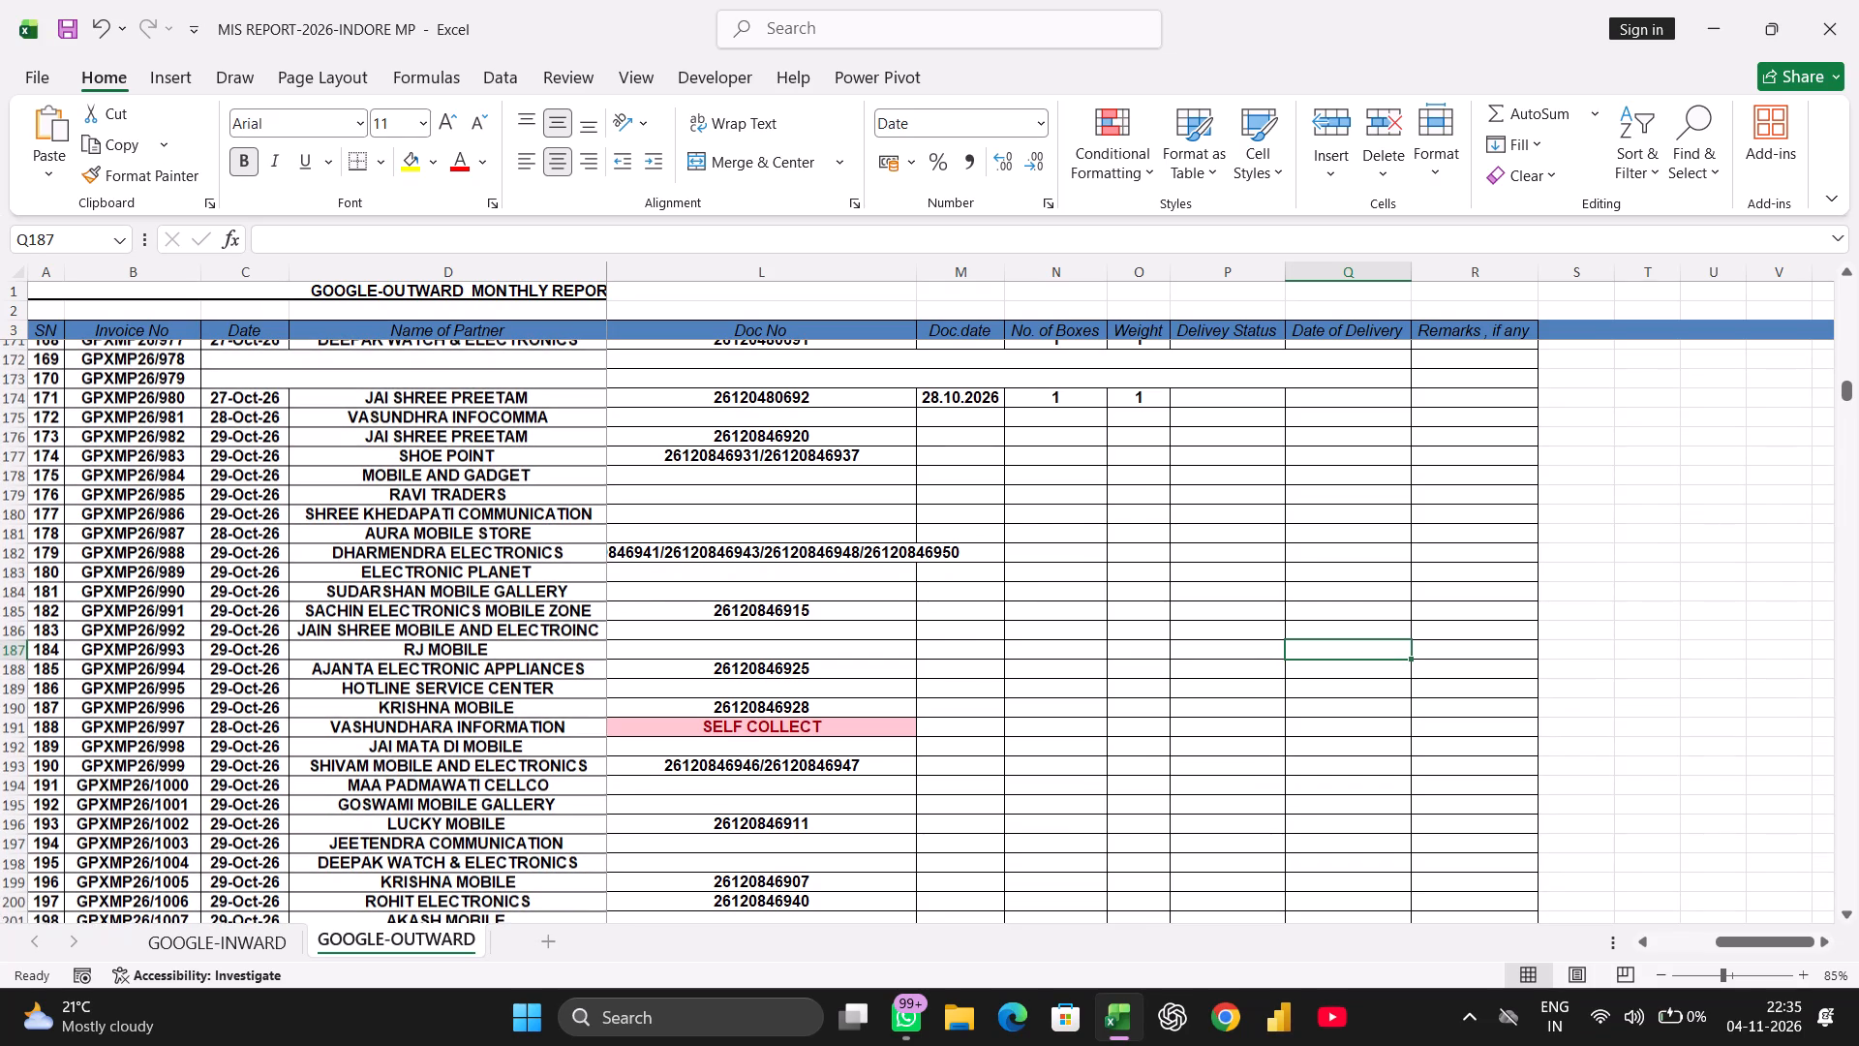
scroll(757, 636, "down", 1)
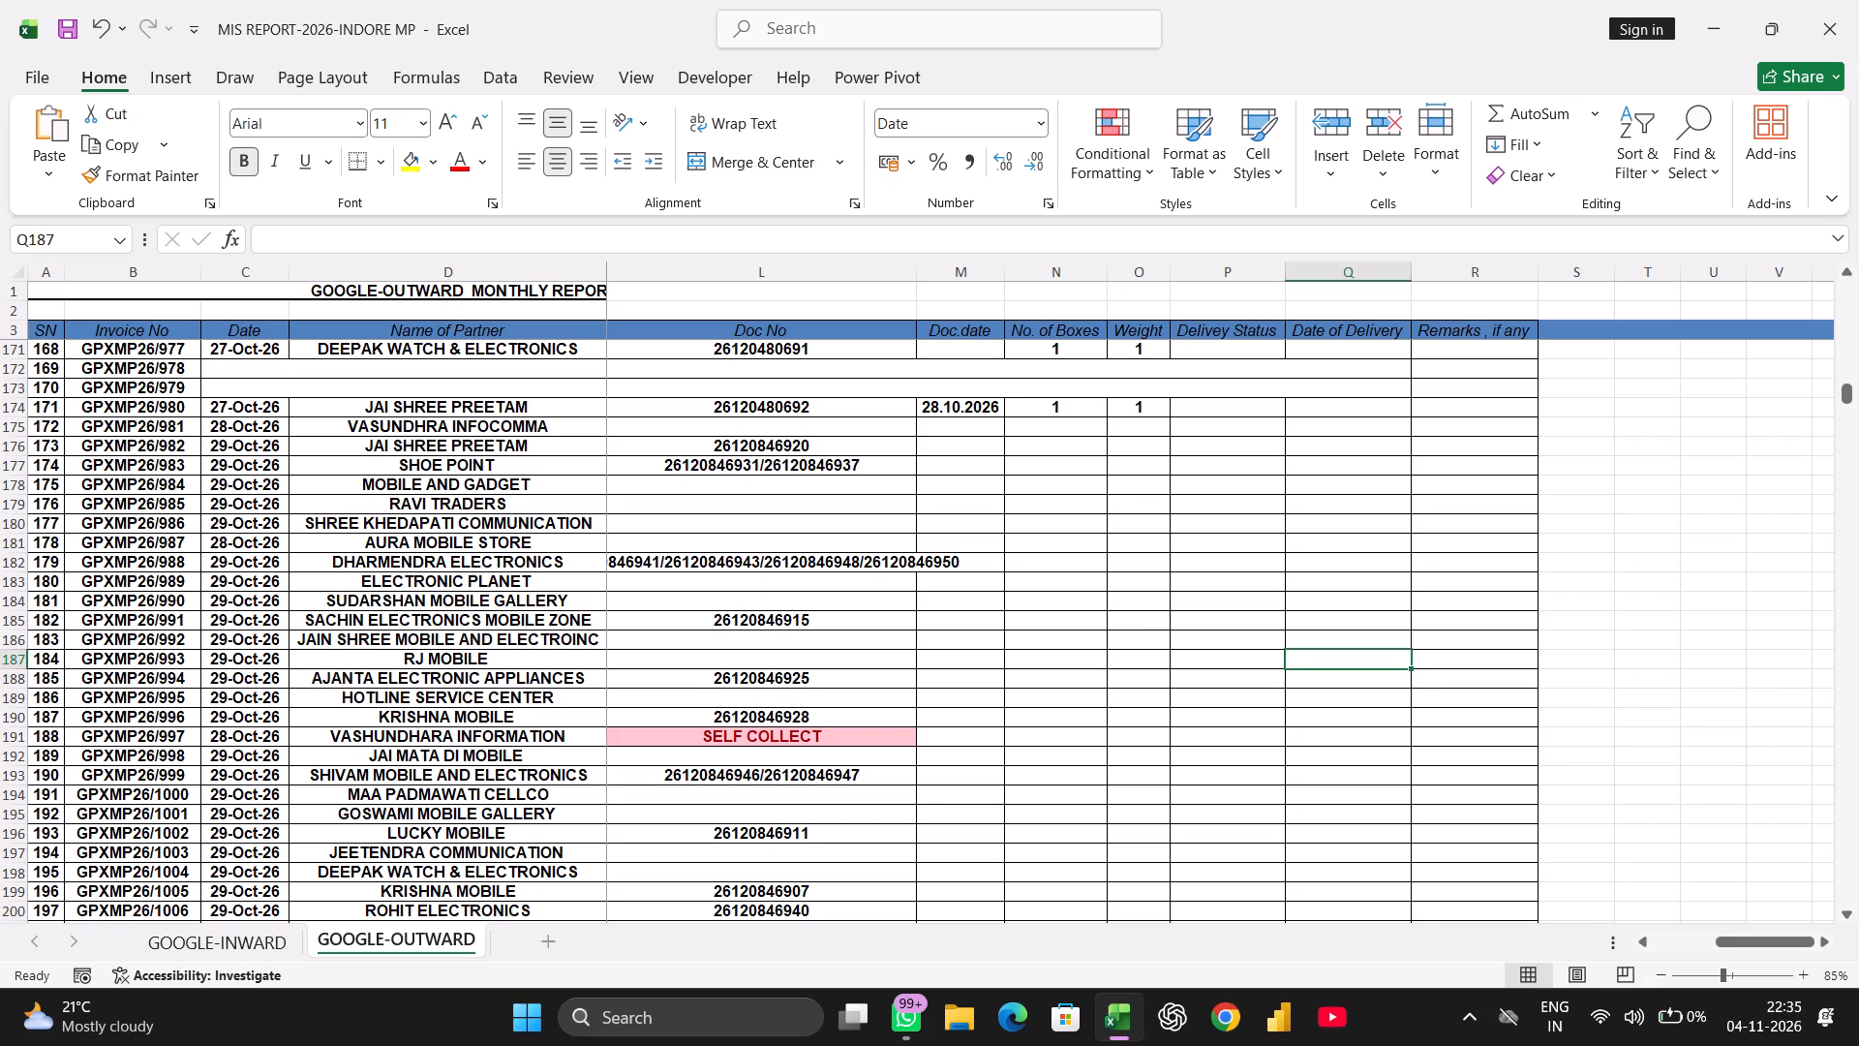
double_click(684, 506)
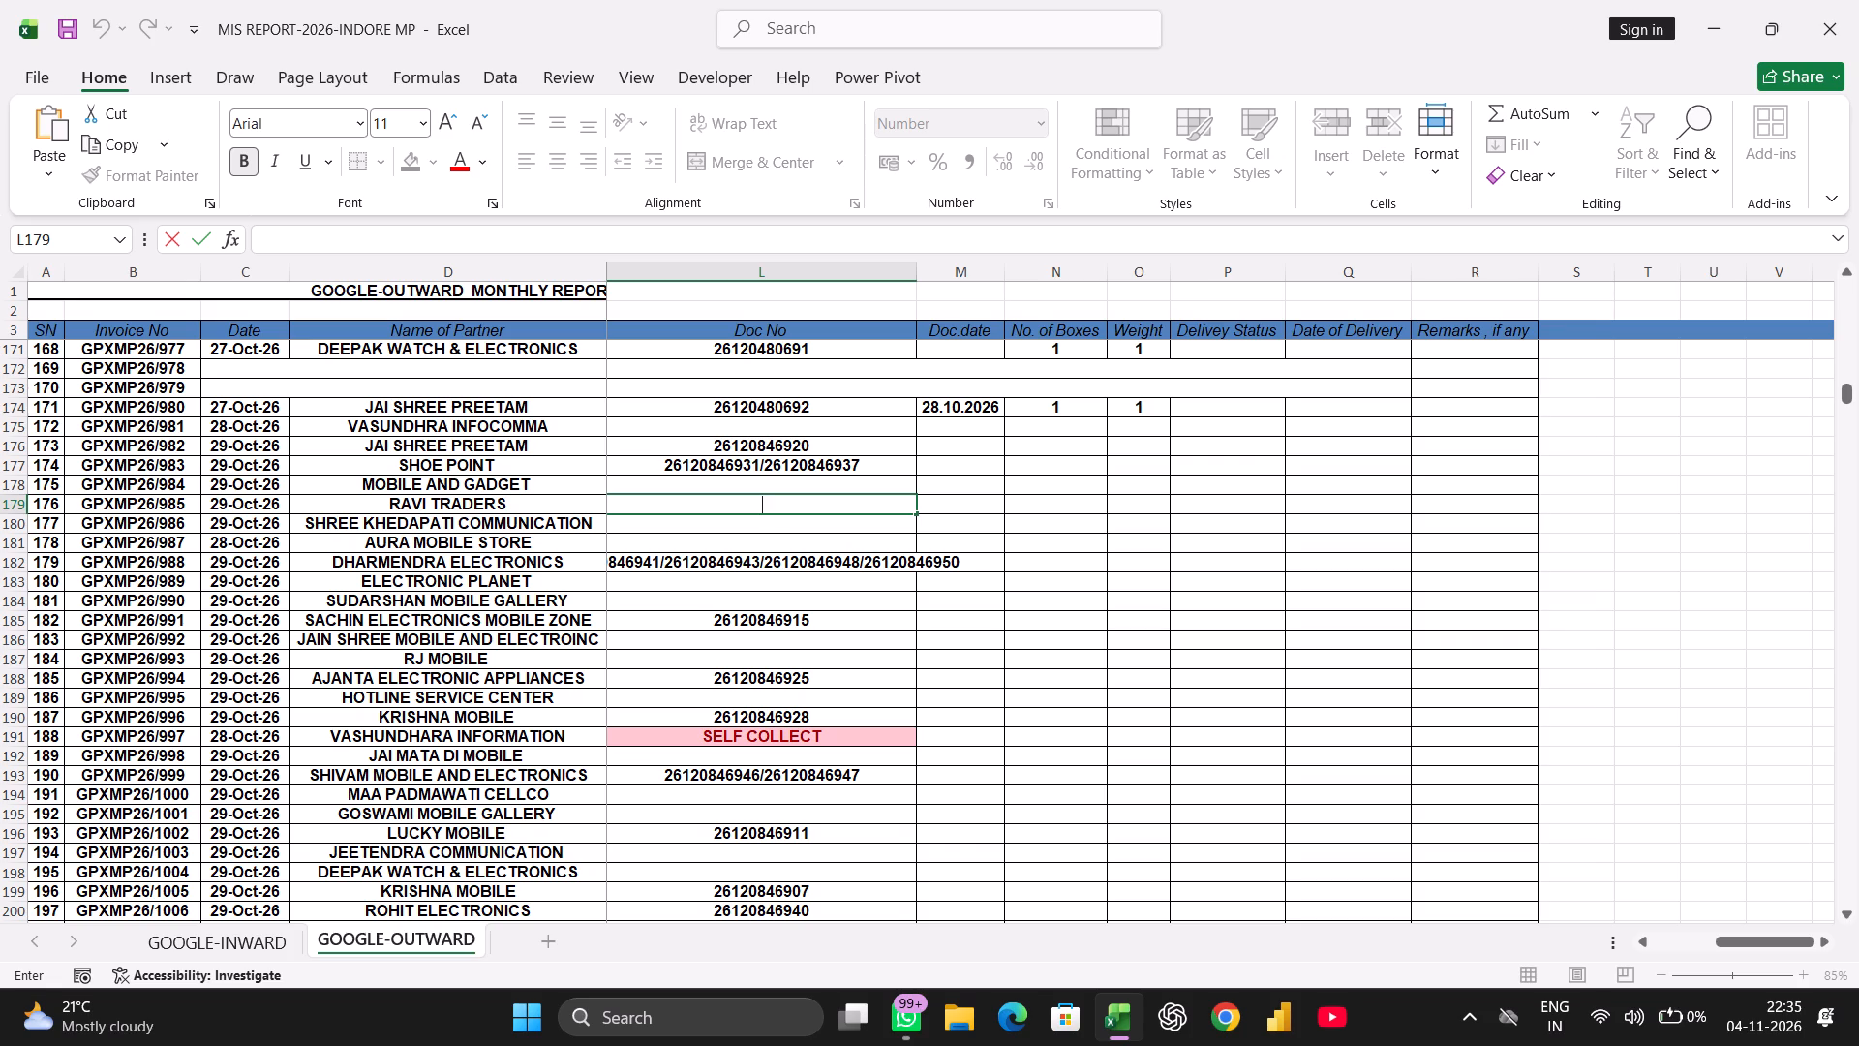
key("ctrl+v")
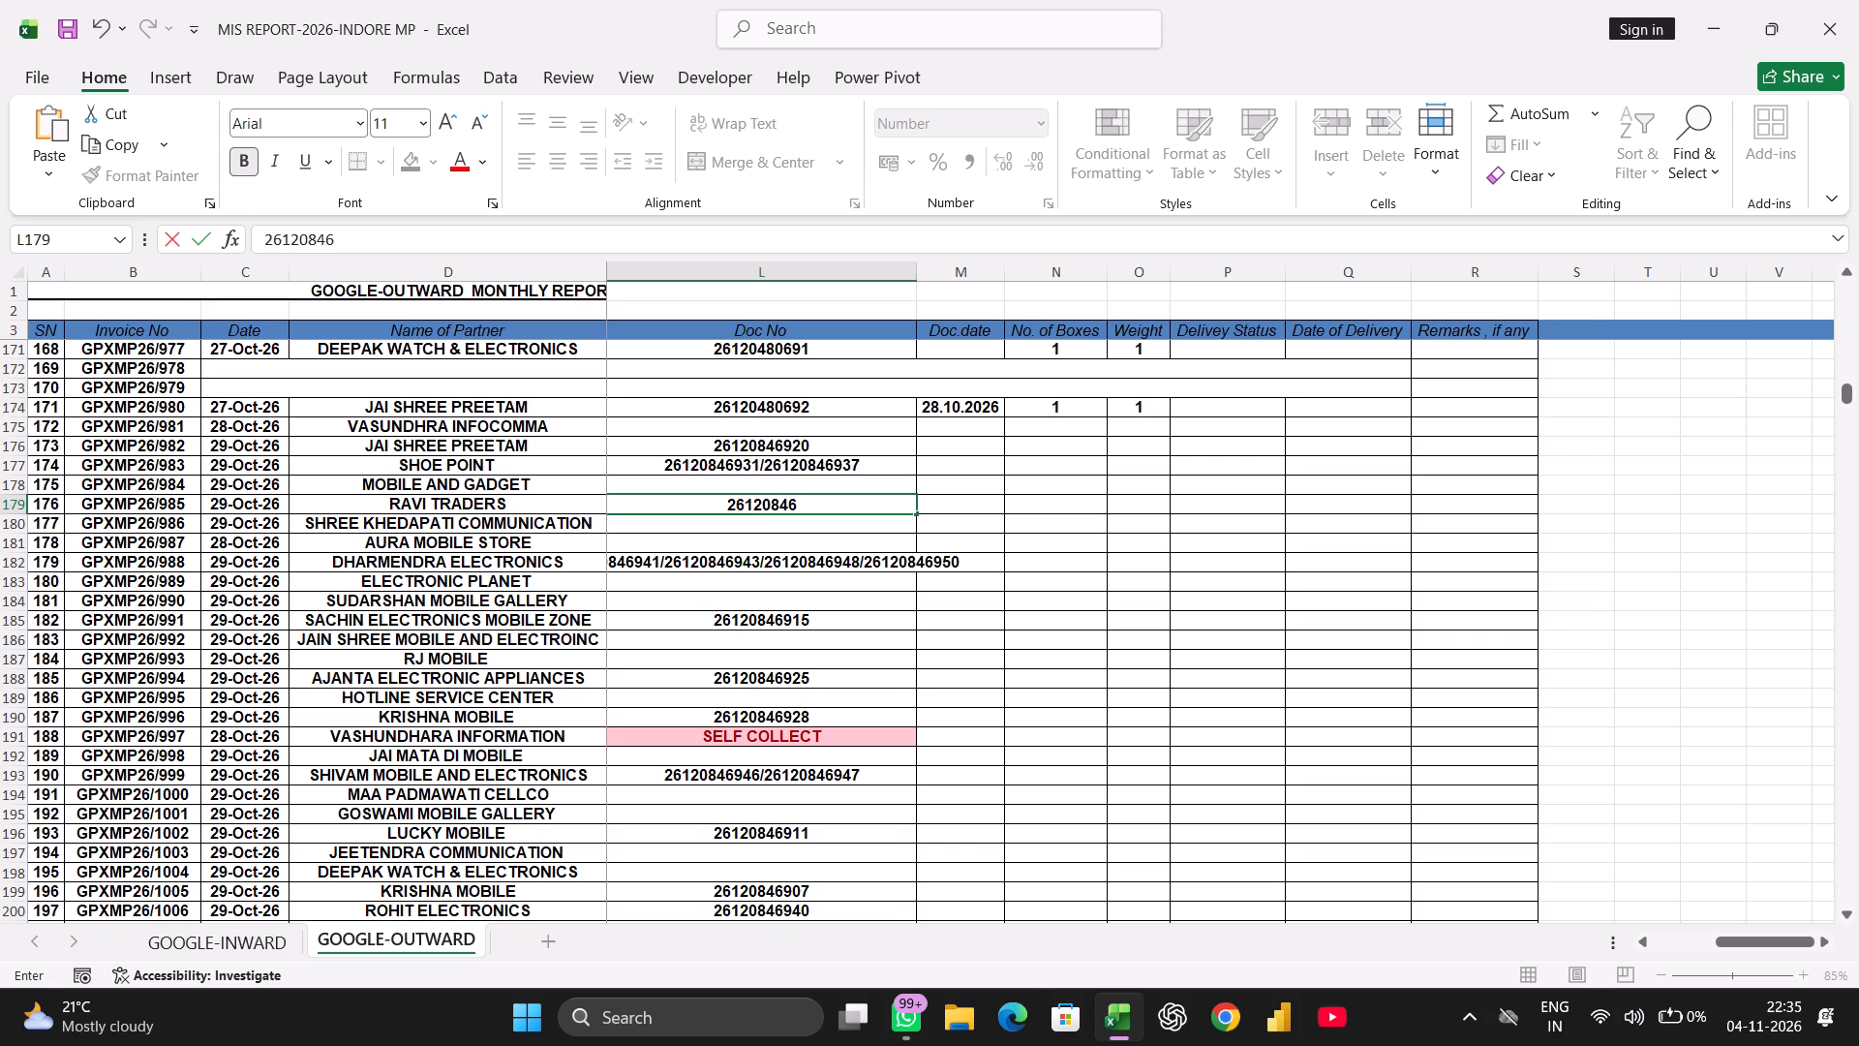
type("933")
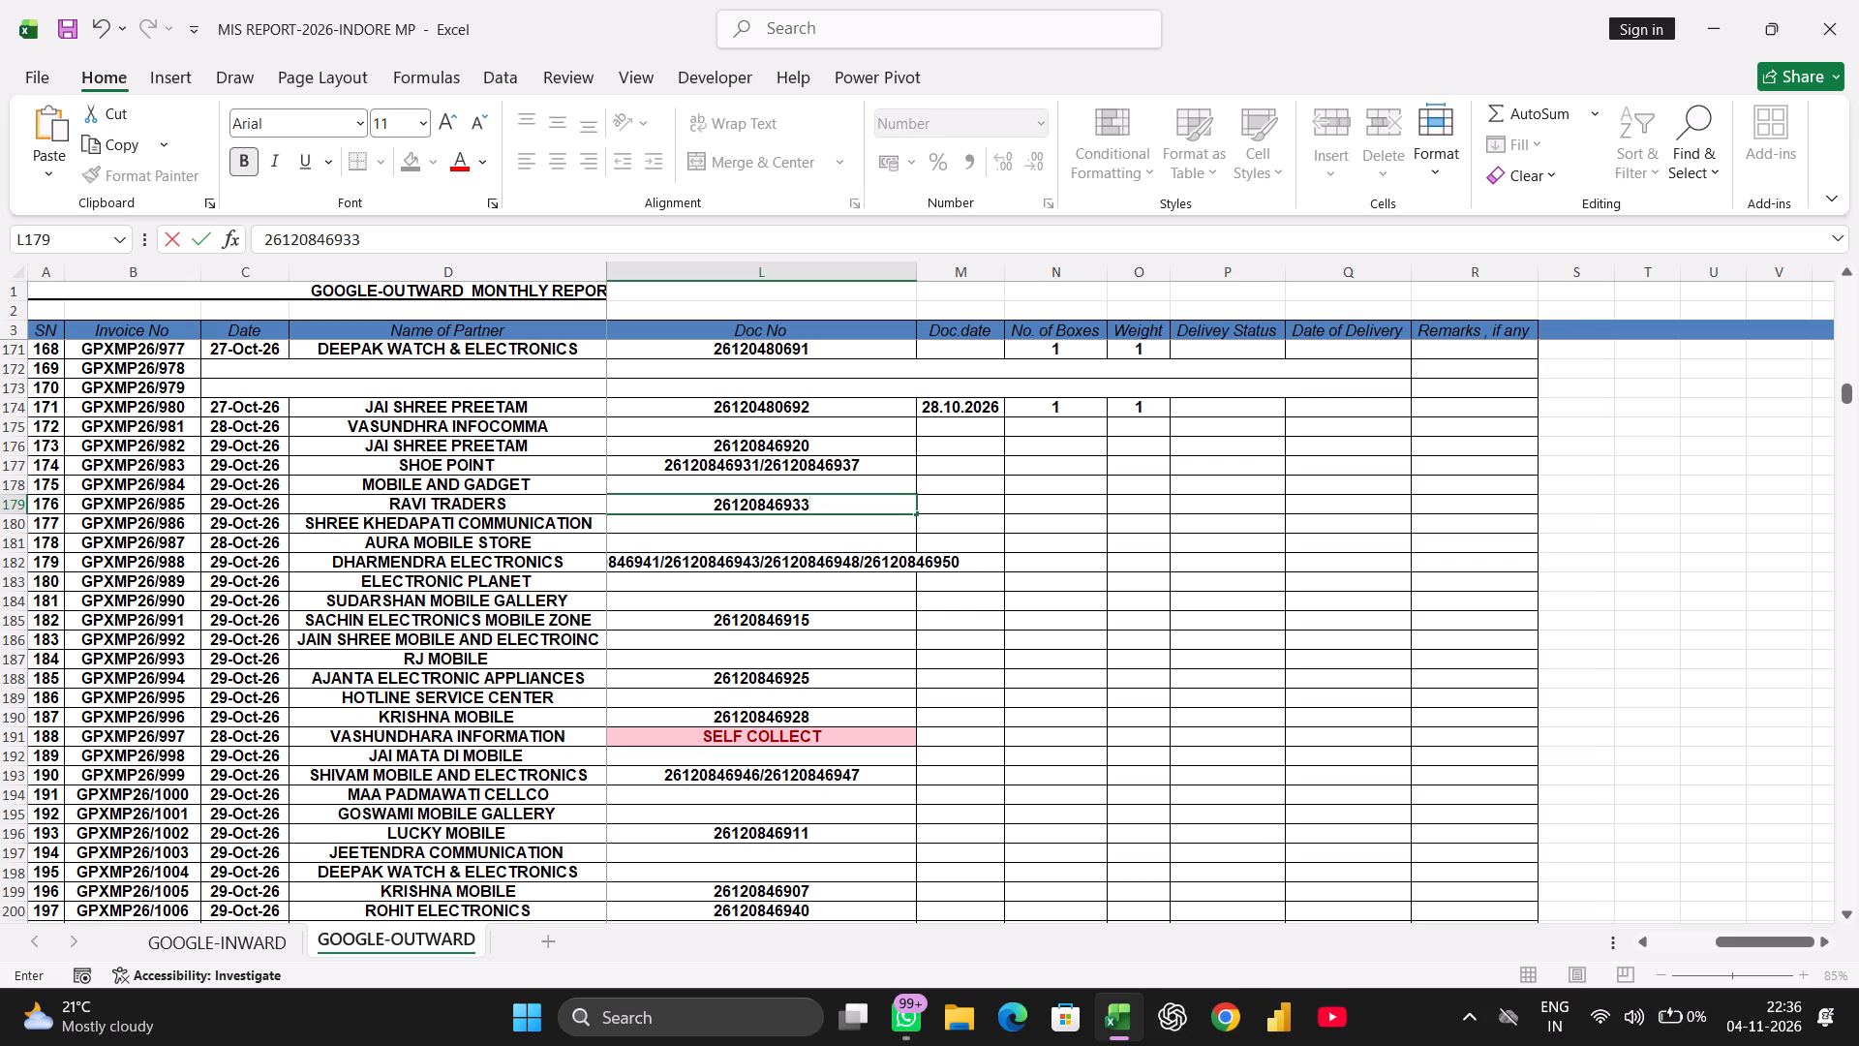
double_click(674, 577)
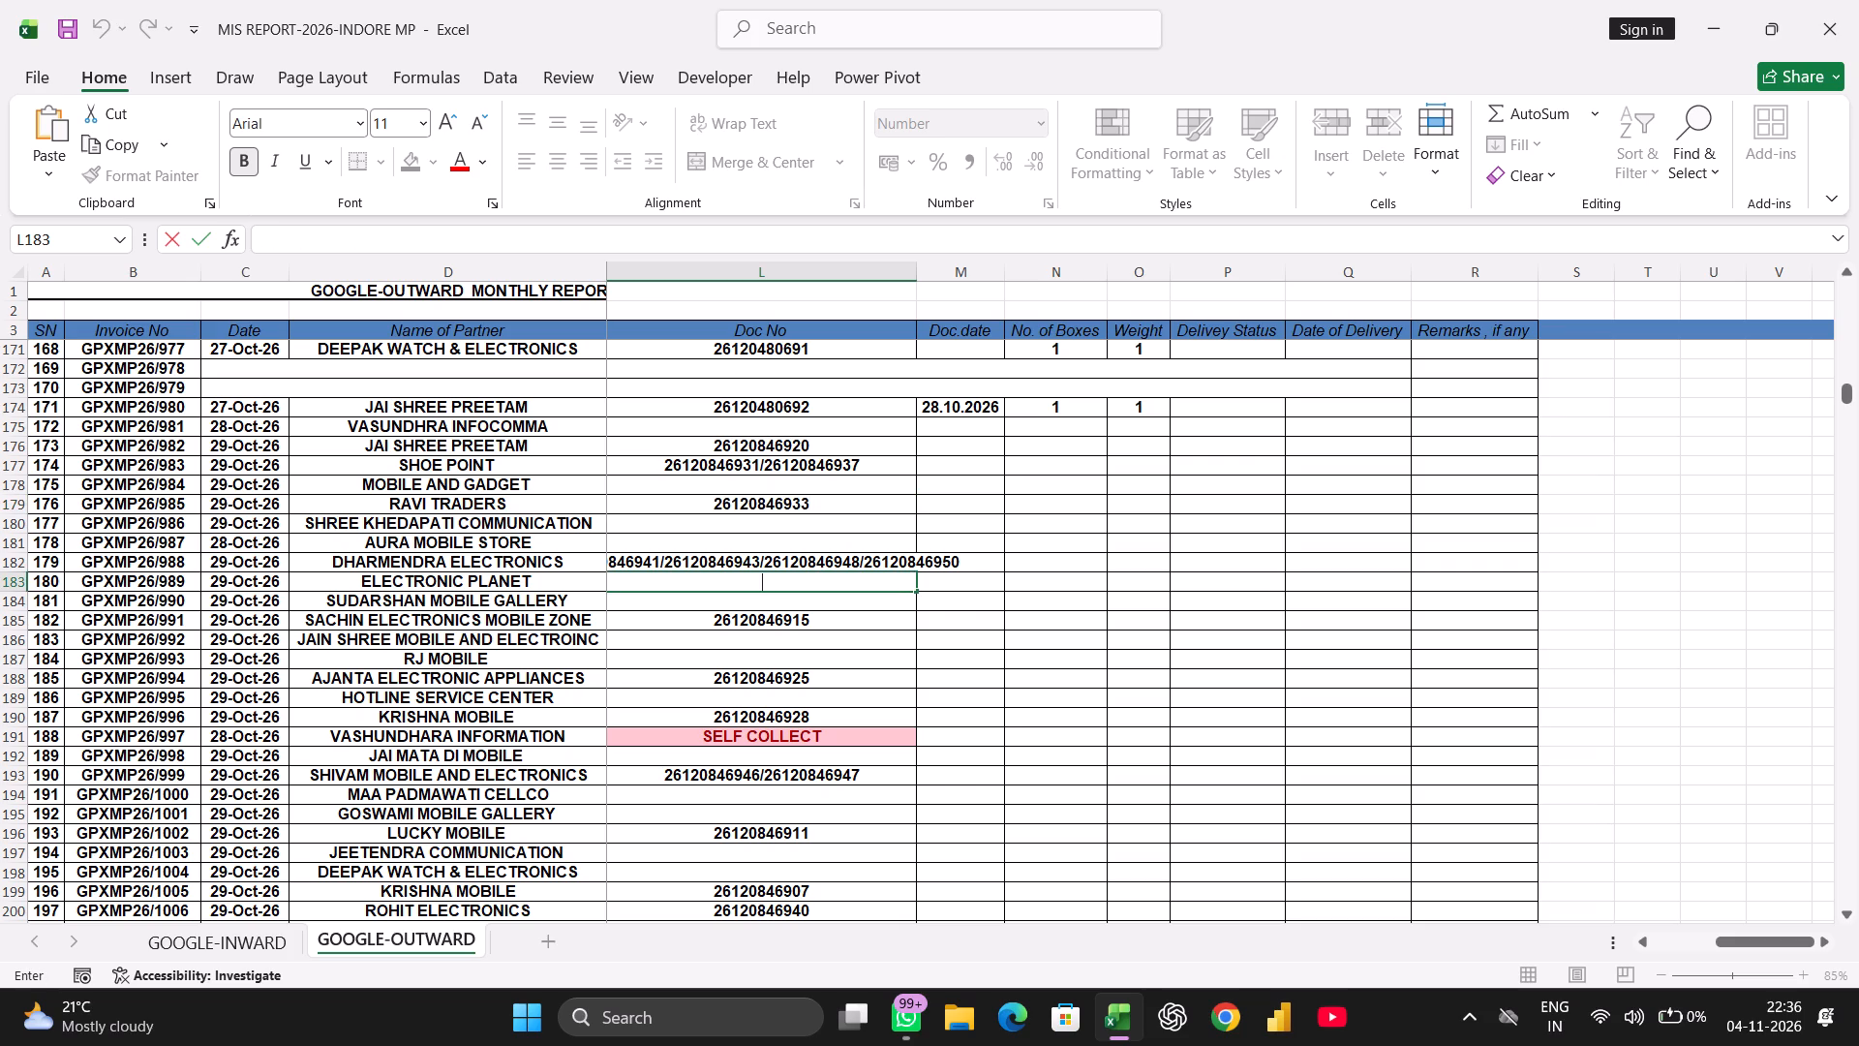
key("ctrl+v")
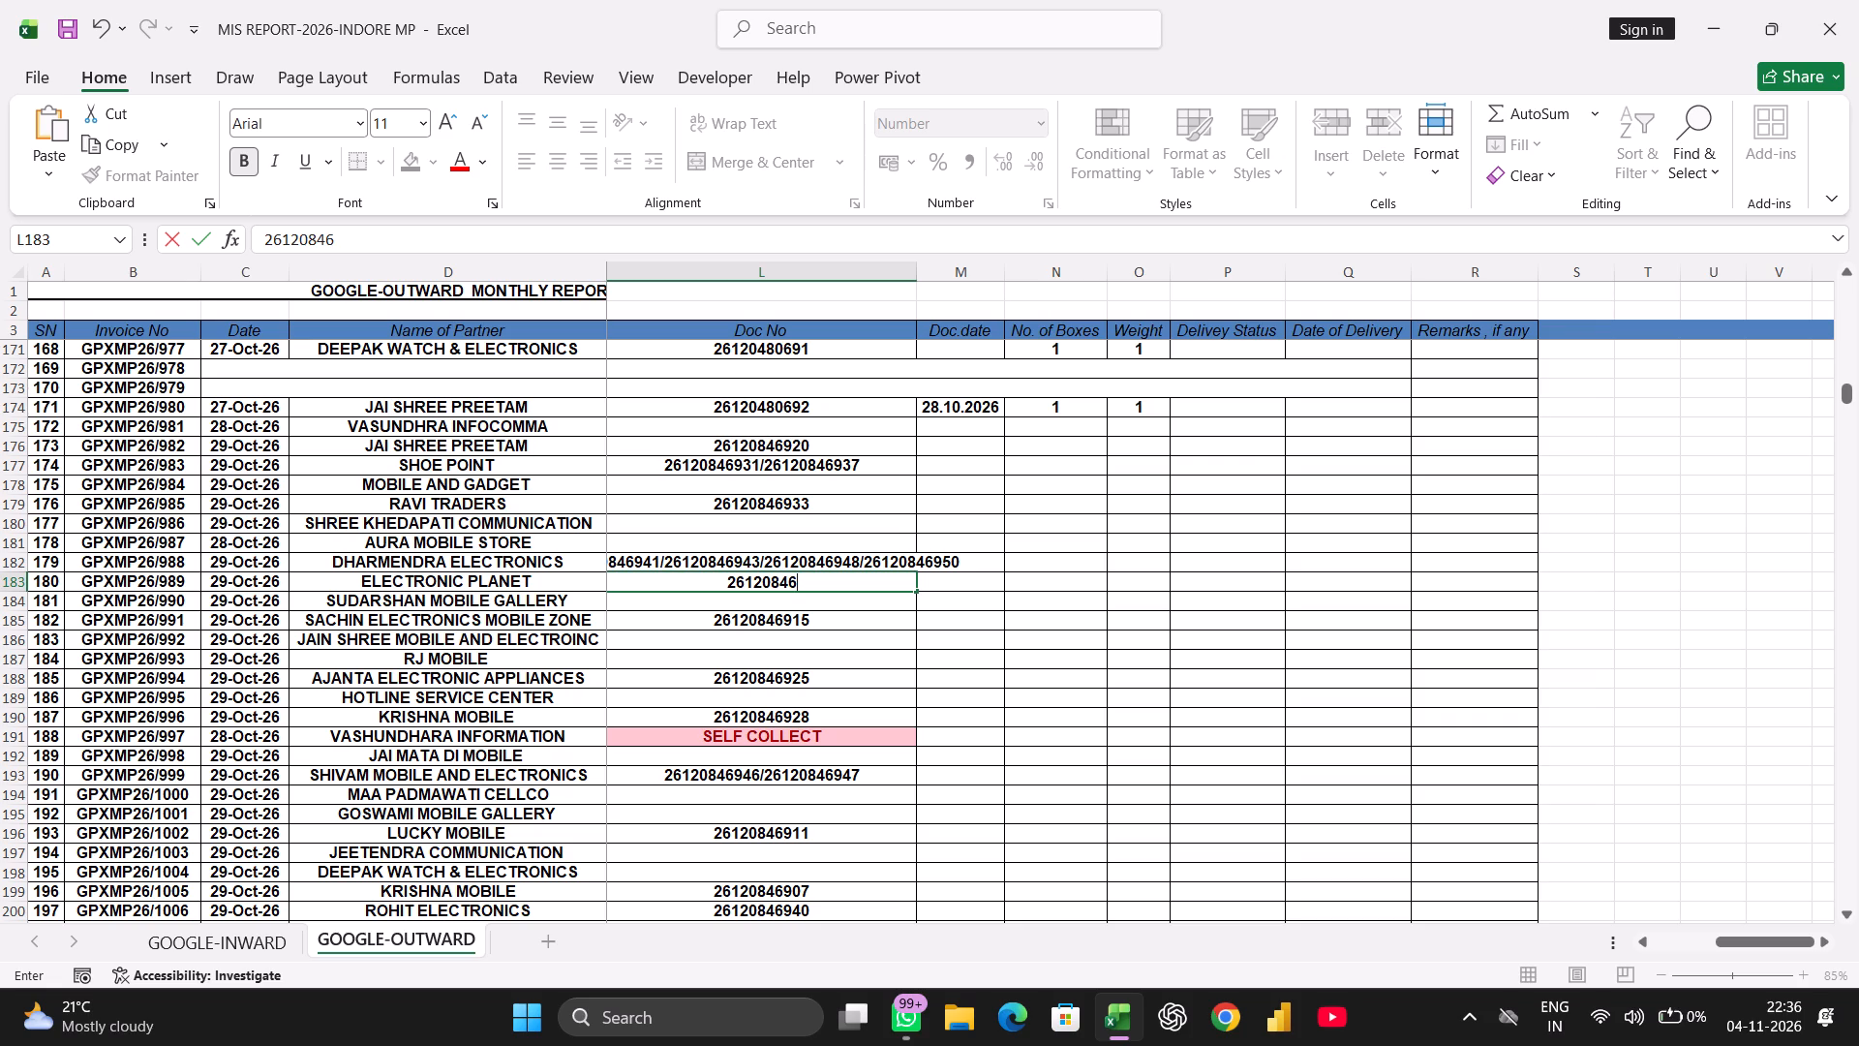
type("918")
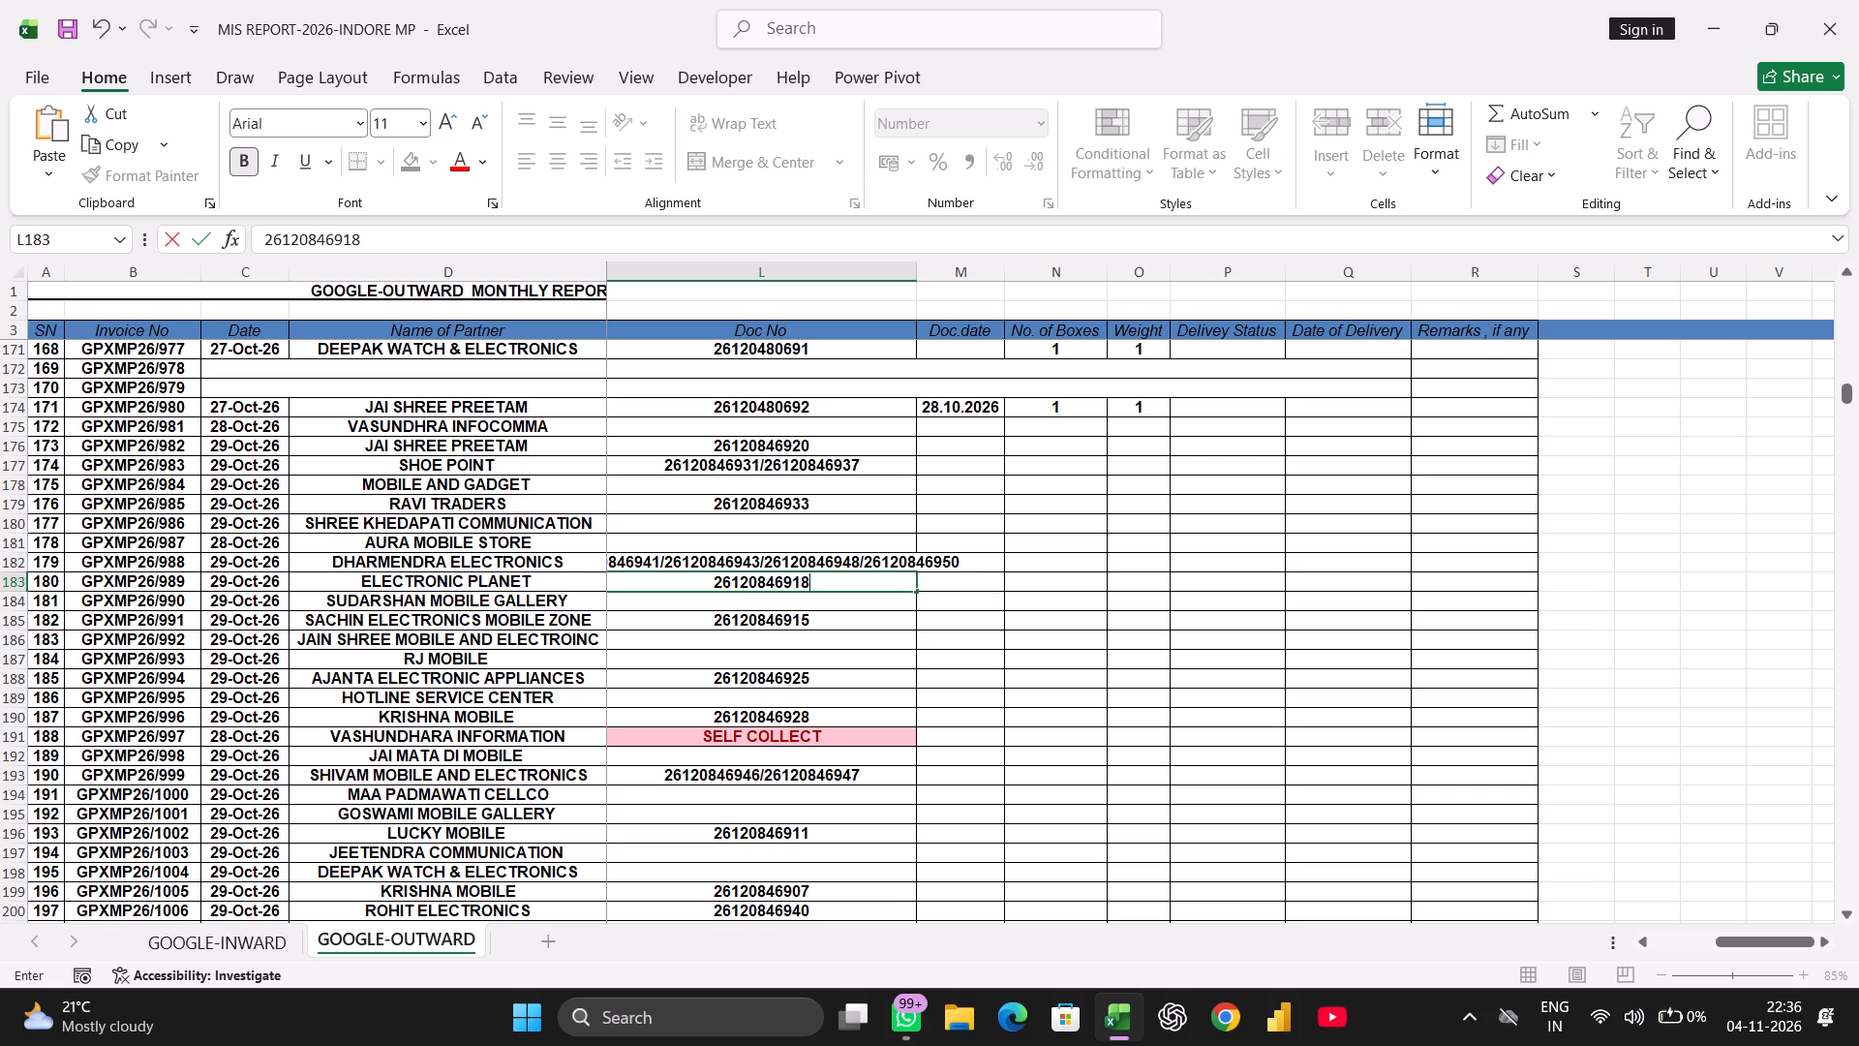
scroll(482, 874, "up", 1)
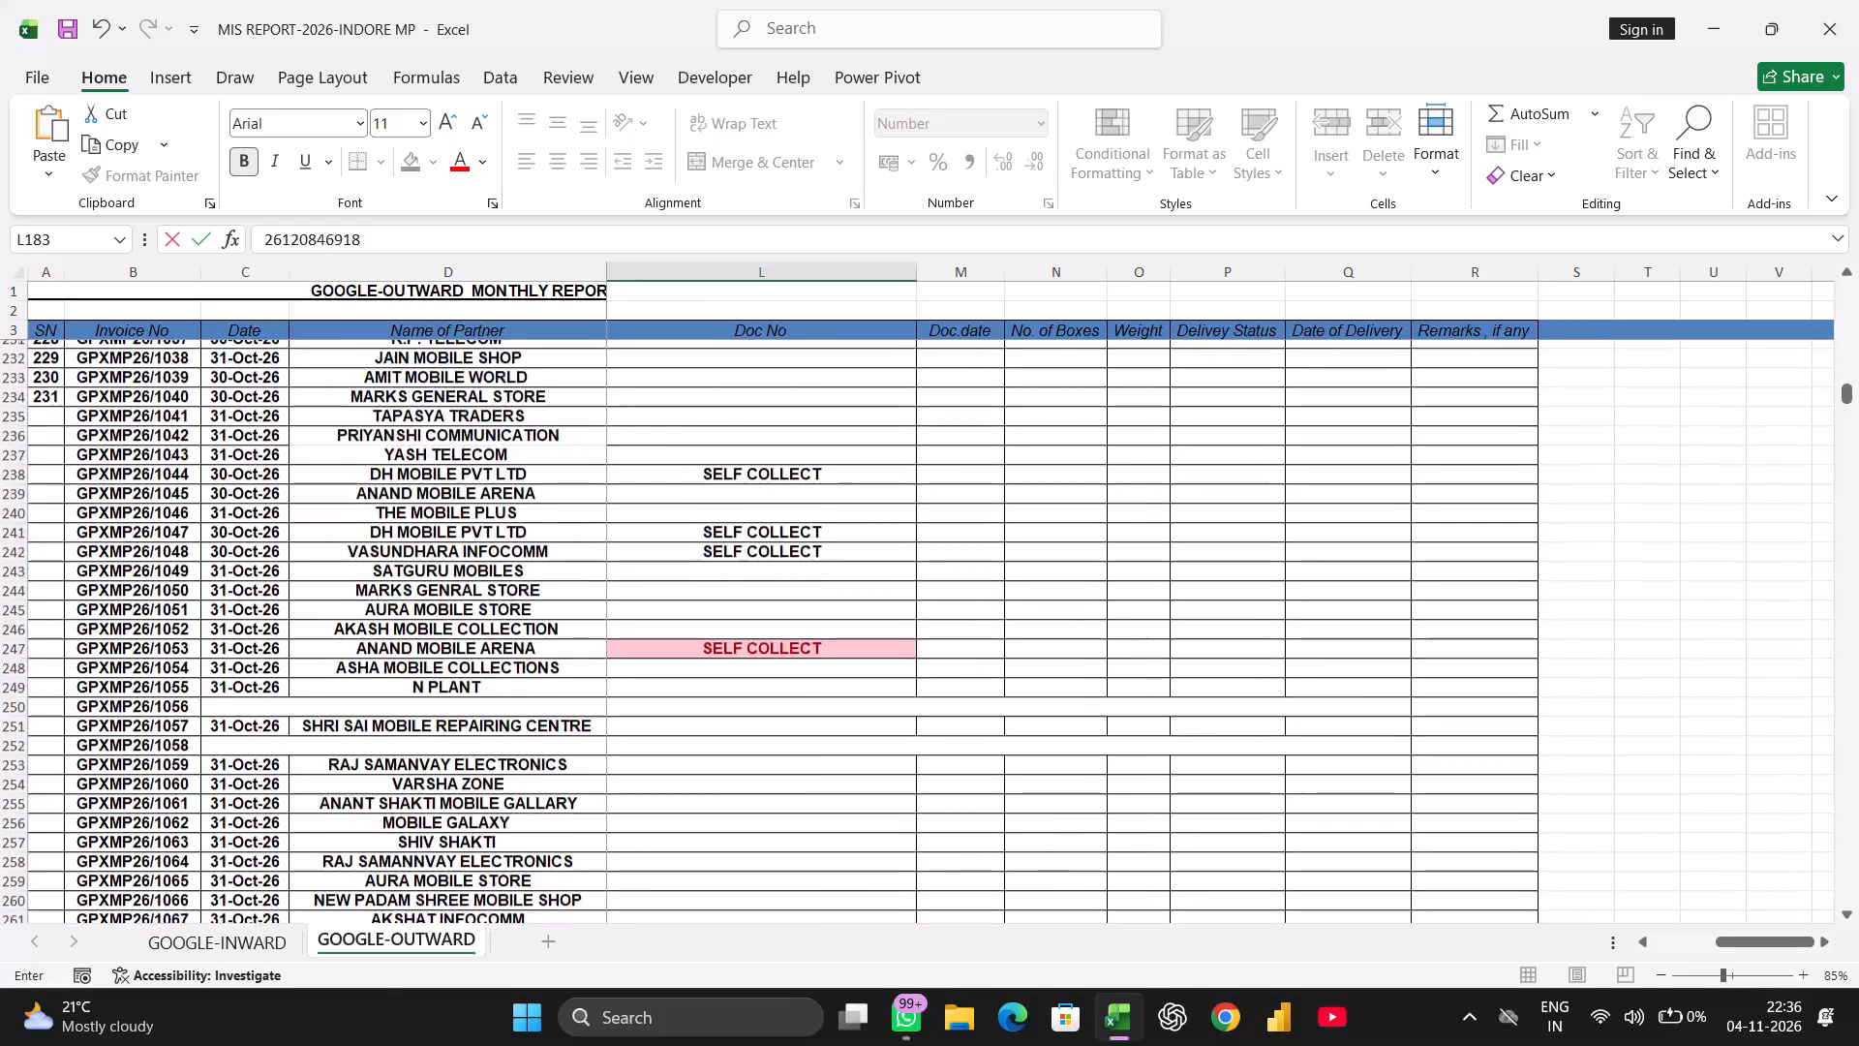
scroll(482, 874, "up", 4)
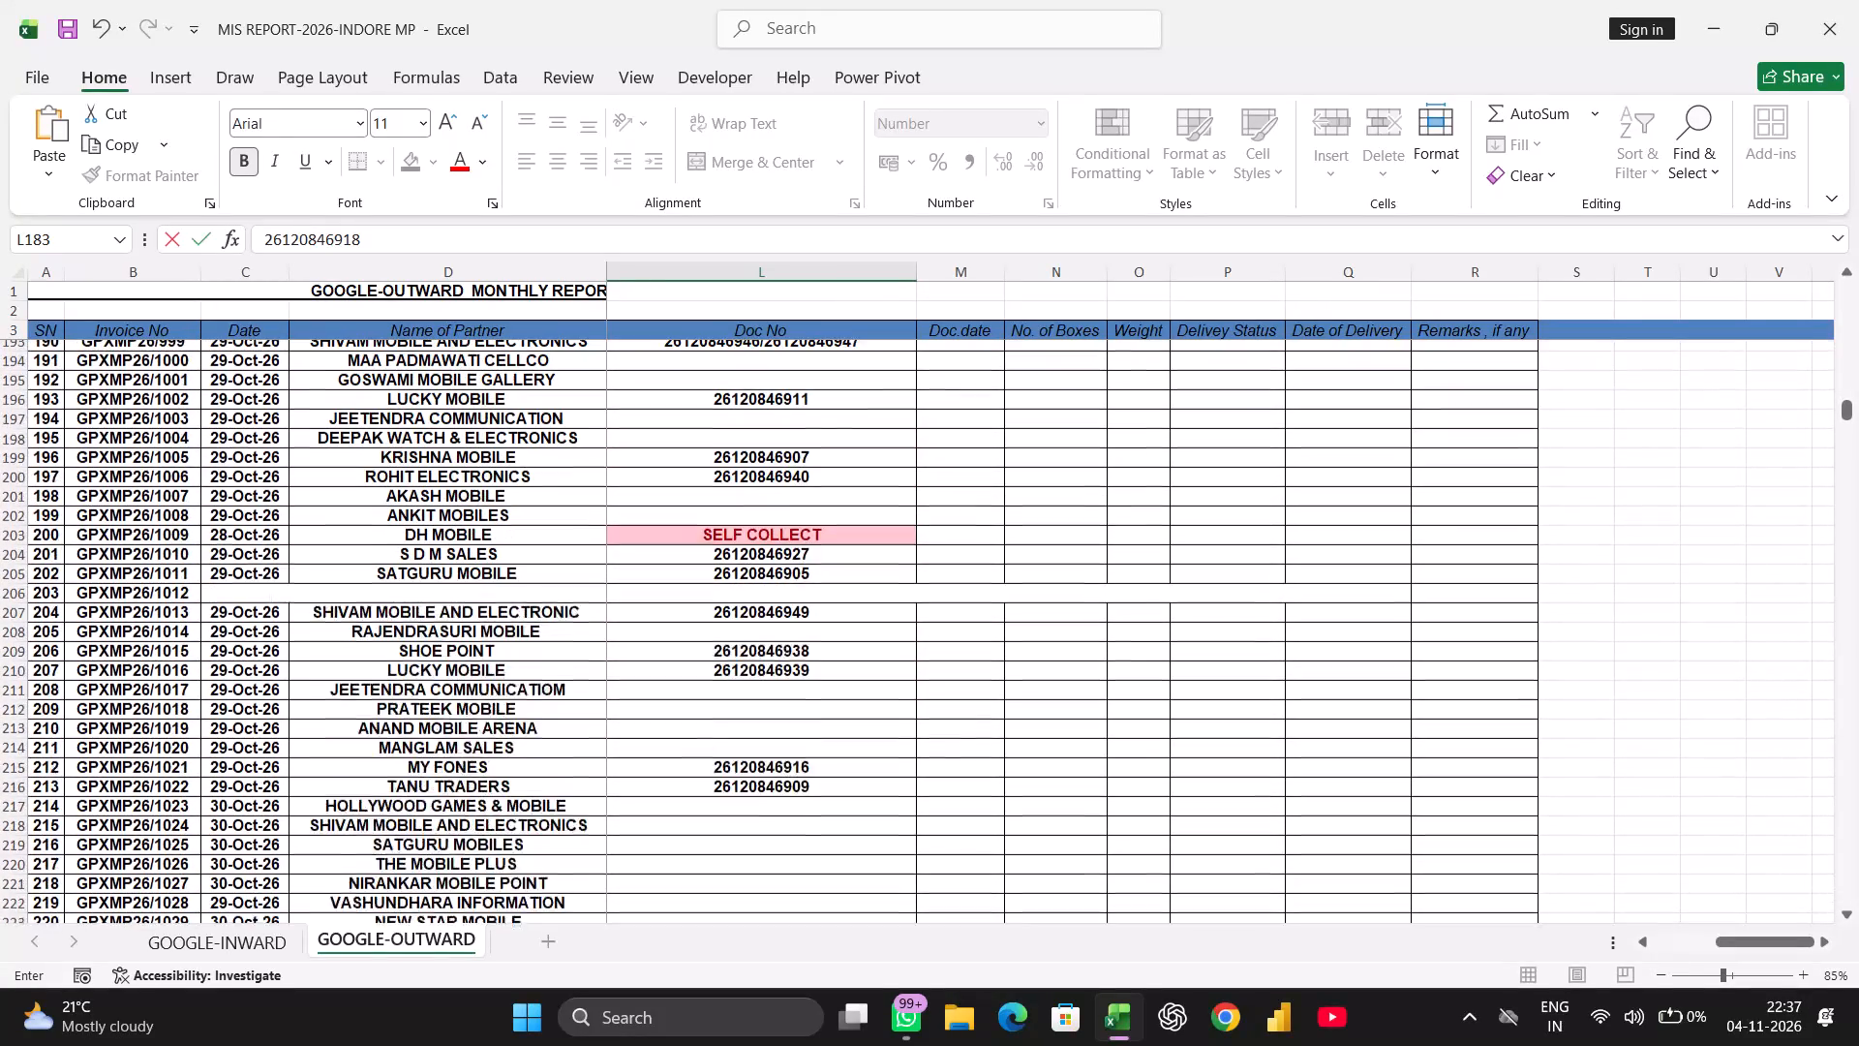
scroll(482, 874, "up", 1)
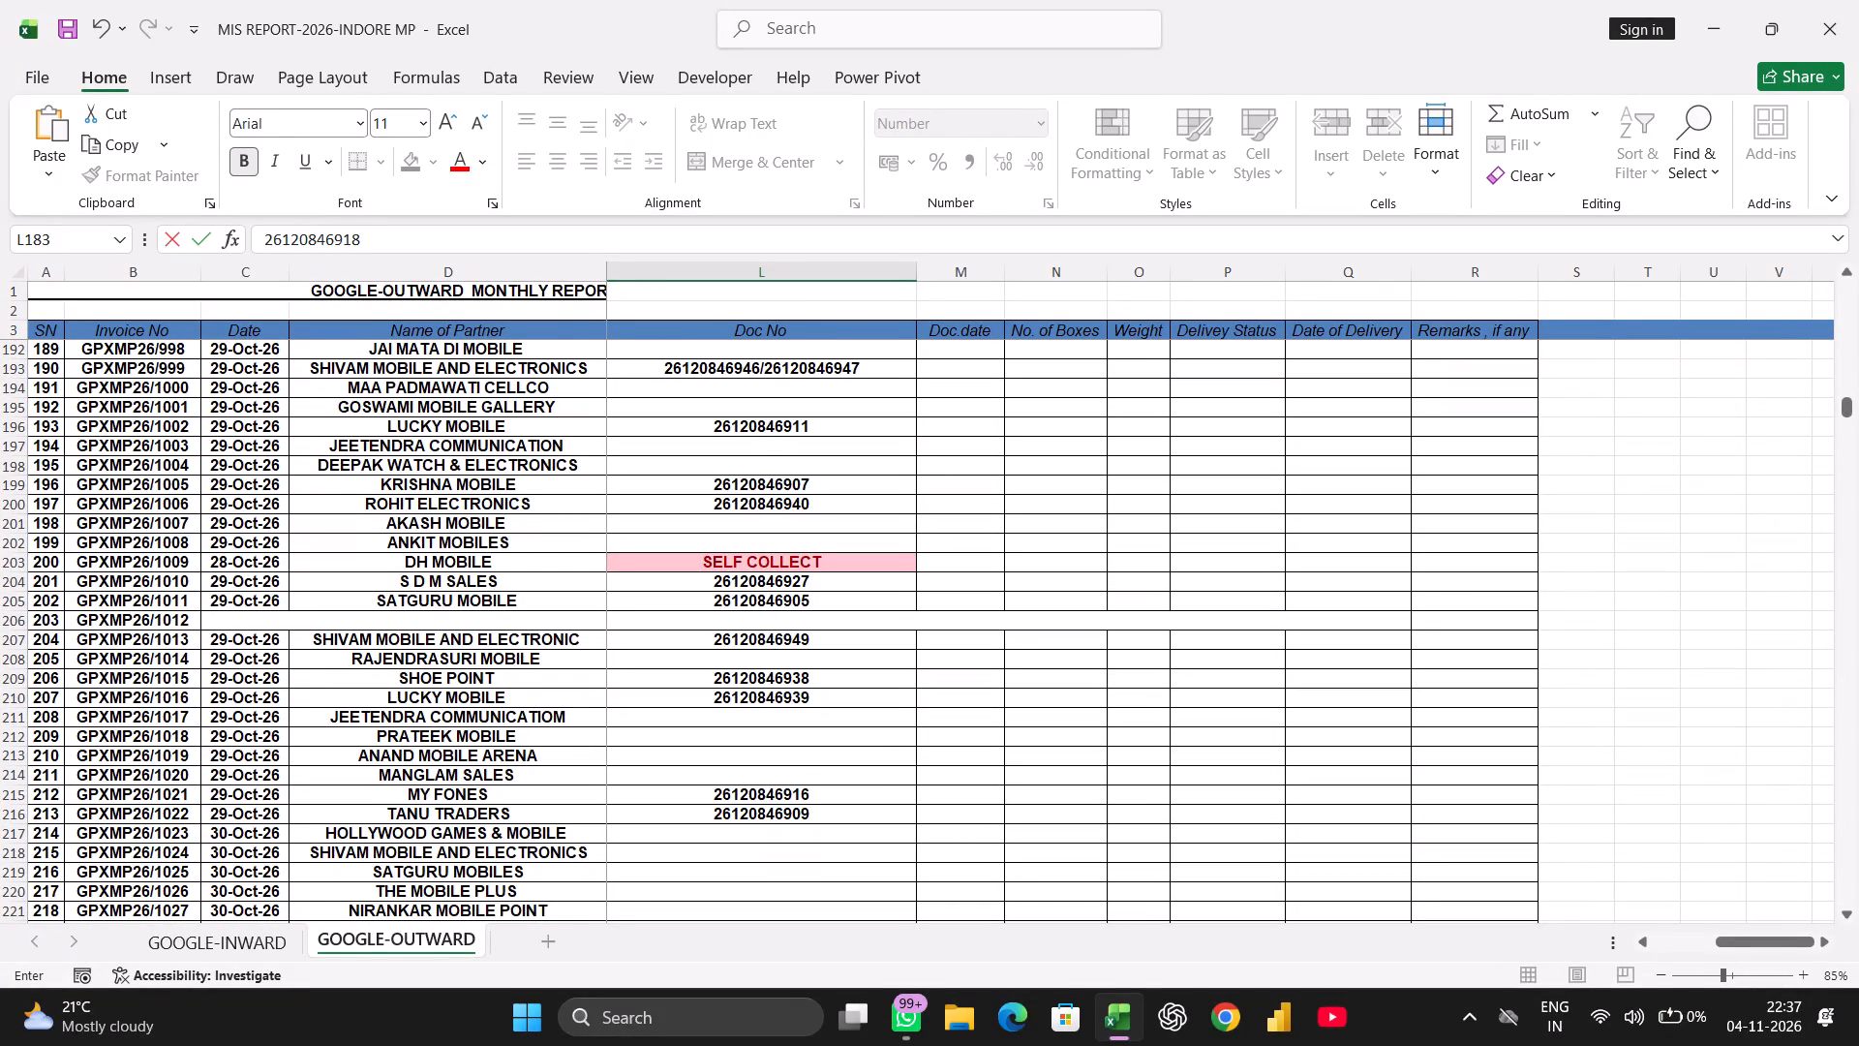
left_click(687, 523)
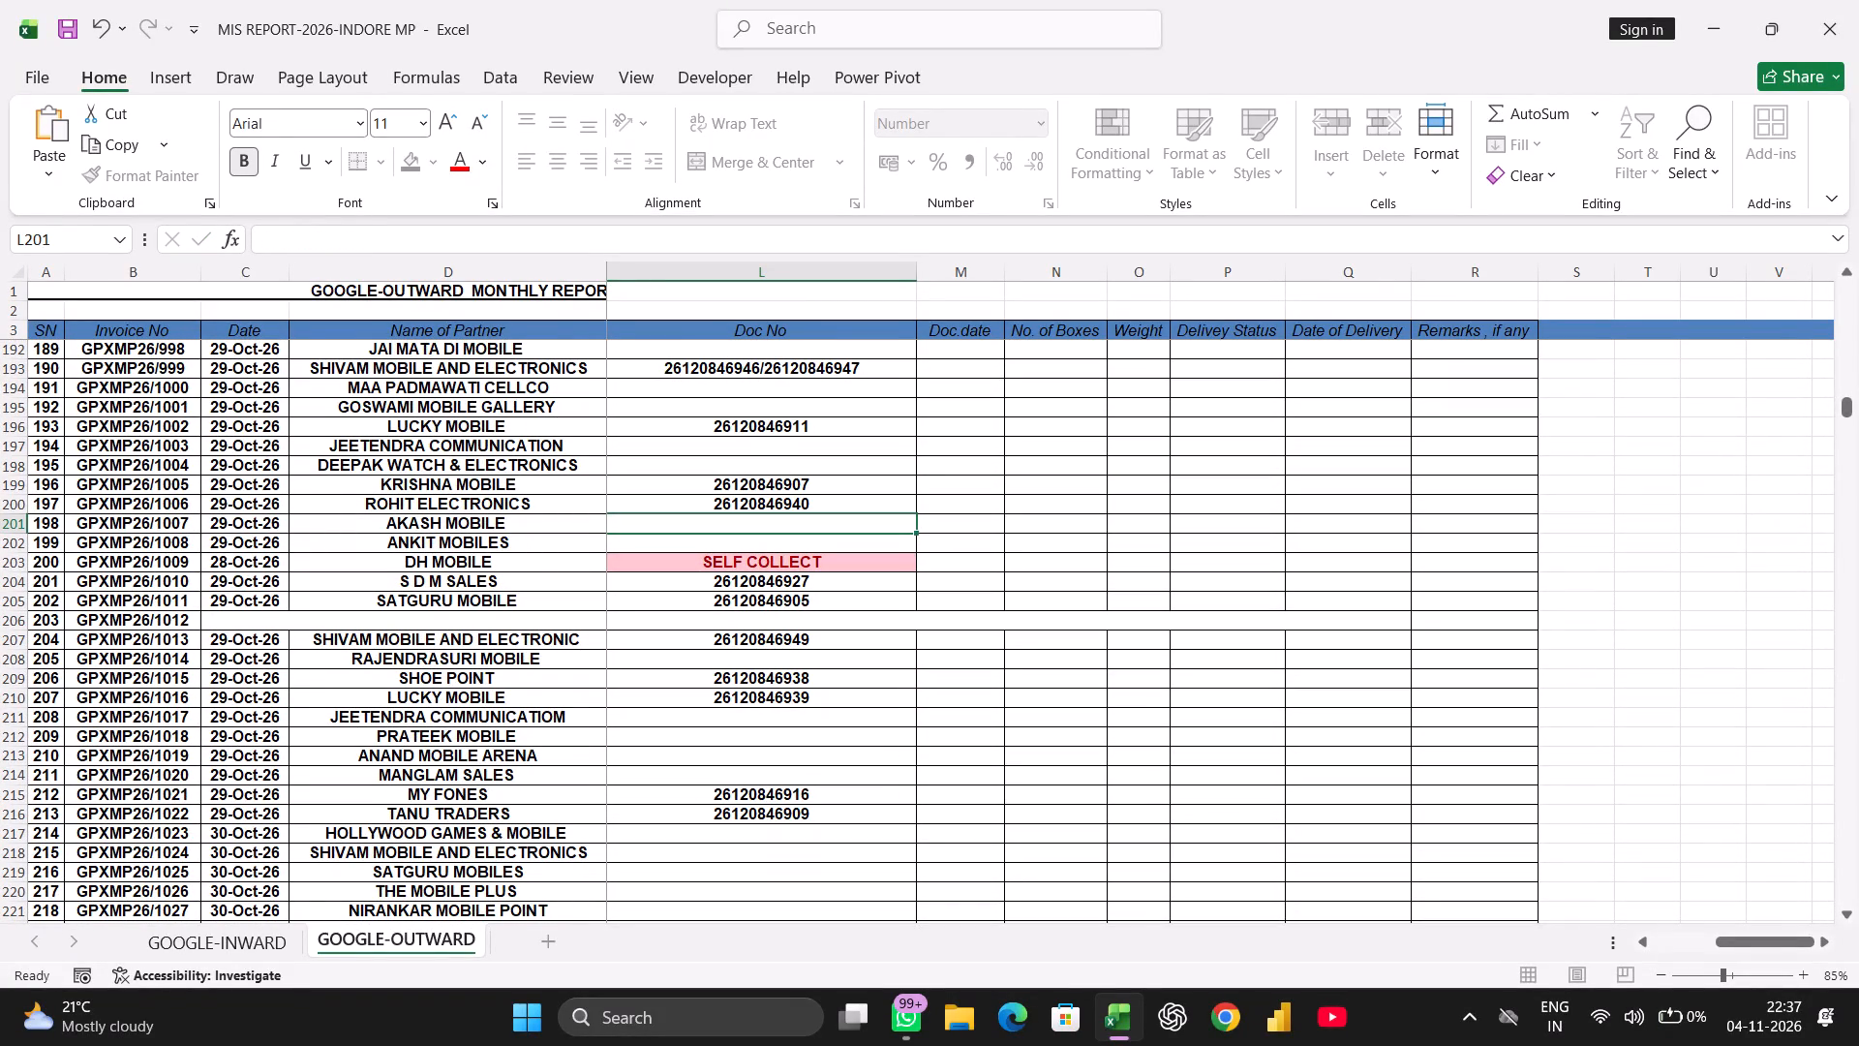
double_click(687, 523)
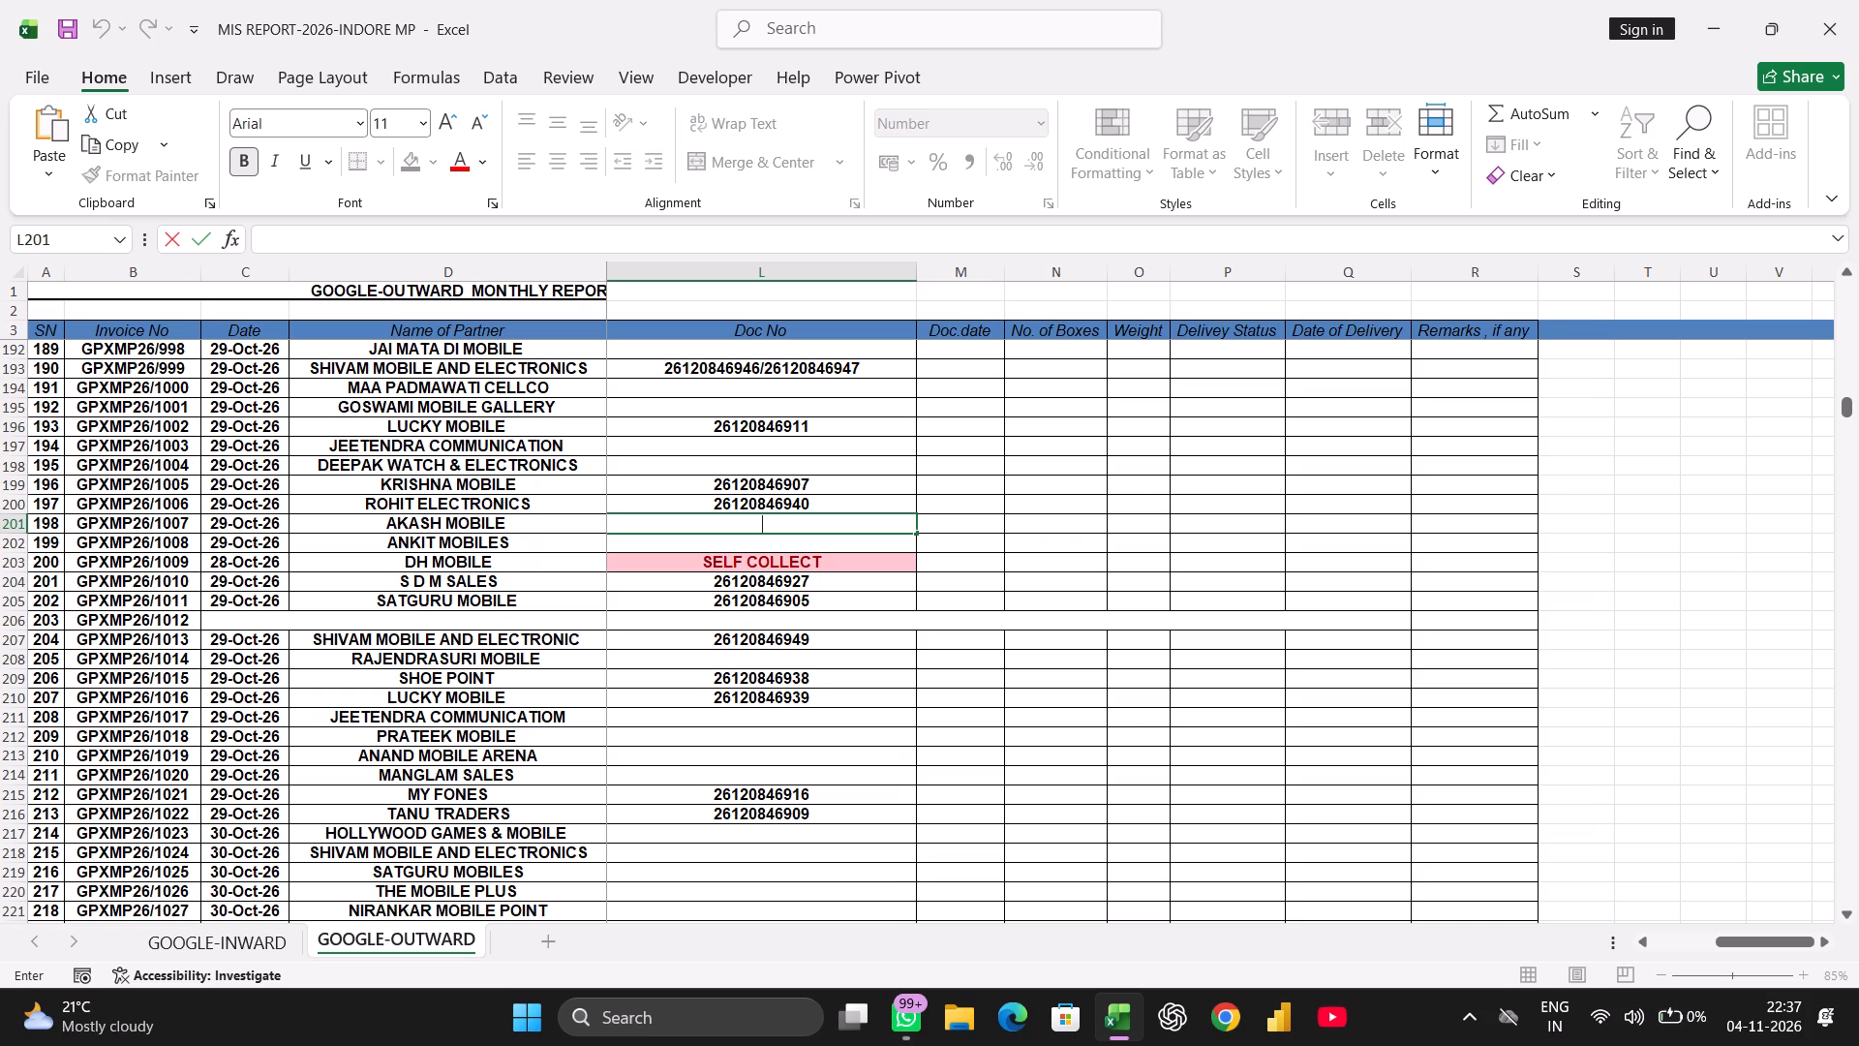
type("936")
key("Left")
key("Left")
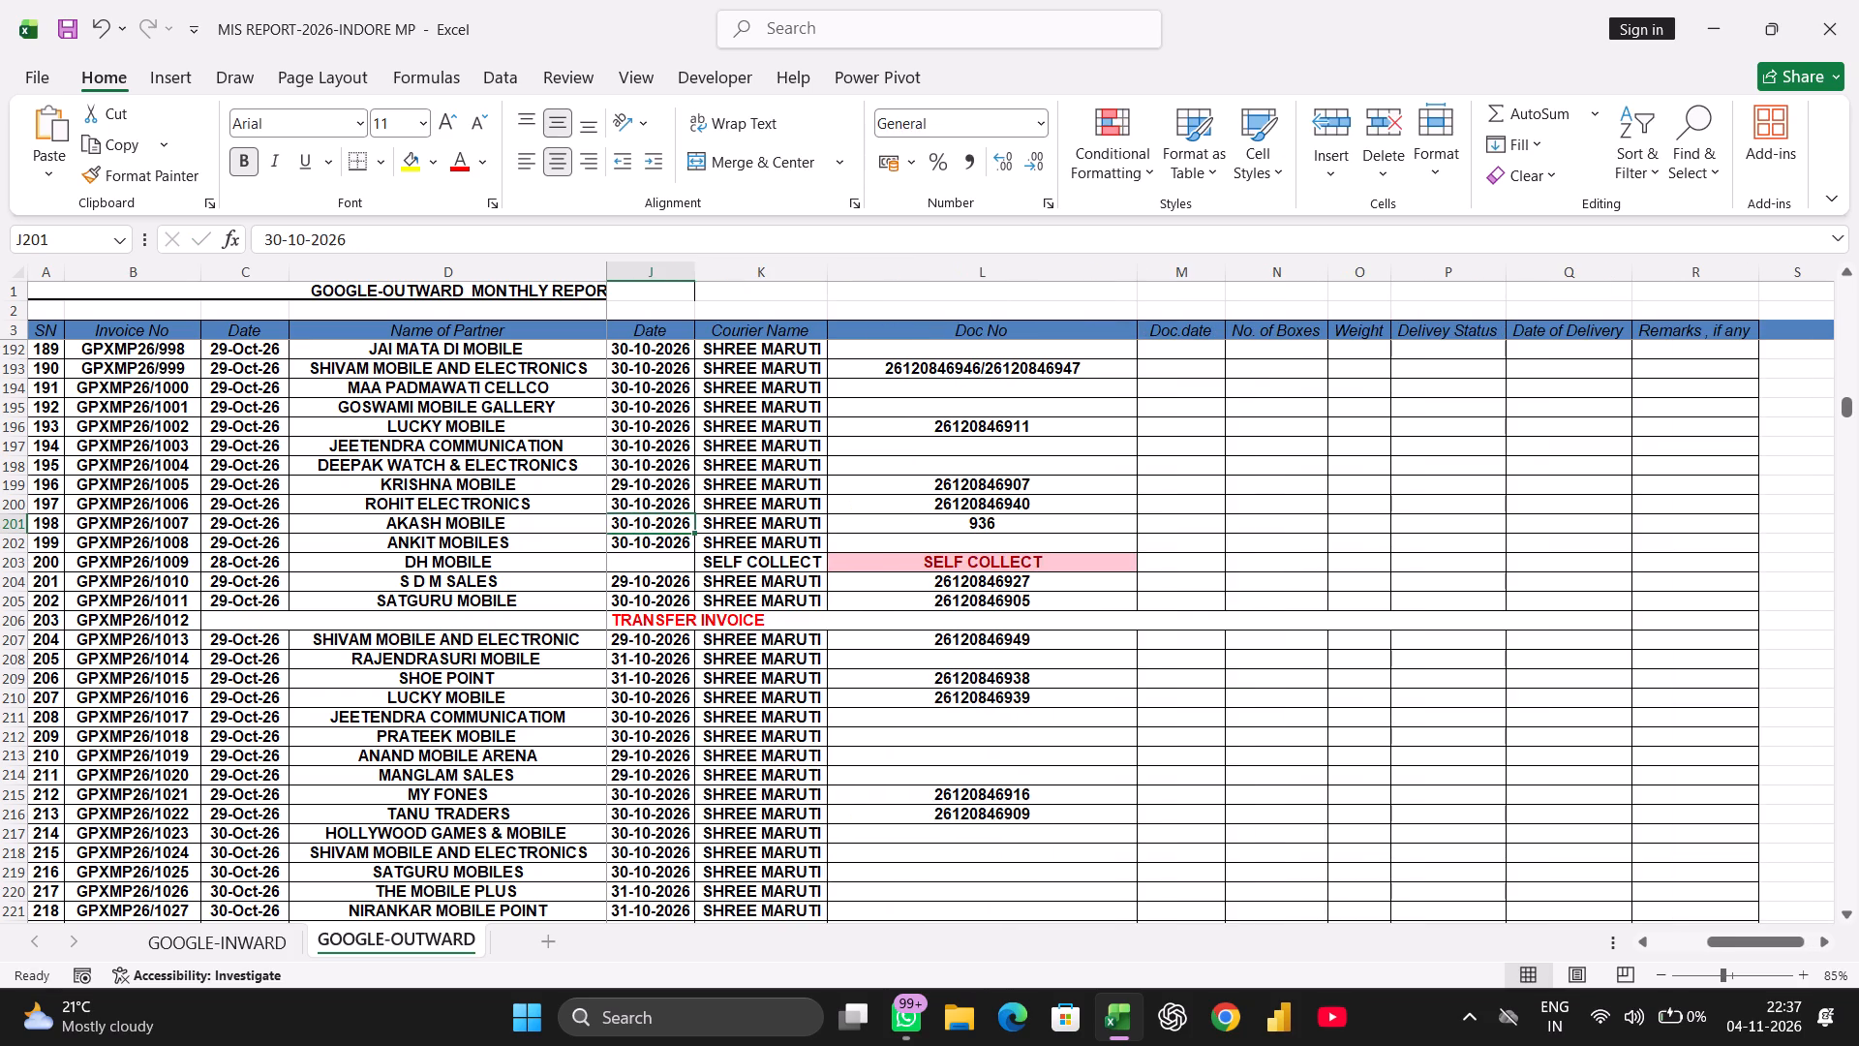
double_click(965, 529)
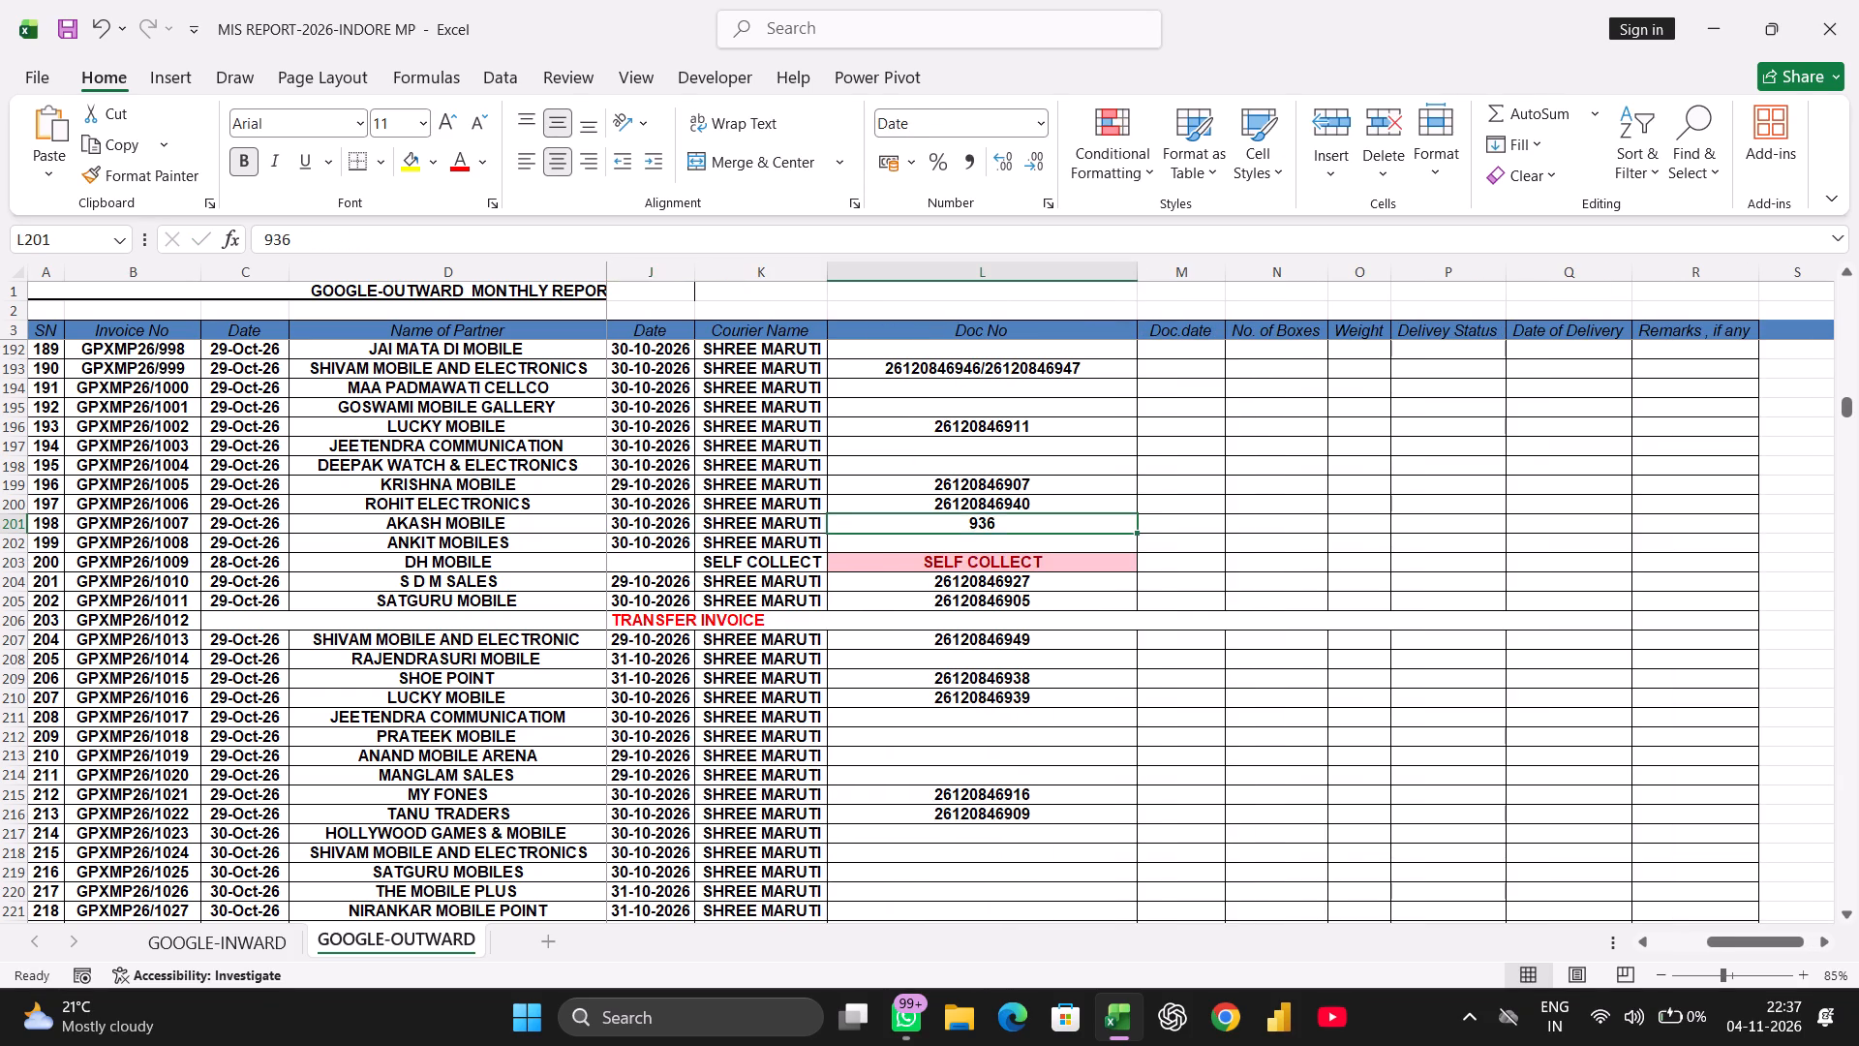
key("ctrl+v")
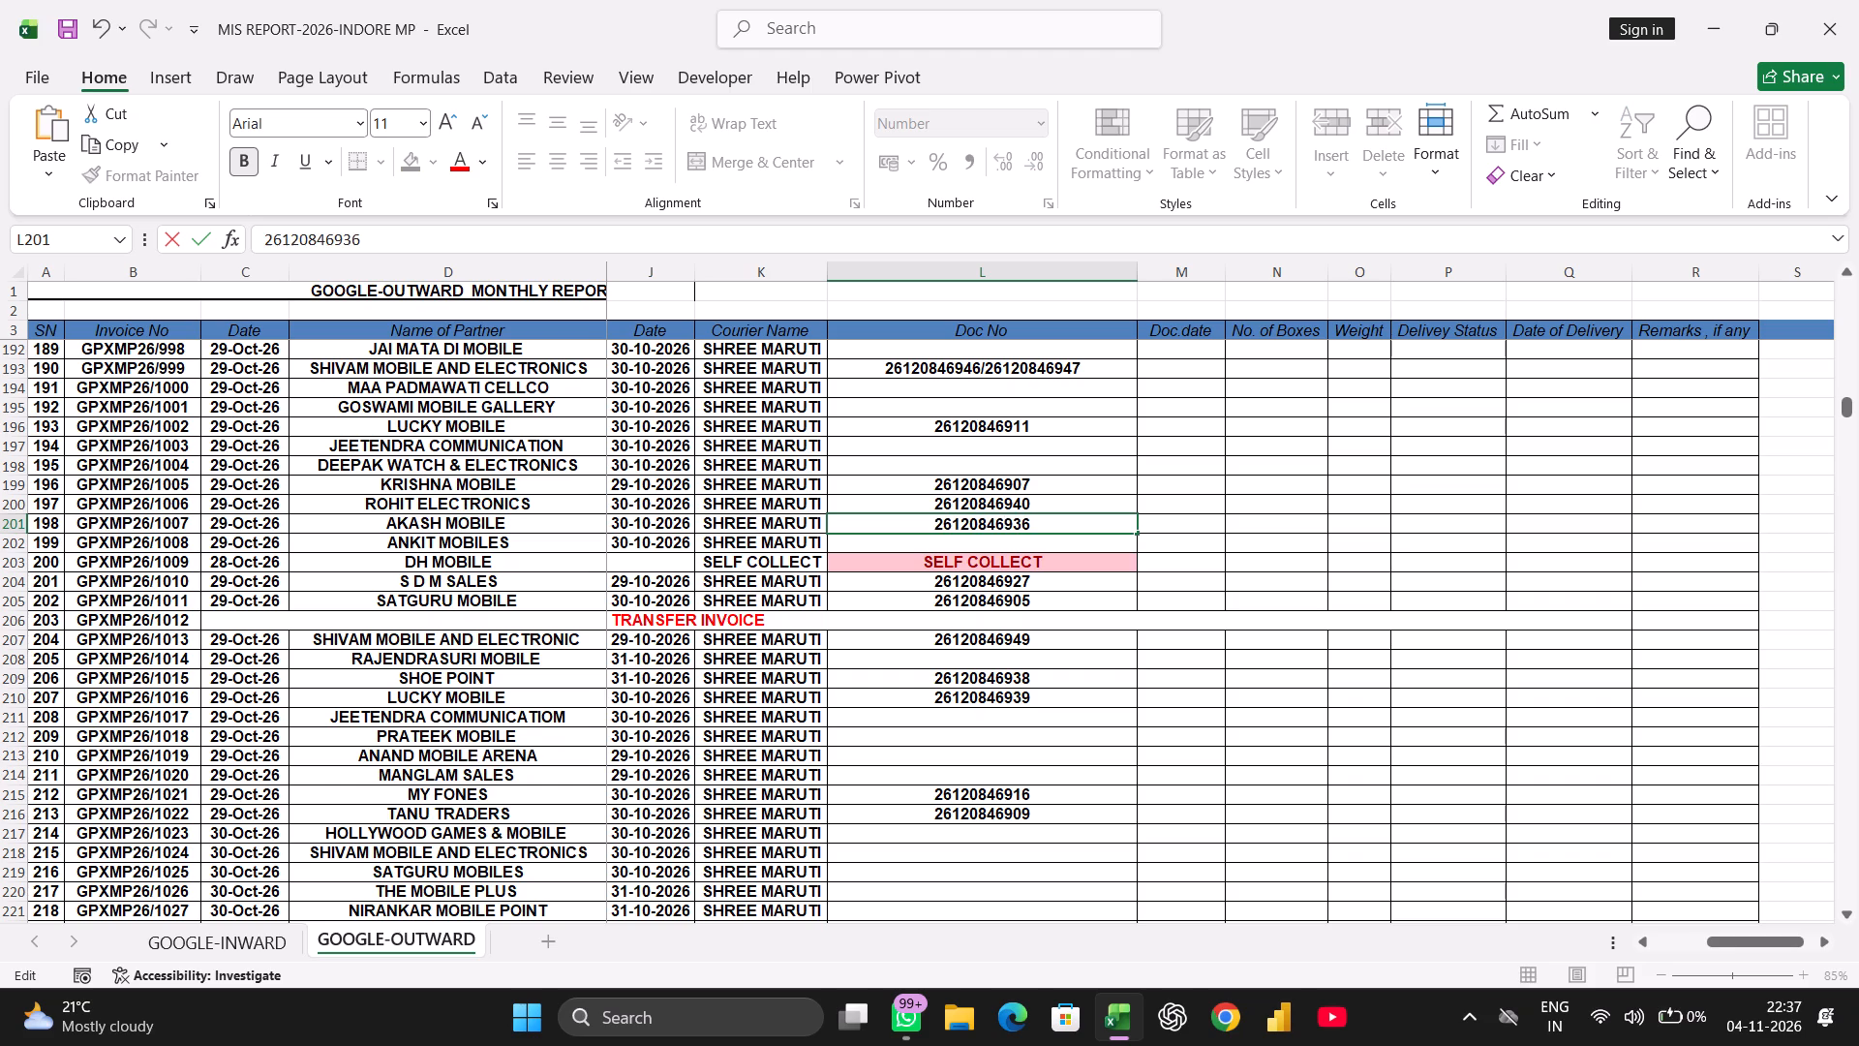
left_click(1091, 633)
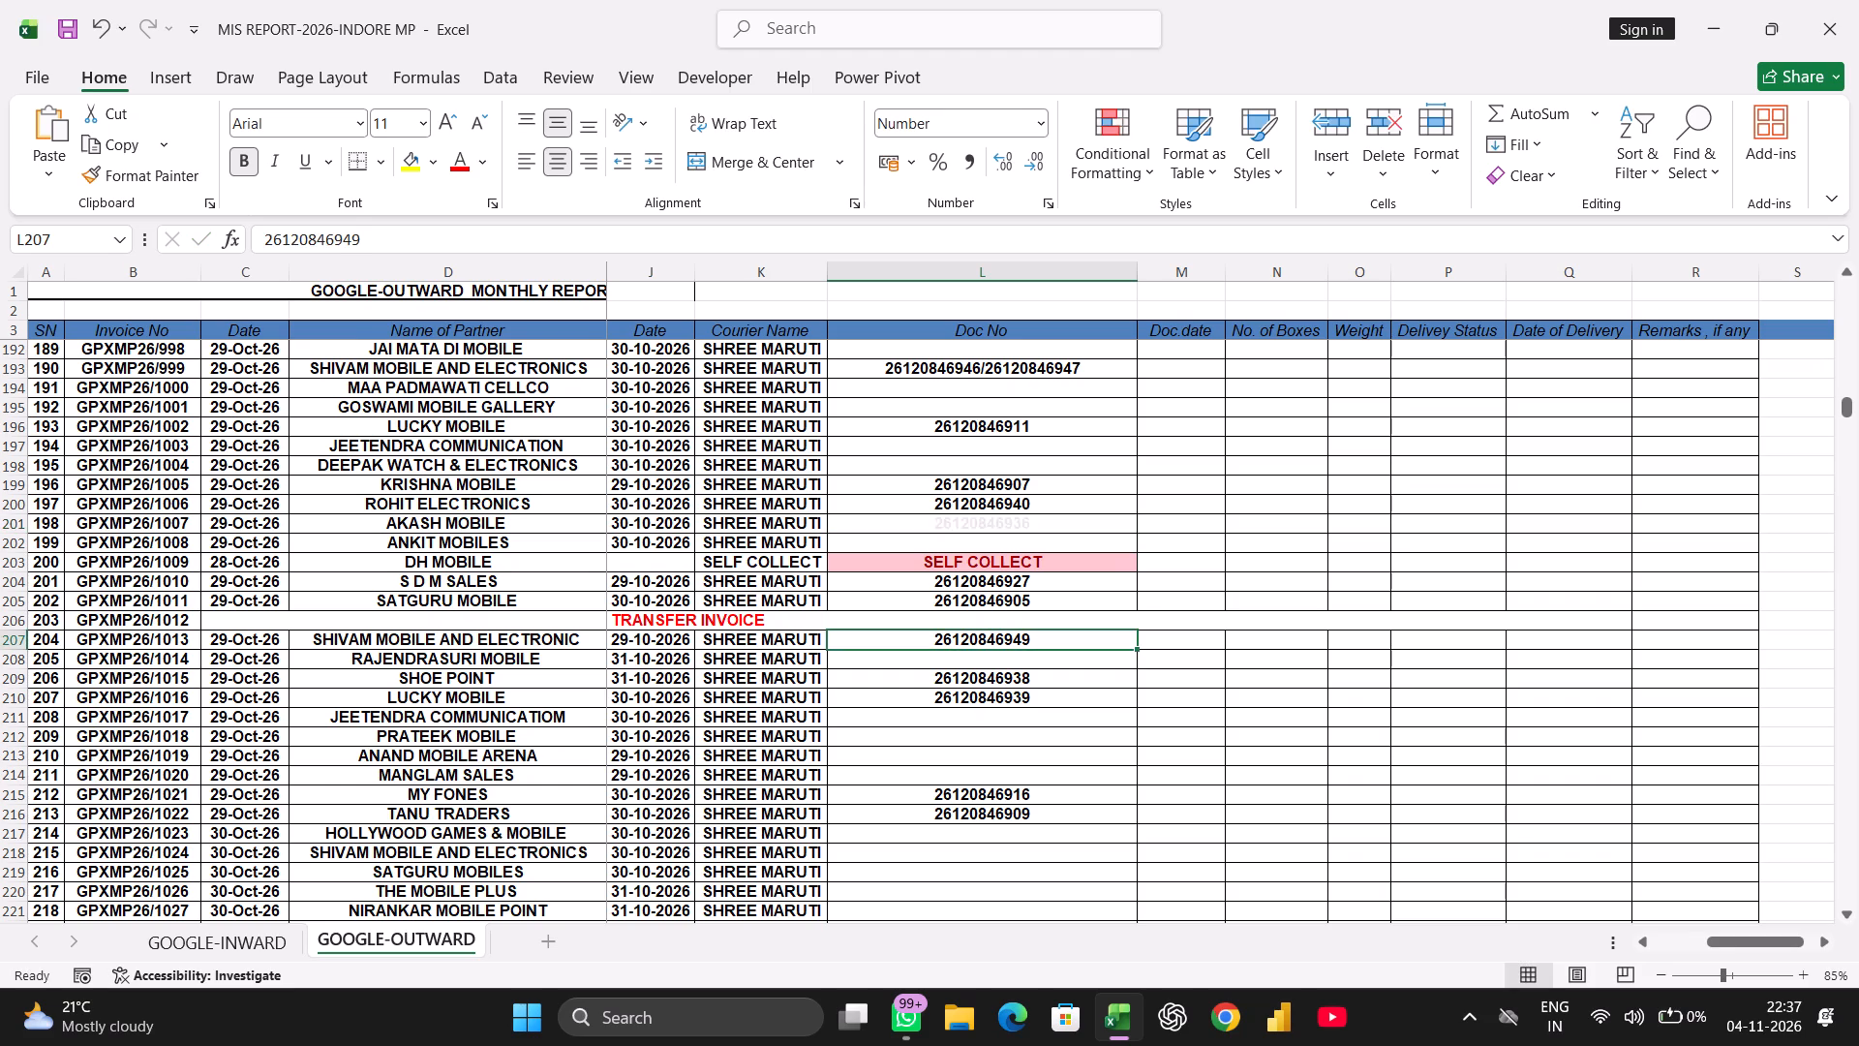
scroll(1073, 543, "up", 2)
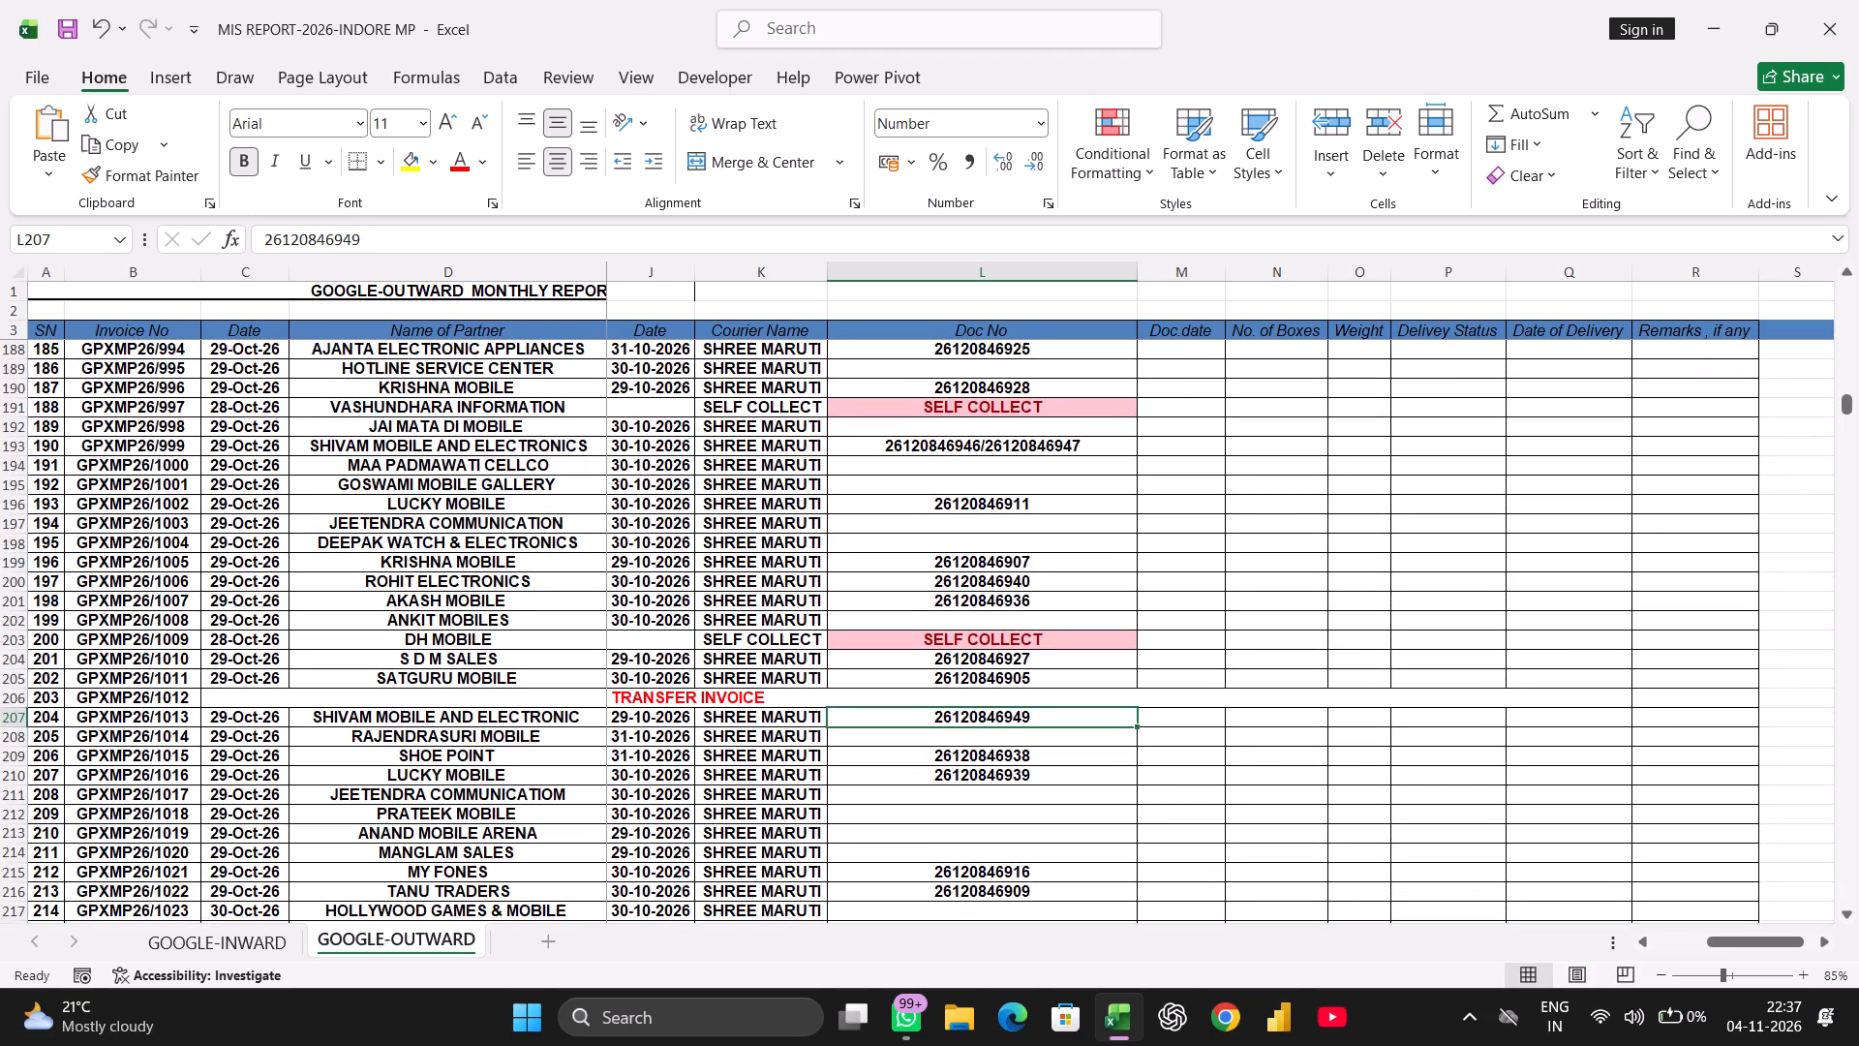
double_click(950, 522)
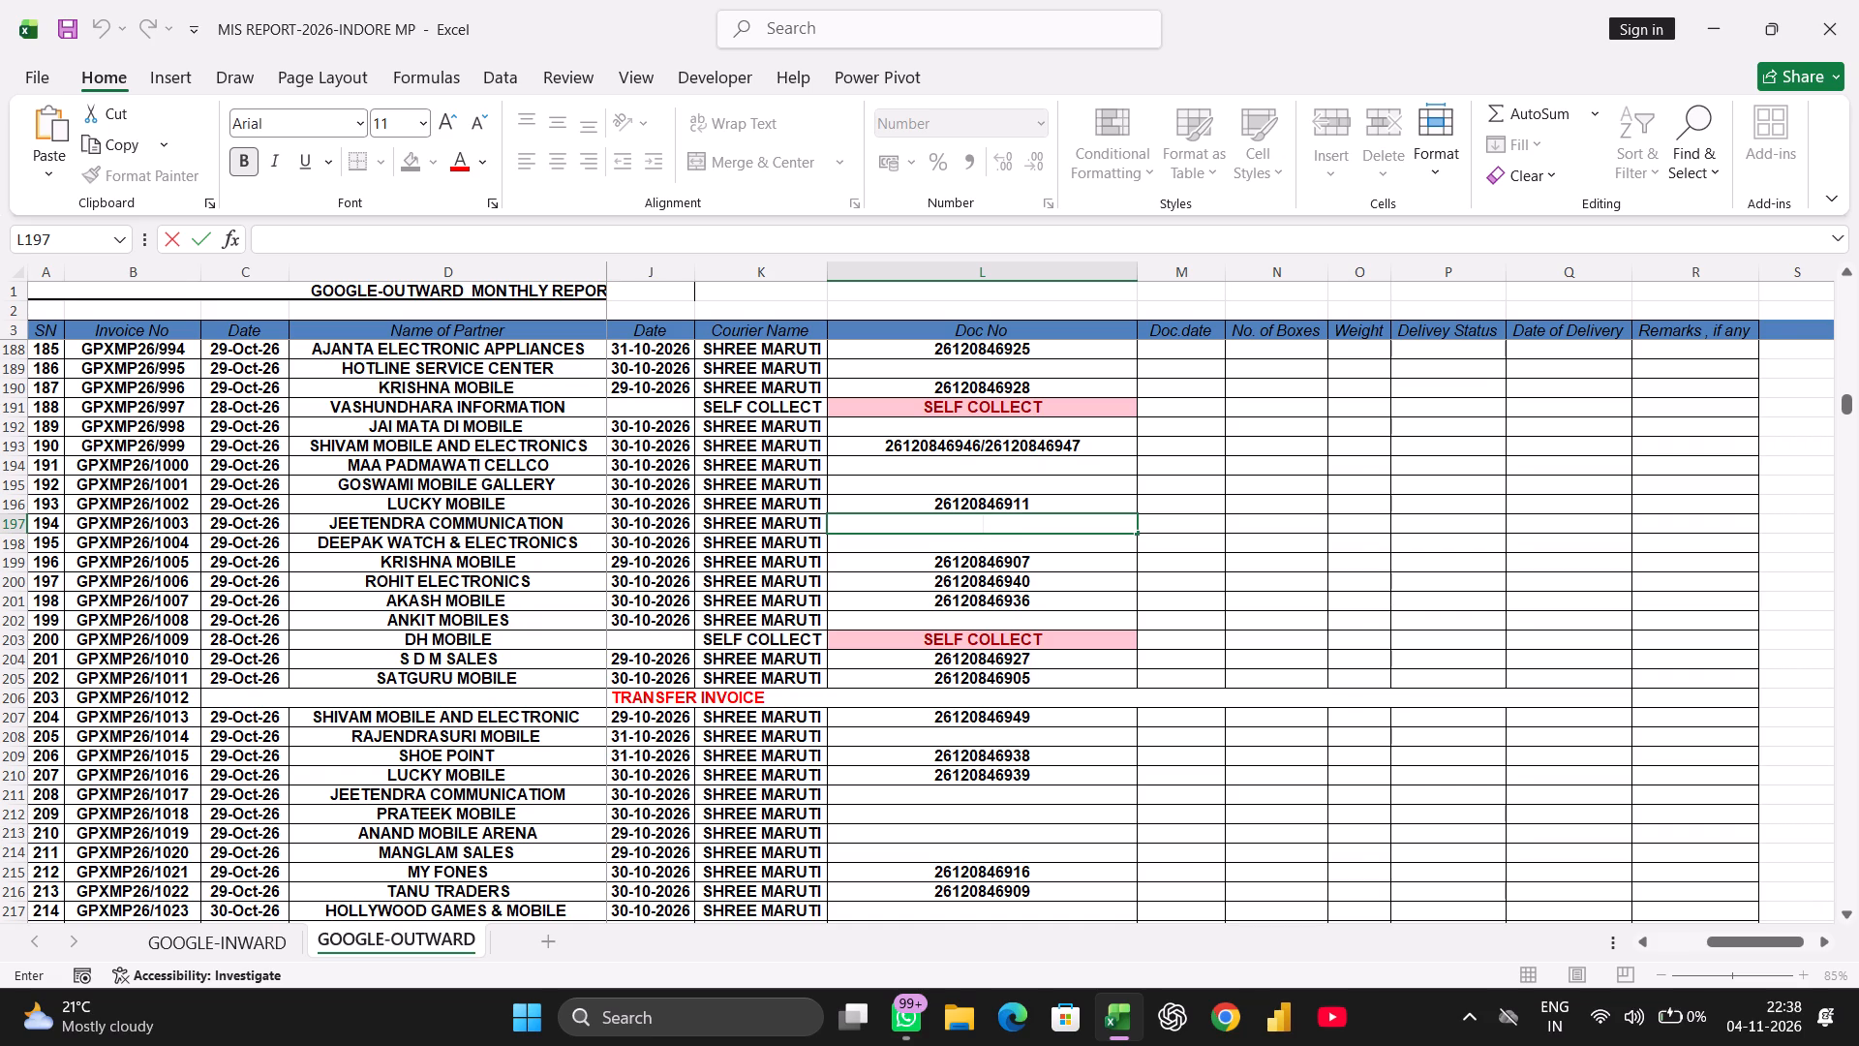
double_click(907, 799)
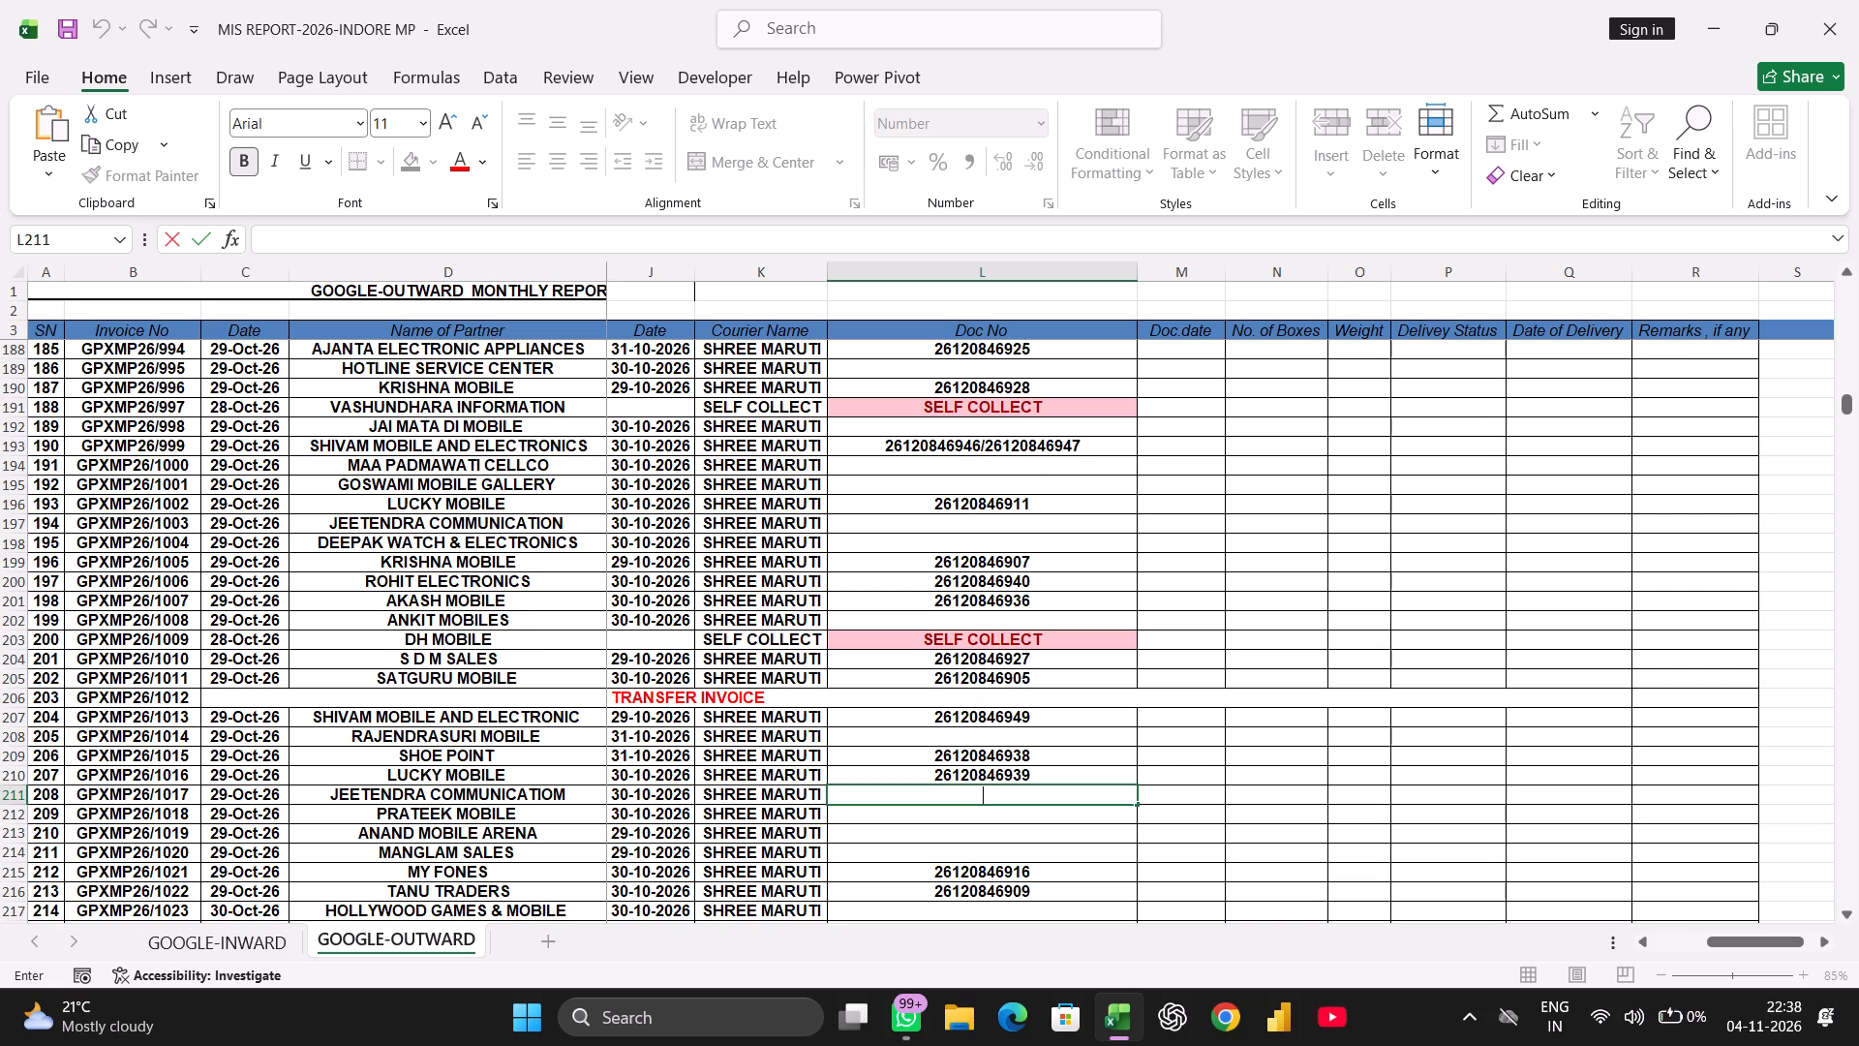
double_click(905, 523)
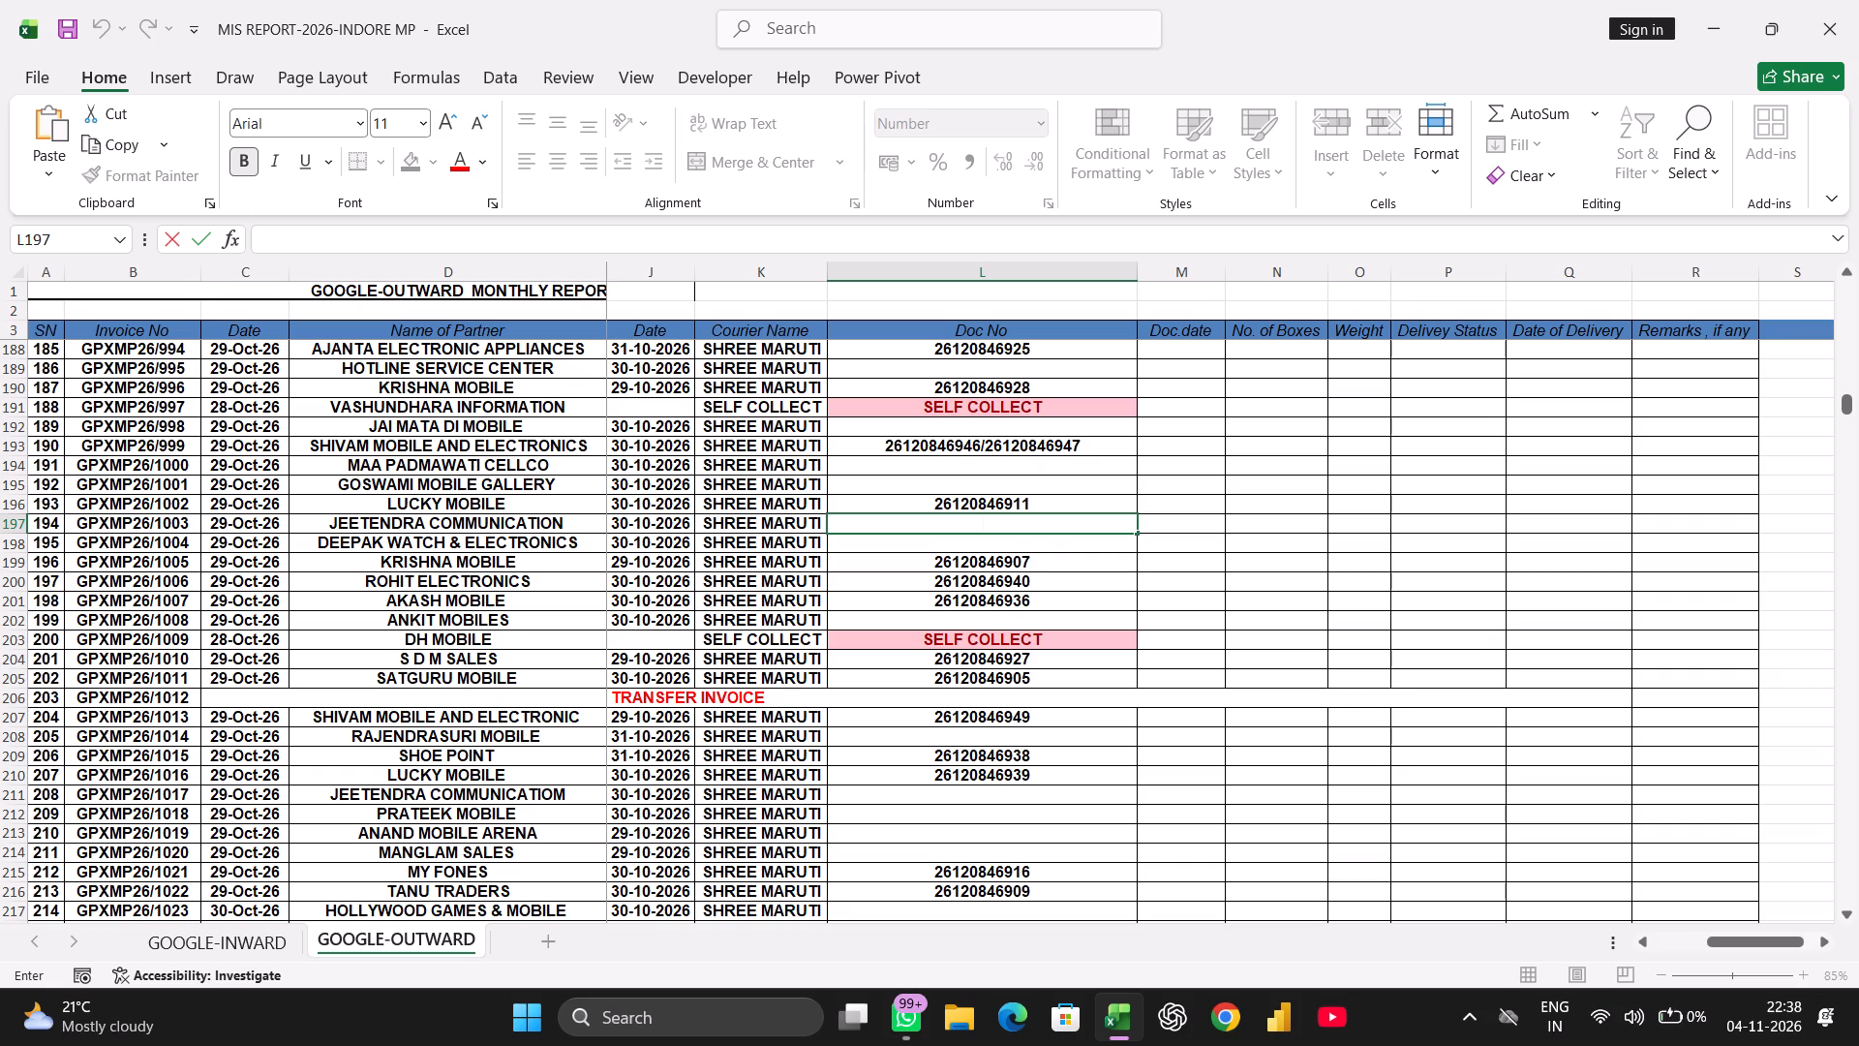
scroll(905, 523, "right", 2)
scroll(740, 505, "right", 2)
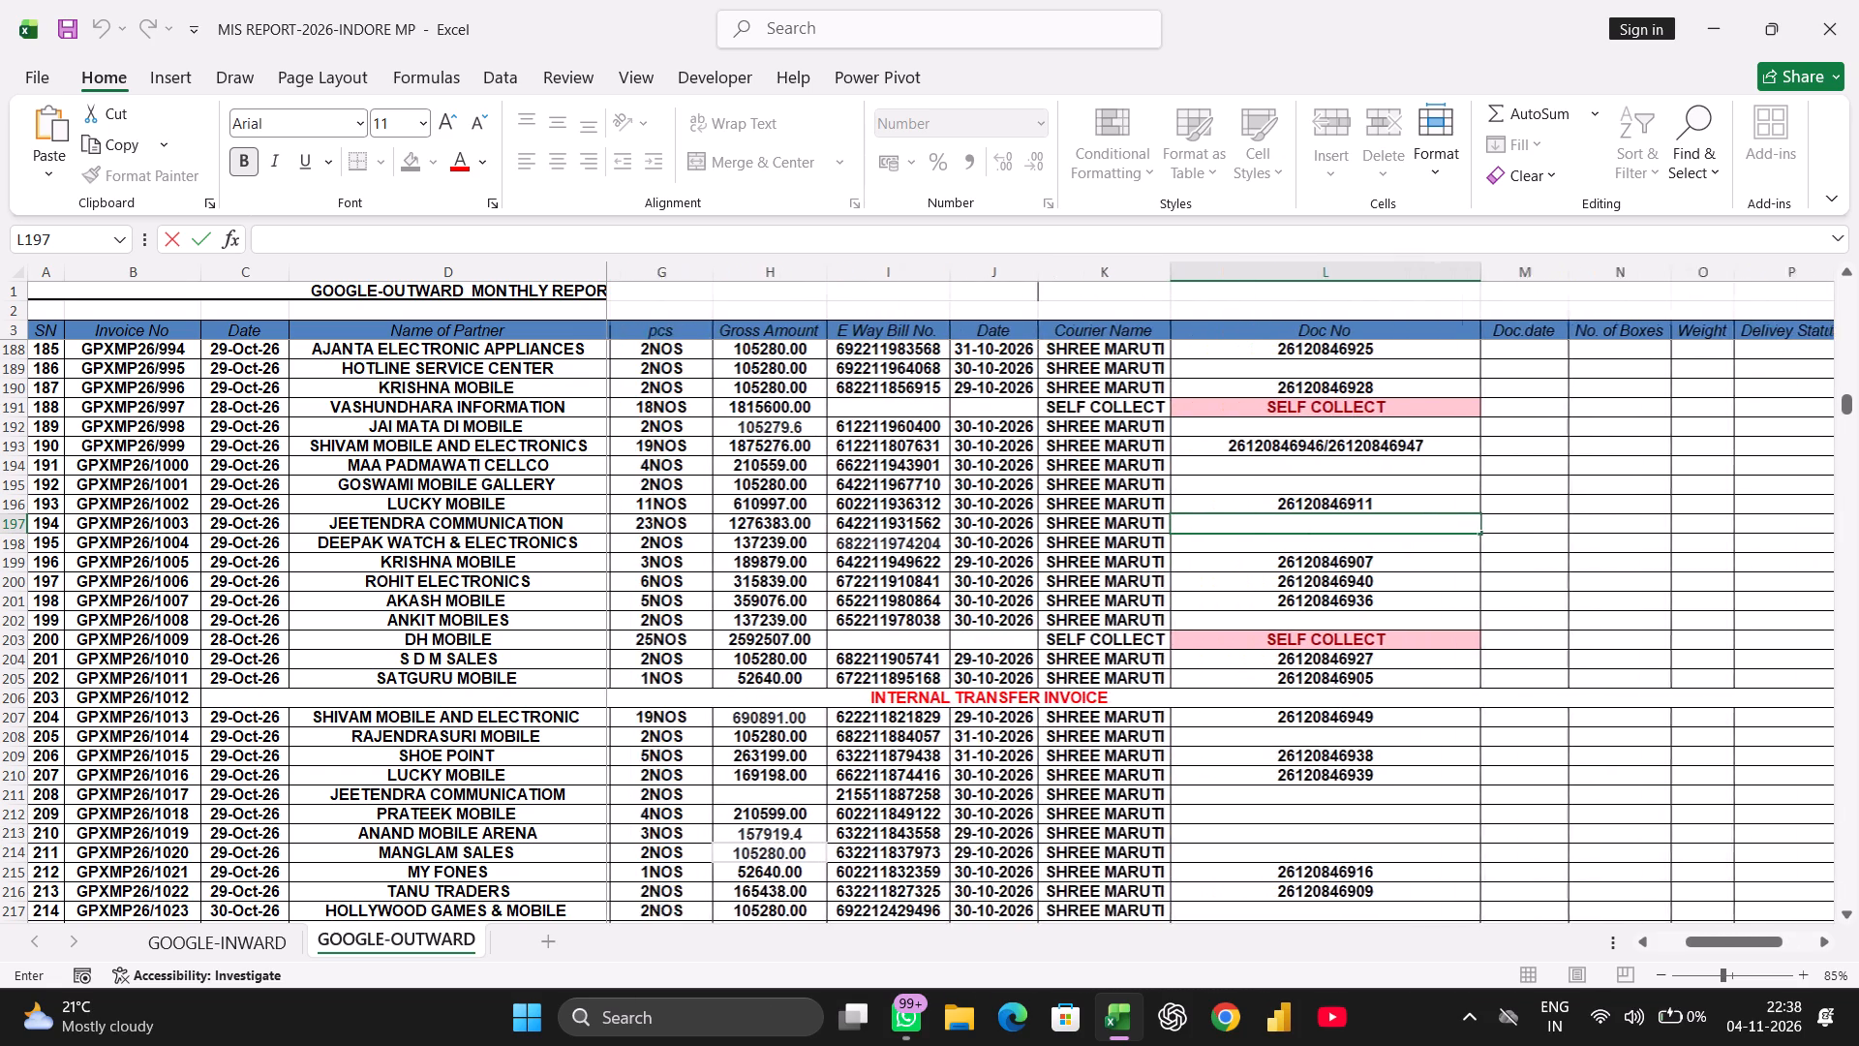
scroll(740, 505, "right", 2)
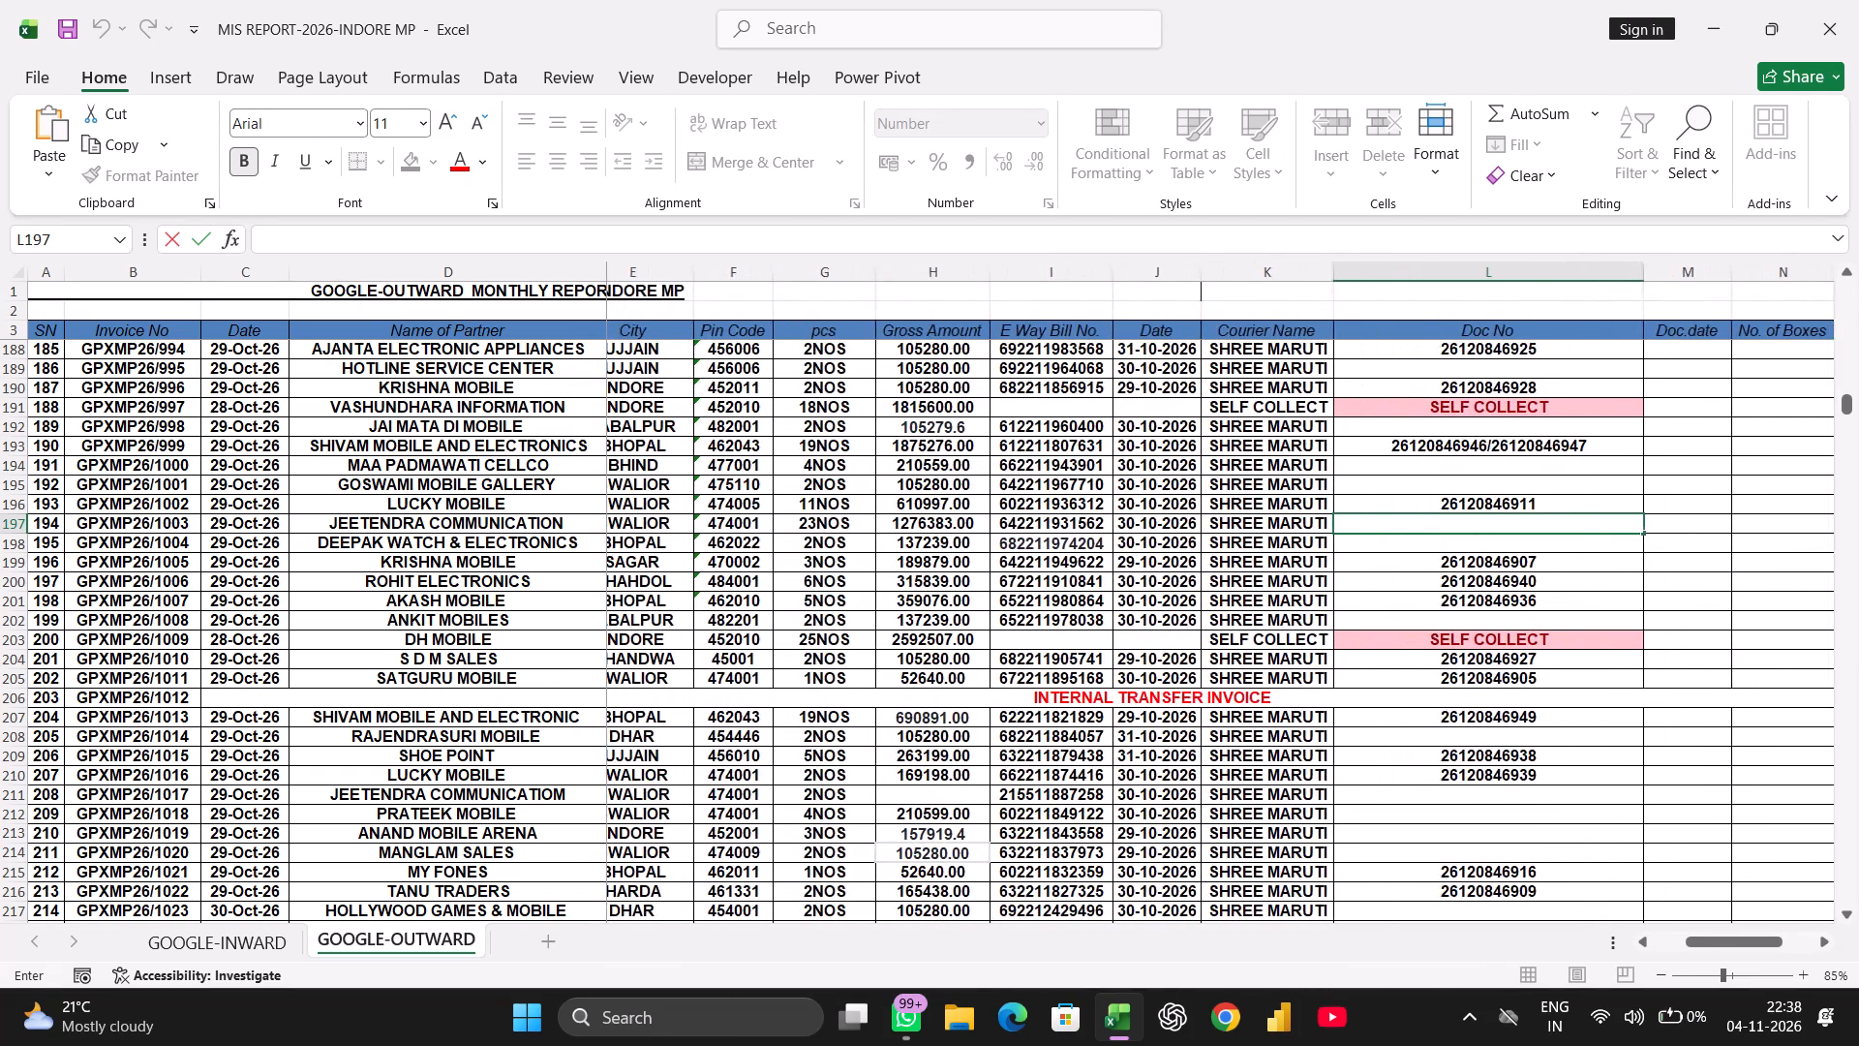
scroll(740, 505, "left", 2)
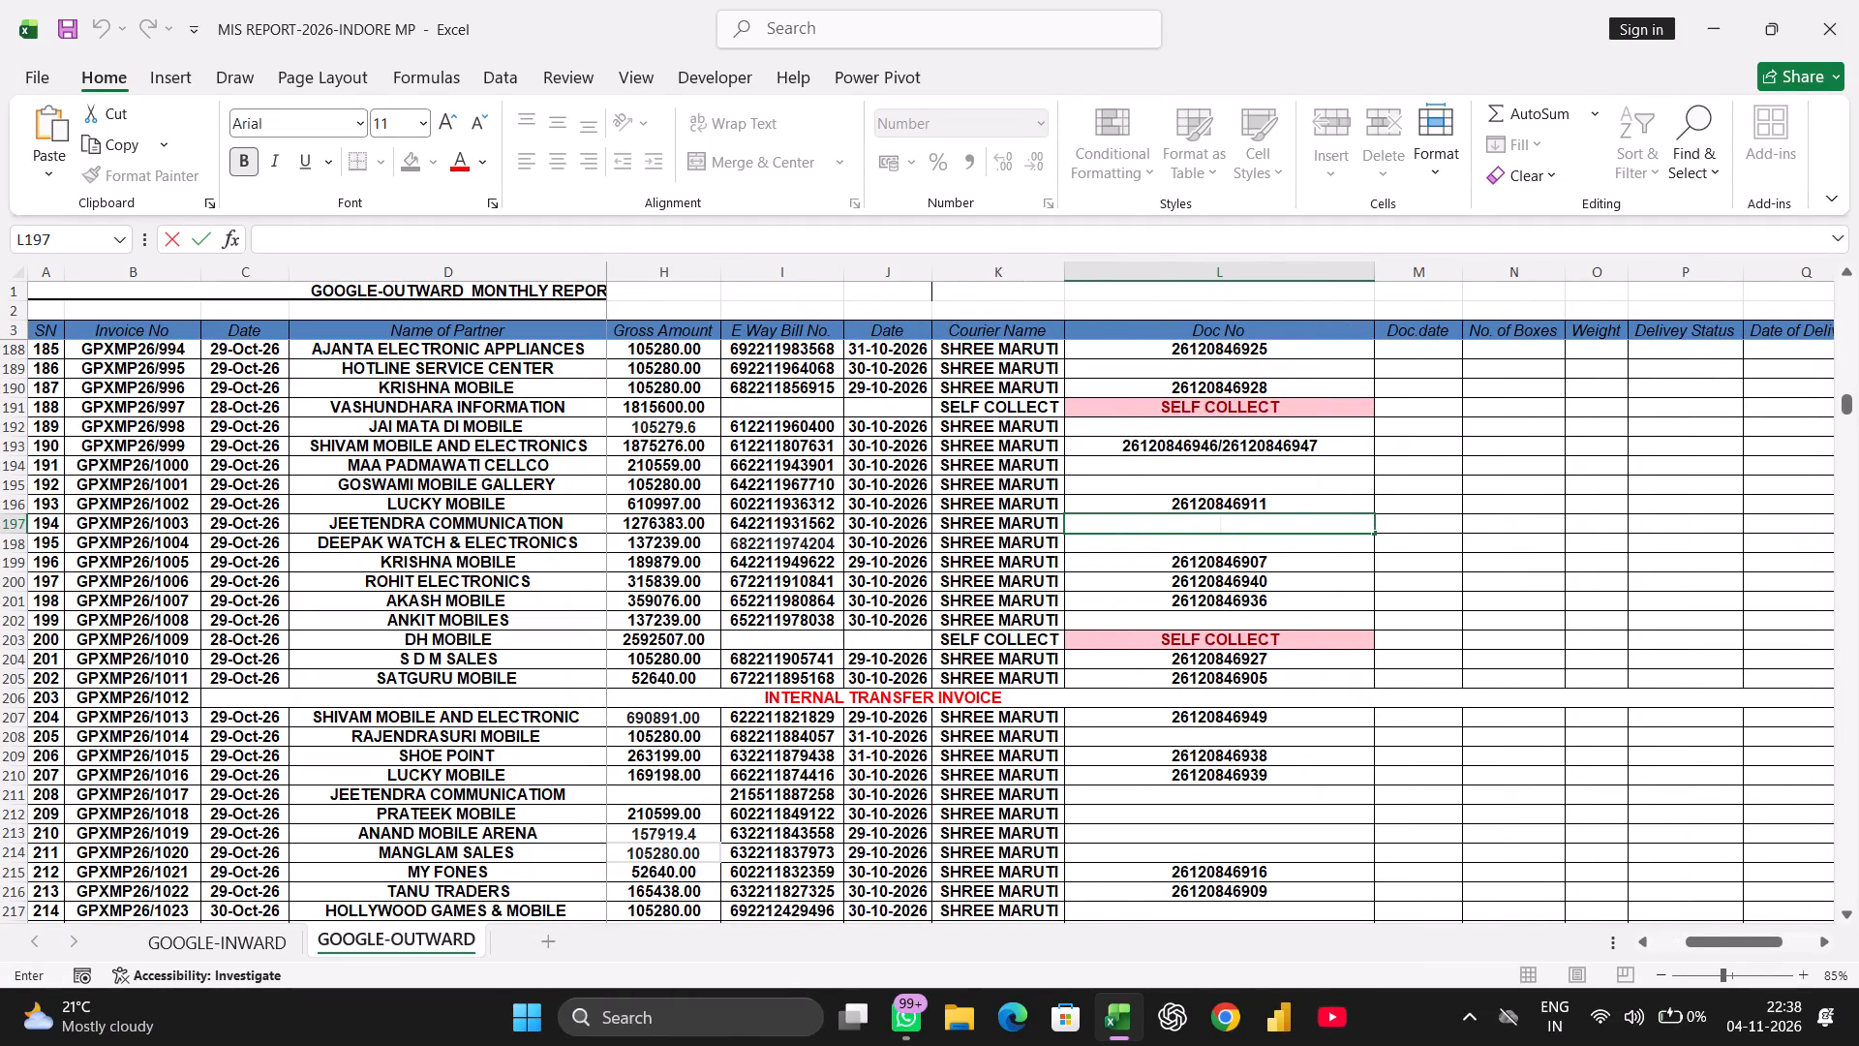
left_click(1125, 525)
key("ctrl+v")
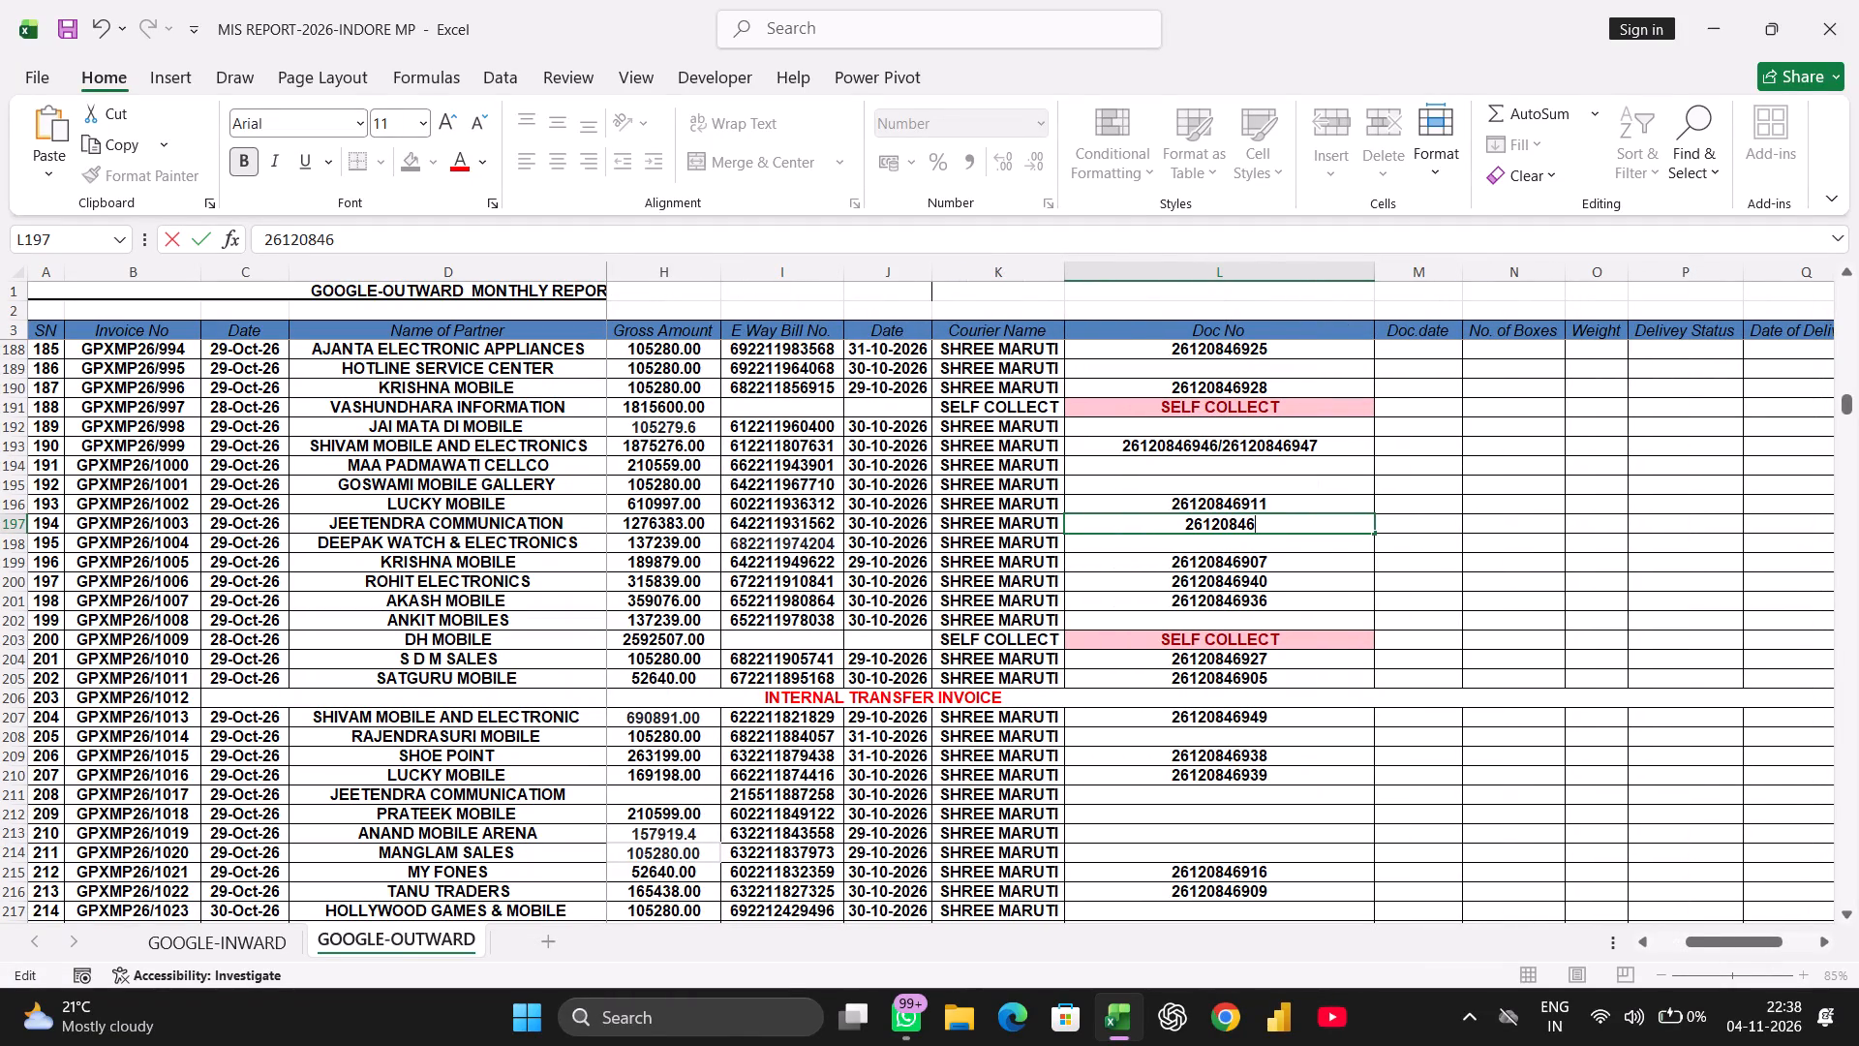
type("906")
key("slash")
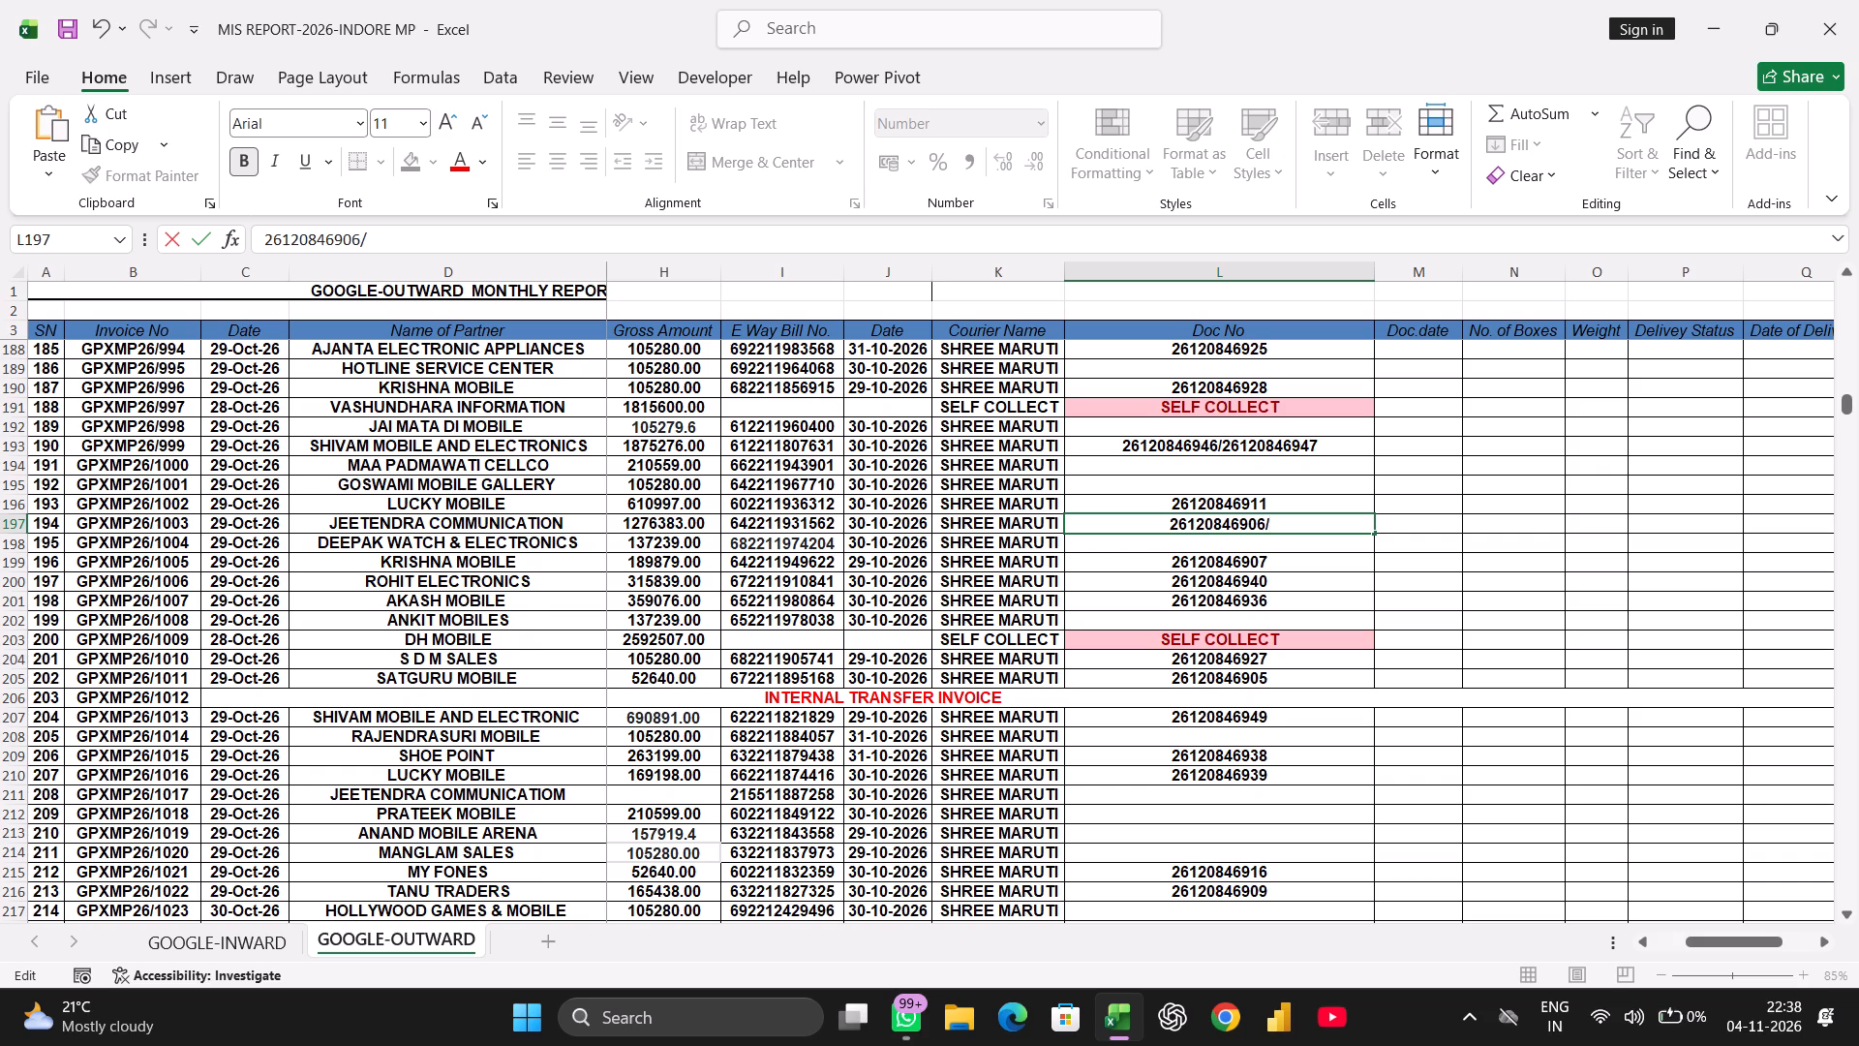
key("ctrl+v")
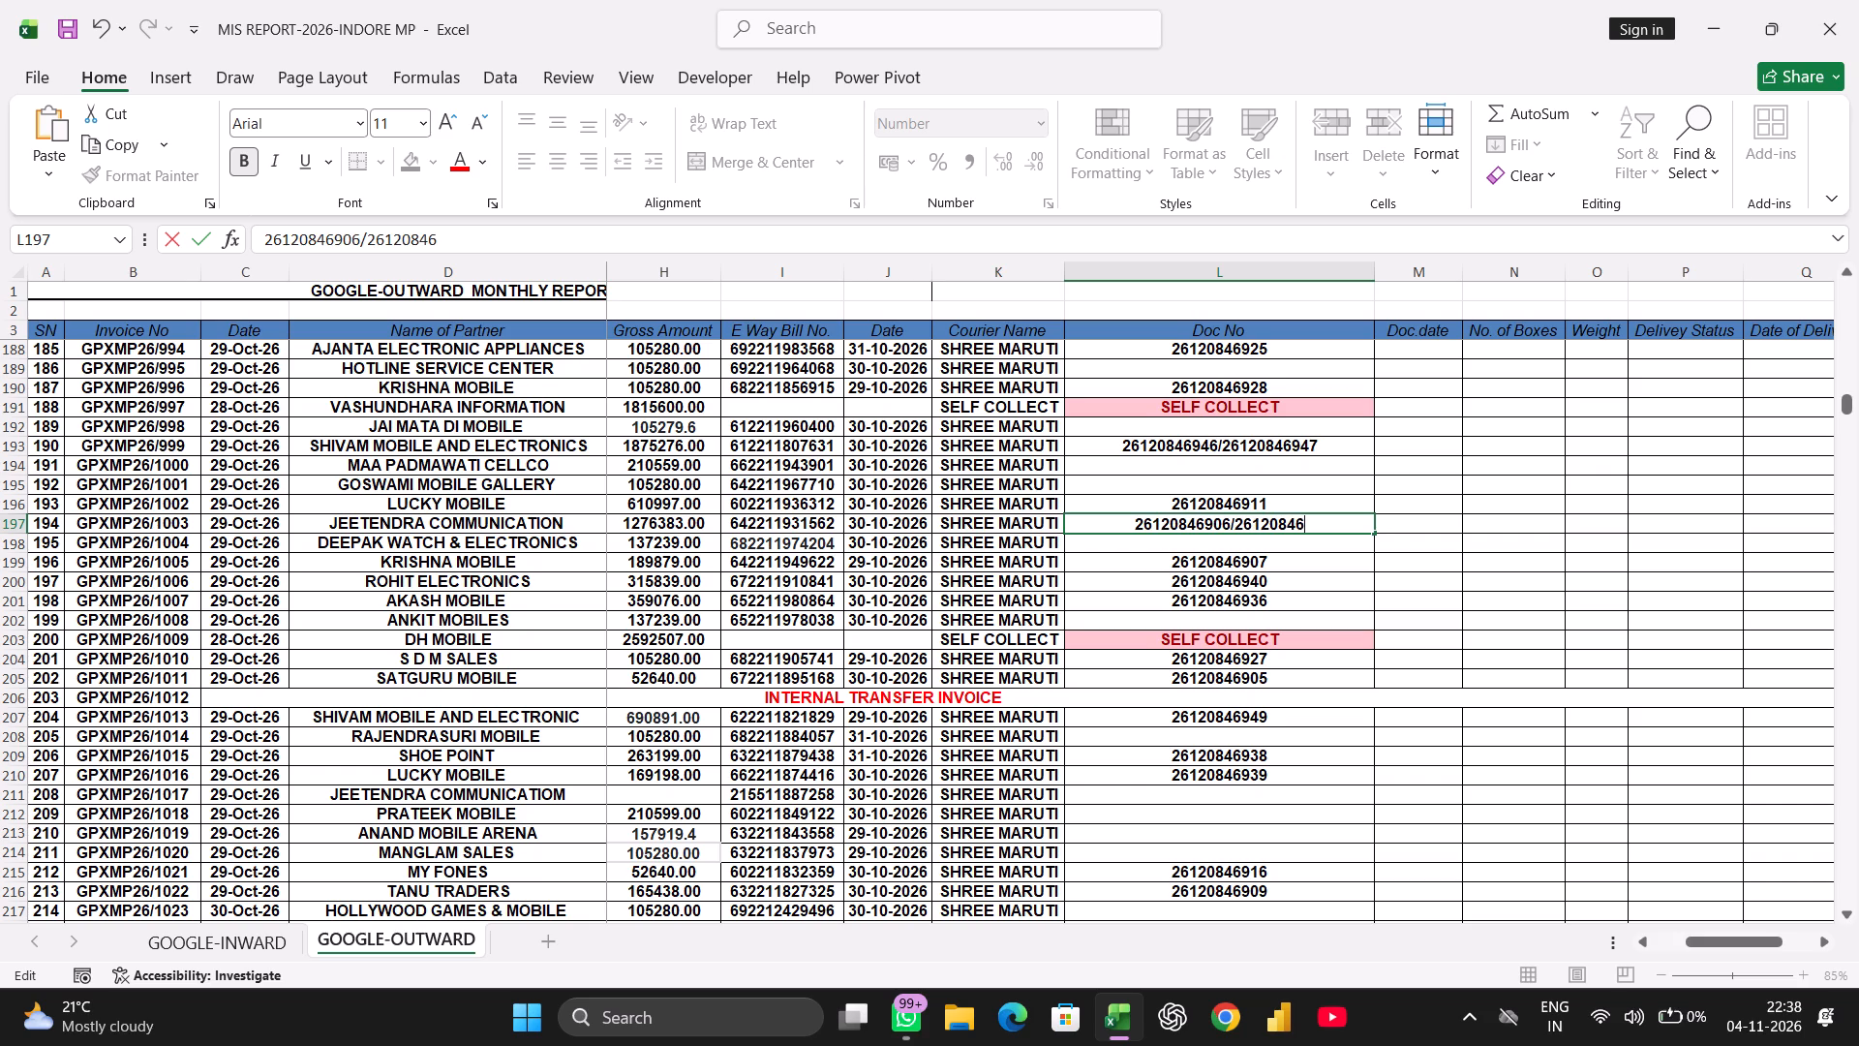
type("934")
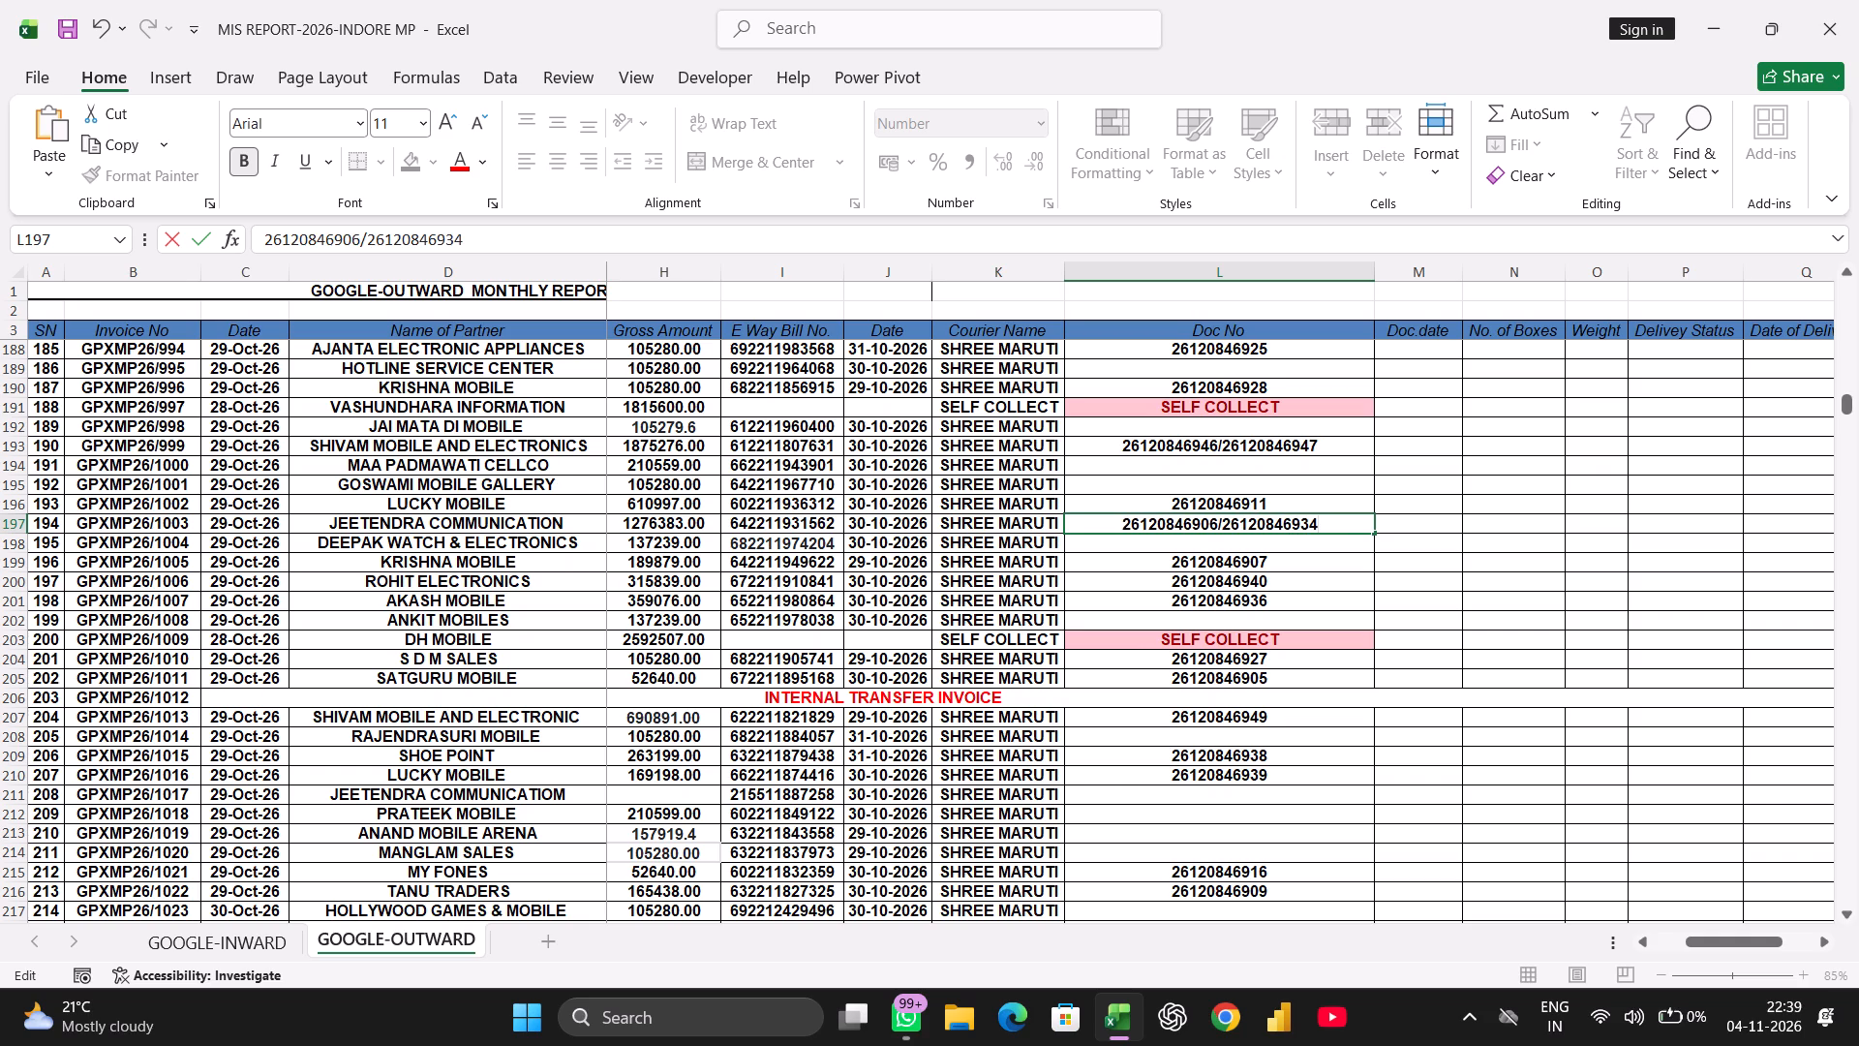
scroll(801, 810, "right", 4)
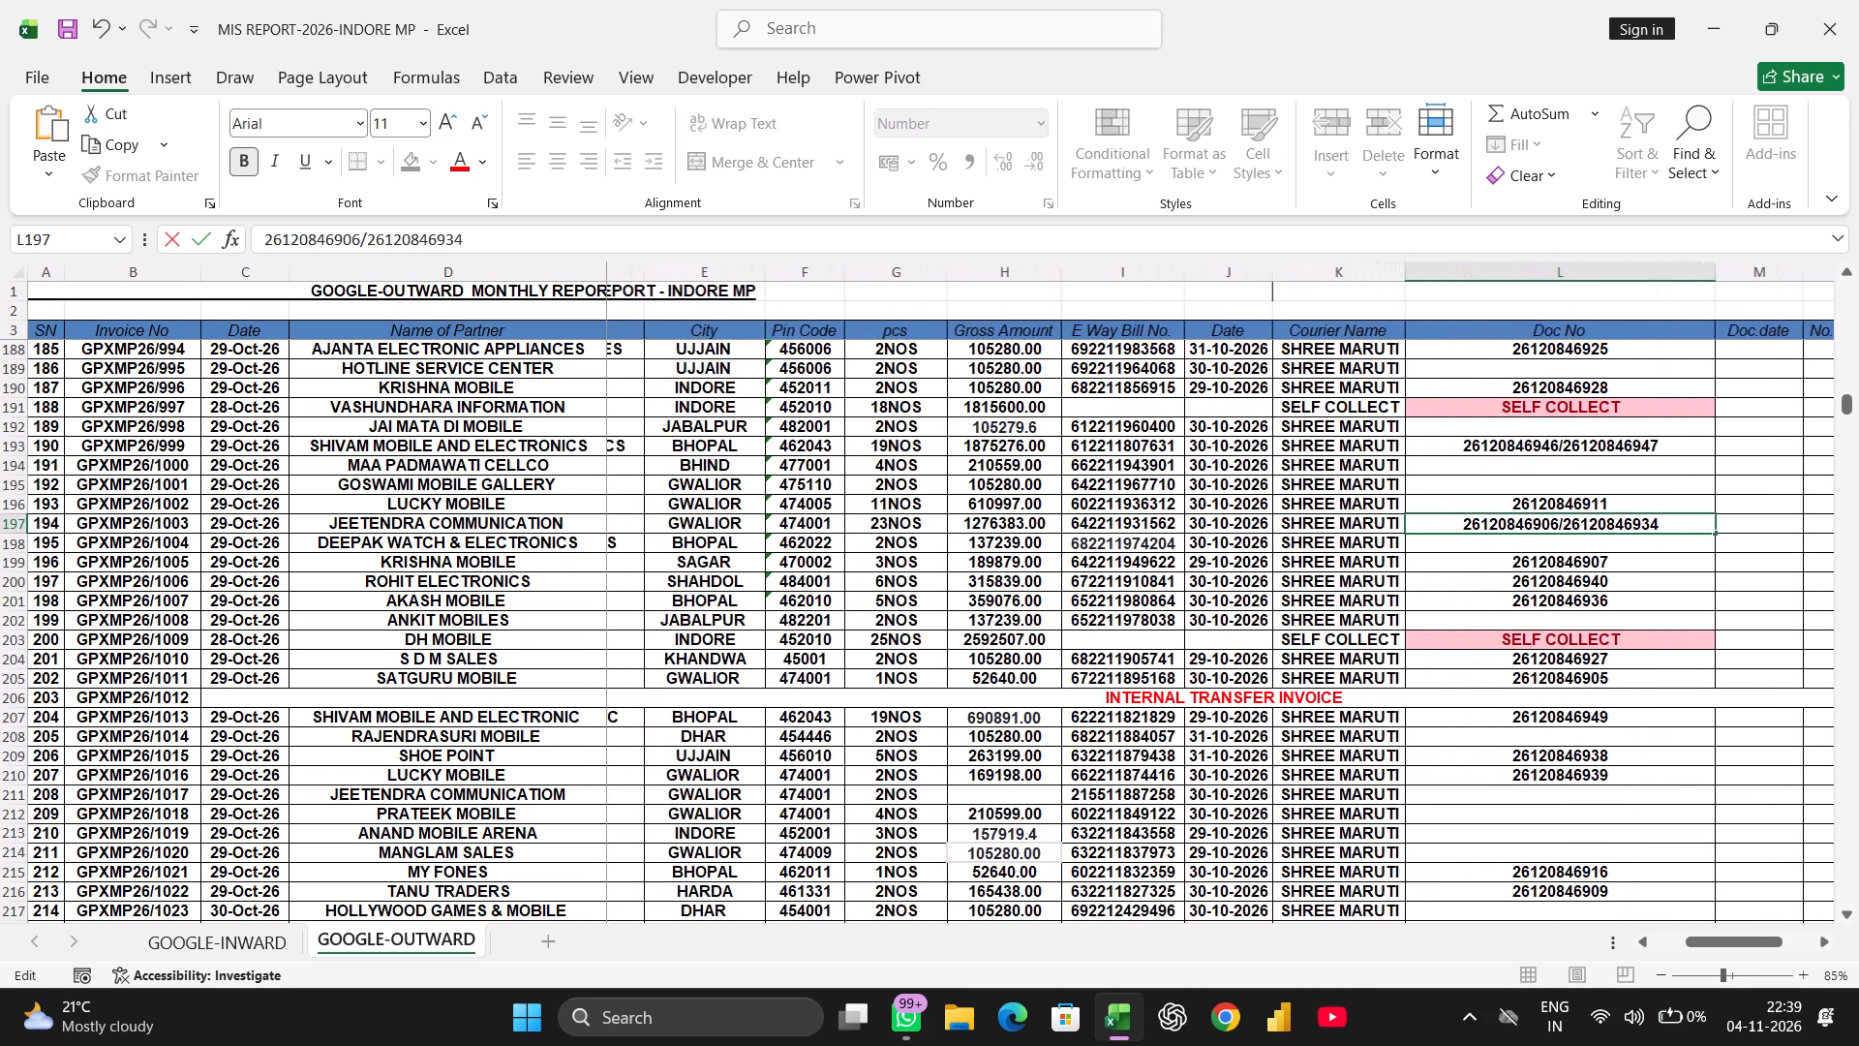
scroll(801, 810, "right", 2)
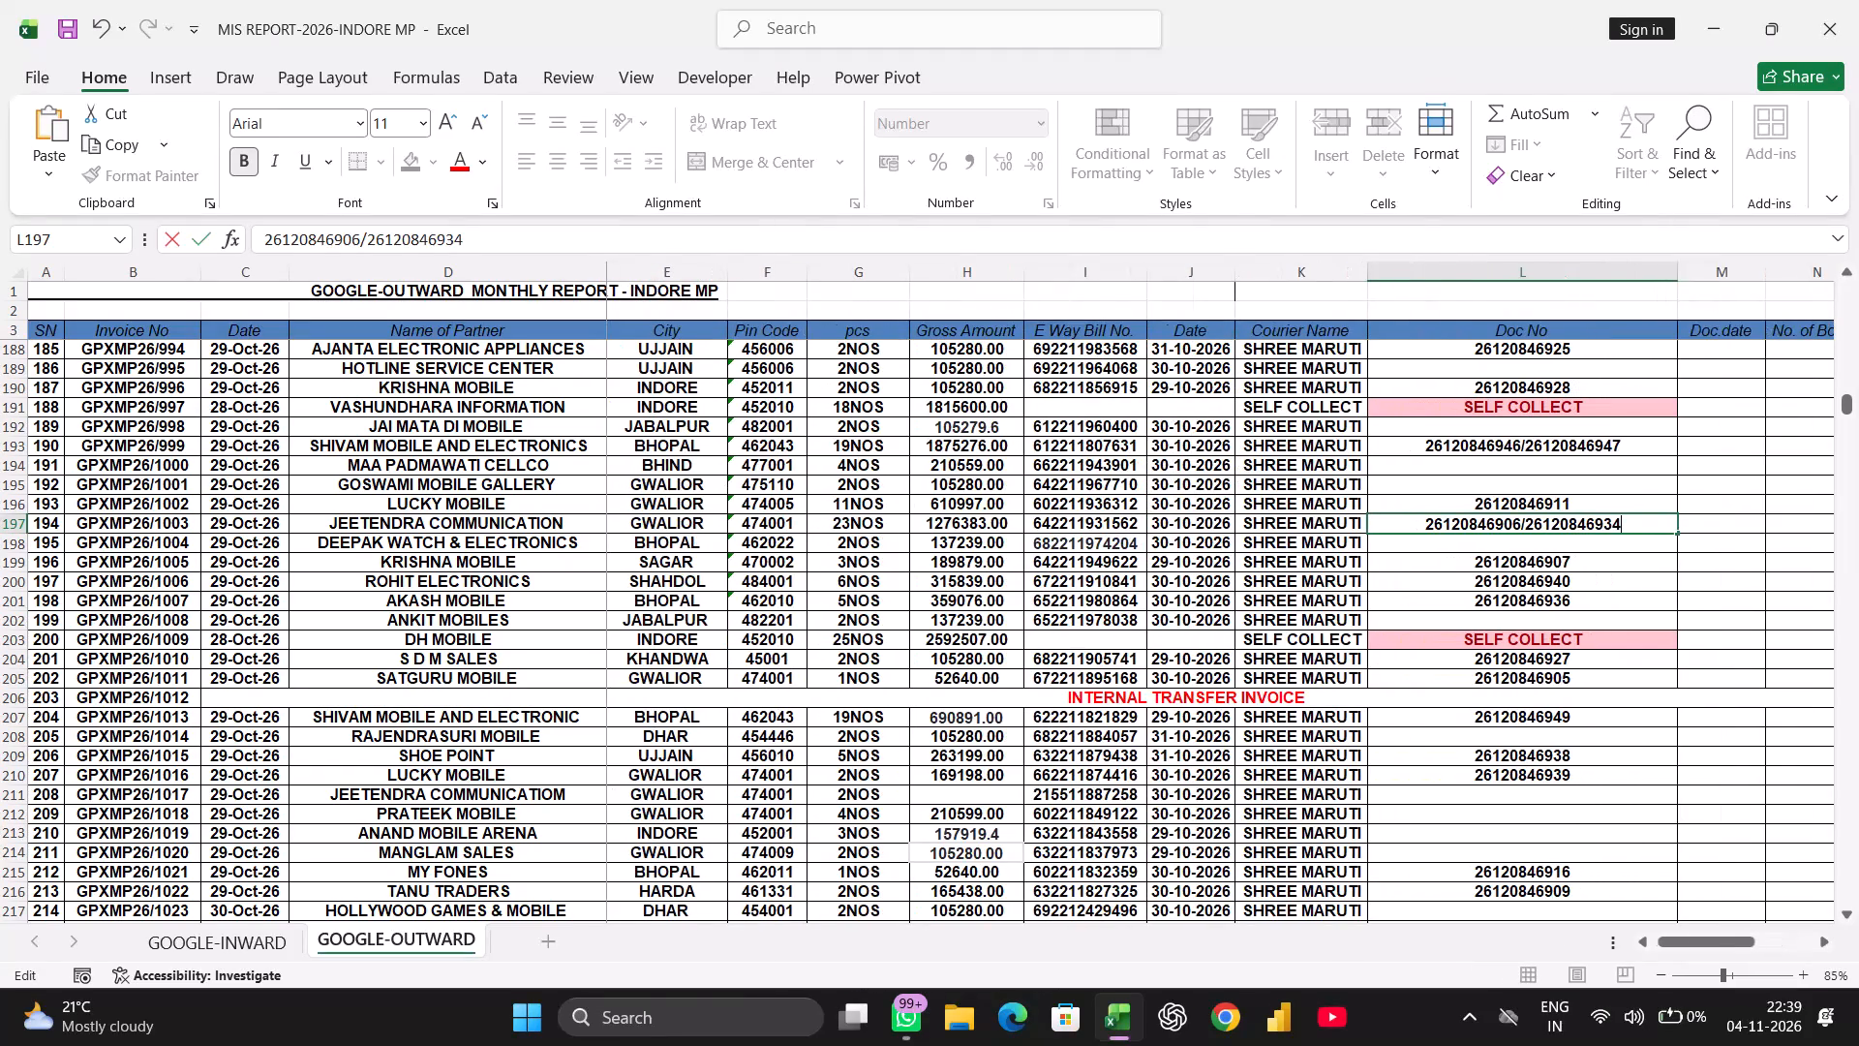
scroll(801, 810, "right", 1)
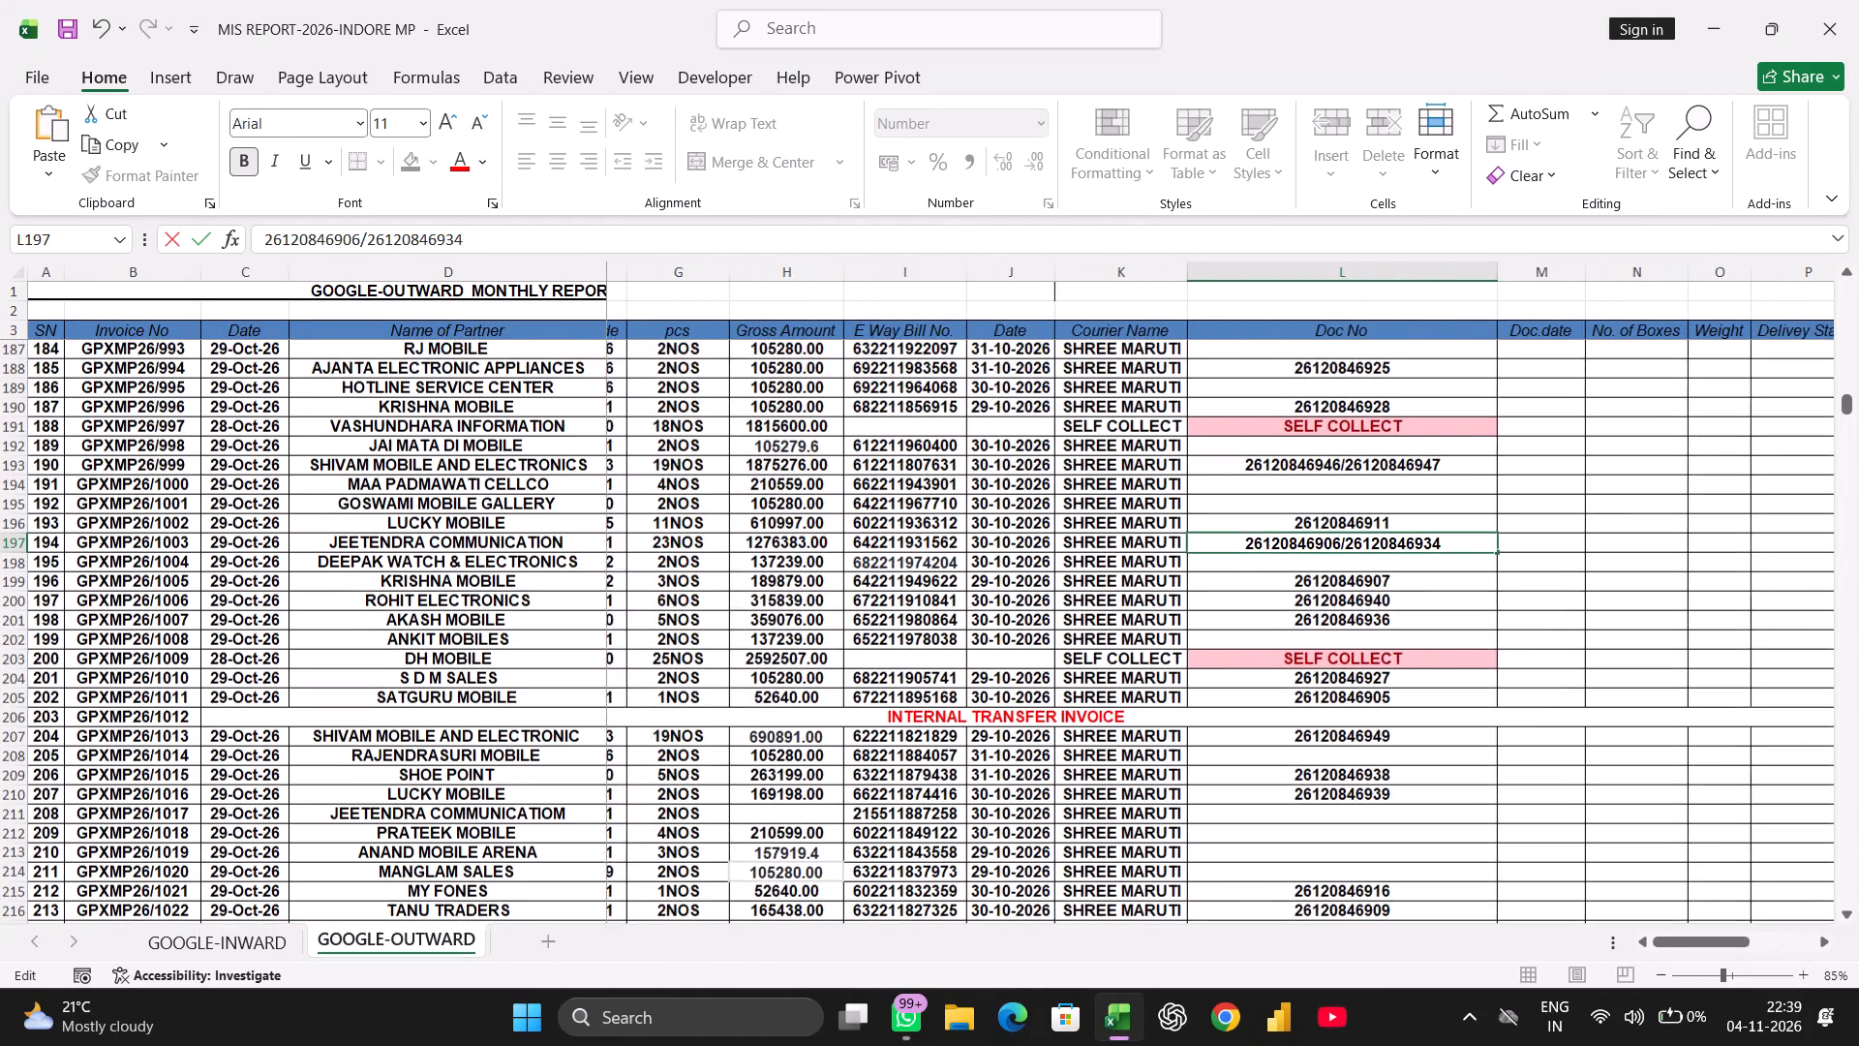
scroll(801, 810, "right", 1)
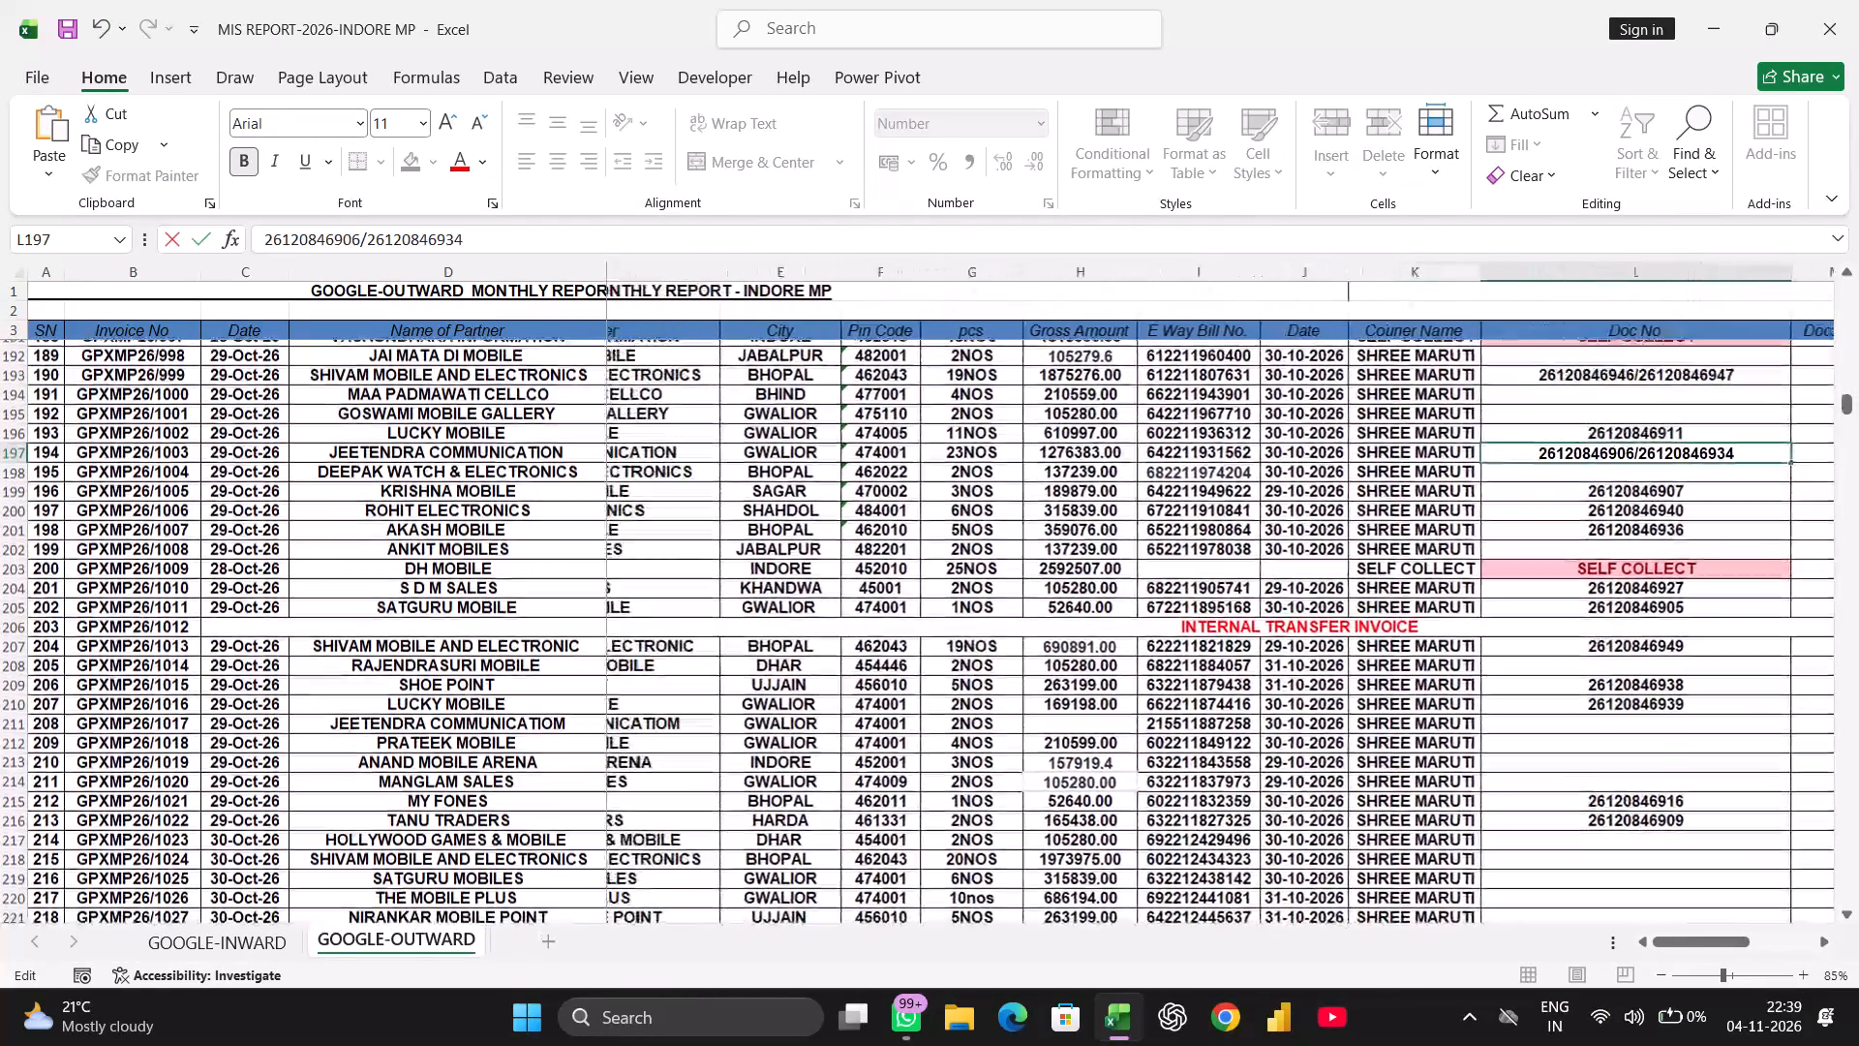
scroll(801, 810, "right", 1)
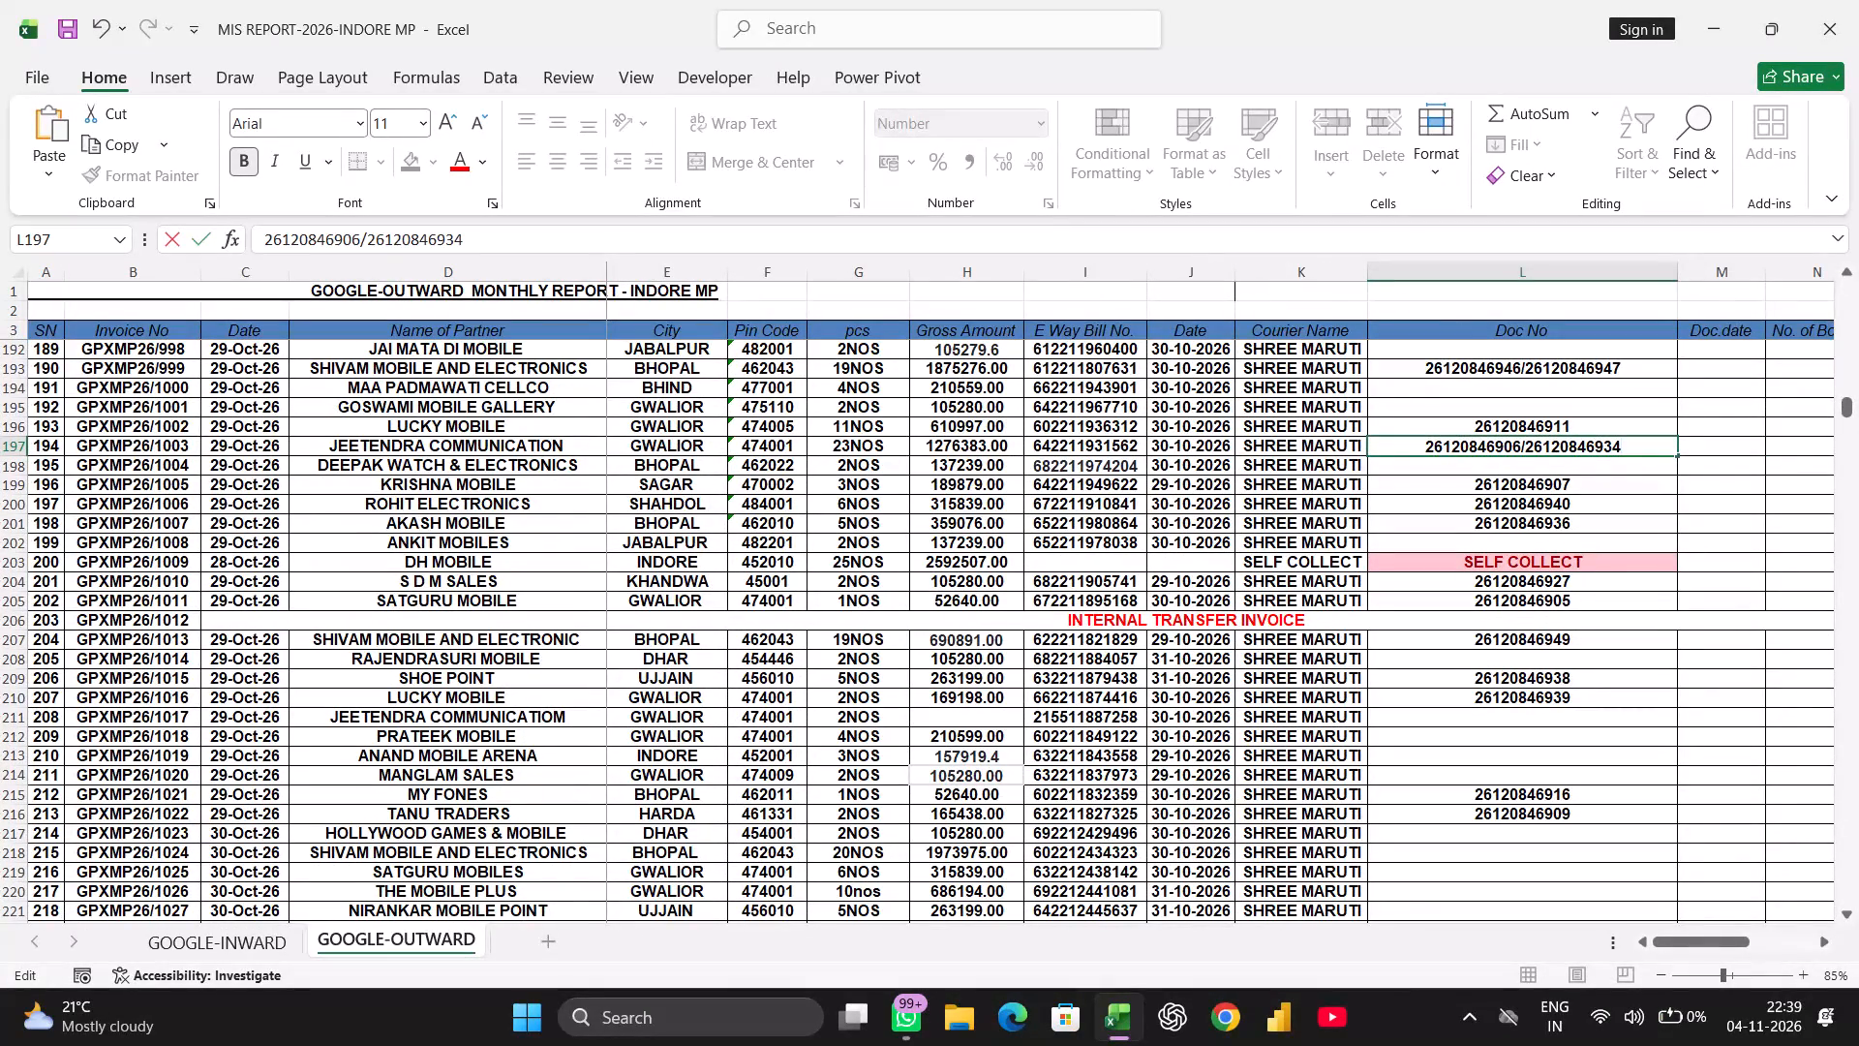
double_click(1499, 723)
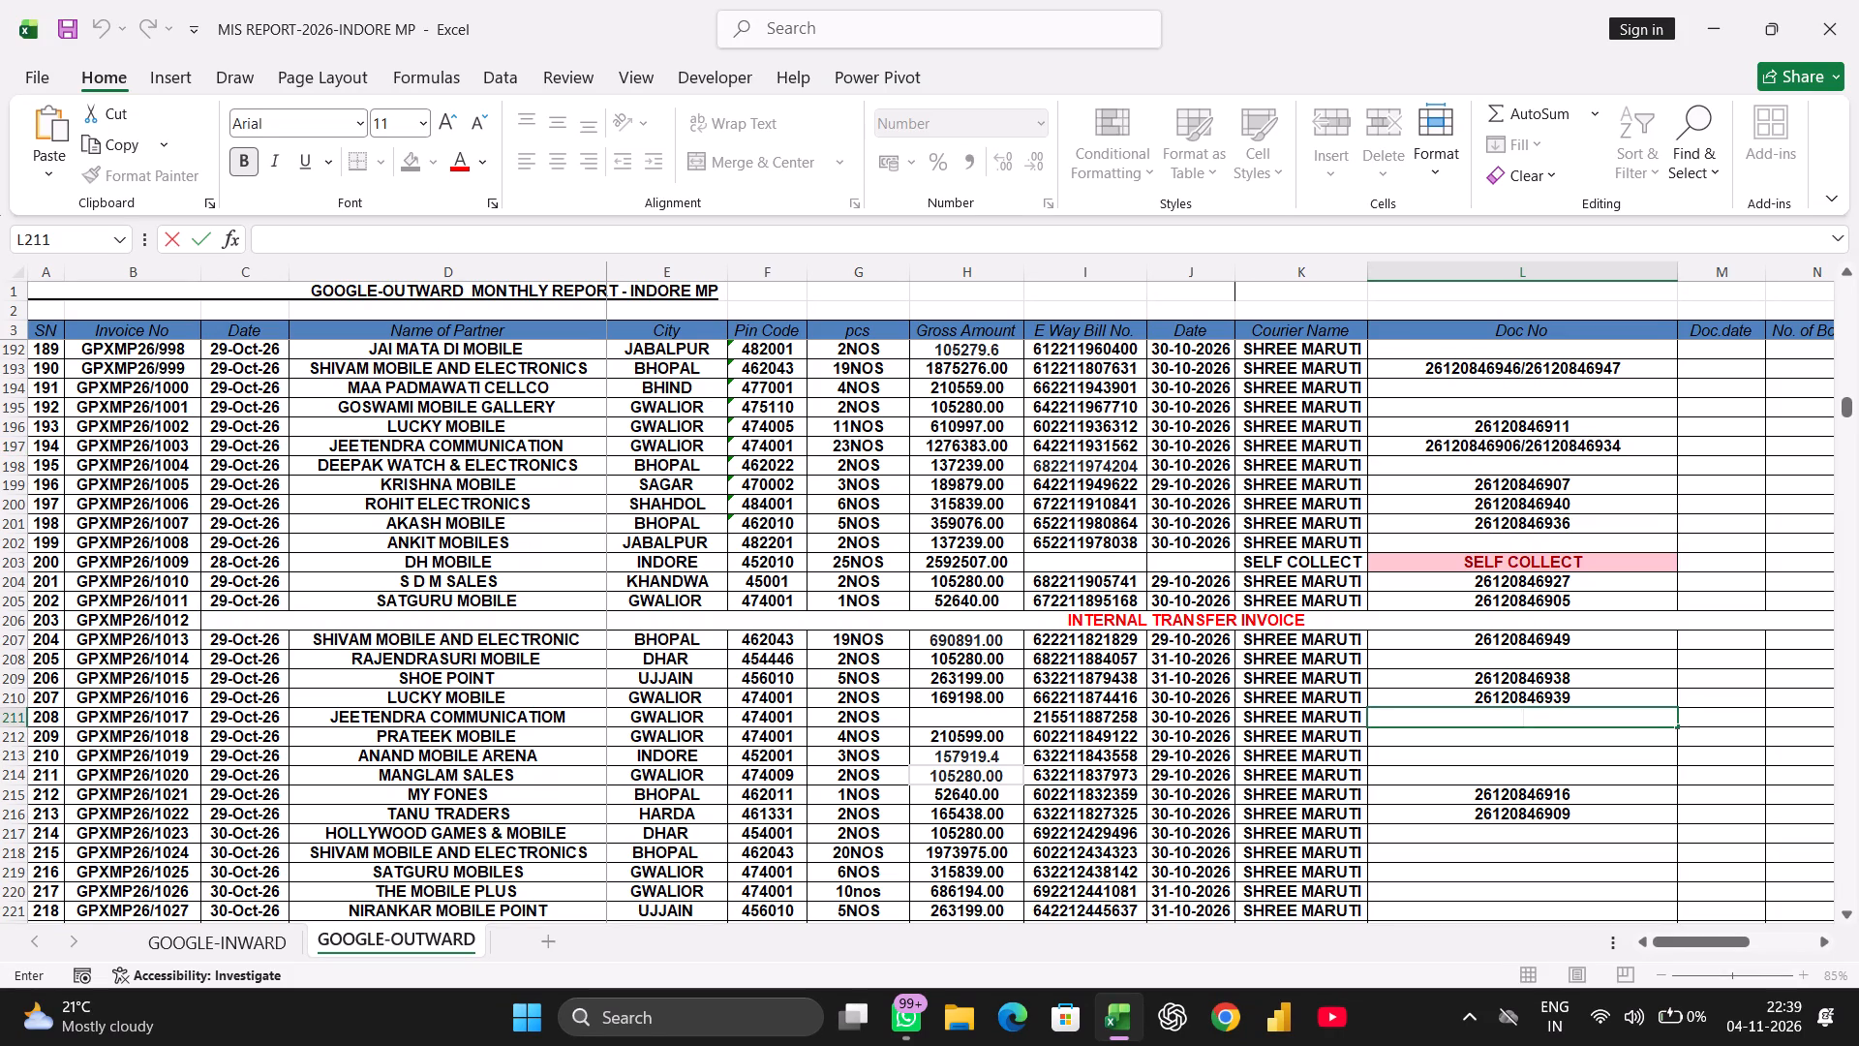
key("ctrl+v")
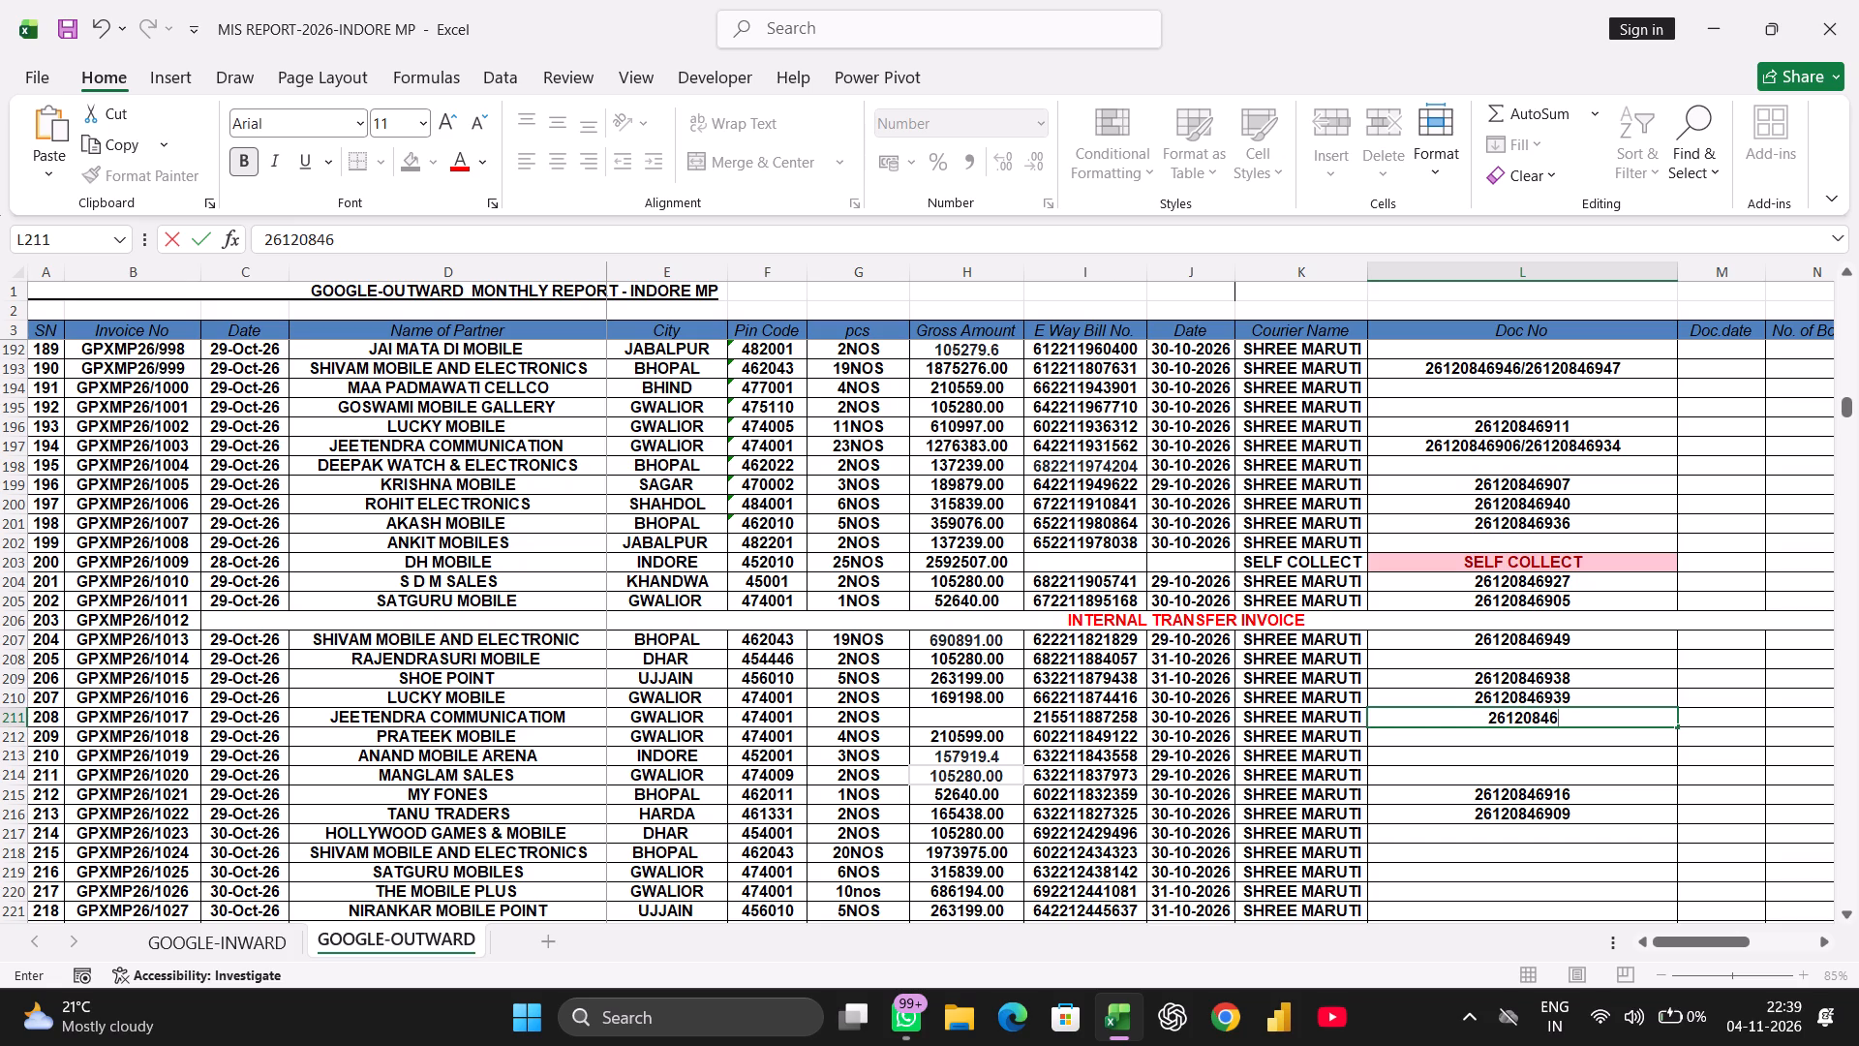
type("935")
scroll(1355, 736, "up", 1)
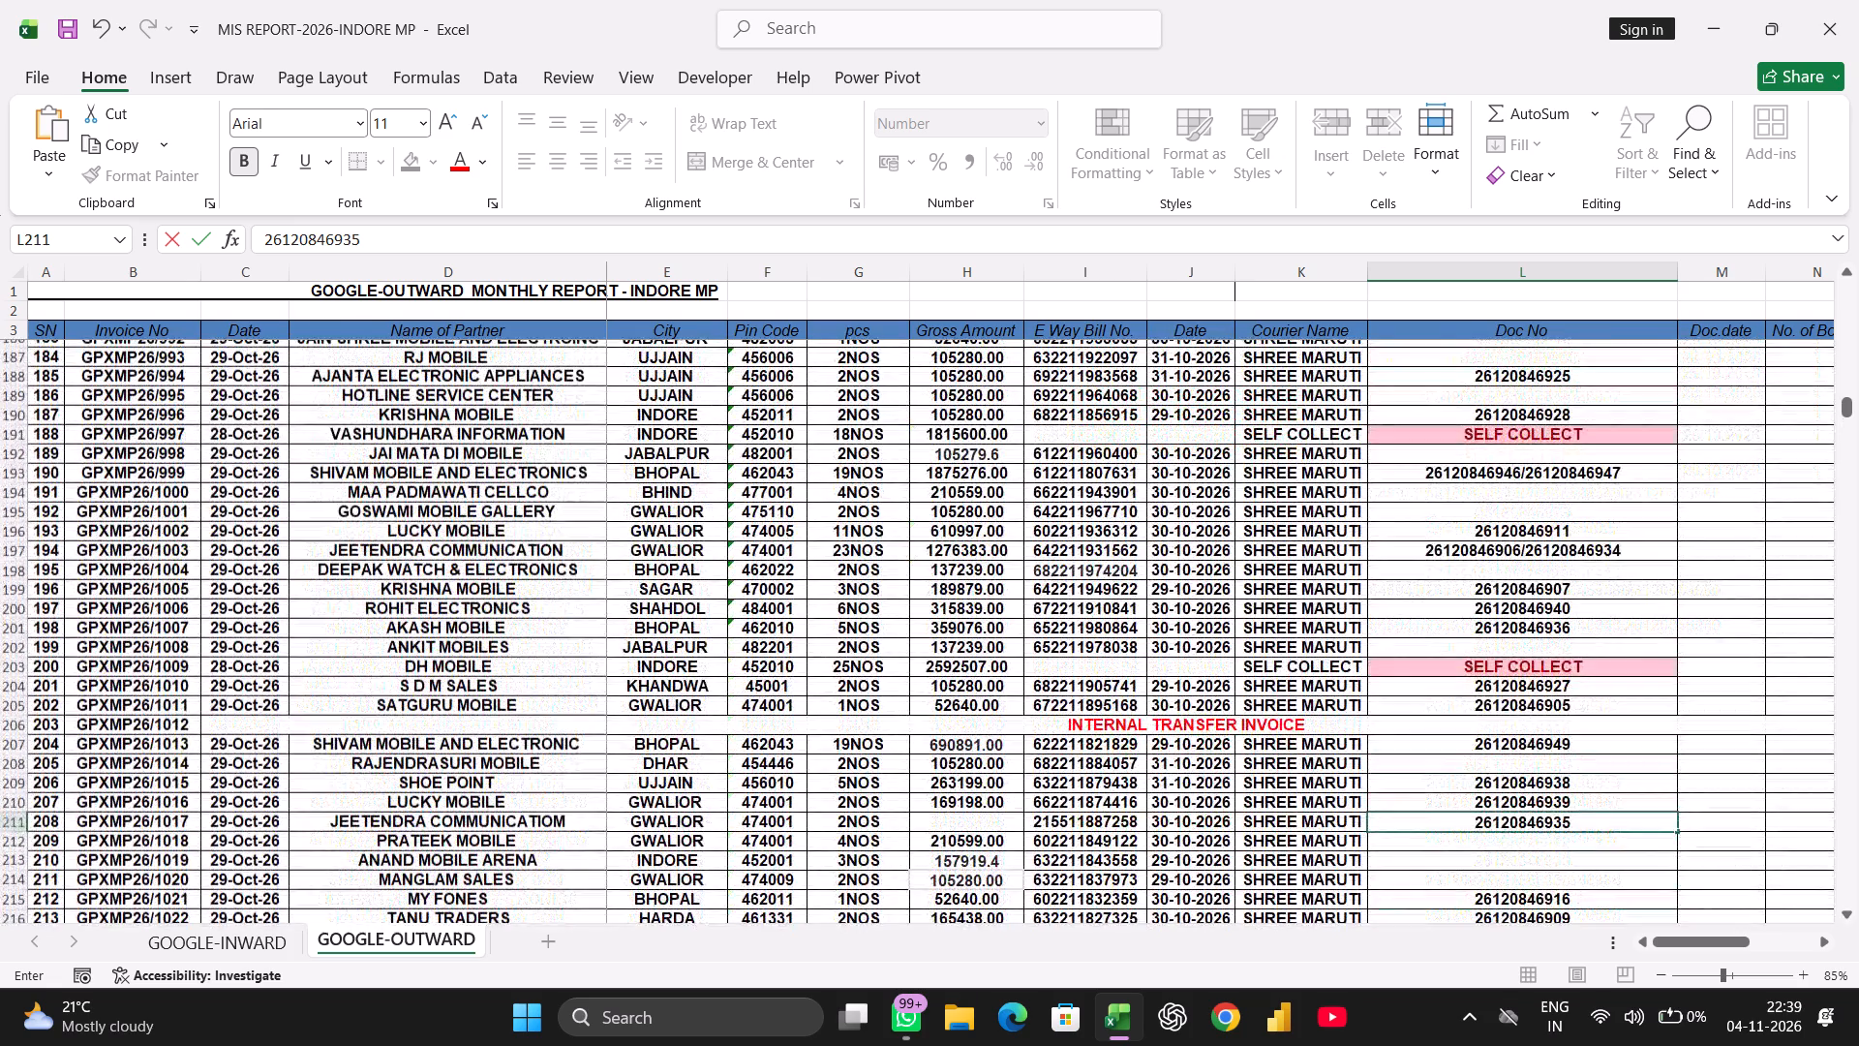
scroll(1355, 736, "up", 2)
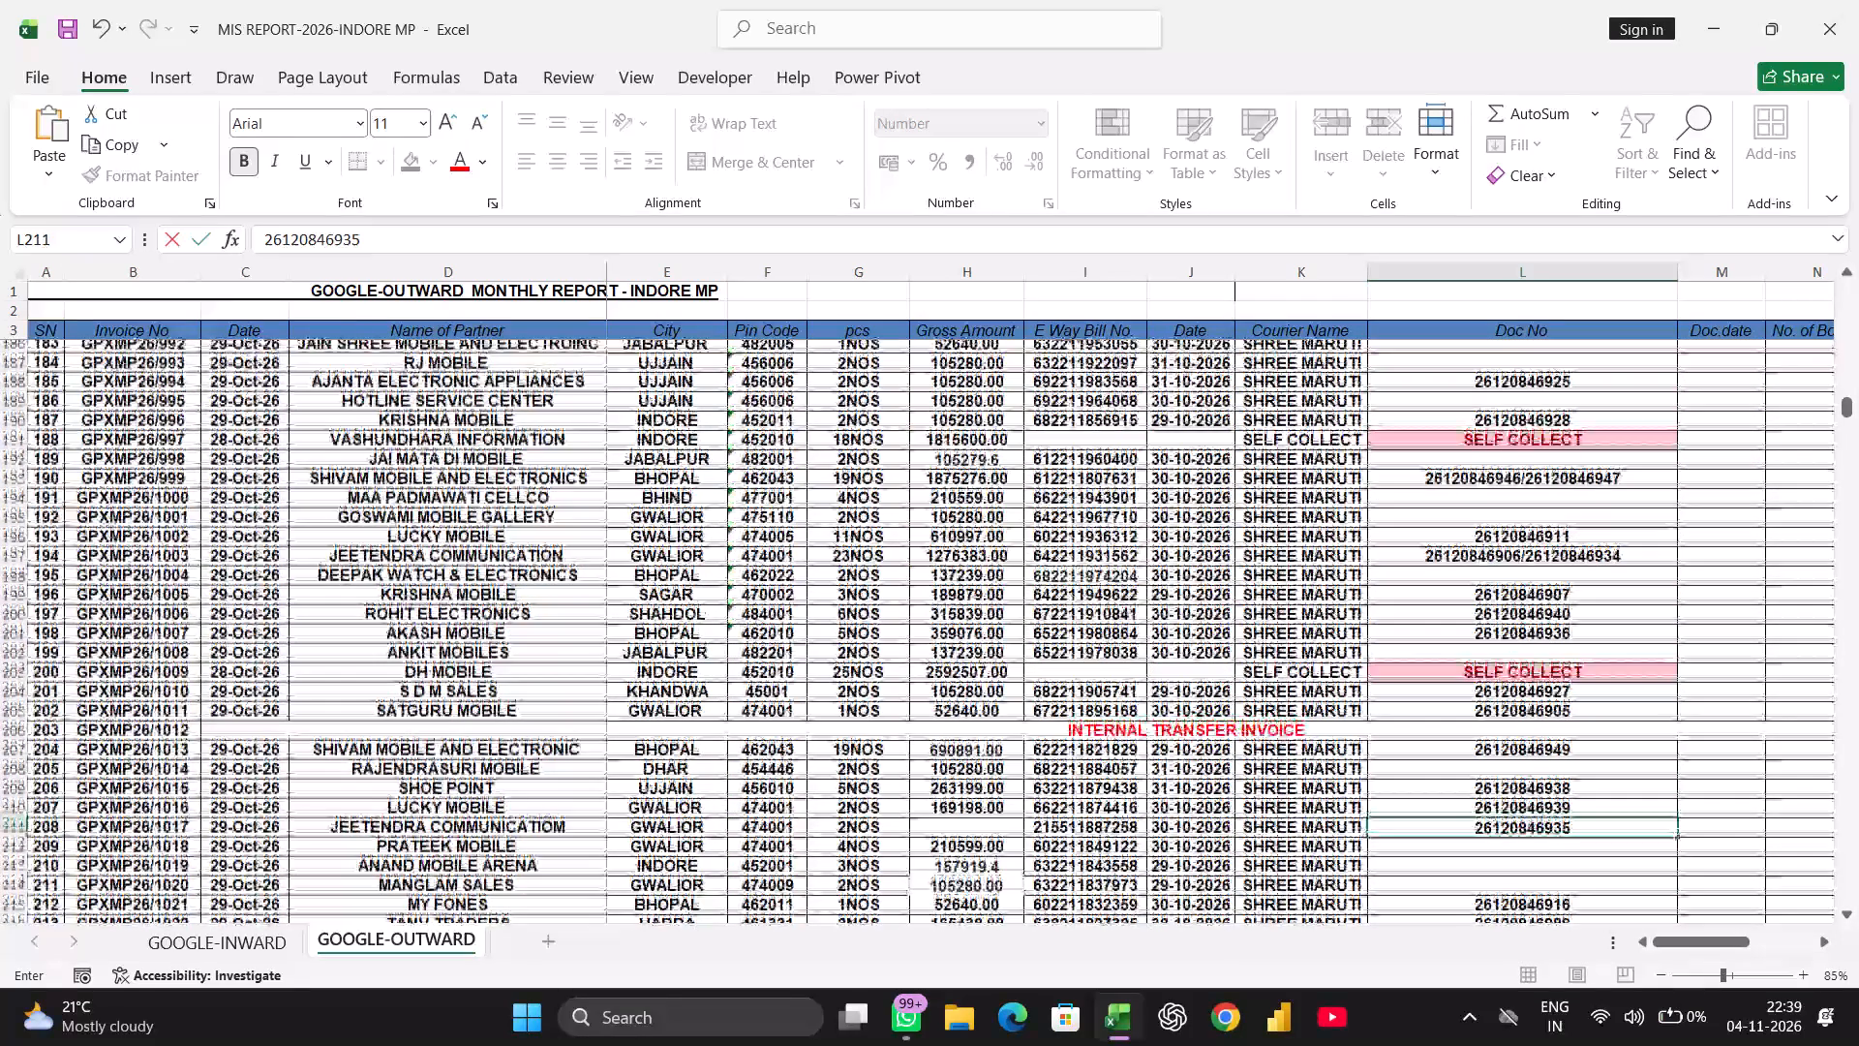
scroll(1355, 736, "up", 1)
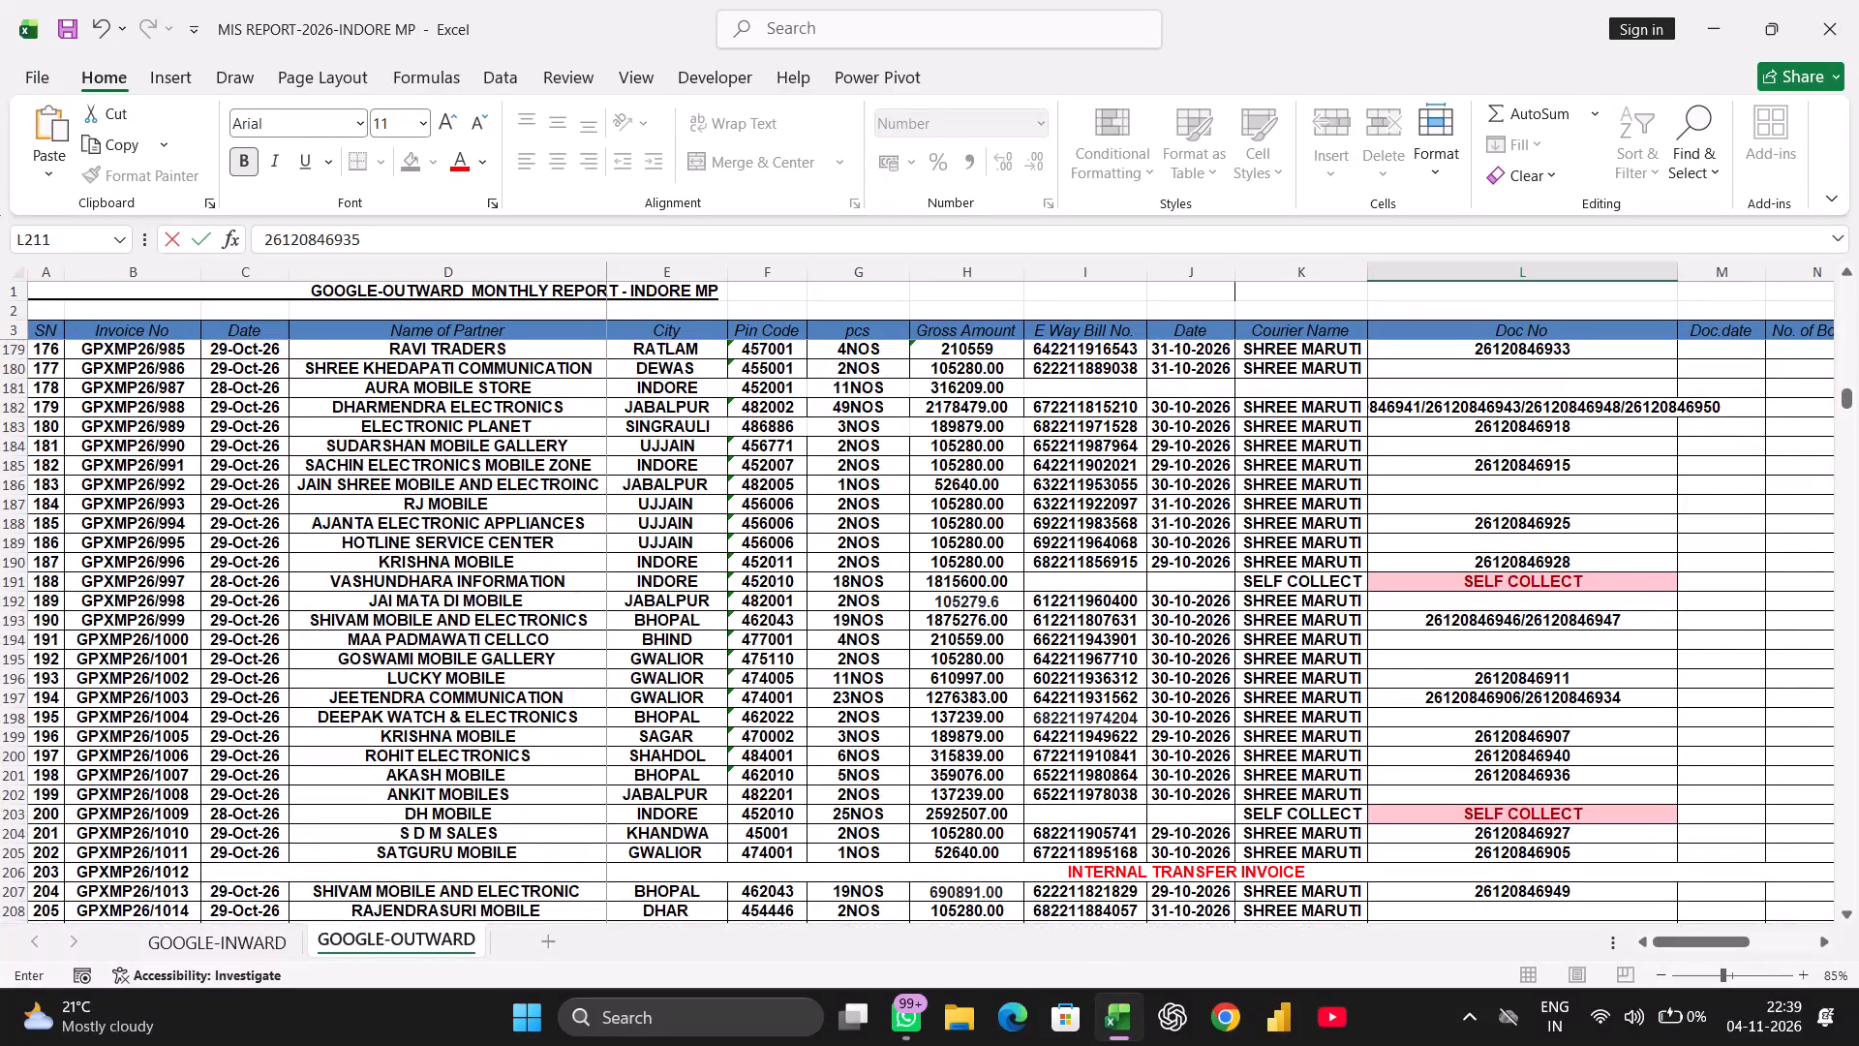
scroll(556, 645, "up", 3)
scroll(556, 645, "down", 1)
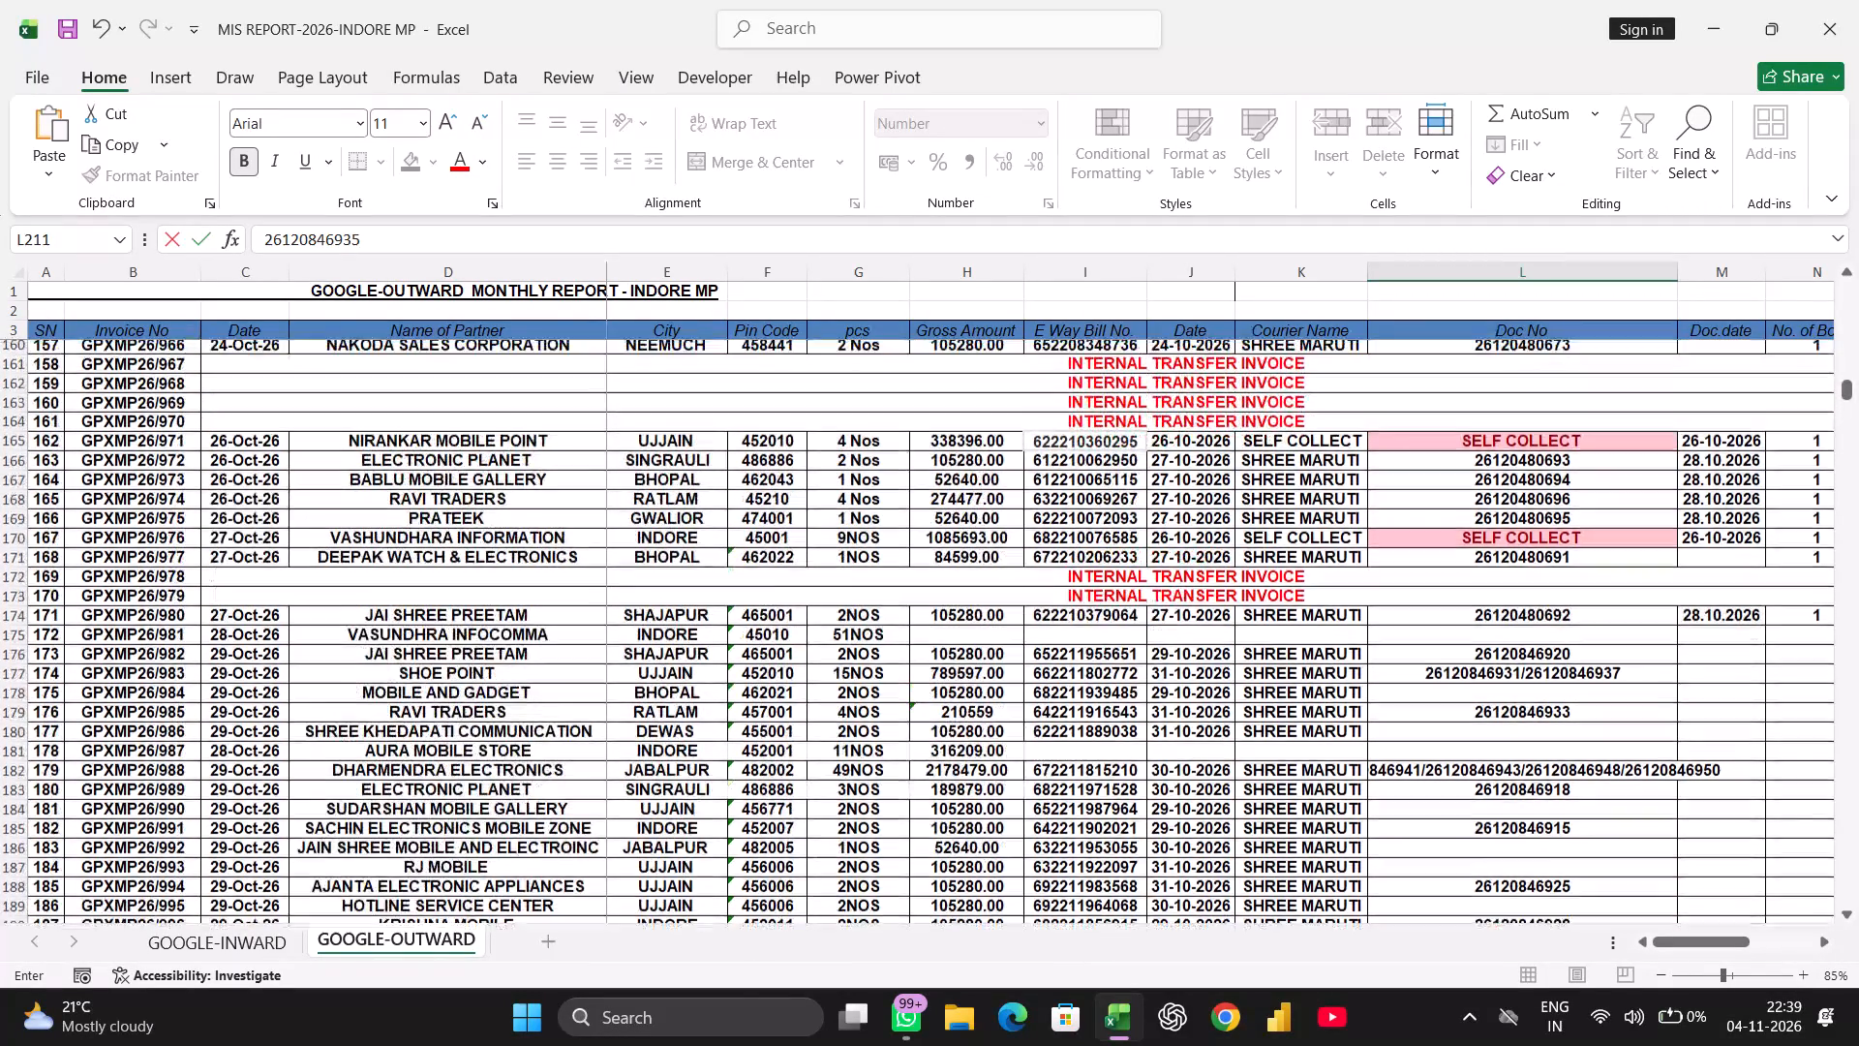
scroll(556, 645, "down", 1)
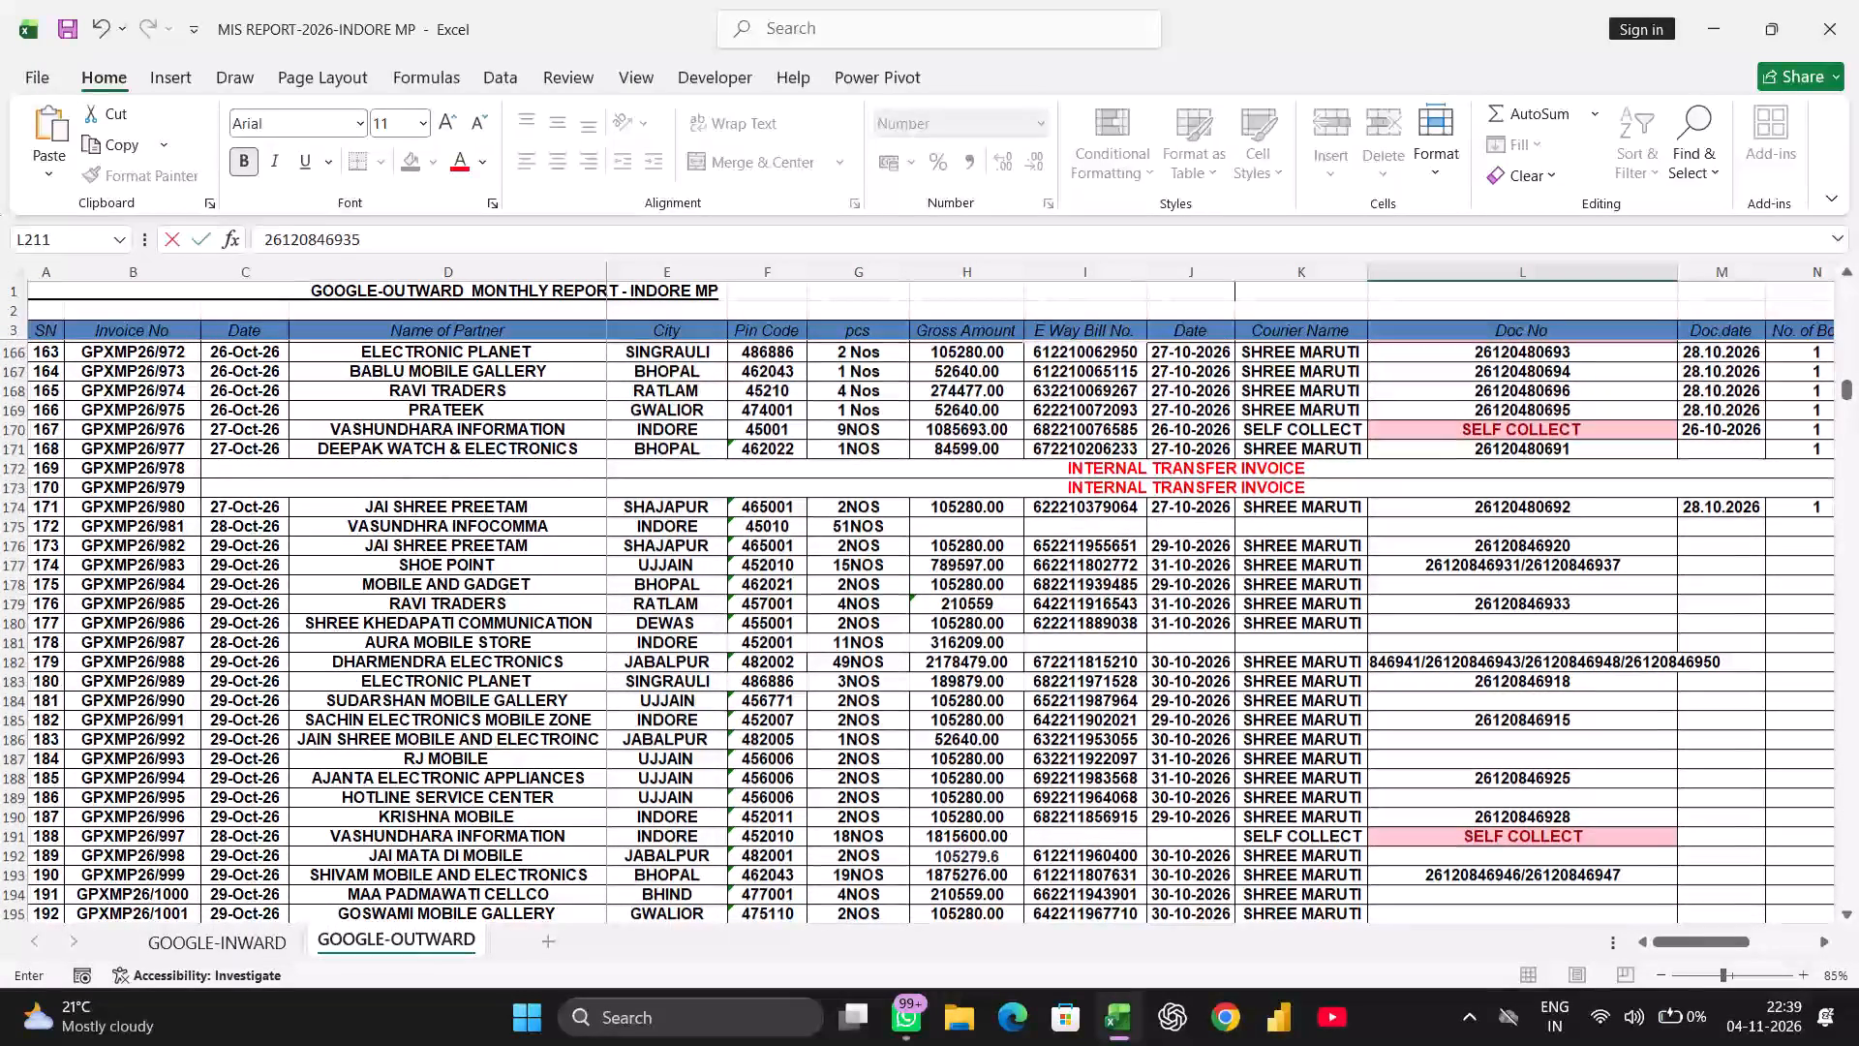
scroll(556, 645, "down", 1)
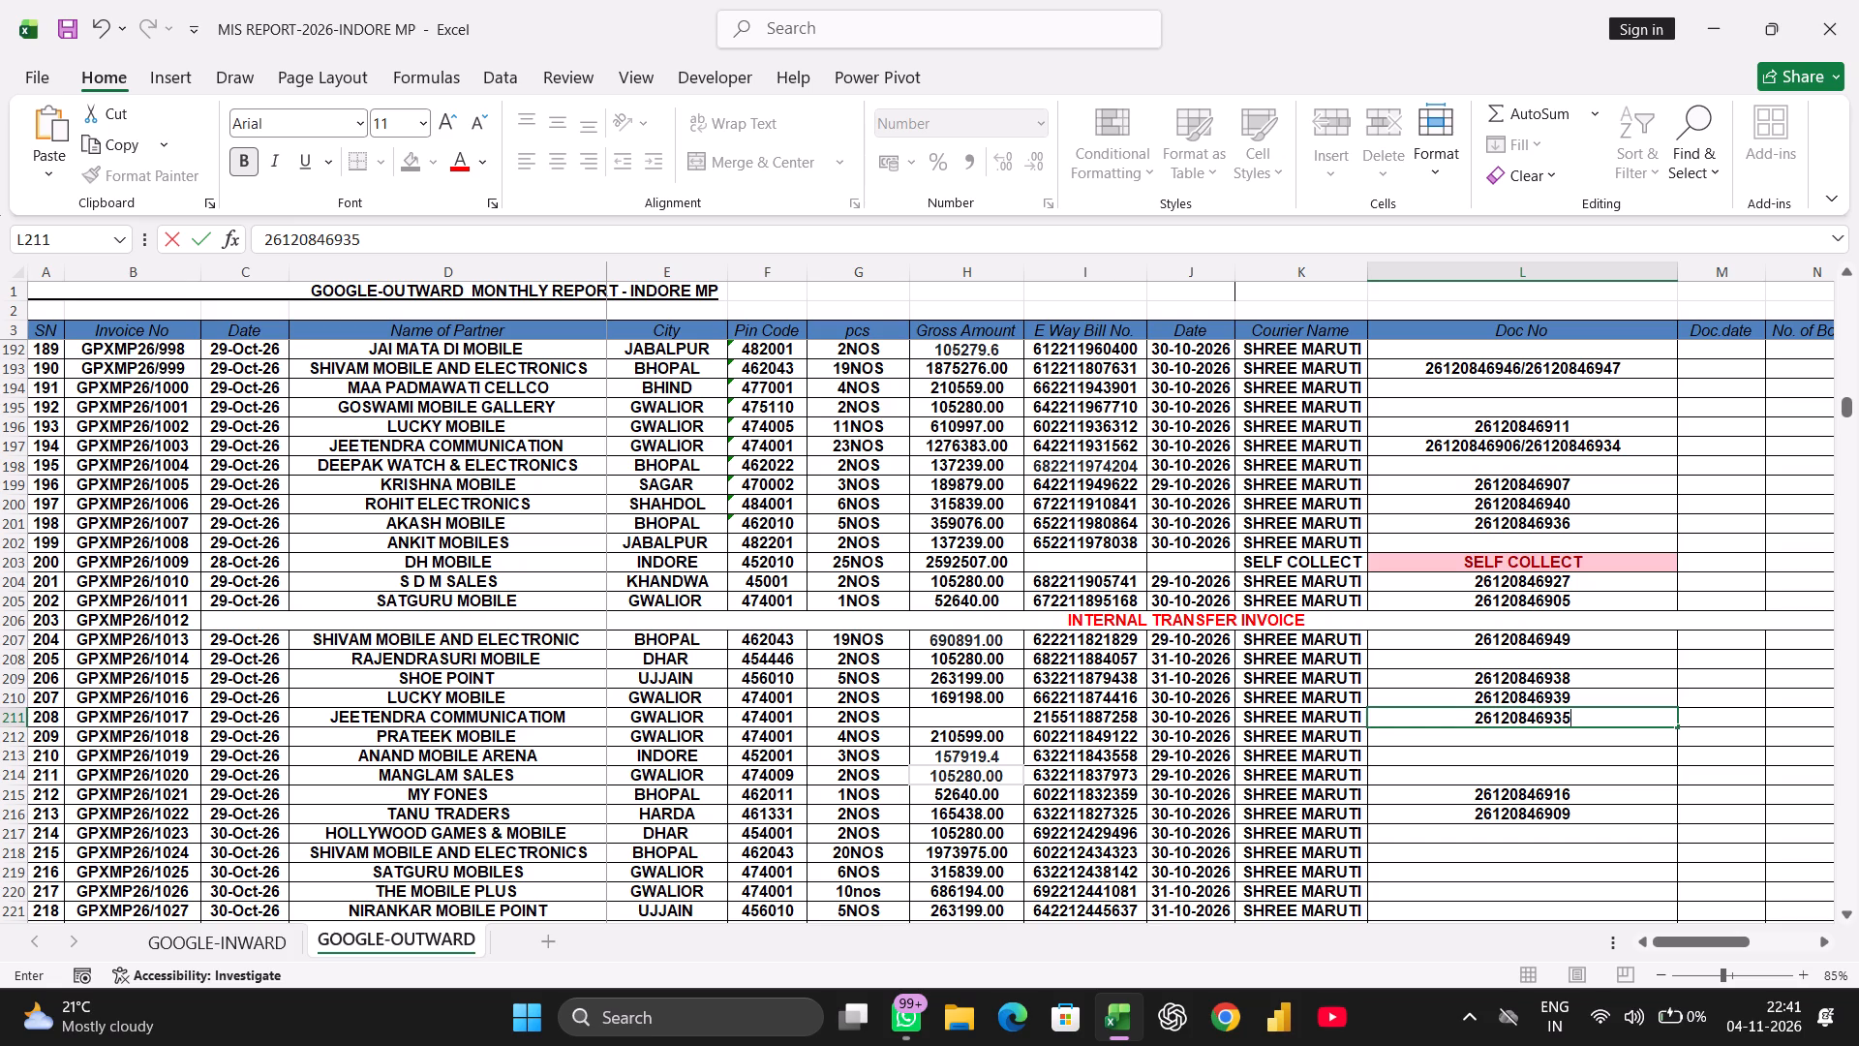
double_click(1494, 760)
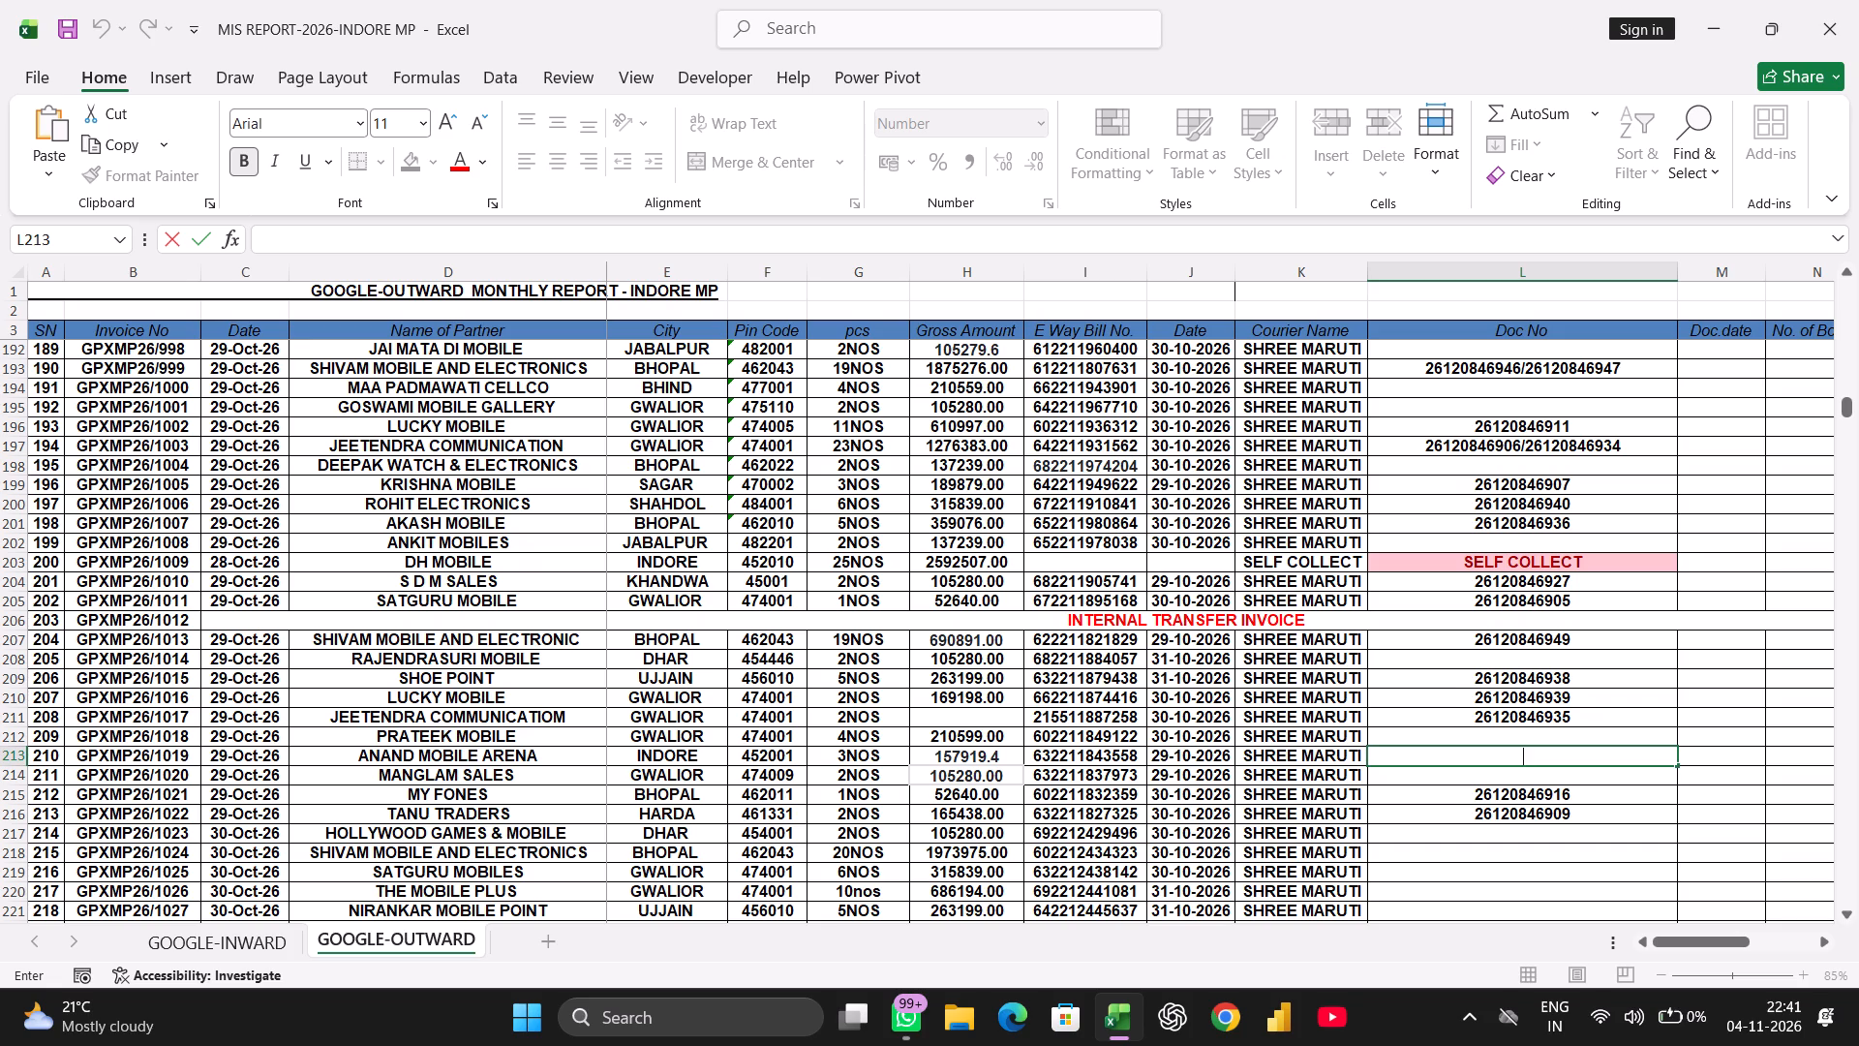
key("ctrl+v")
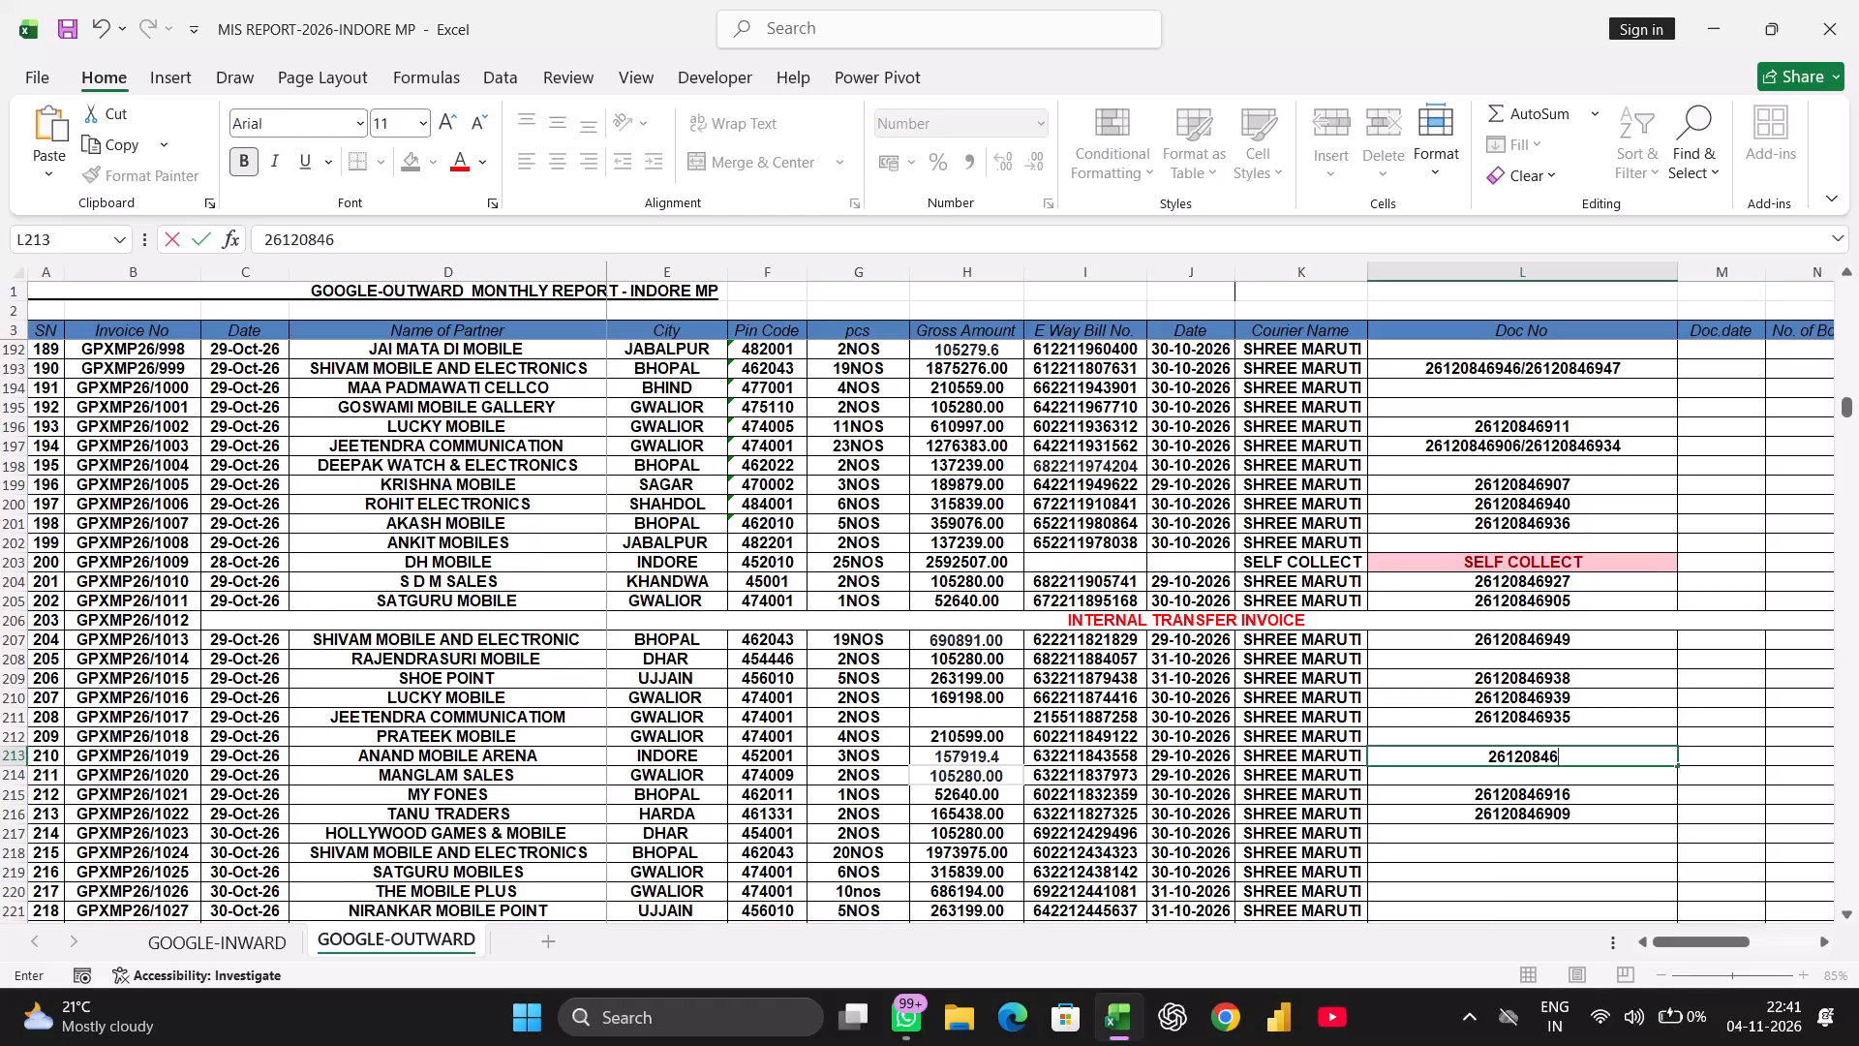
type("908")
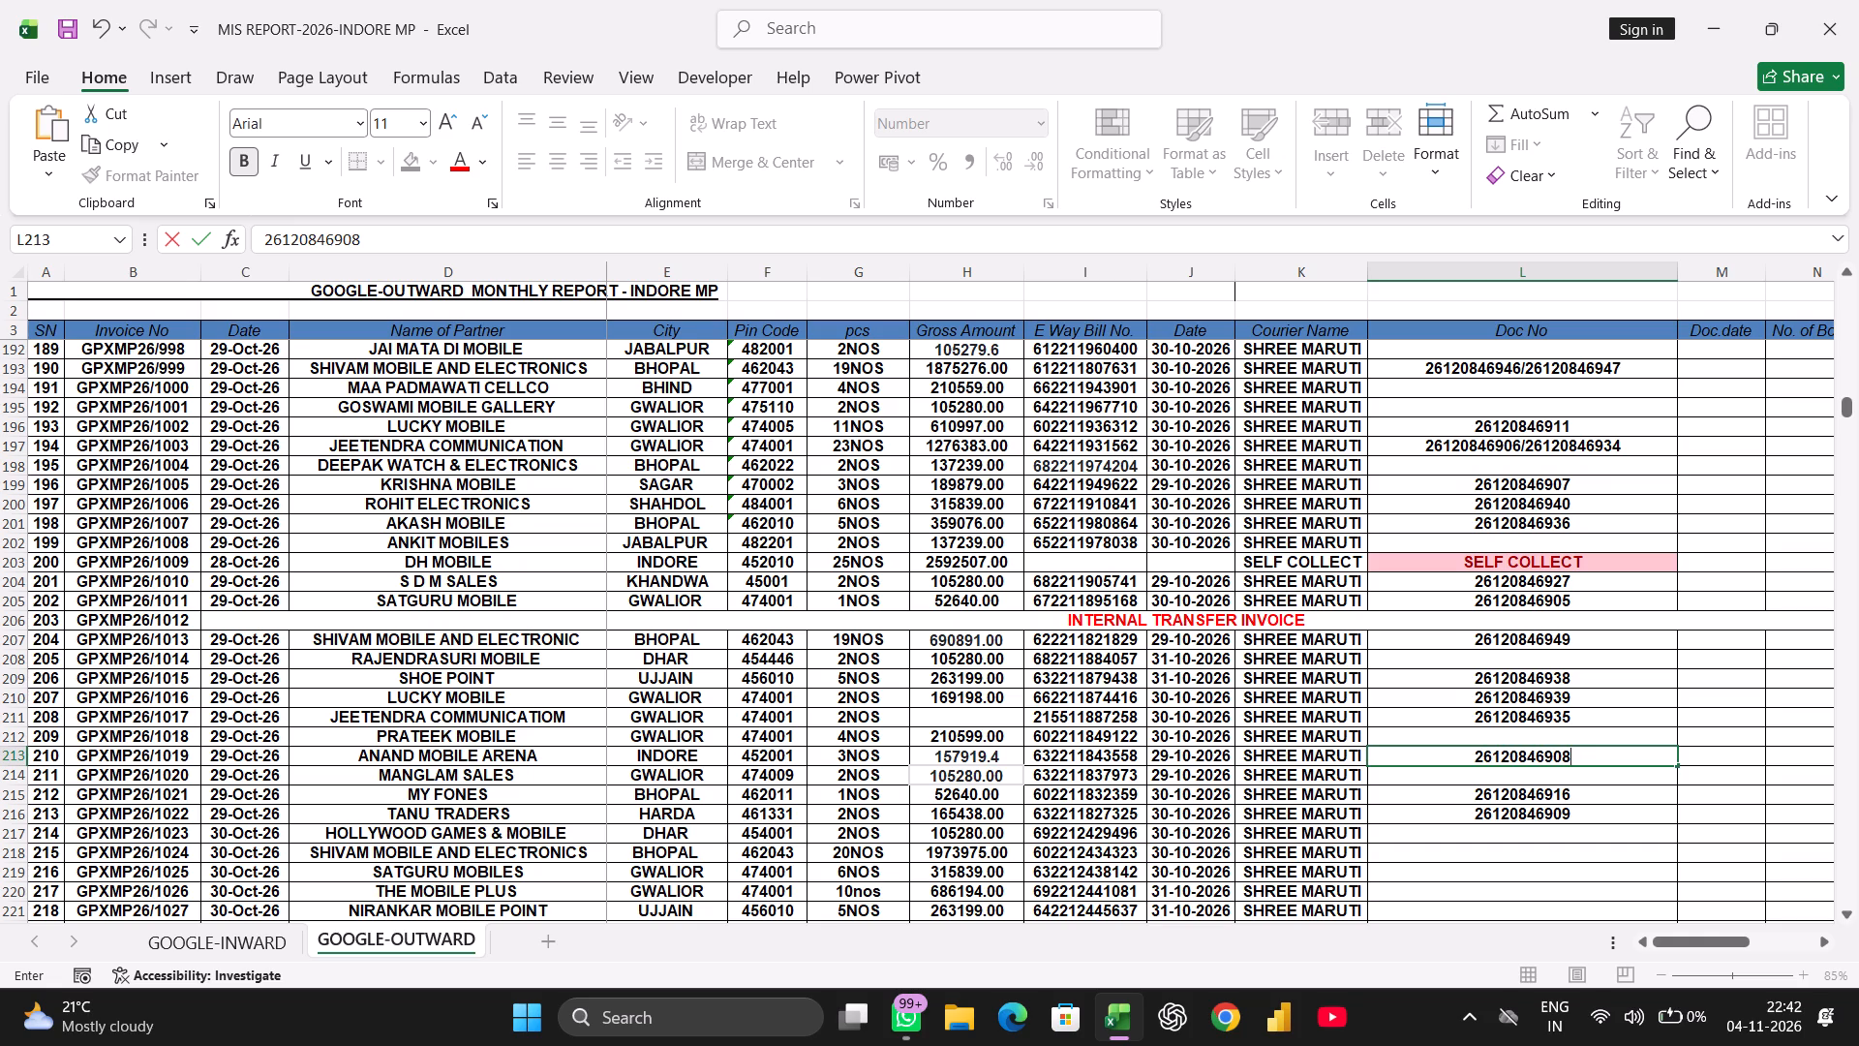
scroll(872, 789, "right", 1)
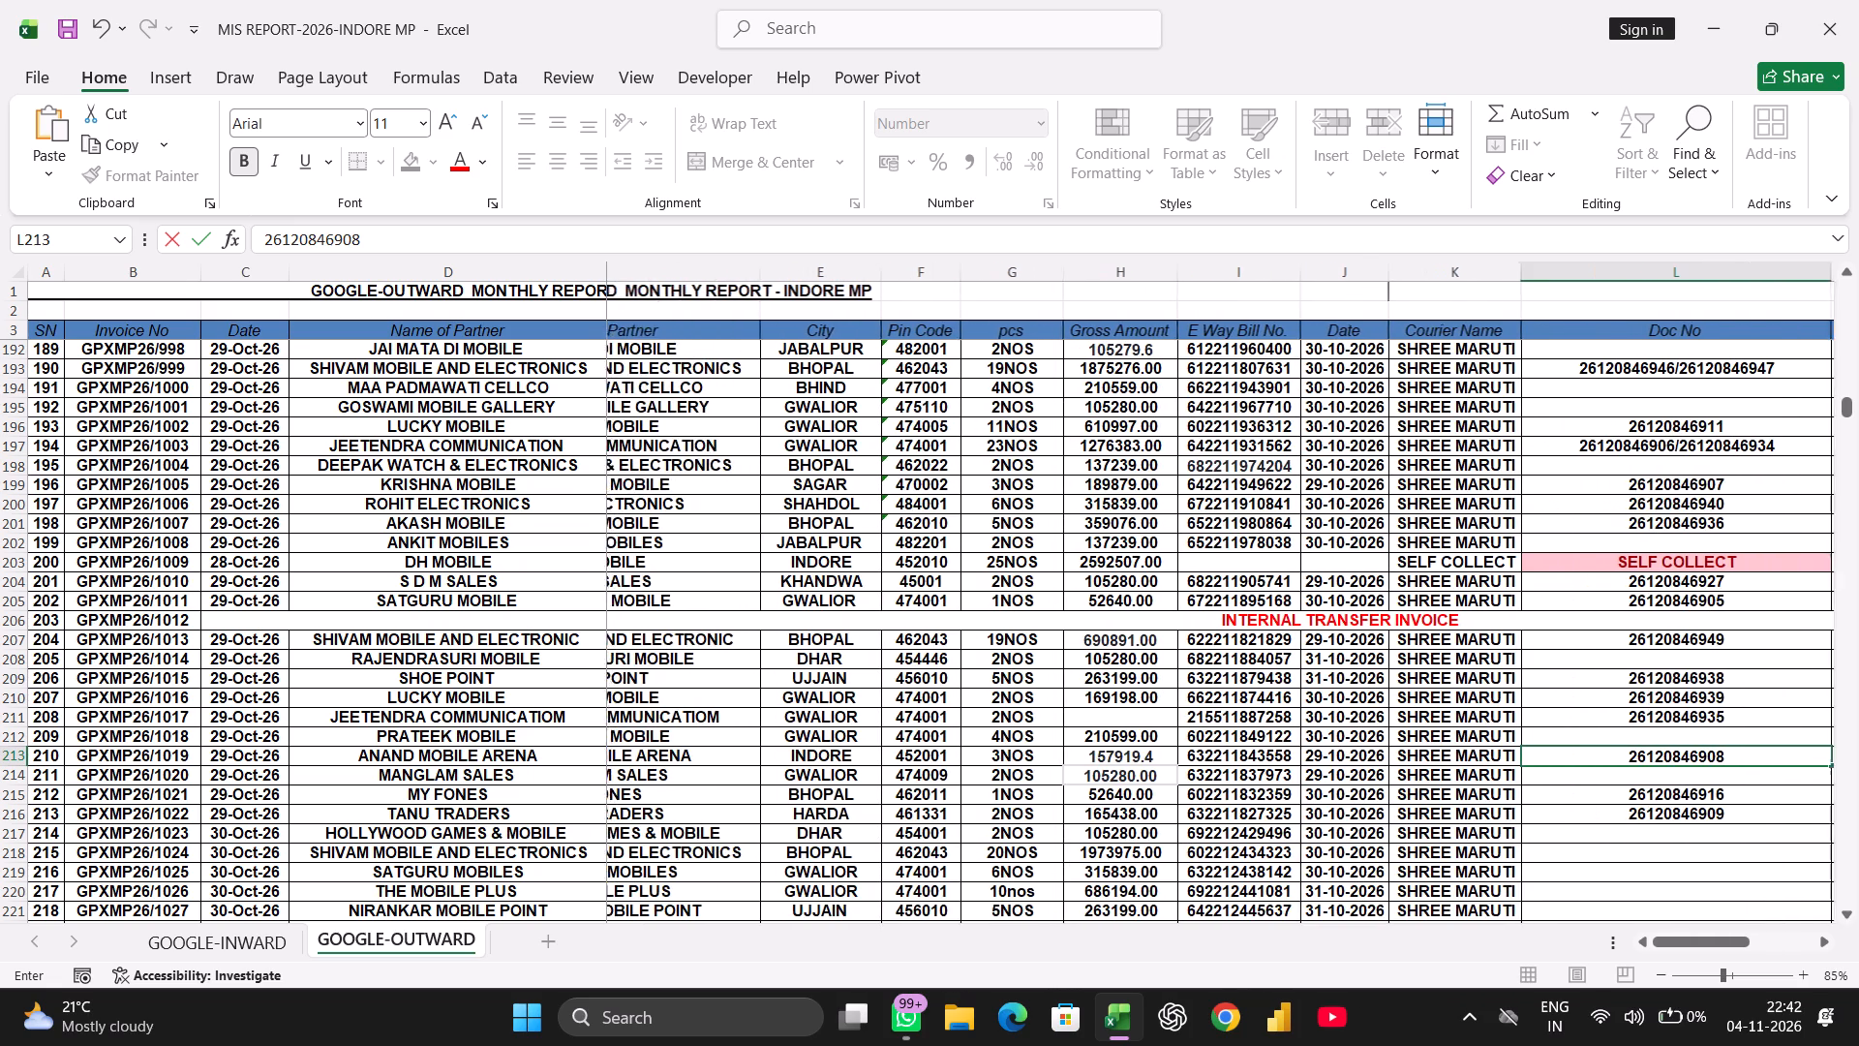
scroll(872, 789, "right", 1)
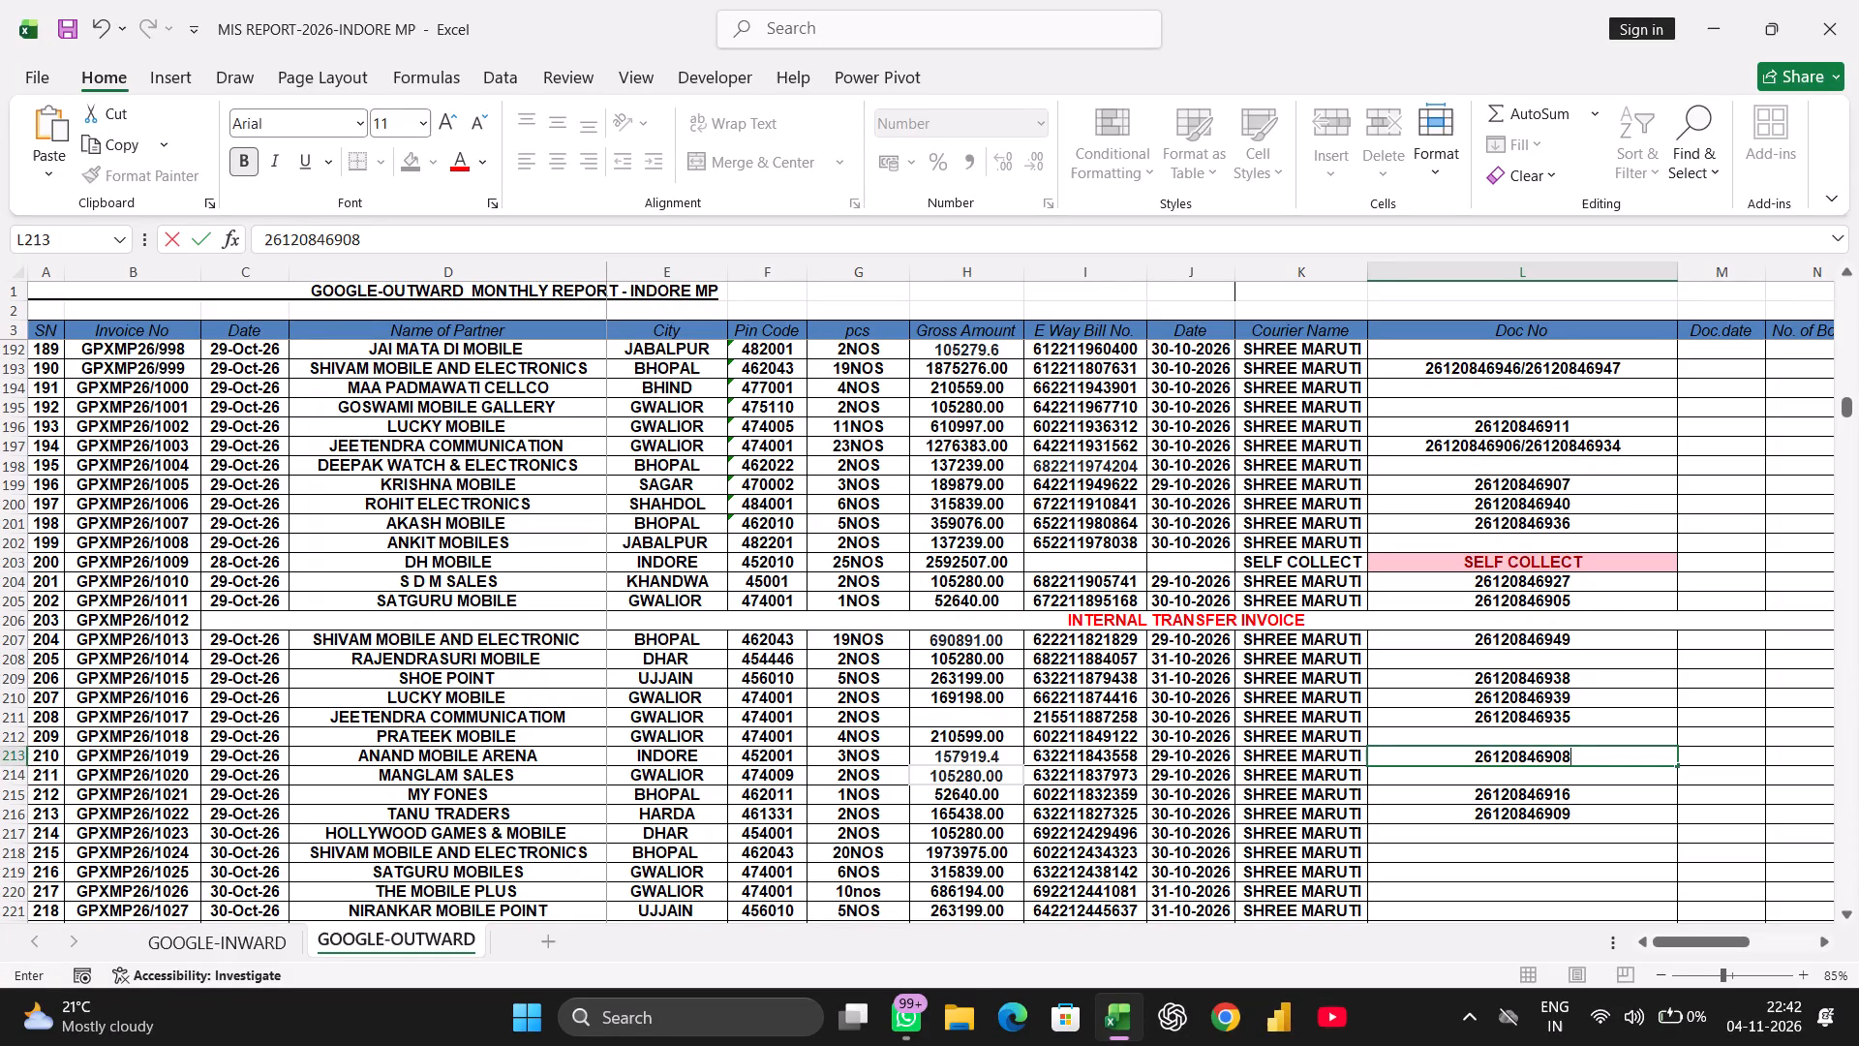
scroll(1426, 620, "up", 7)
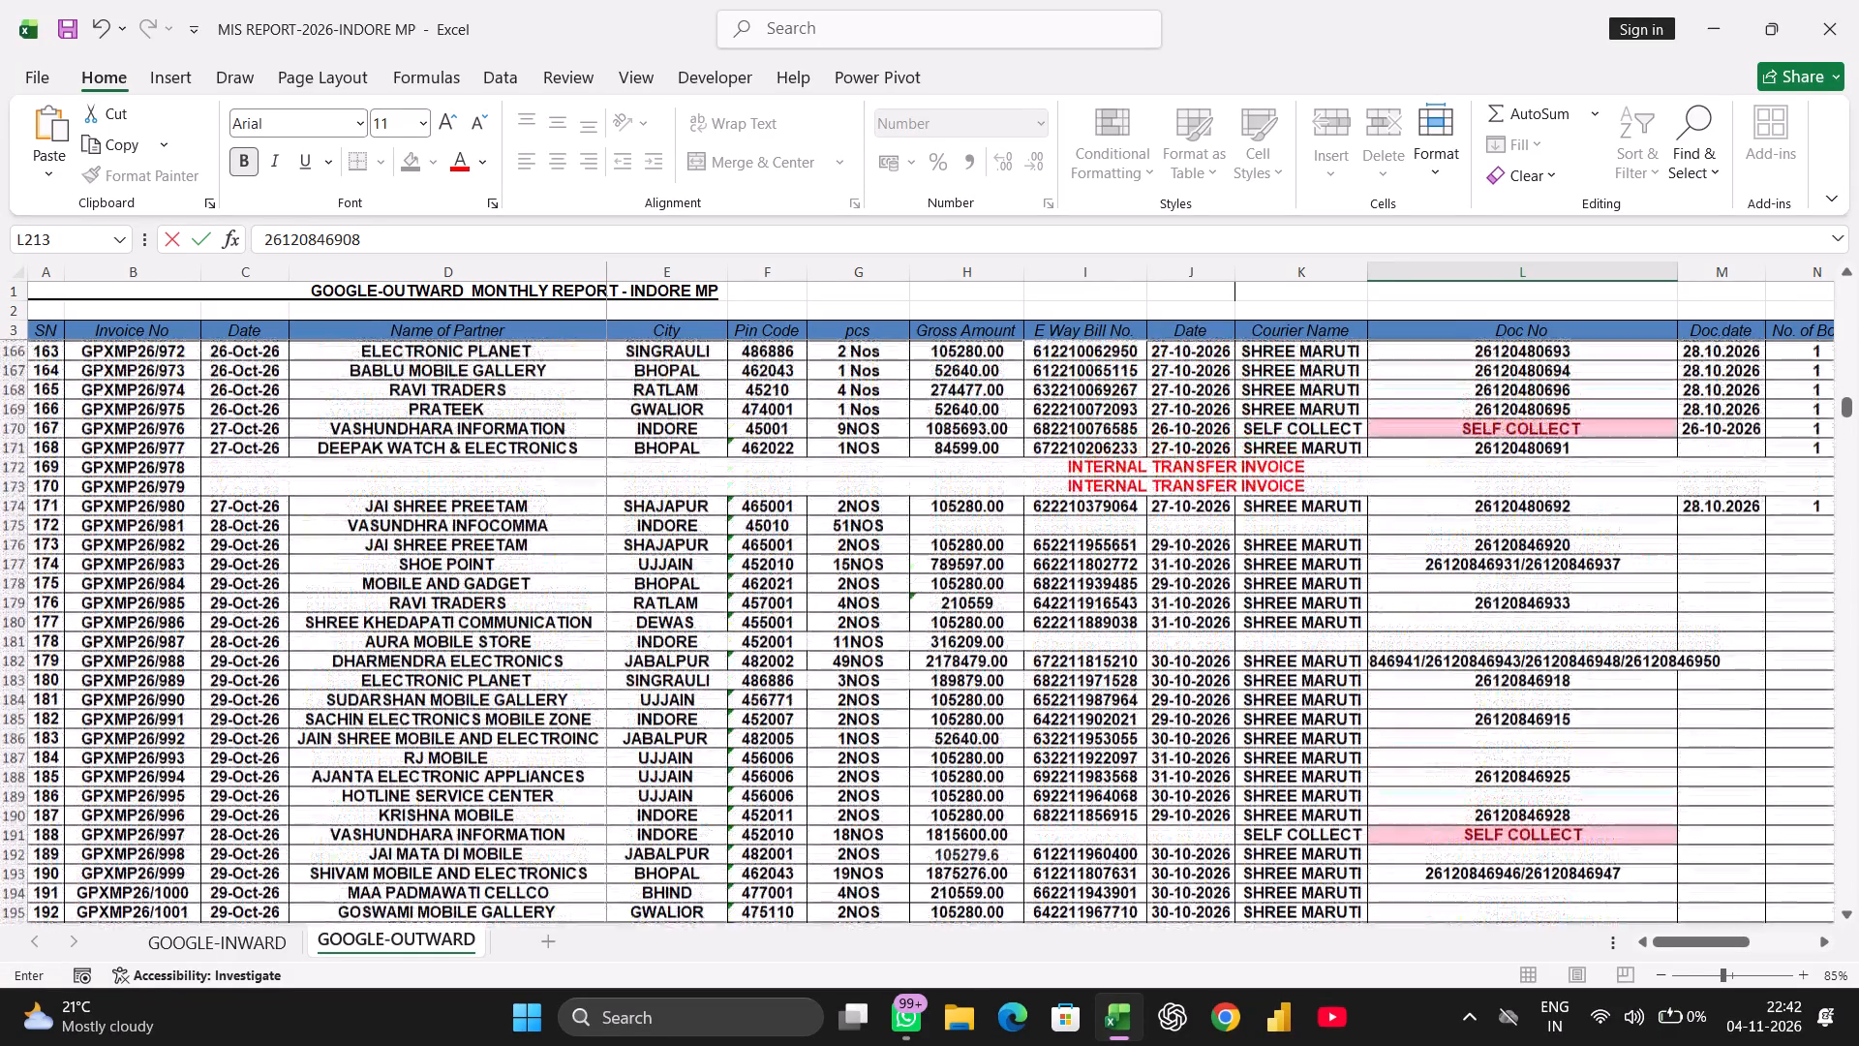
scroll(1426, 620, "down", 5)
scroll(1426, 620, "up", 1)
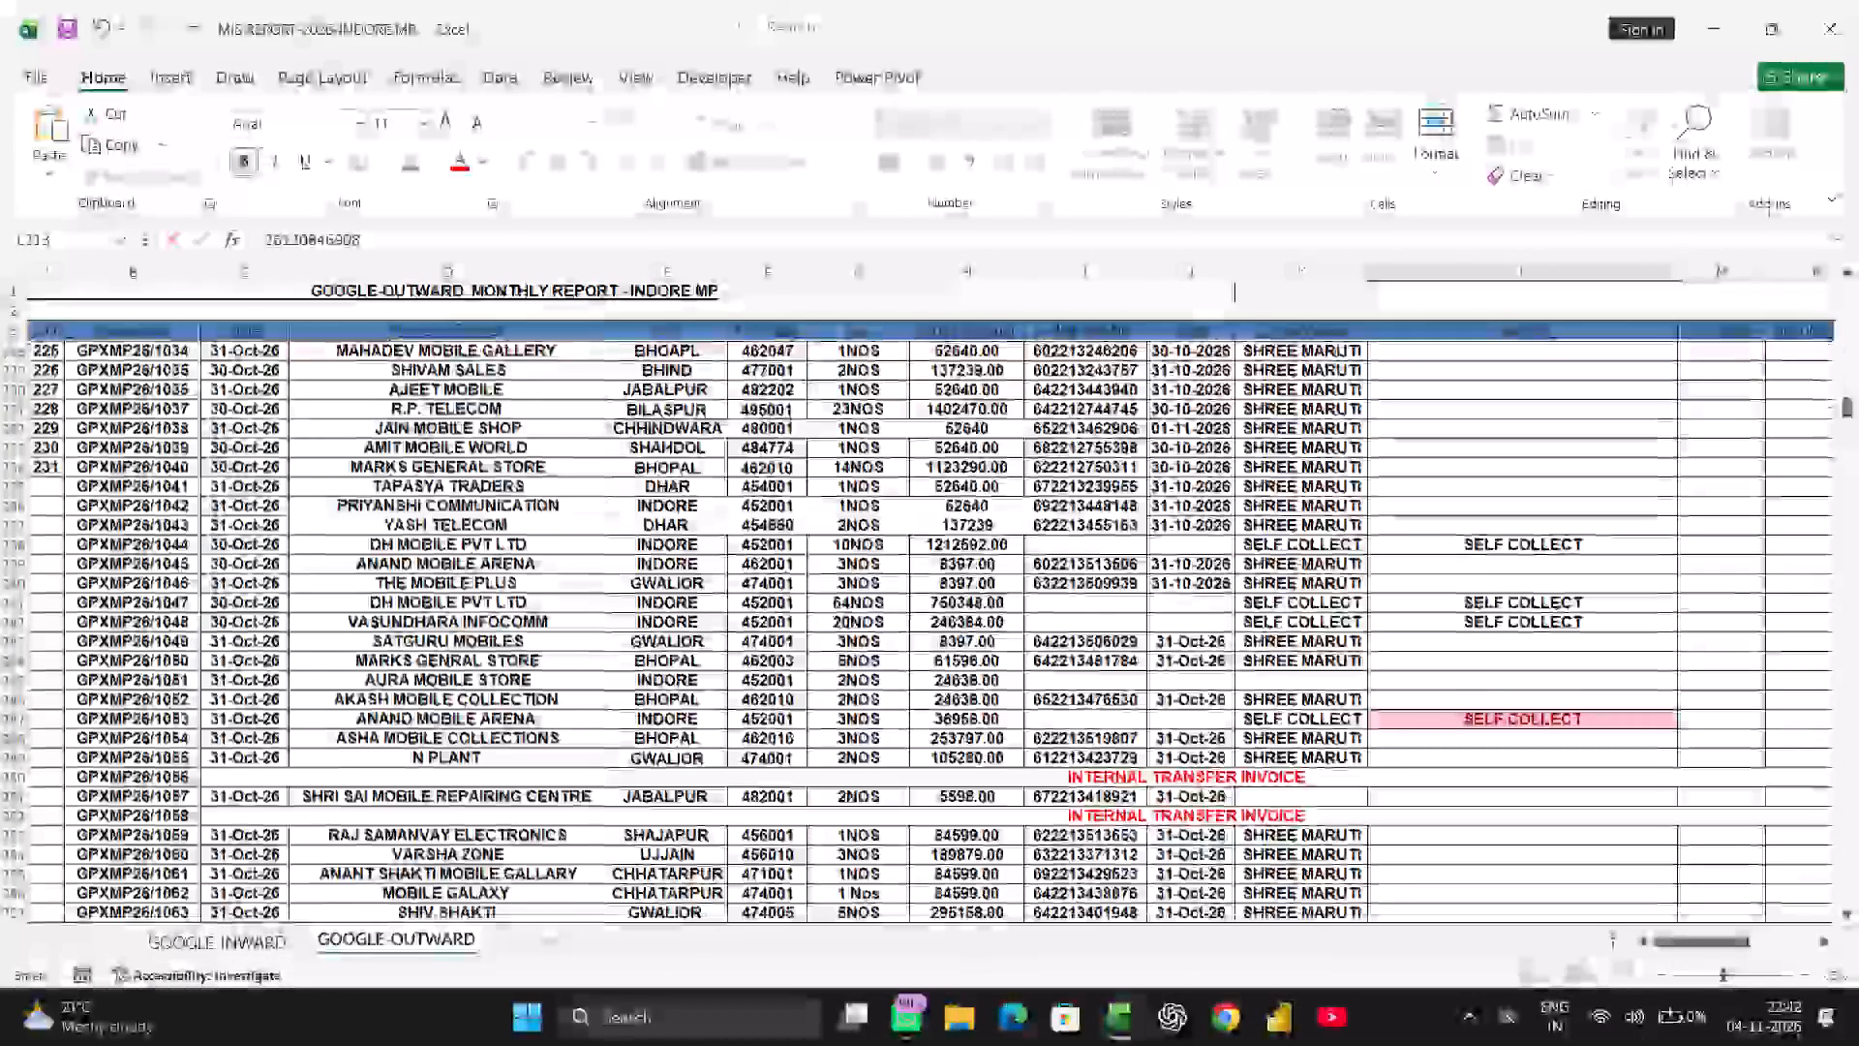
scroll(1426, 620, "up", 1)
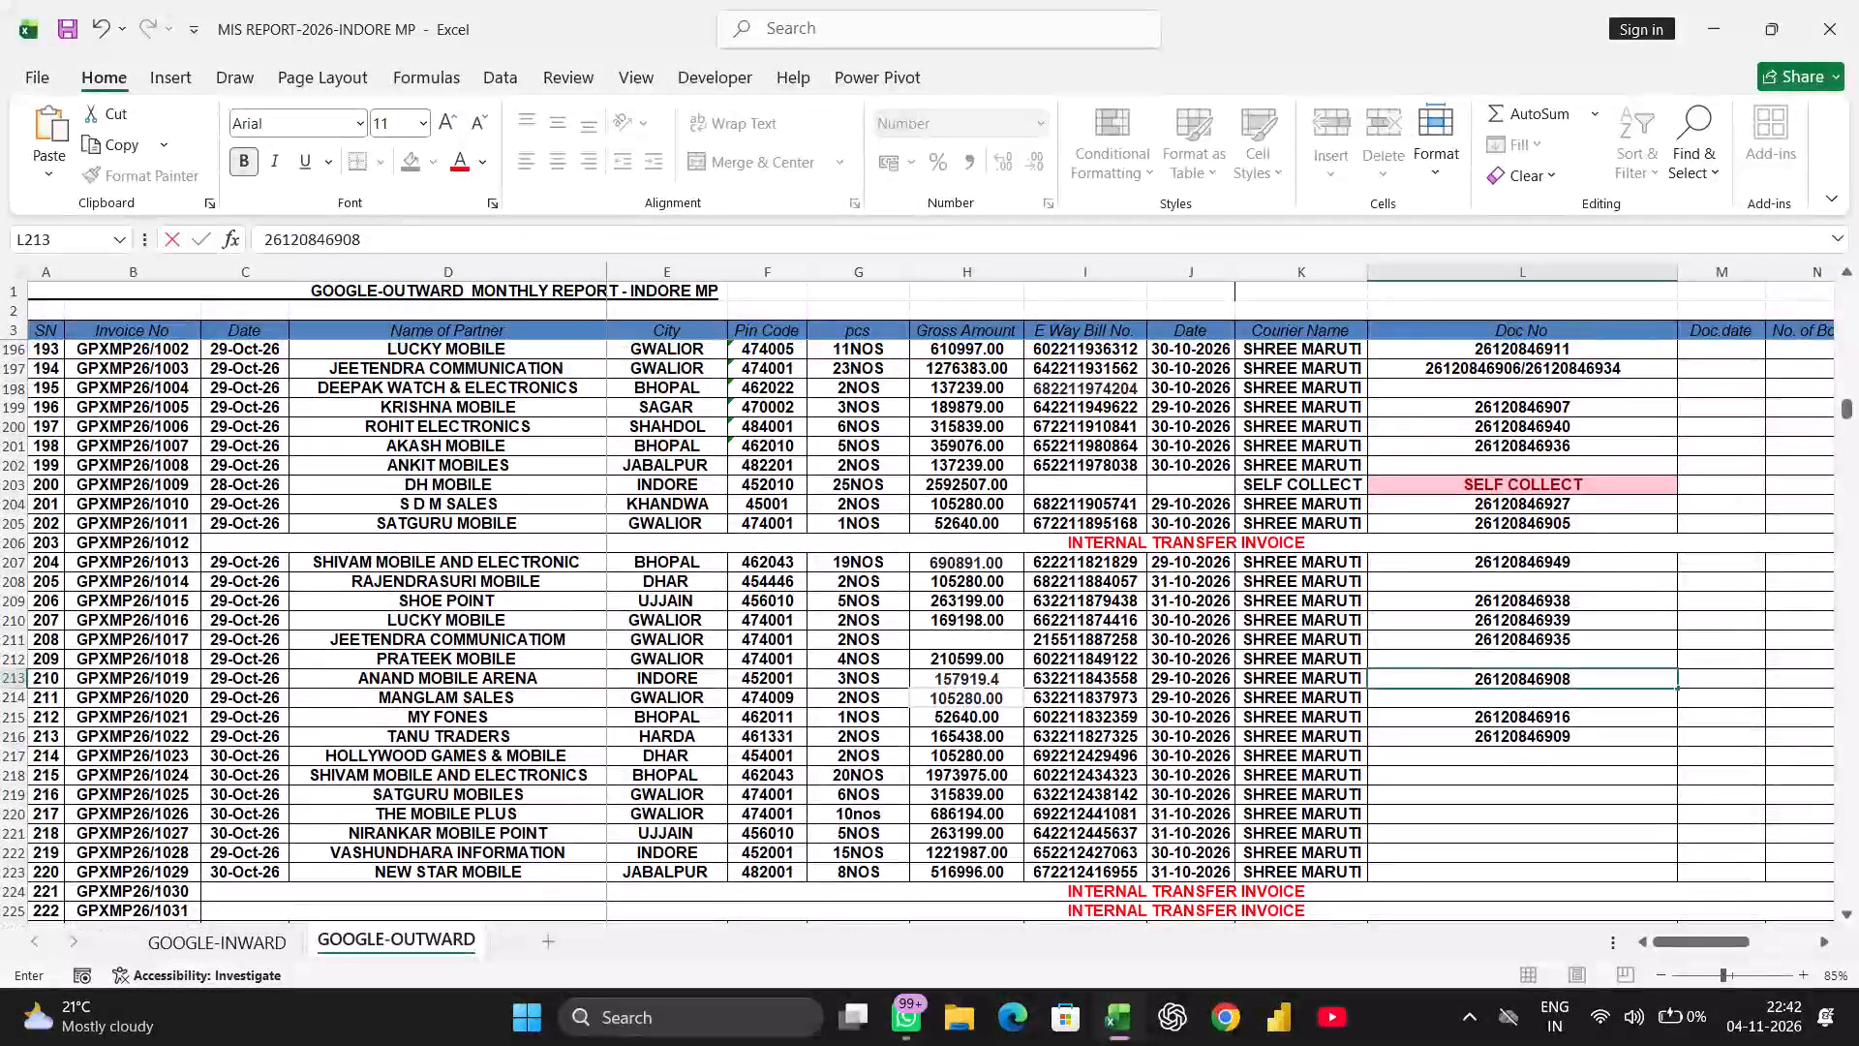
scroll(1426, 620, "up", 1)
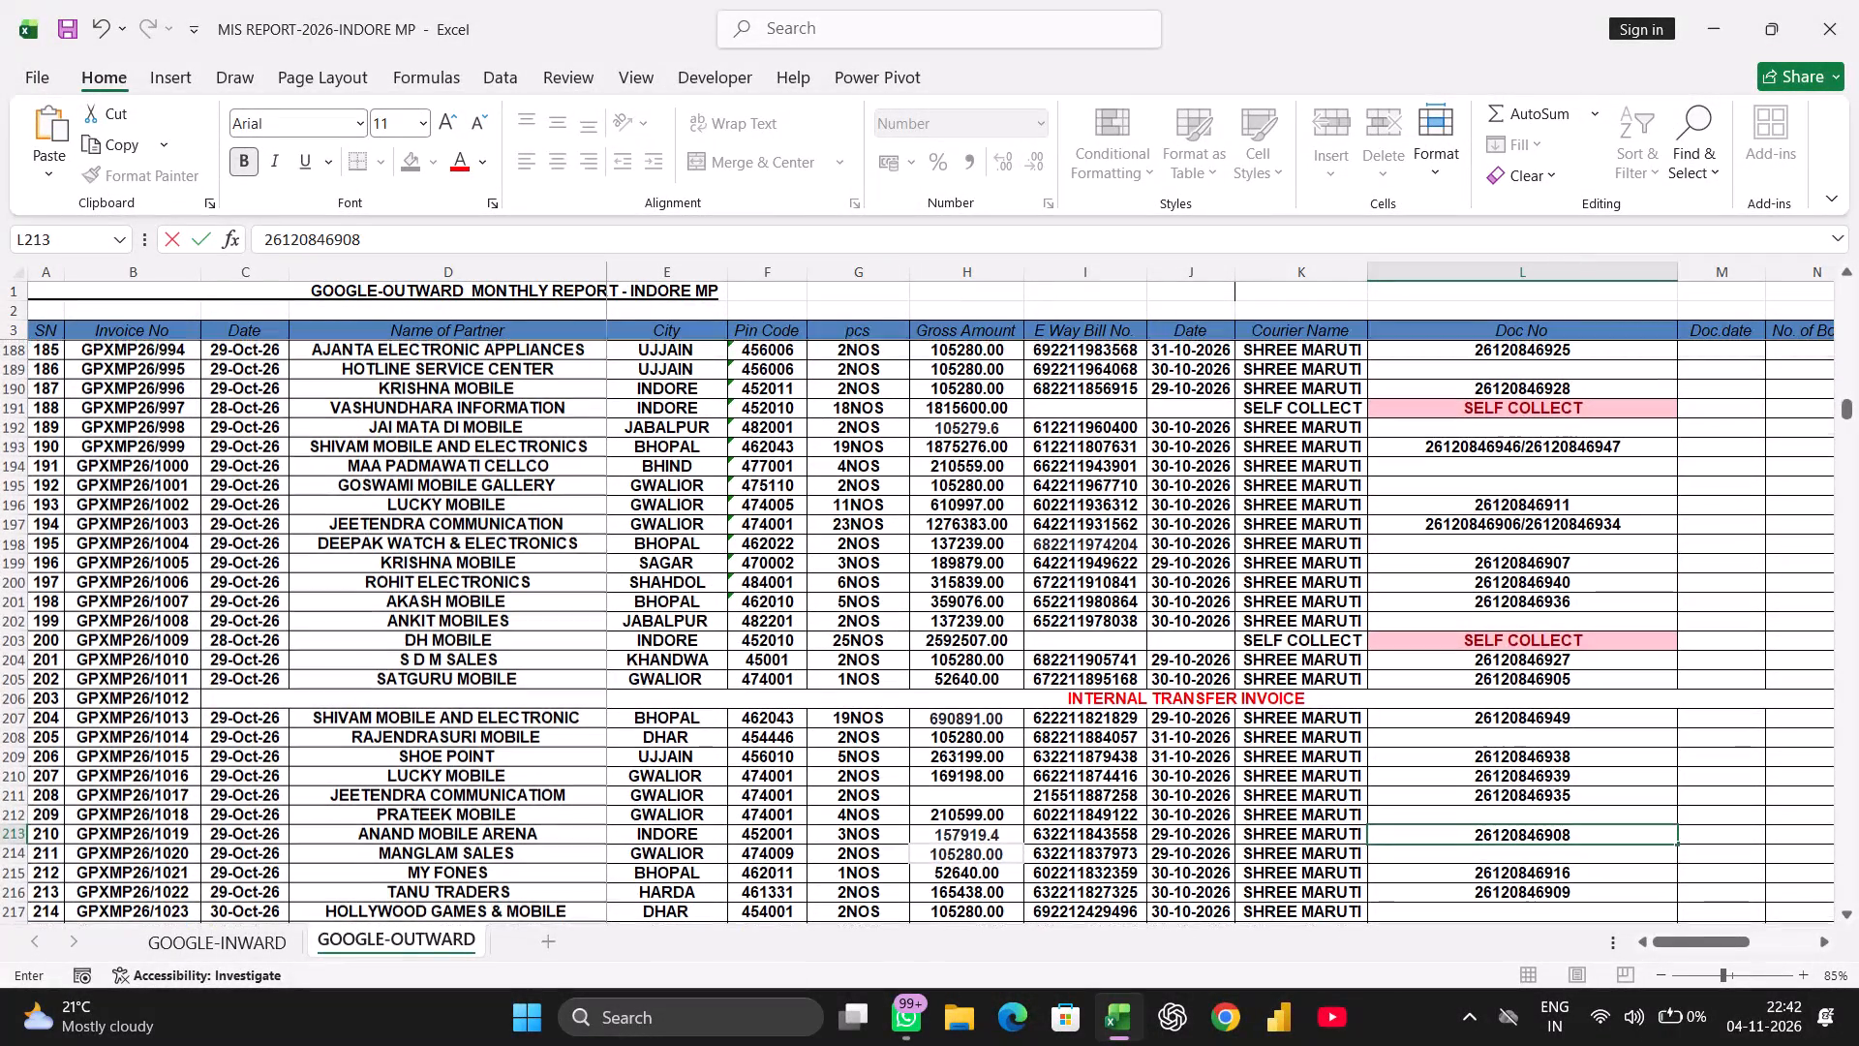
scroll(1426, 620, "up", 1)
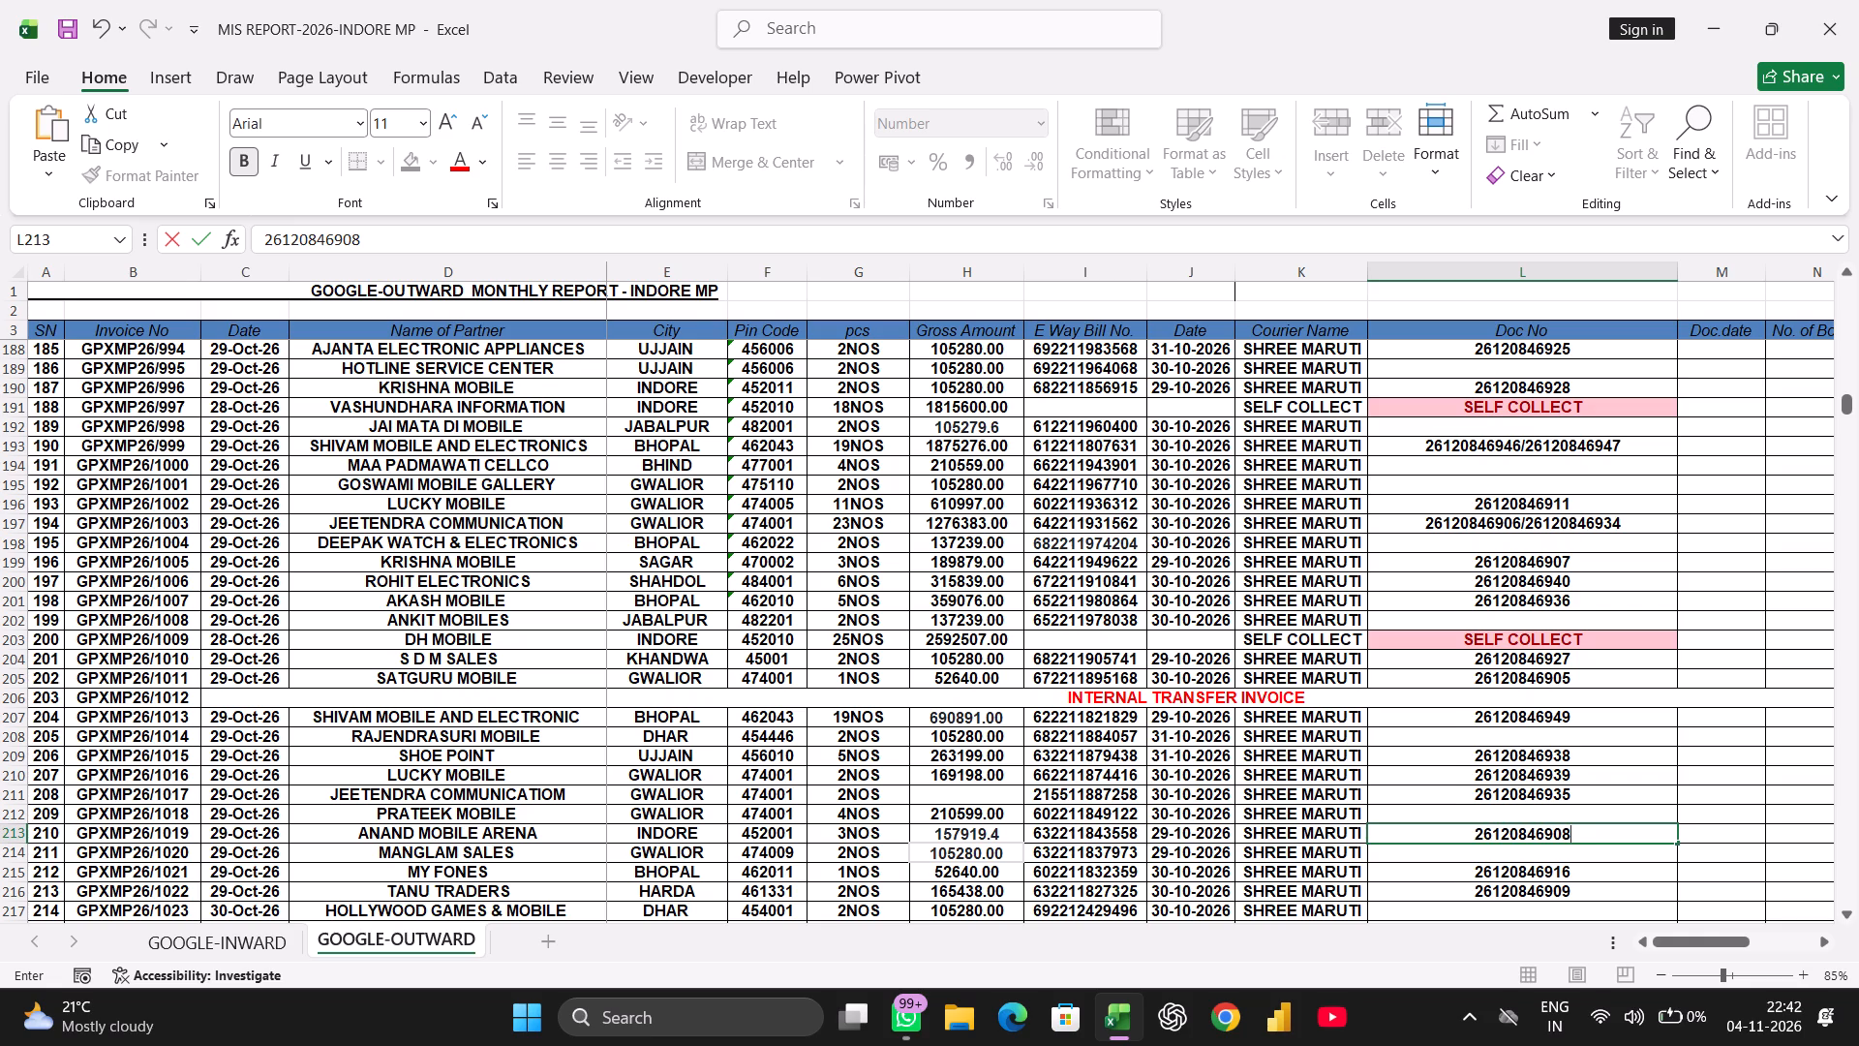
double_click(1455, 547)
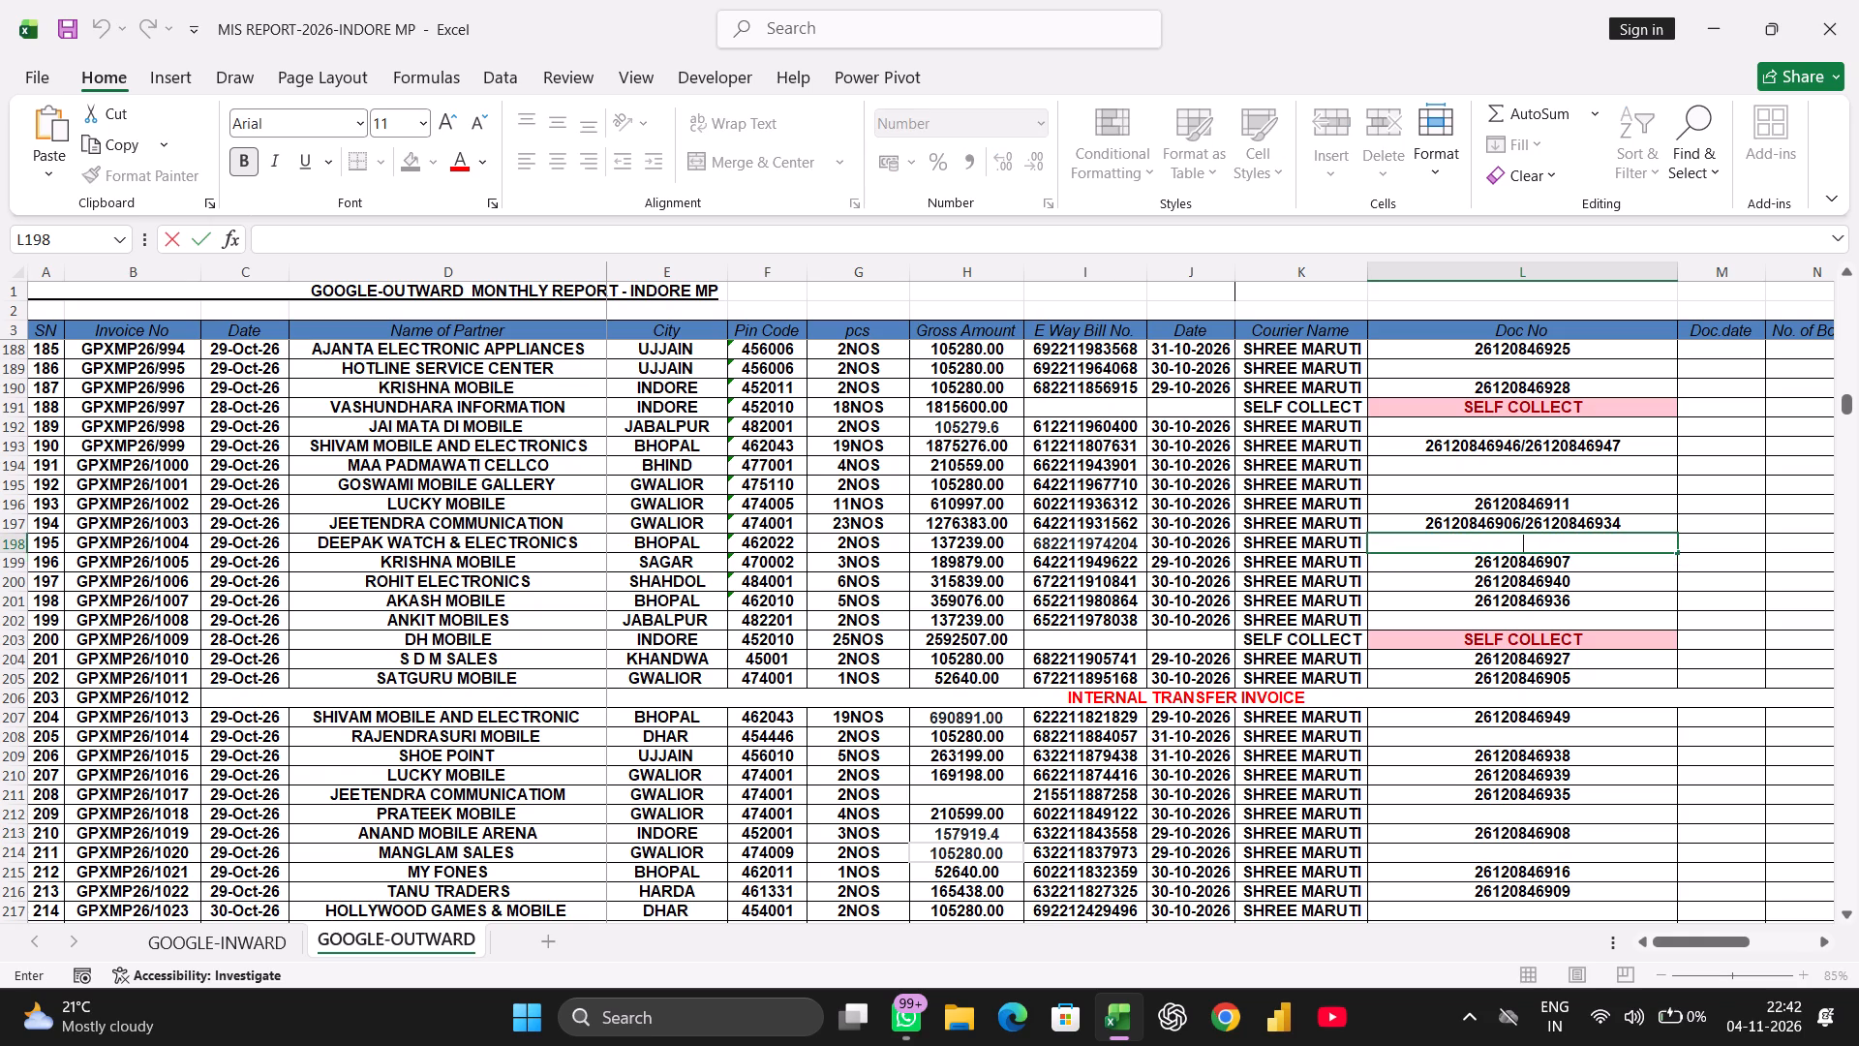
key("ctrl+v")
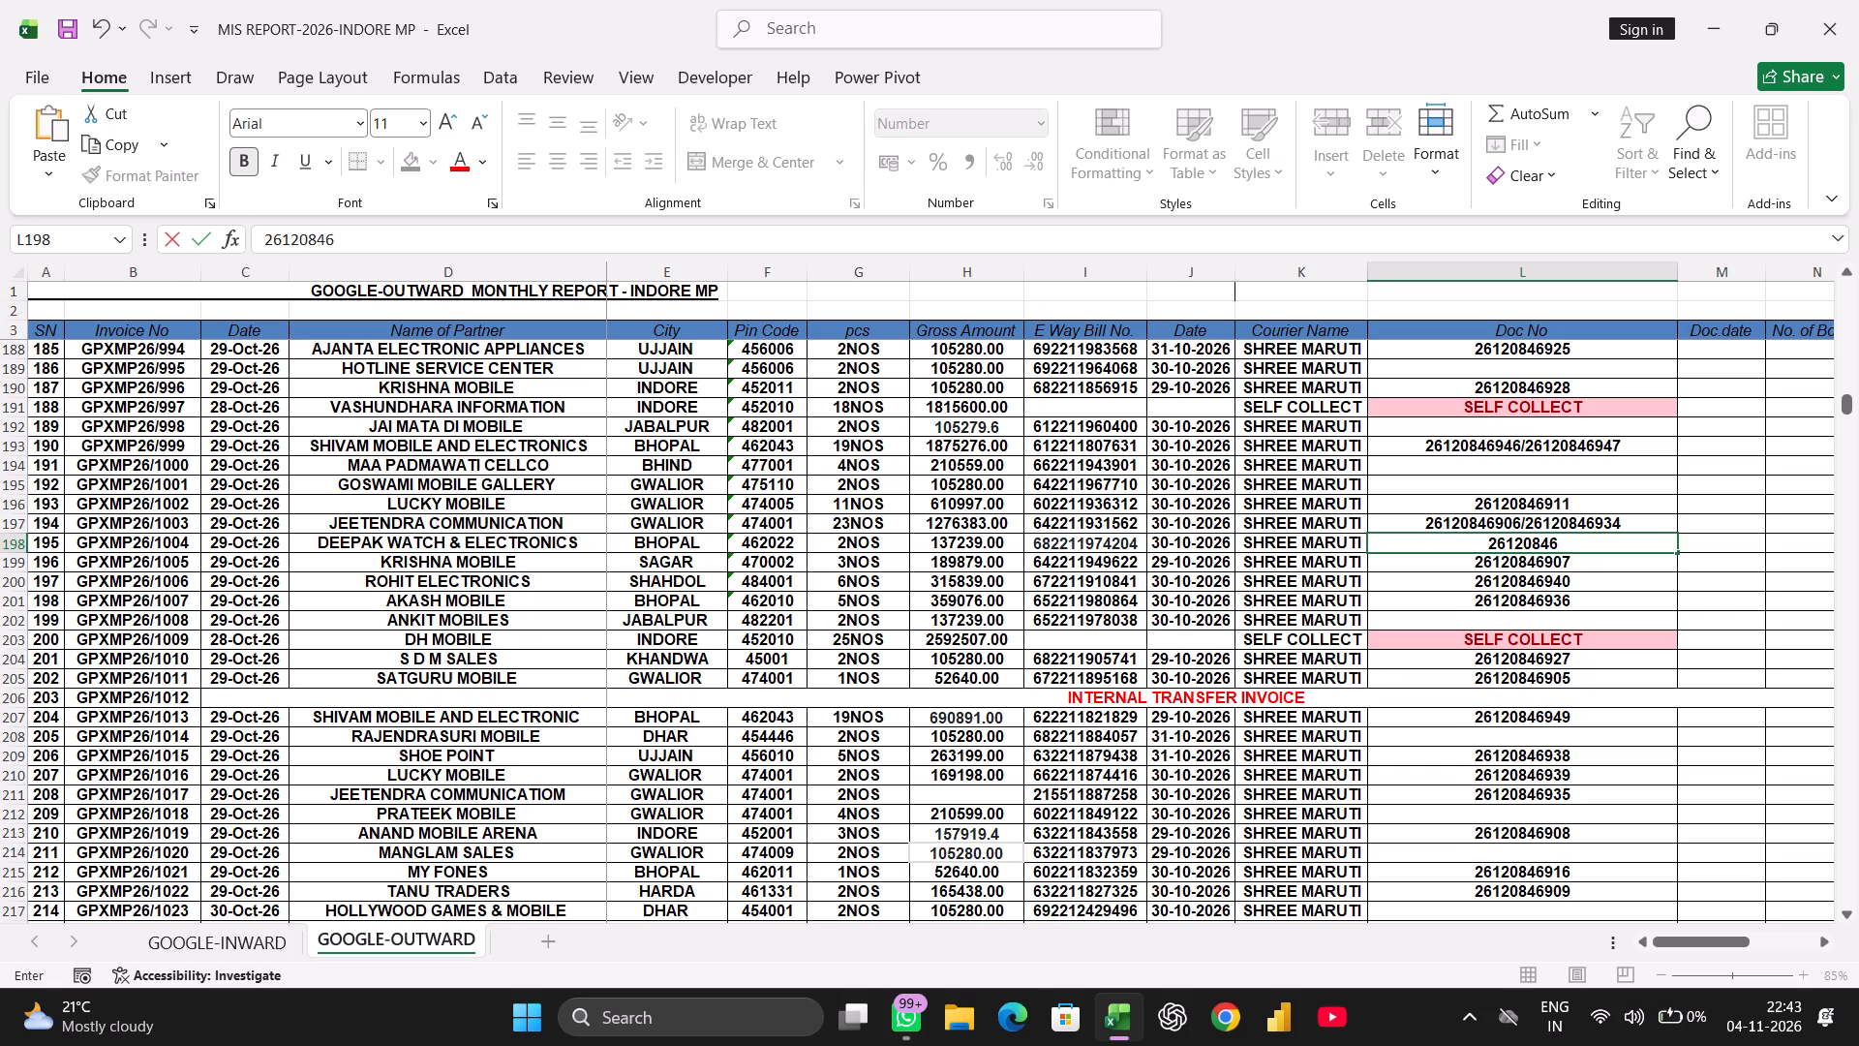
type("930")
Open the empty Doc No cell for invoice GPXMP26/1020, MANGLAM SALES in GWALIOR, for editing.
double_click(1478, 858)
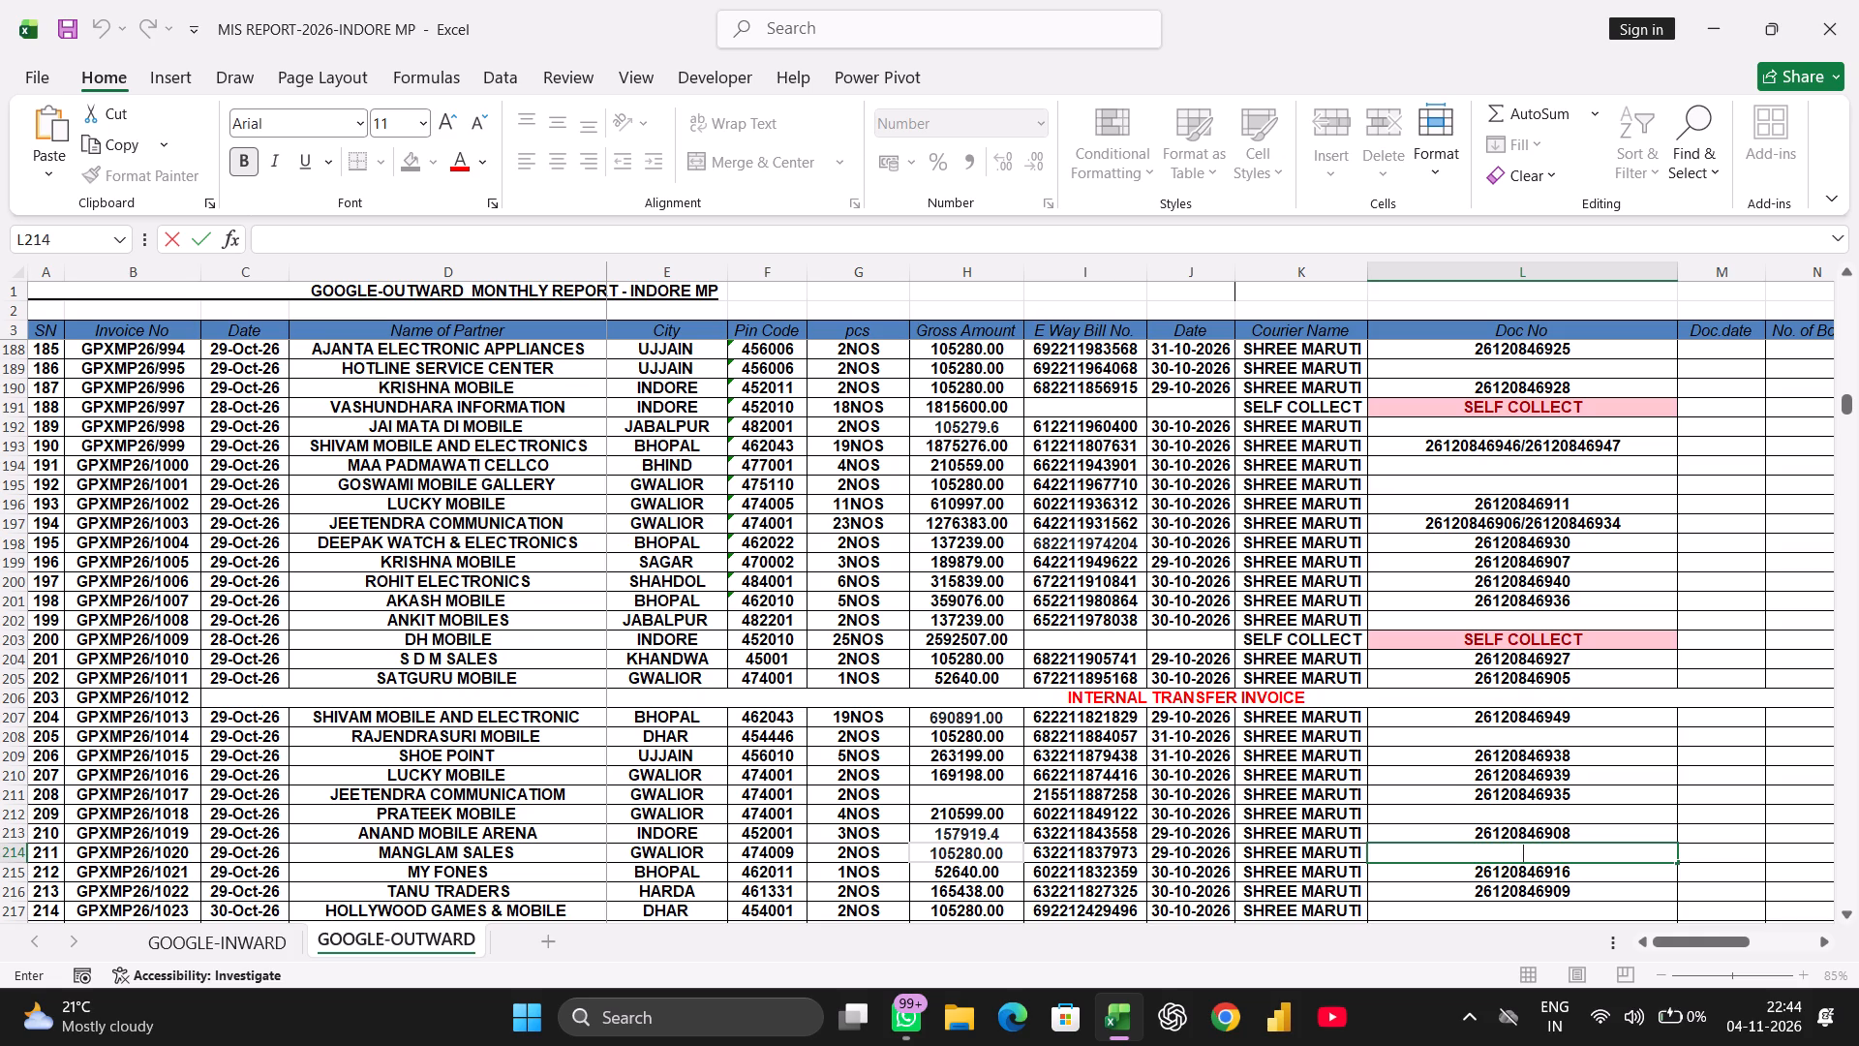
scroll(481, 816, "up", 1)
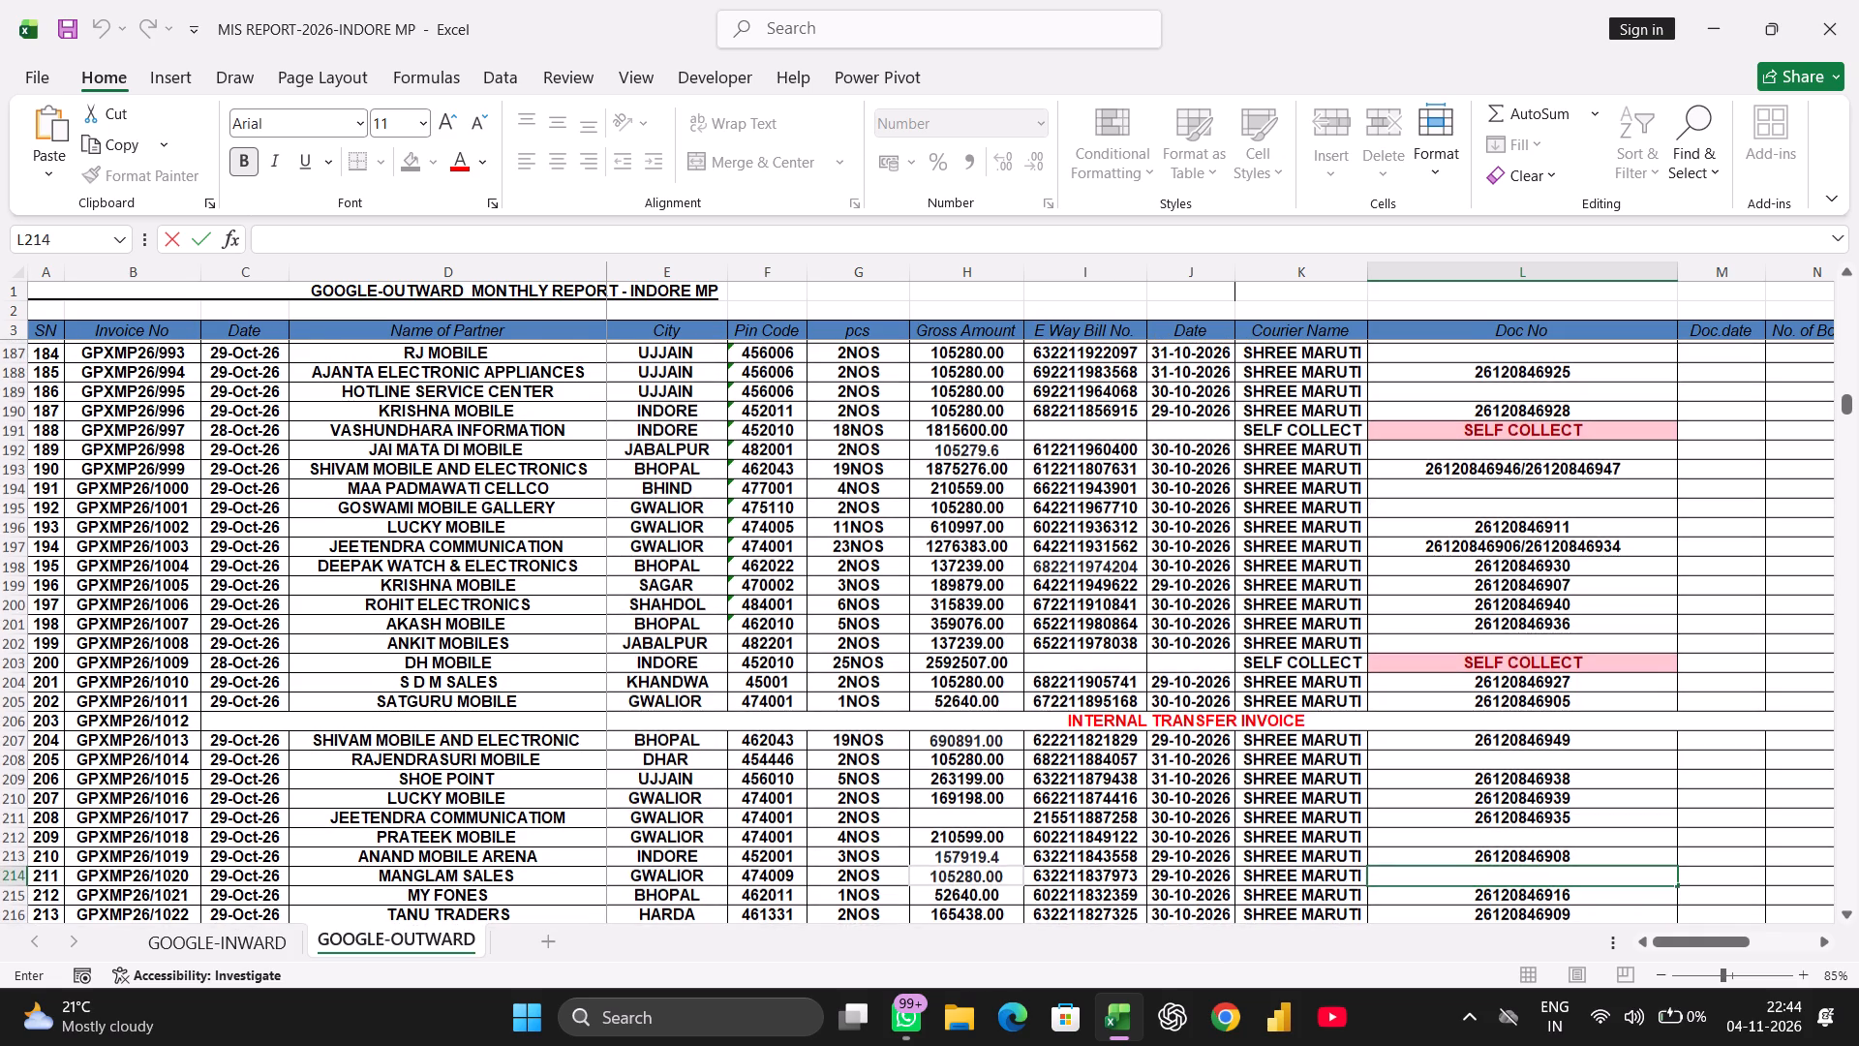
scroll(481, 816, "up", 1)
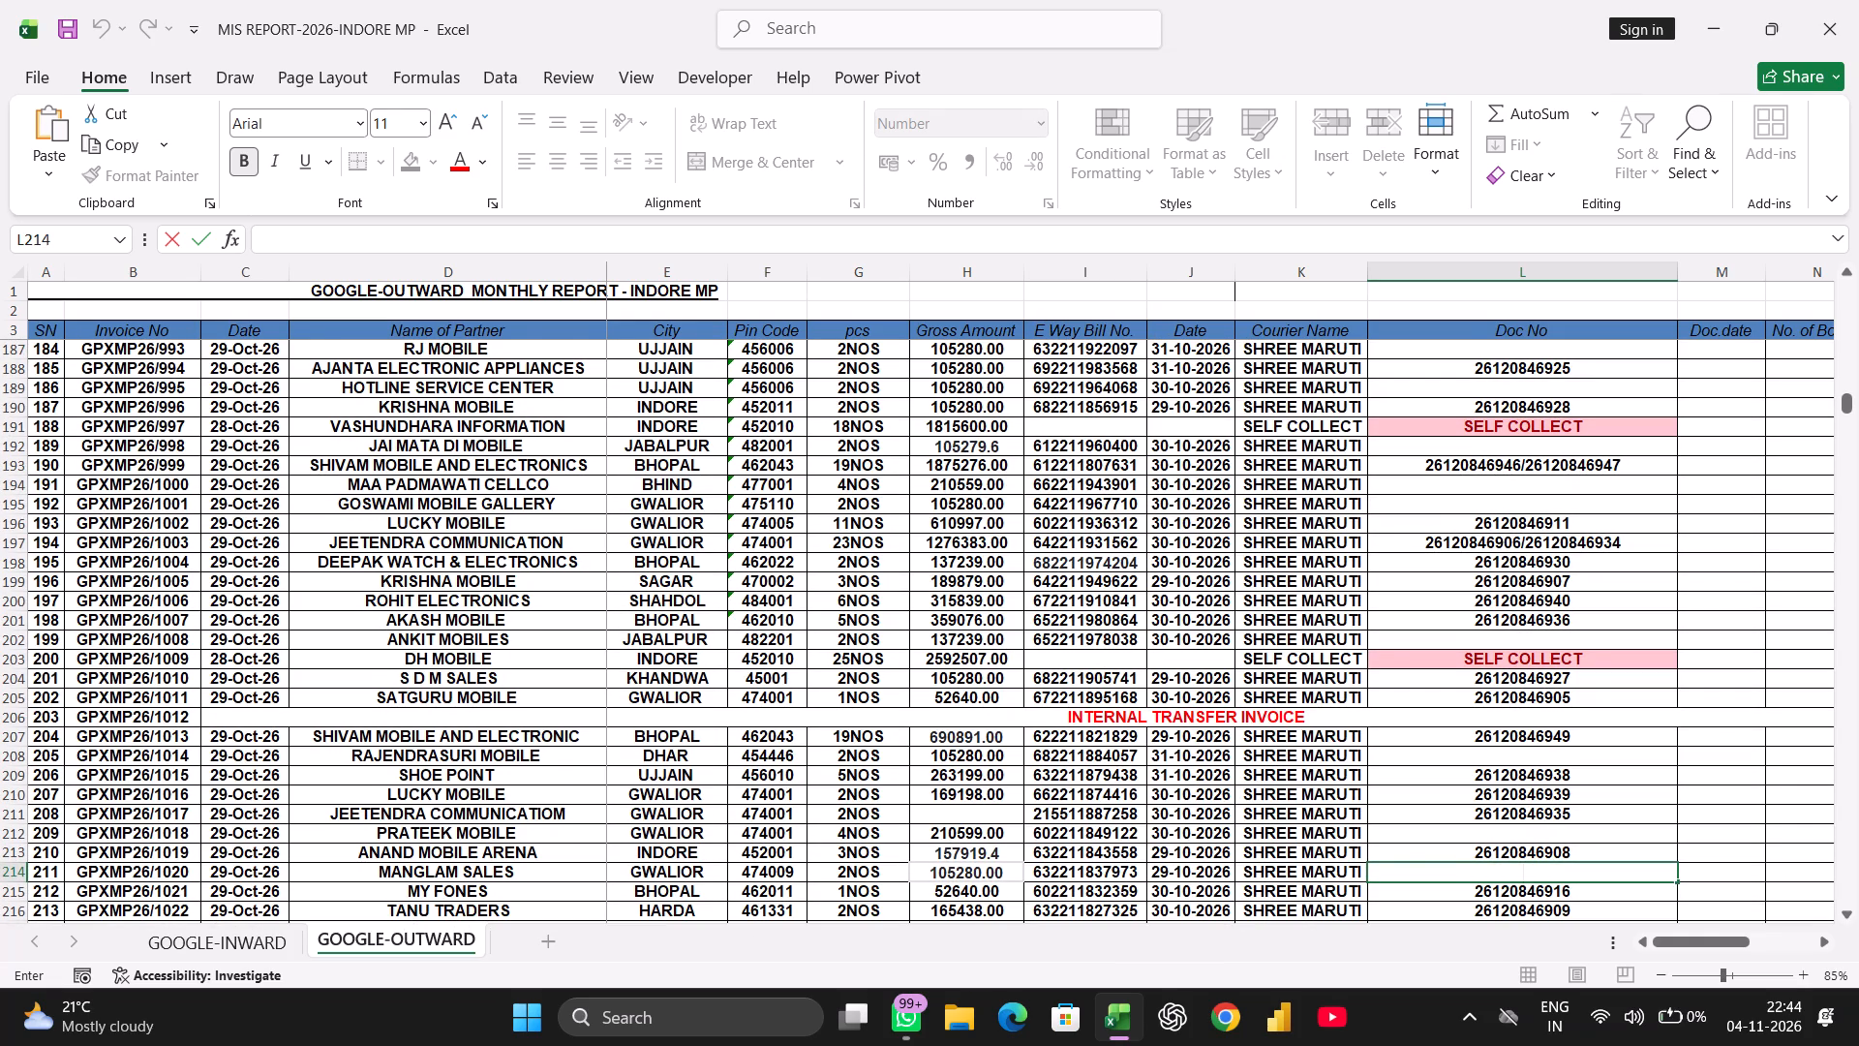
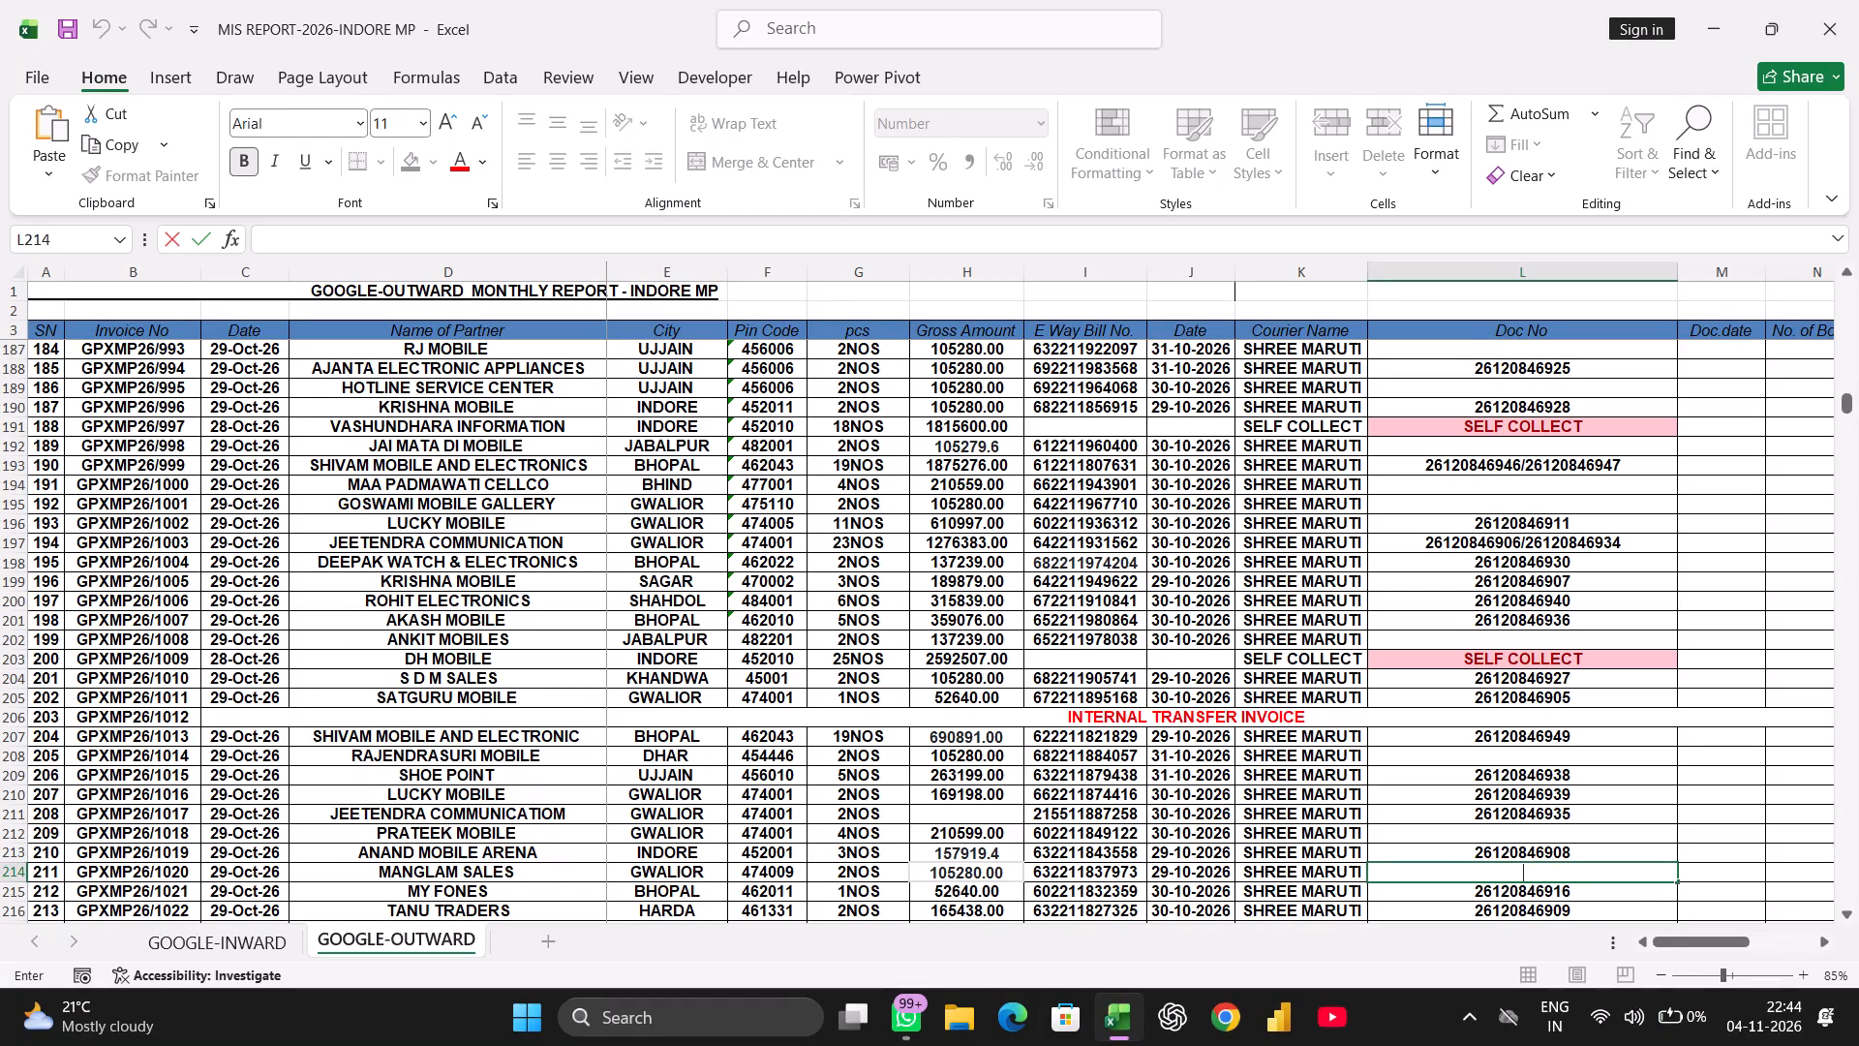
scroll(557, 707, "up", 1)
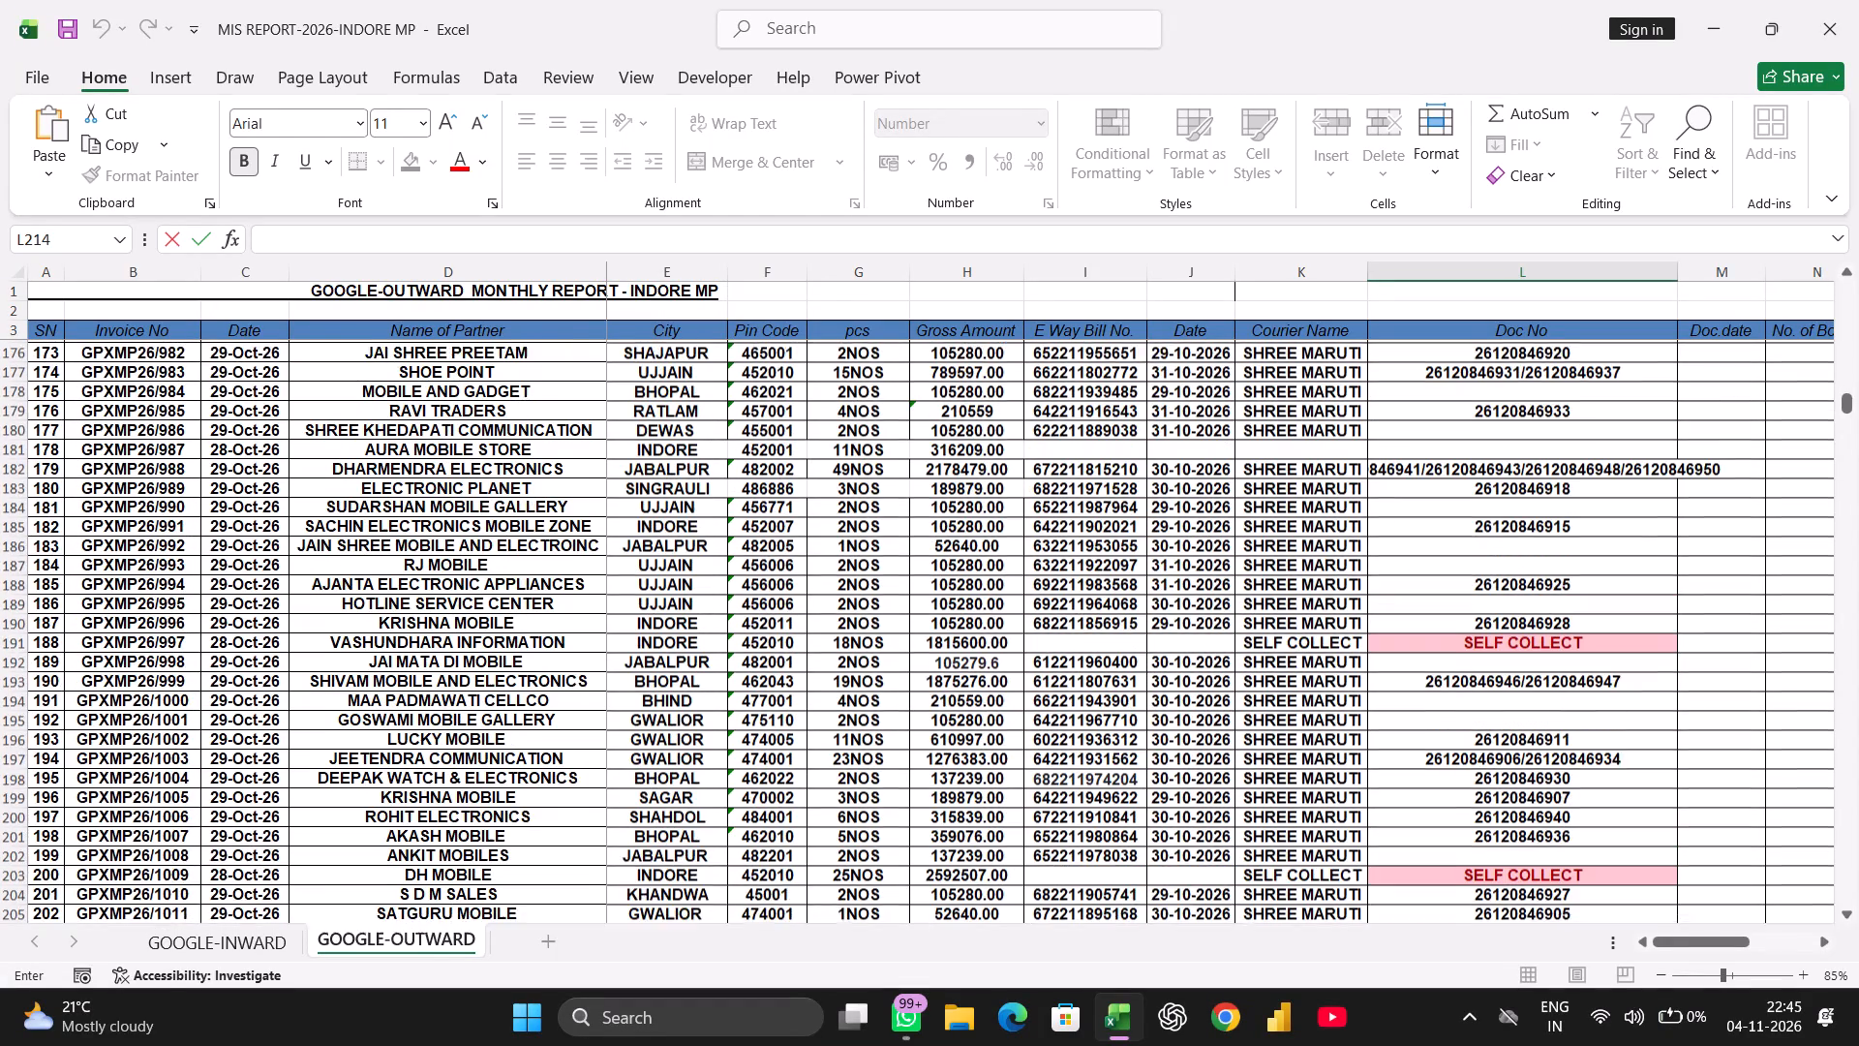
scroll(557, 707, "up", 1)
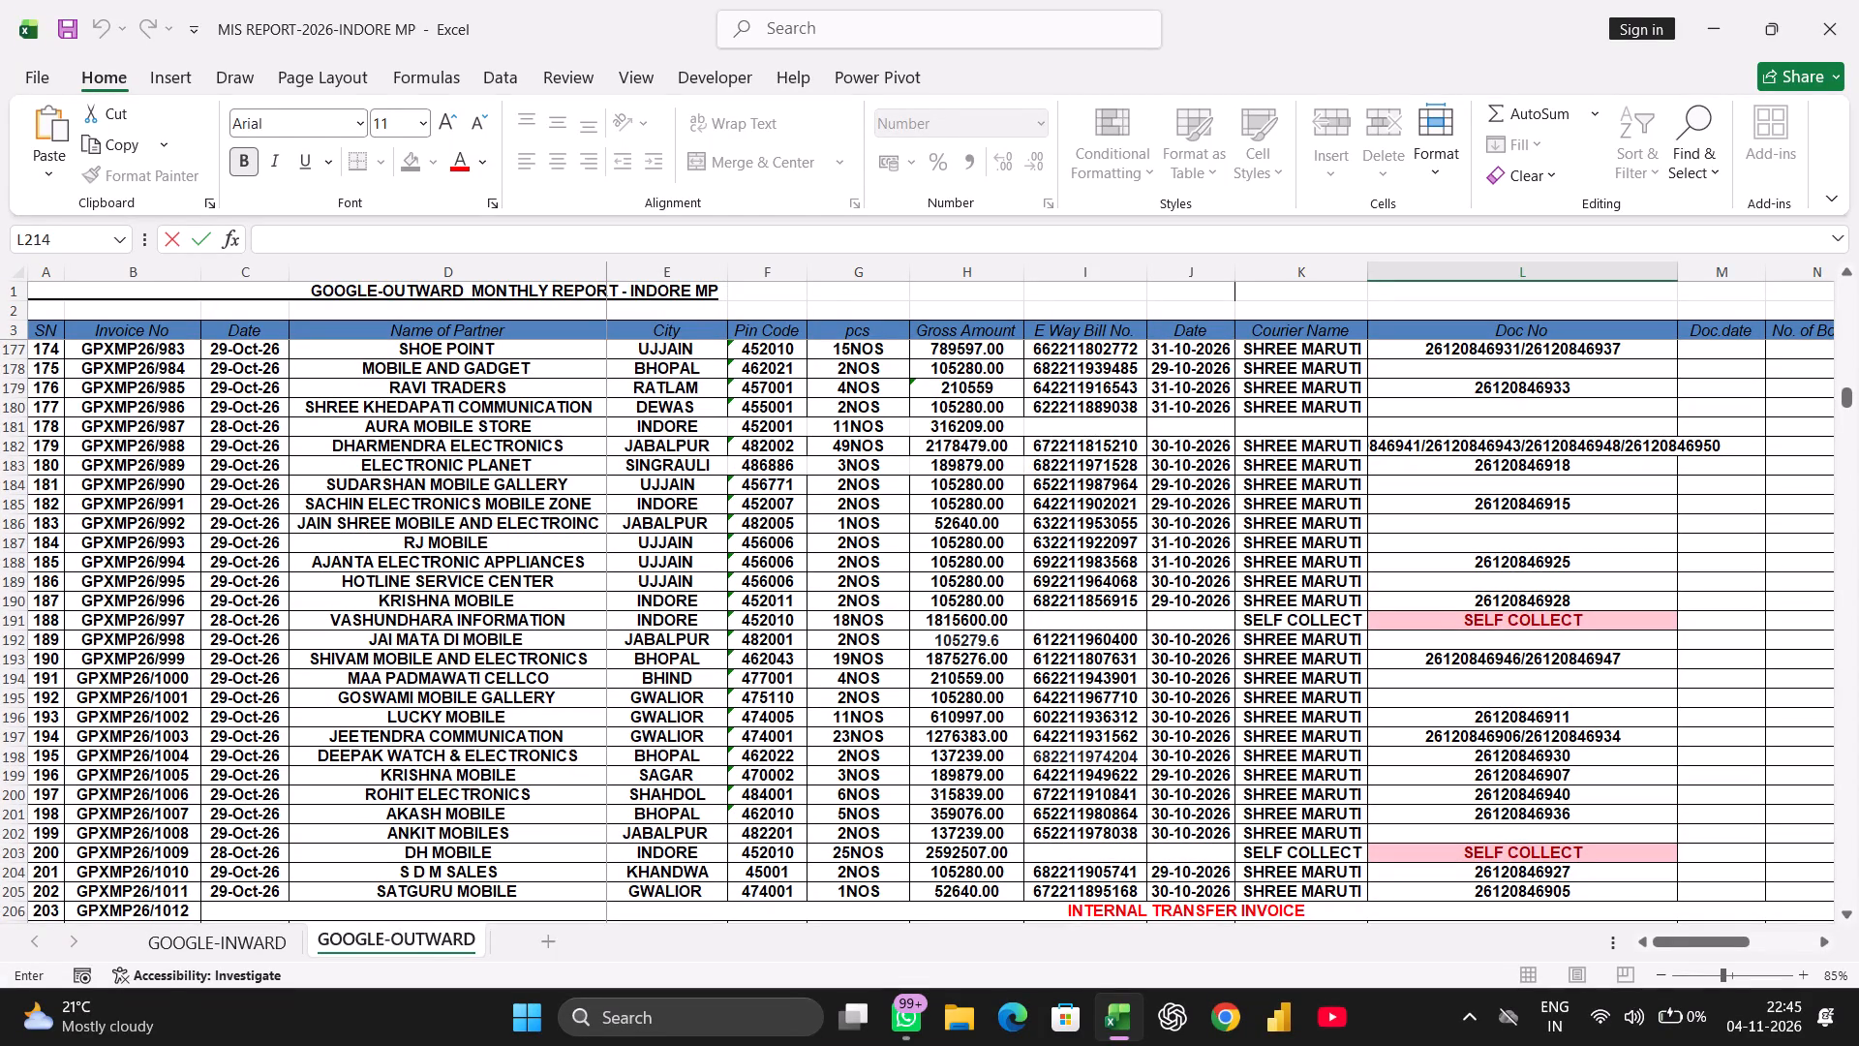
double_click(1463, 588)
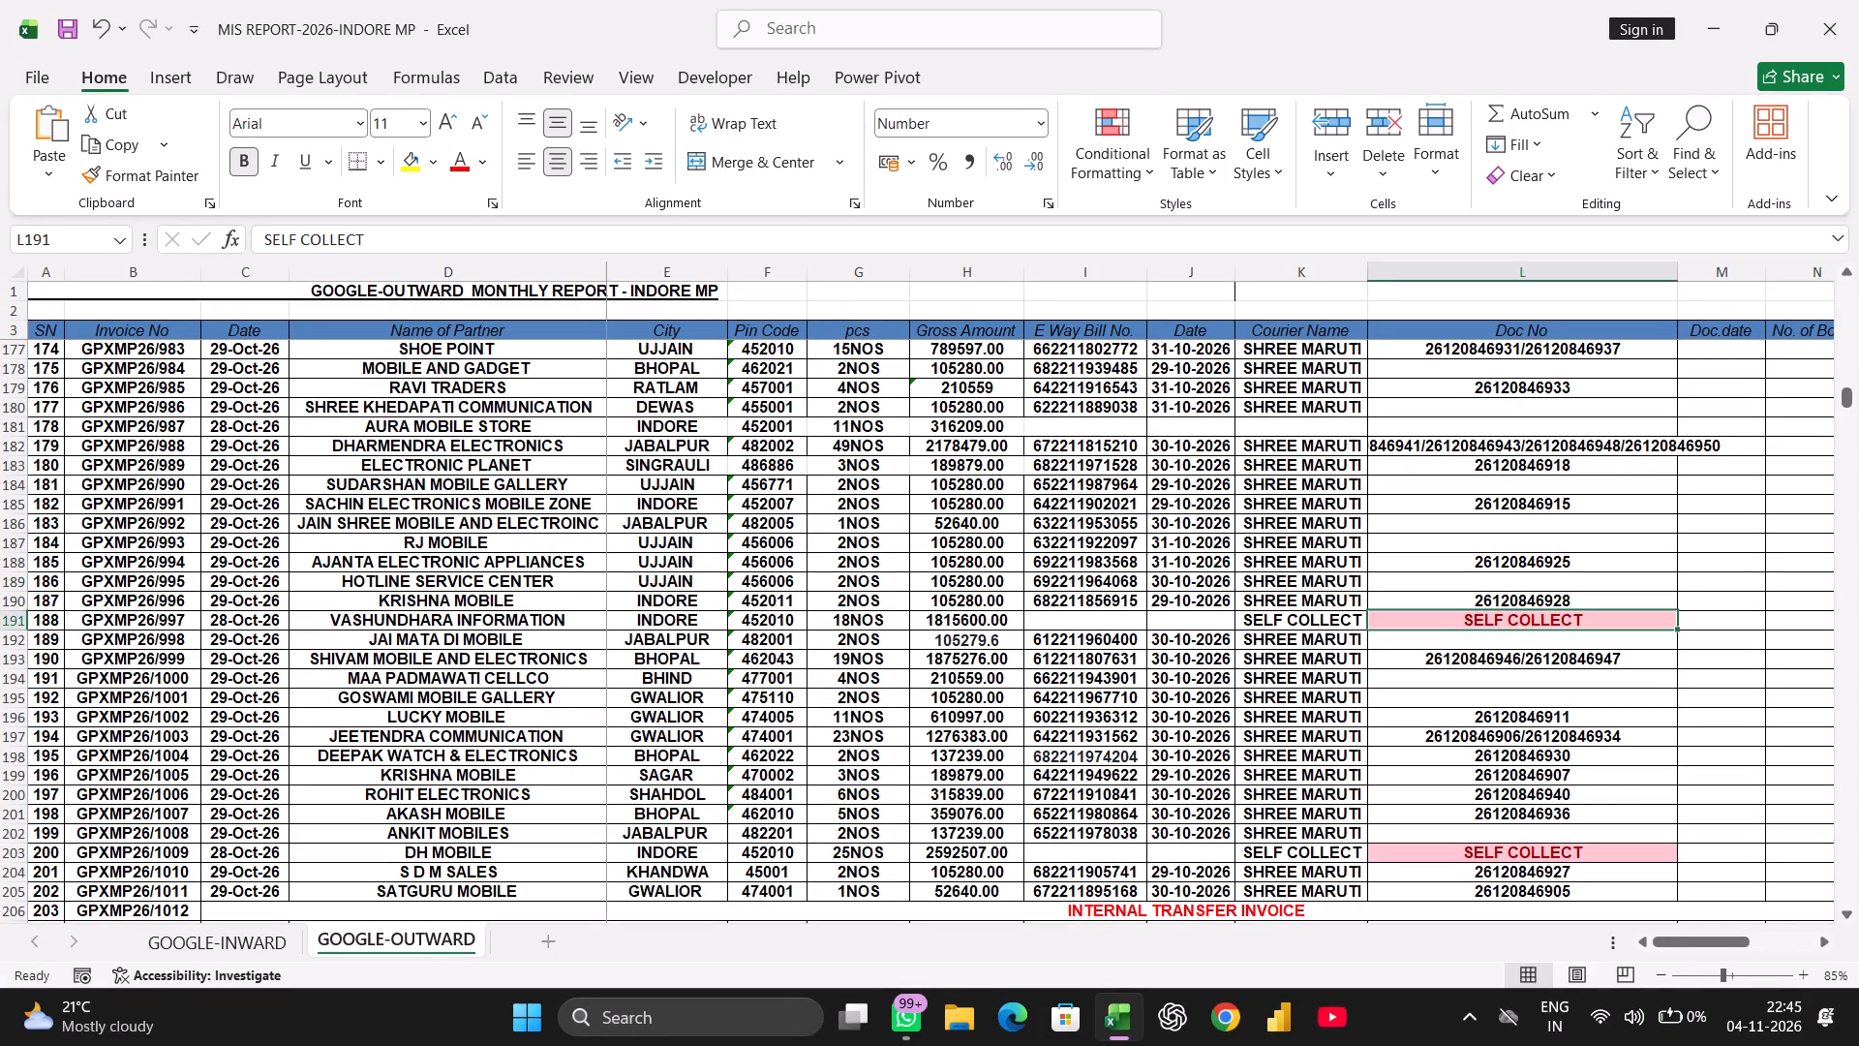
double_click(1484, 583)
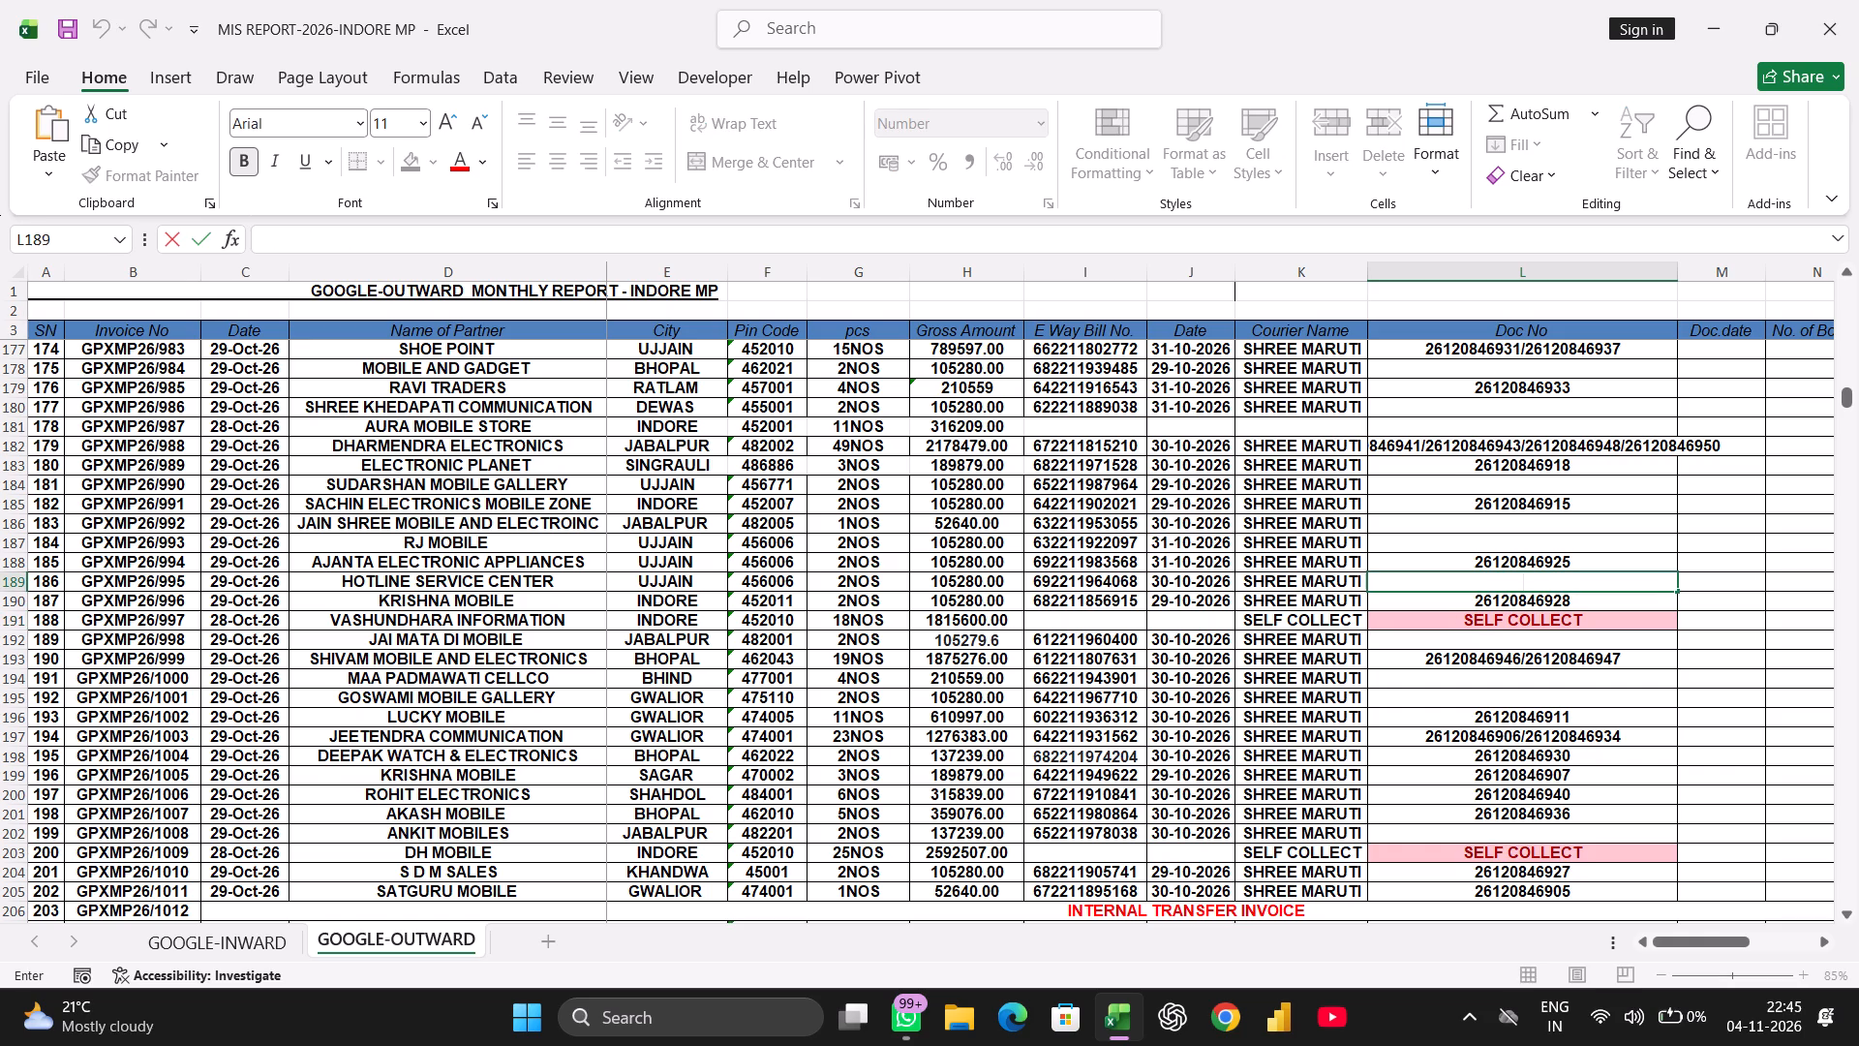
key("ctrl+v")
type("921")
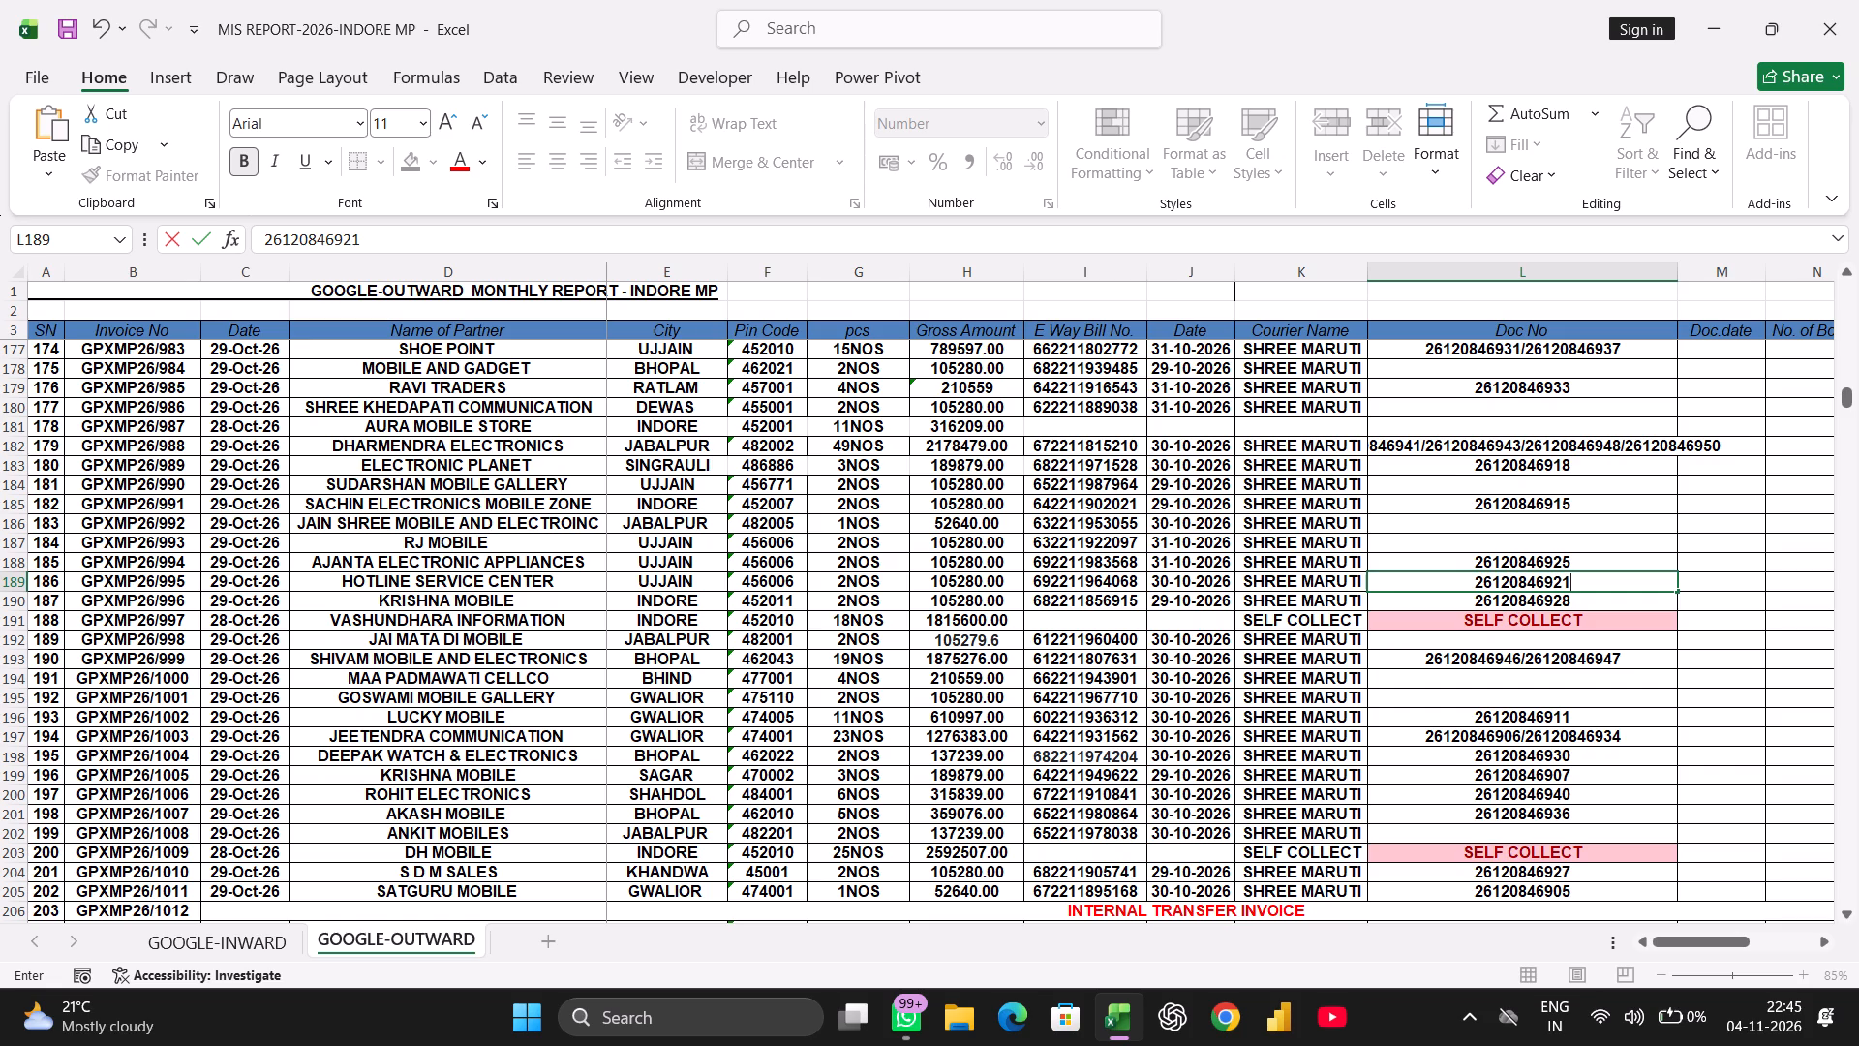
Enter the Doc No prefix 26120846 for invoice GPXMP26/986, SHREE KHEDAPATI COMMUNICATION in DEWAS.
double_click(1456, 404)
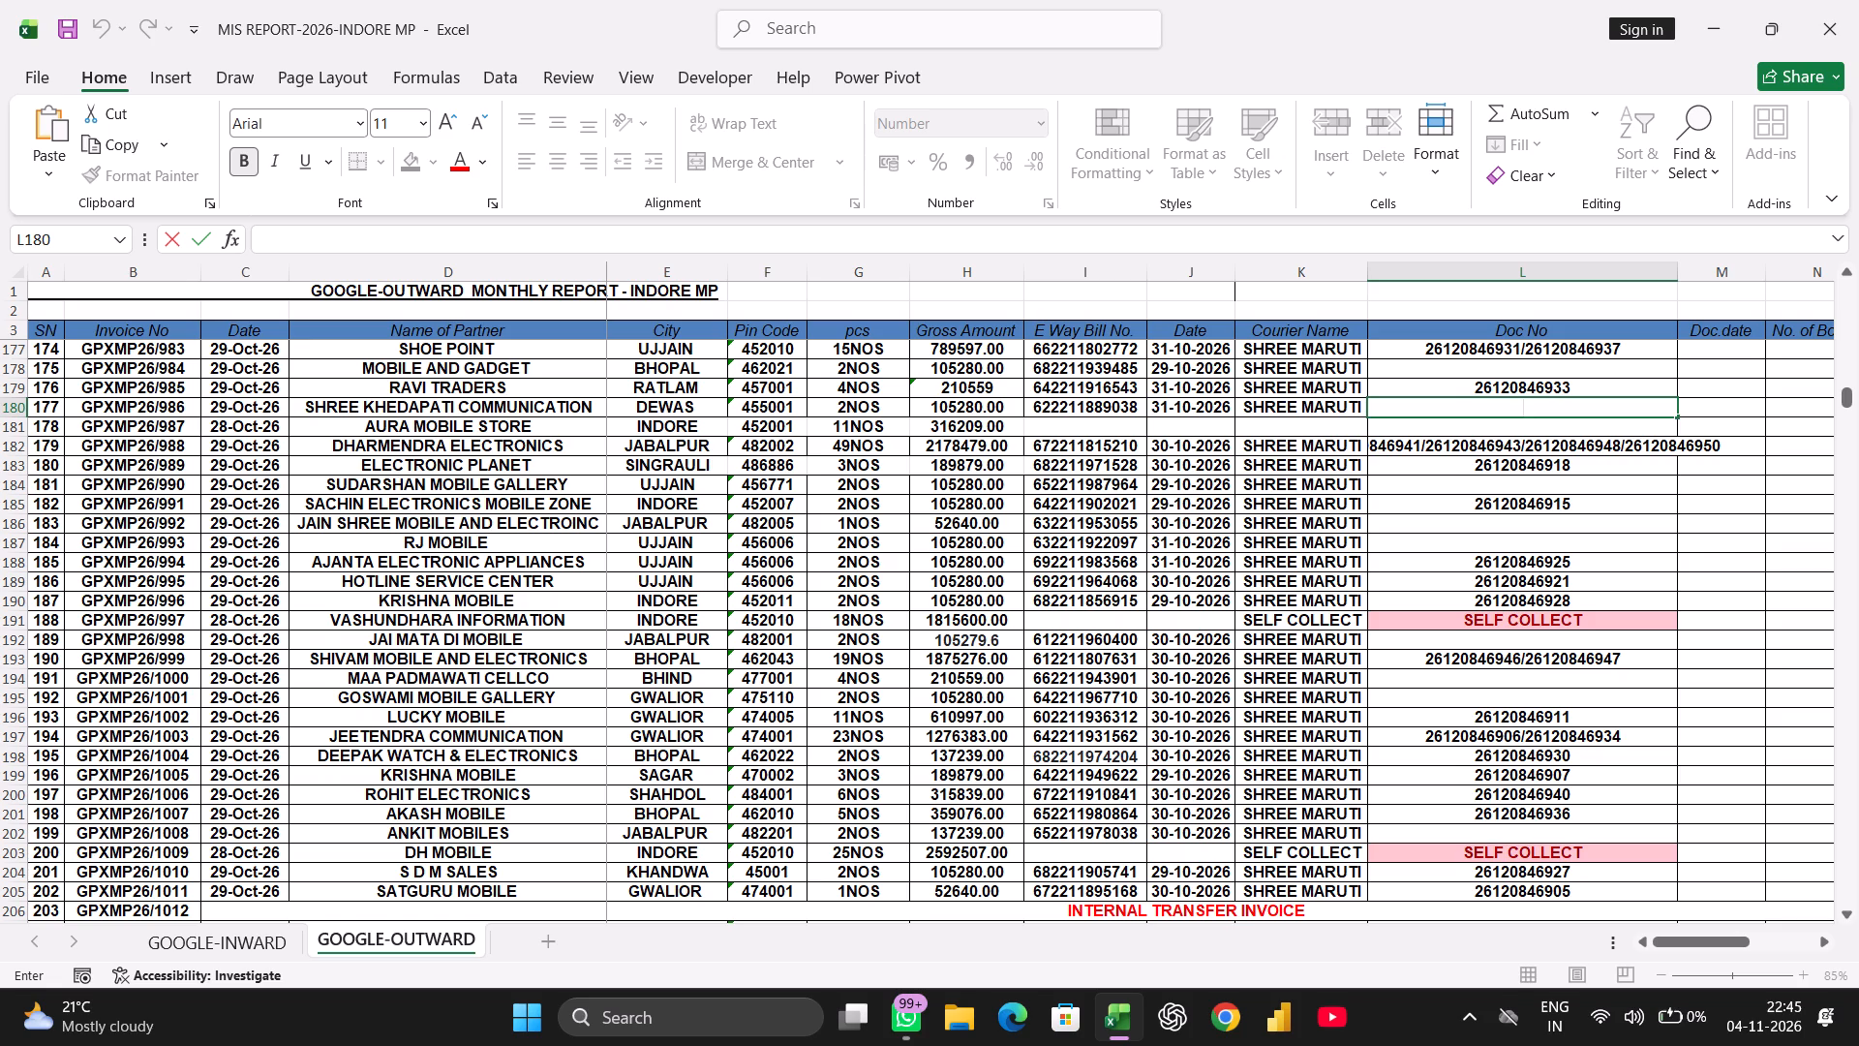
key("ctrl+v")
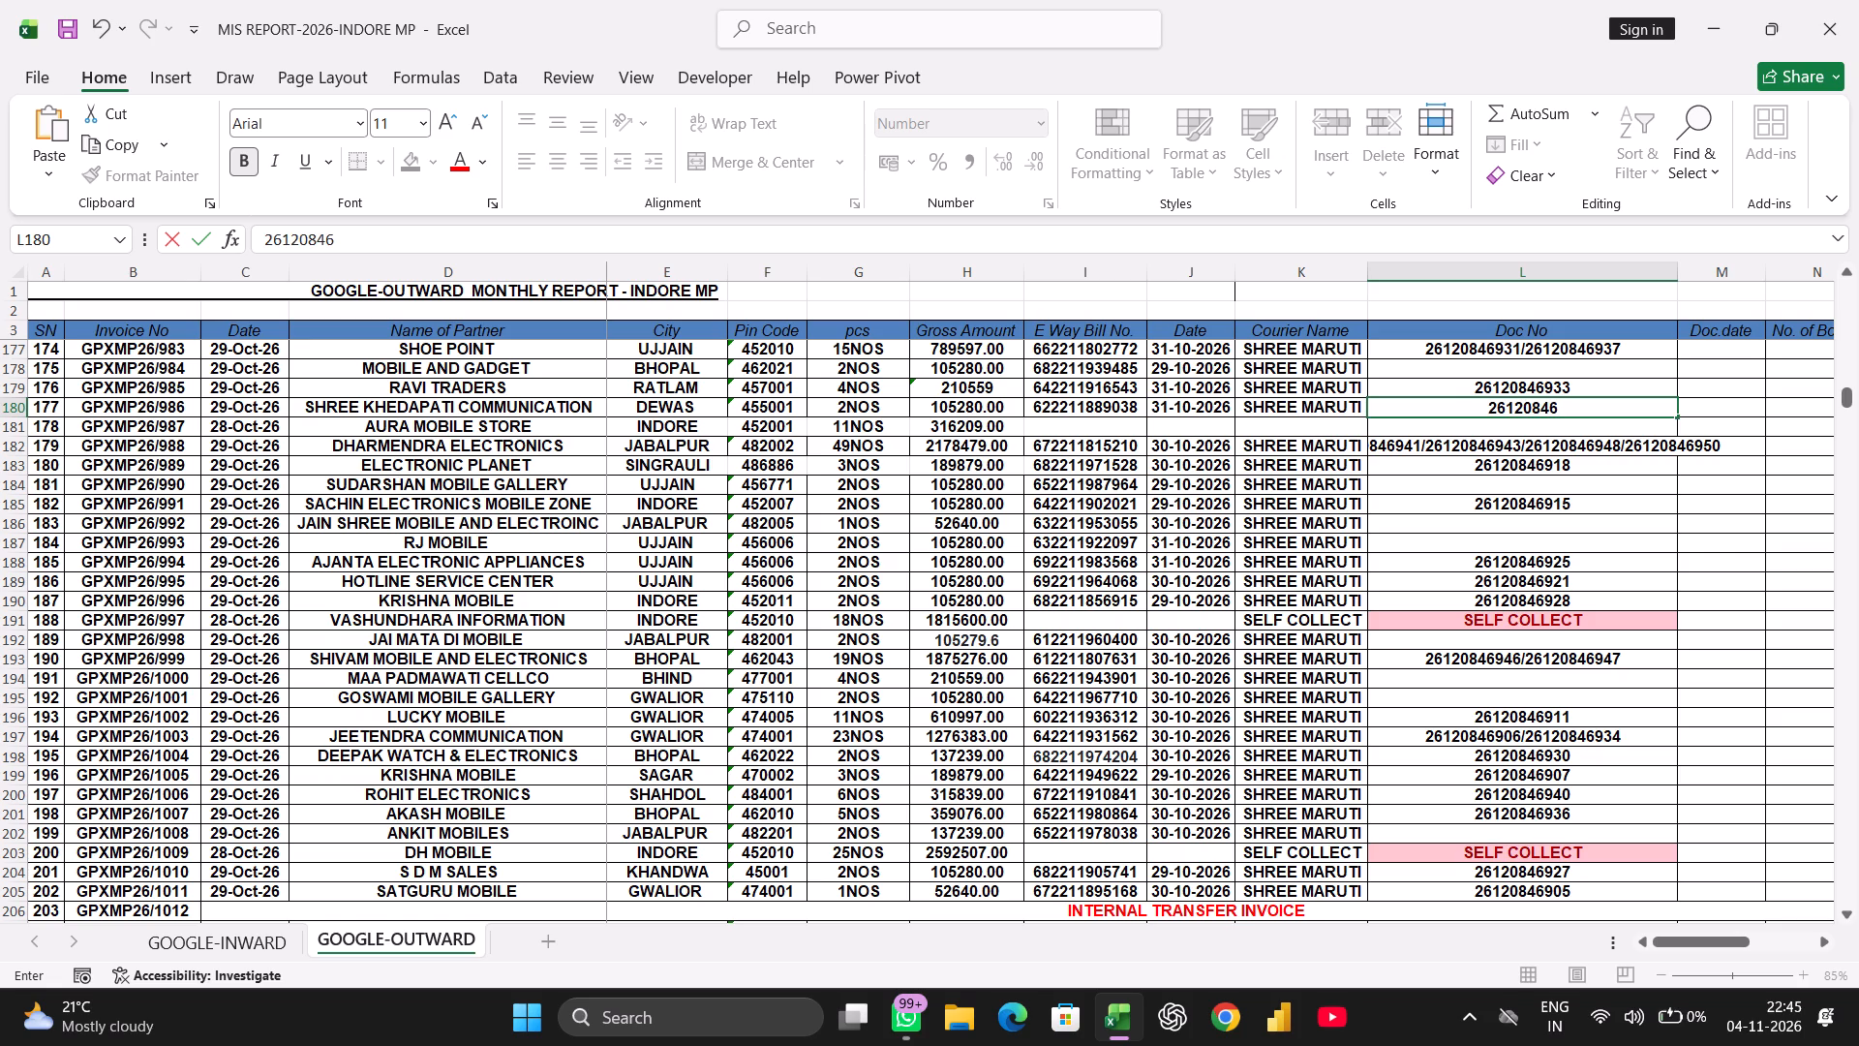
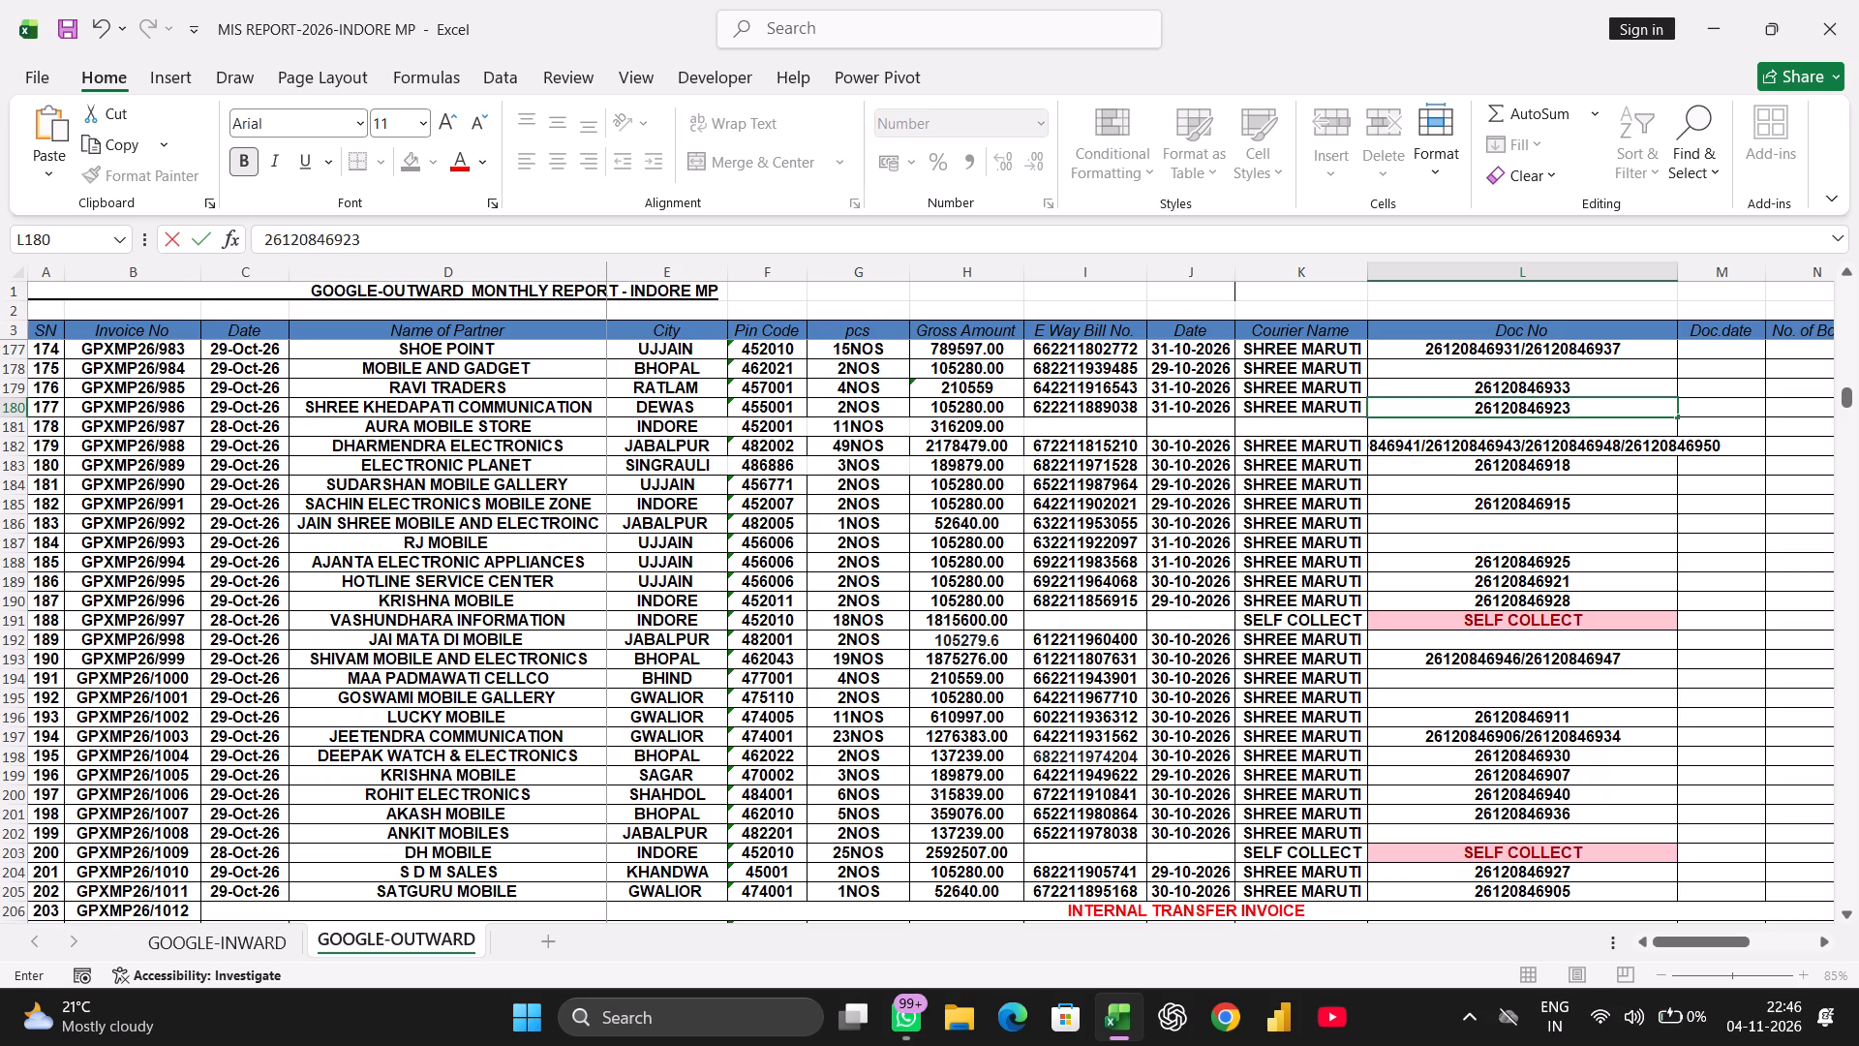
Enter the Doc No prefix 26120846 for invoice GPXMP26/998, JAI MATA DI MOBILE in JABALPUR.
scroll(390, 569, "up", 1)
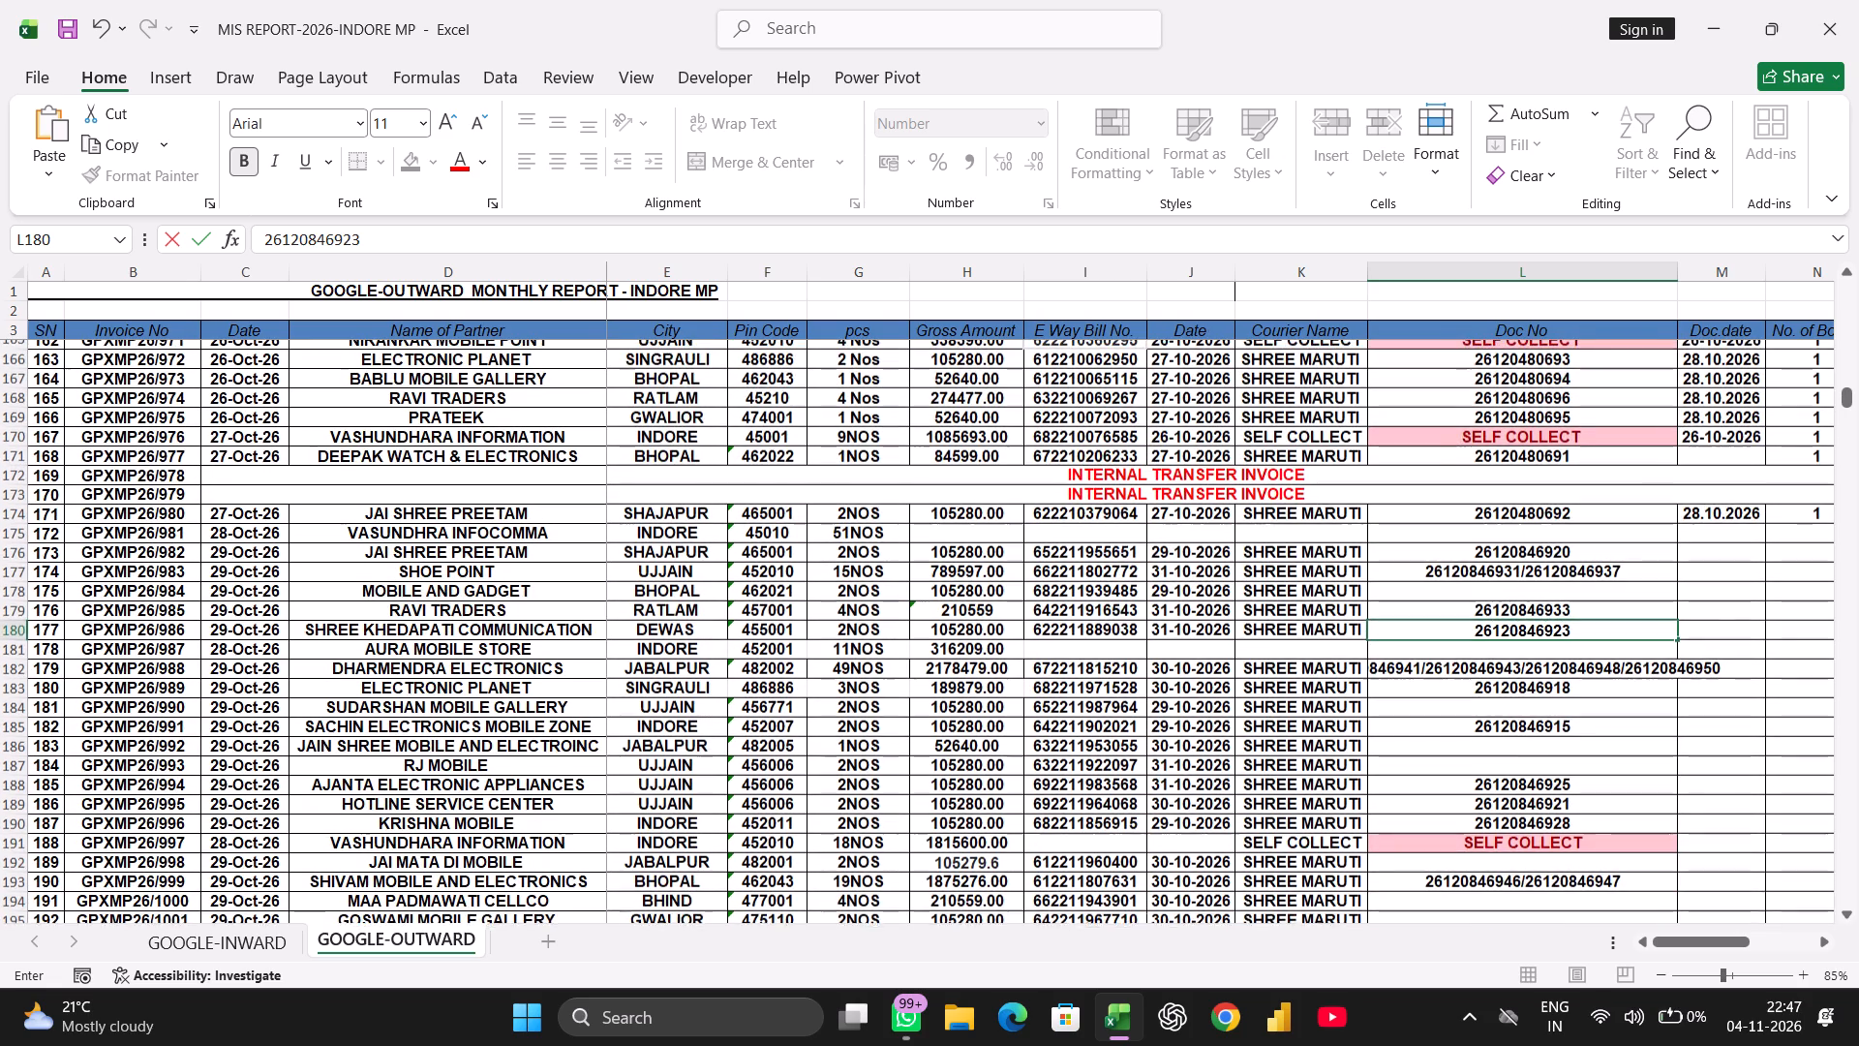
scroll(390, 569, "up", 1)
scroll(390, 569, "down", 2)
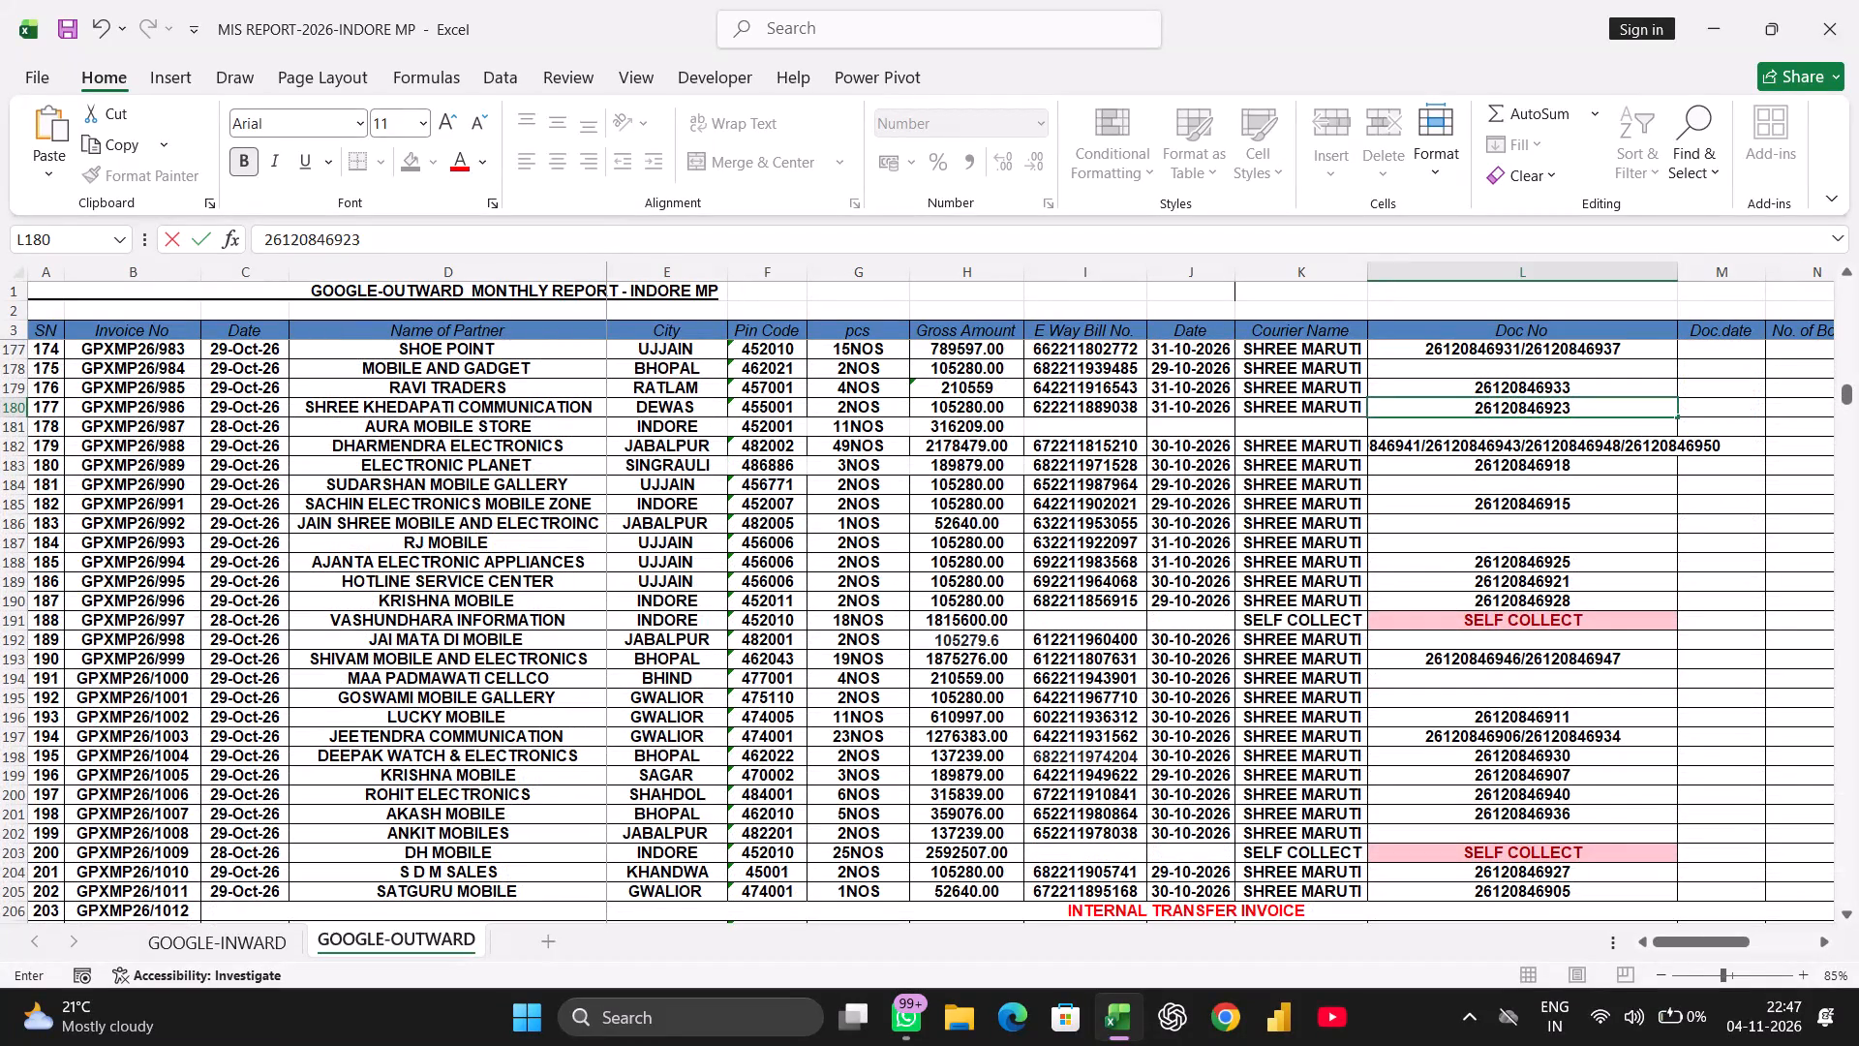
scroll(390, 569, "down", 1)
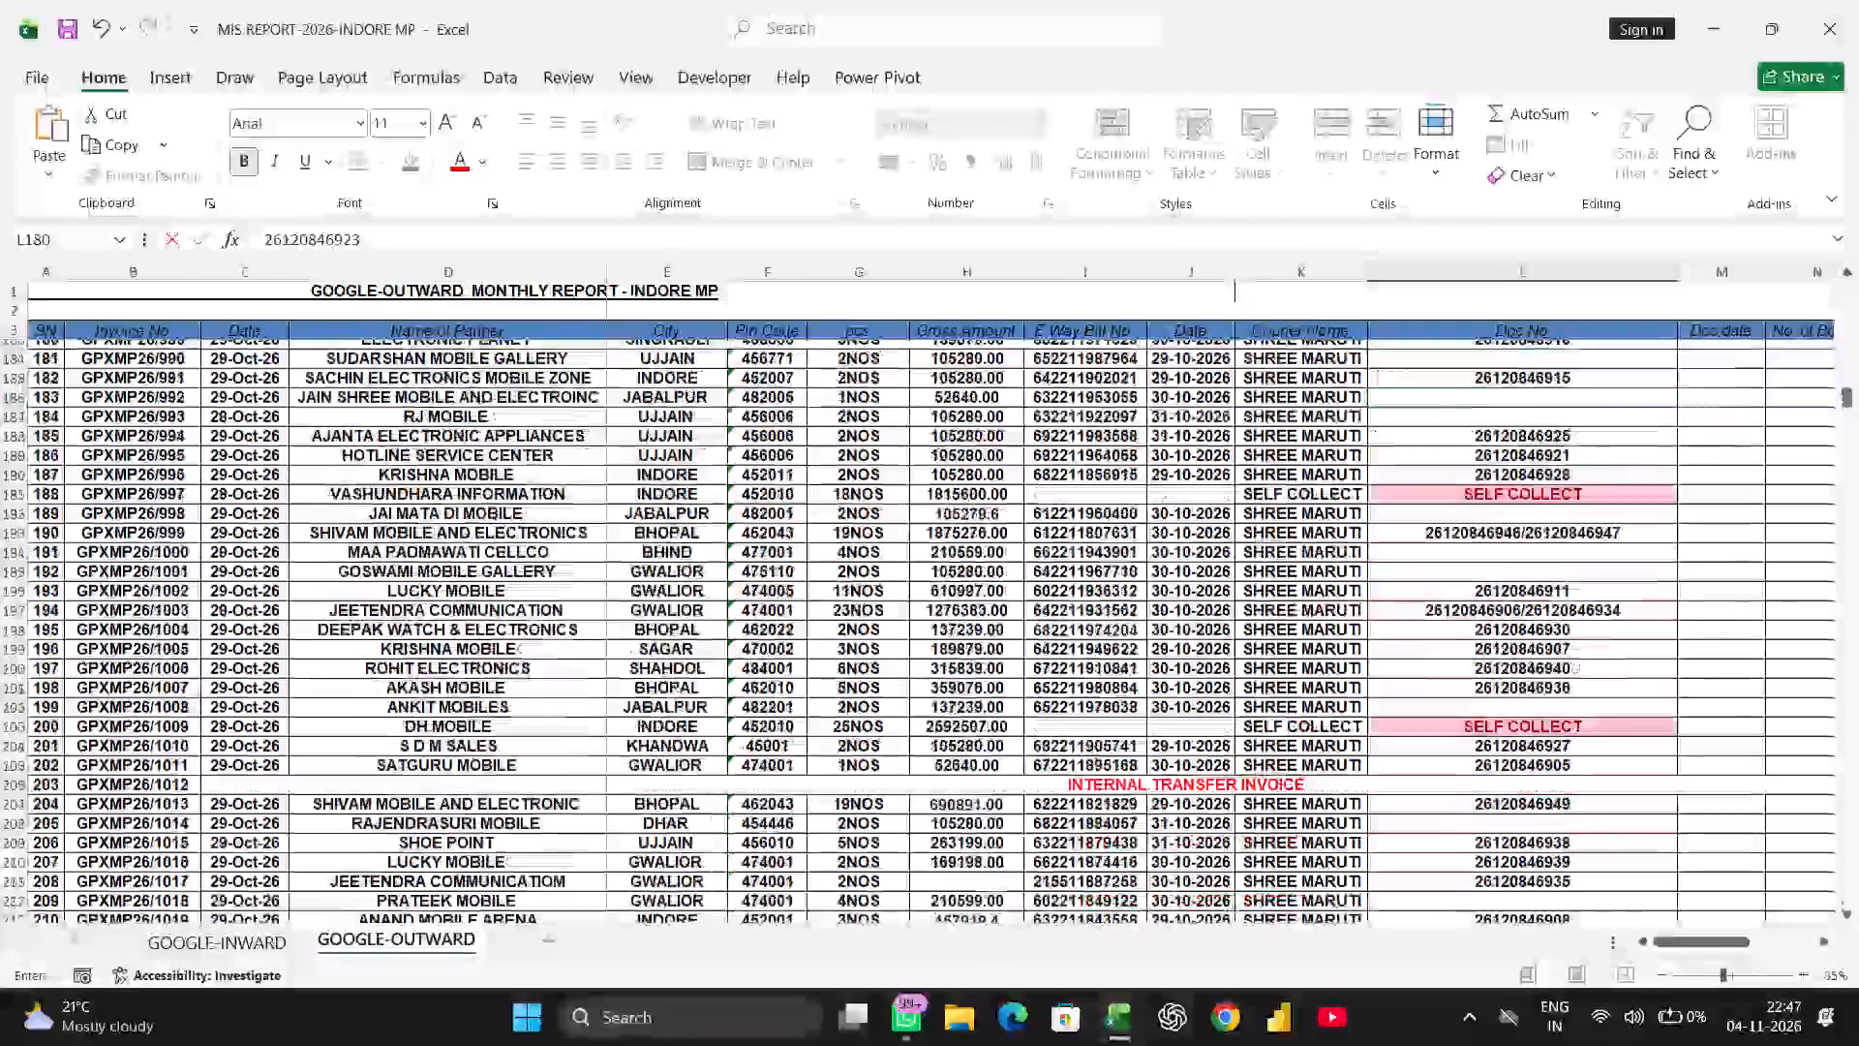
scroll(390, 569, "down", 1)
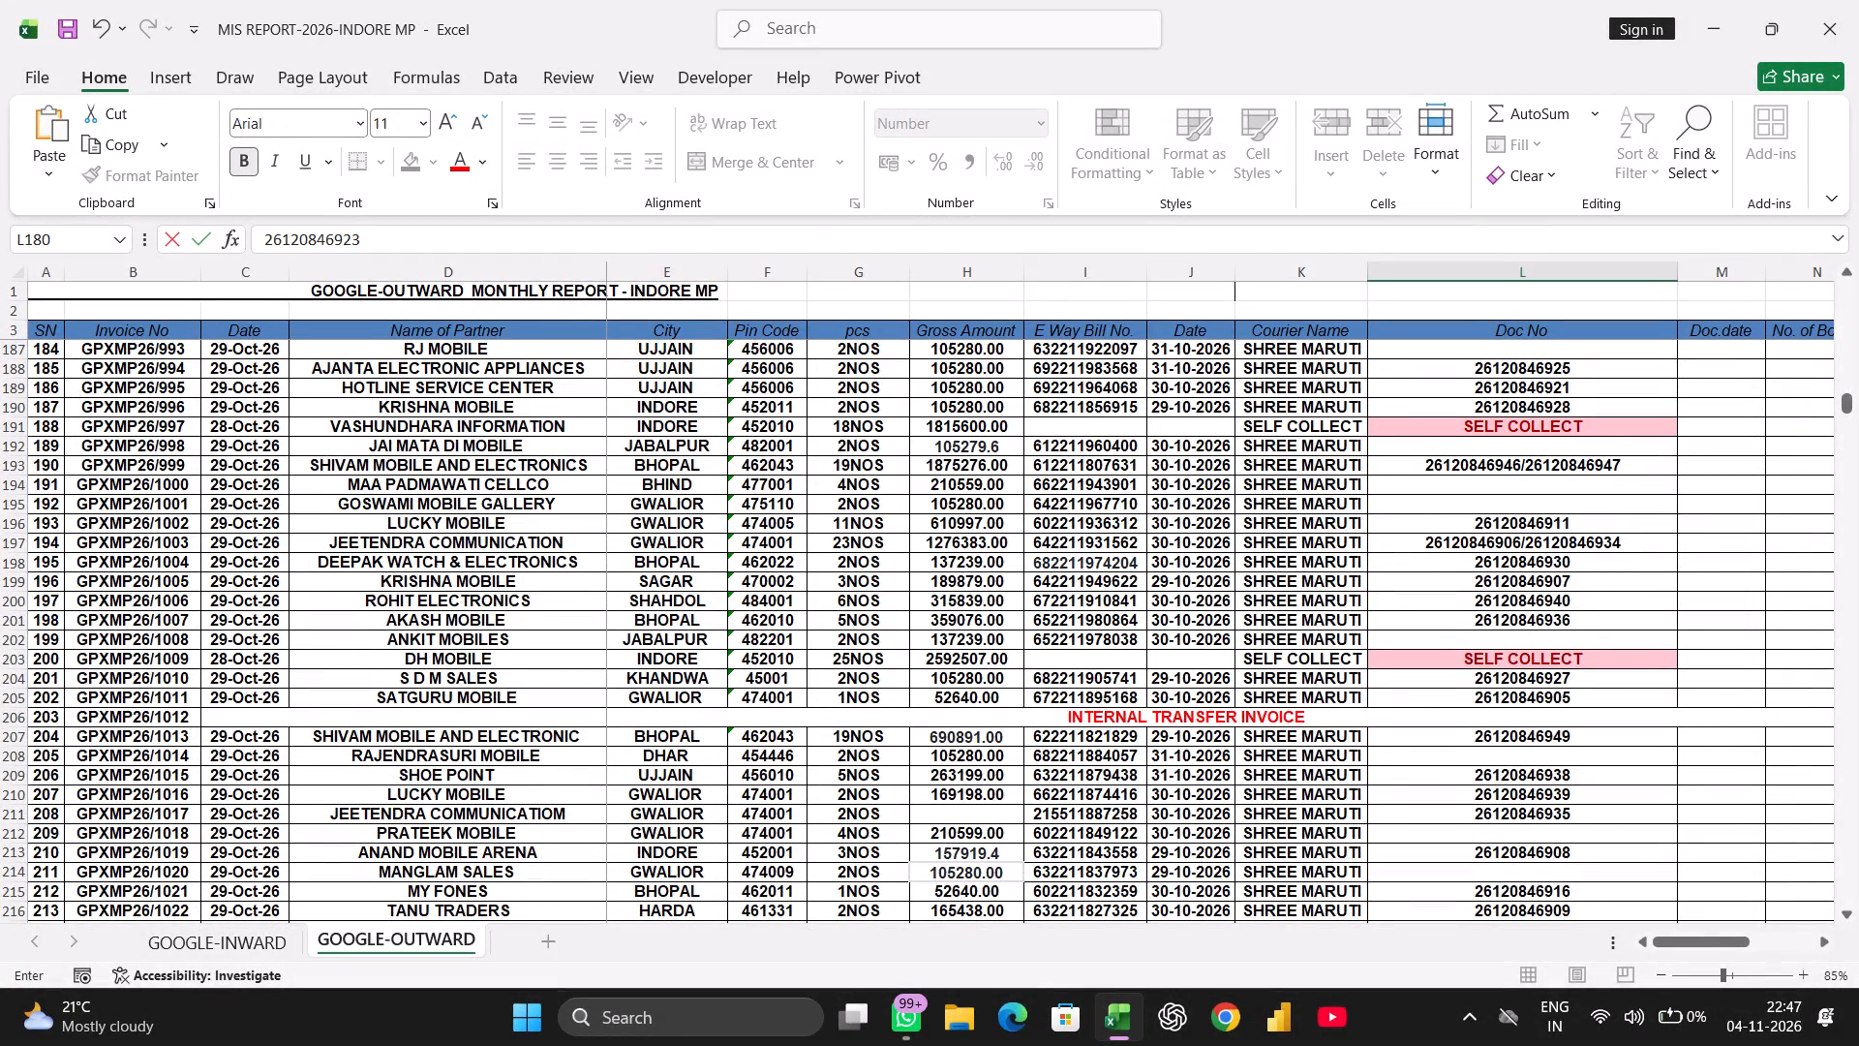
scroll(461, 403, "up", 2)
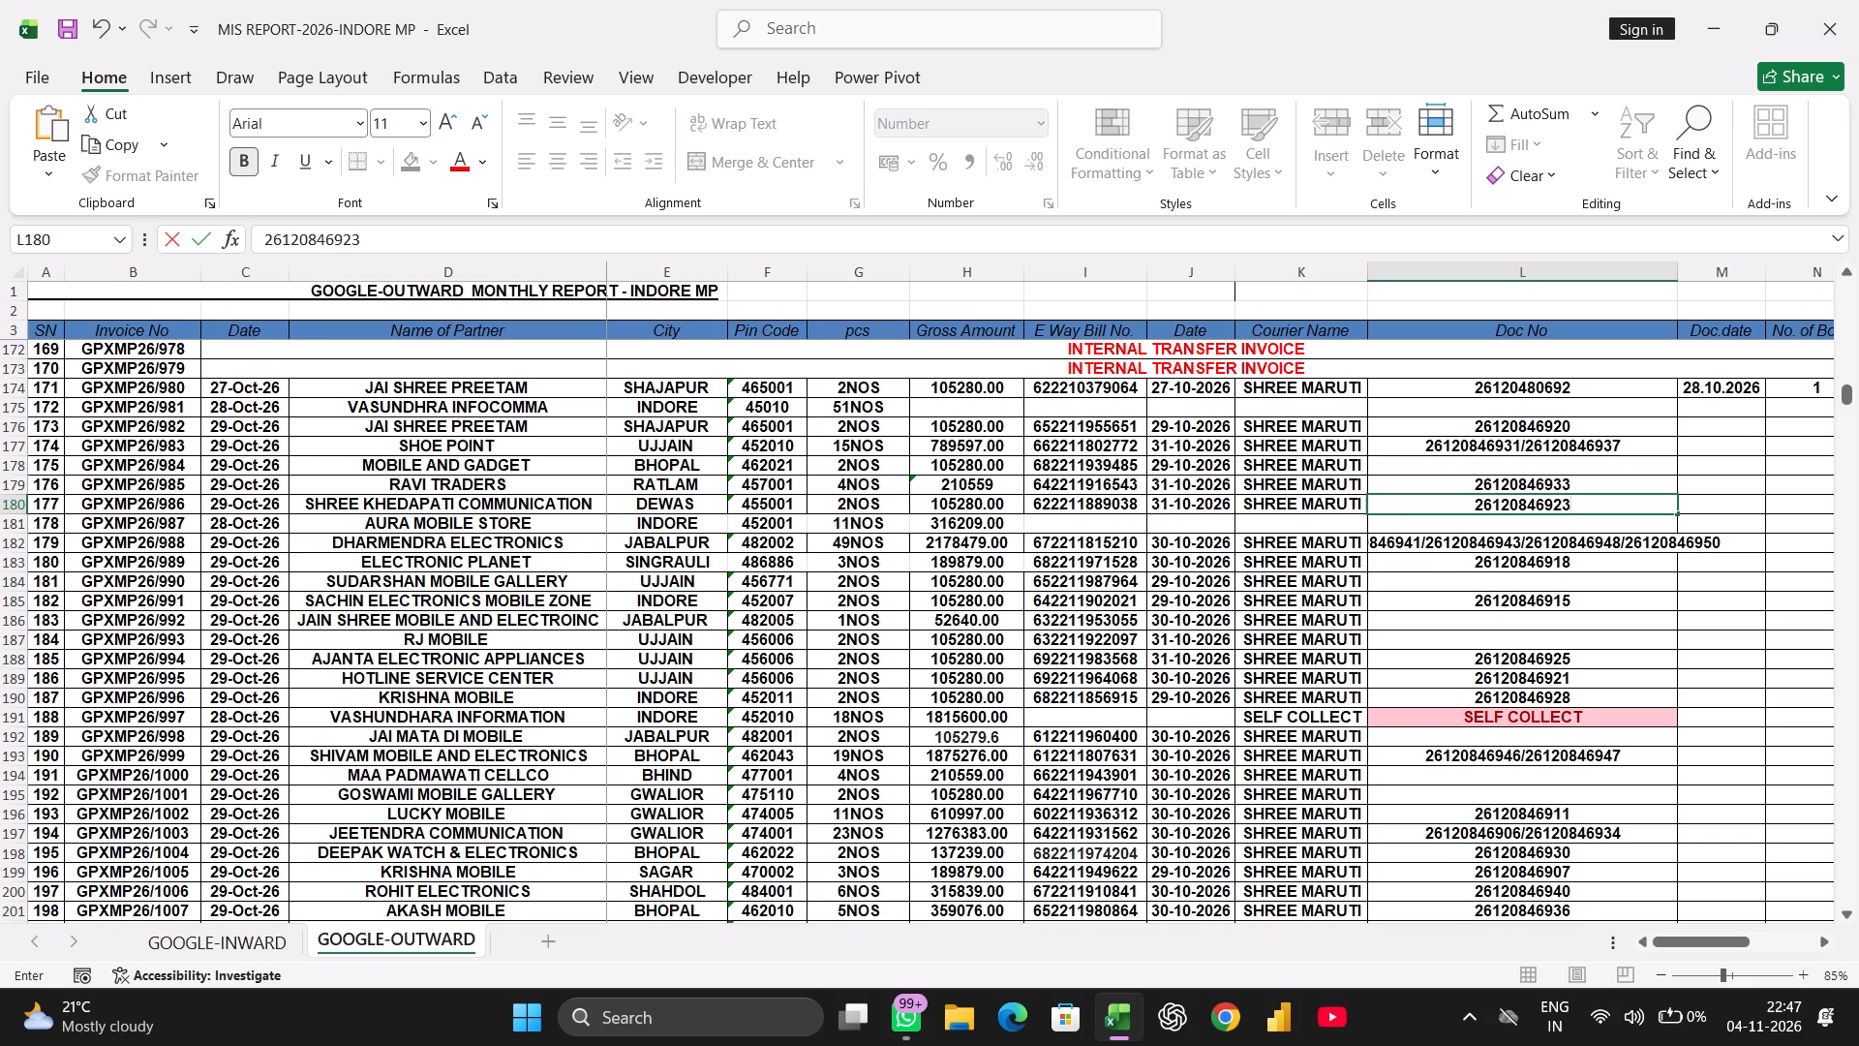
scroll(461, 687, "down", 1)
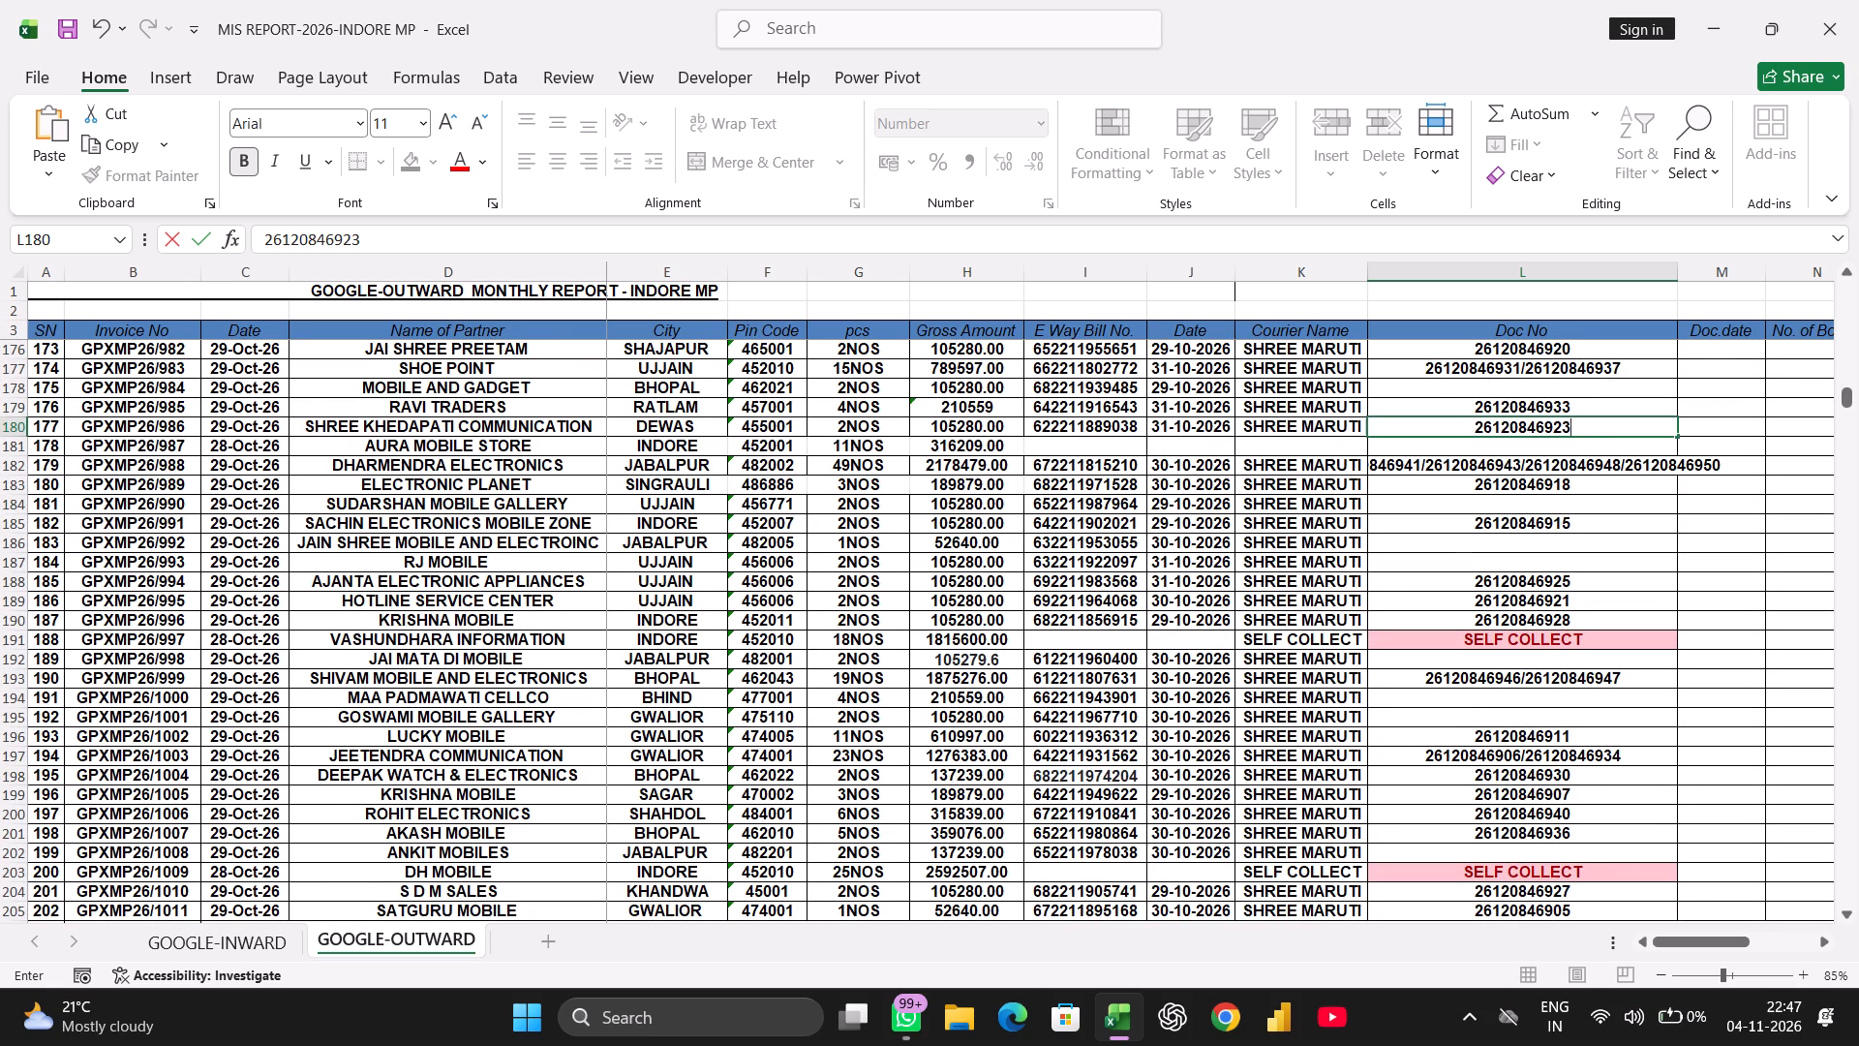
scroll(461, 687, "down", 1)
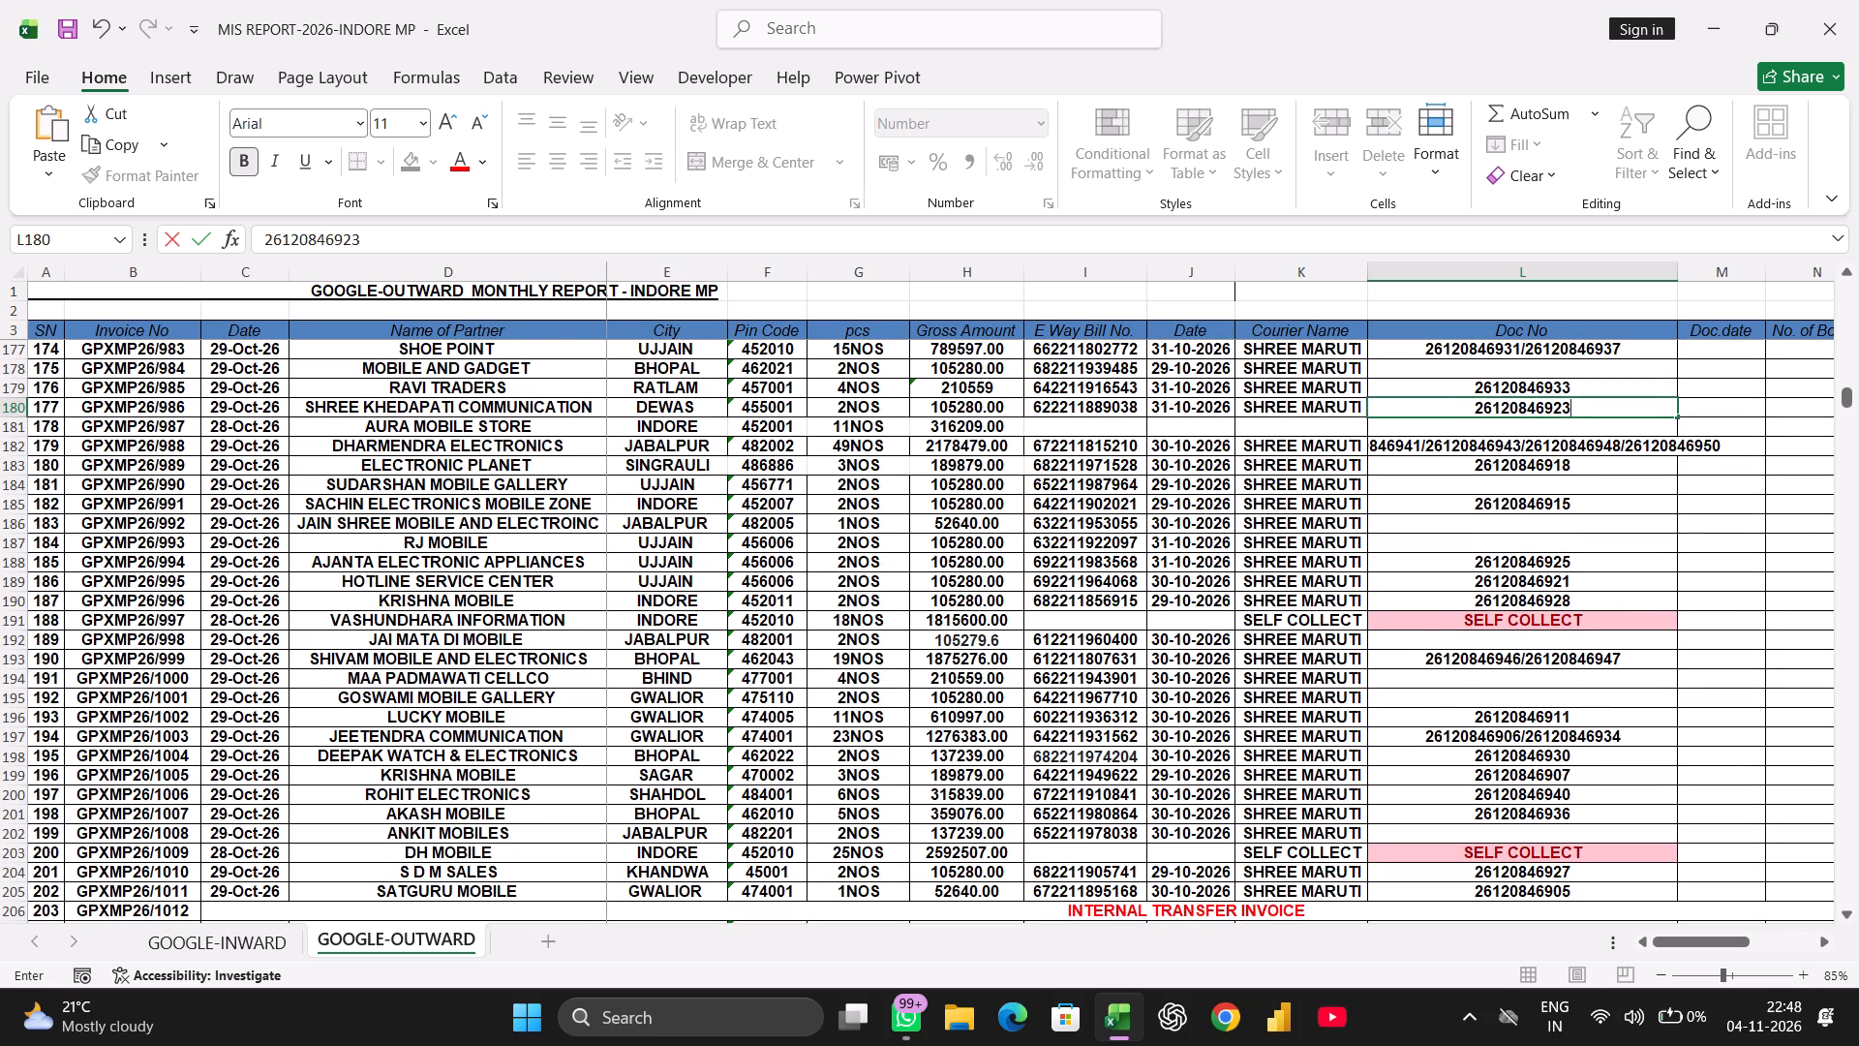
double_click(1435, 641)
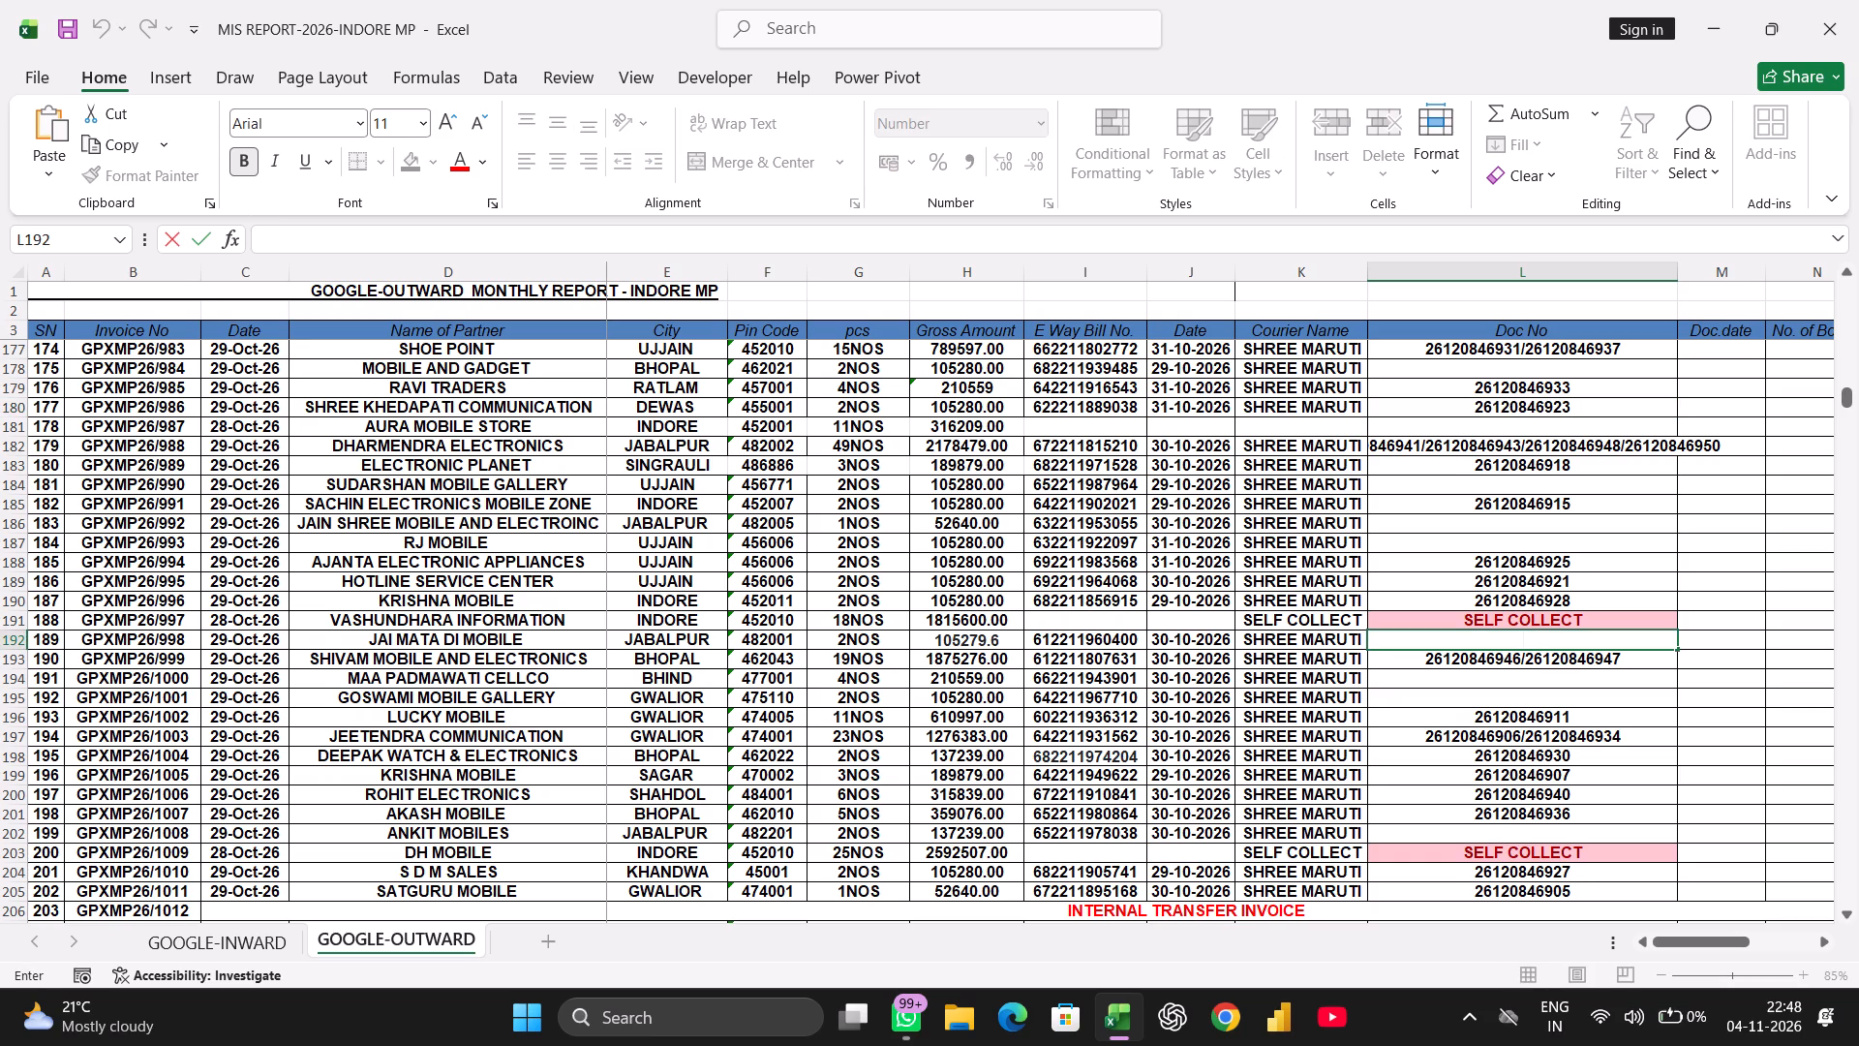
key("ctrl+v")
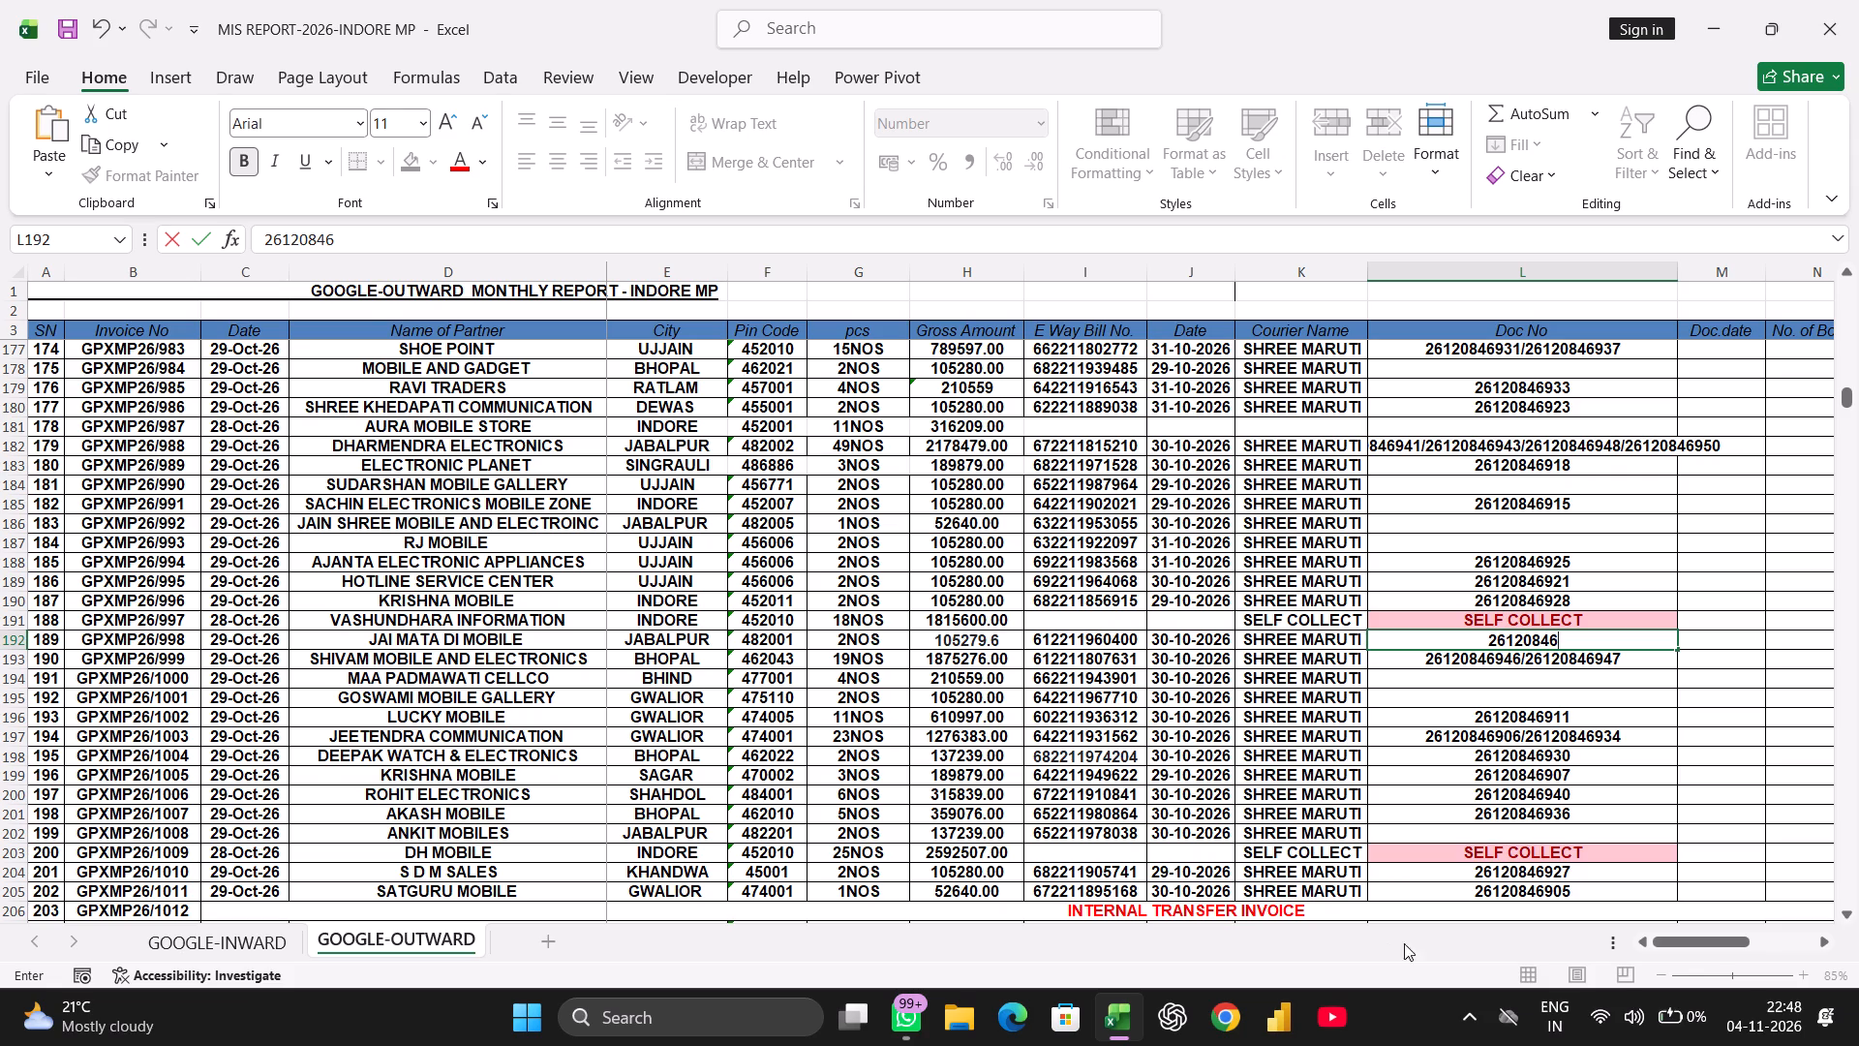
double_click(1448, 833)
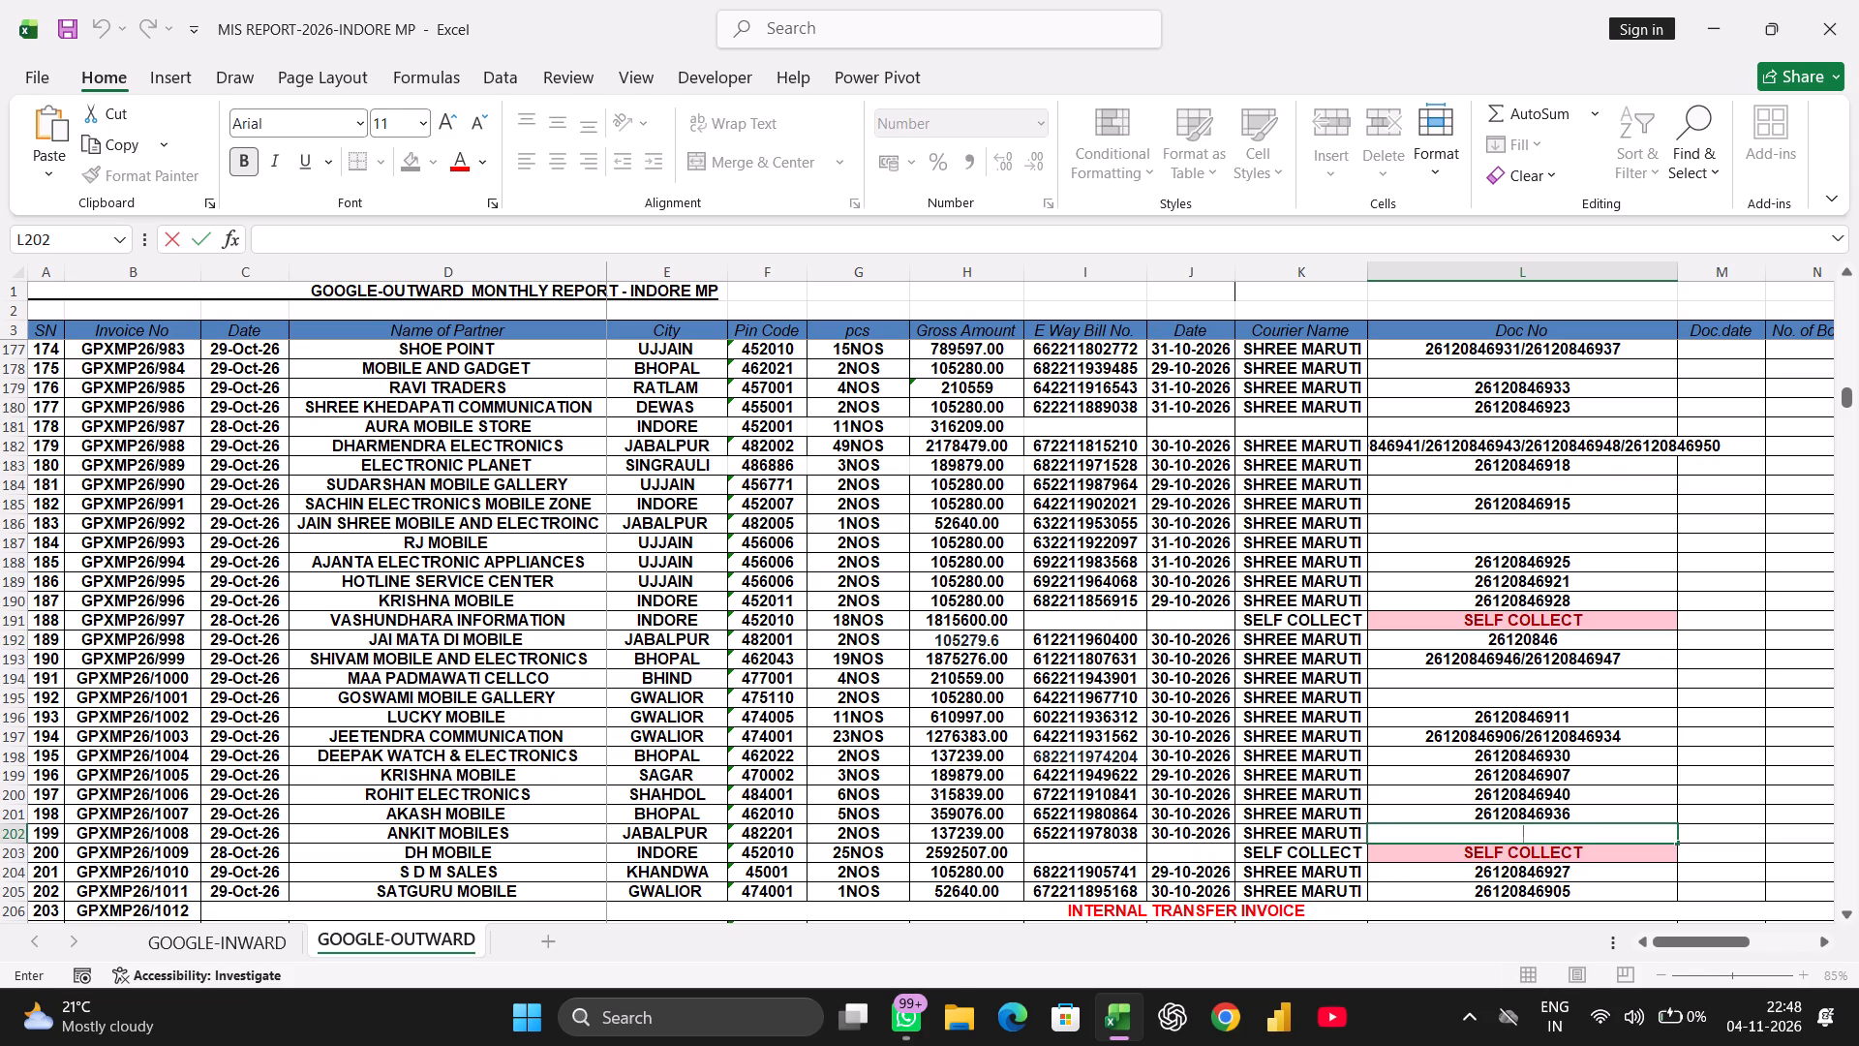
key("ctrl+v")
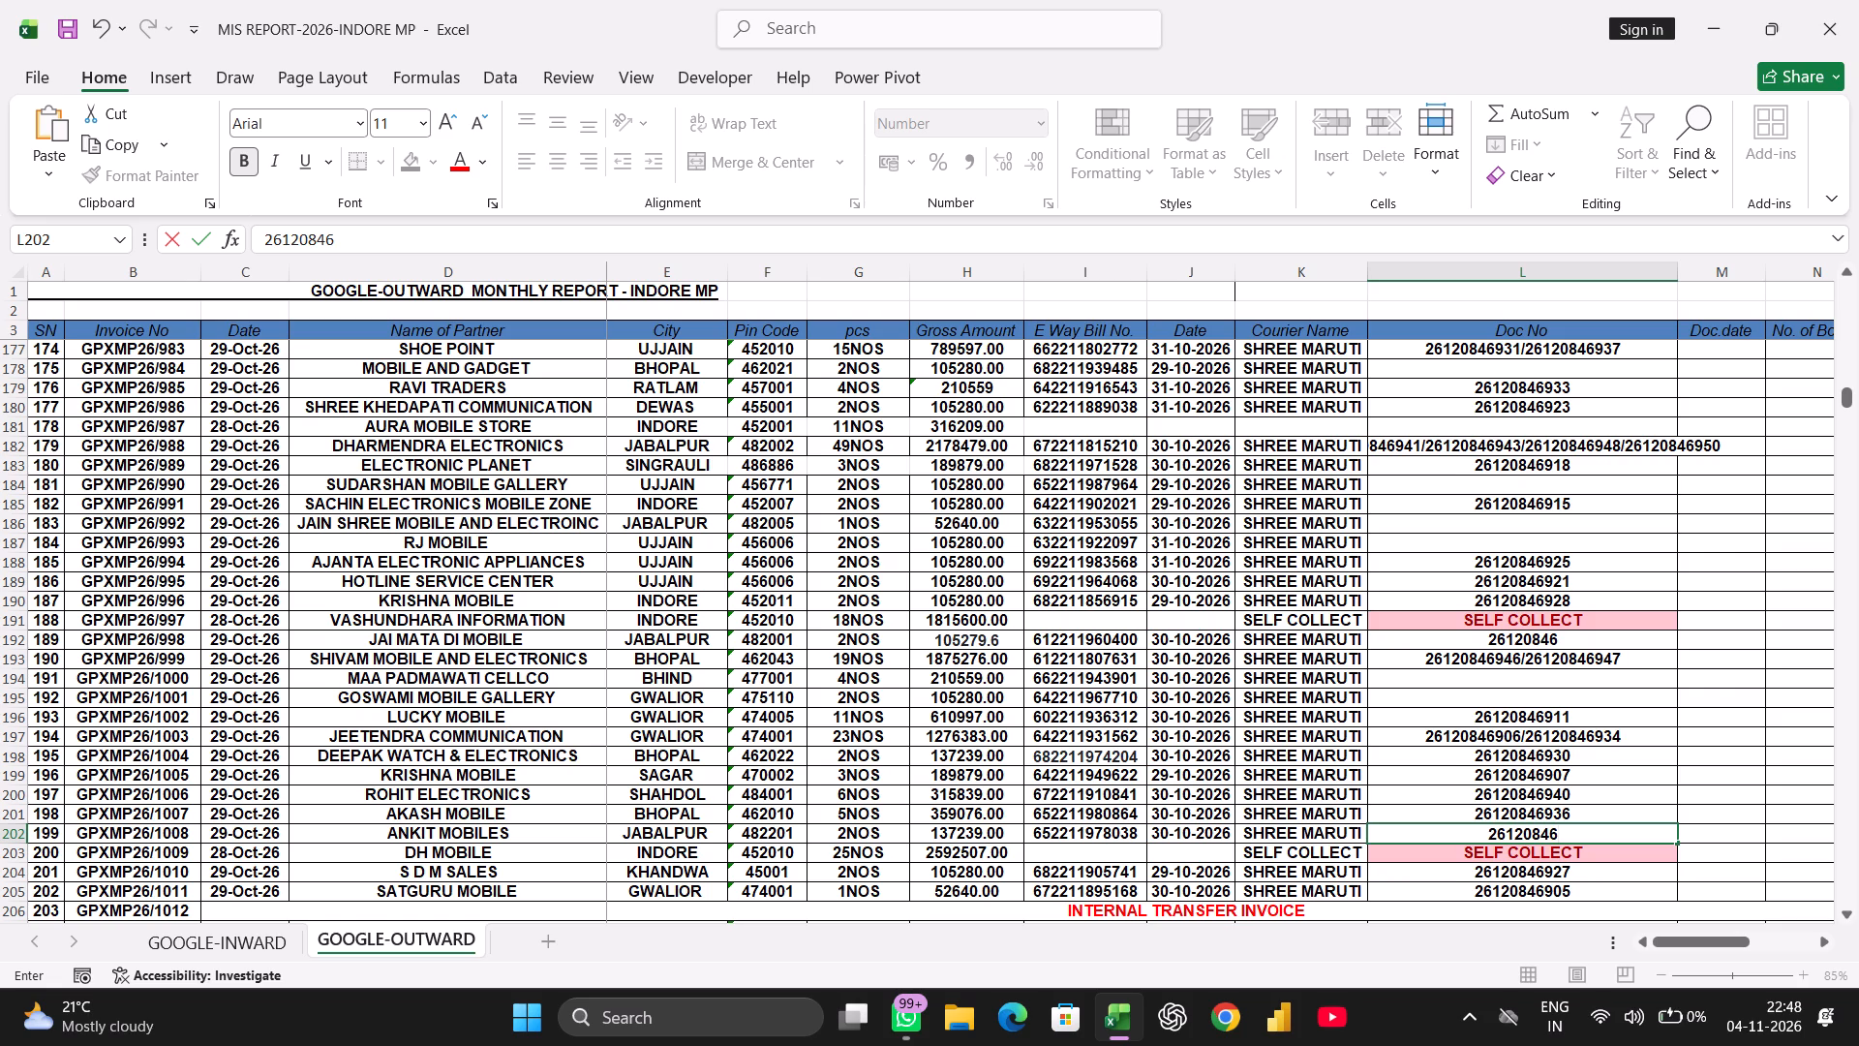
type("913")
double_click(1584, 638)
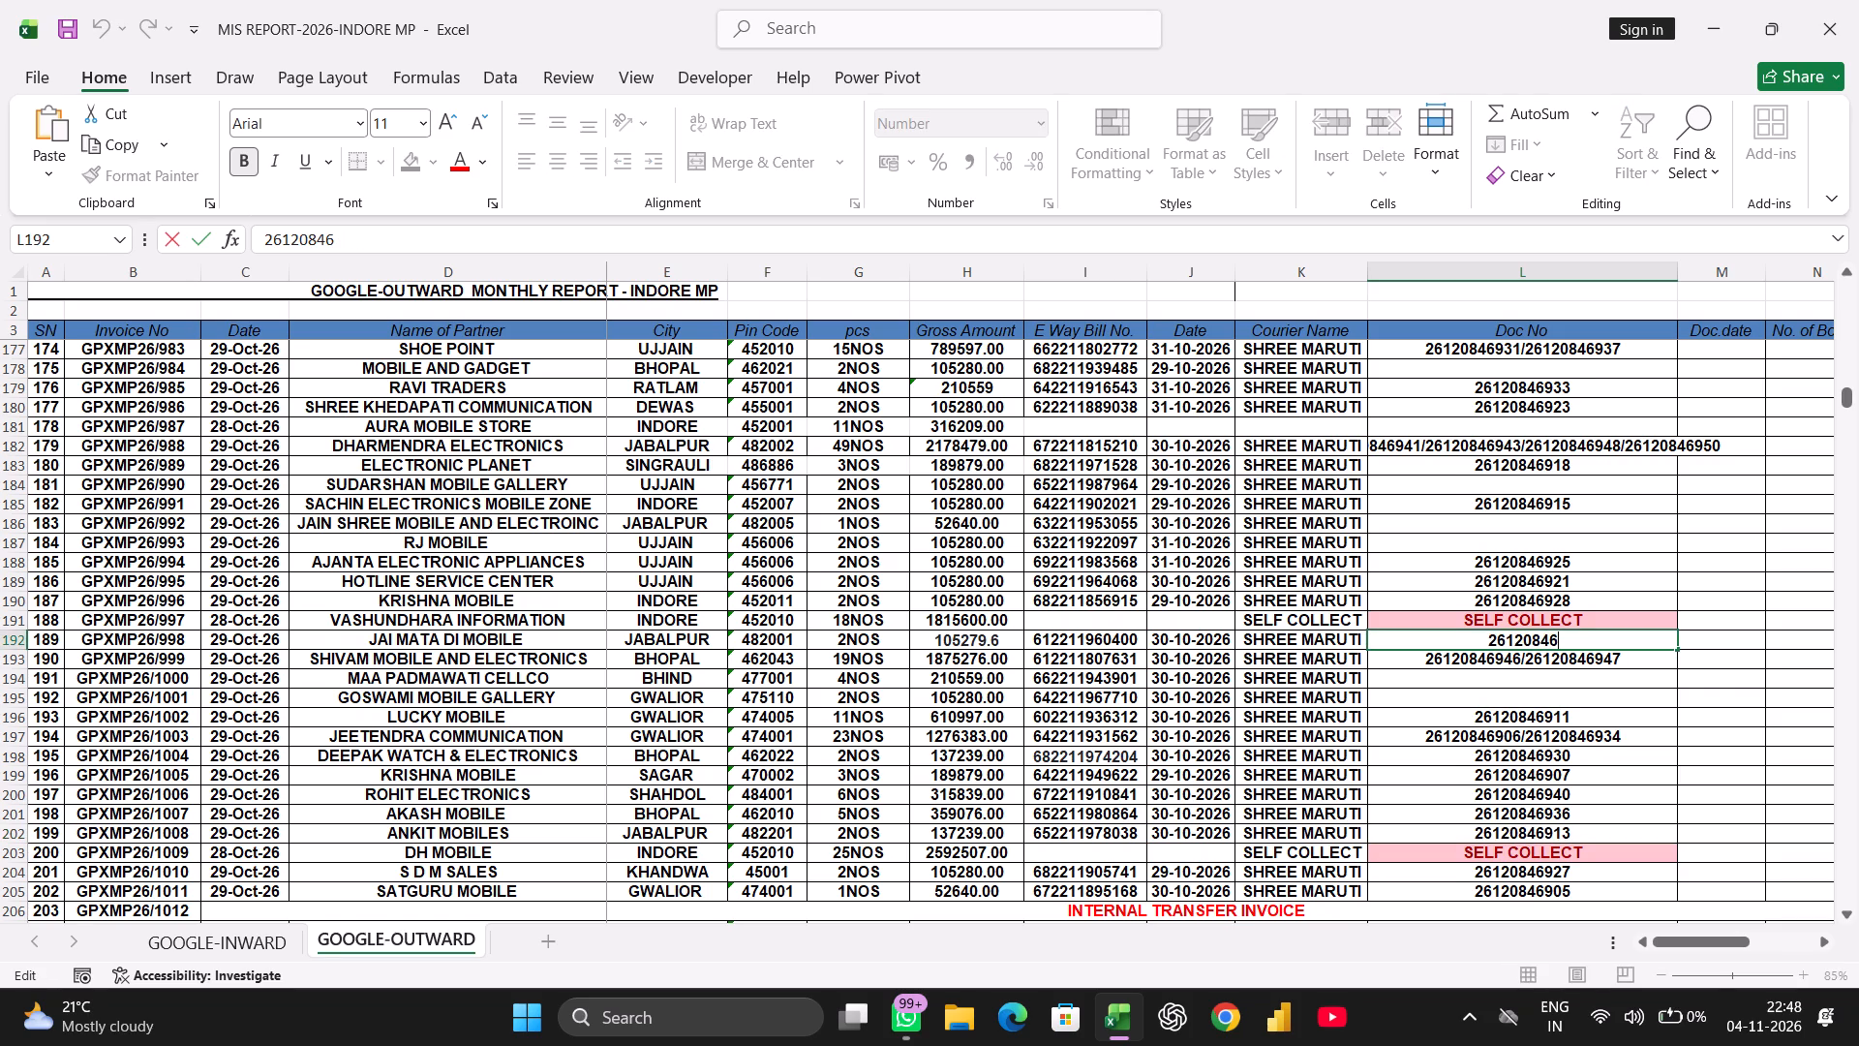
type("917")
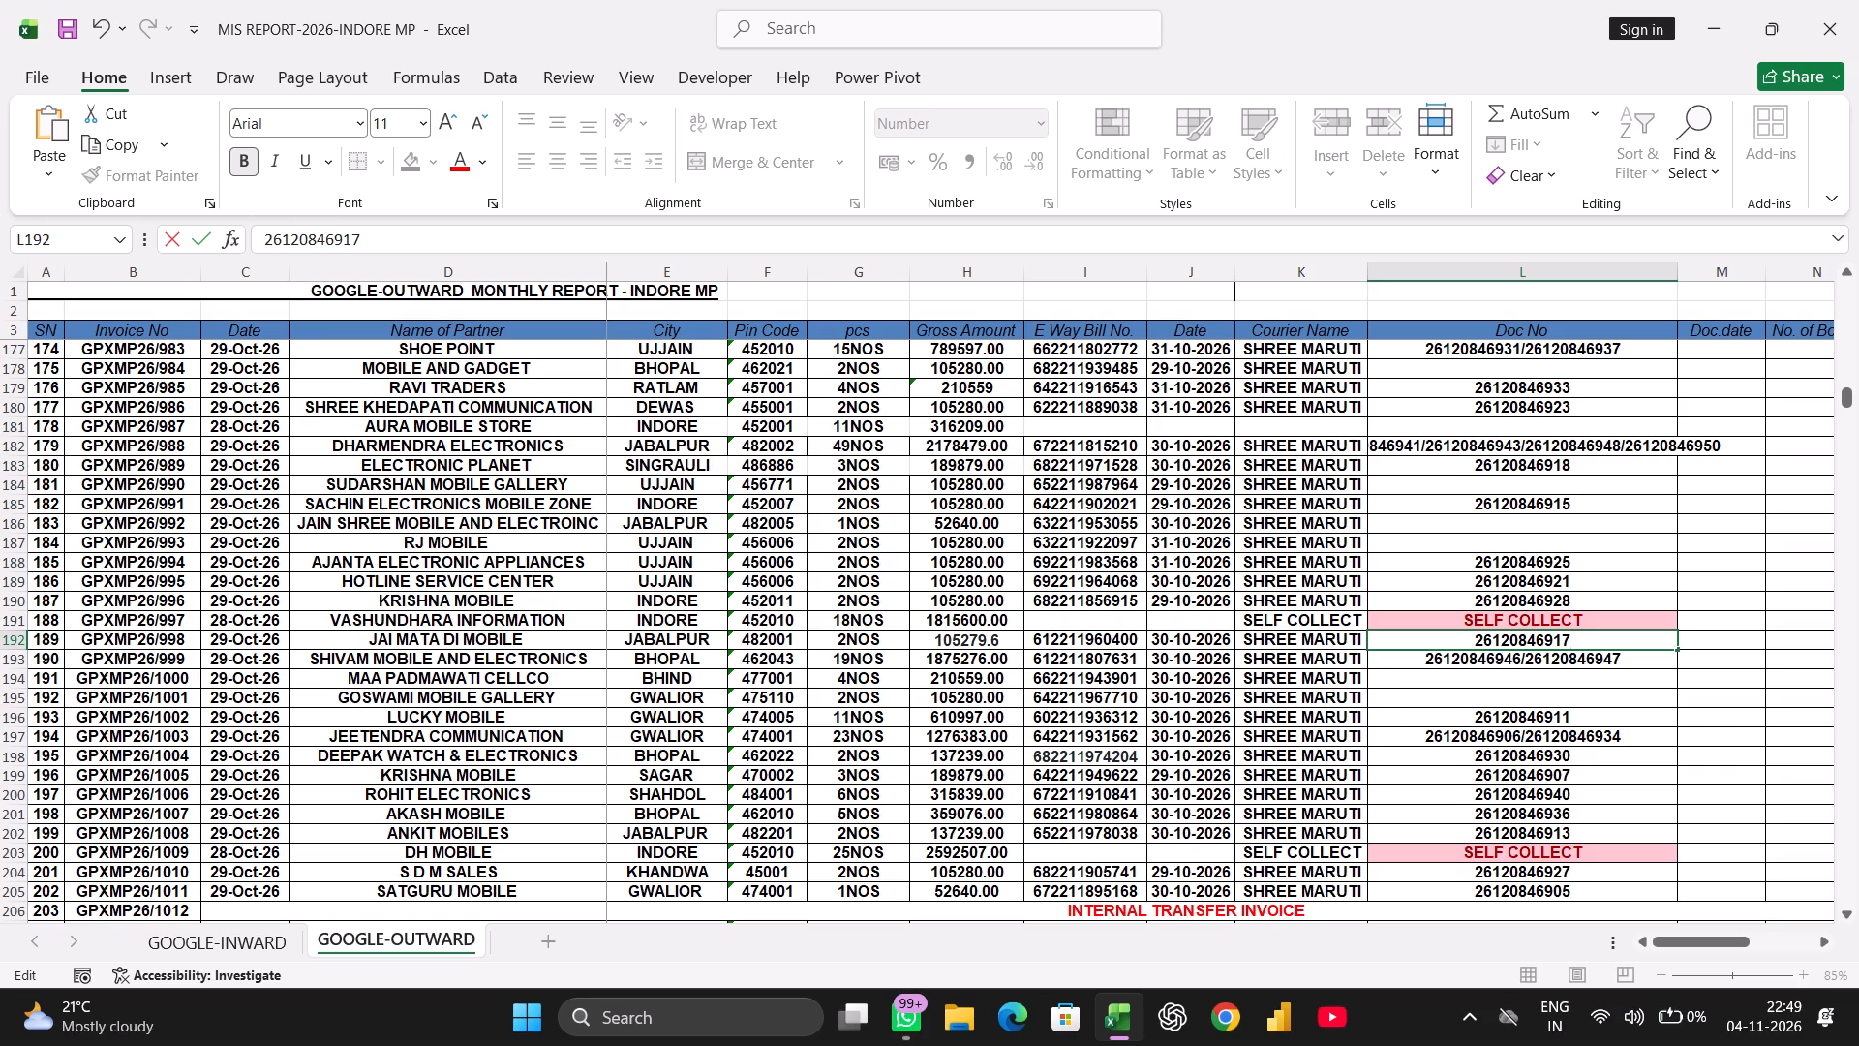
Examine the partners, cities and blank Doc No cells in the rows for invoices GPXMP26/983 to GPXMP26/1027.
scroll(484, 871, "down", 1)
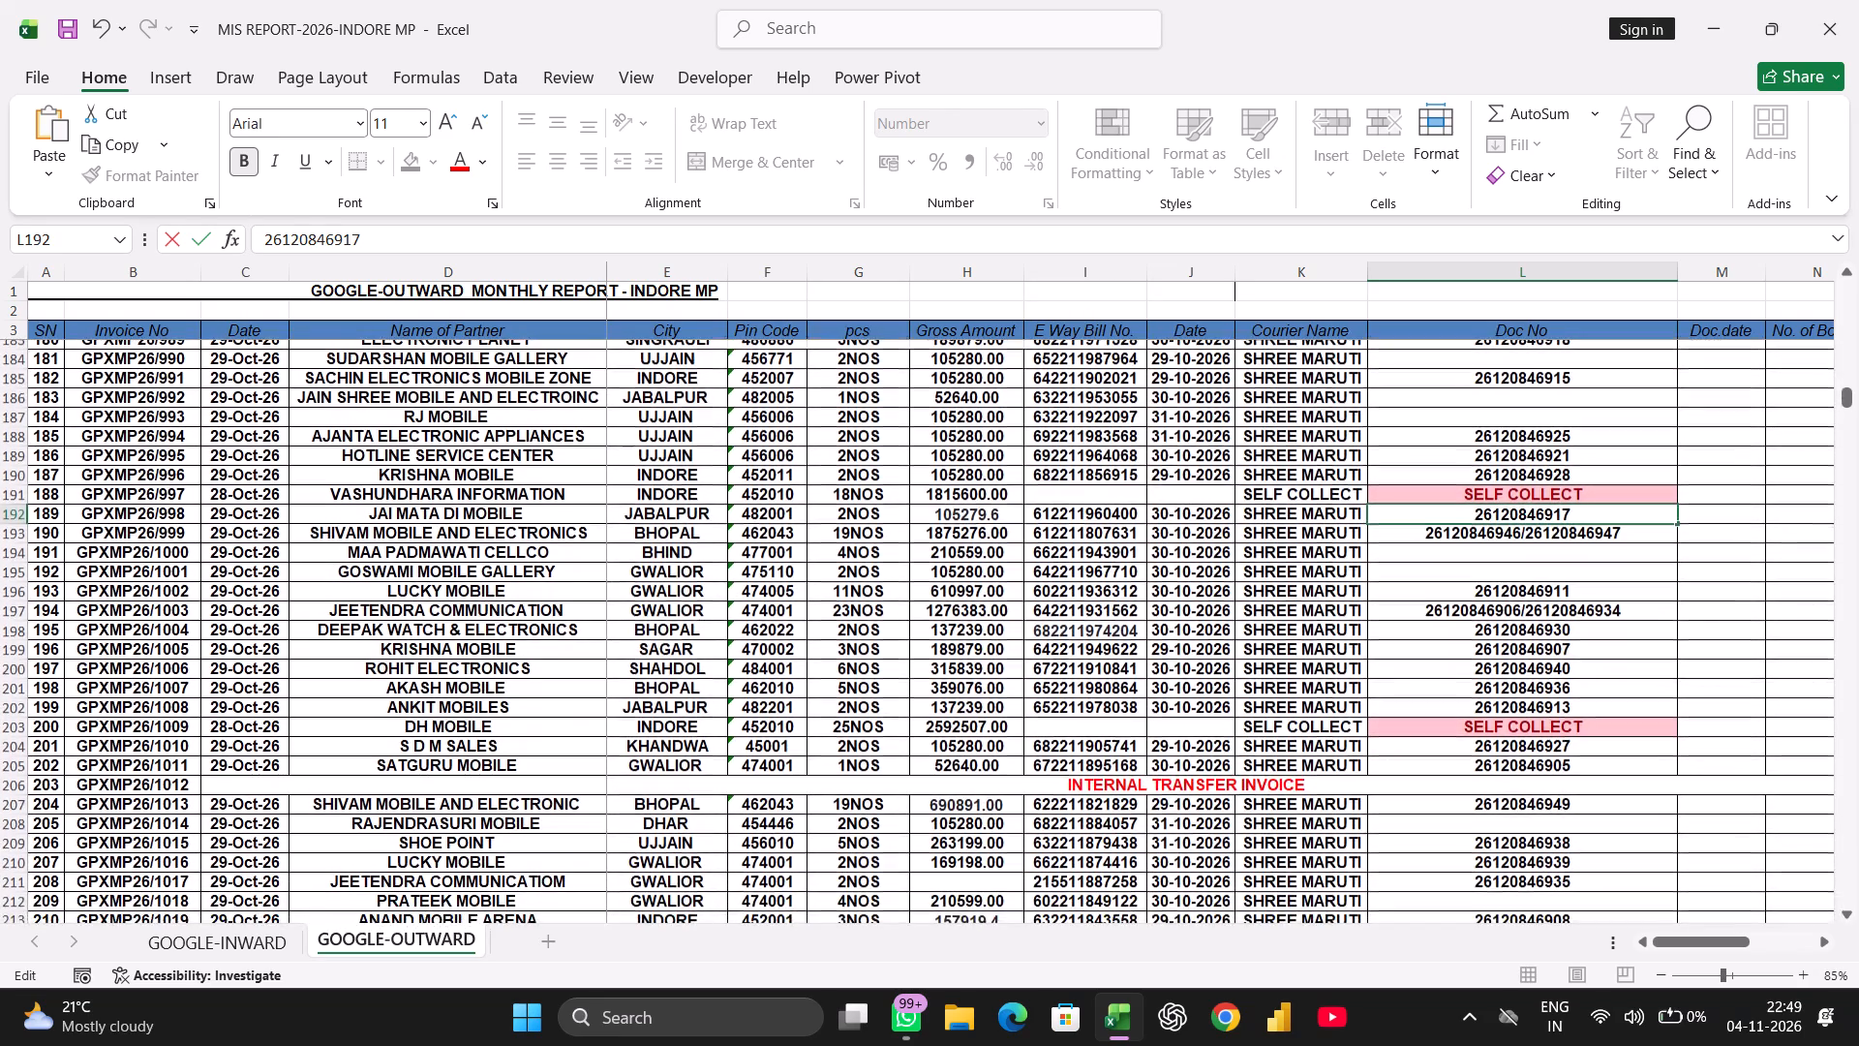
scroll(484, 871, "down", 2)
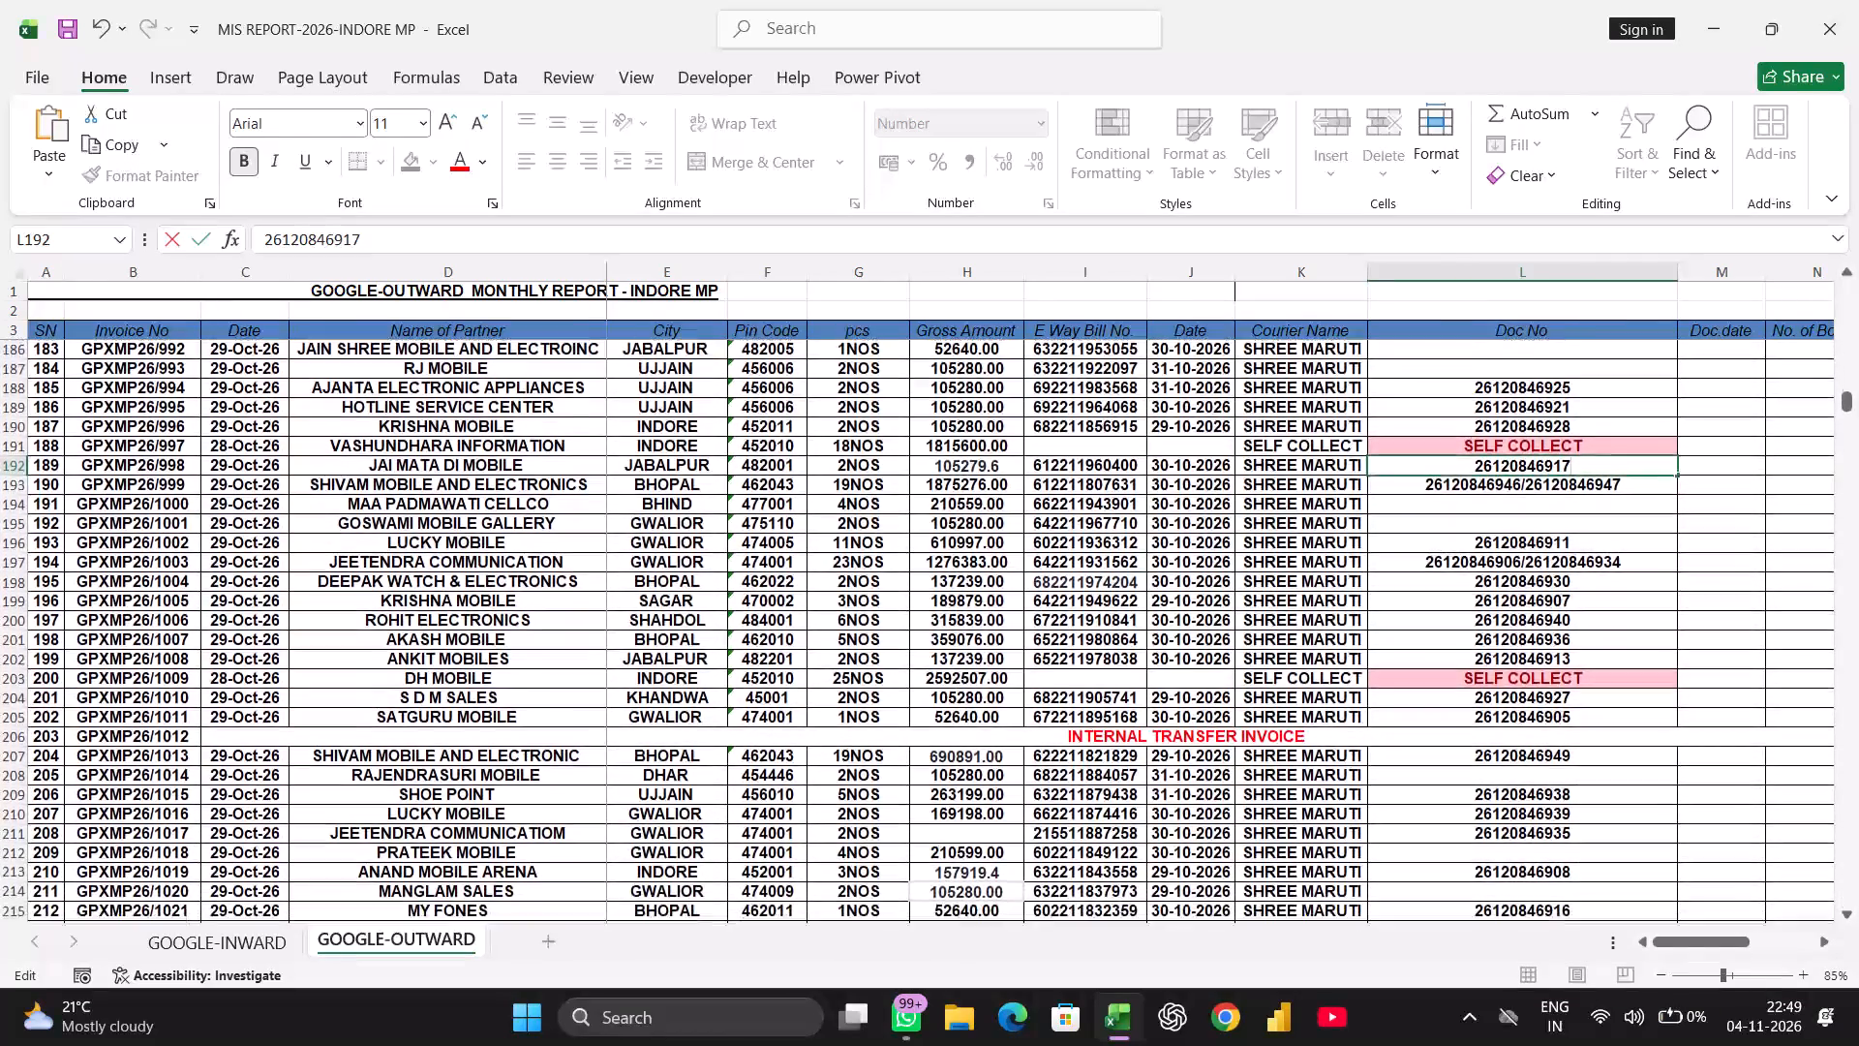
scroll(484, 871, "down", 1)
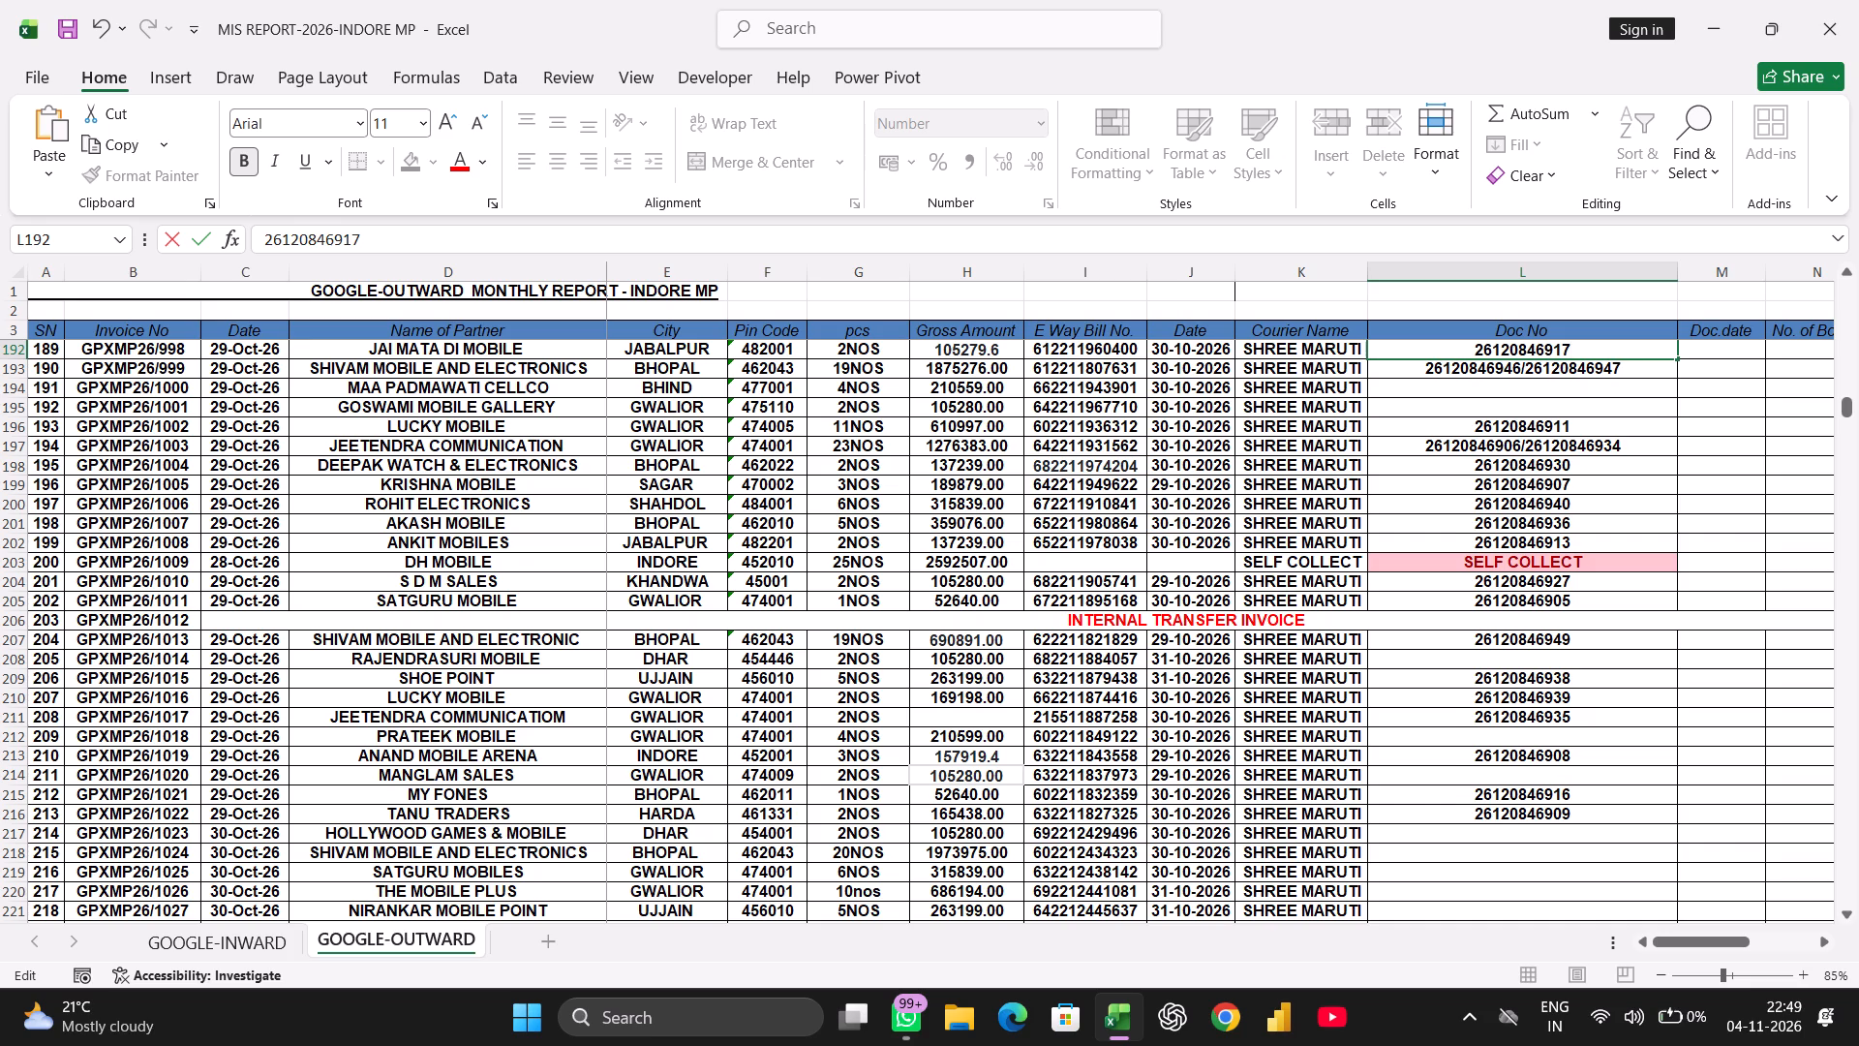
scroll(471, 802, "up", 4)
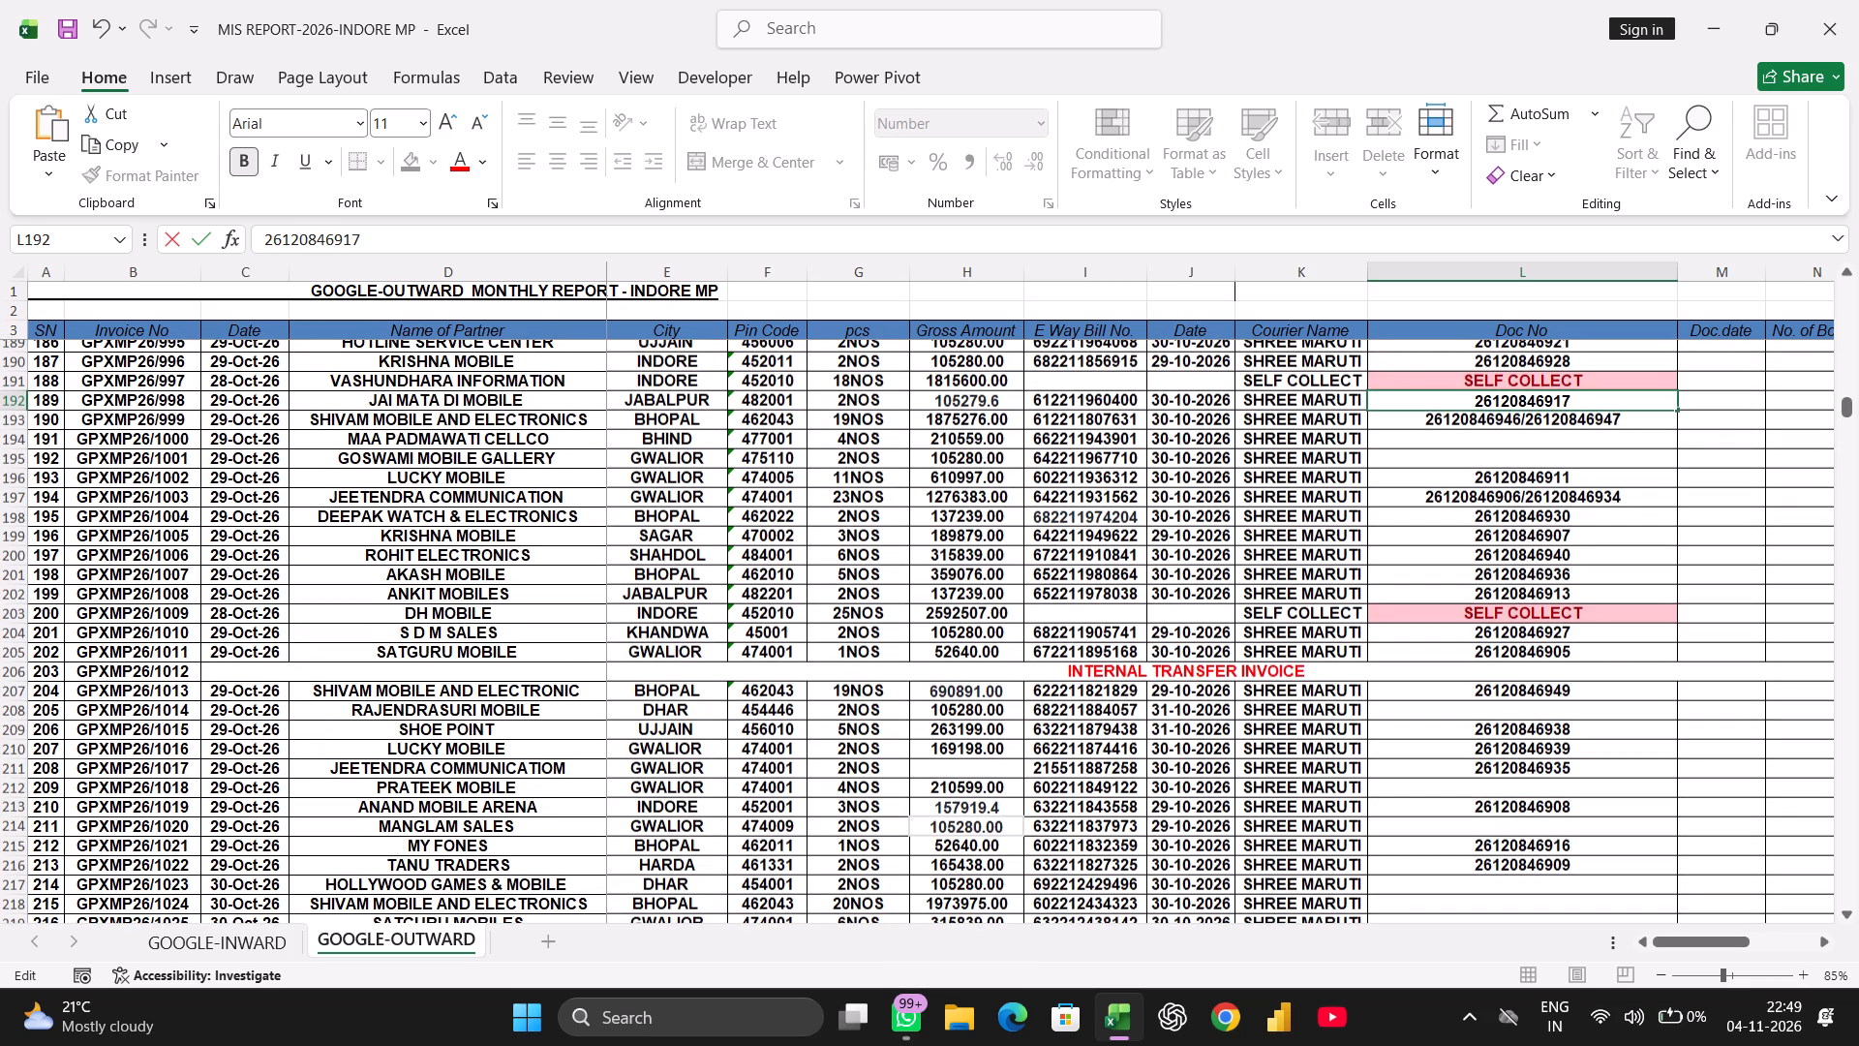
scroll(471, 802, "up", 2)
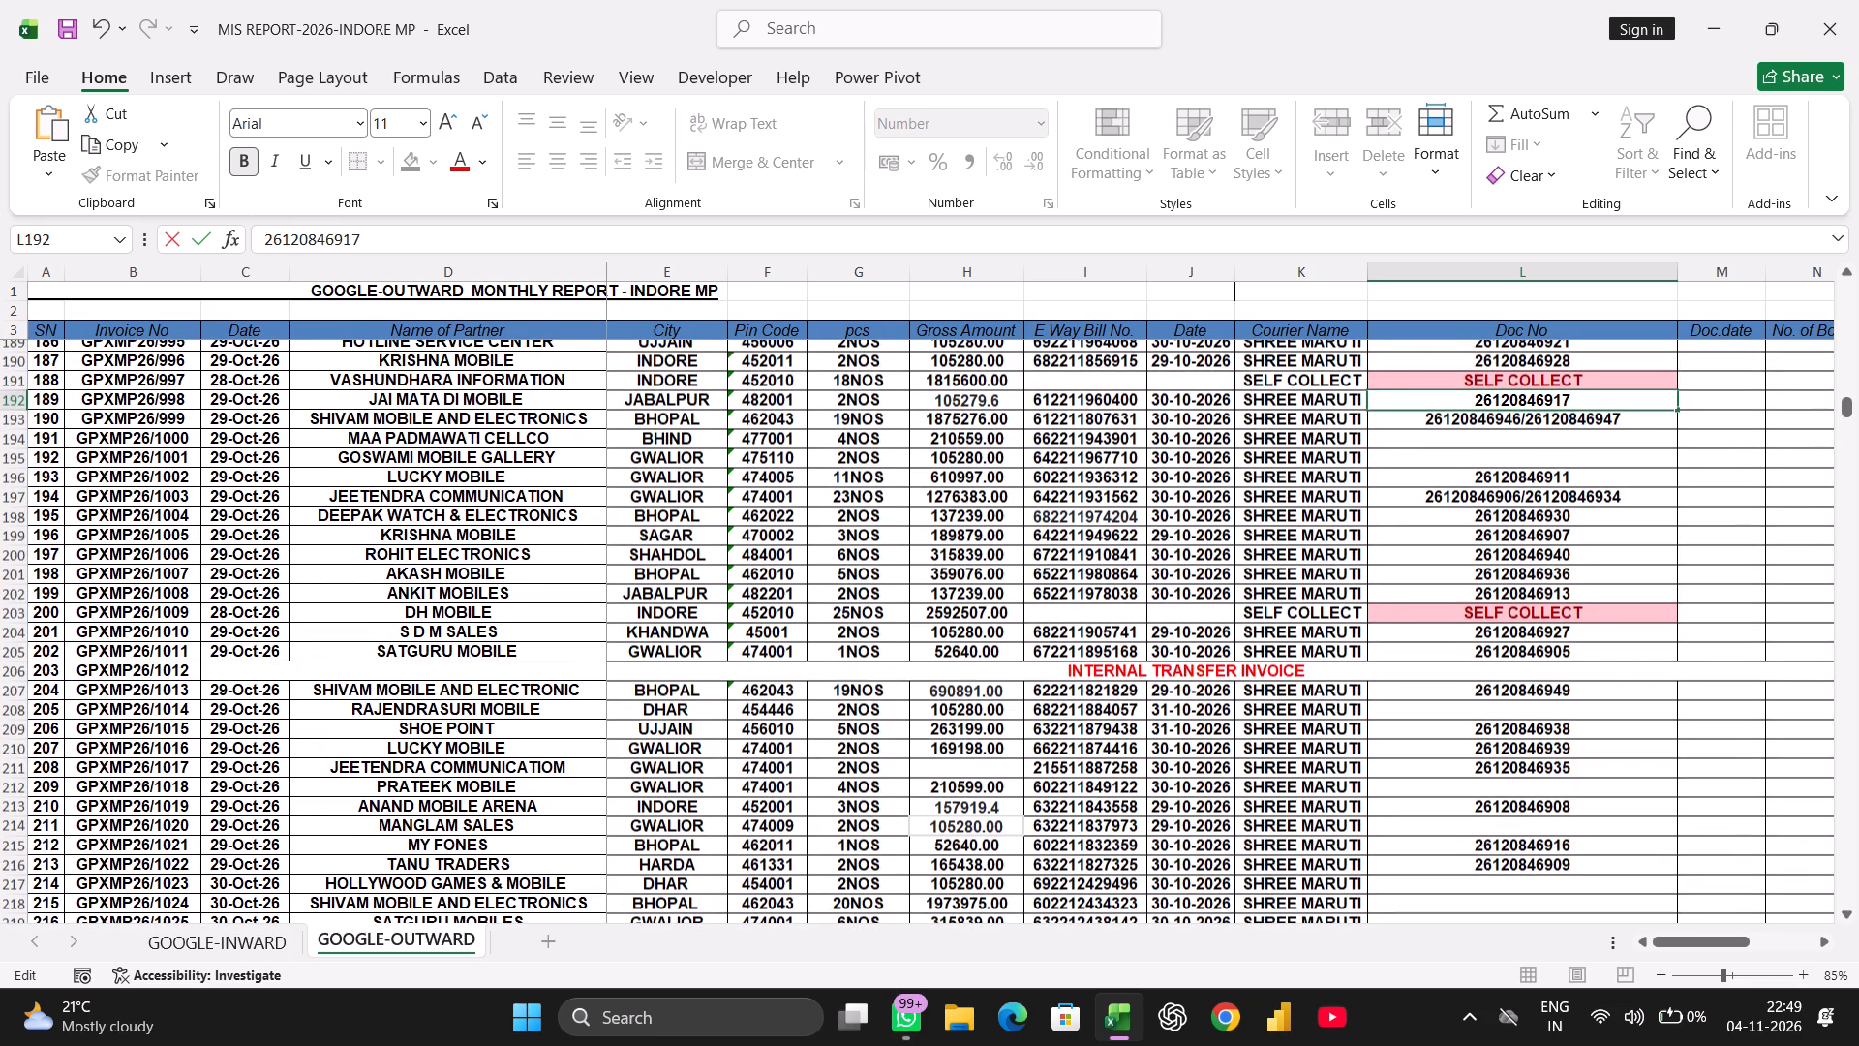
scroll(471, 802, "up", 1)
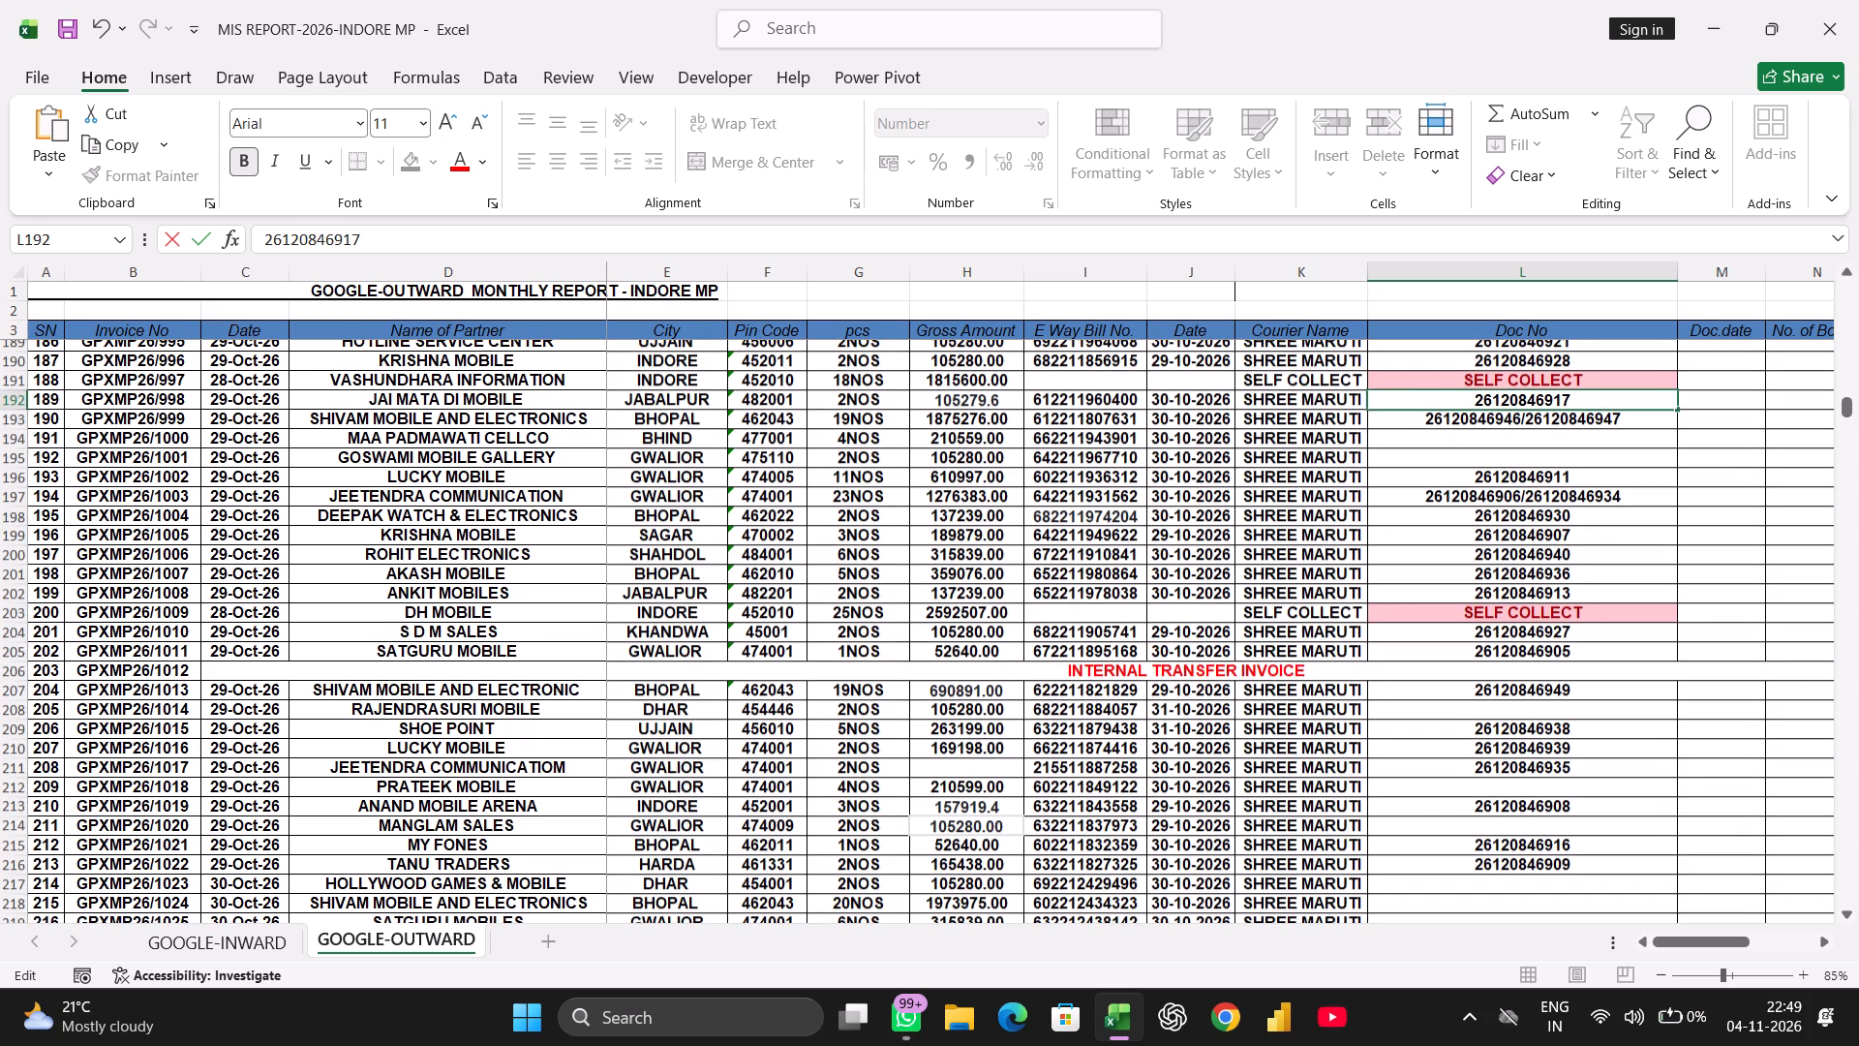
scroll(471, 802, "up", 2)
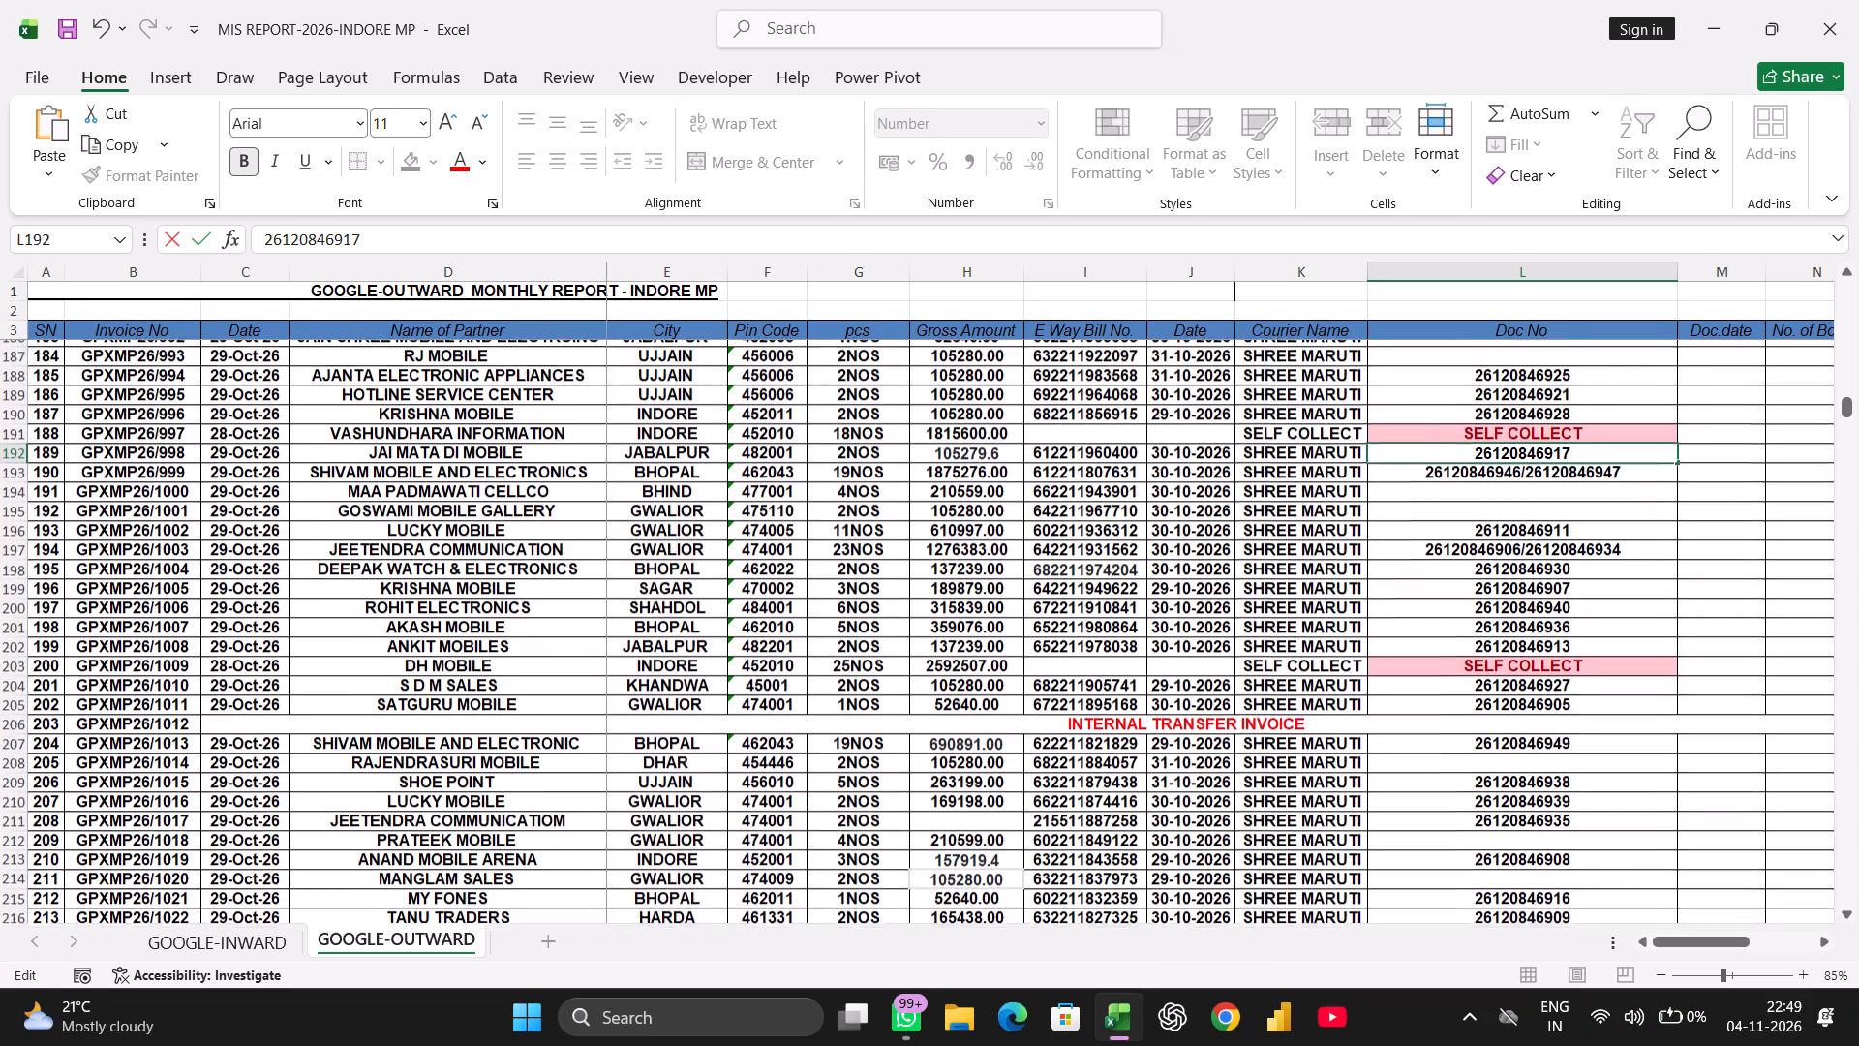
scroll(471, 802, "up", 1)
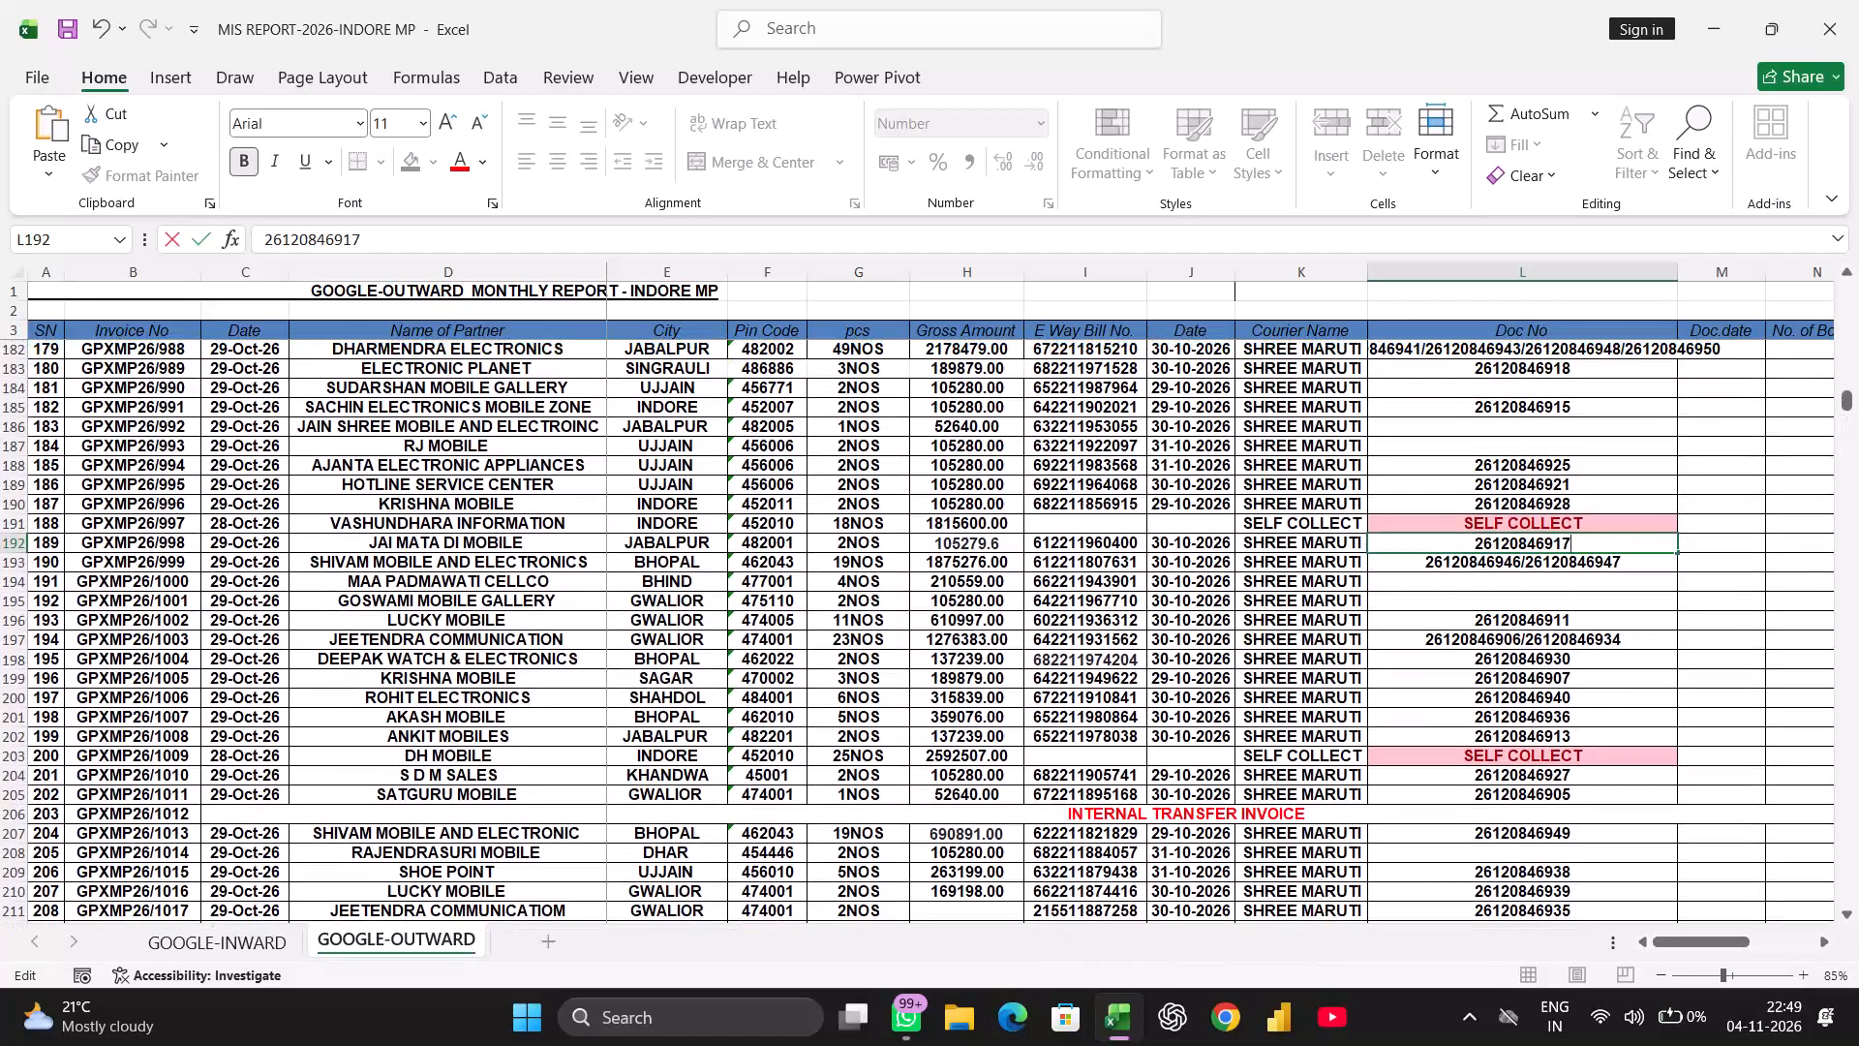
scroll(471, 802, "down", 2)
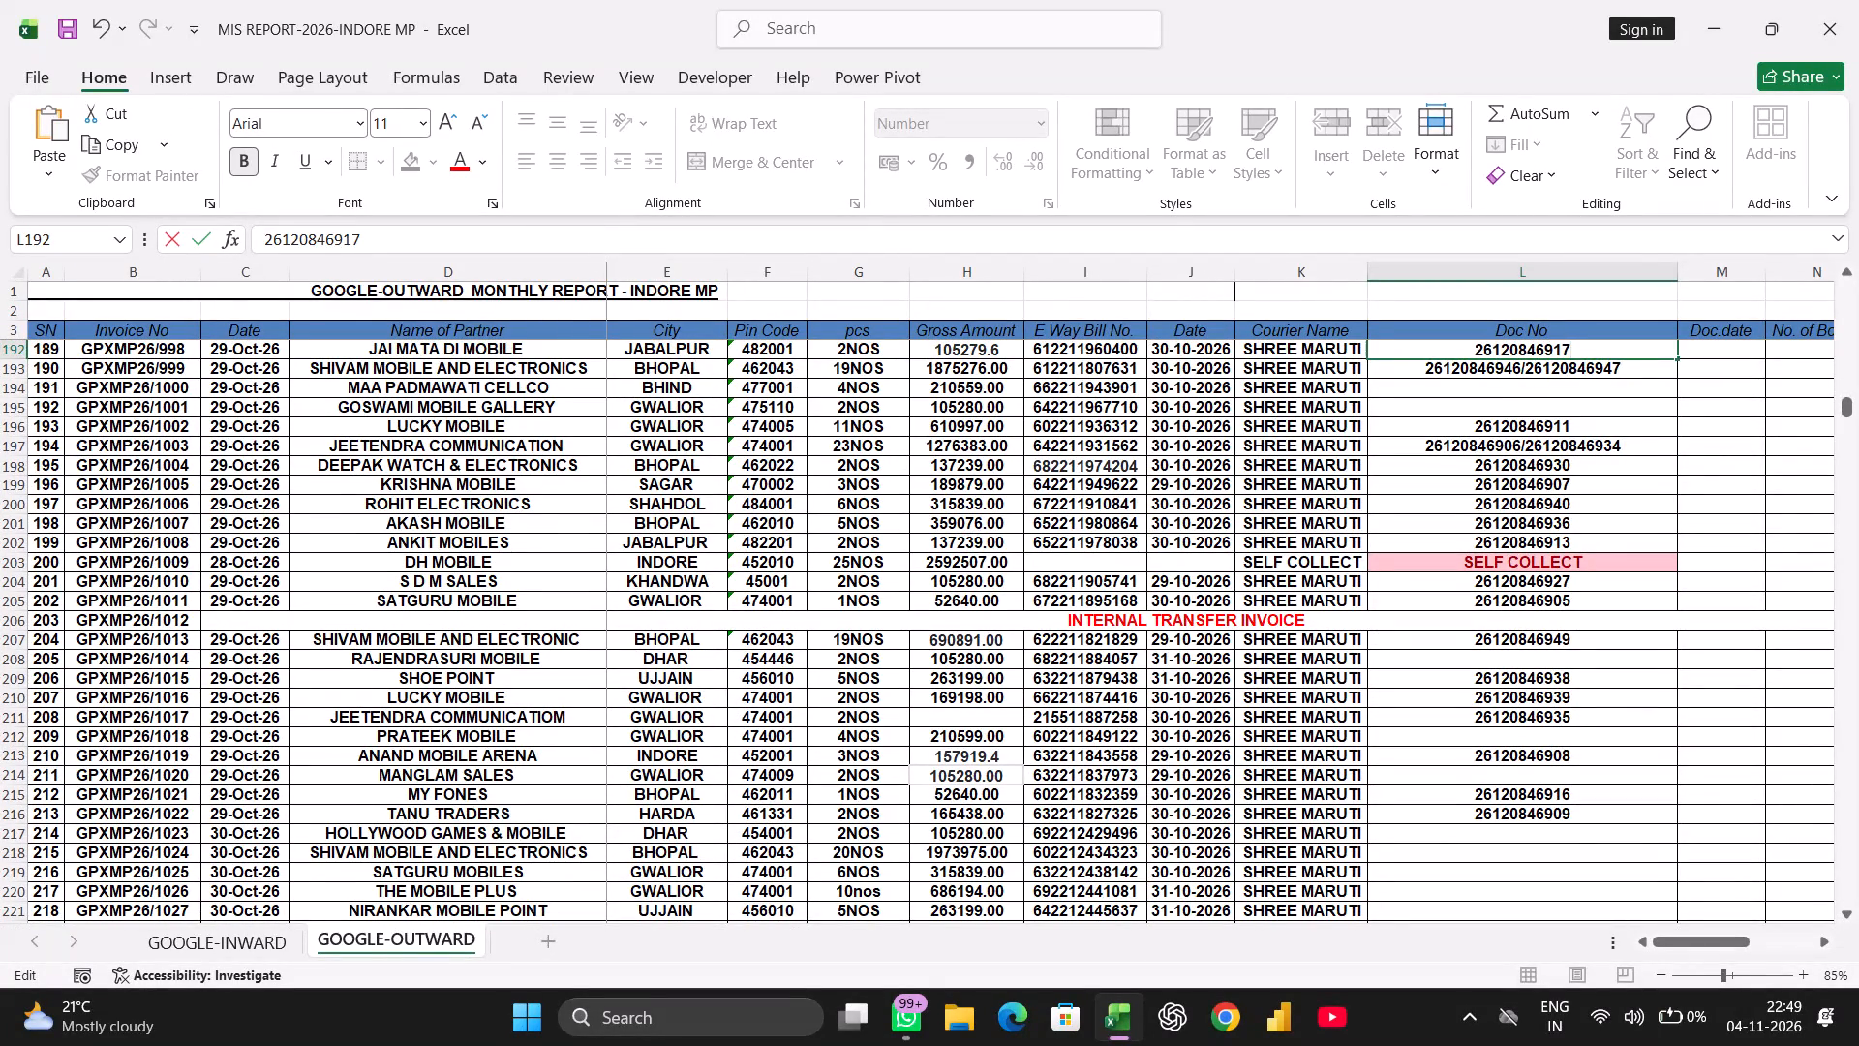
scroll(406, 818, "up", 1)
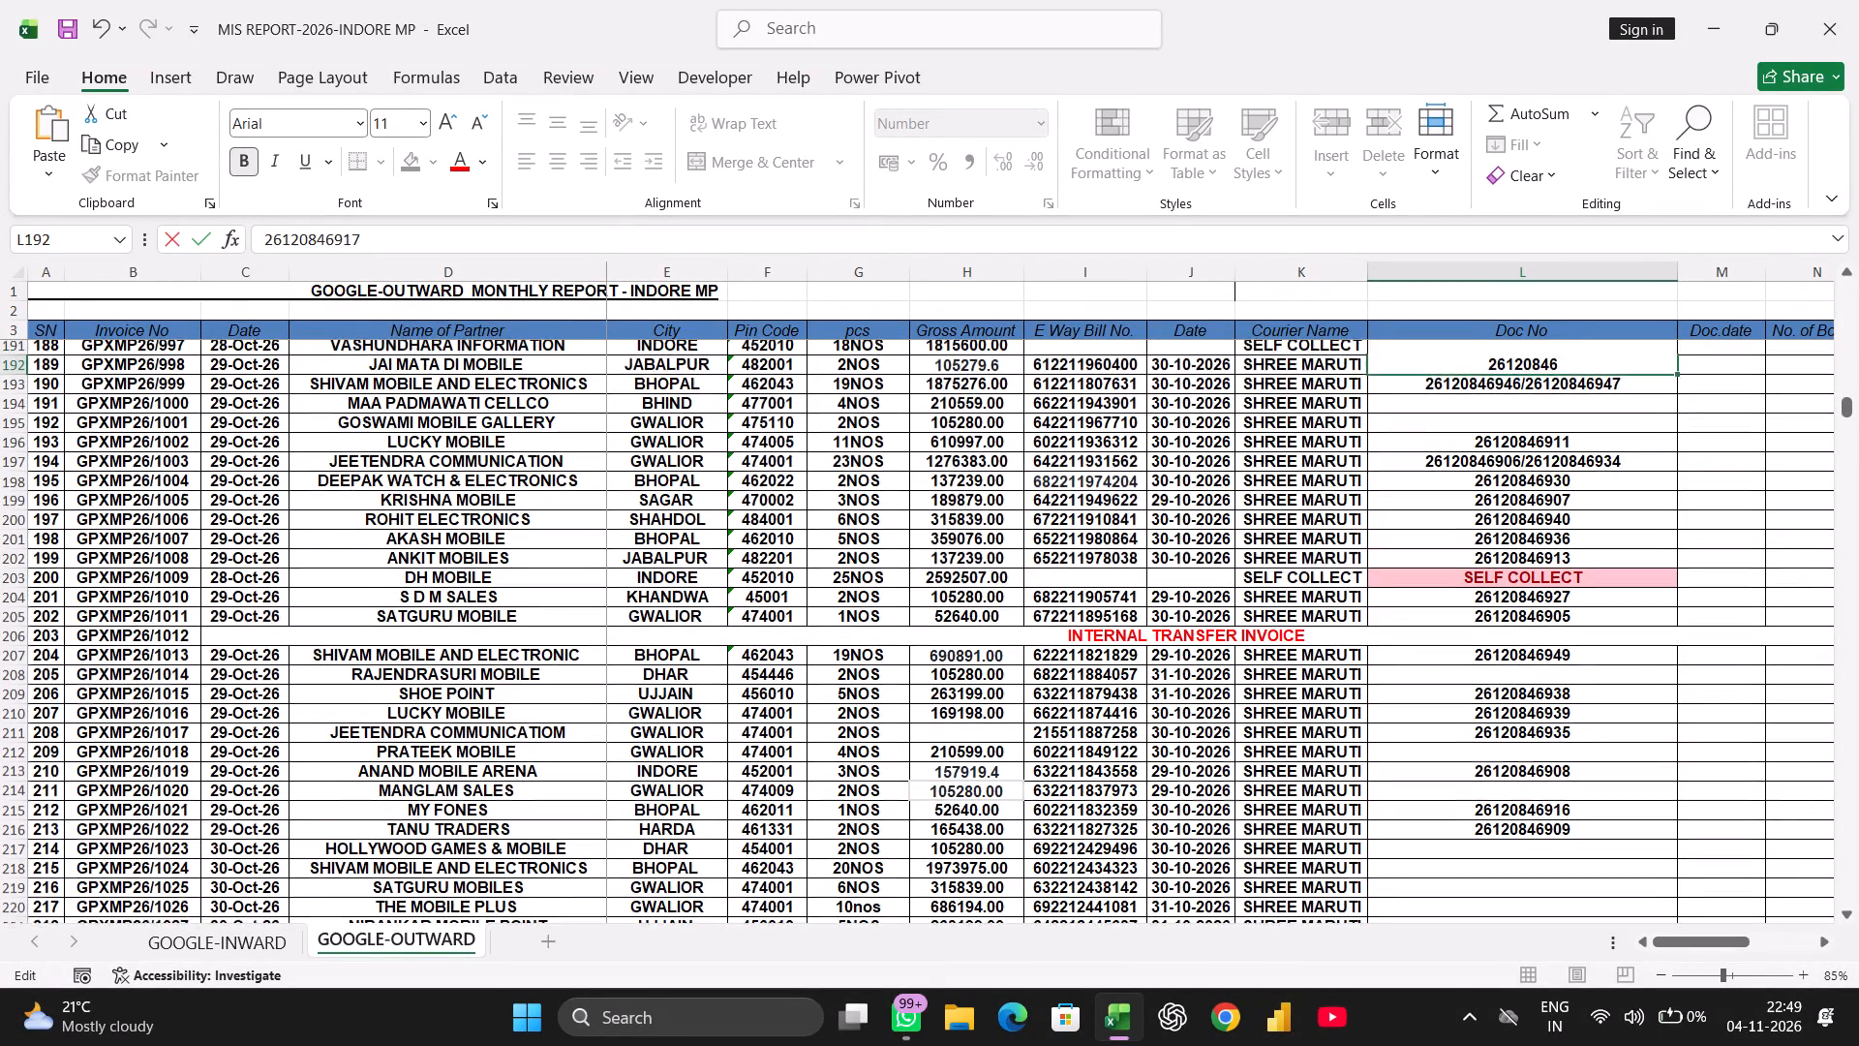
scroll(406, 818, "up", 1)
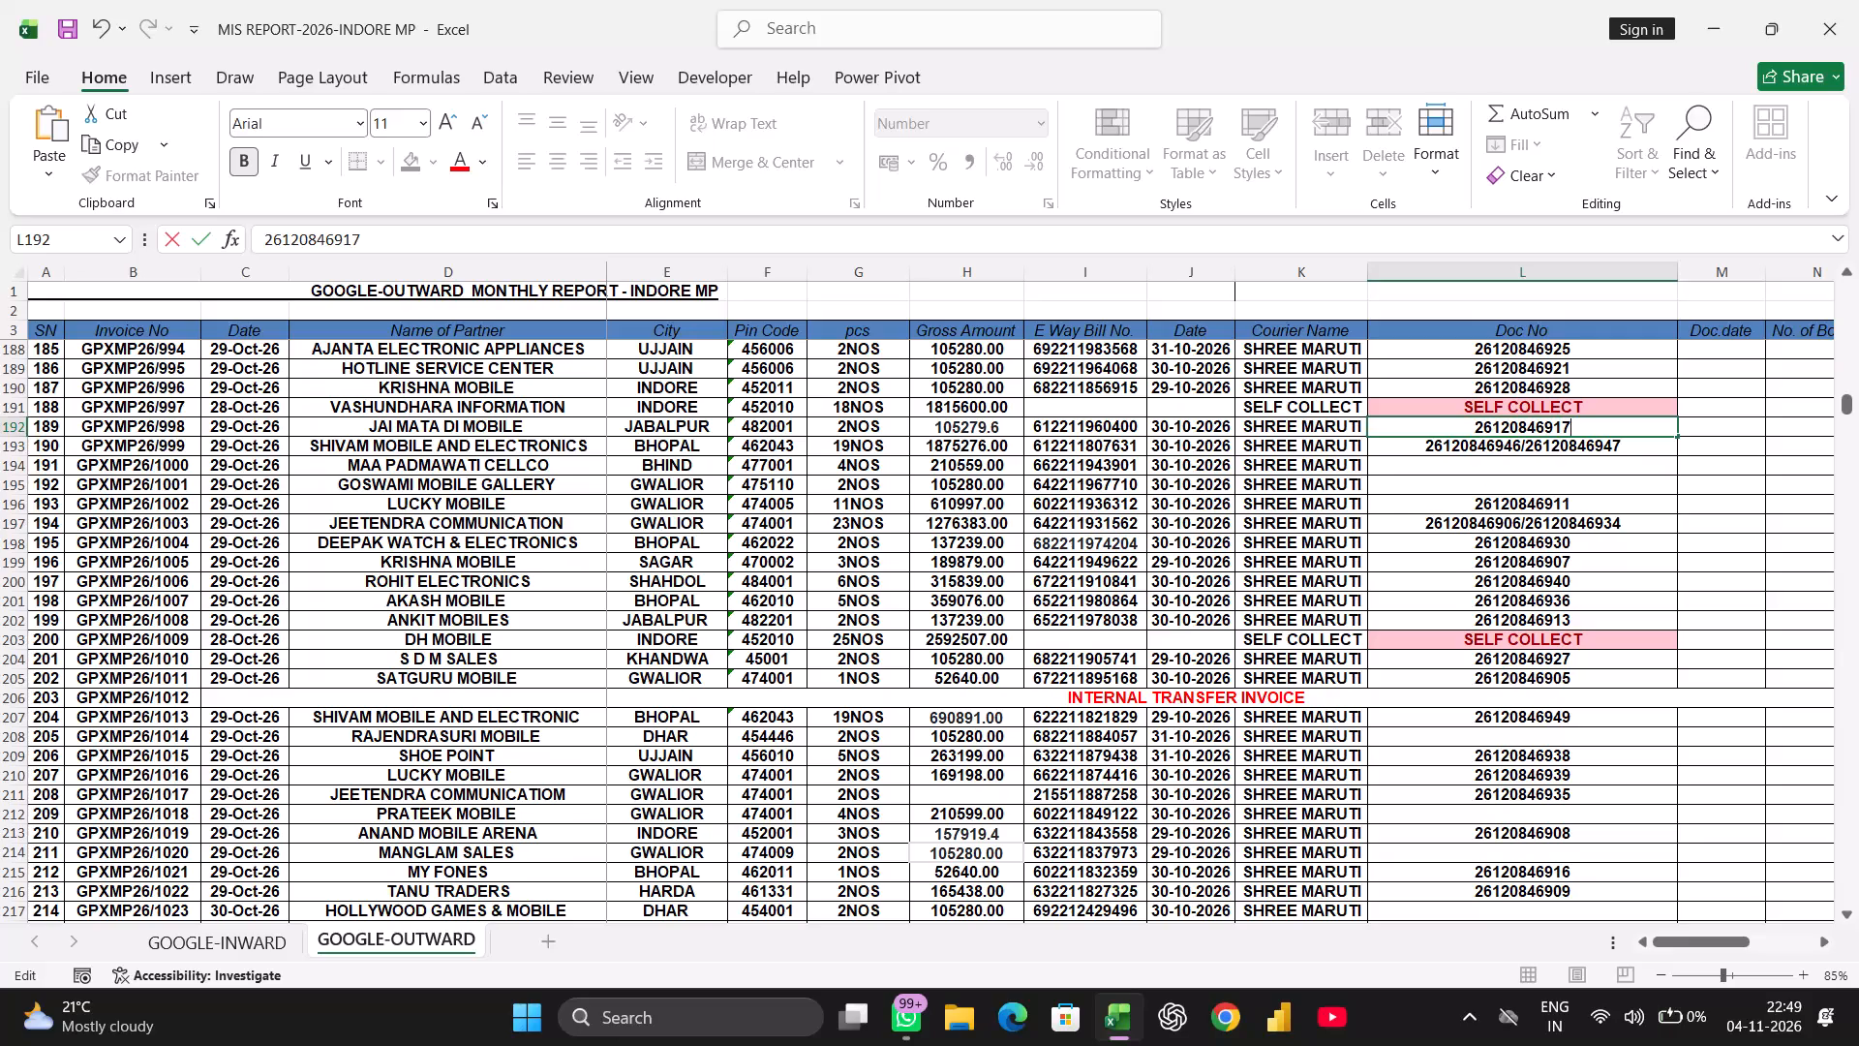
scroll(406, 818, "up", 1)
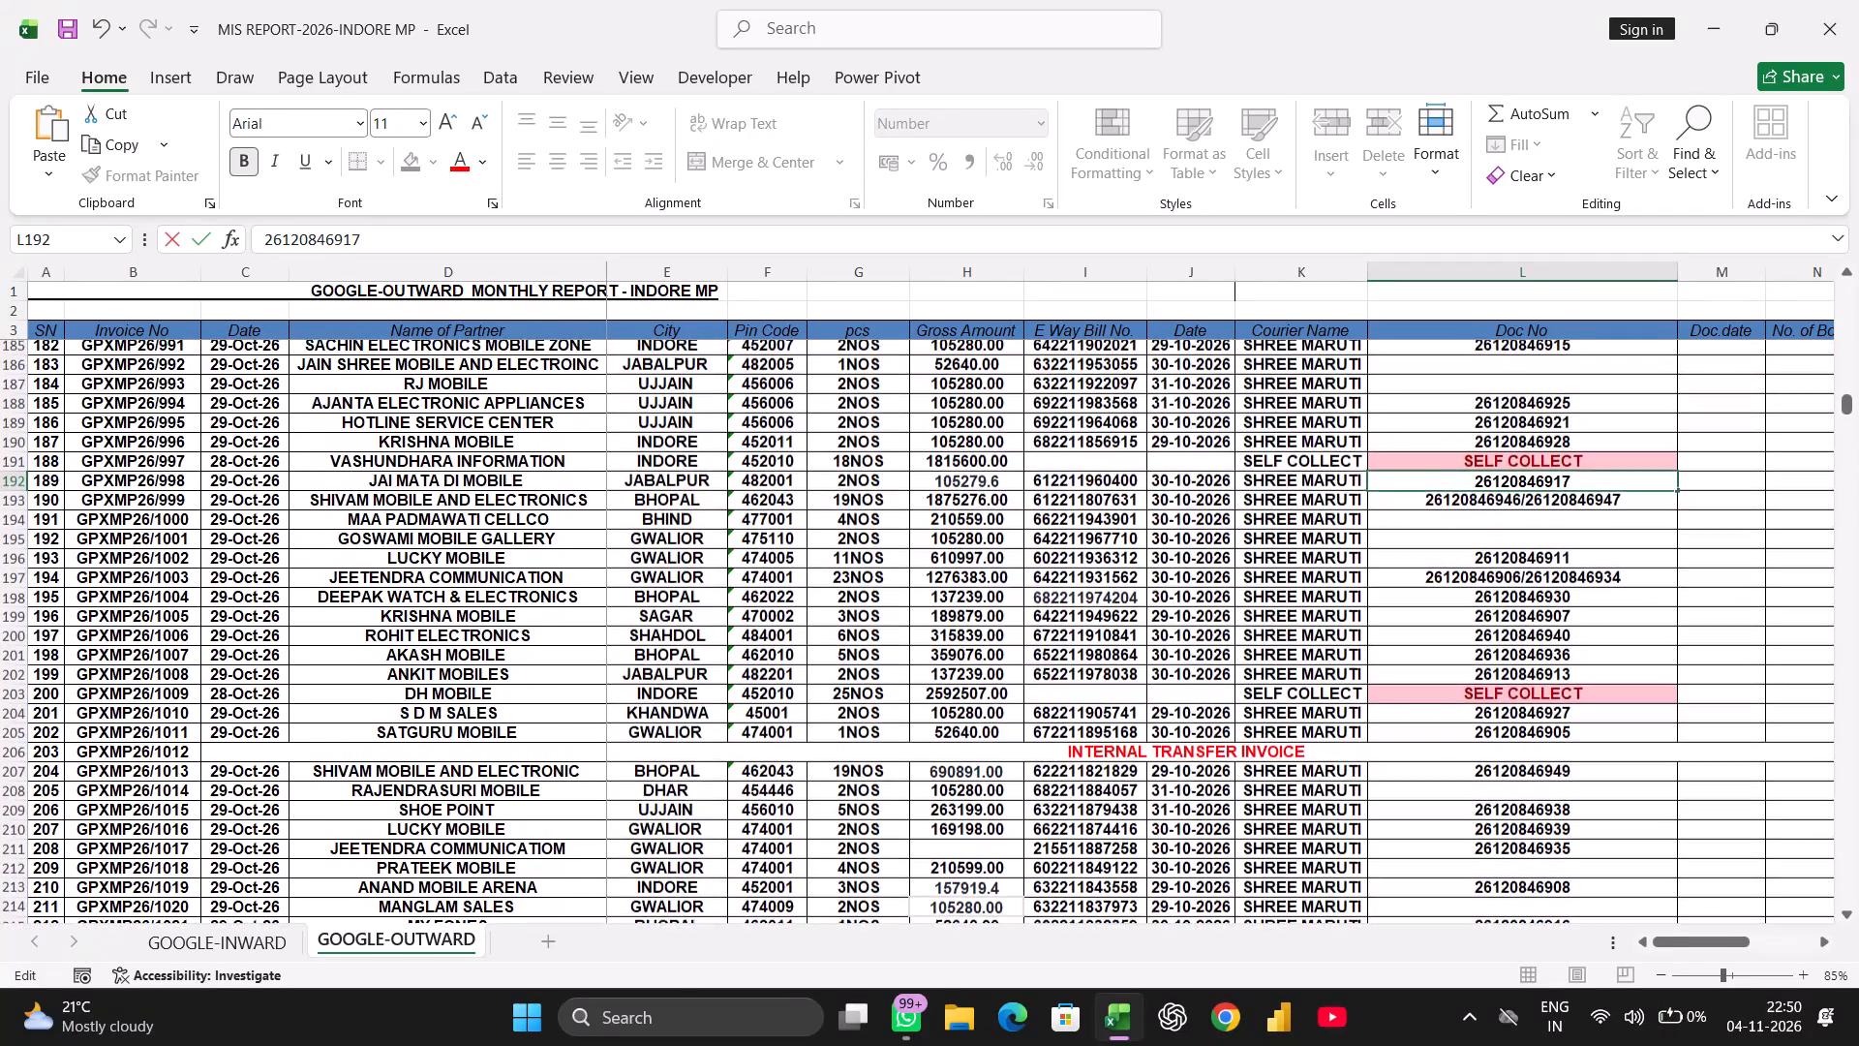
scroll(406, 818, "up", 1)
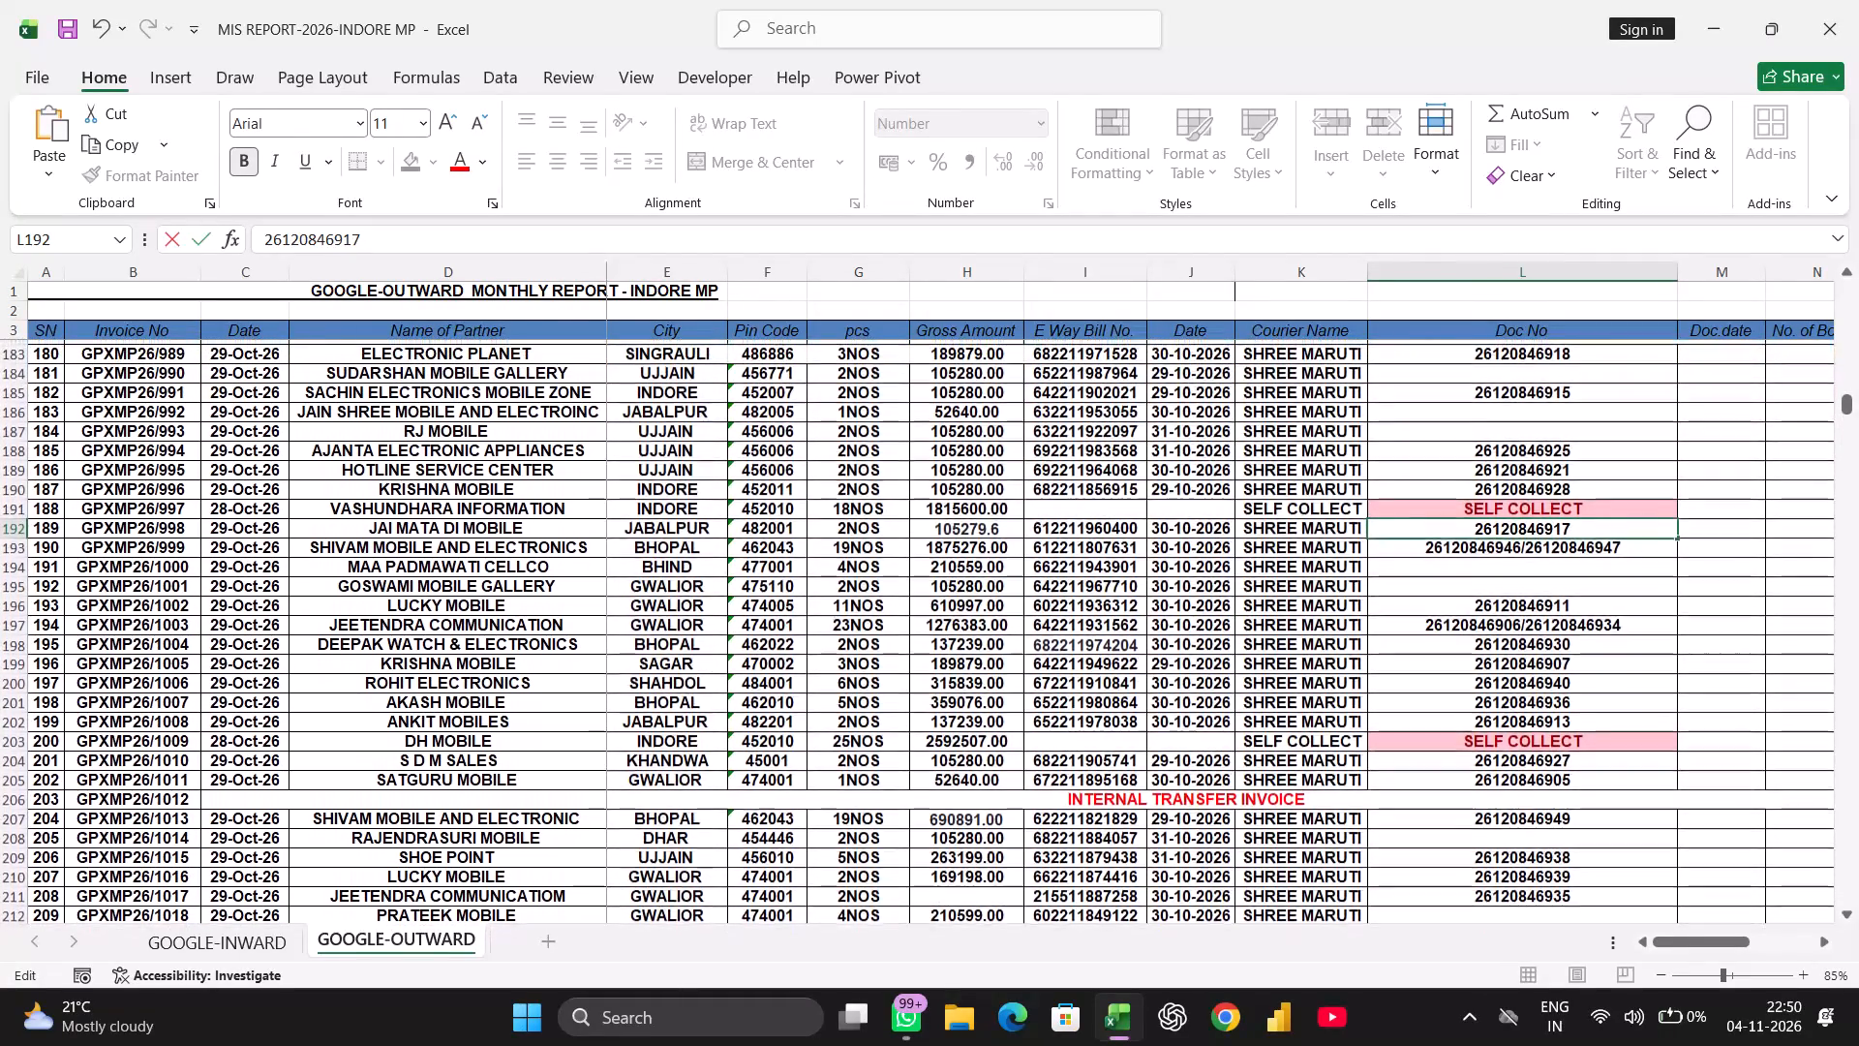
scroll(406, 818, "up", 1)
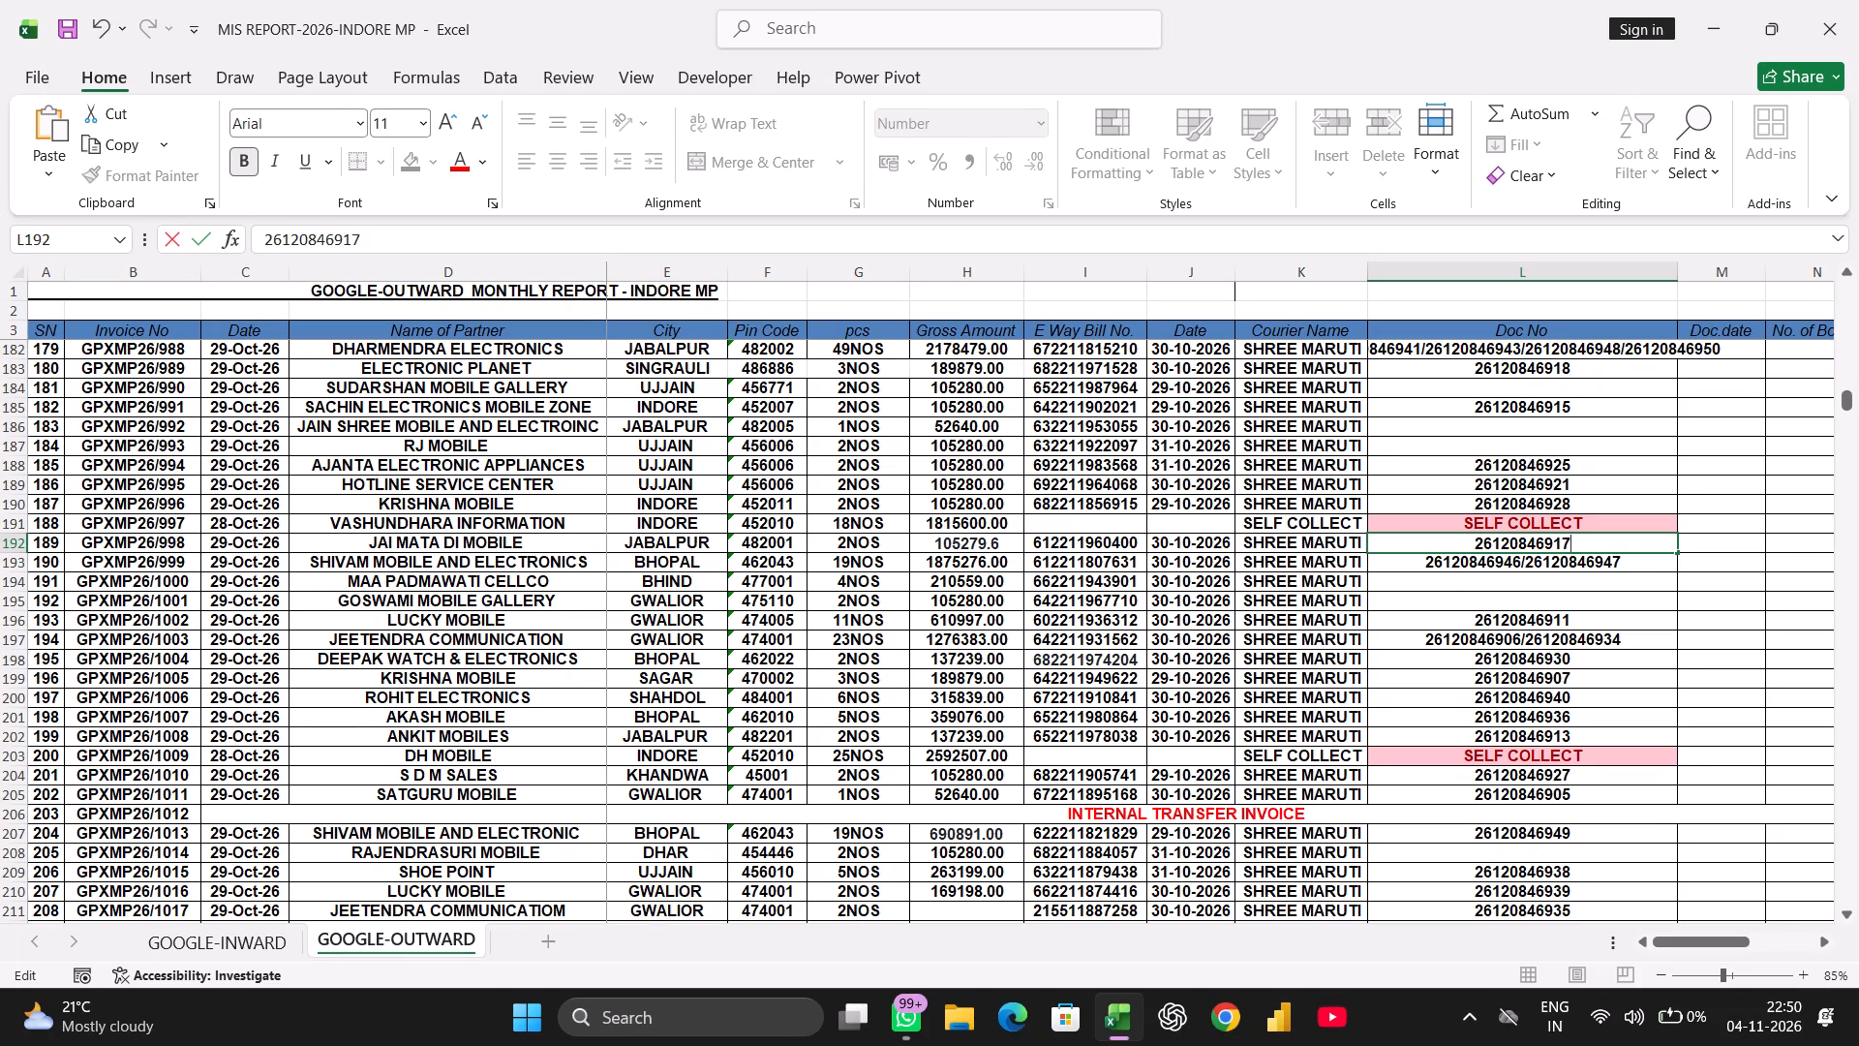
left_click(406, 818)
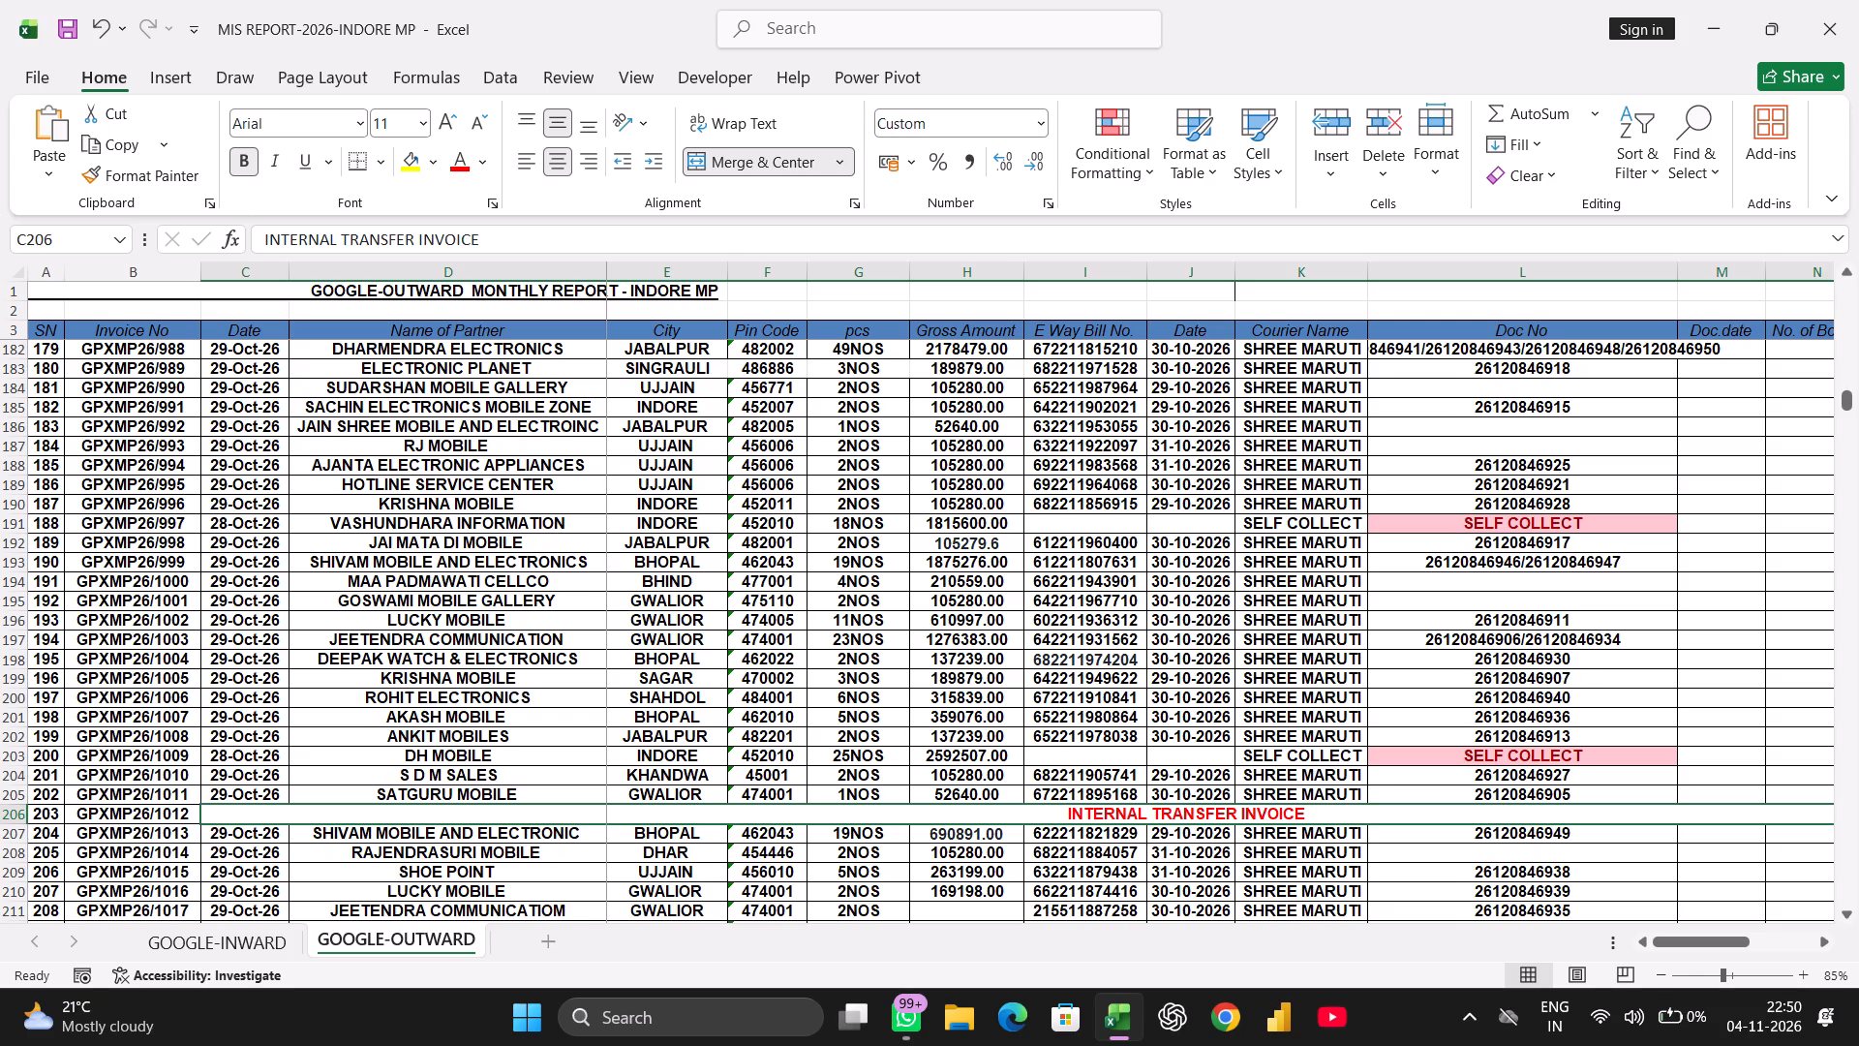
scroll(406, 818, "up", 1)
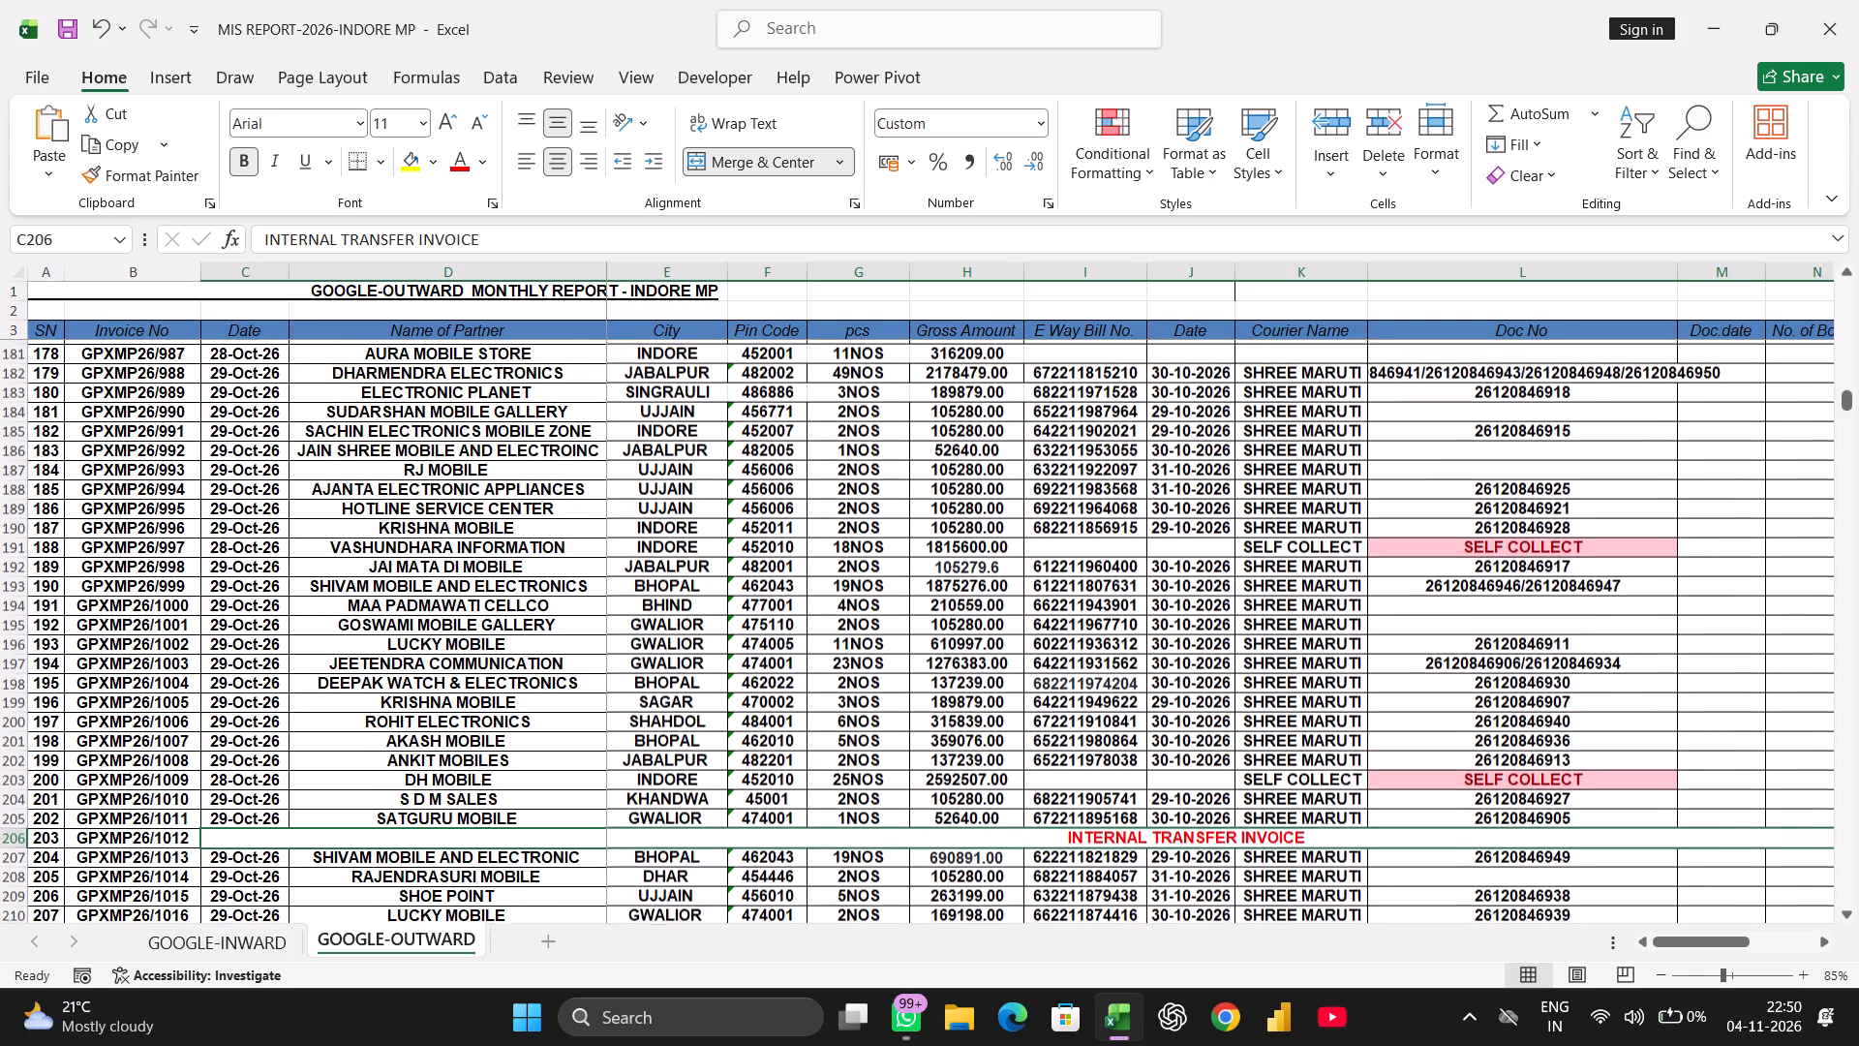
scroll(406, 818, "up", 1)
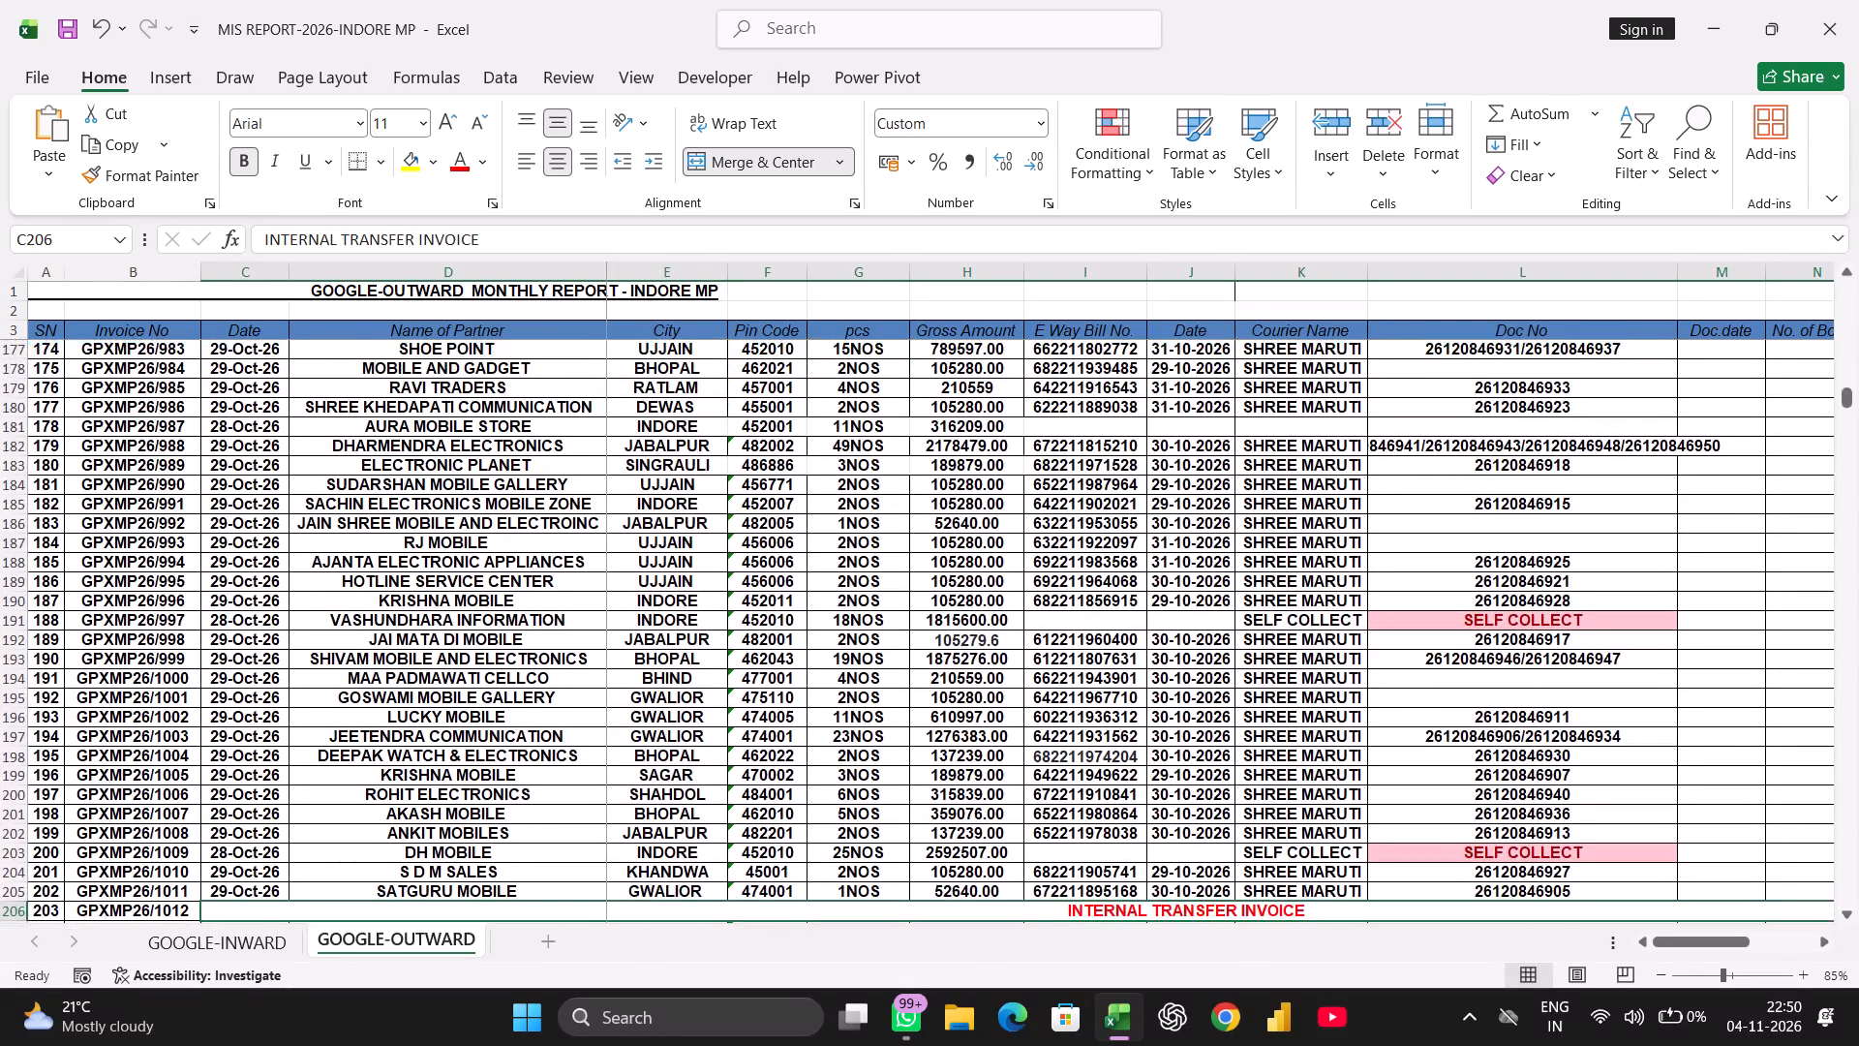
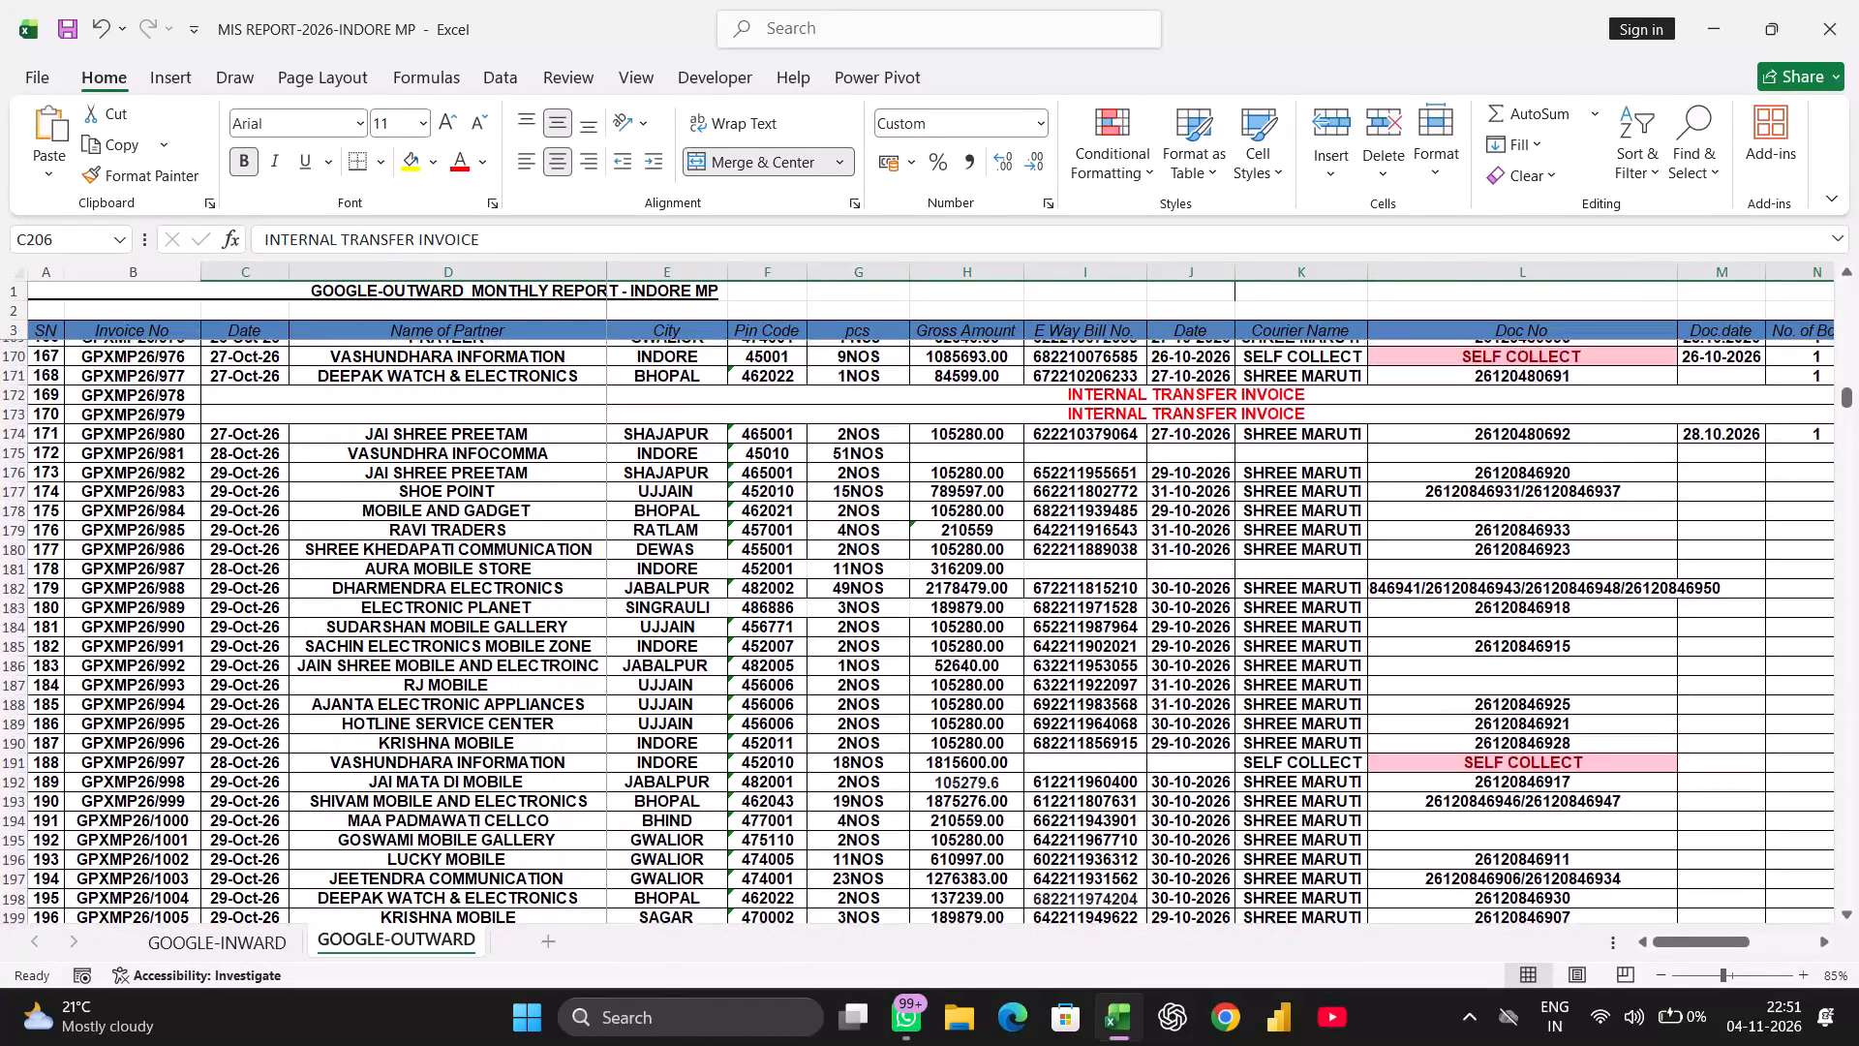
Examine the partners, cities and blank Doc No cells in the rows for invoices GPXMP26/964 to GPXMP26/999.
scroll(406, 818, "up", 1)
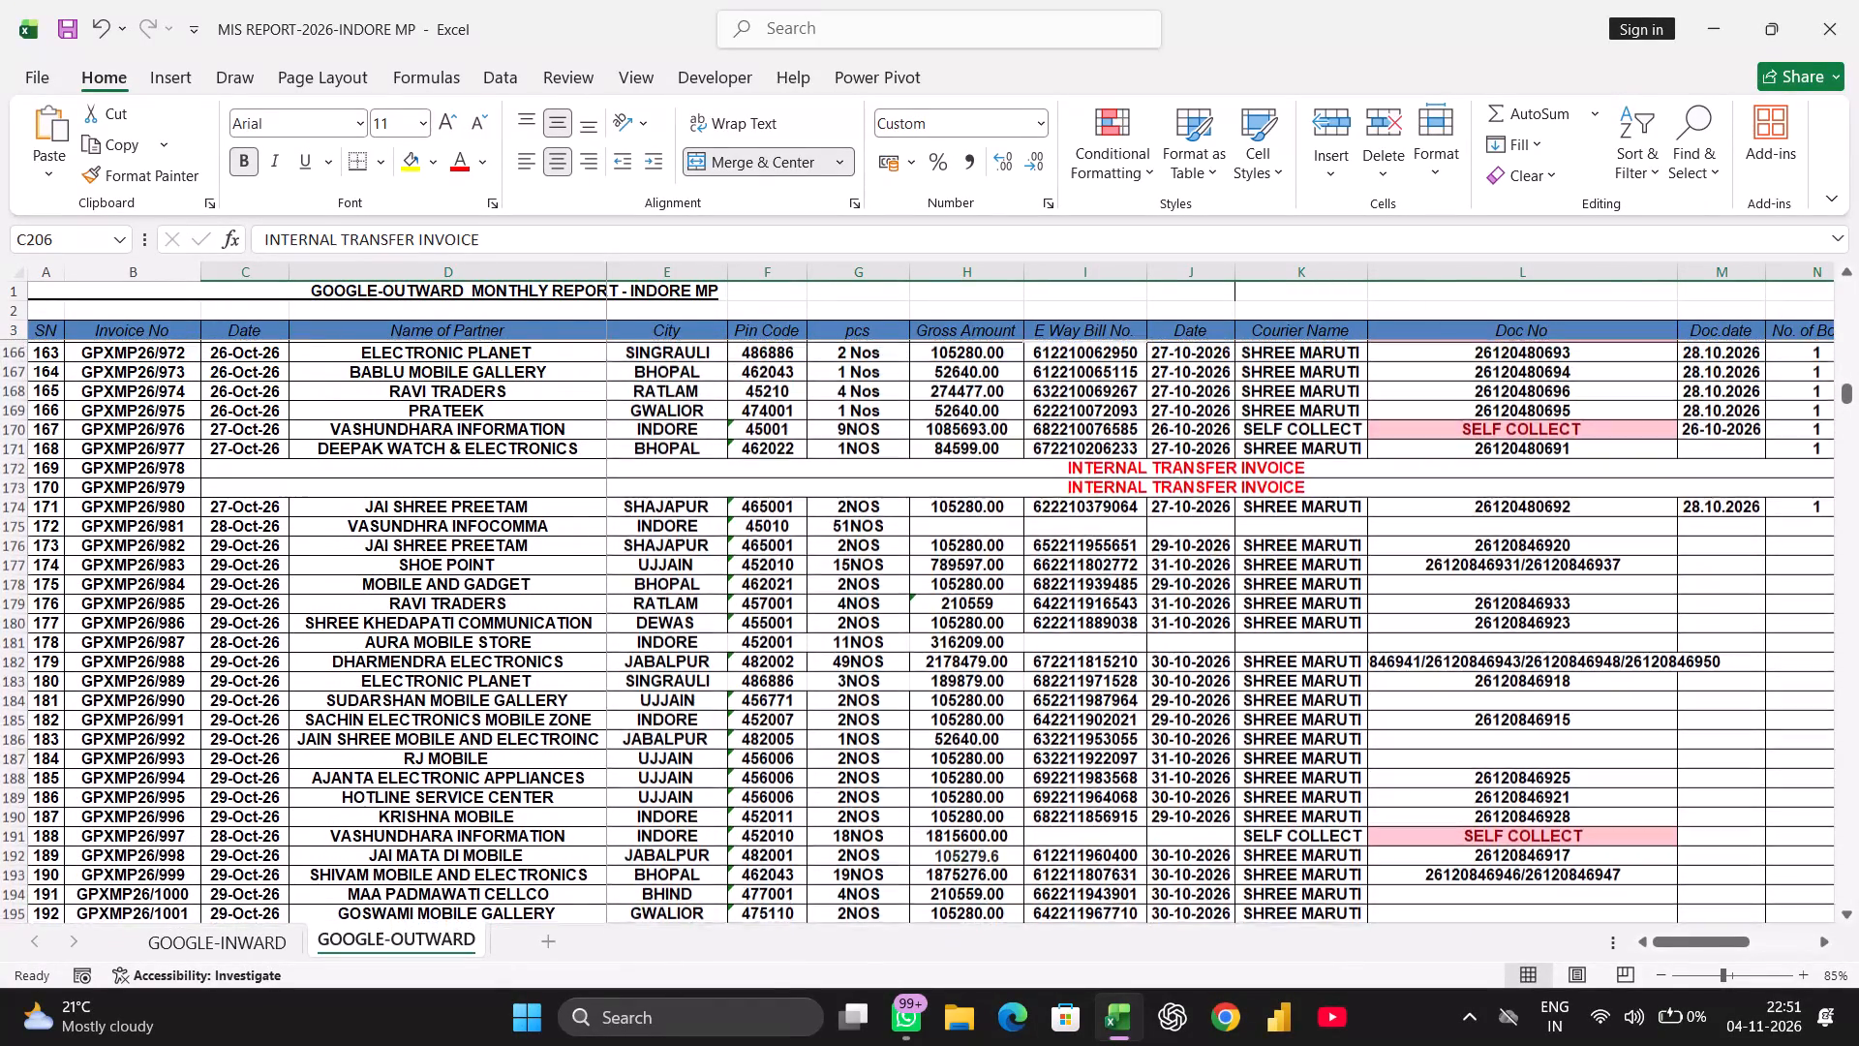
scroll(406, 818, "up", 2)
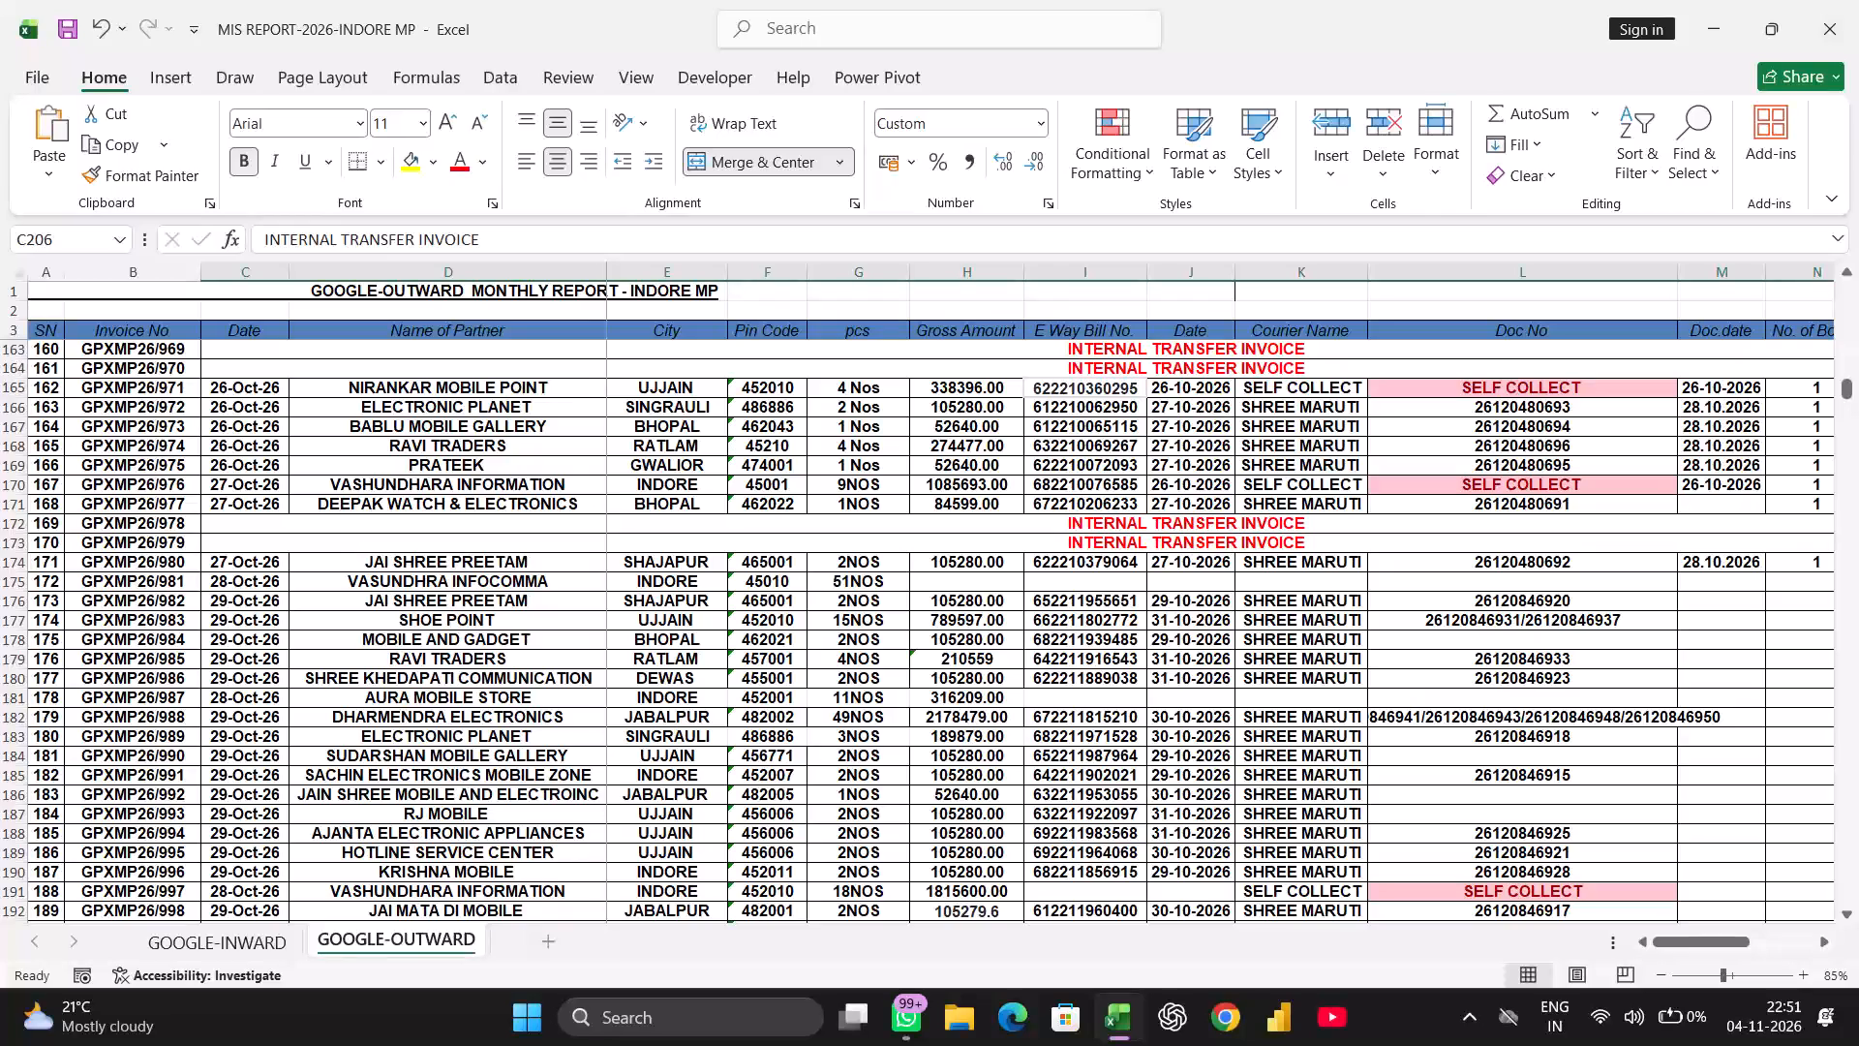
scroll(406, 818, "up", 1)
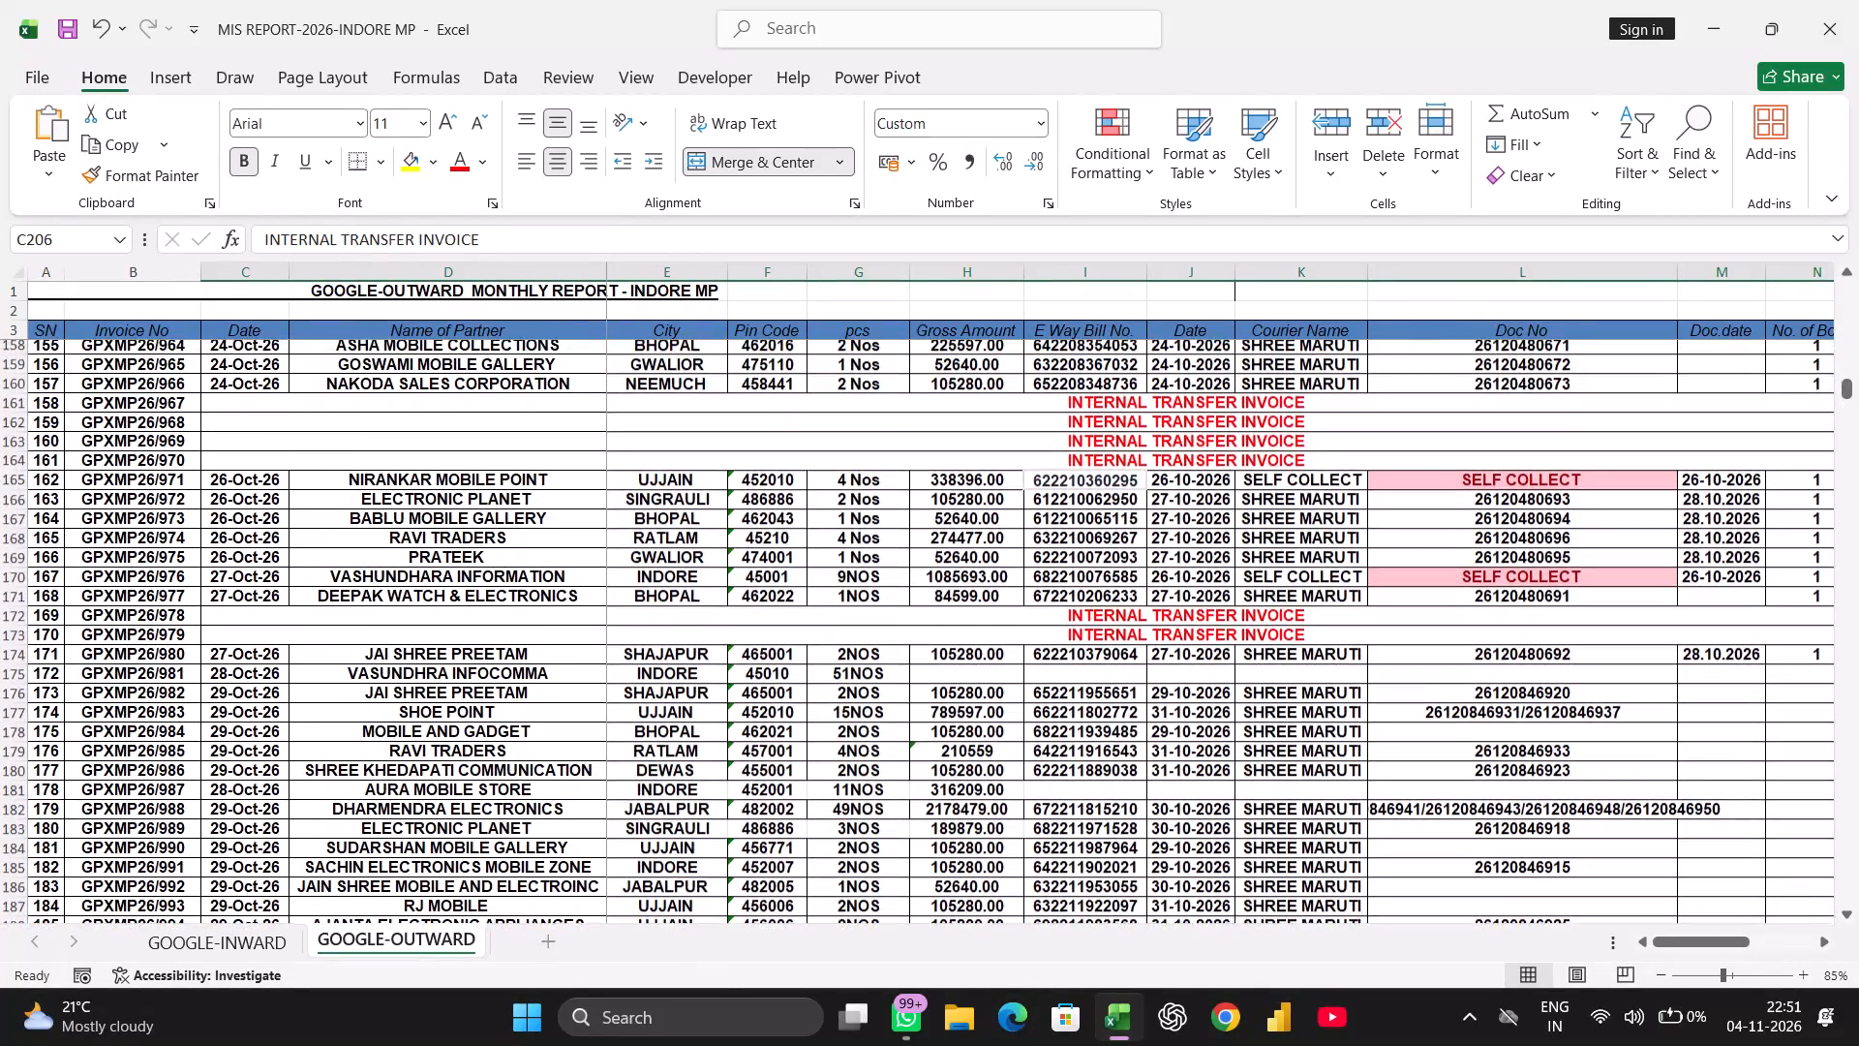
scroll(406, 818, "up", 2)
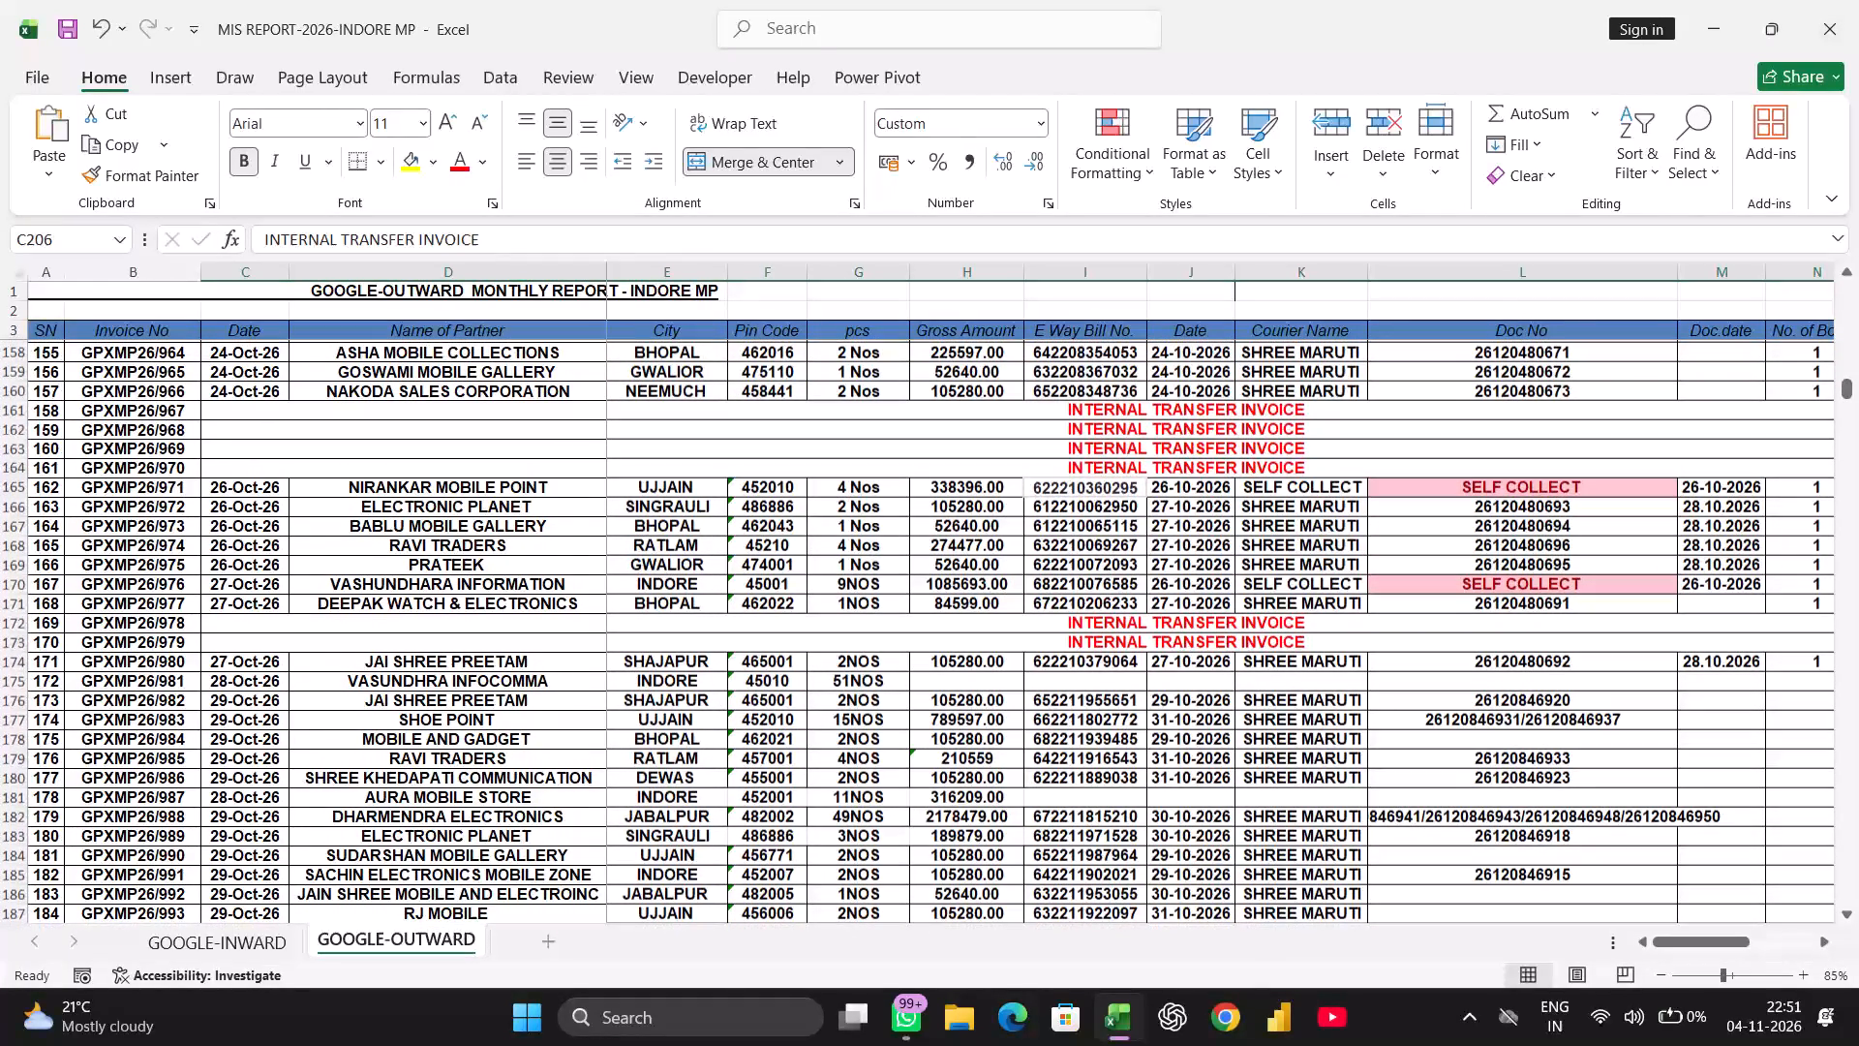
scroll(406, 818, "up", 1)
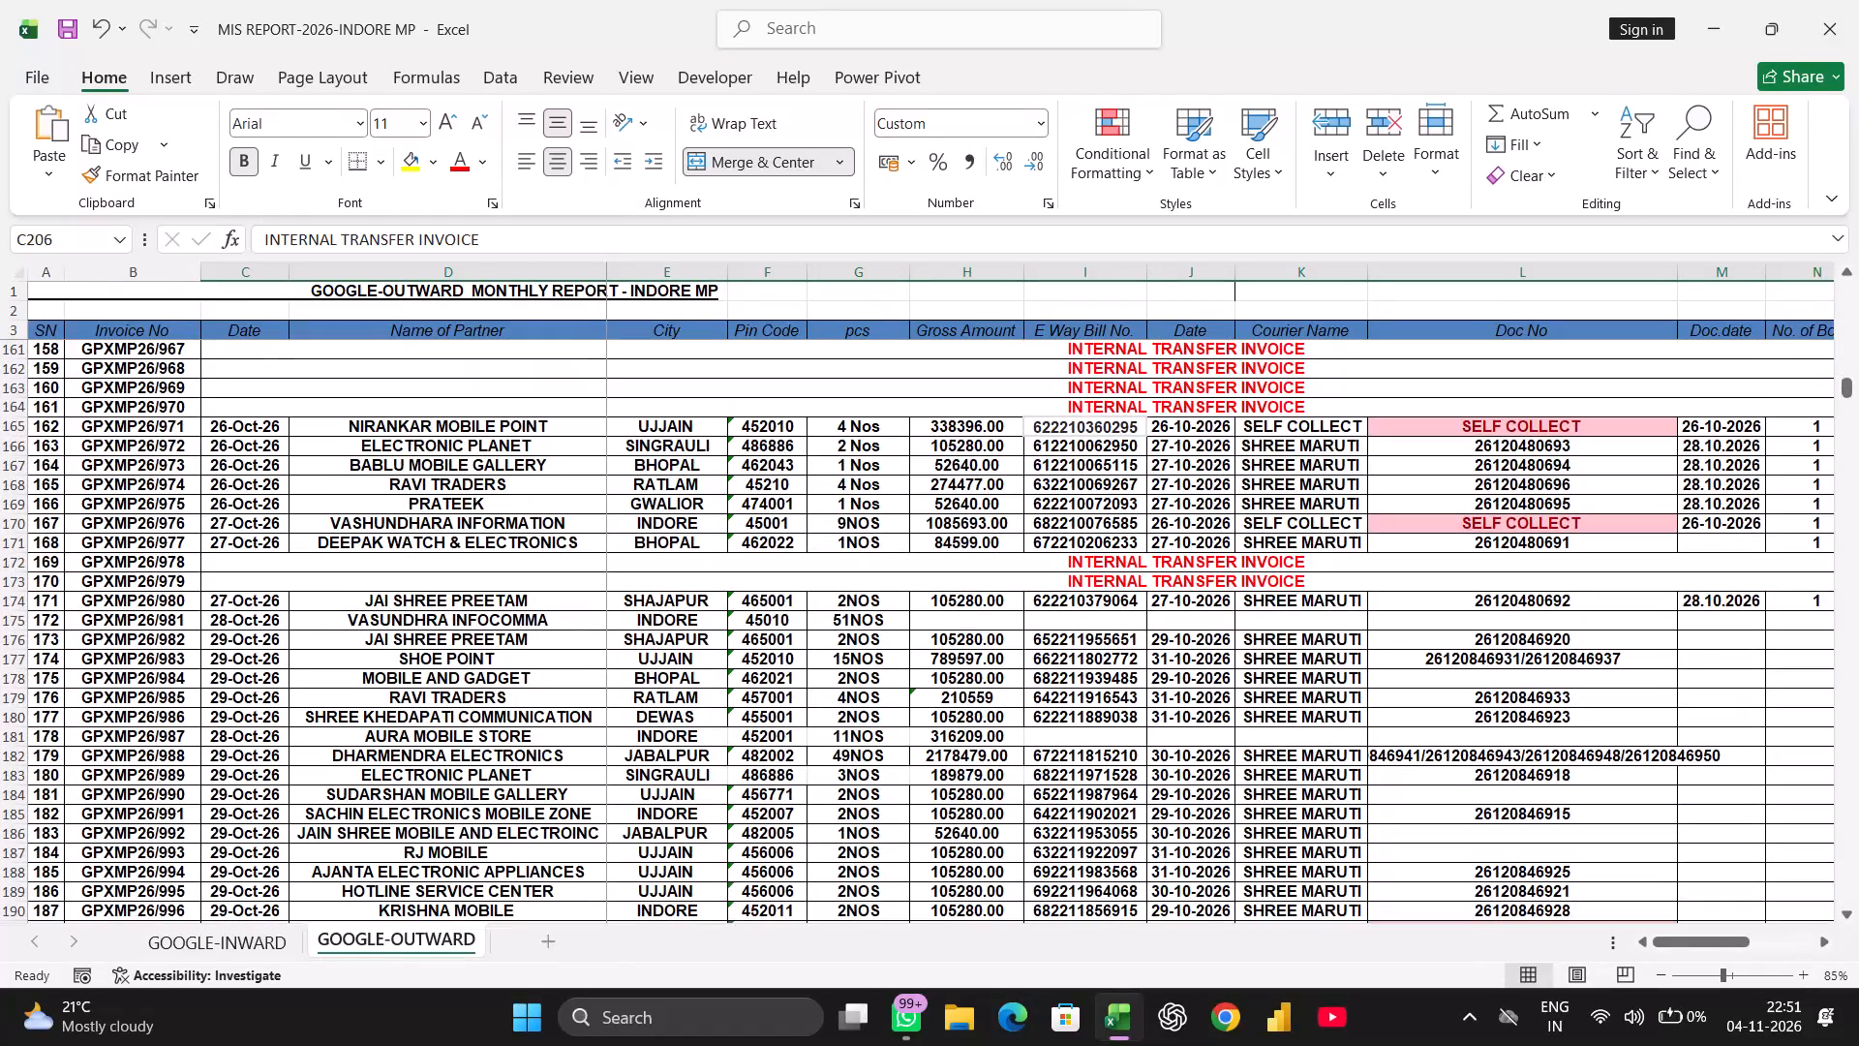
scroll(406, 818, "down", 1)
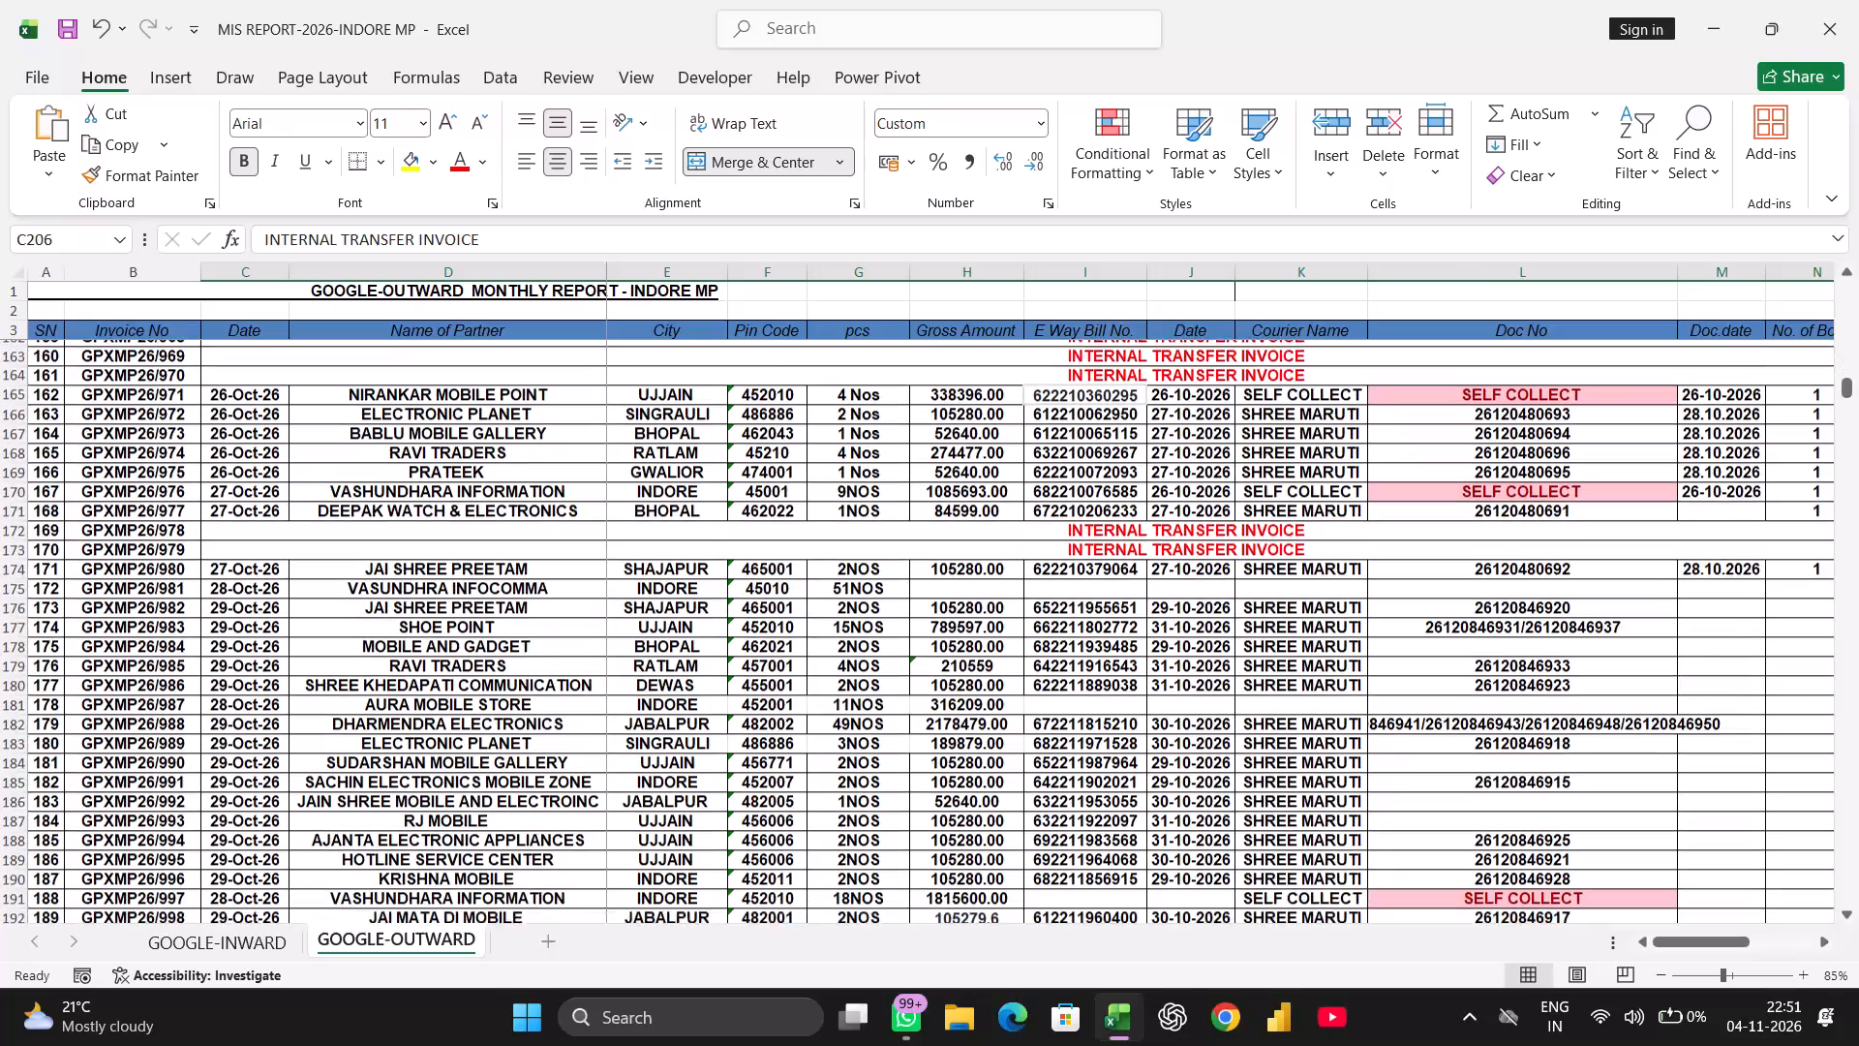
scroll(406, 818, "down", 1)
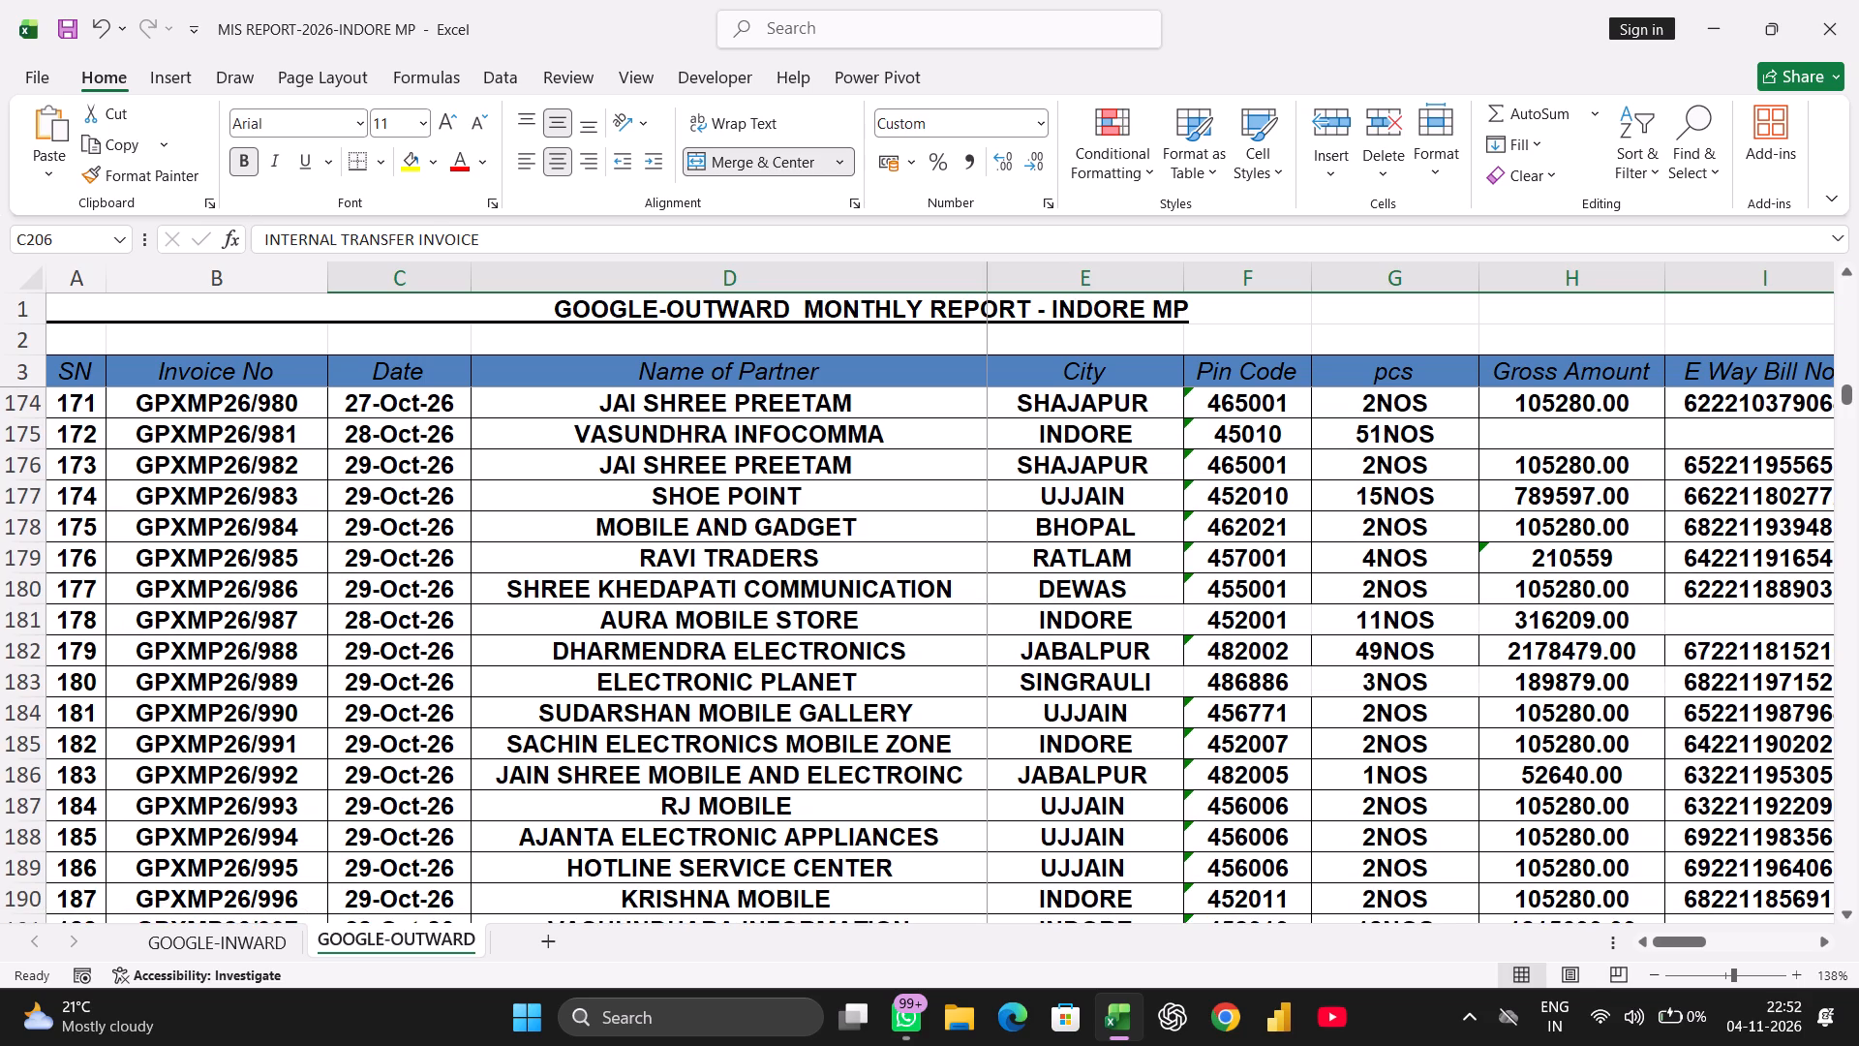
Examine the partner names and cities in the rows for invoices GPXMP26/980 to GPXMP26/1017 to find the next docket's match.
scroll(910, 513, "down", 1)
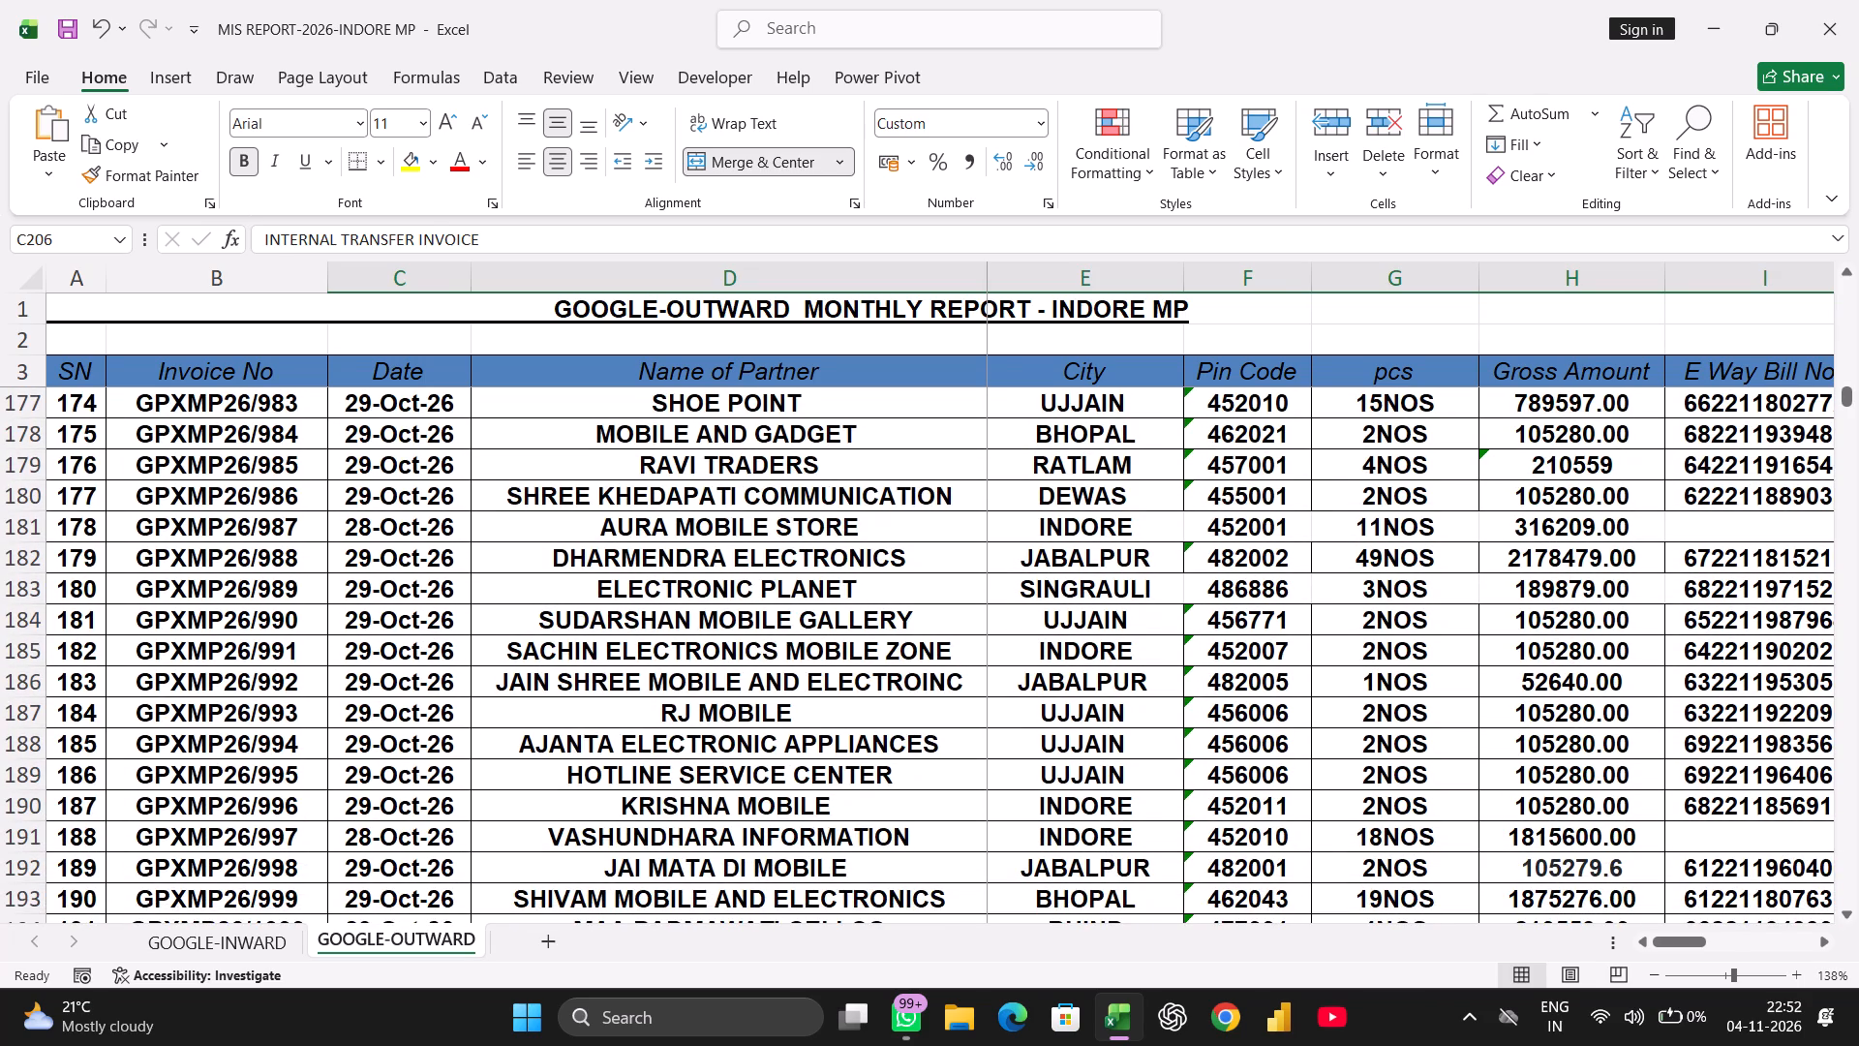
scroll(910, 513, "down", 1)
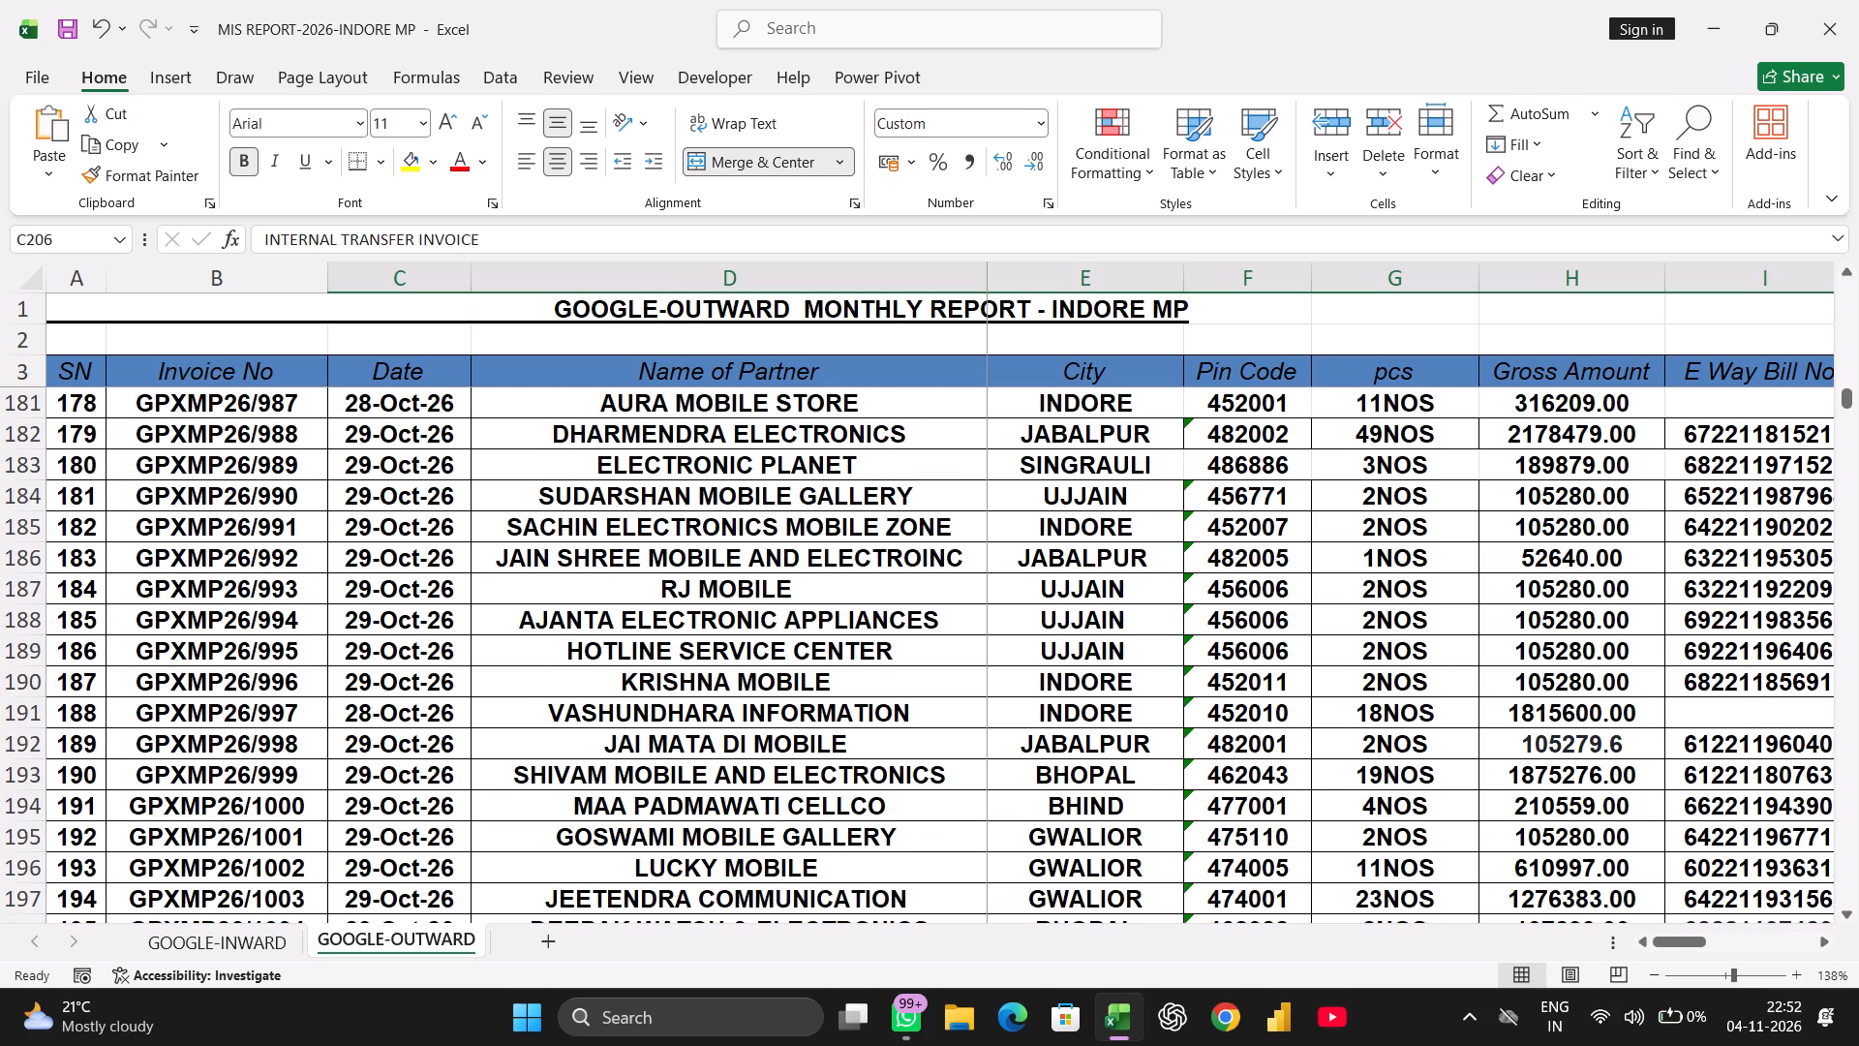
scroll(910, 513, "down", 1)
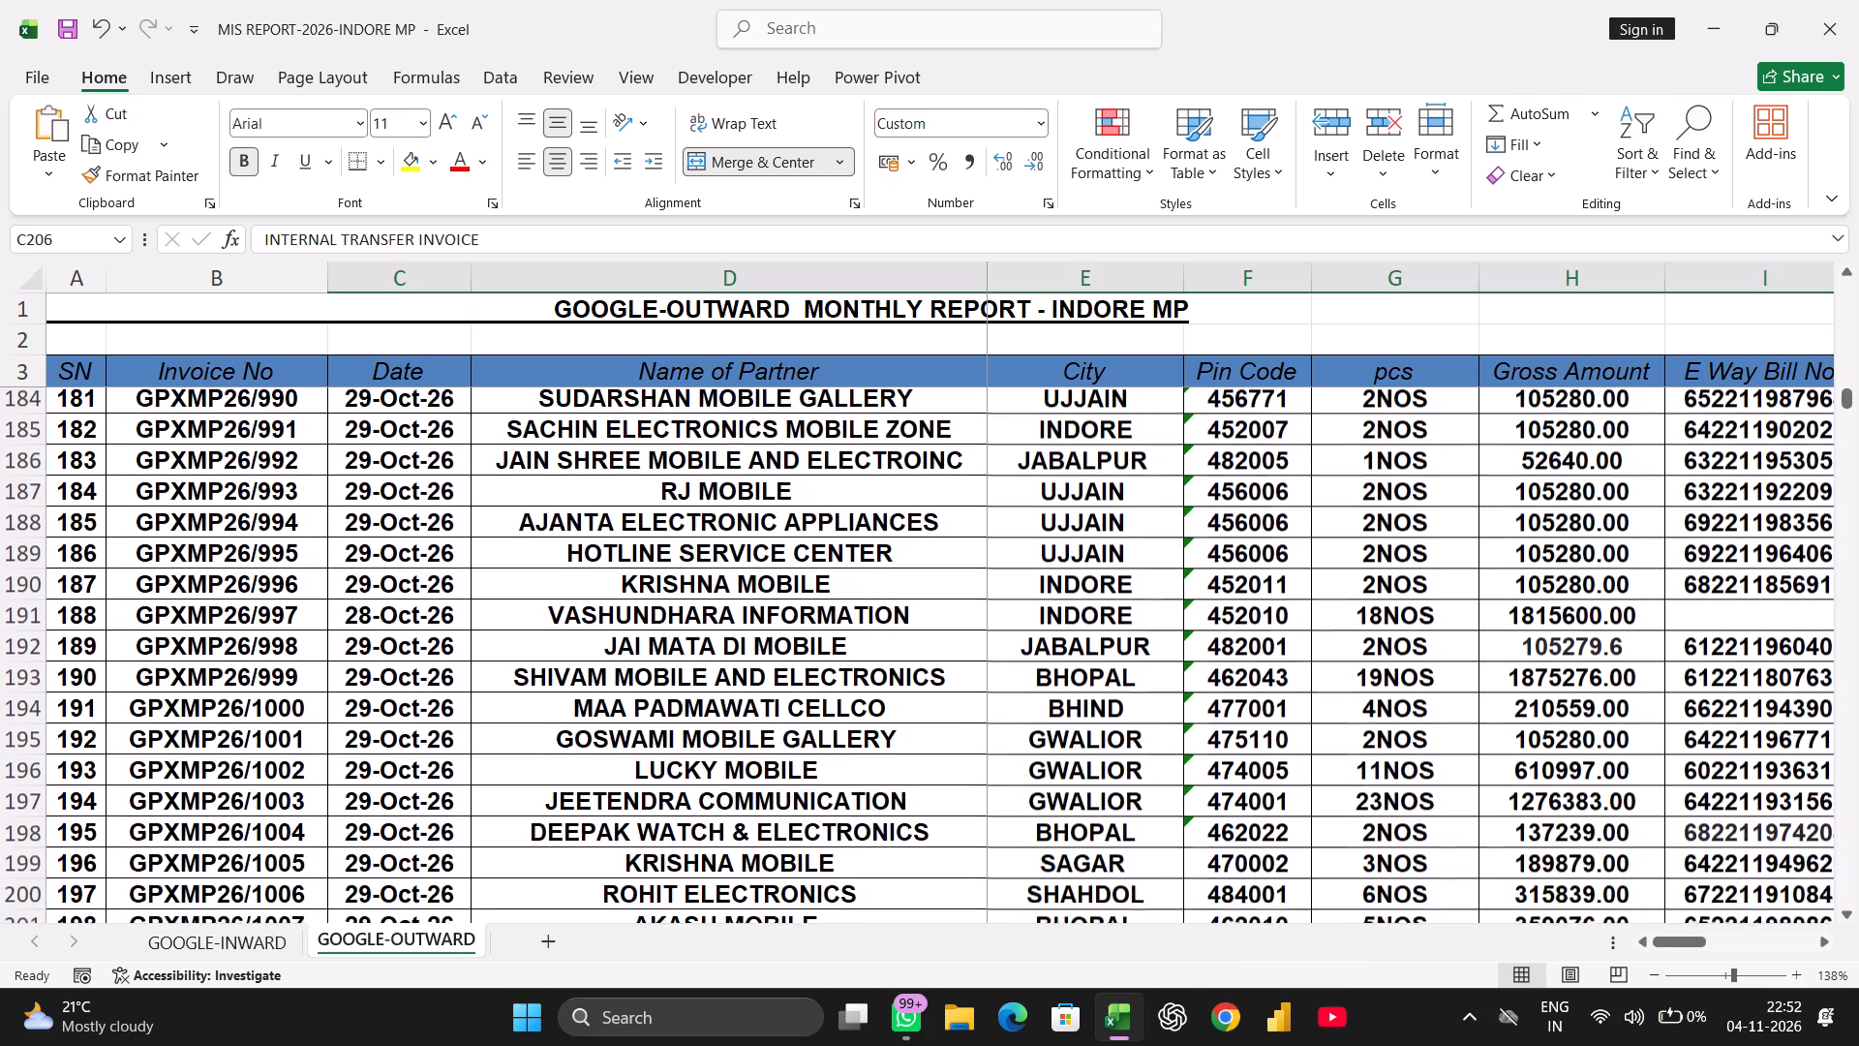
scroll(910, 513, "down", 1)
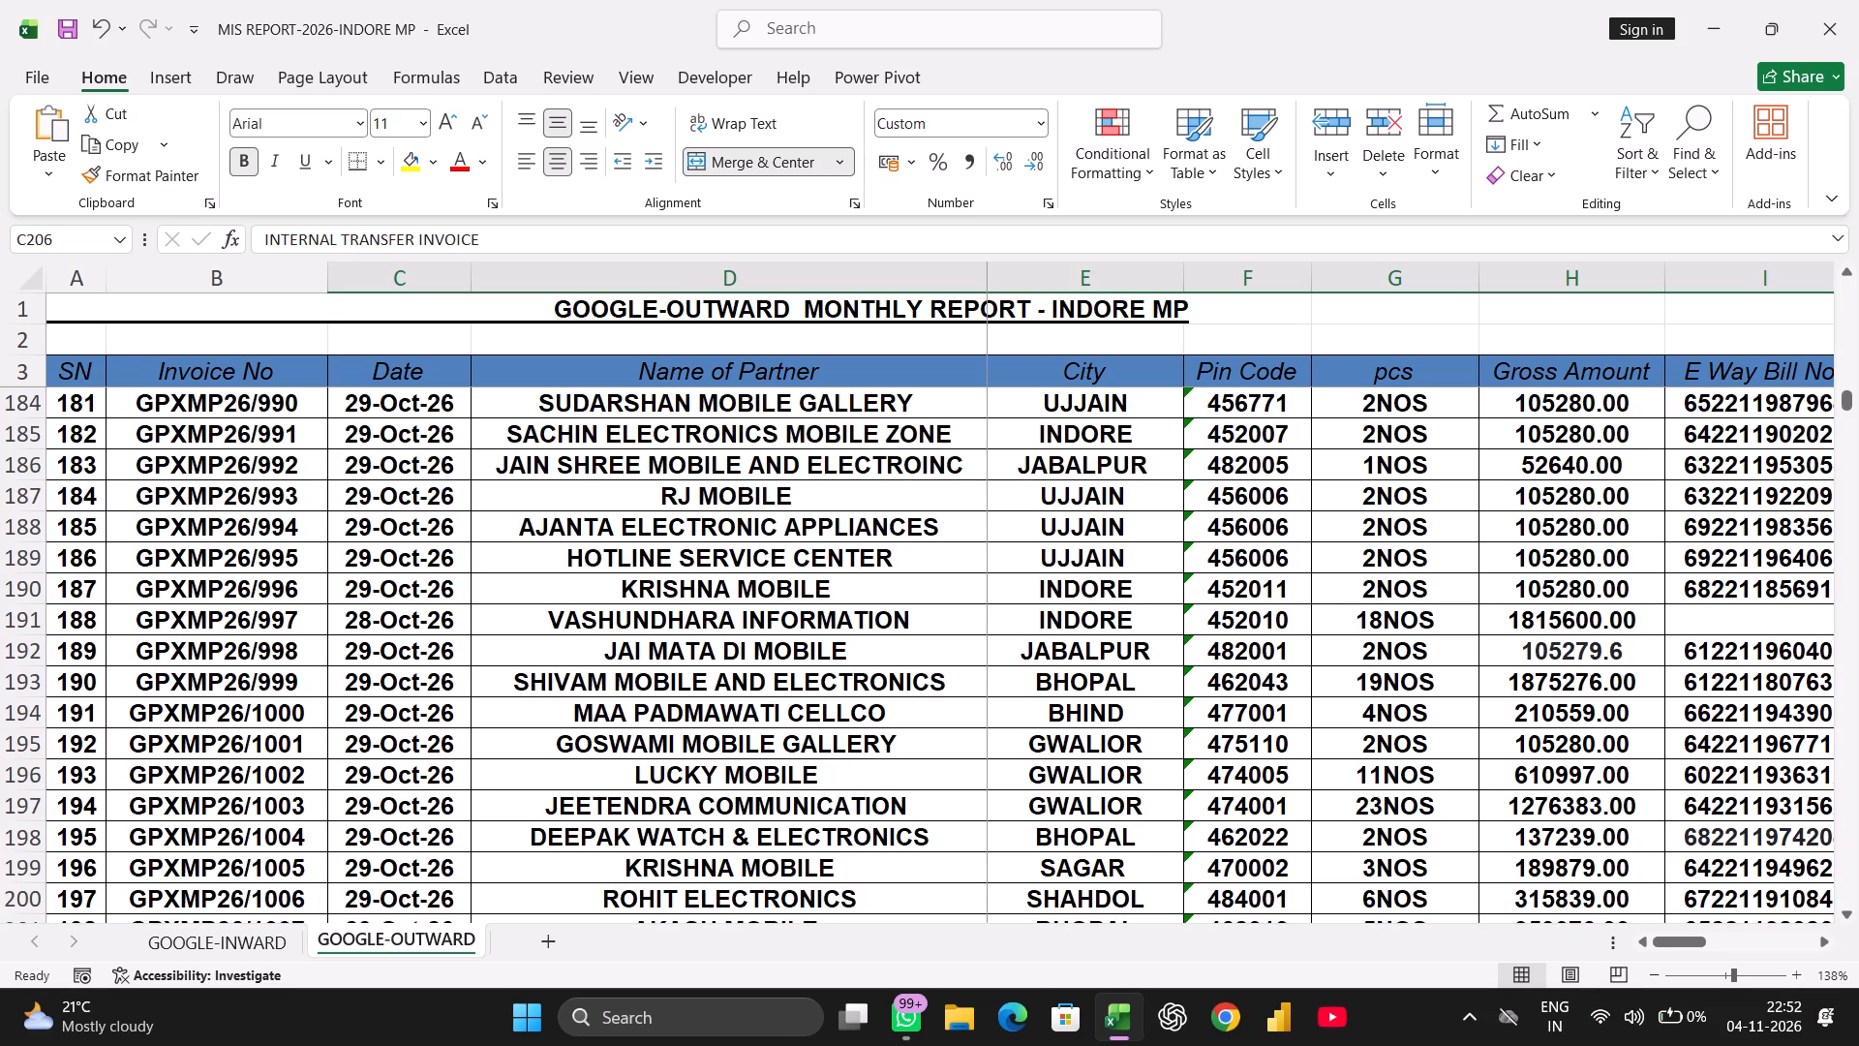
scroll(910, 513, "down", 1)
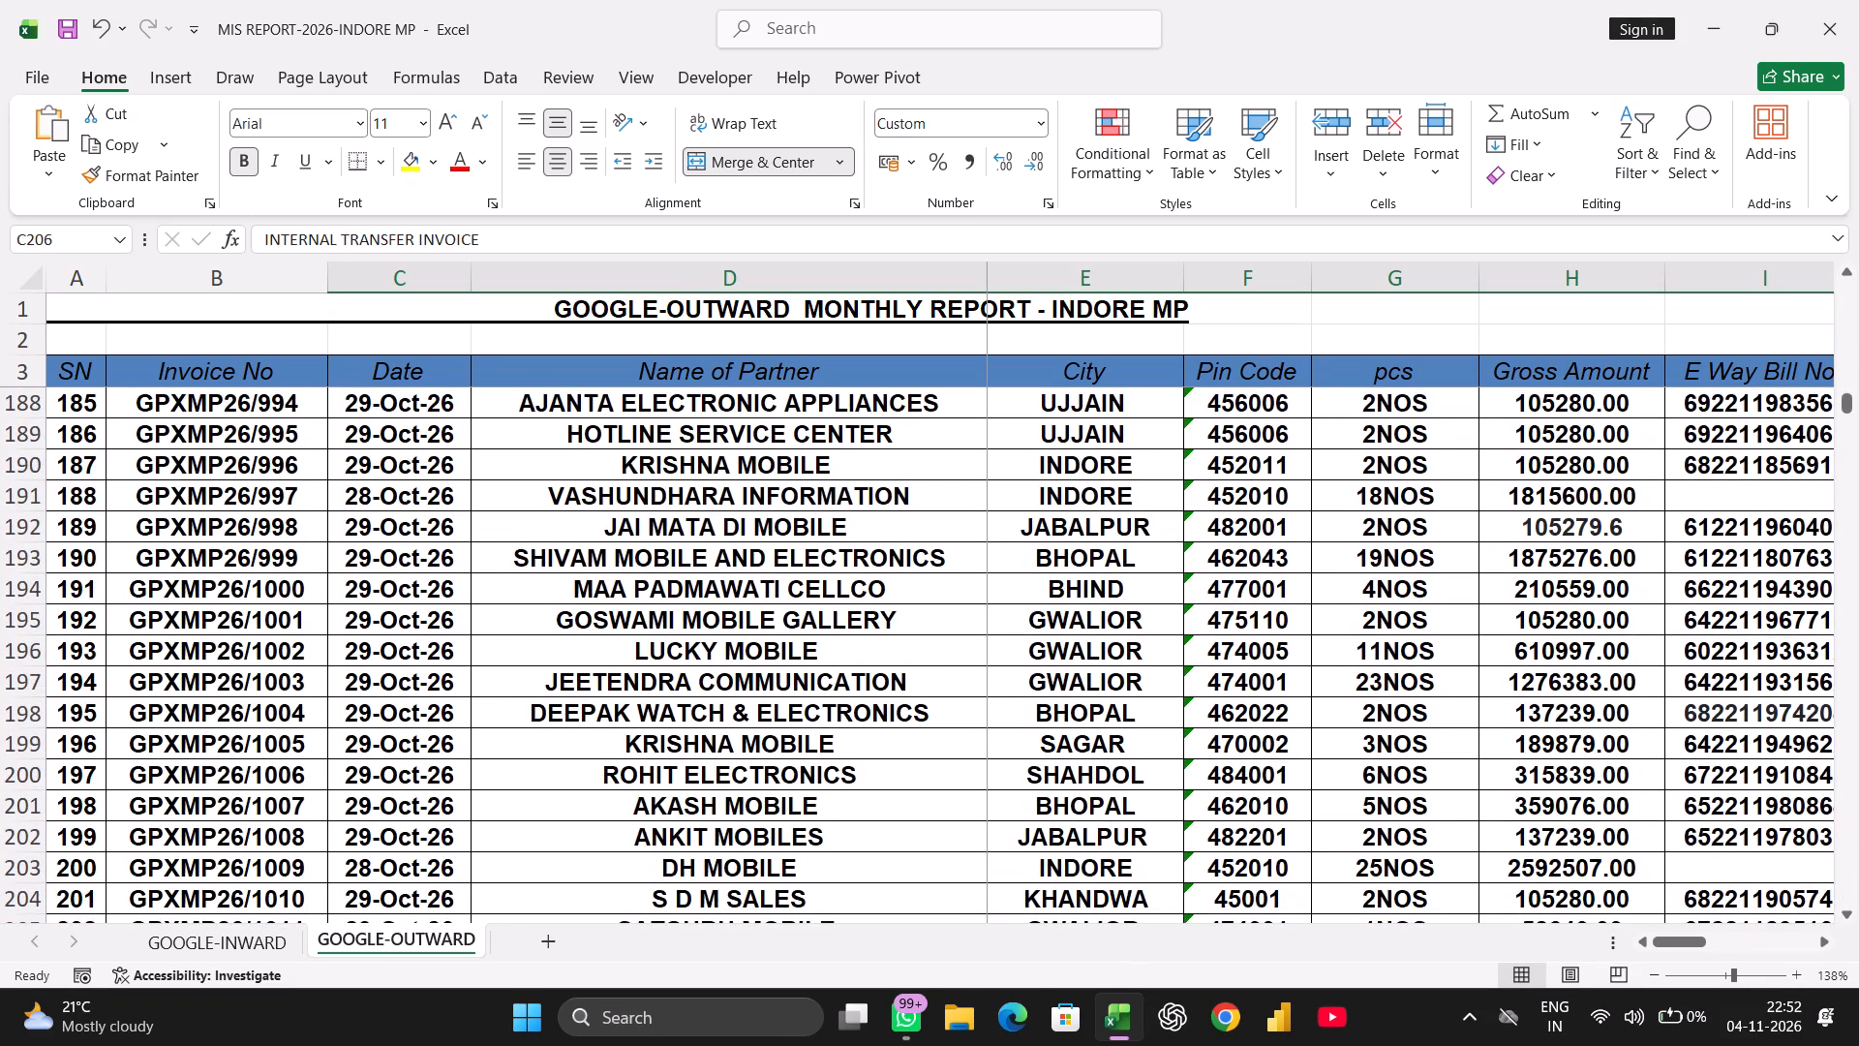
scroll(910, 513, "up", 2)
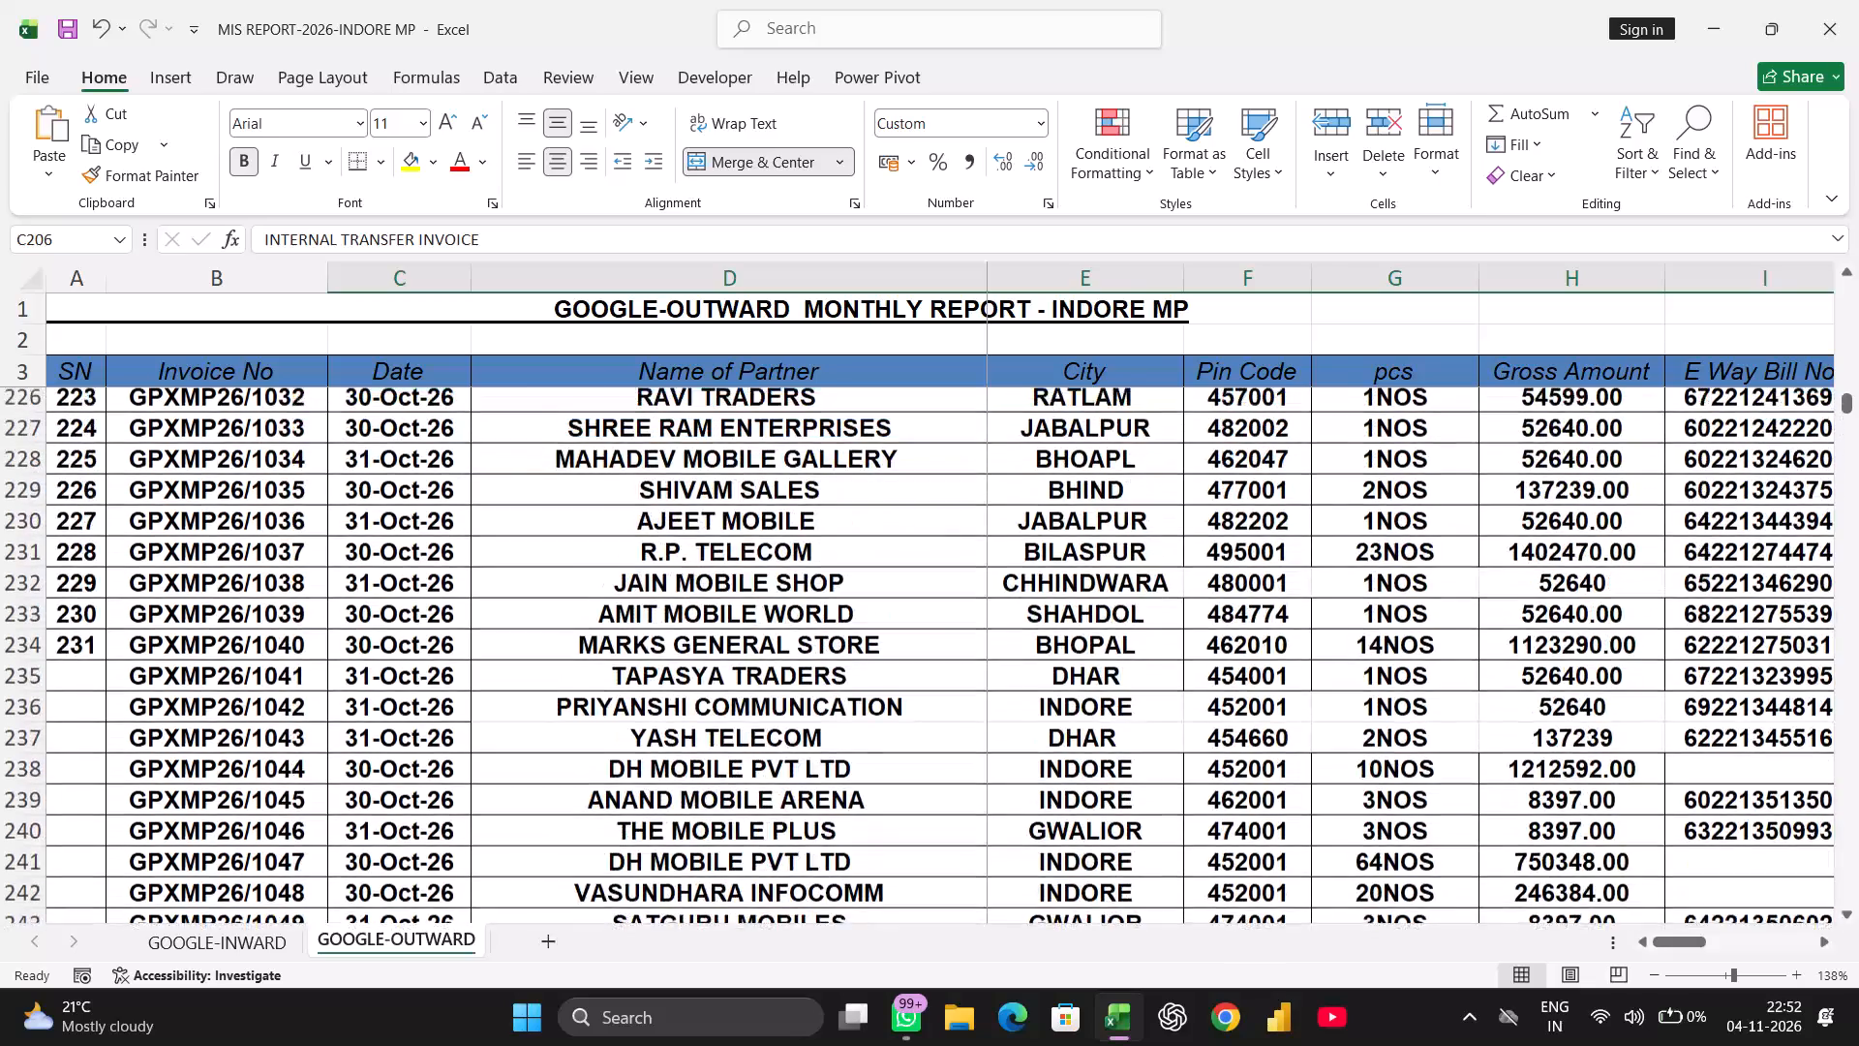
scroll(910, 513, "up", 4)
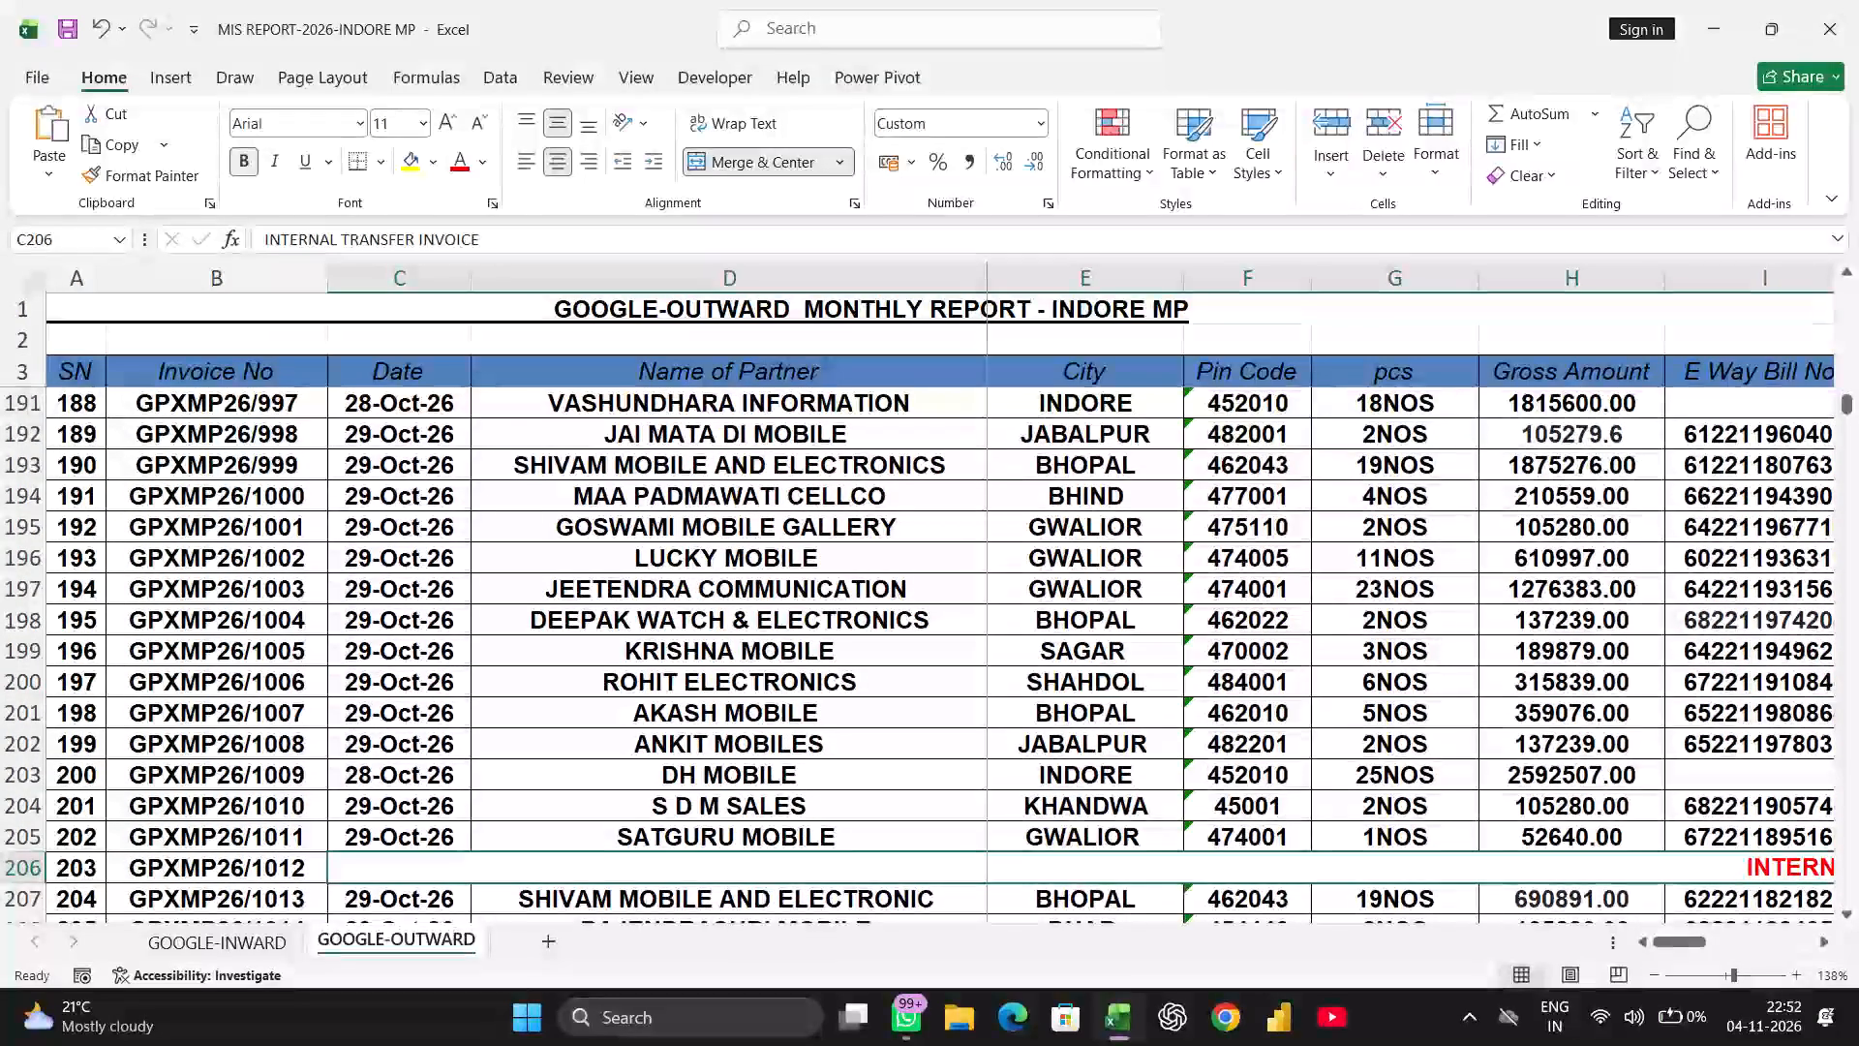
scroll(910, 513, "down", 1)
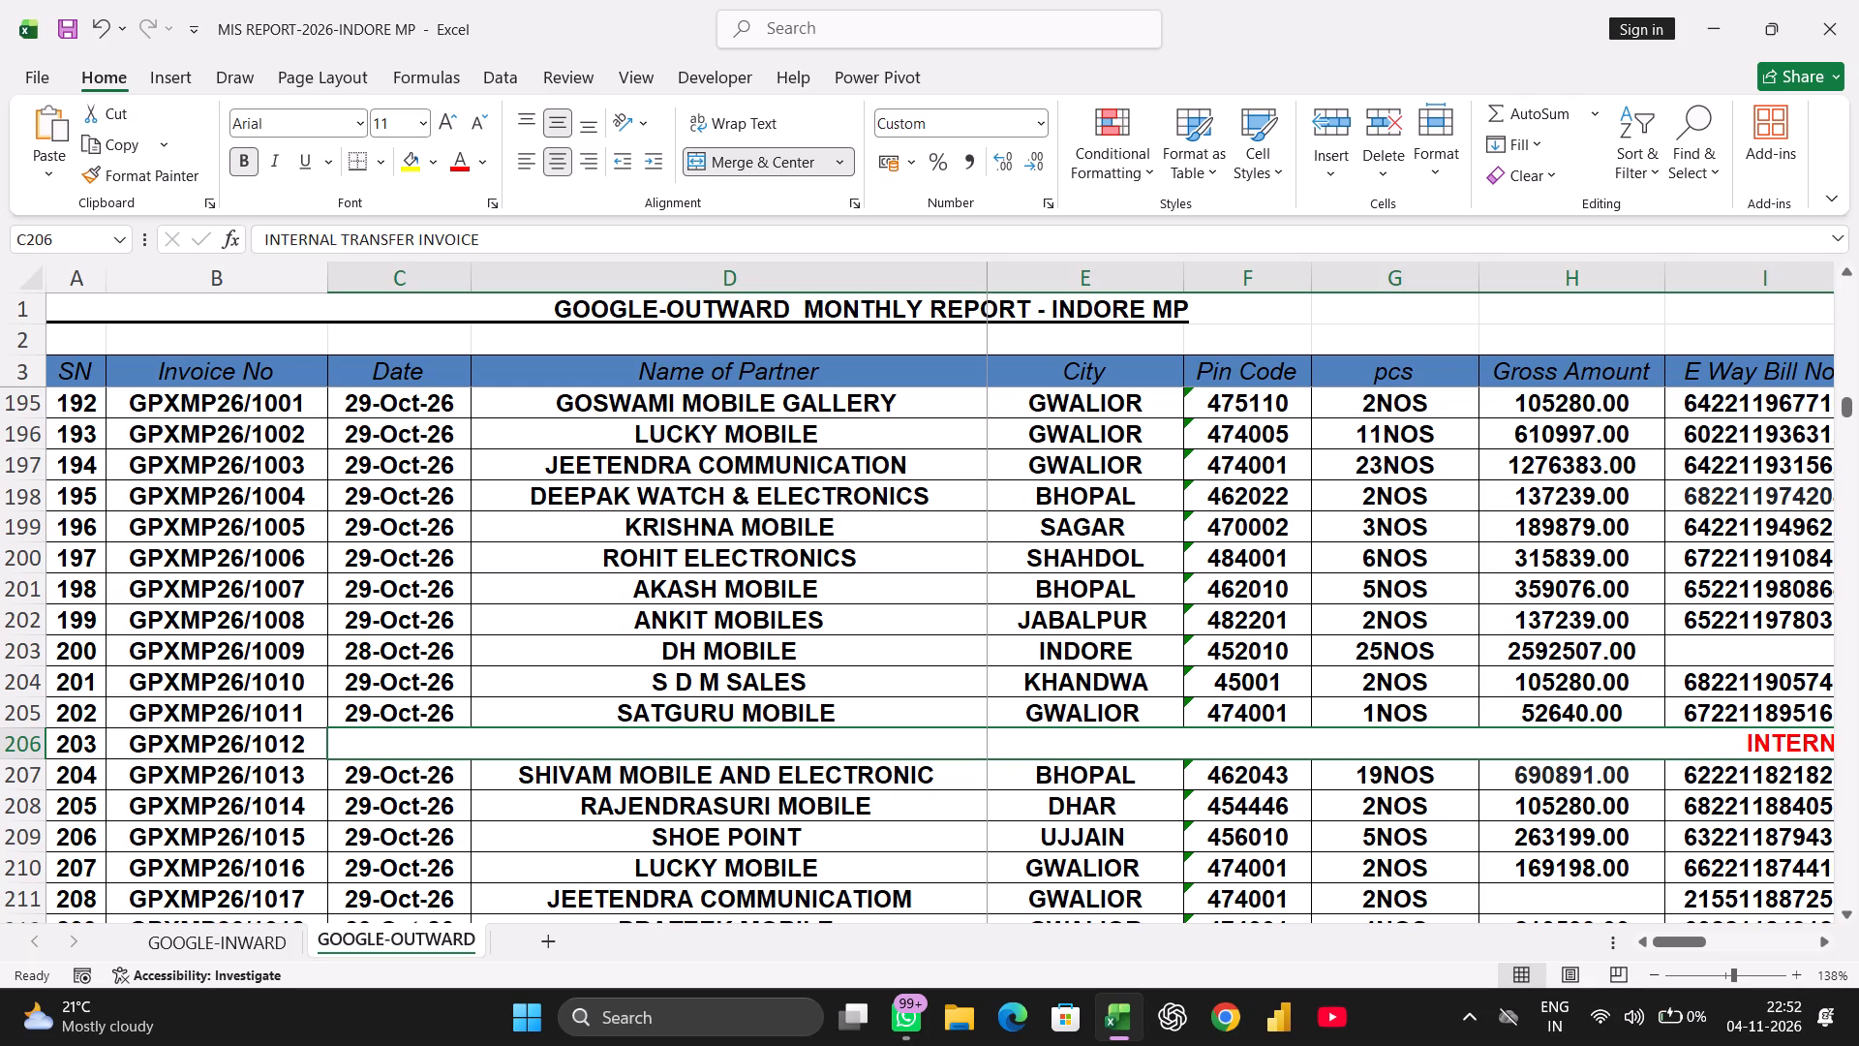
scroll(1265, 818, "up", 1)
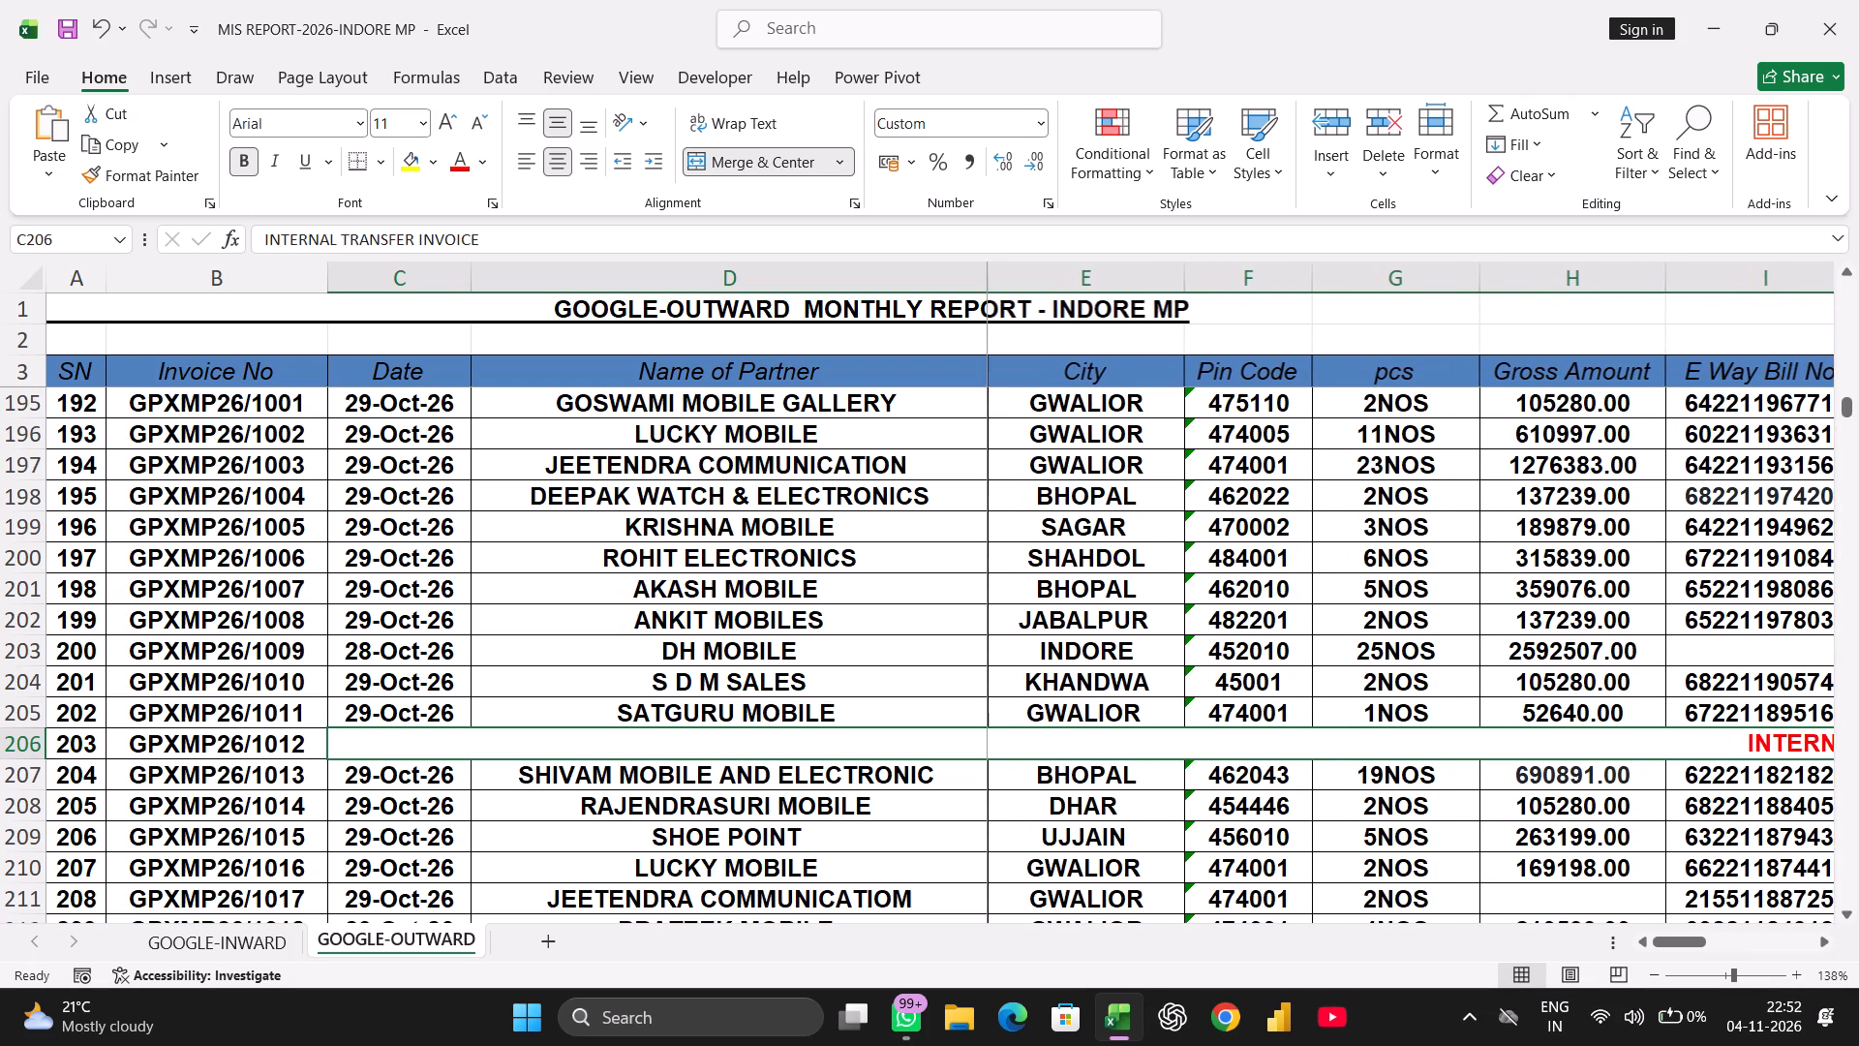
scroll(1265, 818, "up", 2)
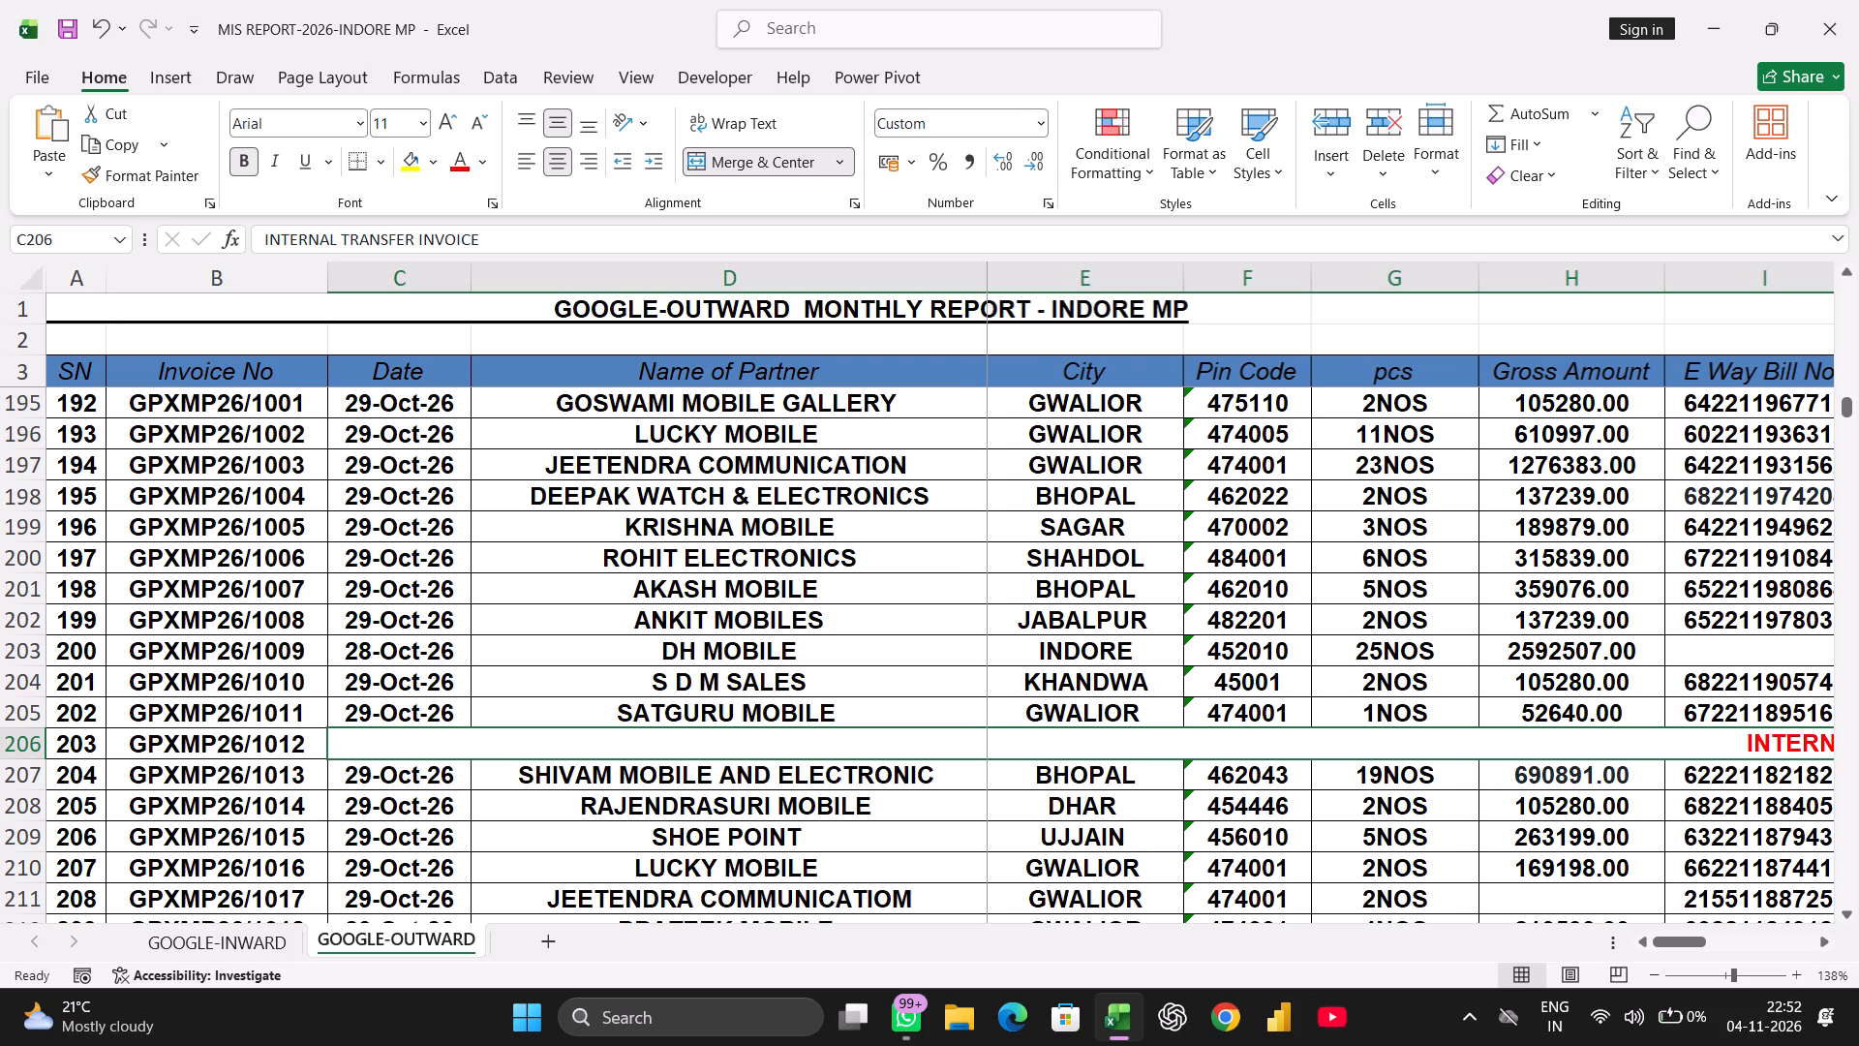
scroll(1265, 818, "up", 2)
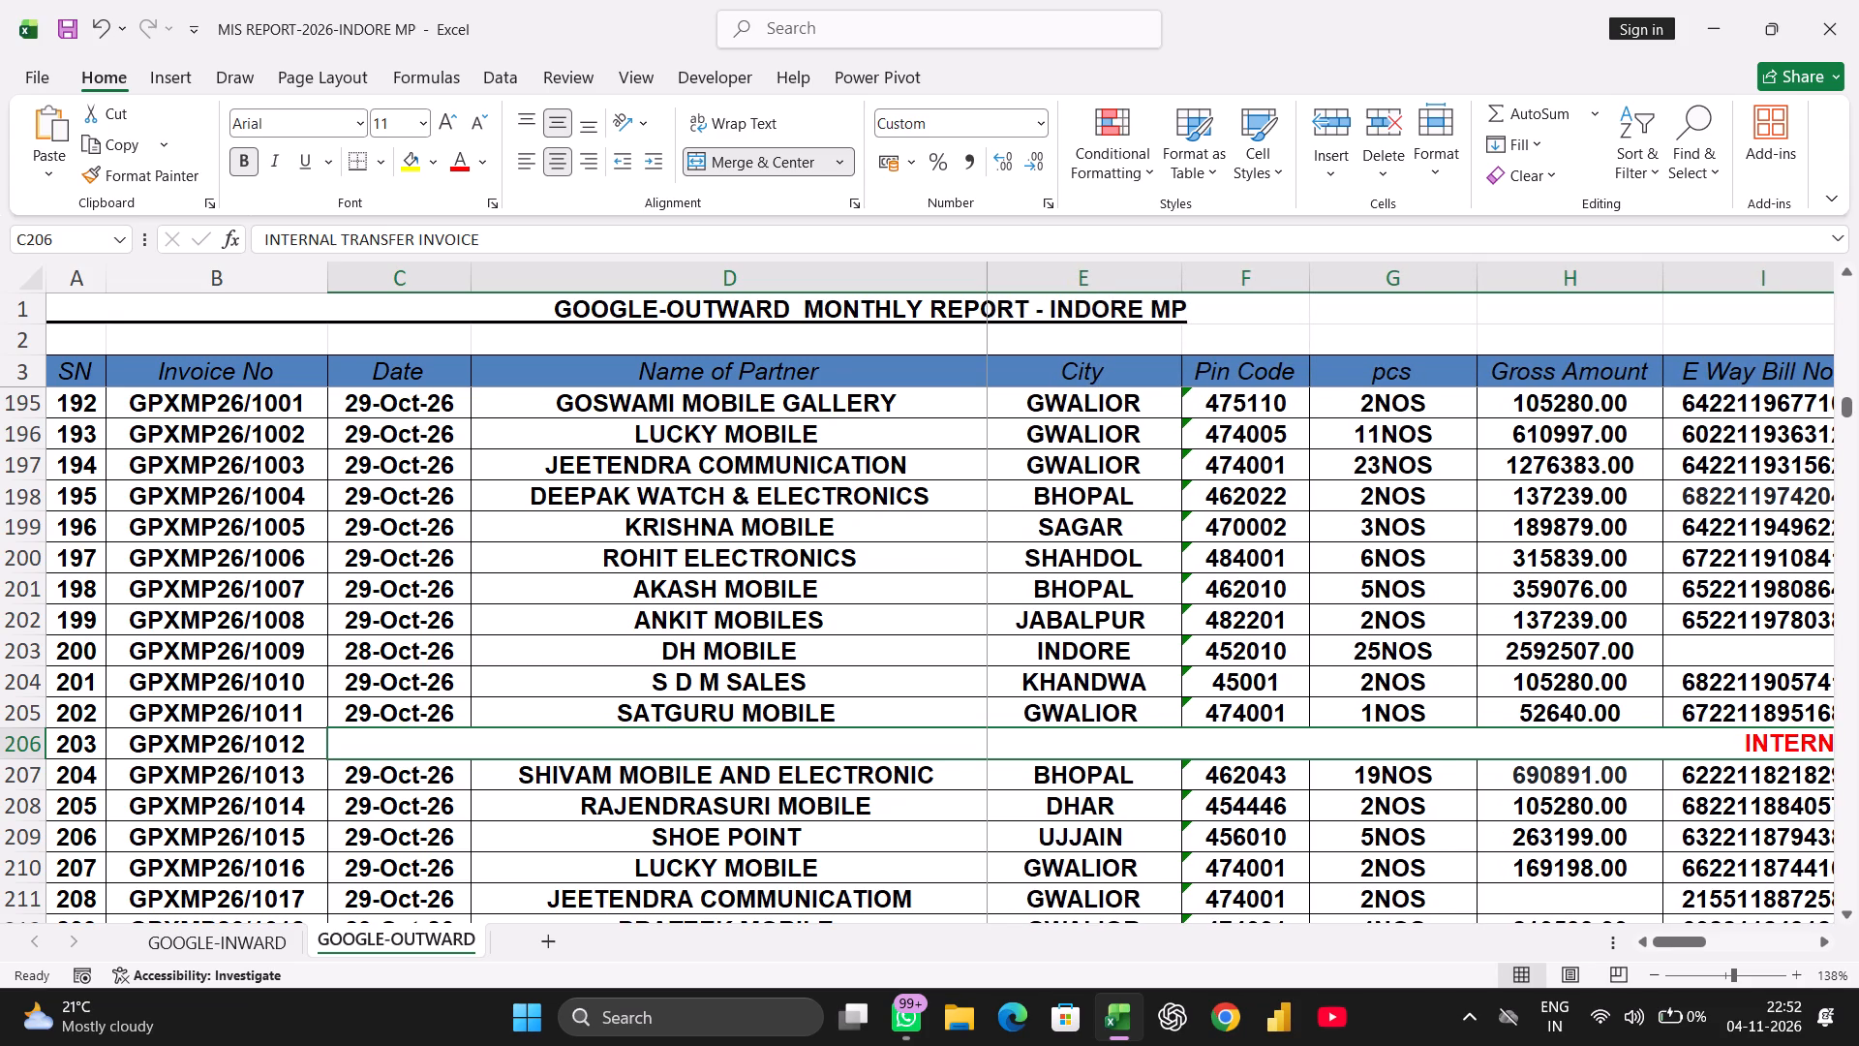
scroll(1265, 818, "up", 2)
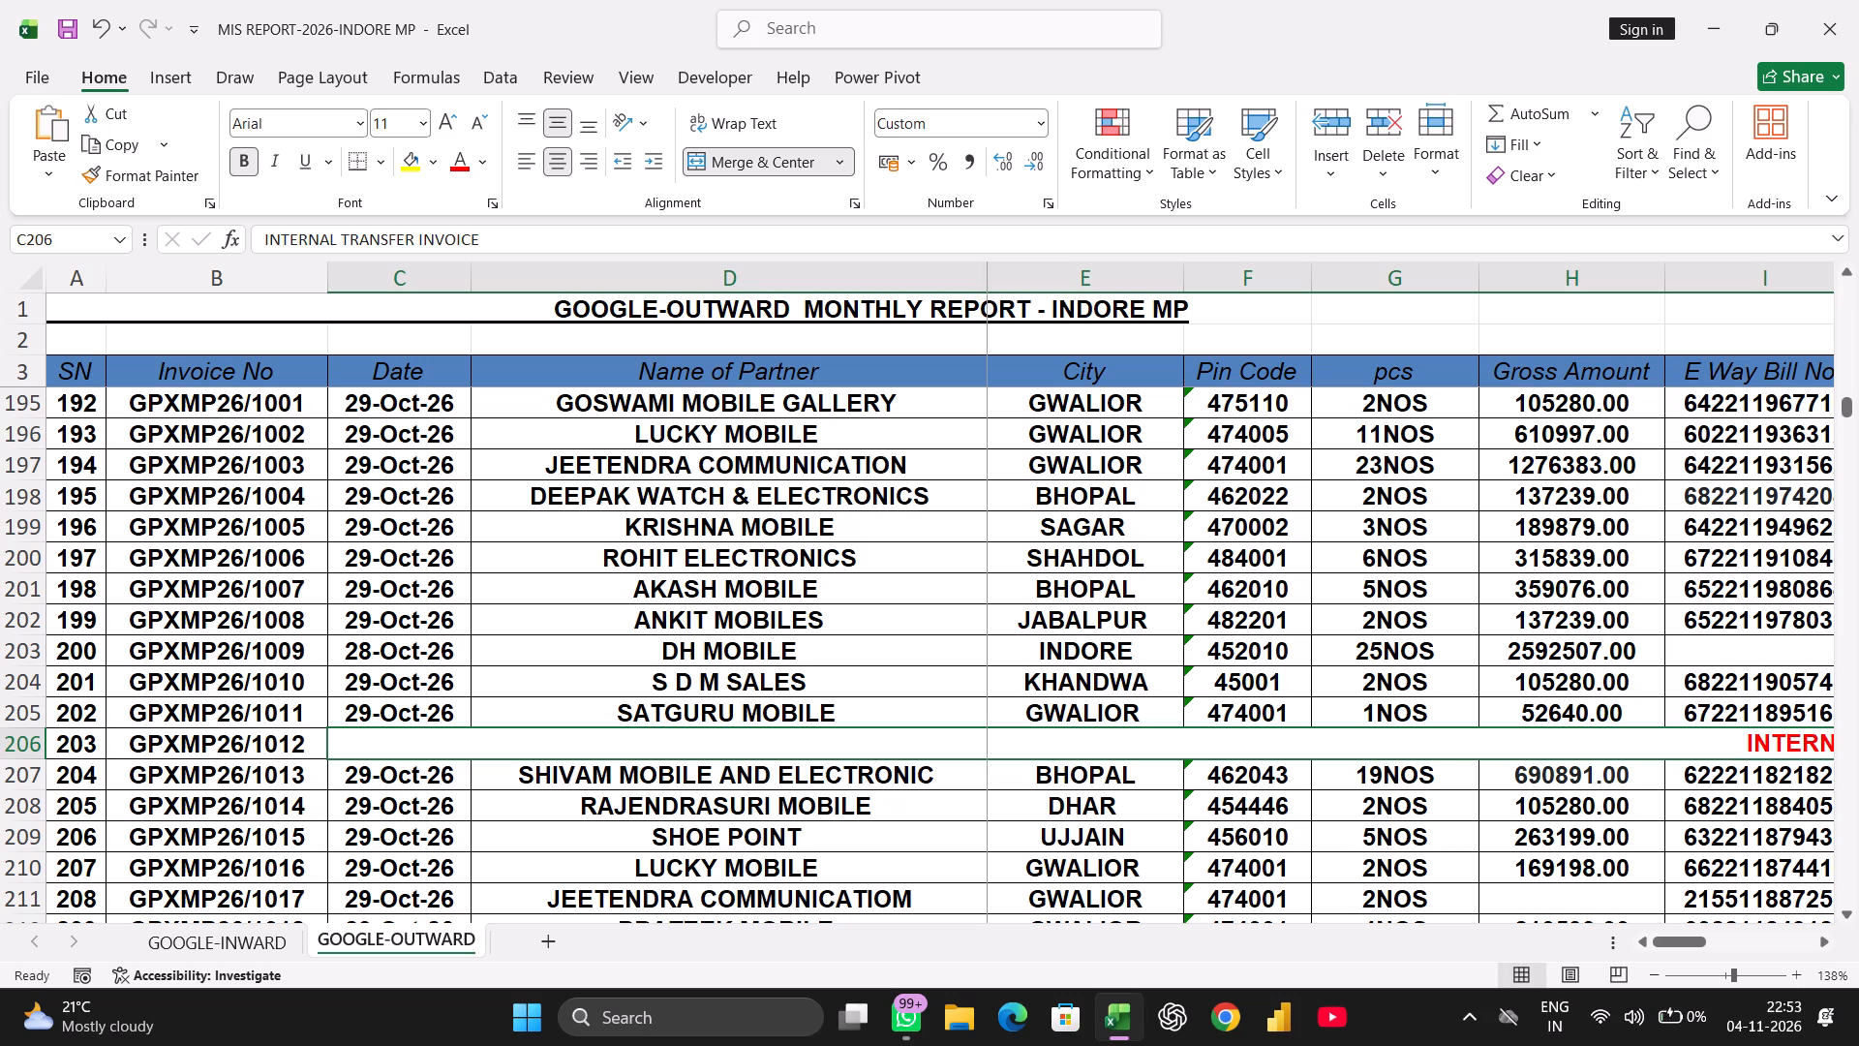
scroll(1641, 799, "left", 4)
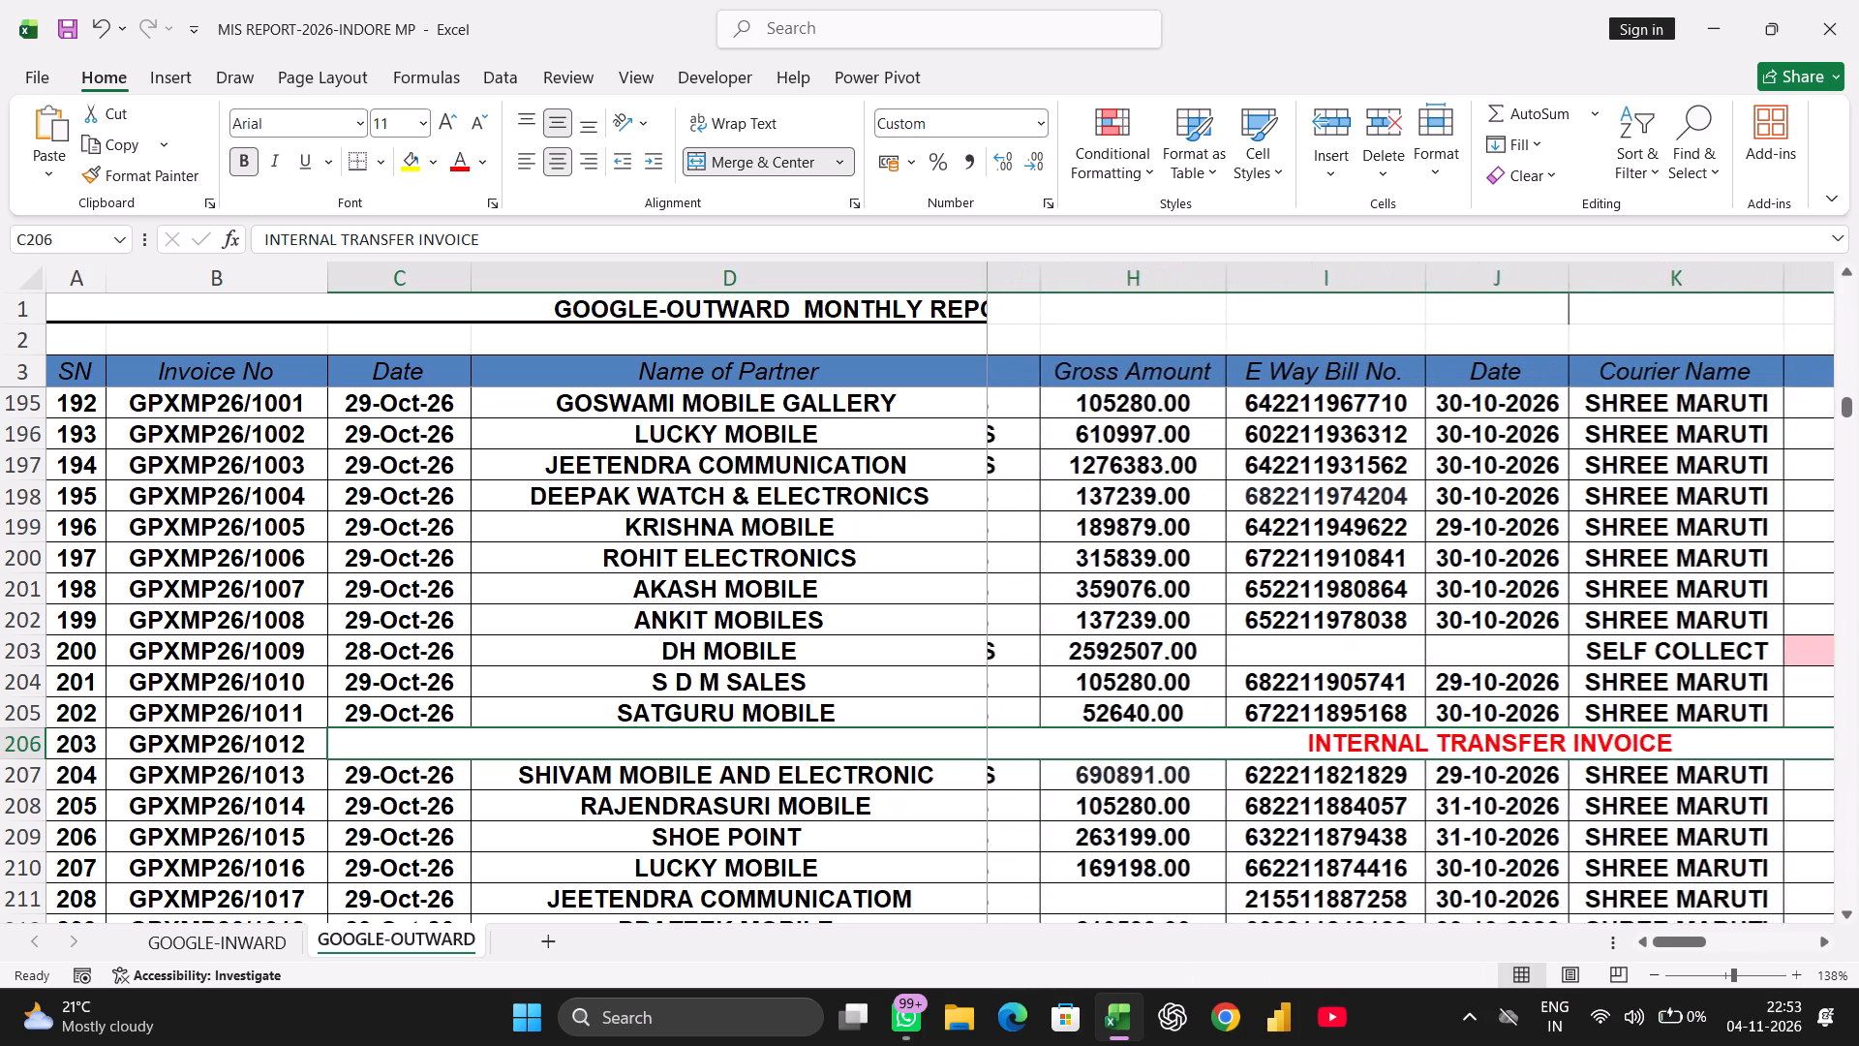
scroll(1641, 799, "left", 2)
left_click(1668, 812)
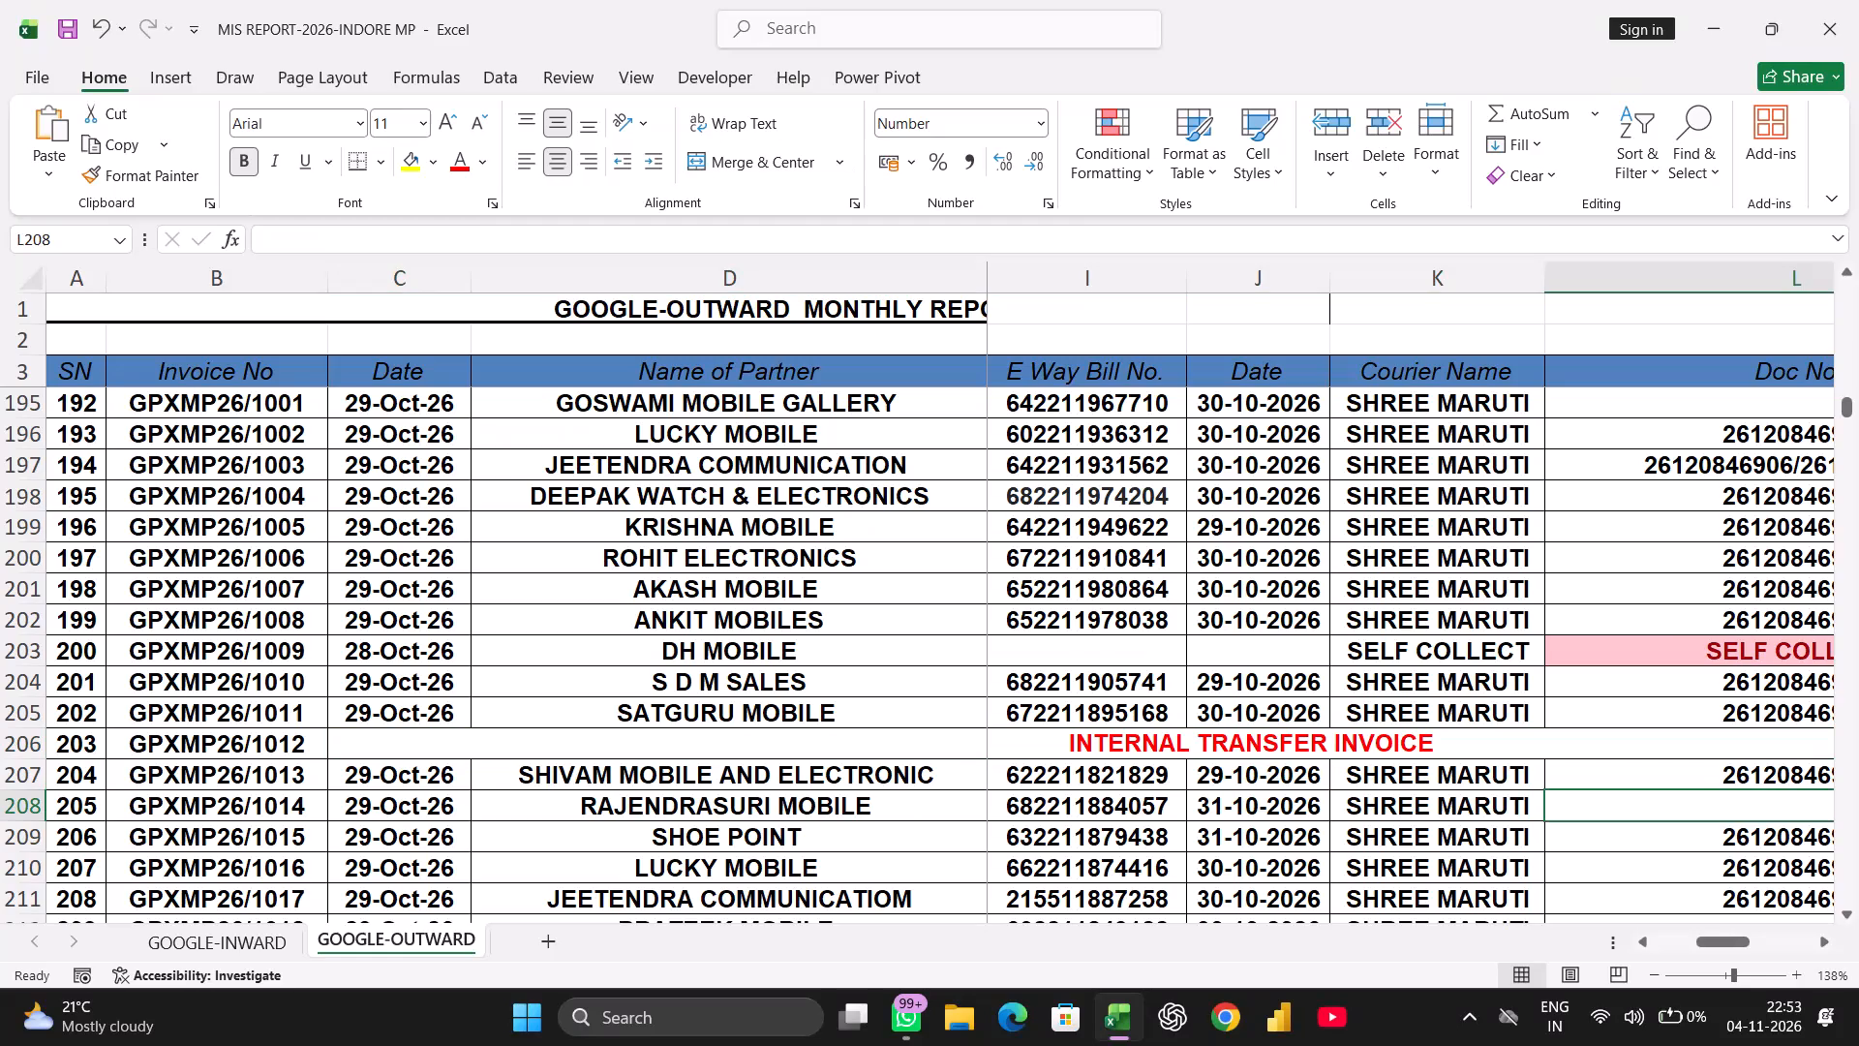
double_click(1668, 812)
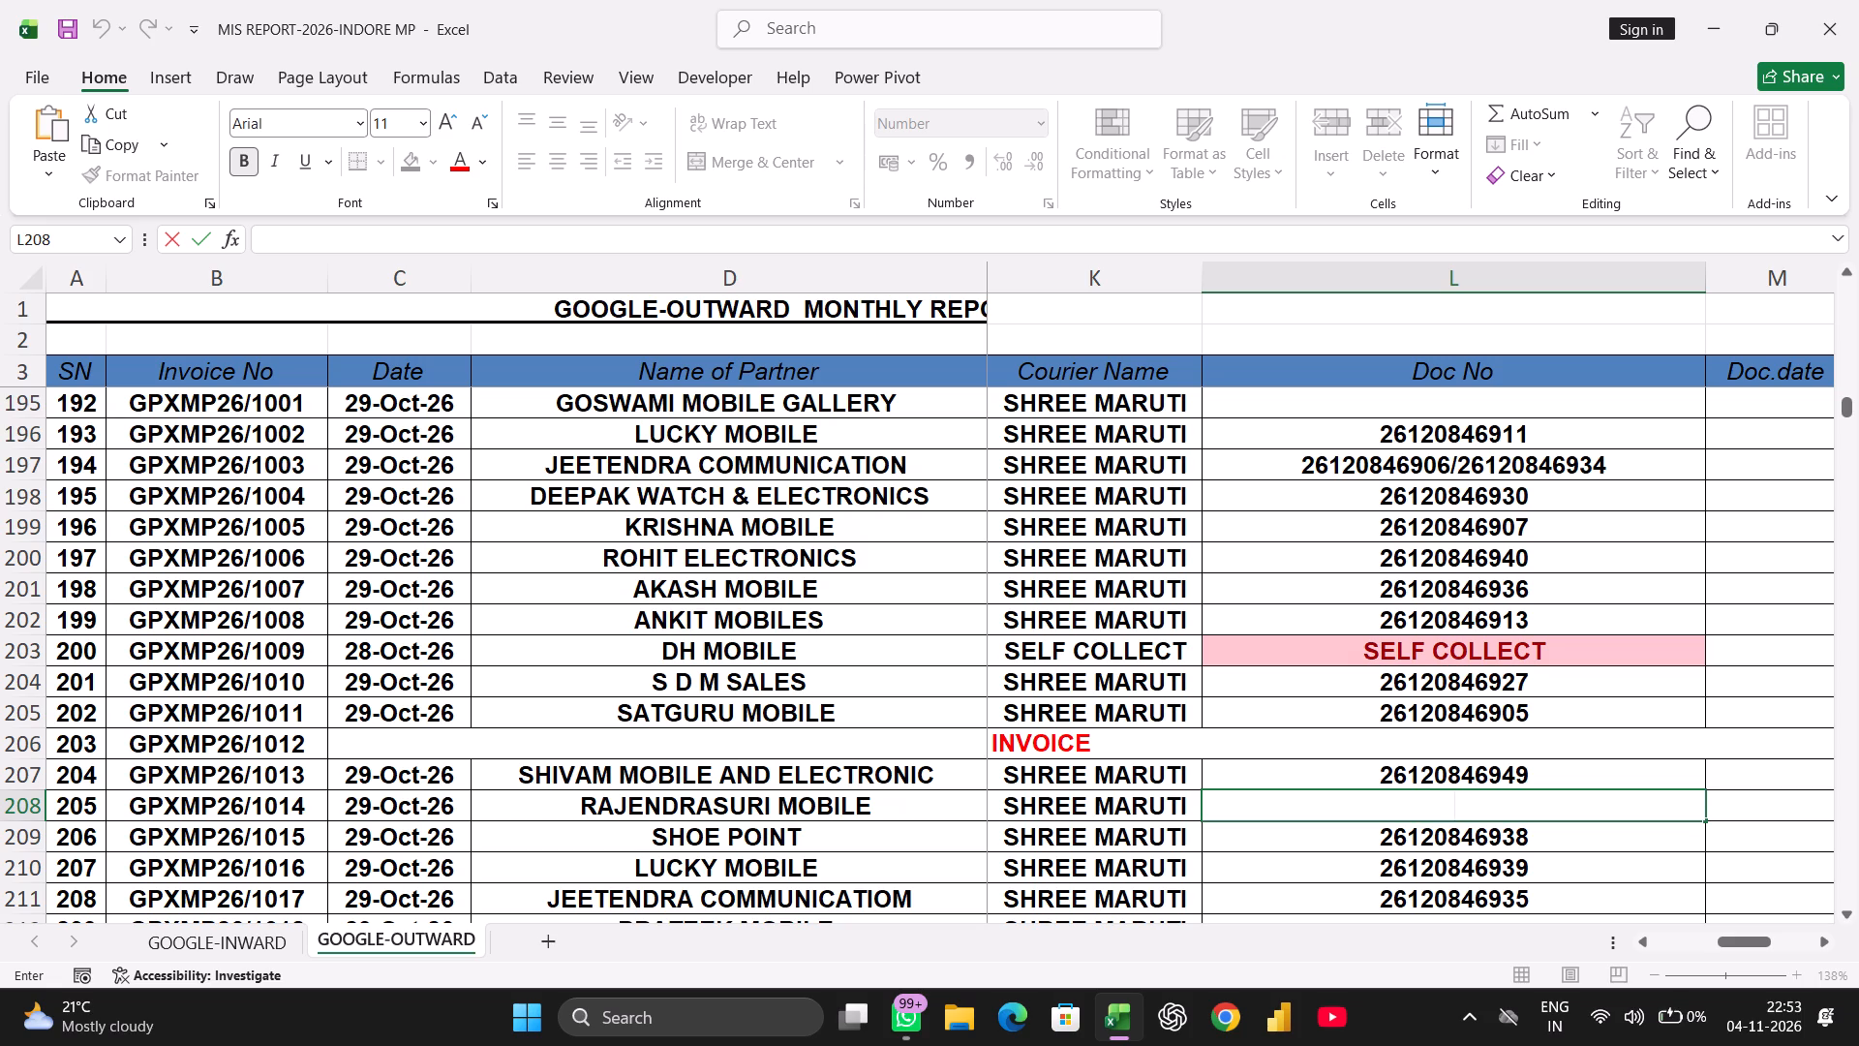
key("ctrl+v")
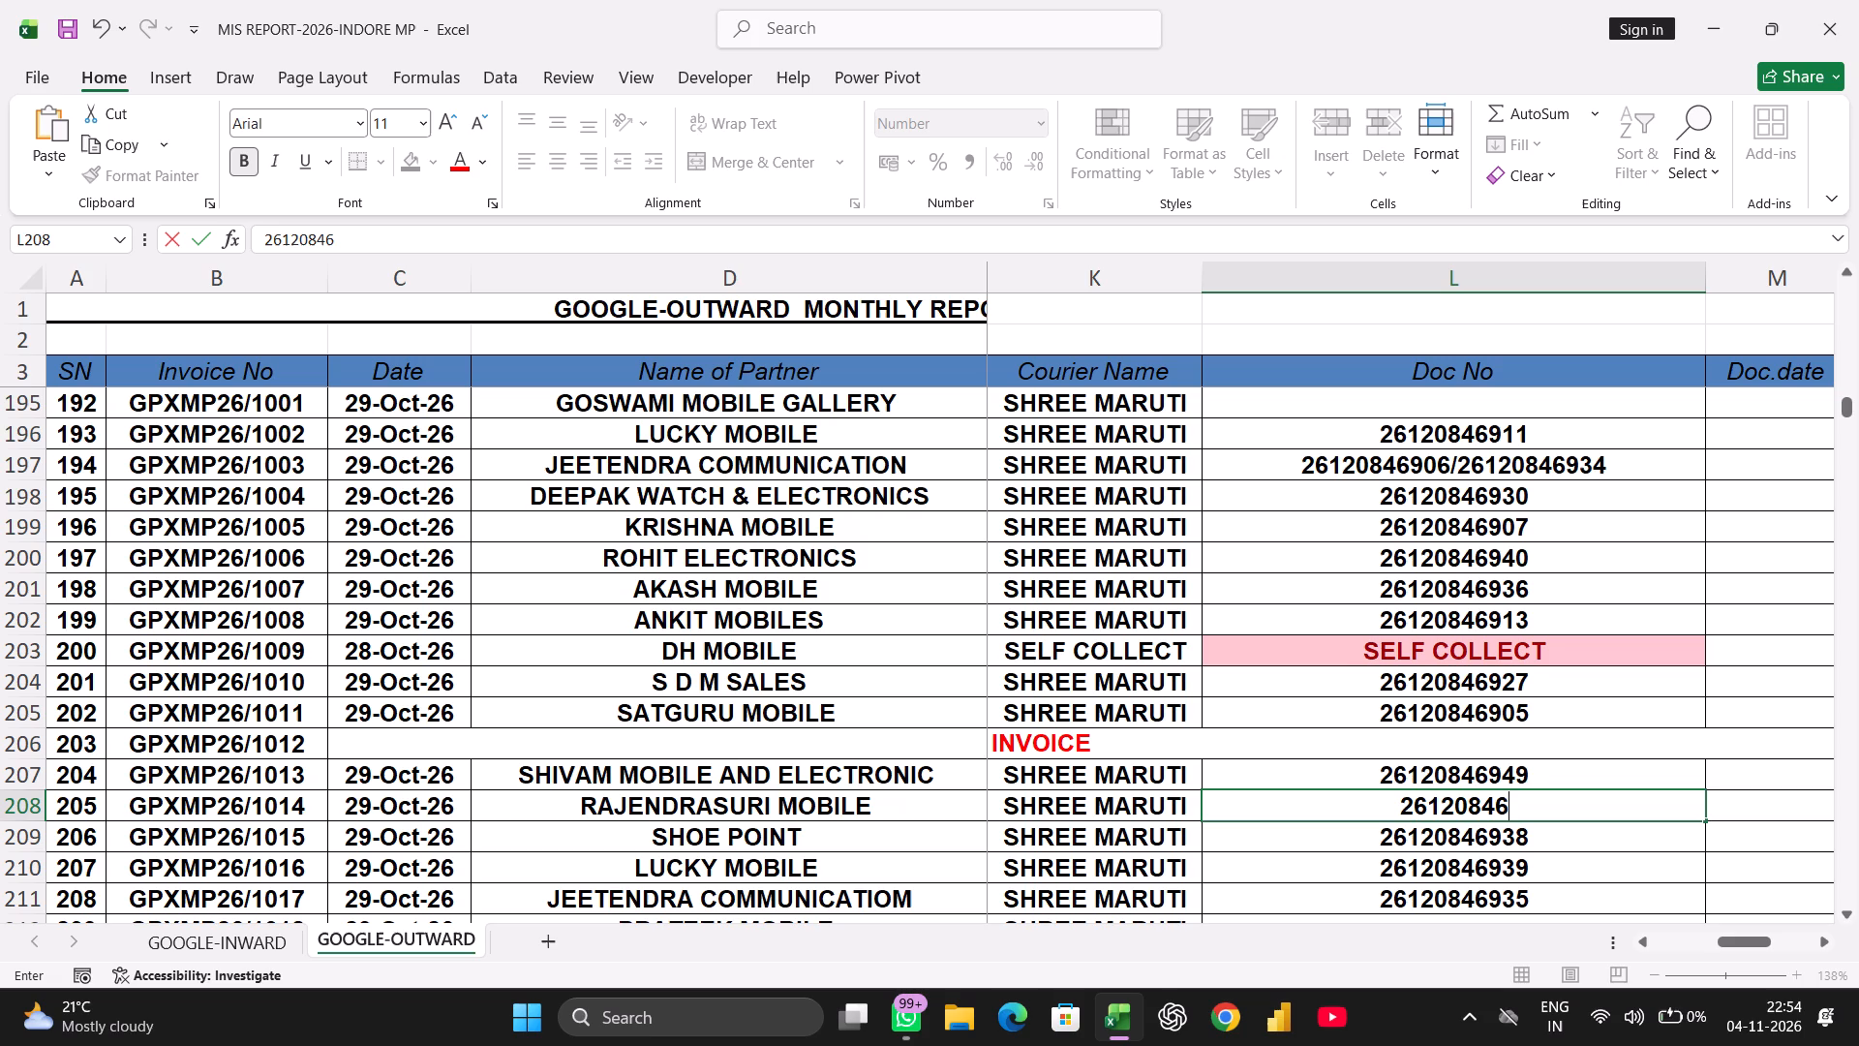
type("912")
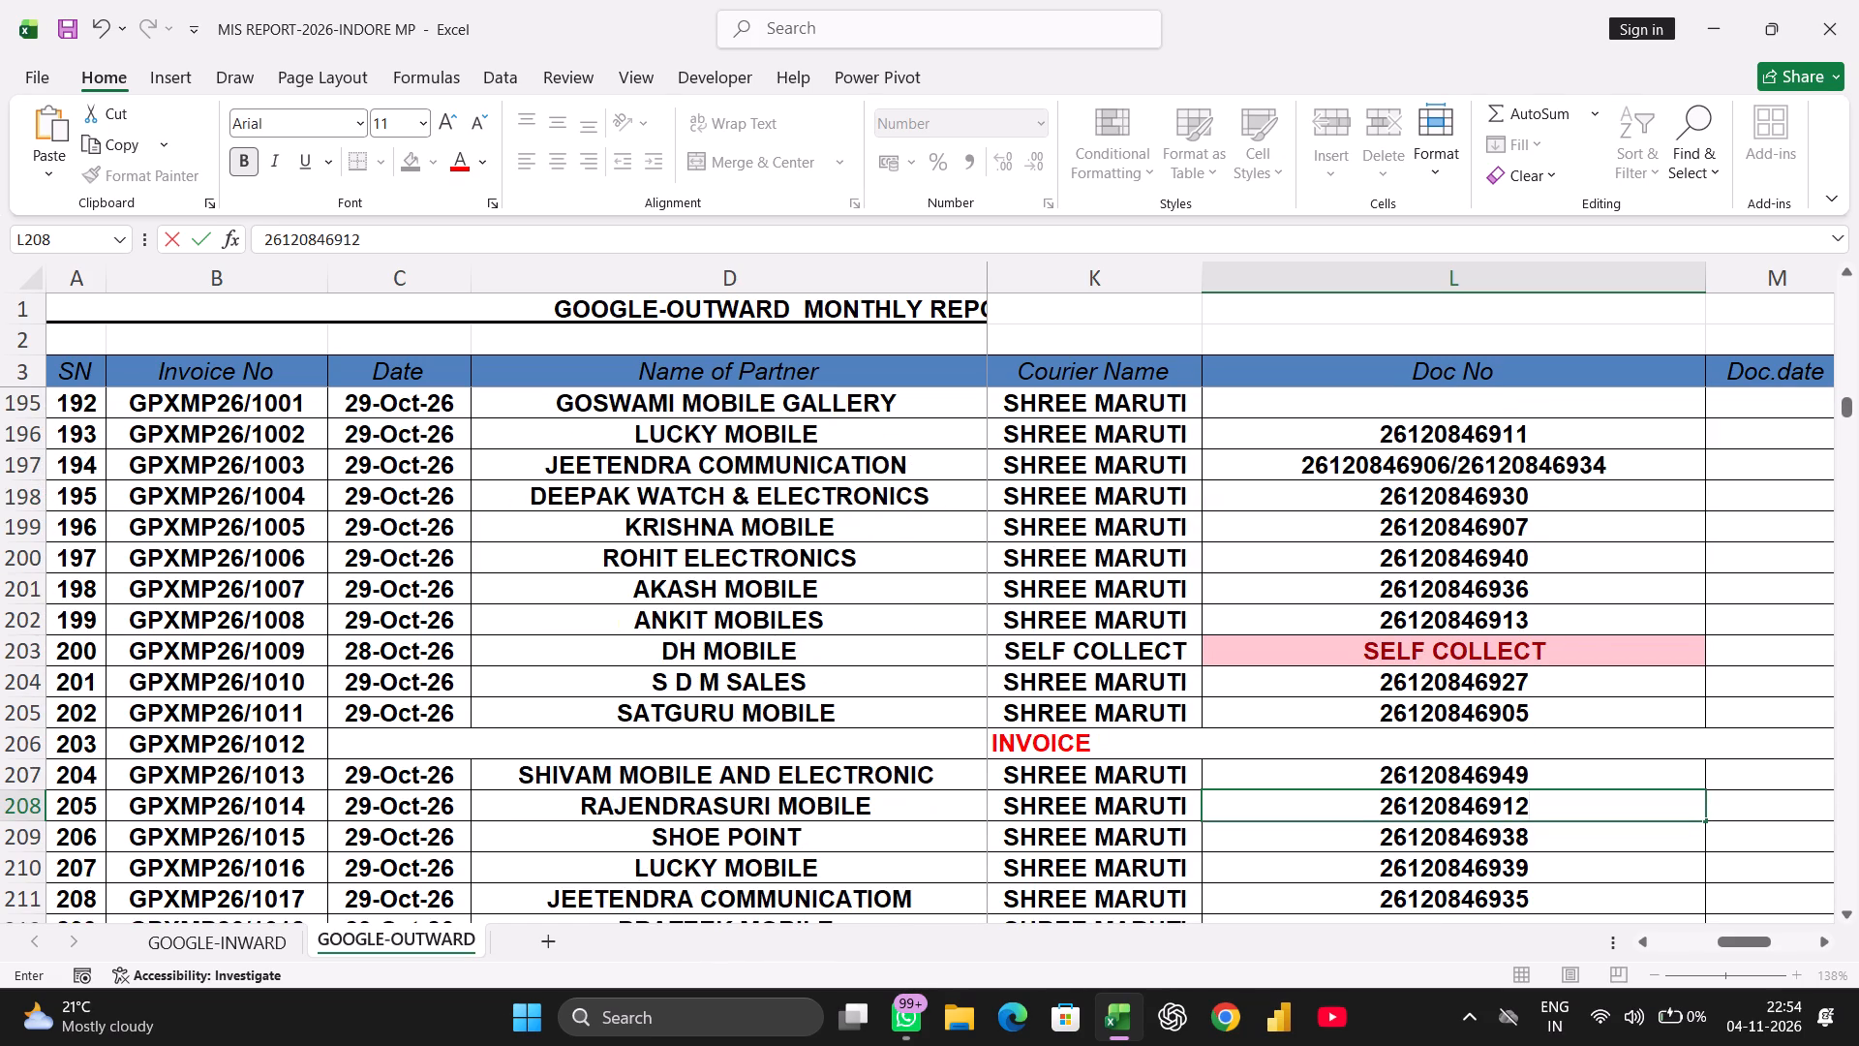
Examine the partners, cities and blank Doc No cells in the rows for invoices GPXMP26/1007 to GPXMP26/1029.
scroll(800, 806, "down", 3)
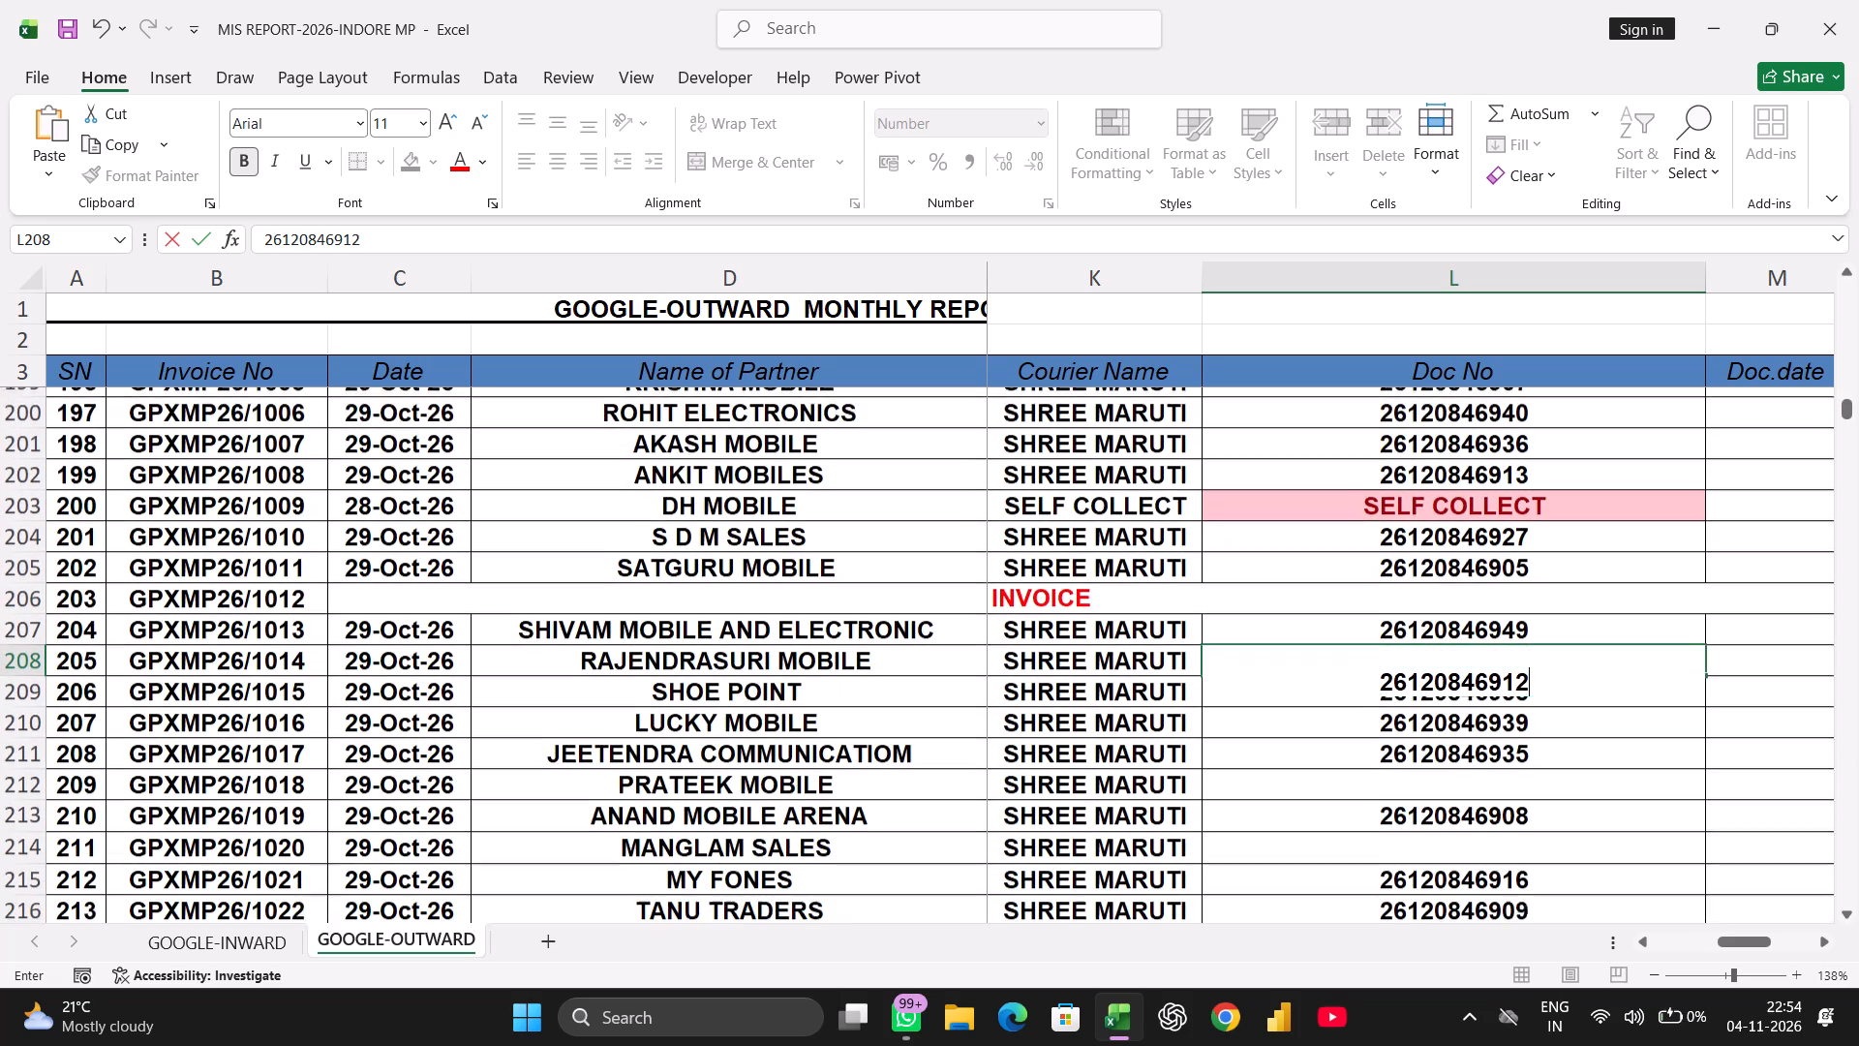
scroll(800, 806, "down", 1)
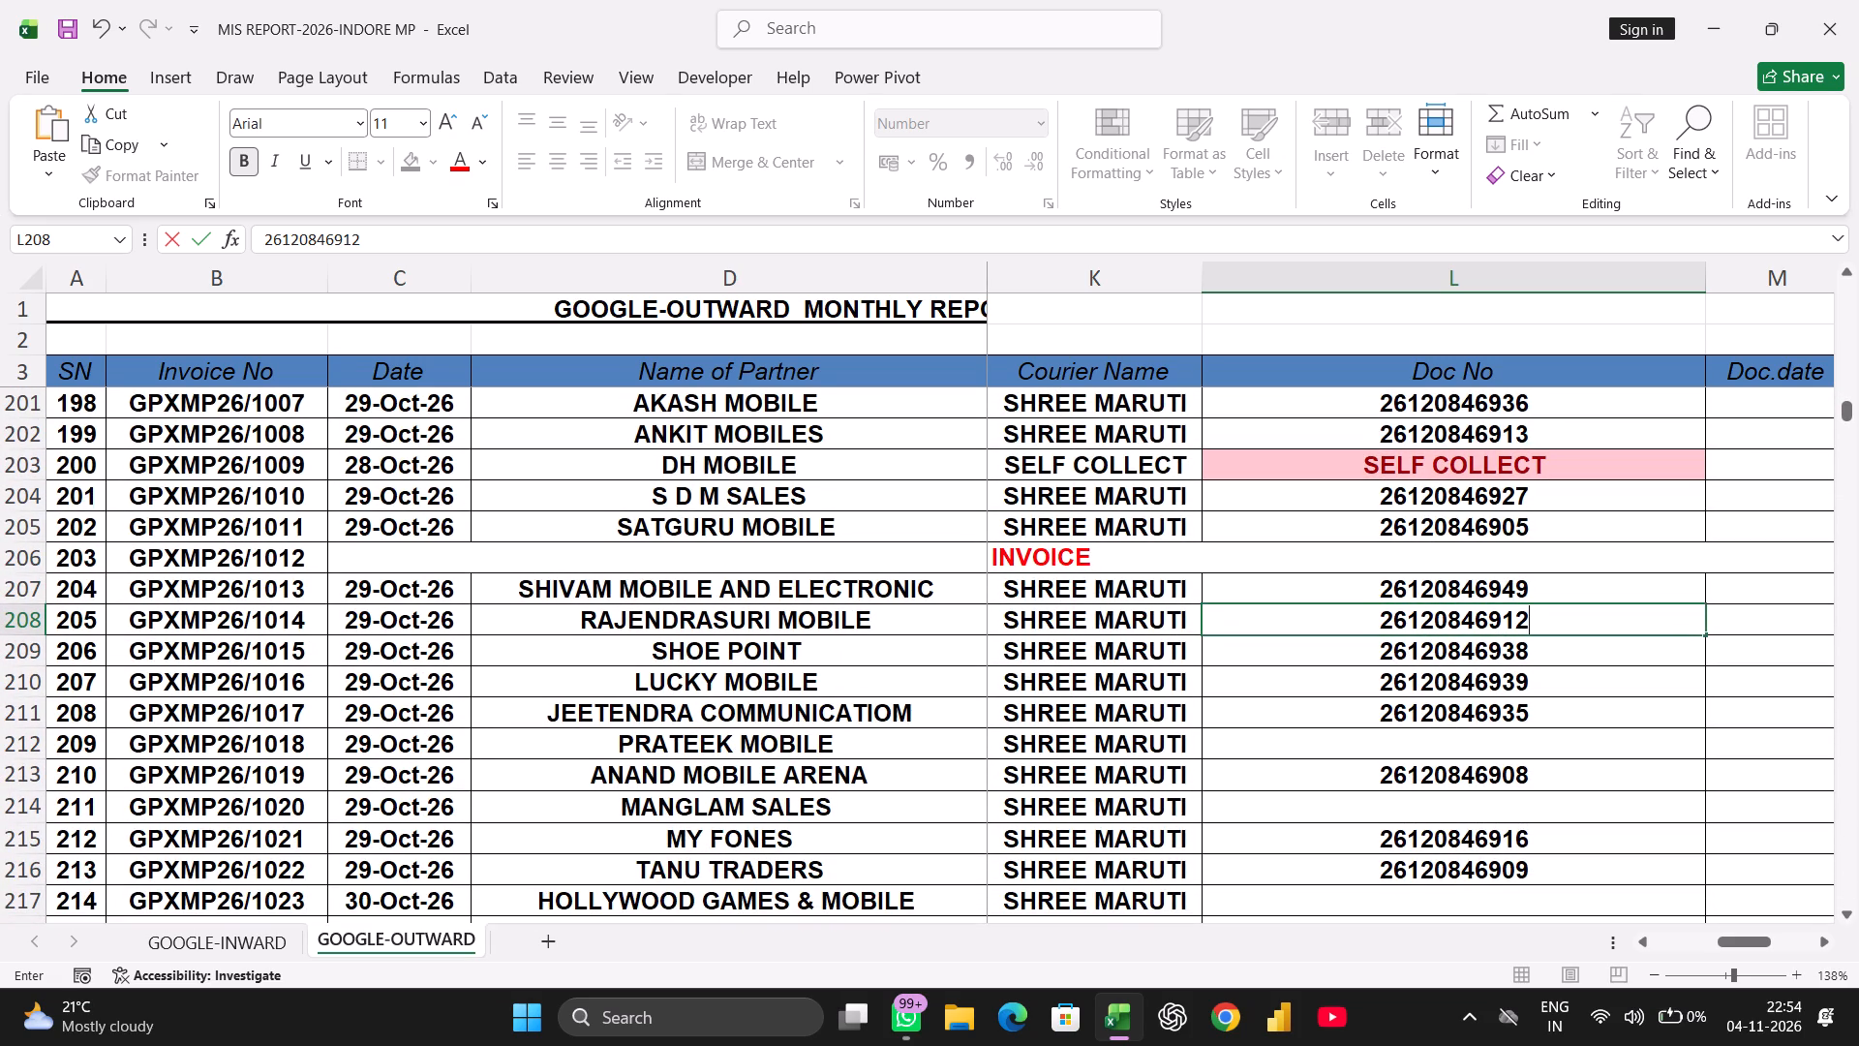
scroll(830, 807, "right", 1)
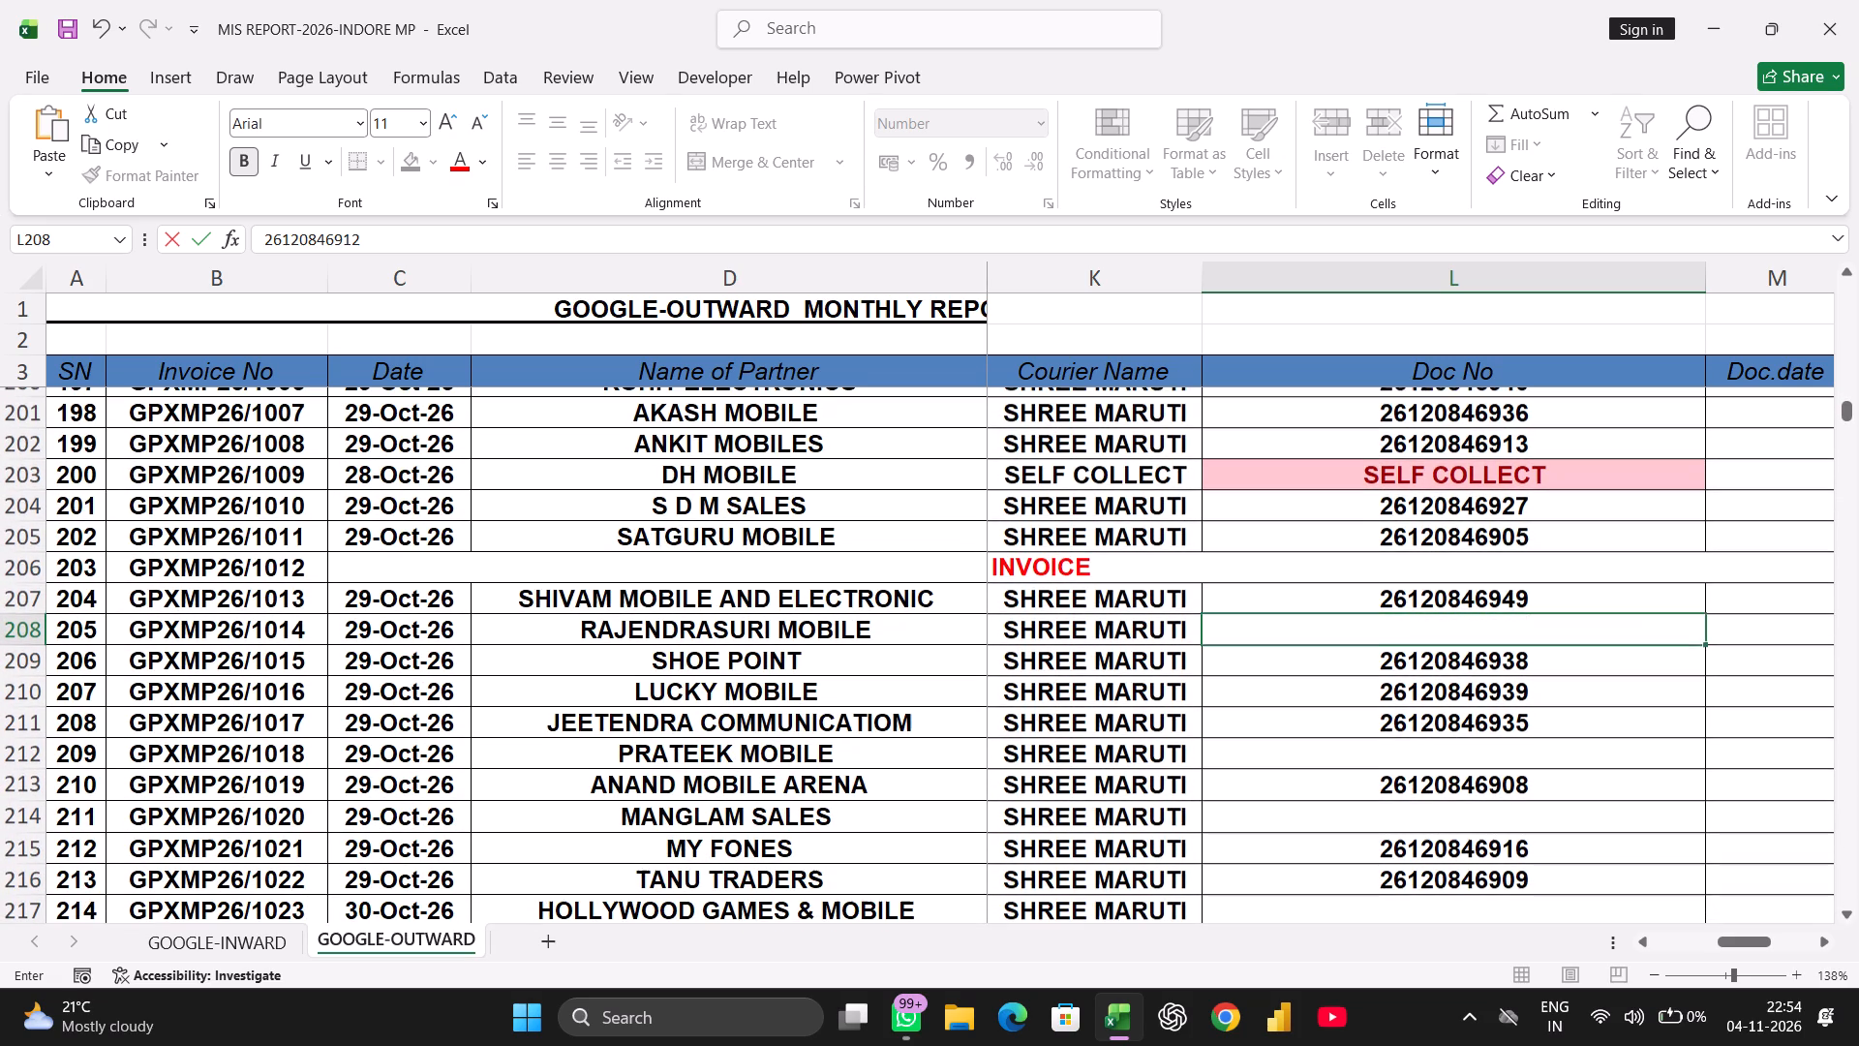
scroll(830, 807, "right", 1)
scroll(1189, 745, "right", 2)
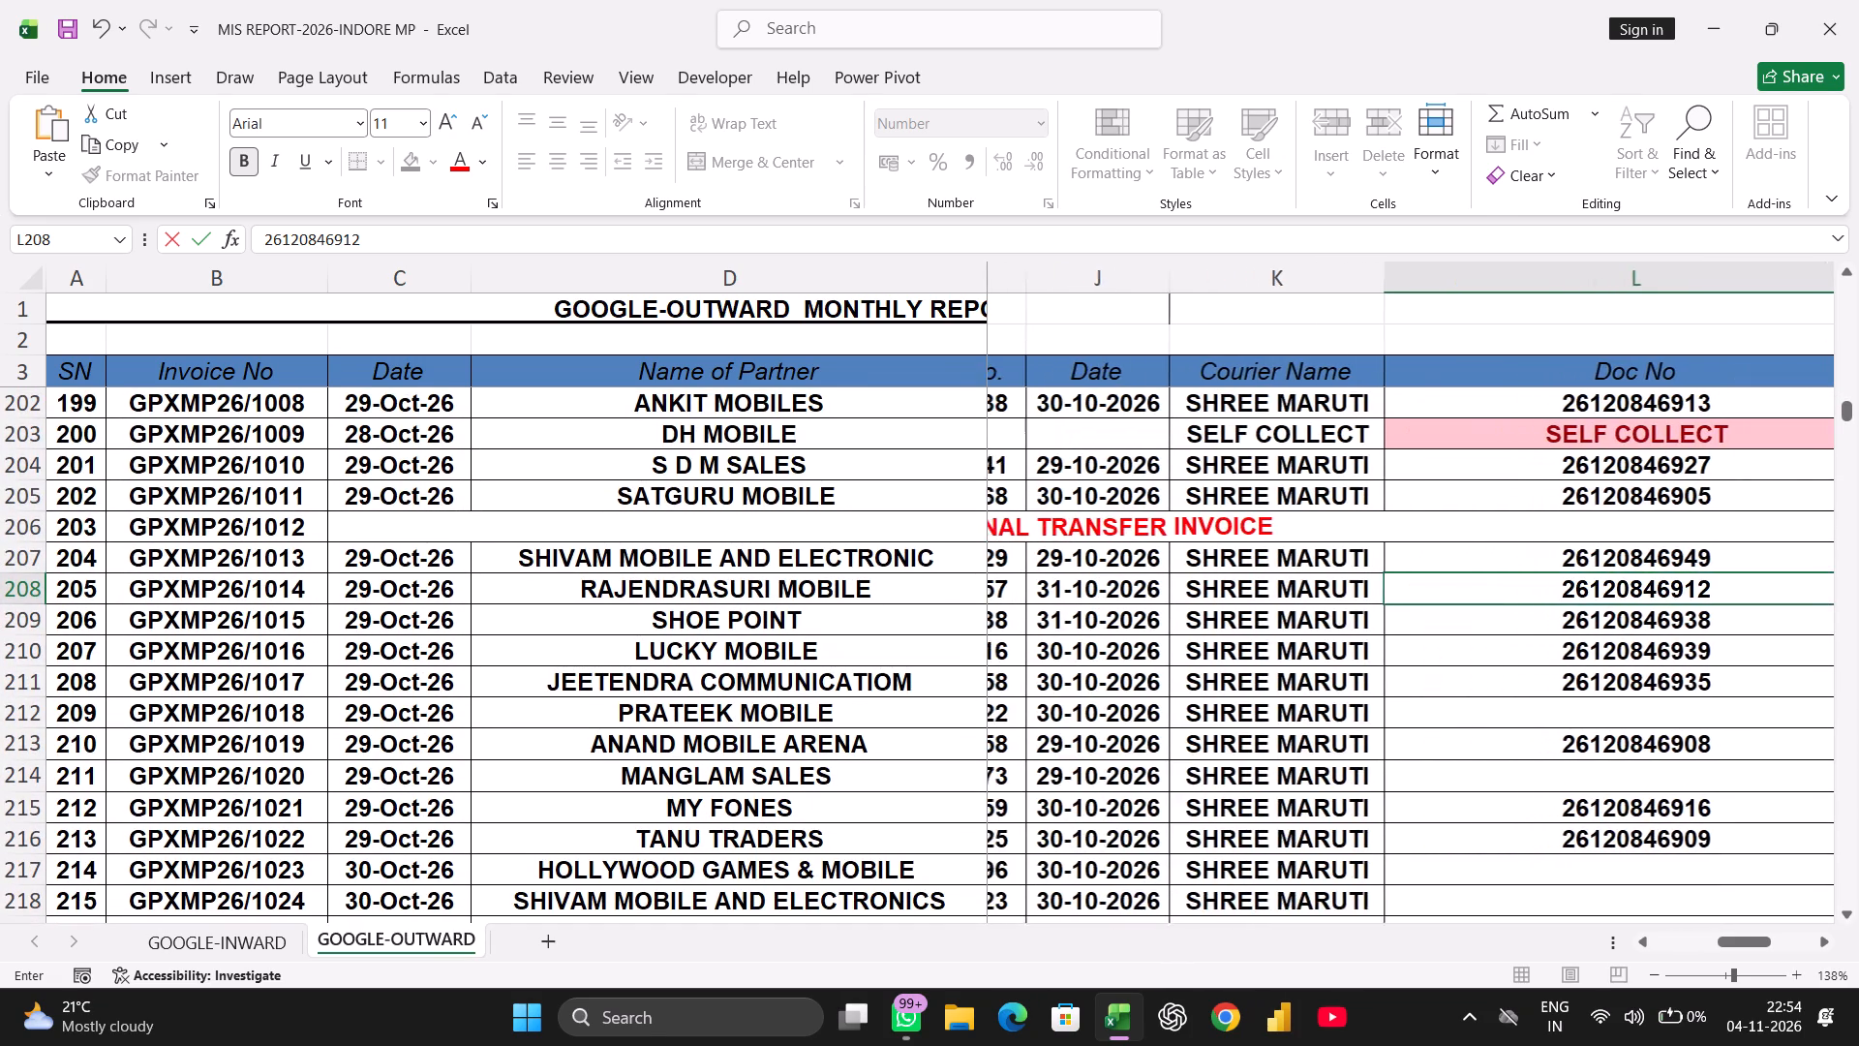
scroll(1189, 745, "right", 5)
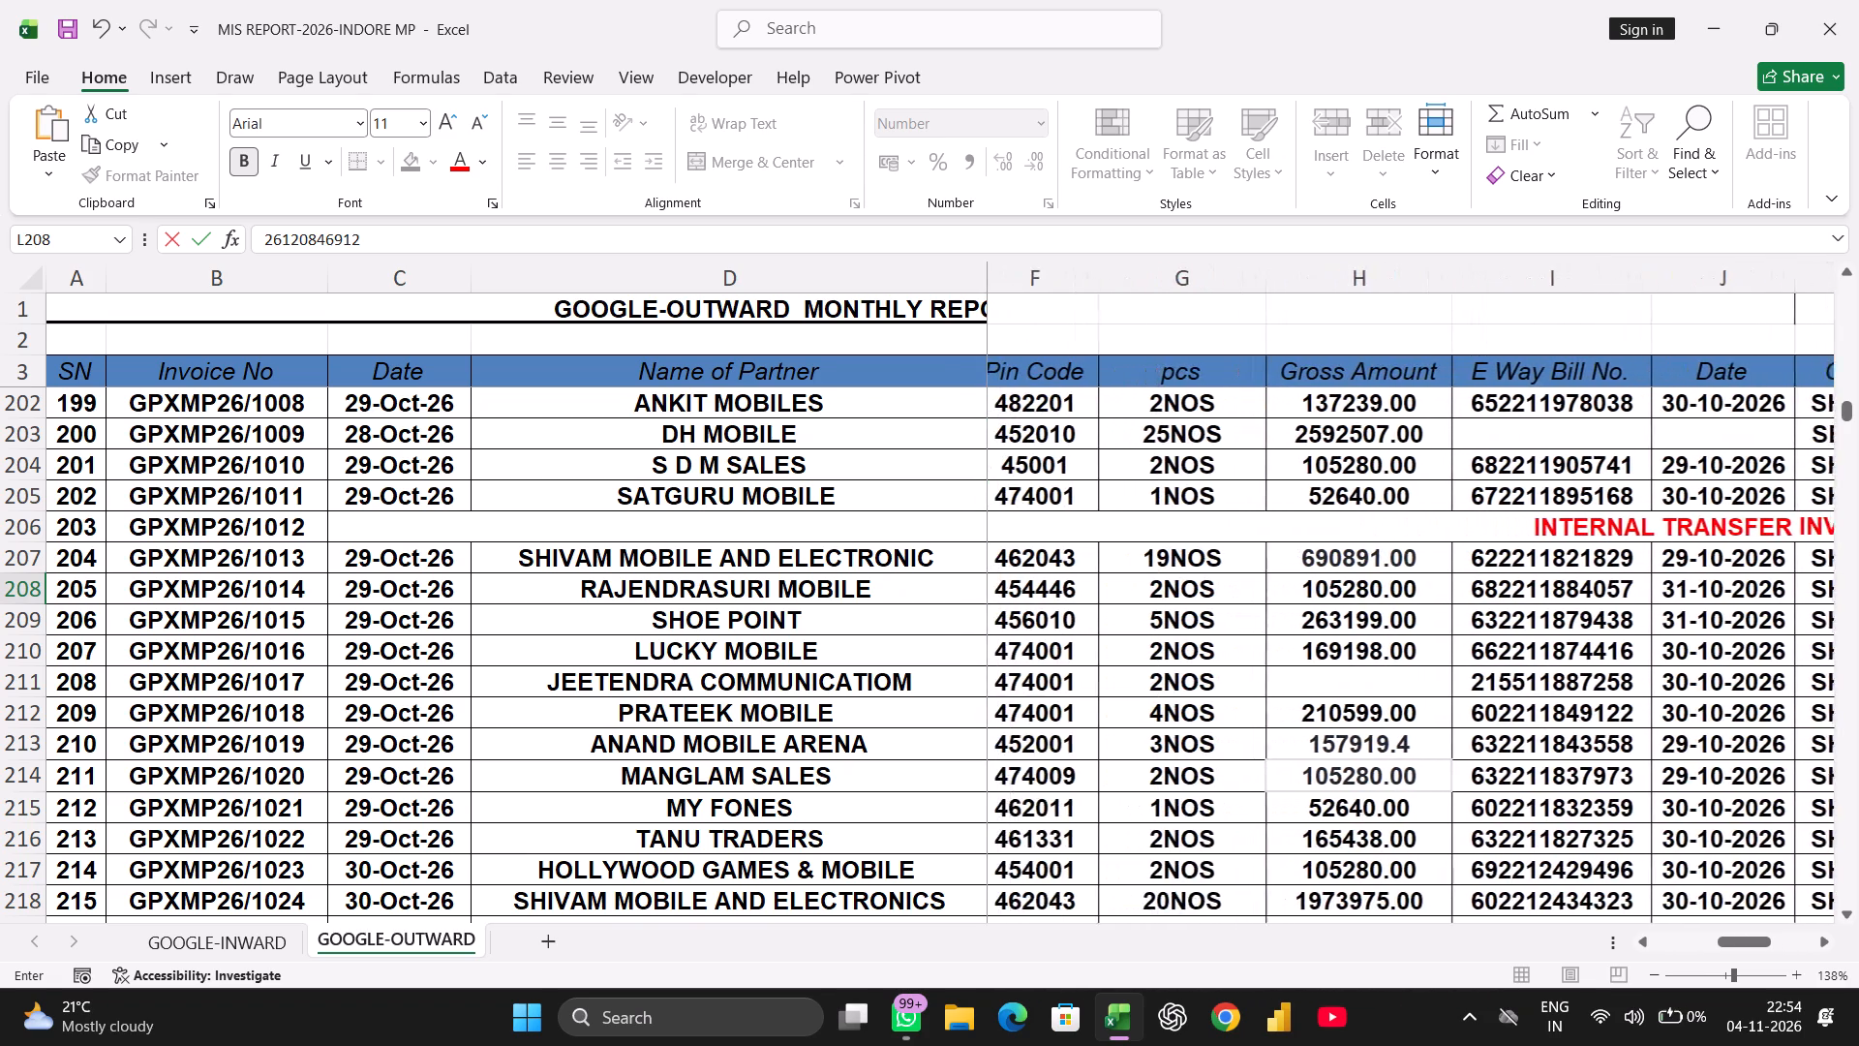
scroll(1189, 745, "right", 5)
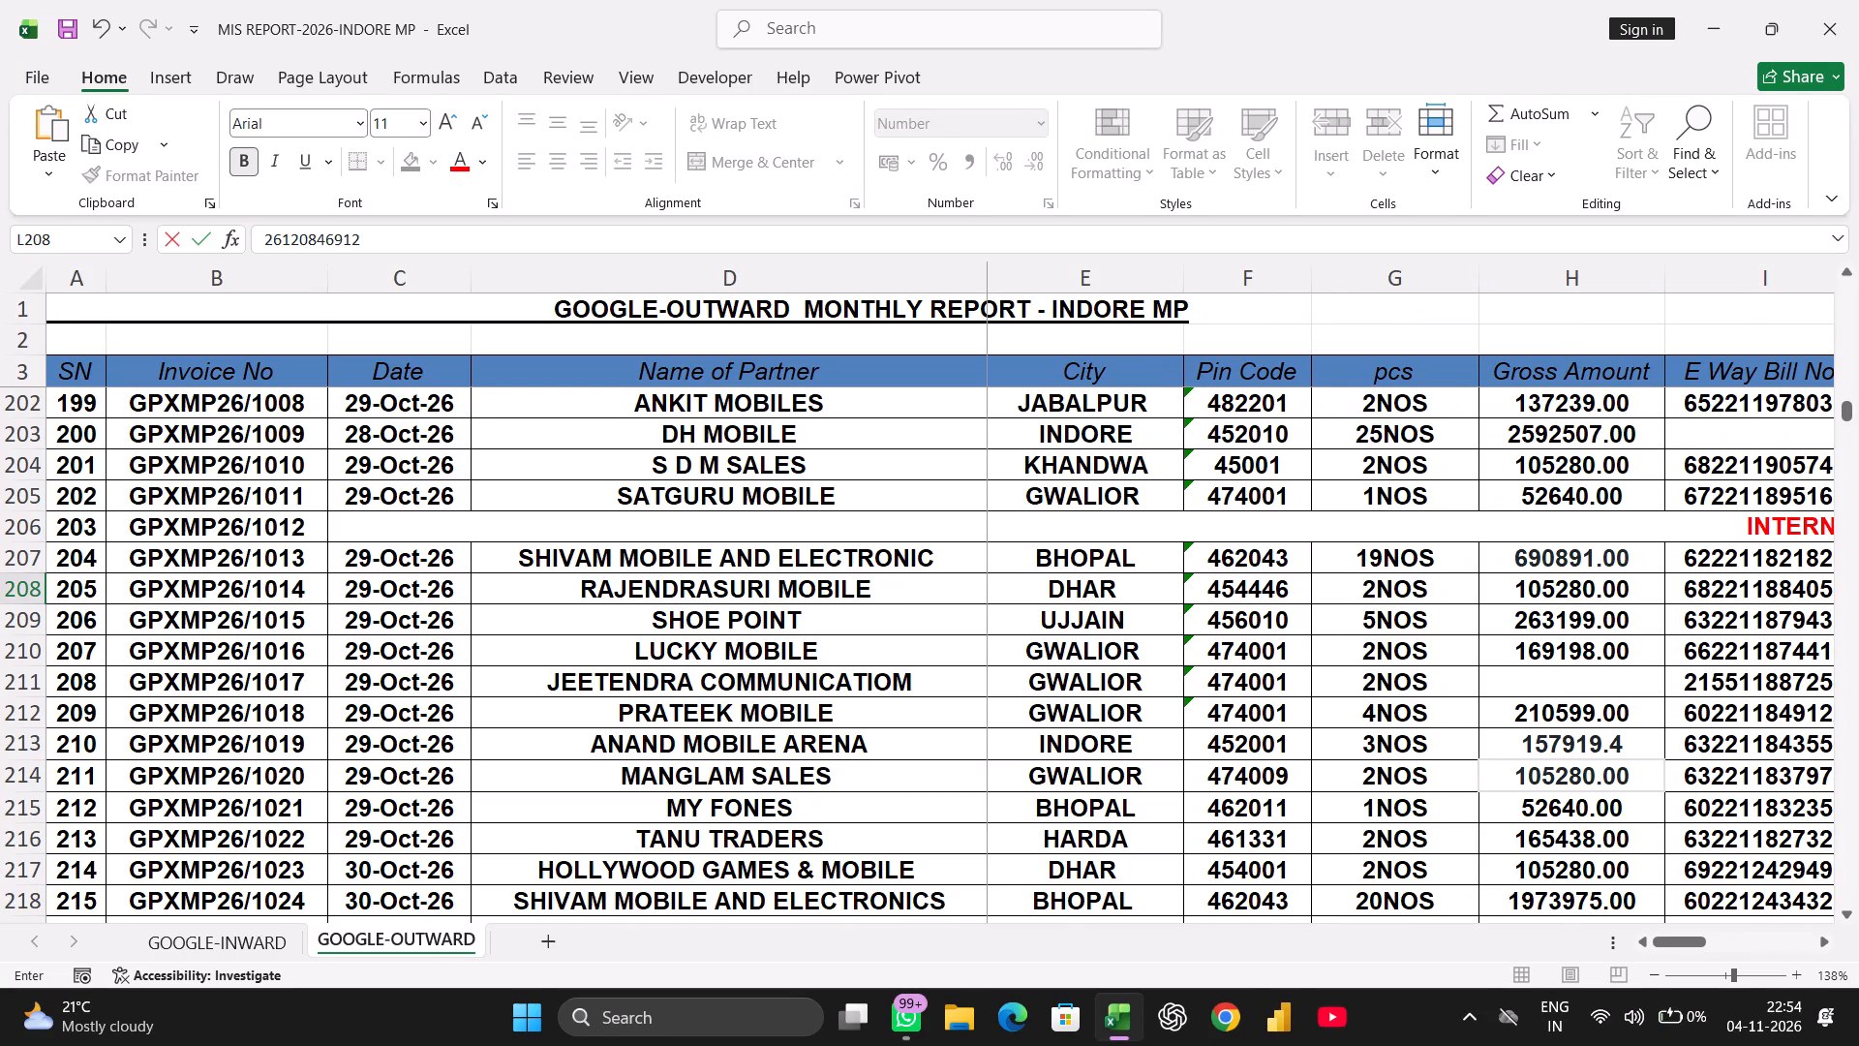
scroll(716, 784, "down", 1)
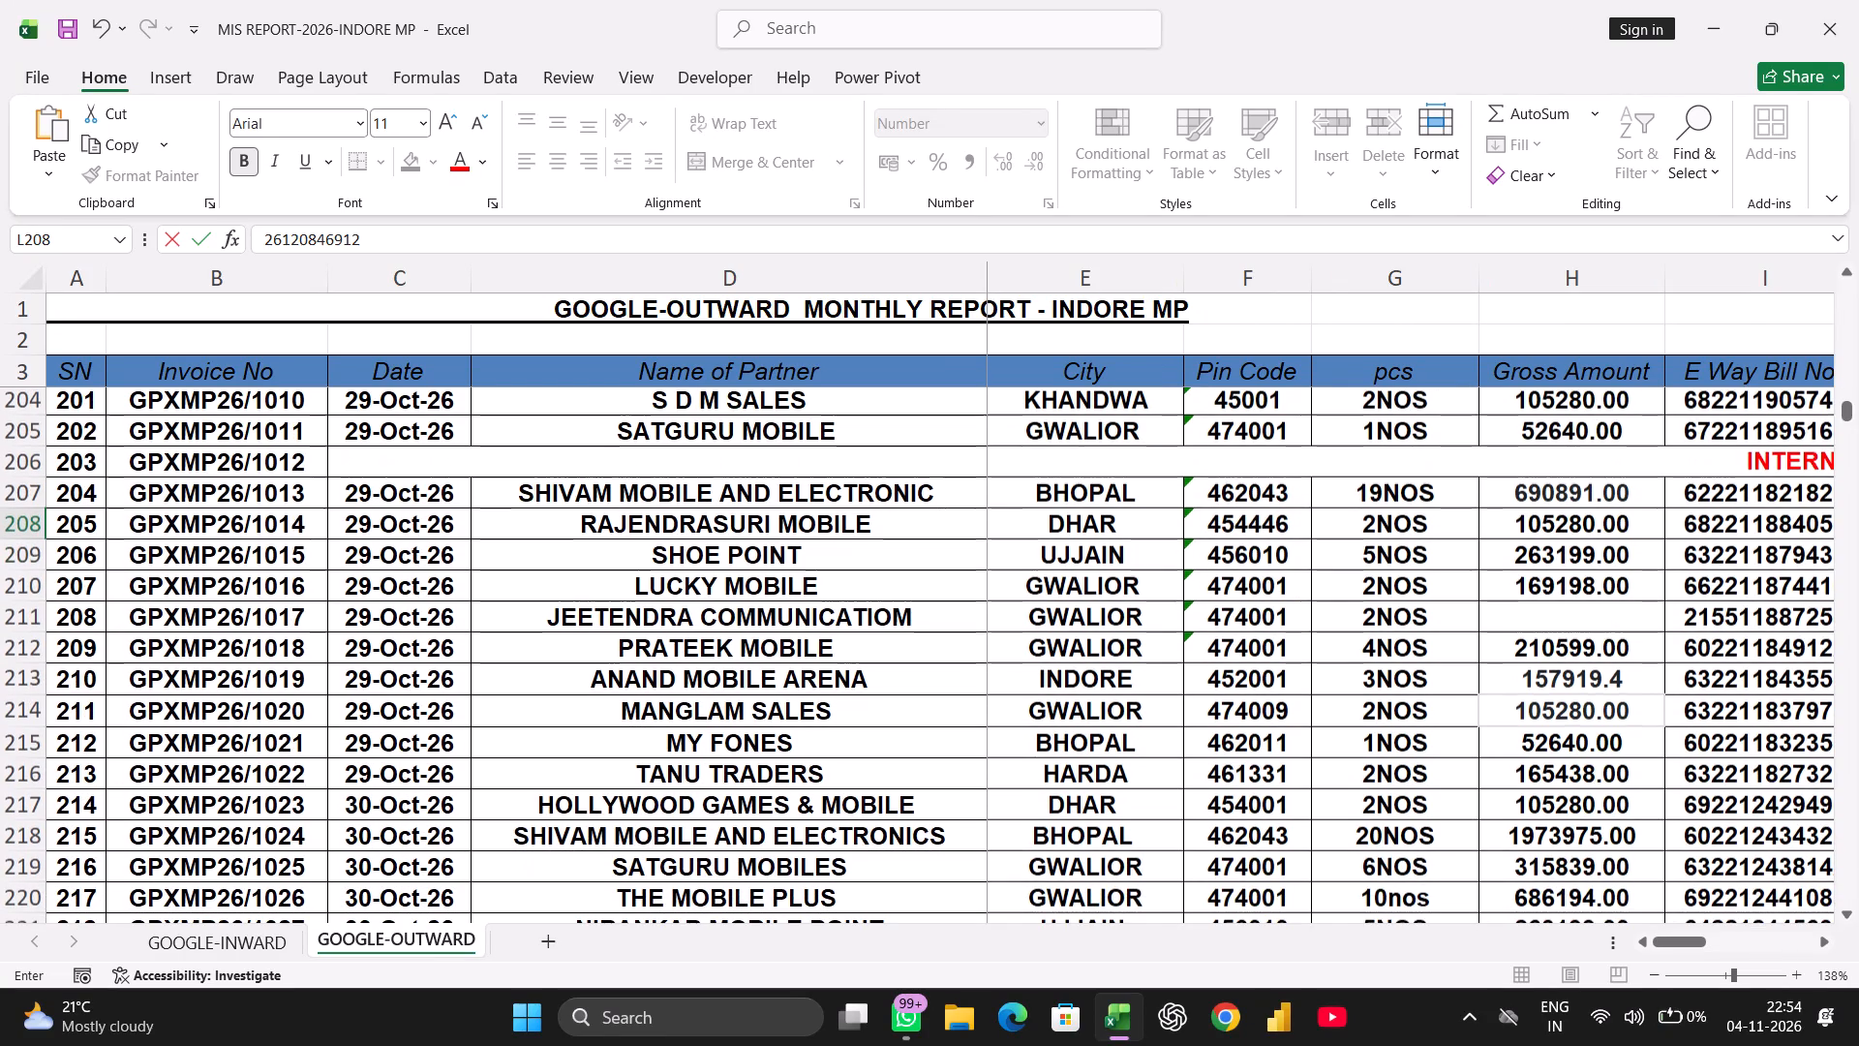
scroll(716, 784, "down", 2)
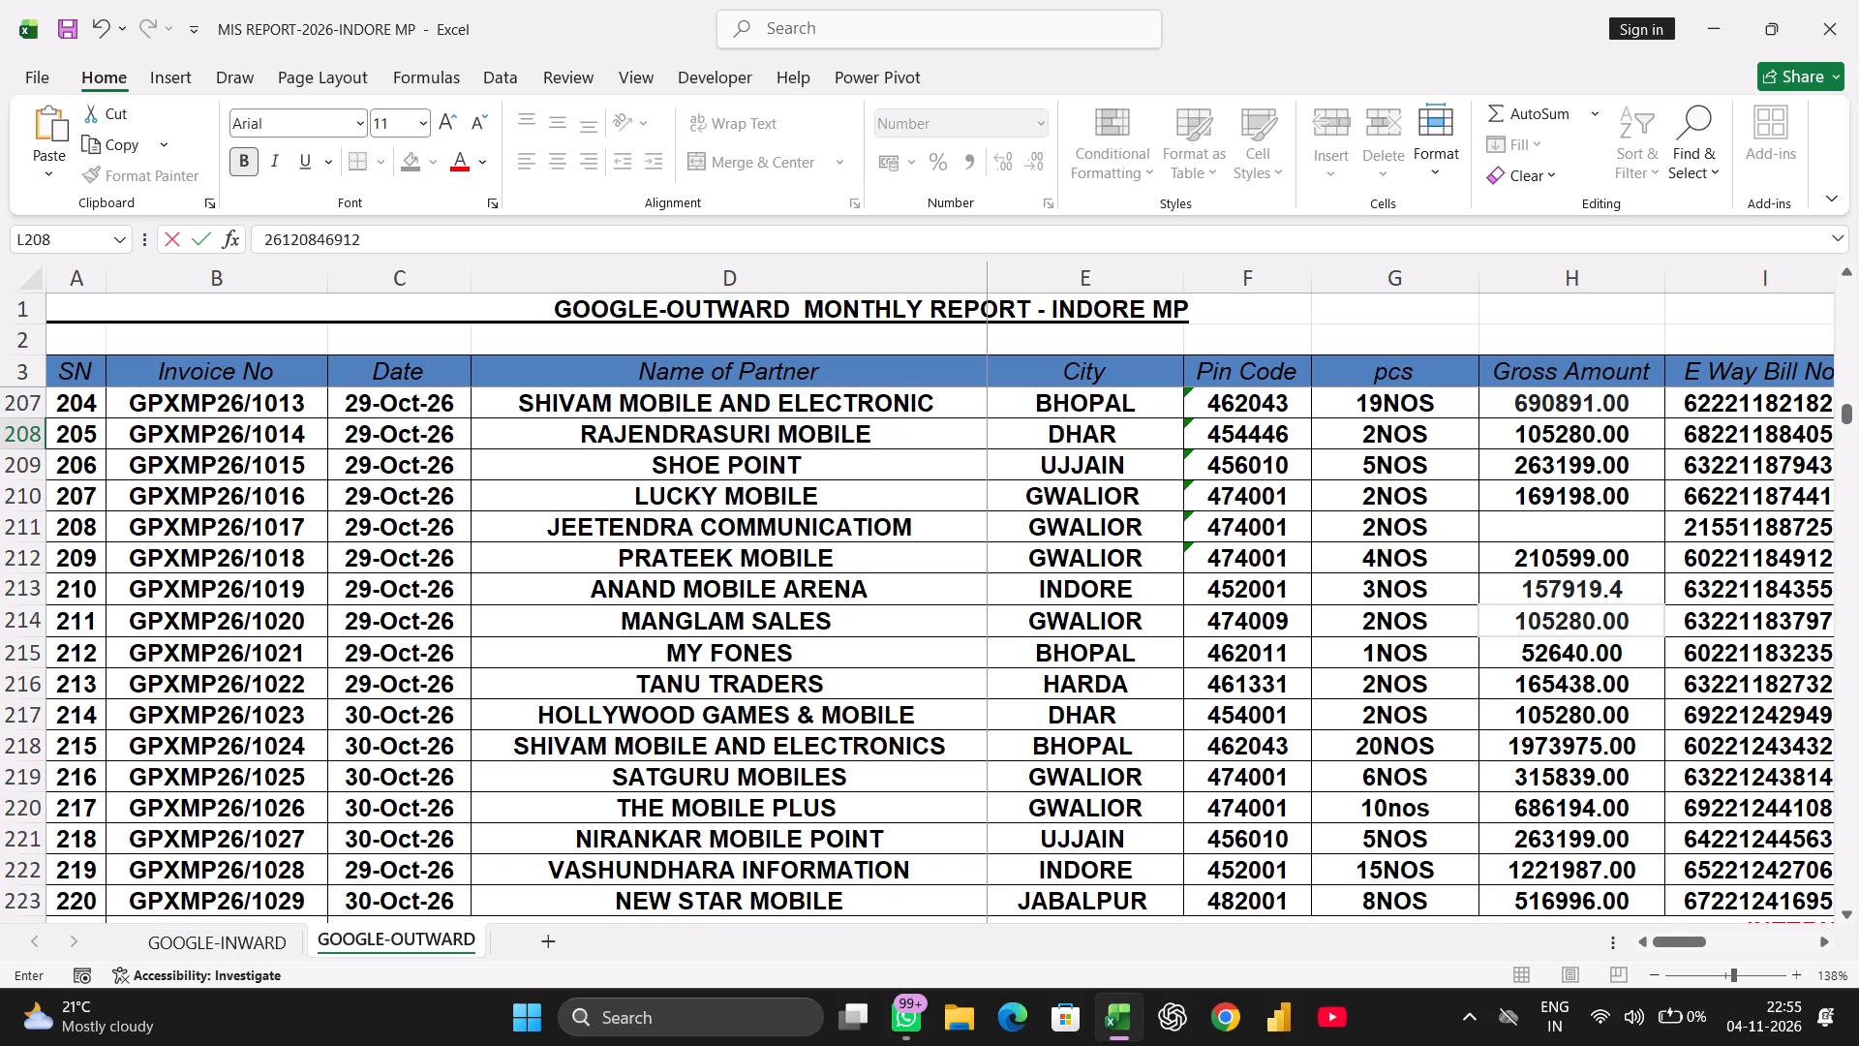
scroll(1467, 631, "right", 1)
scroll(1467, 631, "left", 1)
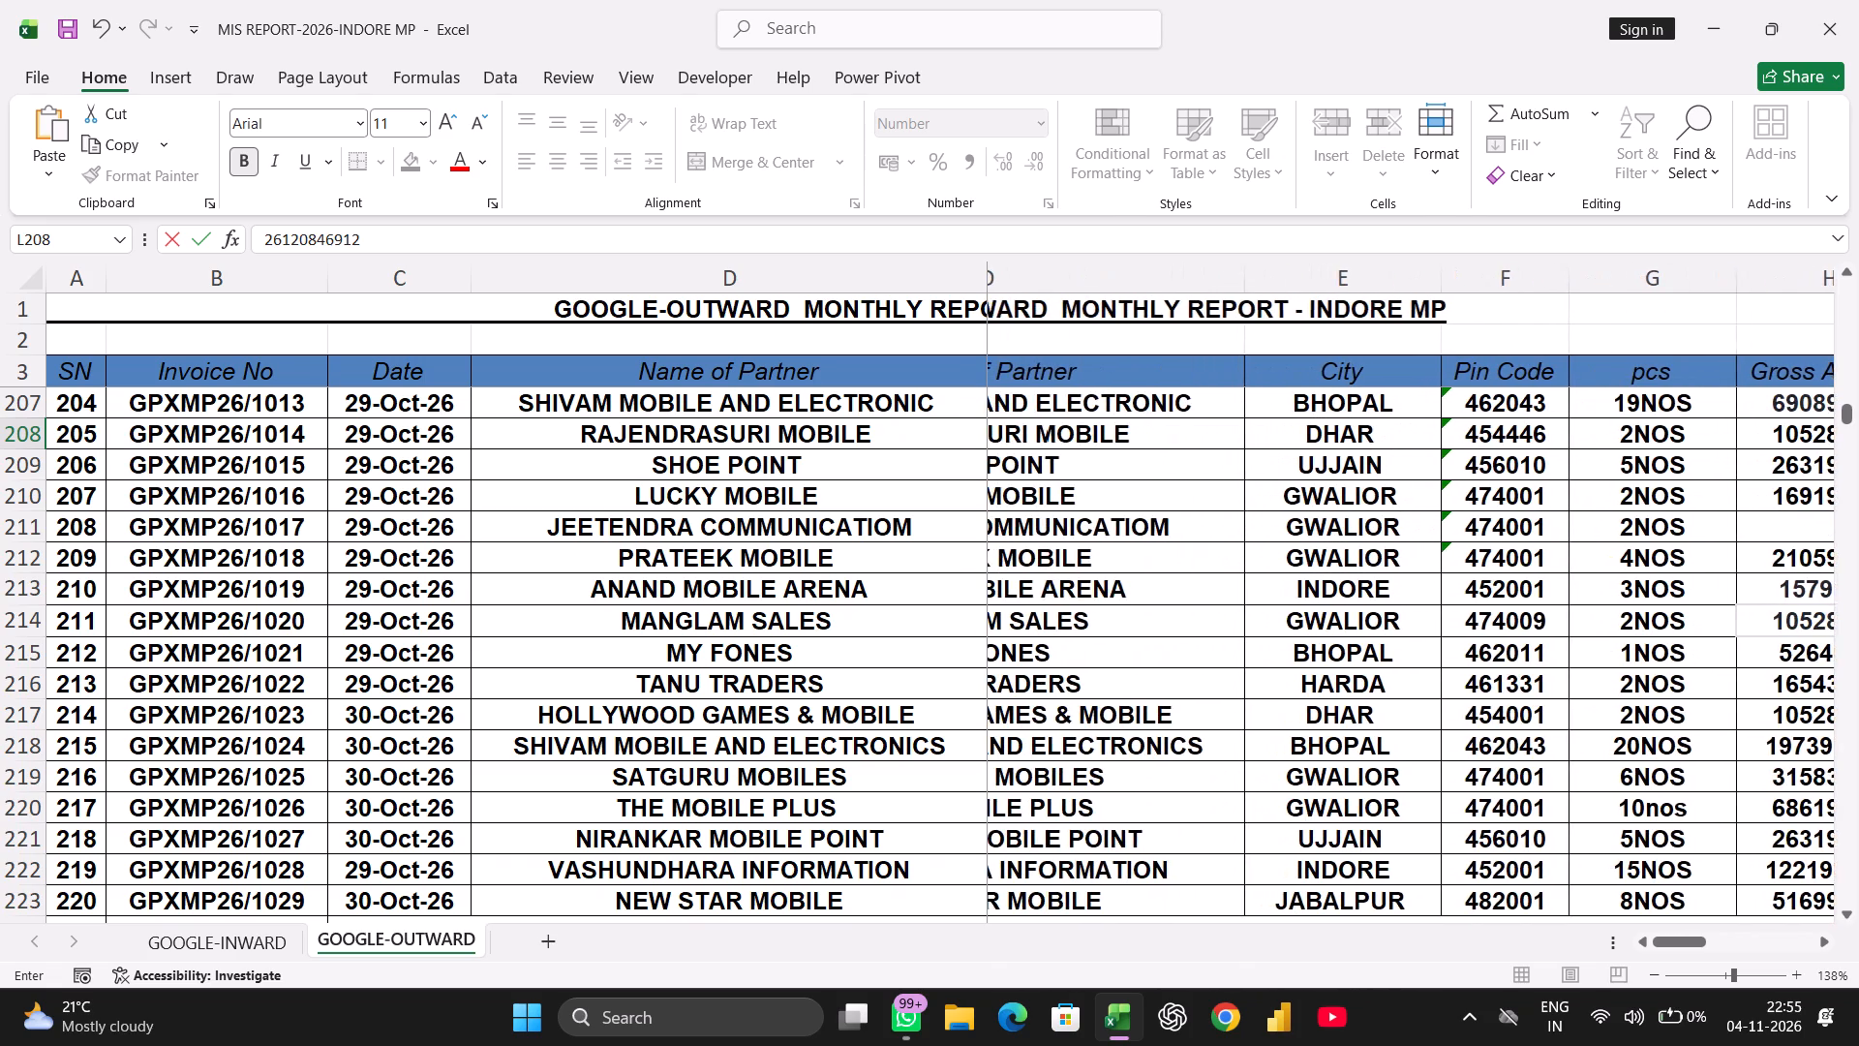
scroll(1467, 631, "left", 1)
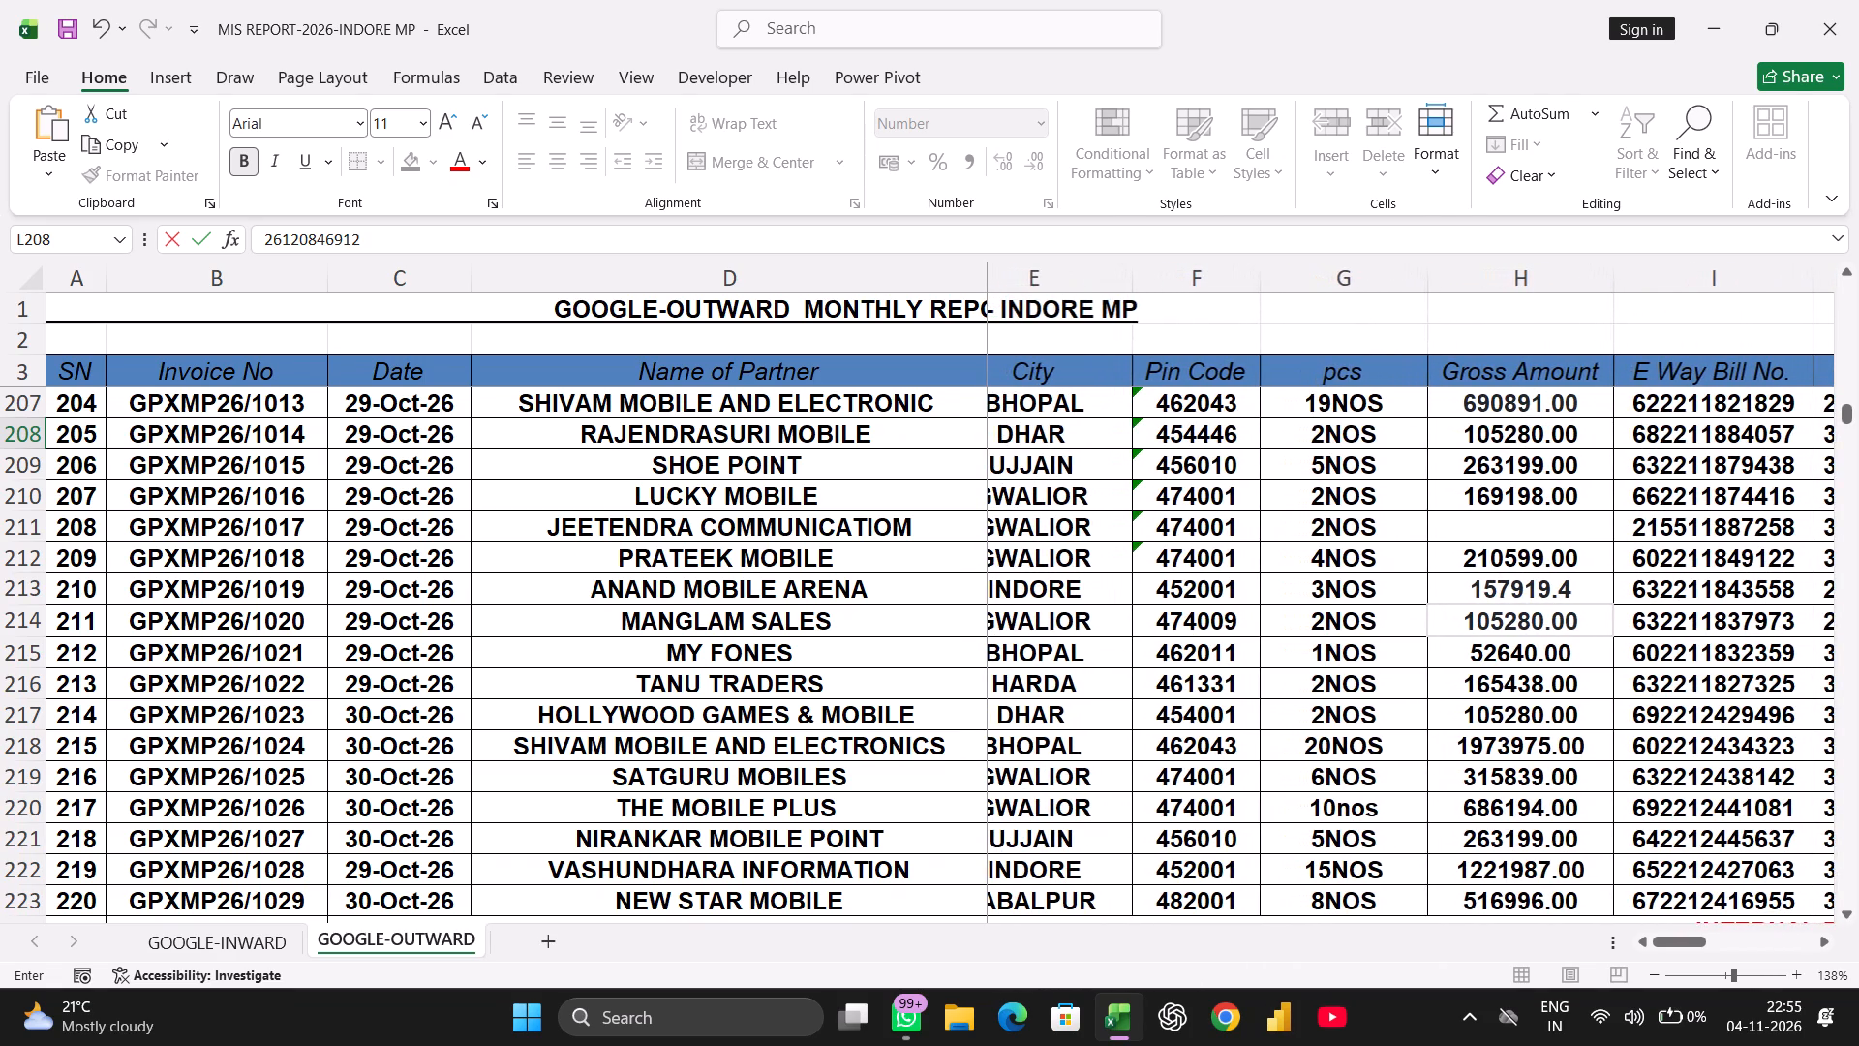
scroll(1467, 631, "left", 1)
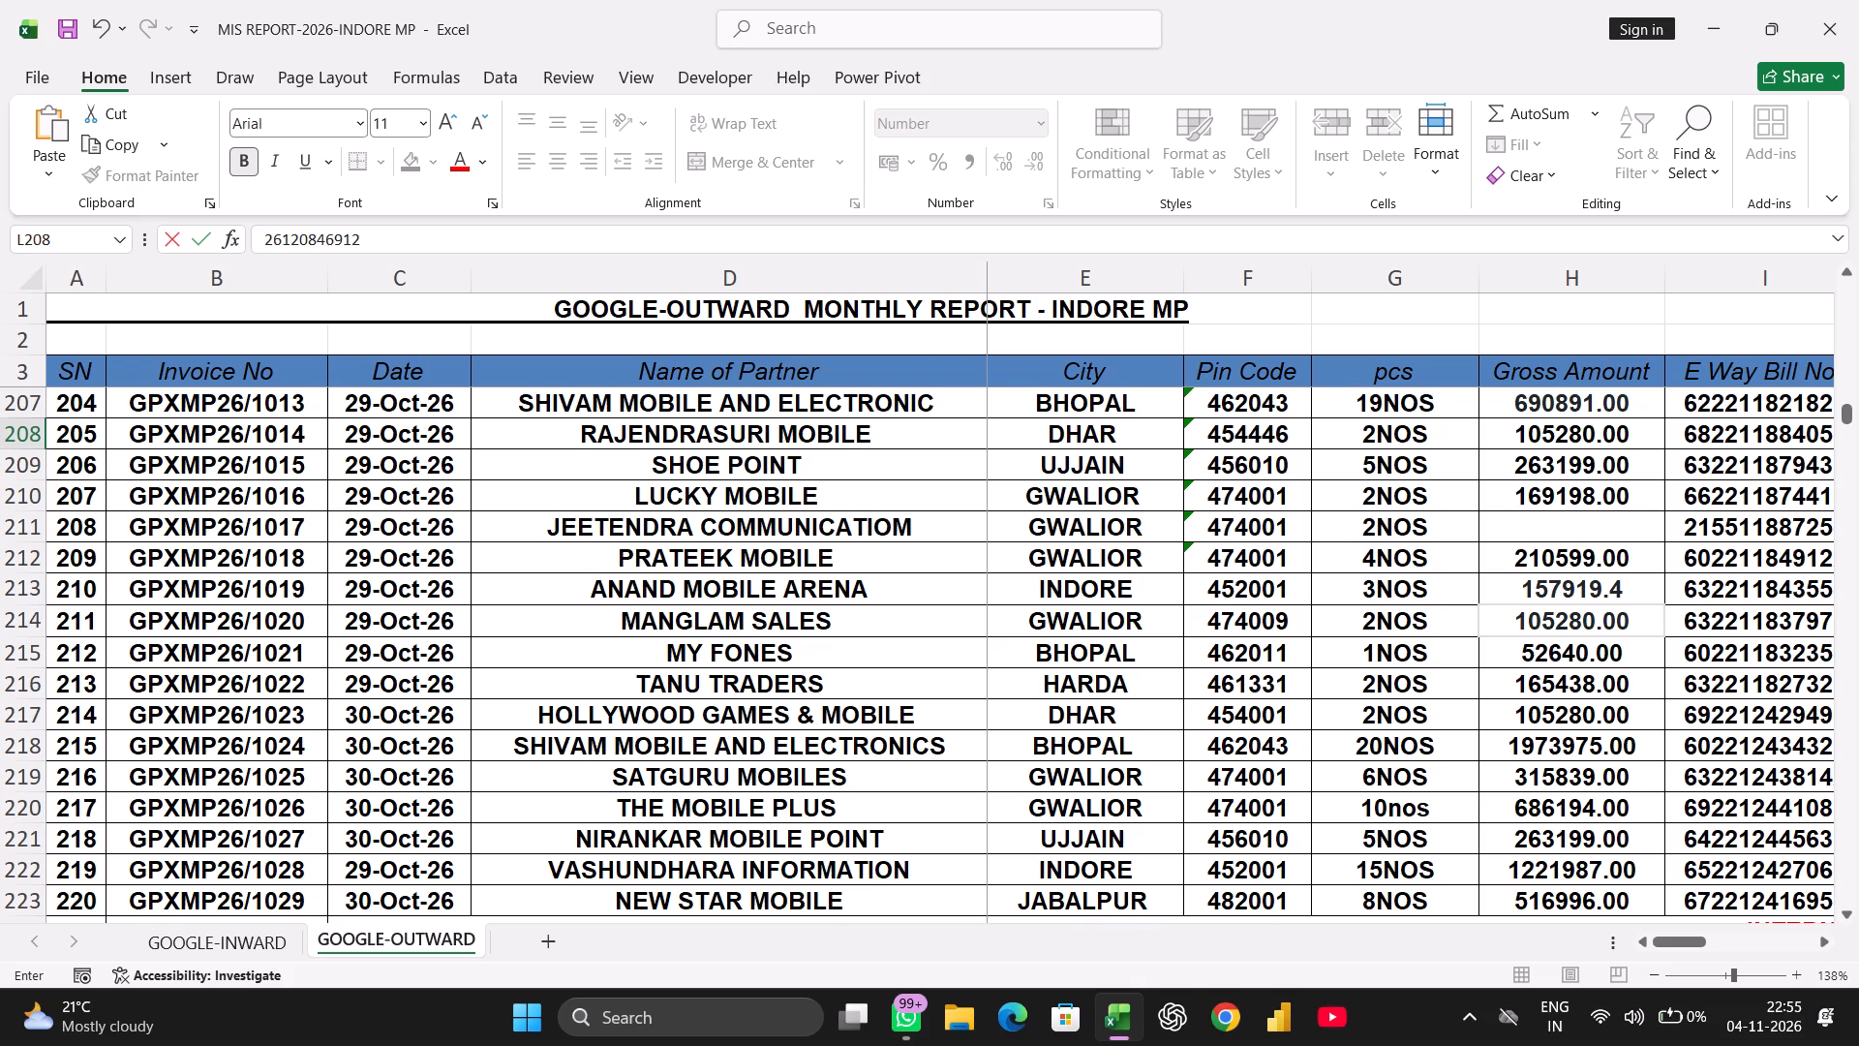
scroll(801, 693, "up", 1)
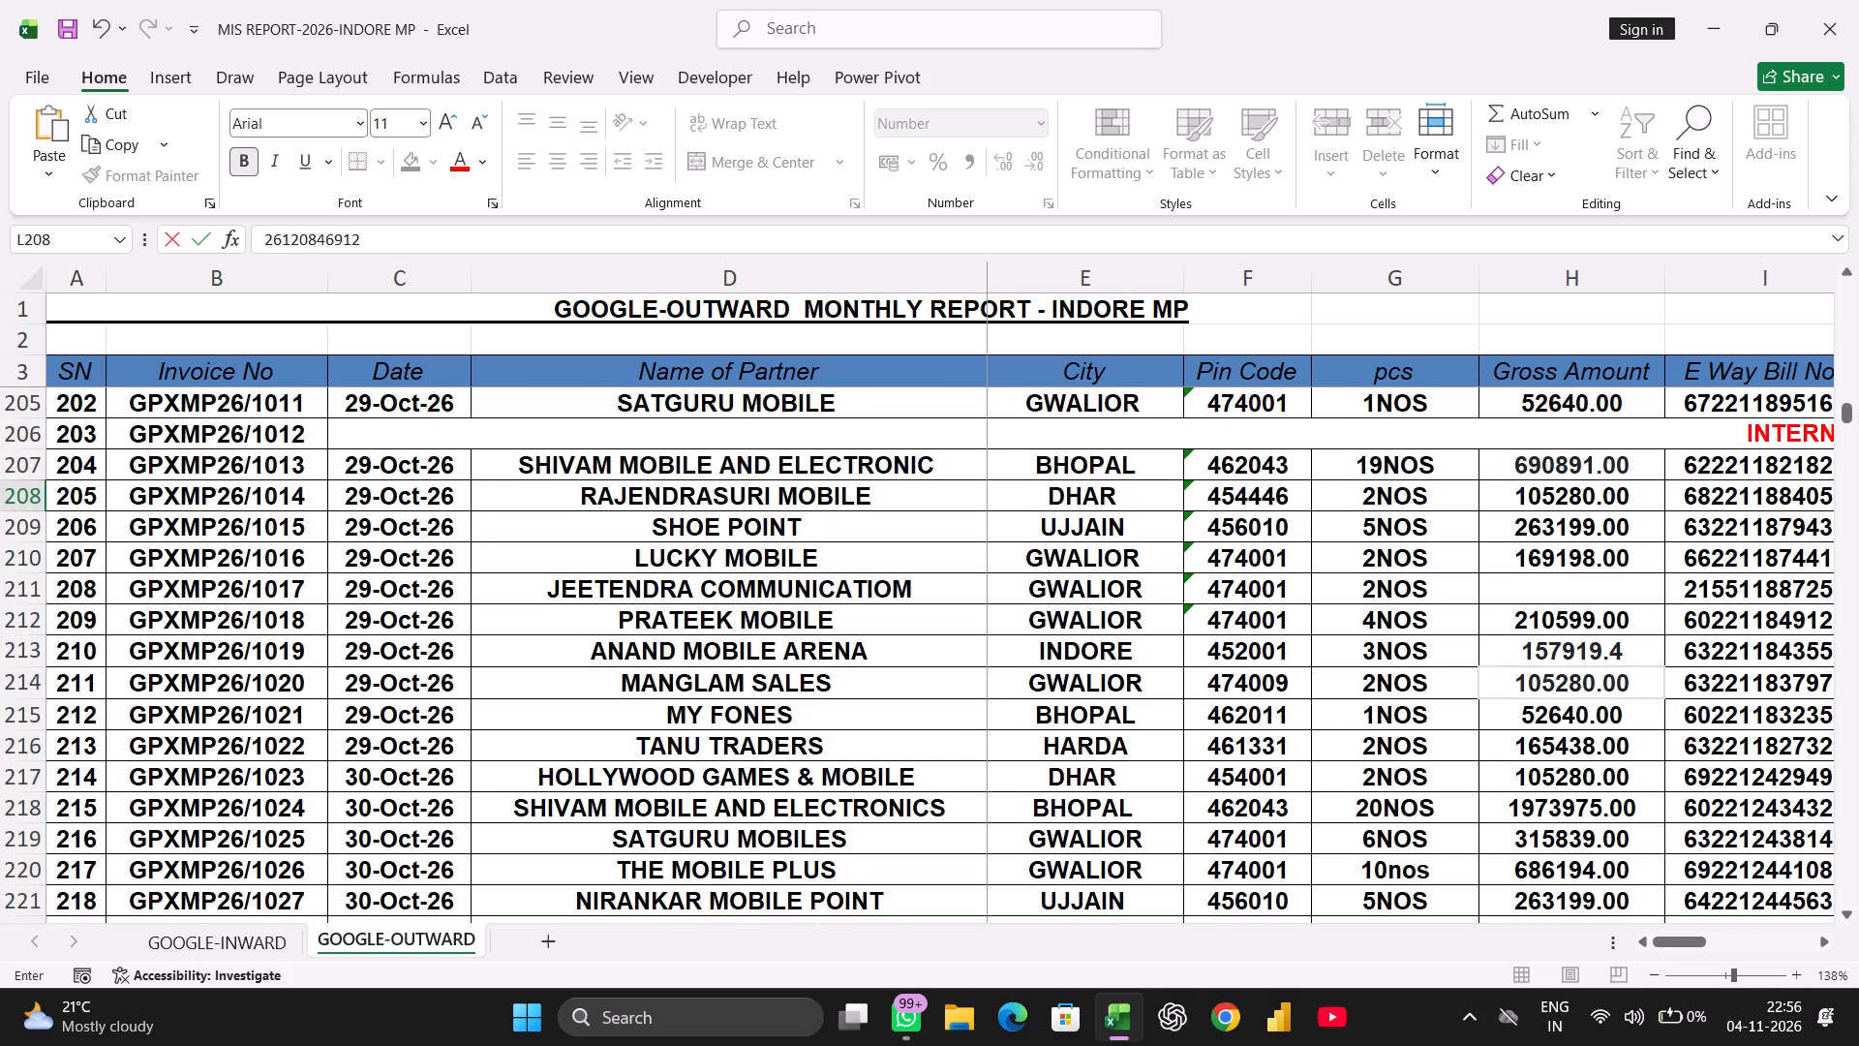
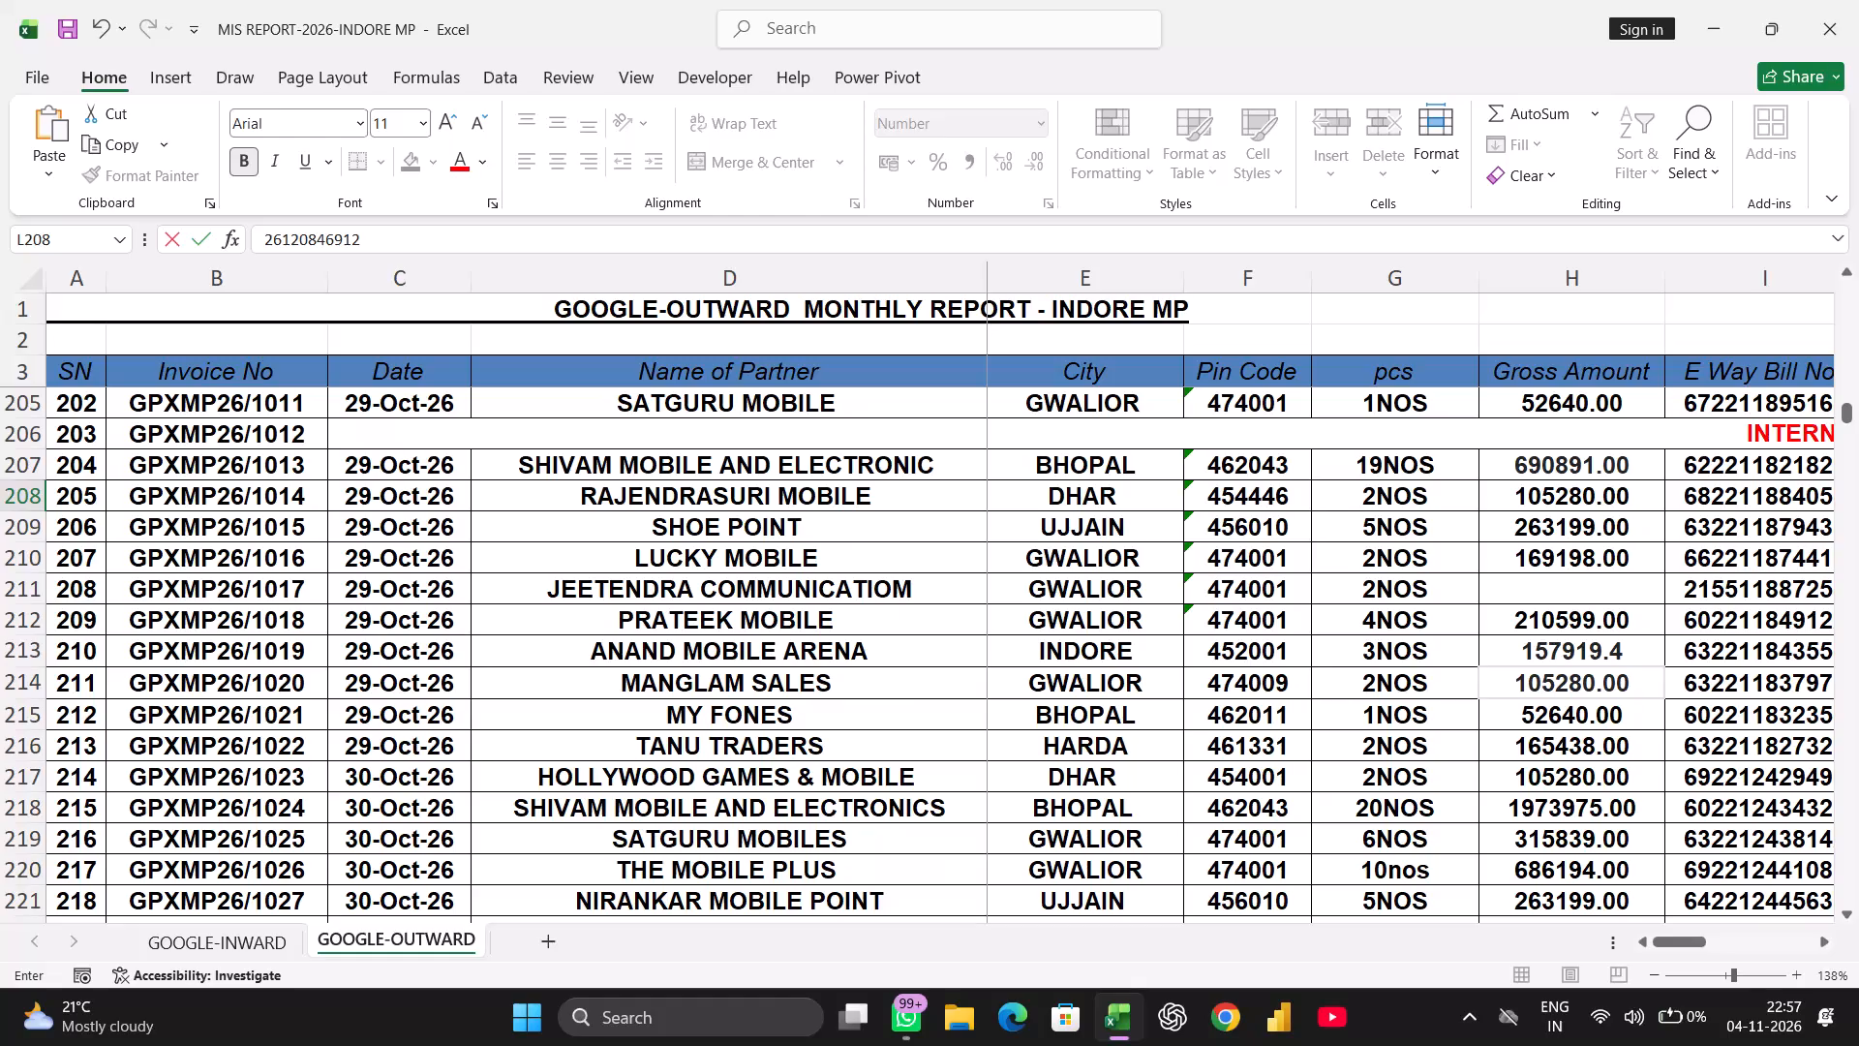
scroll(1410, 640, "down", 3, "ctrl")
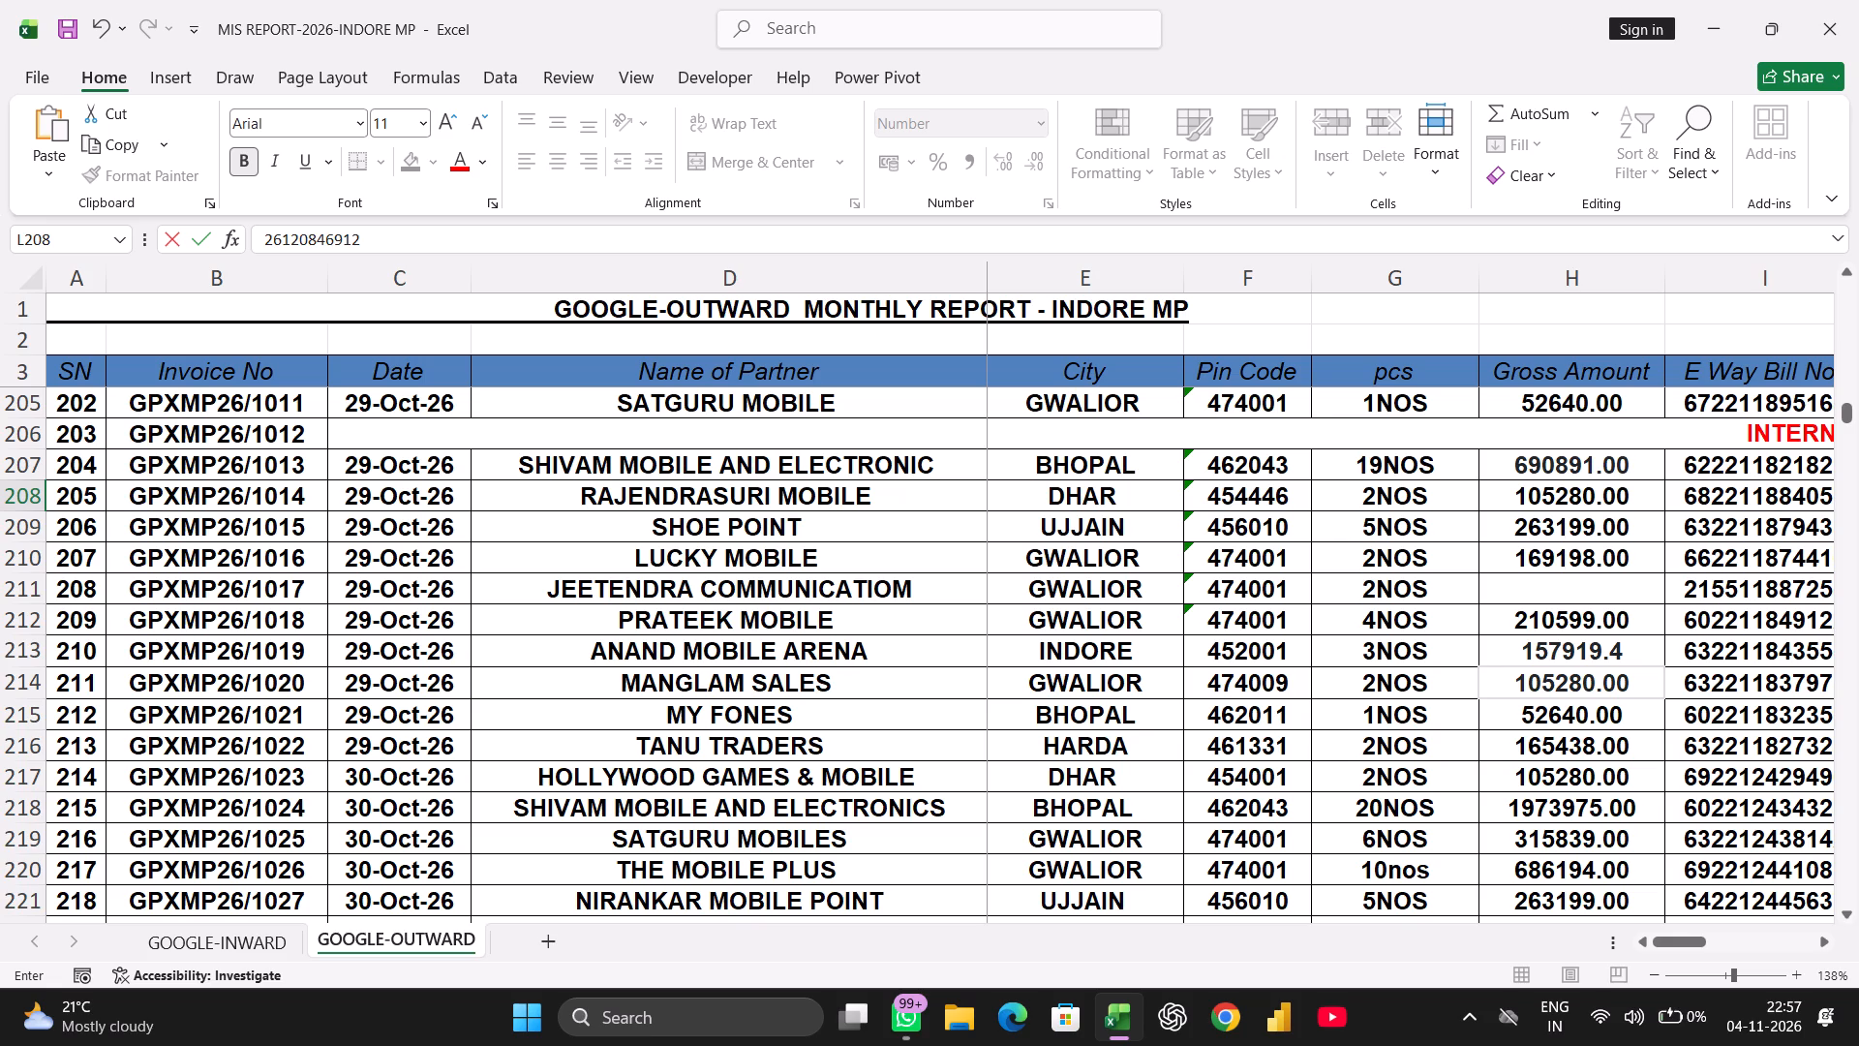
scroll(1463, 680, "left", 5)
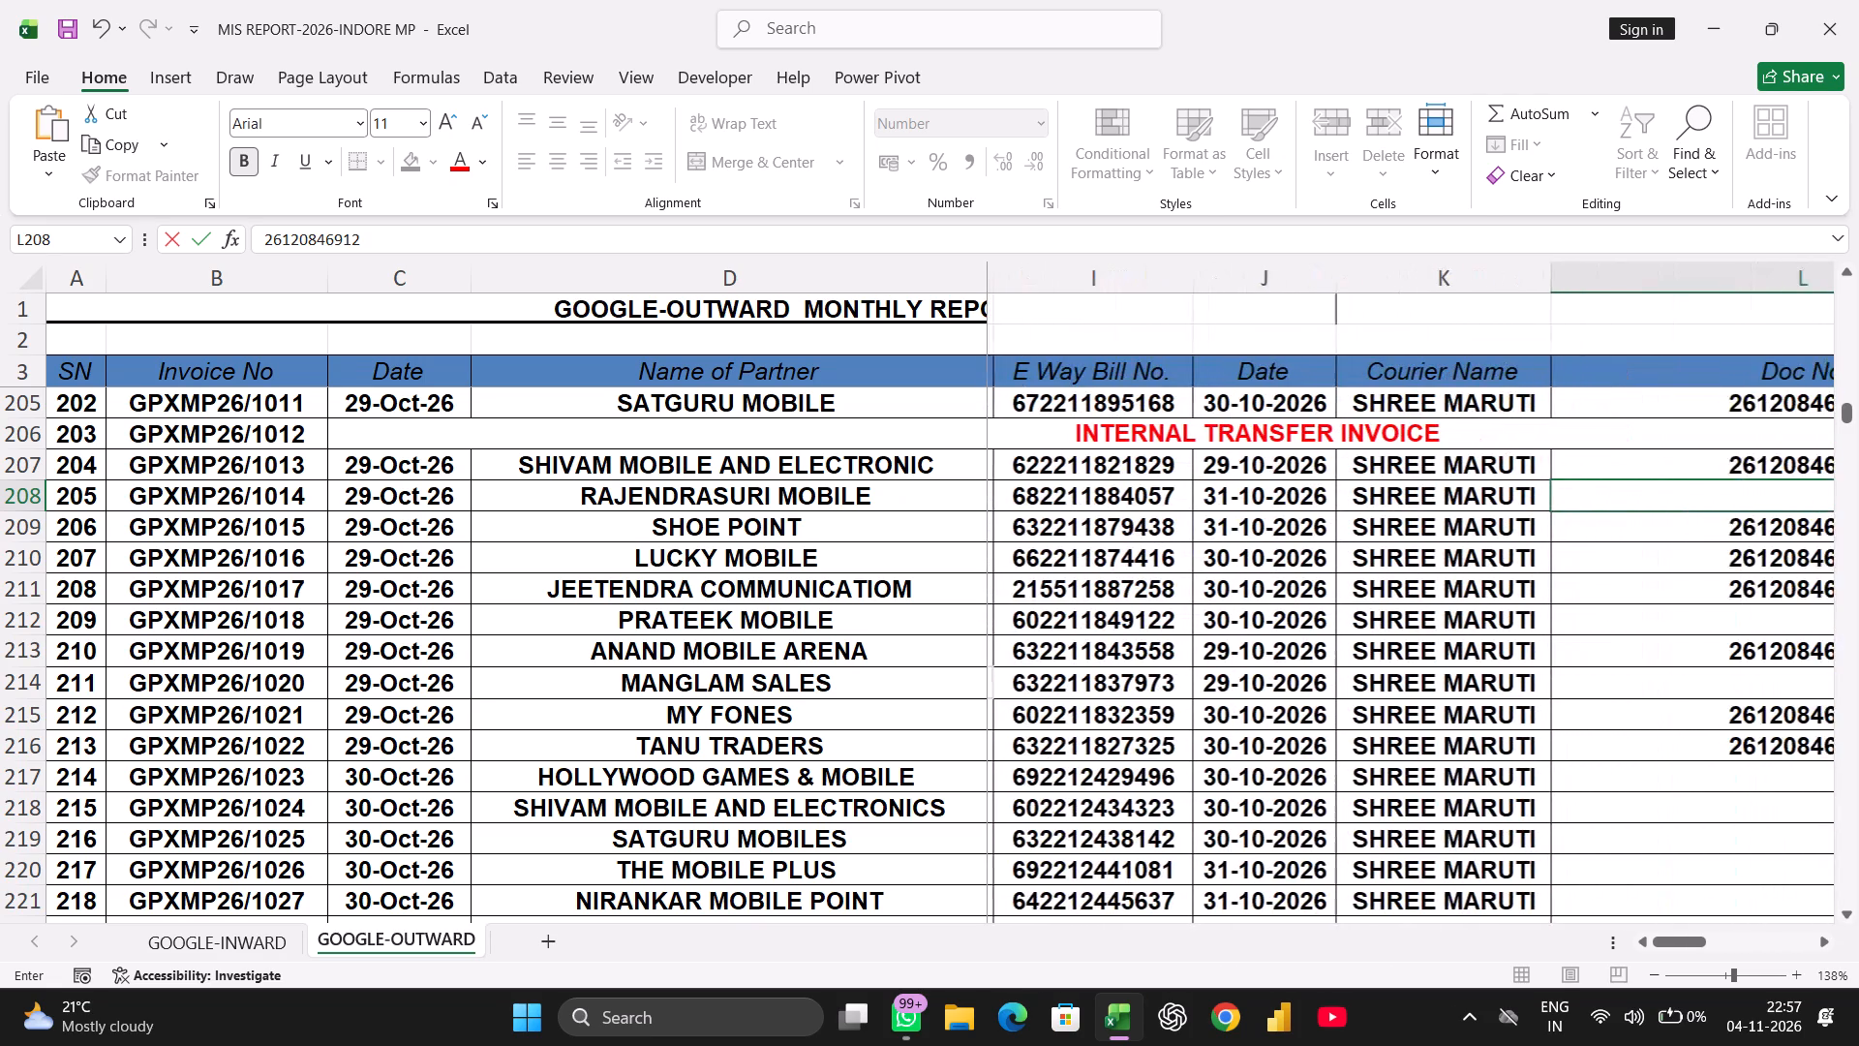
scroll(1463, 680, "left", 2)
left_click(1571, 717)
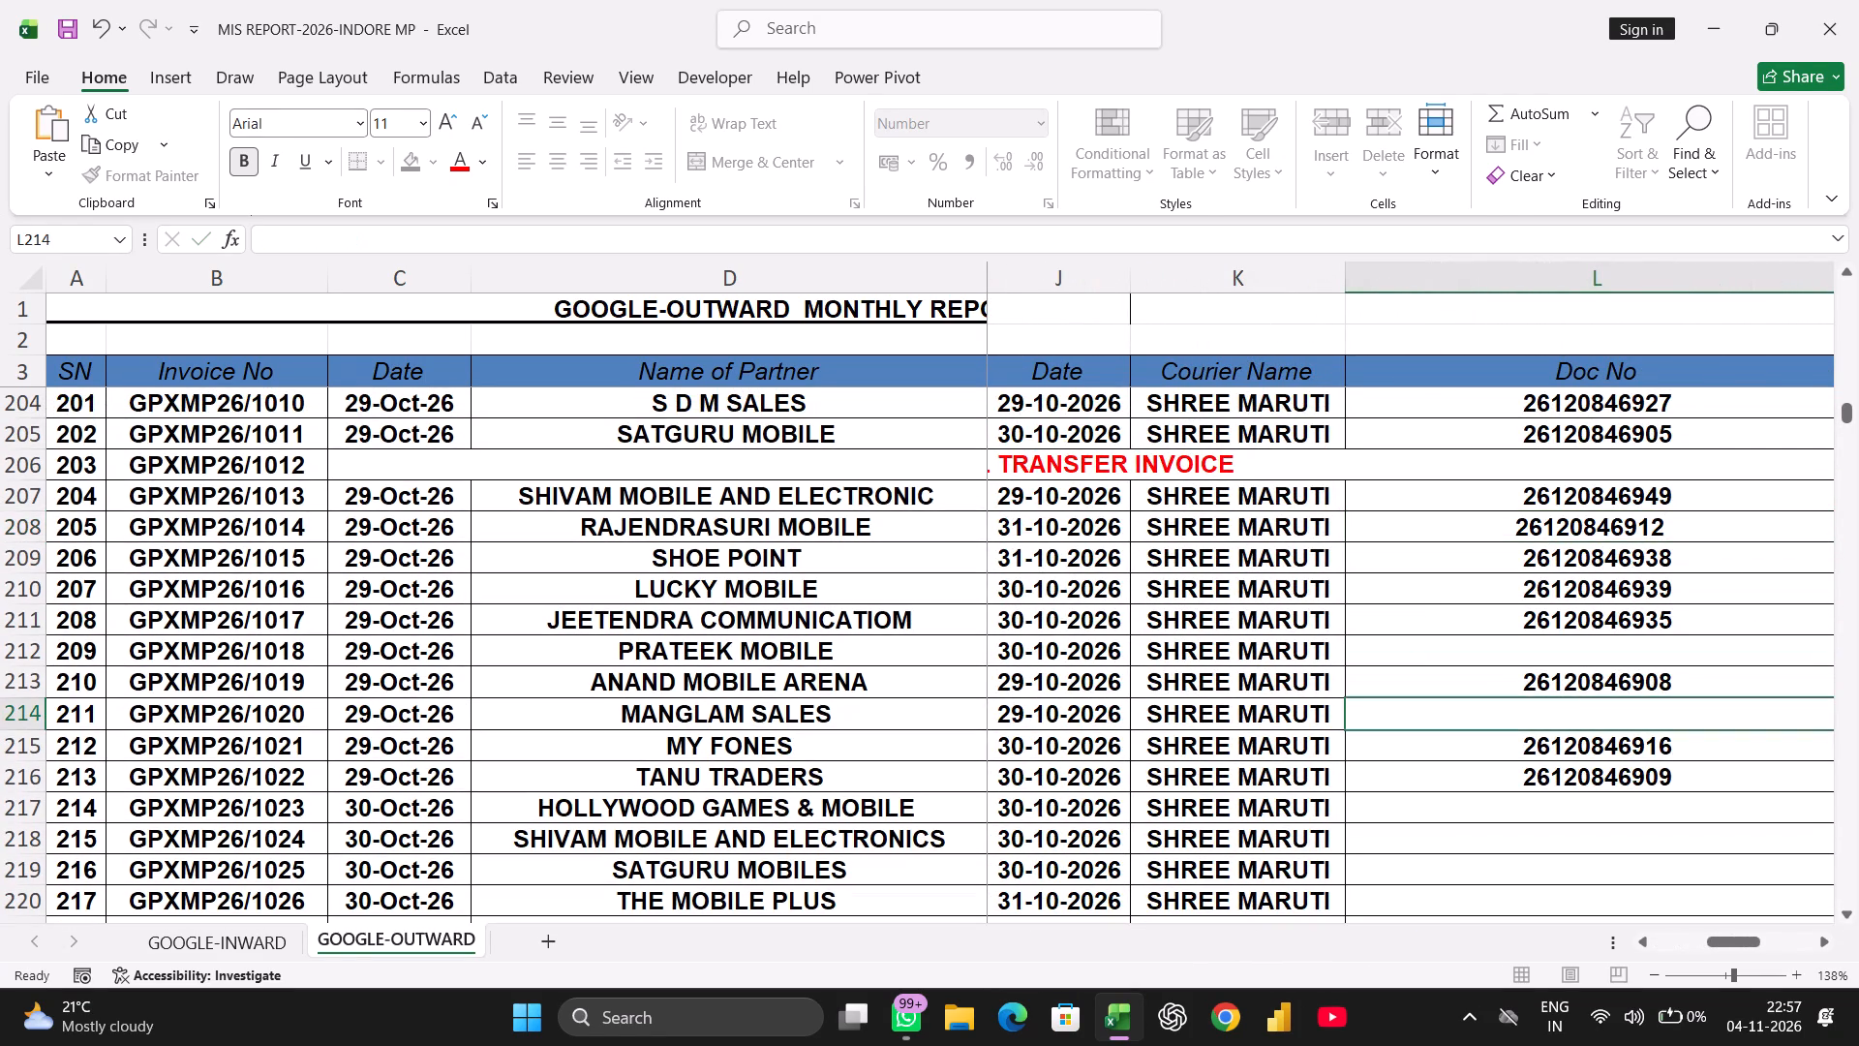
double_click(1571, 717)
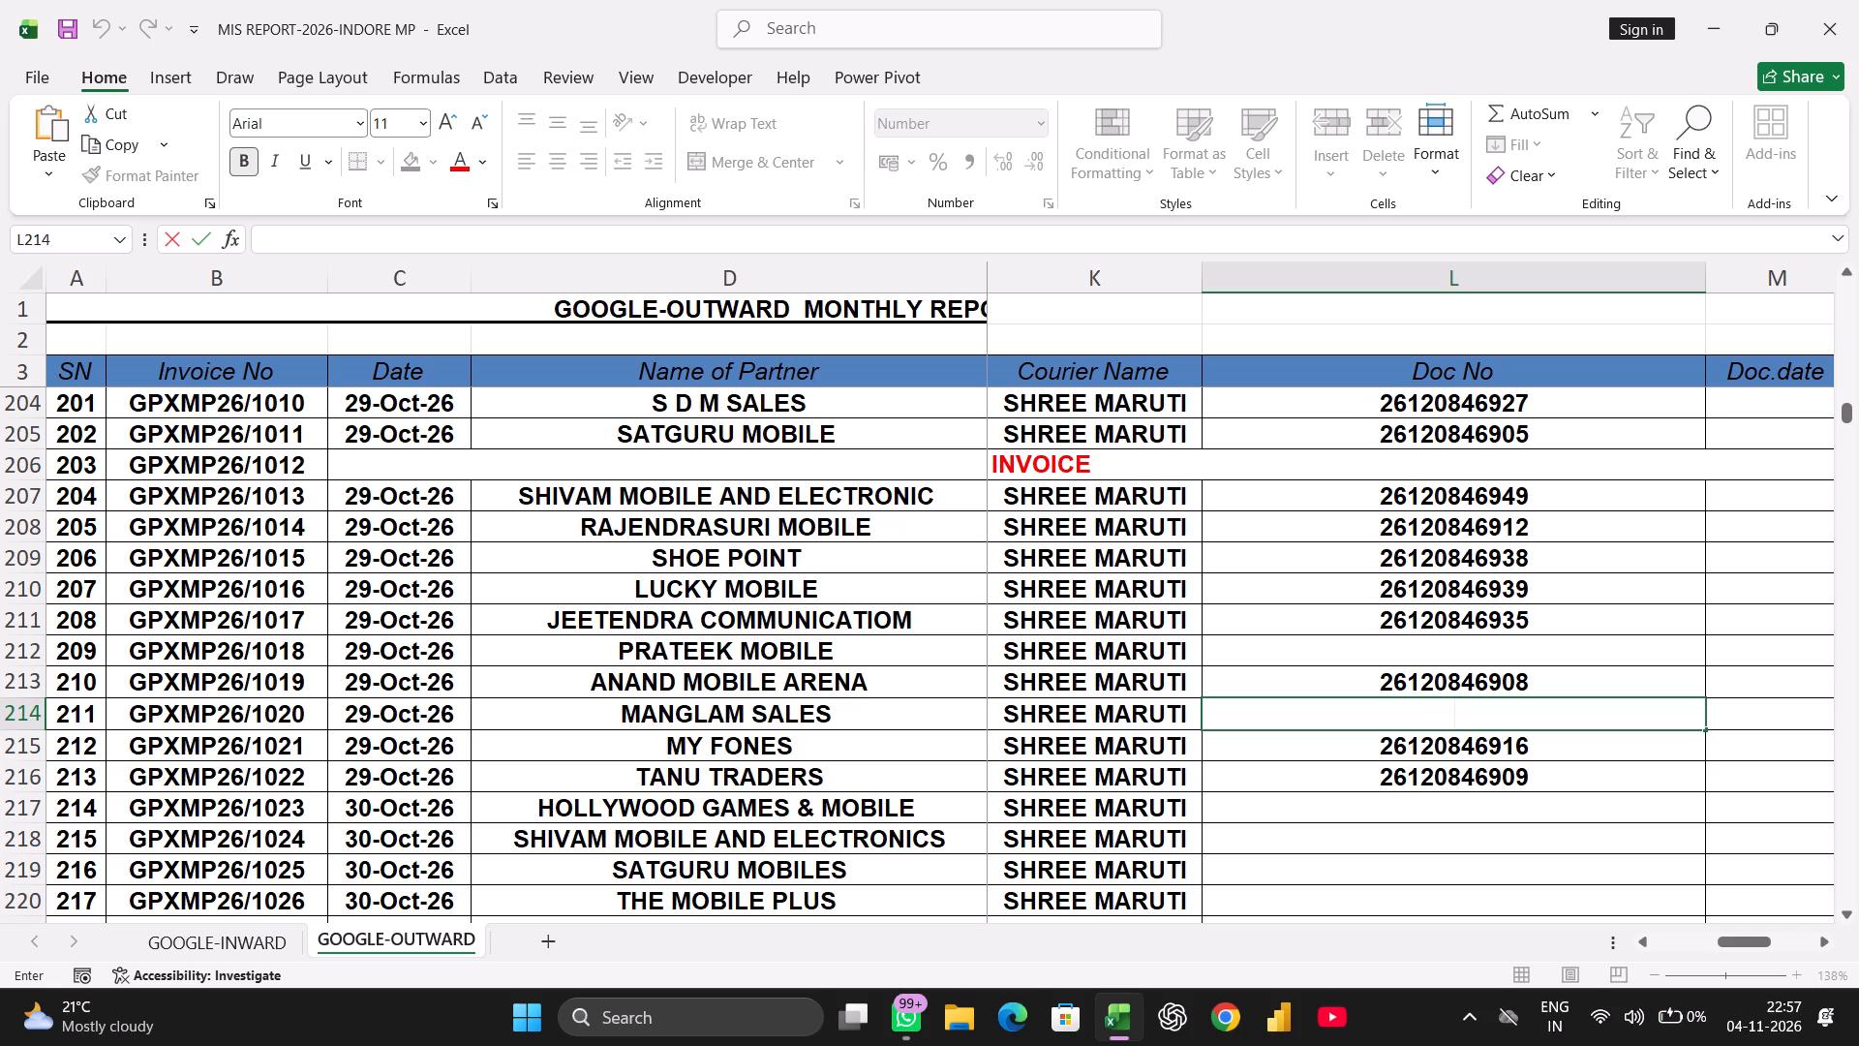
key("ctrl+v")
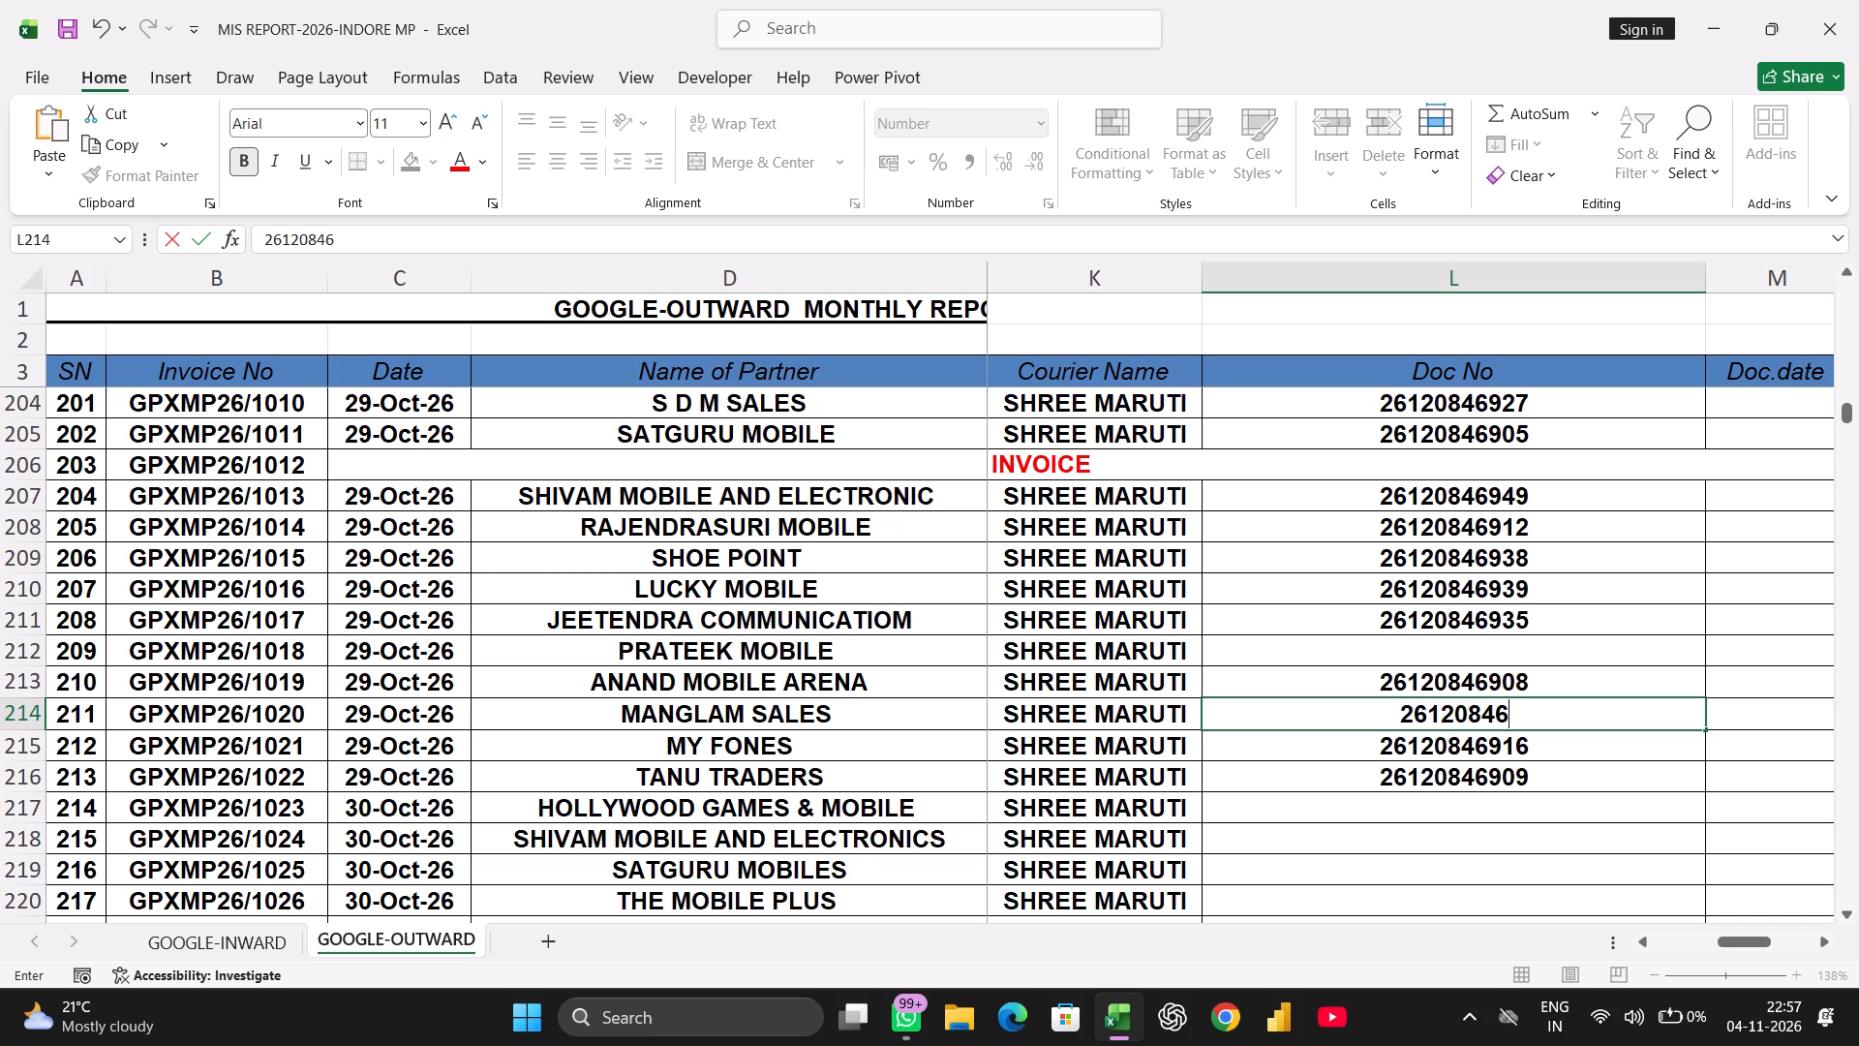
type("94")
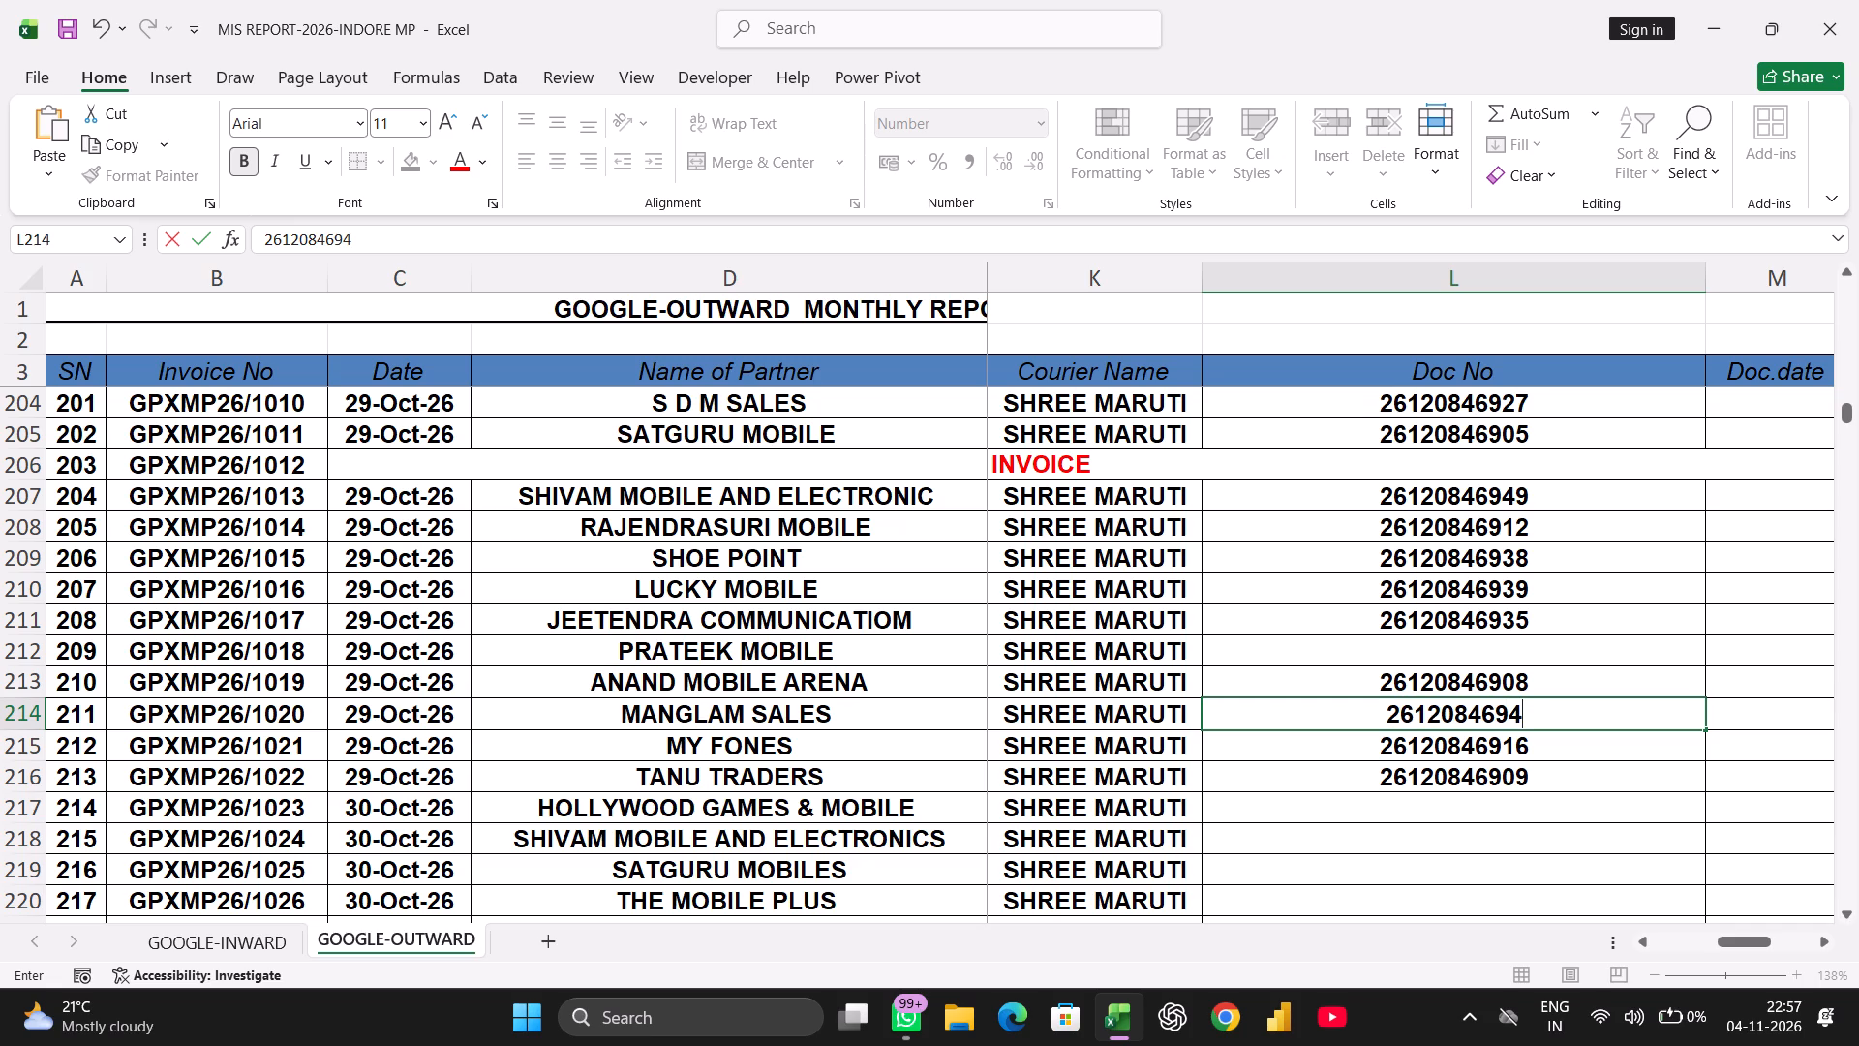
key("BackSpace")
type("24")
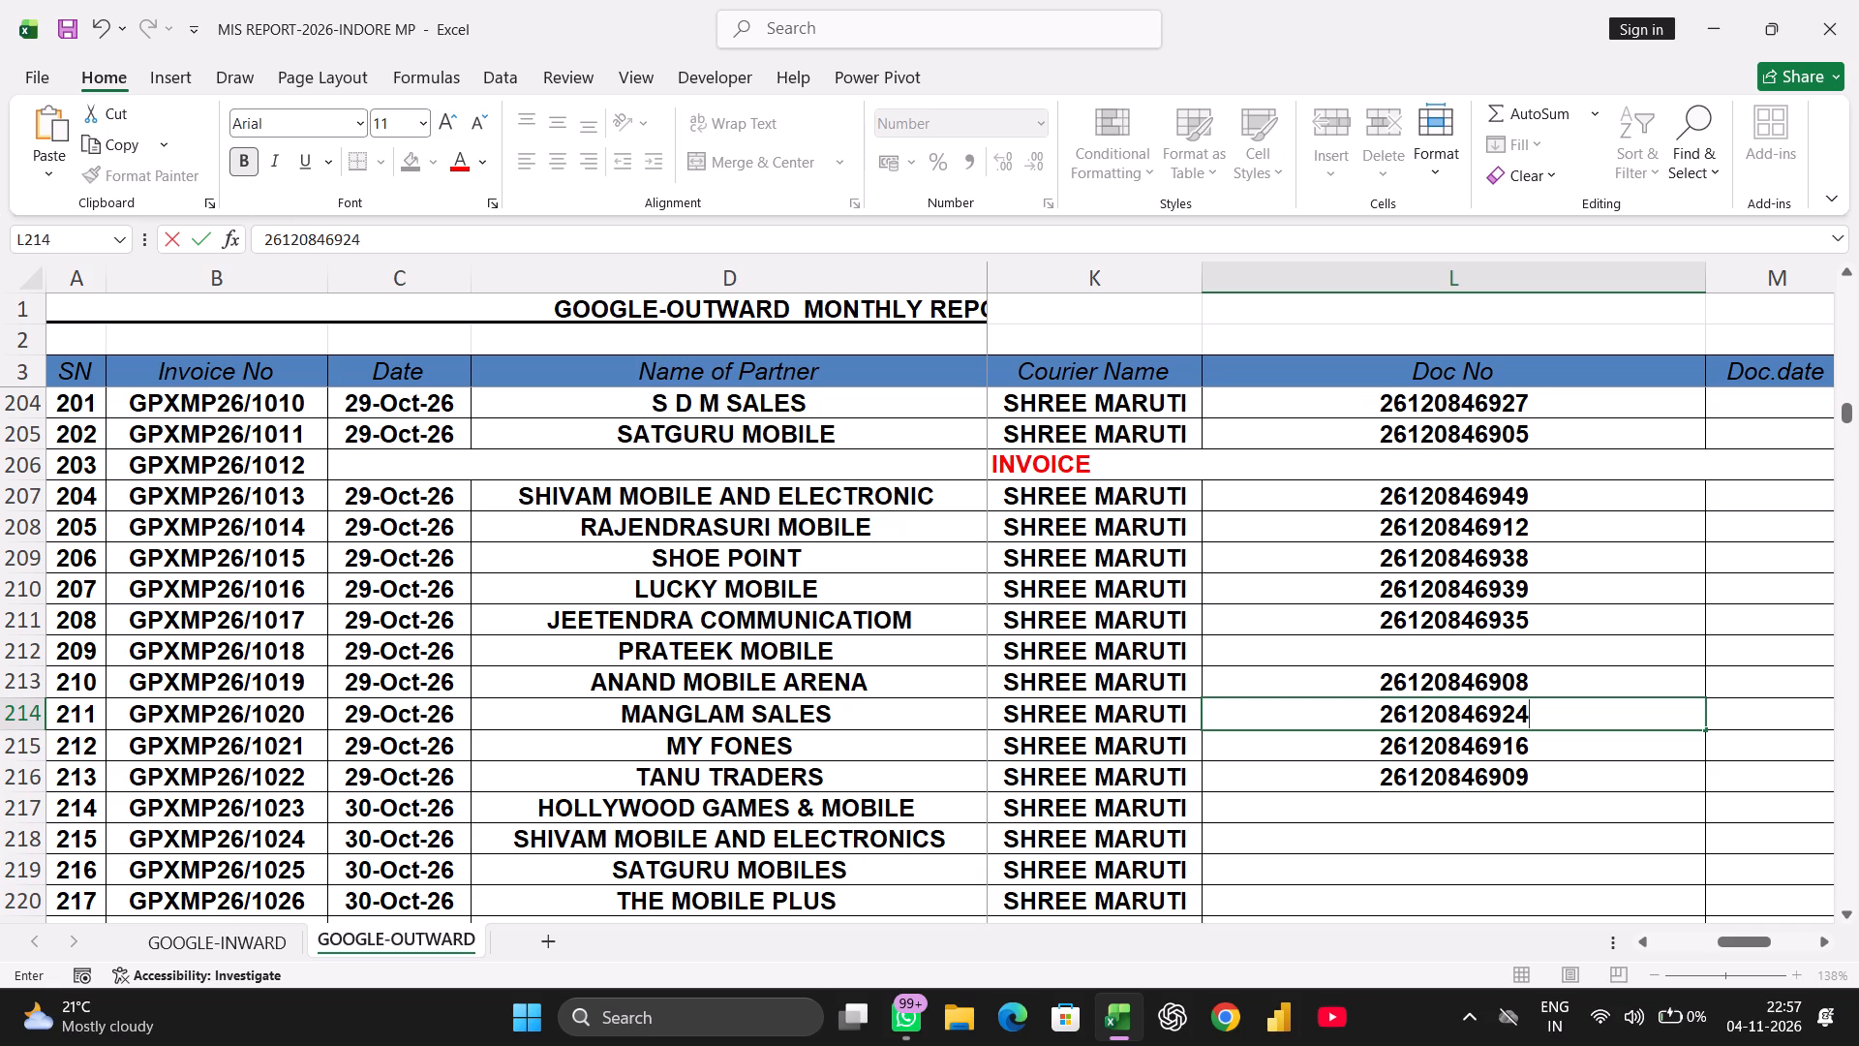
left_click(1605, 679)
Examine the partners, cities and blank Doc No cells in the earlier rows, focusing on invoices GPXMP26/971 to GPXMP26/998.
scroll(1605, 679, "up", 2)
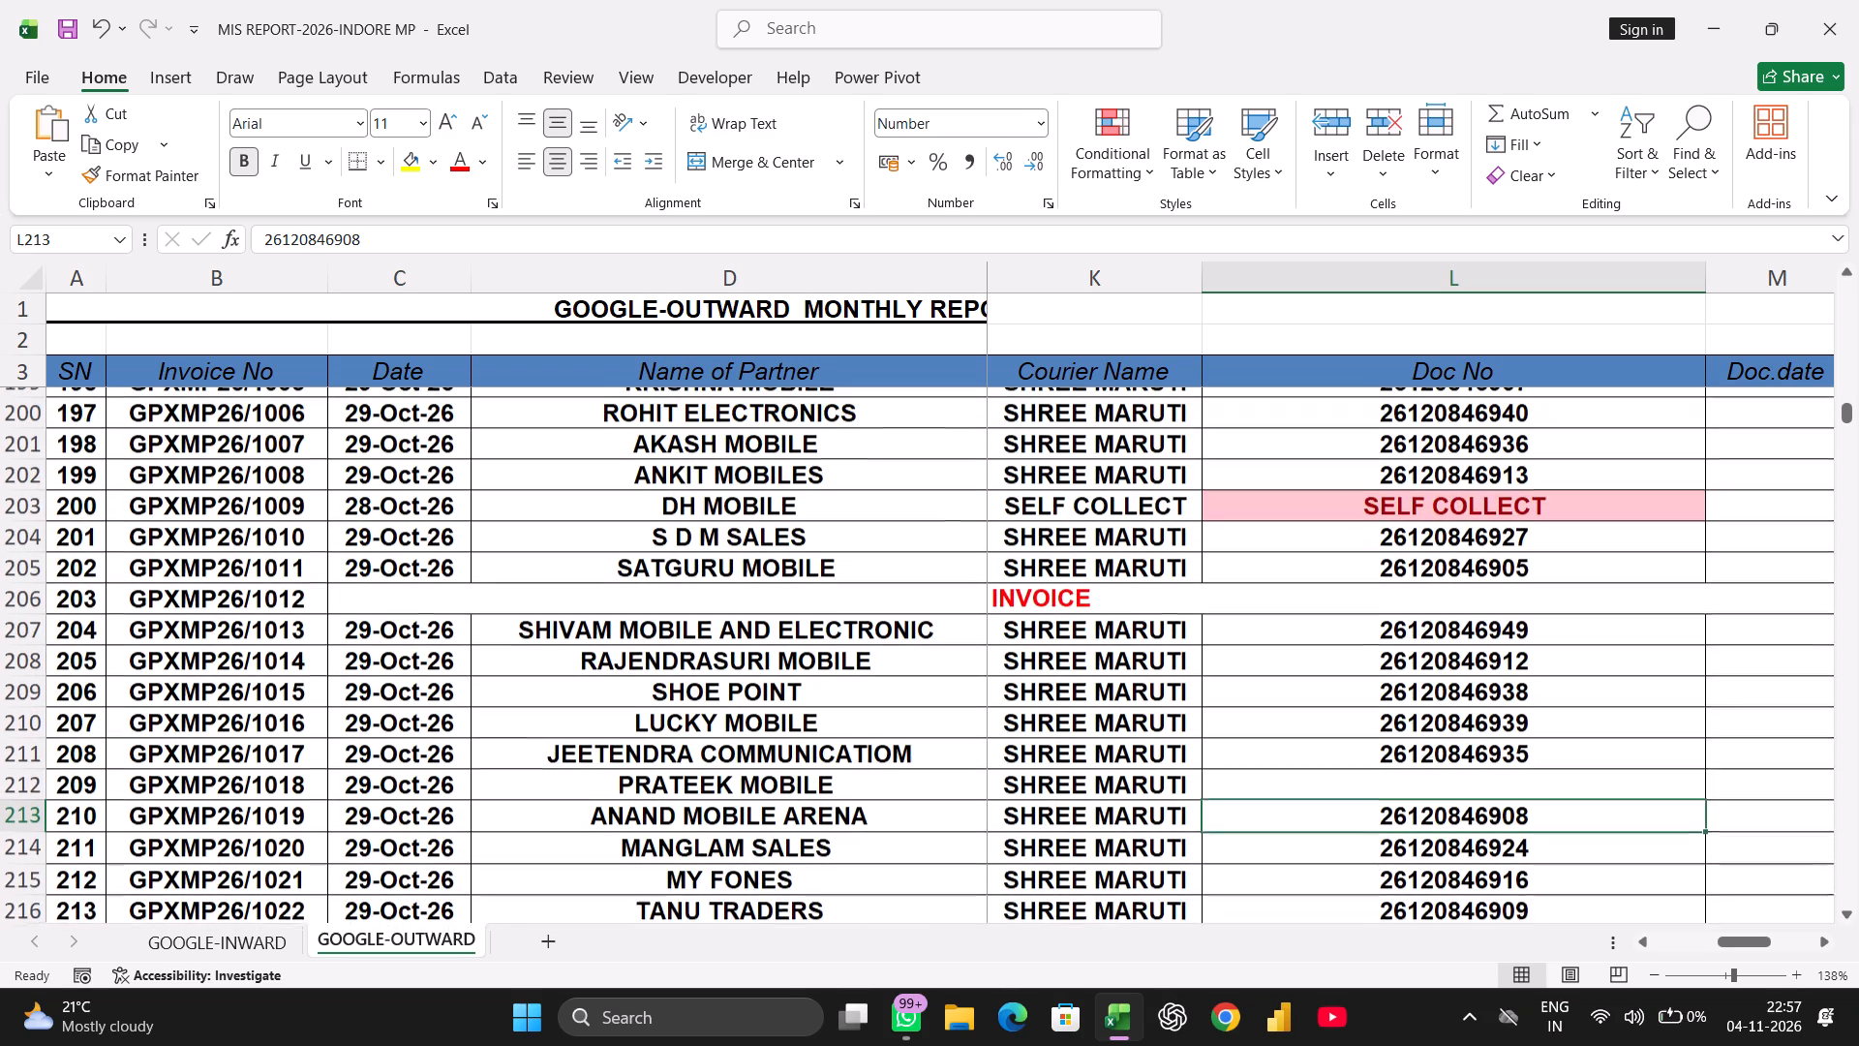
scroll(1605, 679, "up", 3)
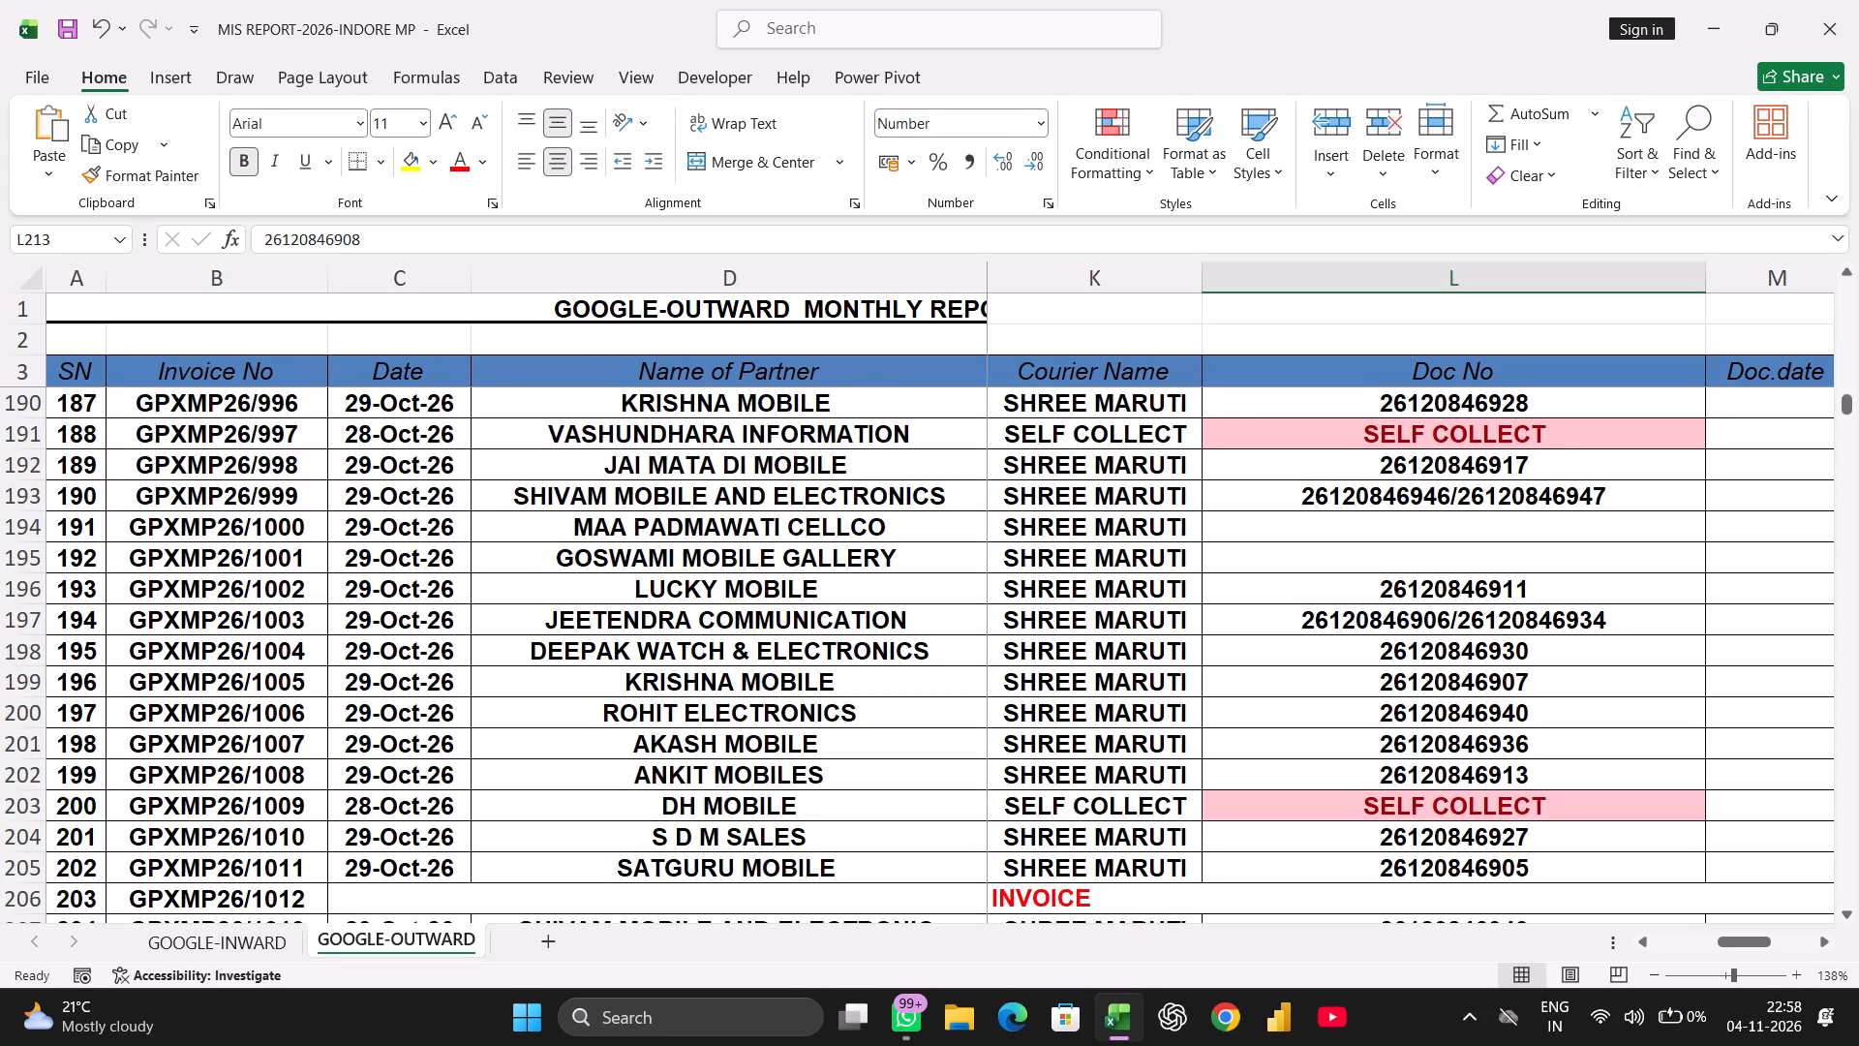
scroll(1605, 679, "up", 2)
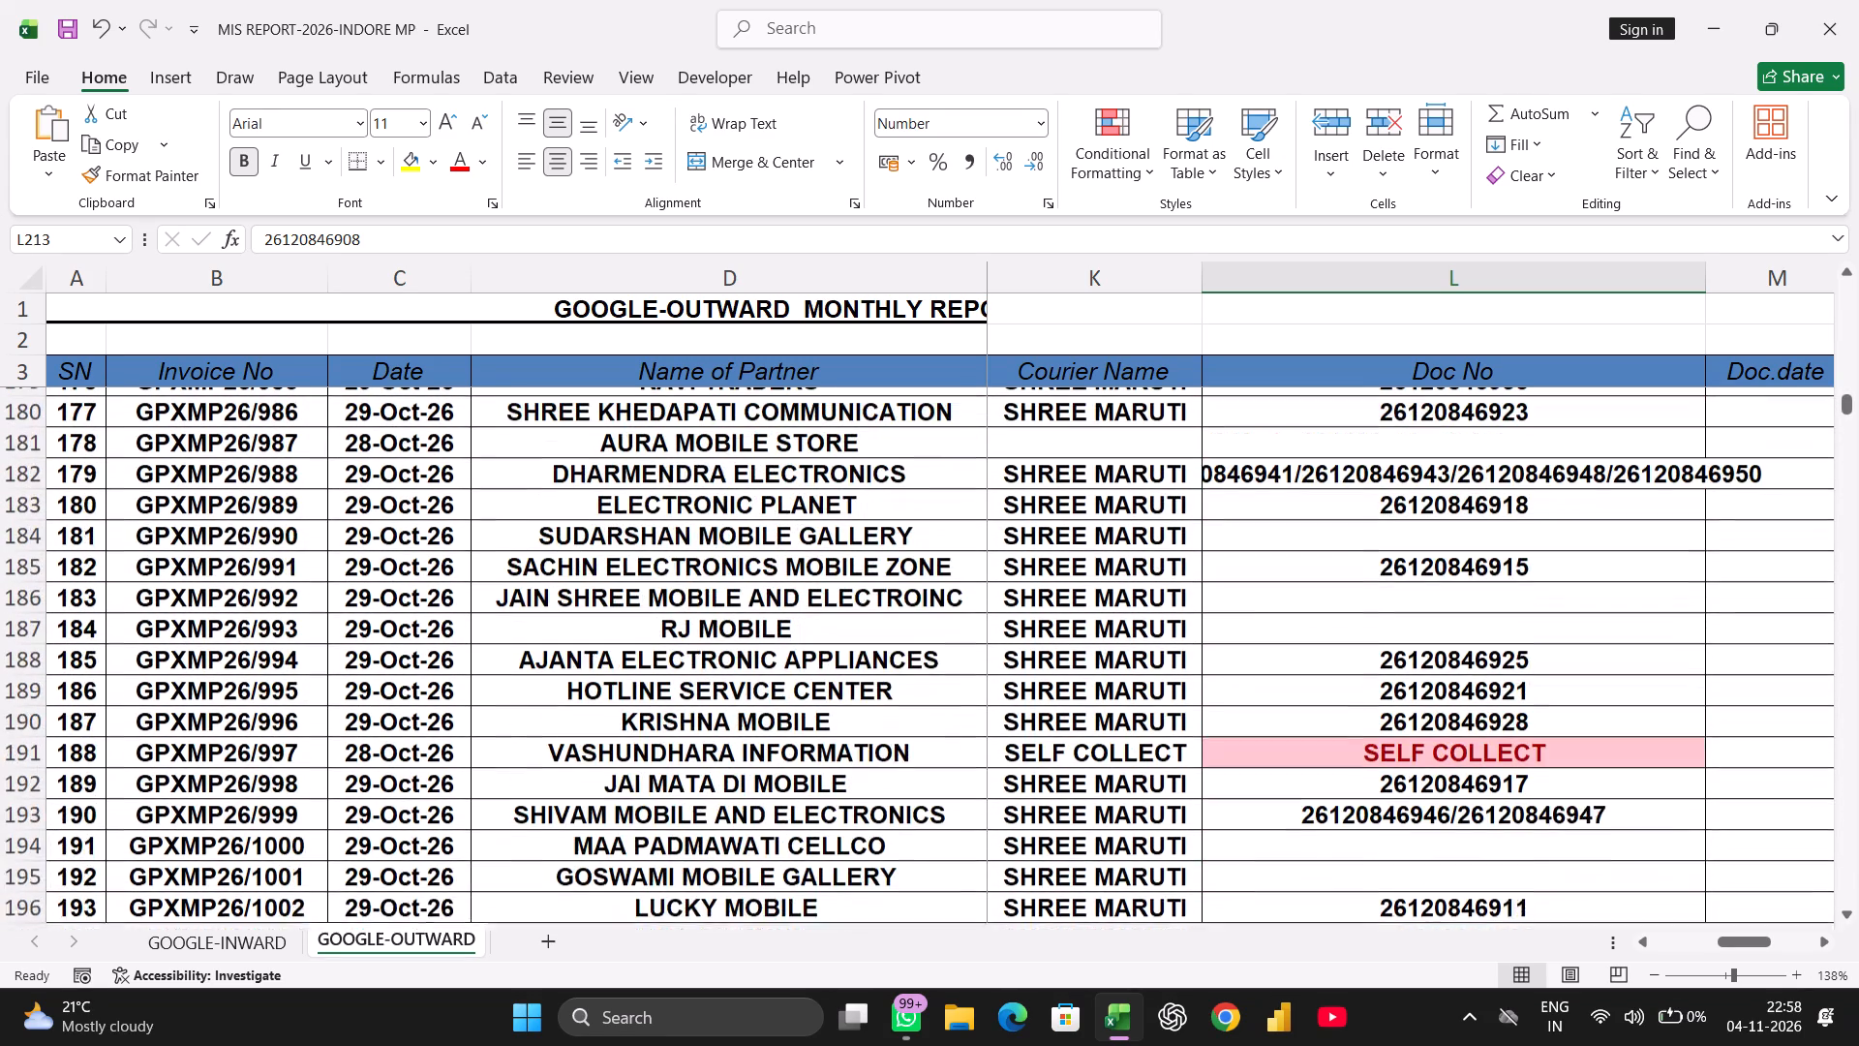
scroll(1605, 679, "up", 1)
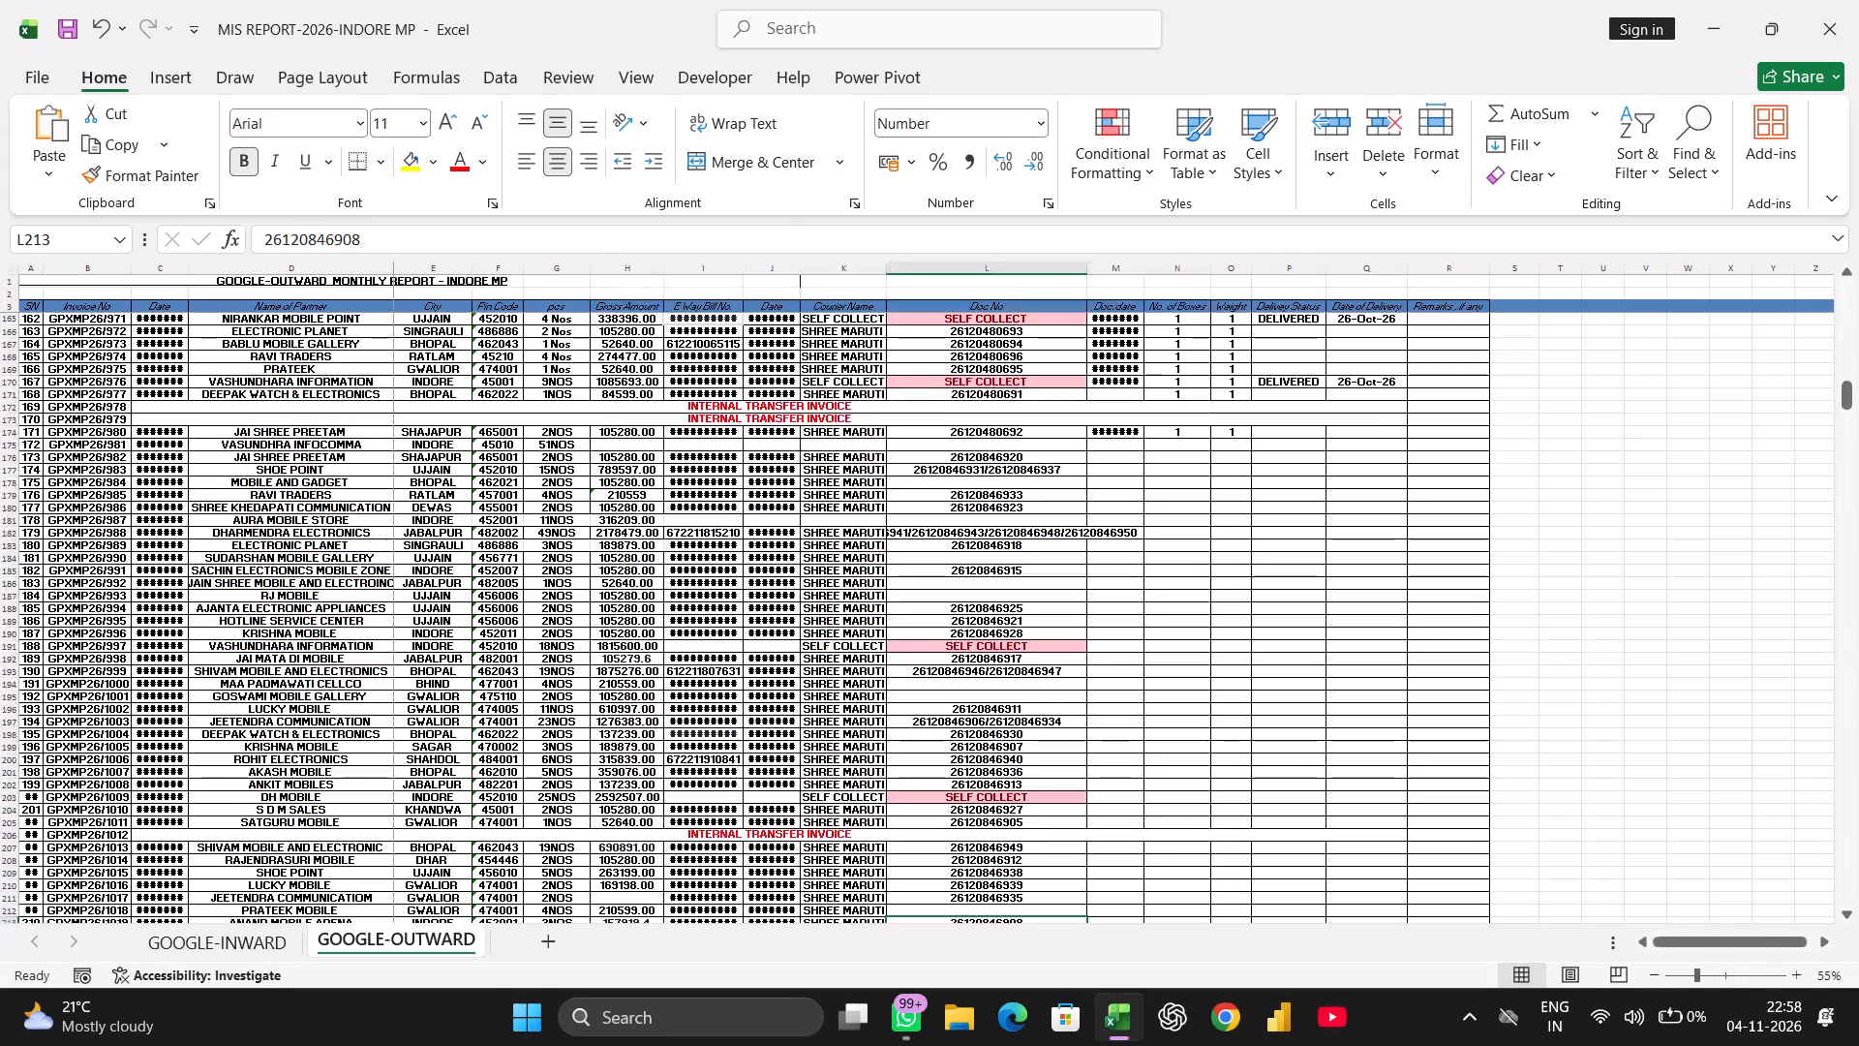
scroll(959, 666, "up", 1)
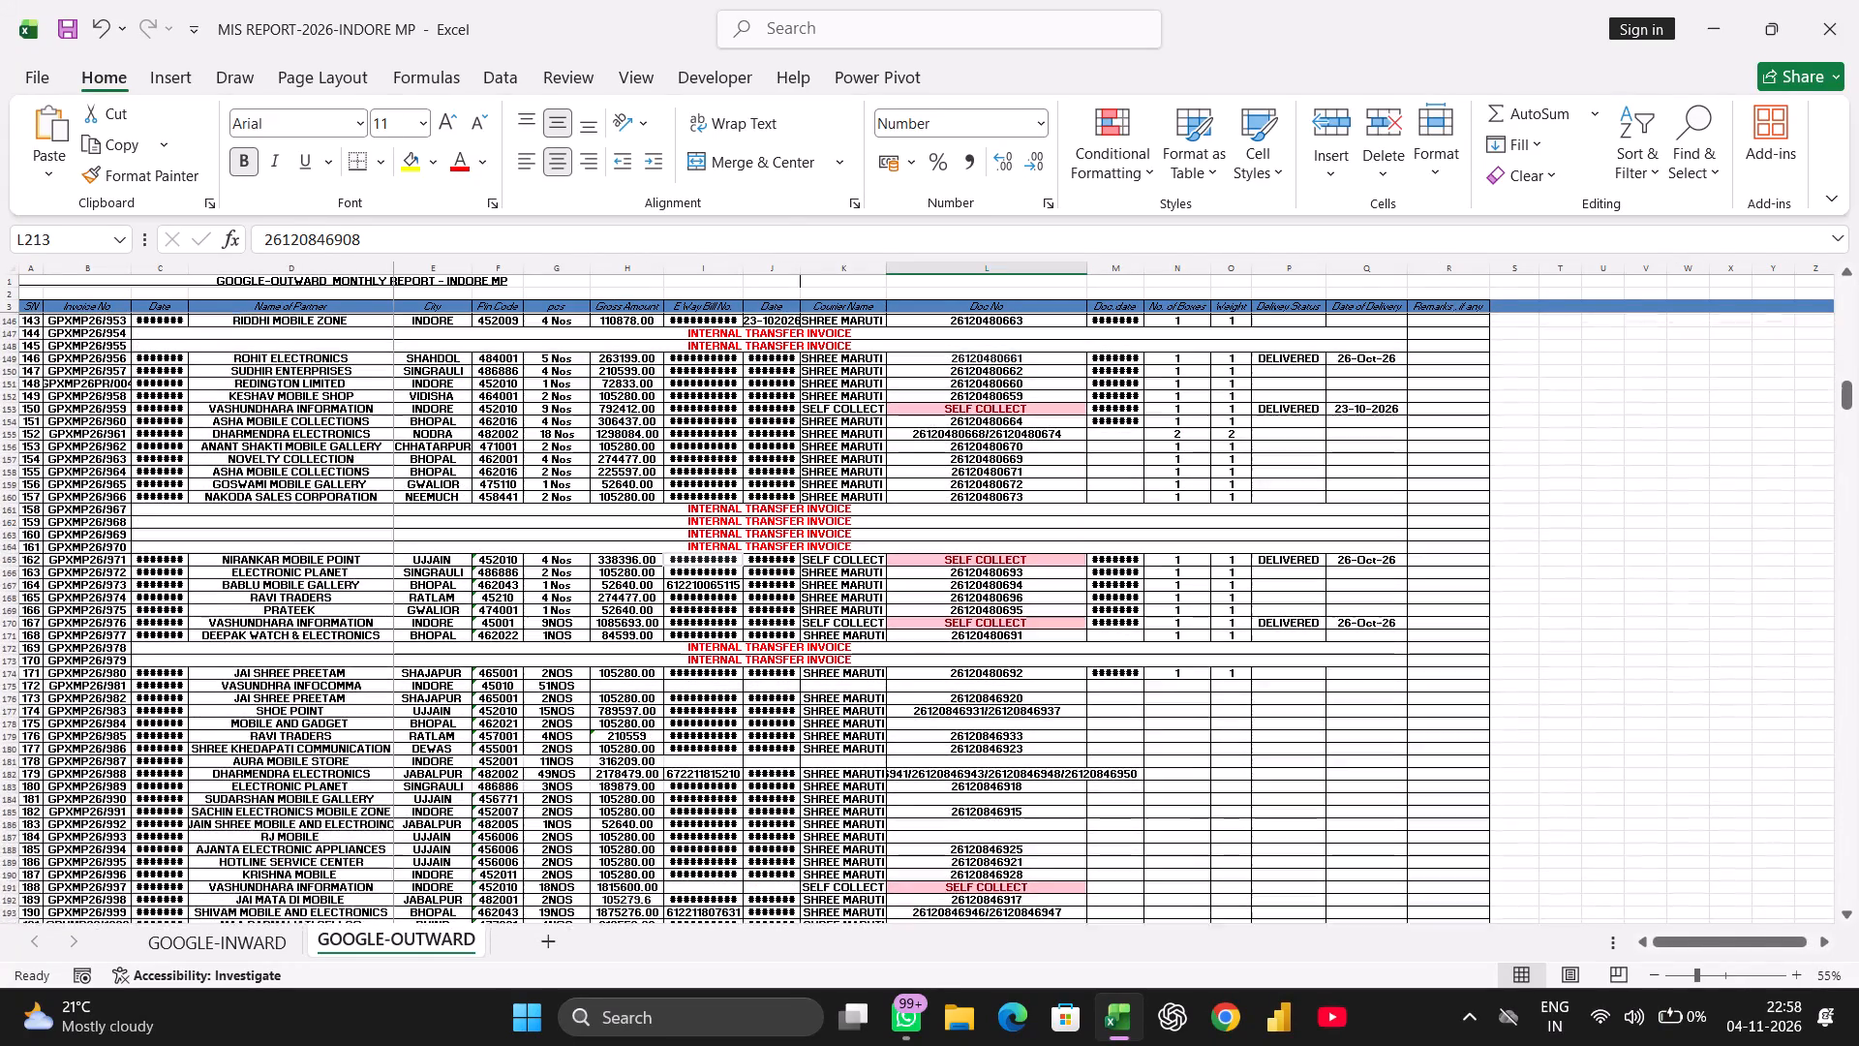
scroll(959, 666, "up", 1)
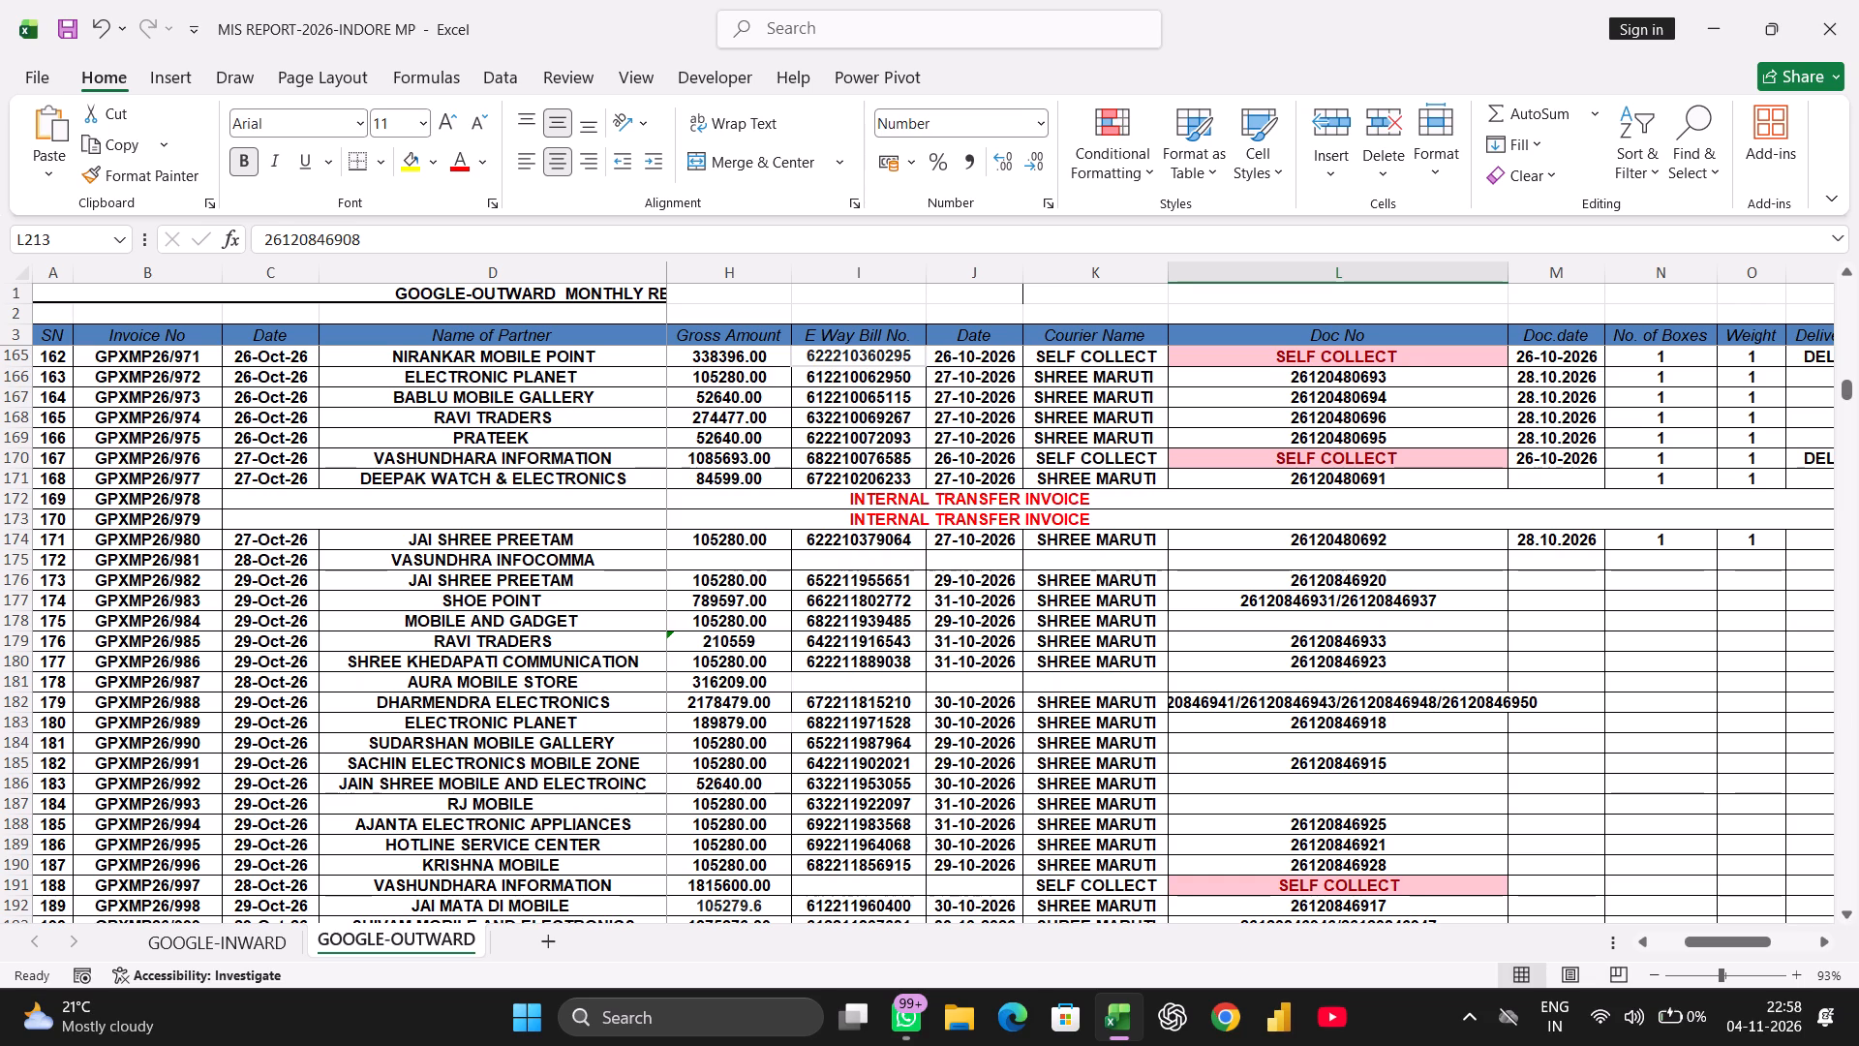
scroll(923, 614, "right", 3)
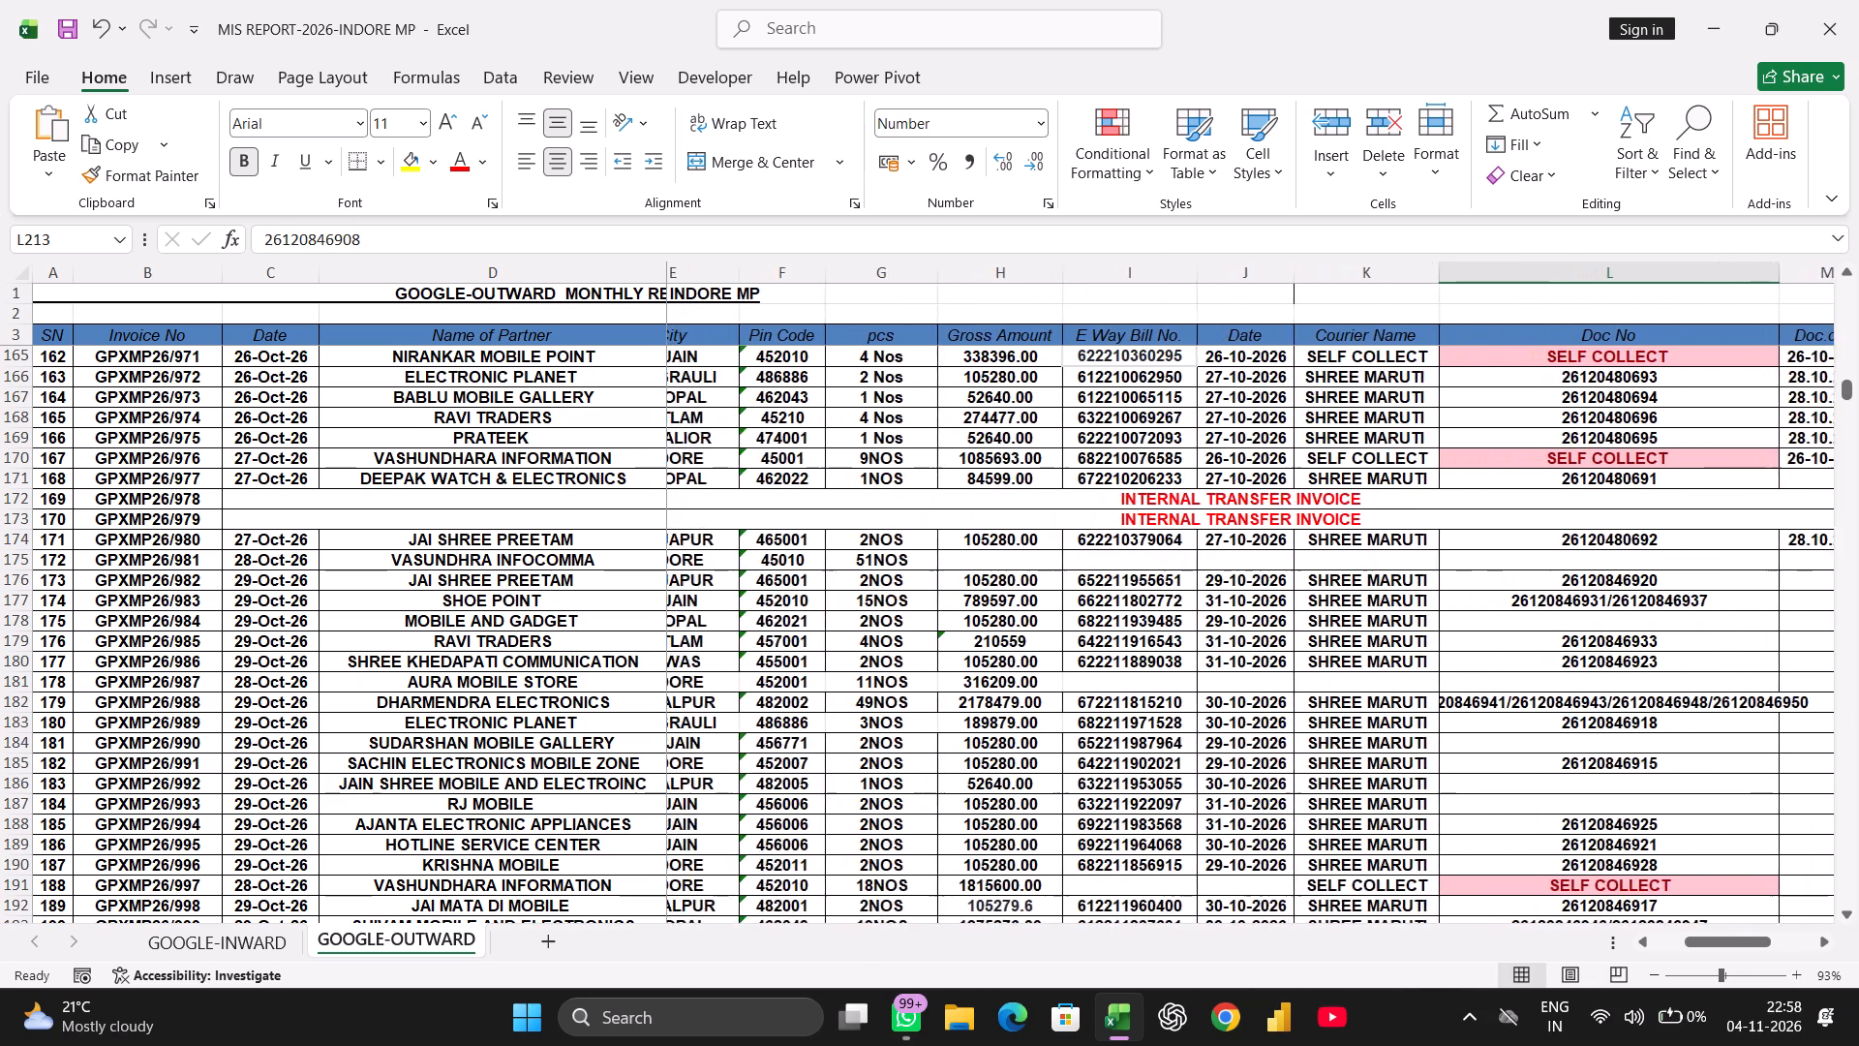
scroll(923, 614, "right", 1)
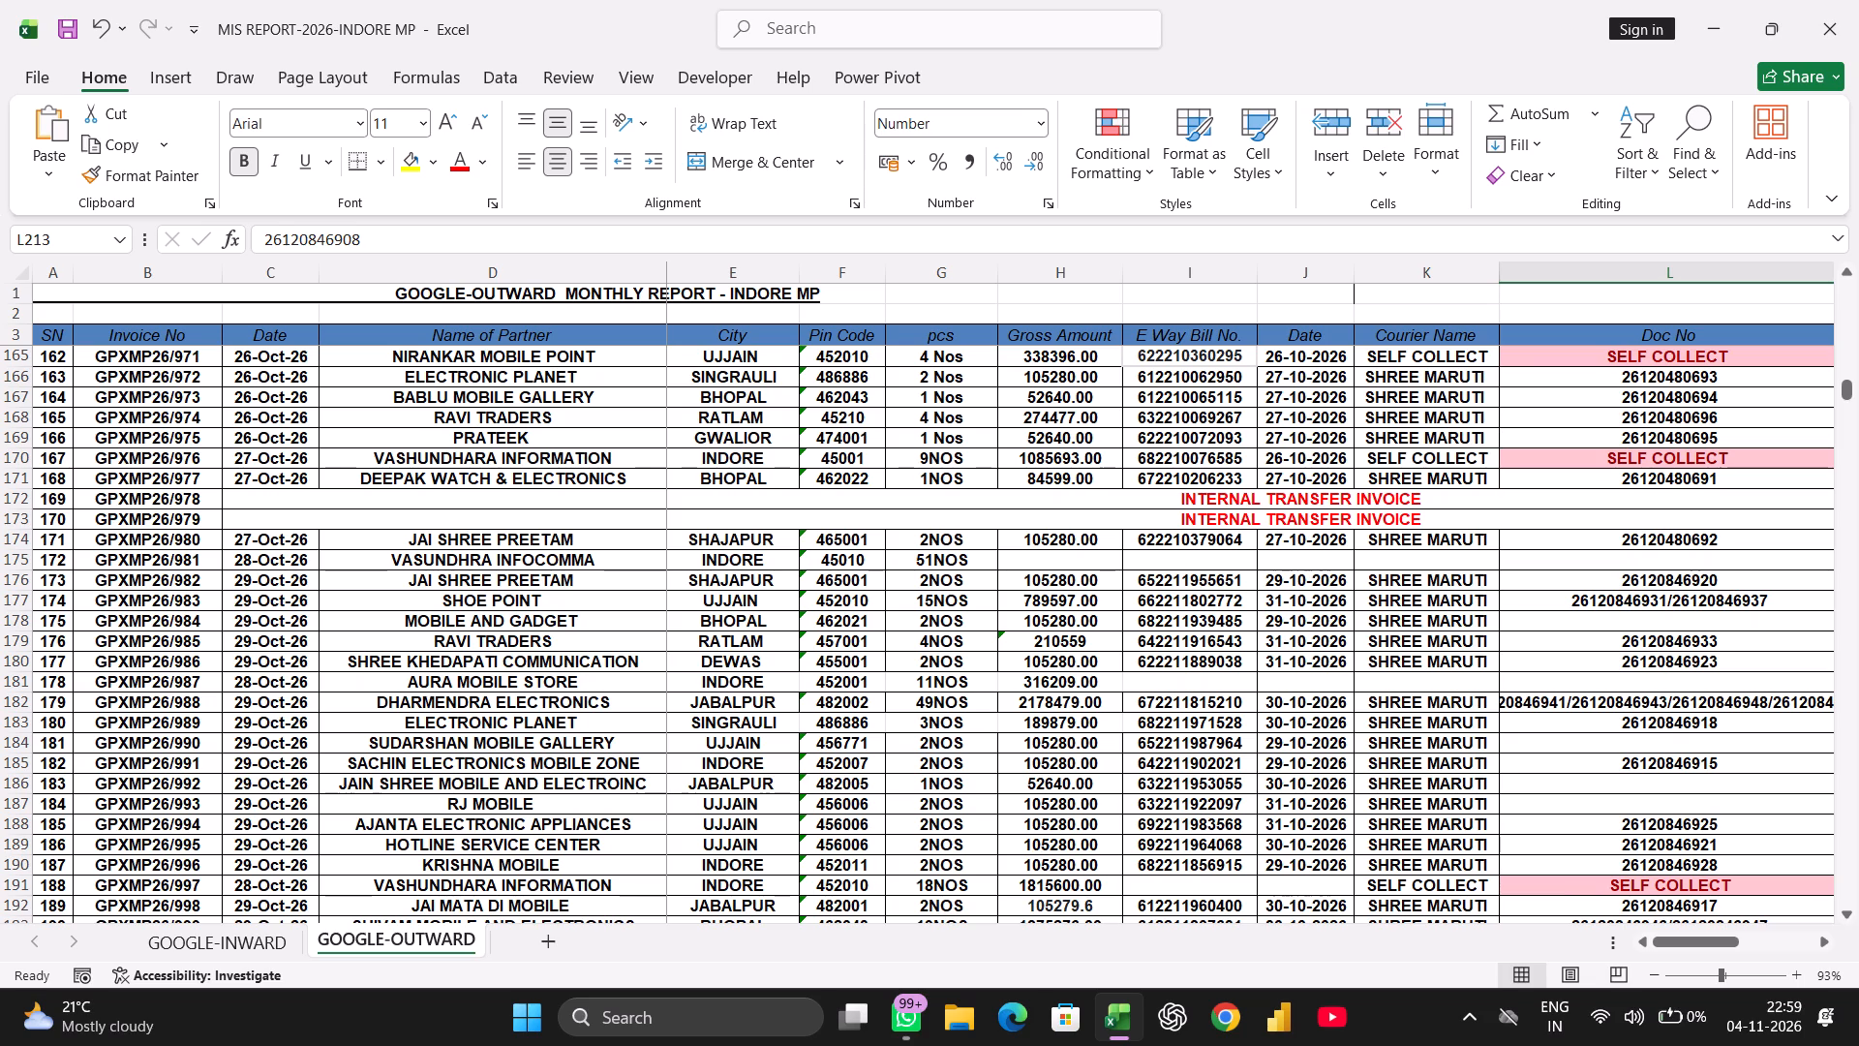
scroll(1112, 755, "left", 2)
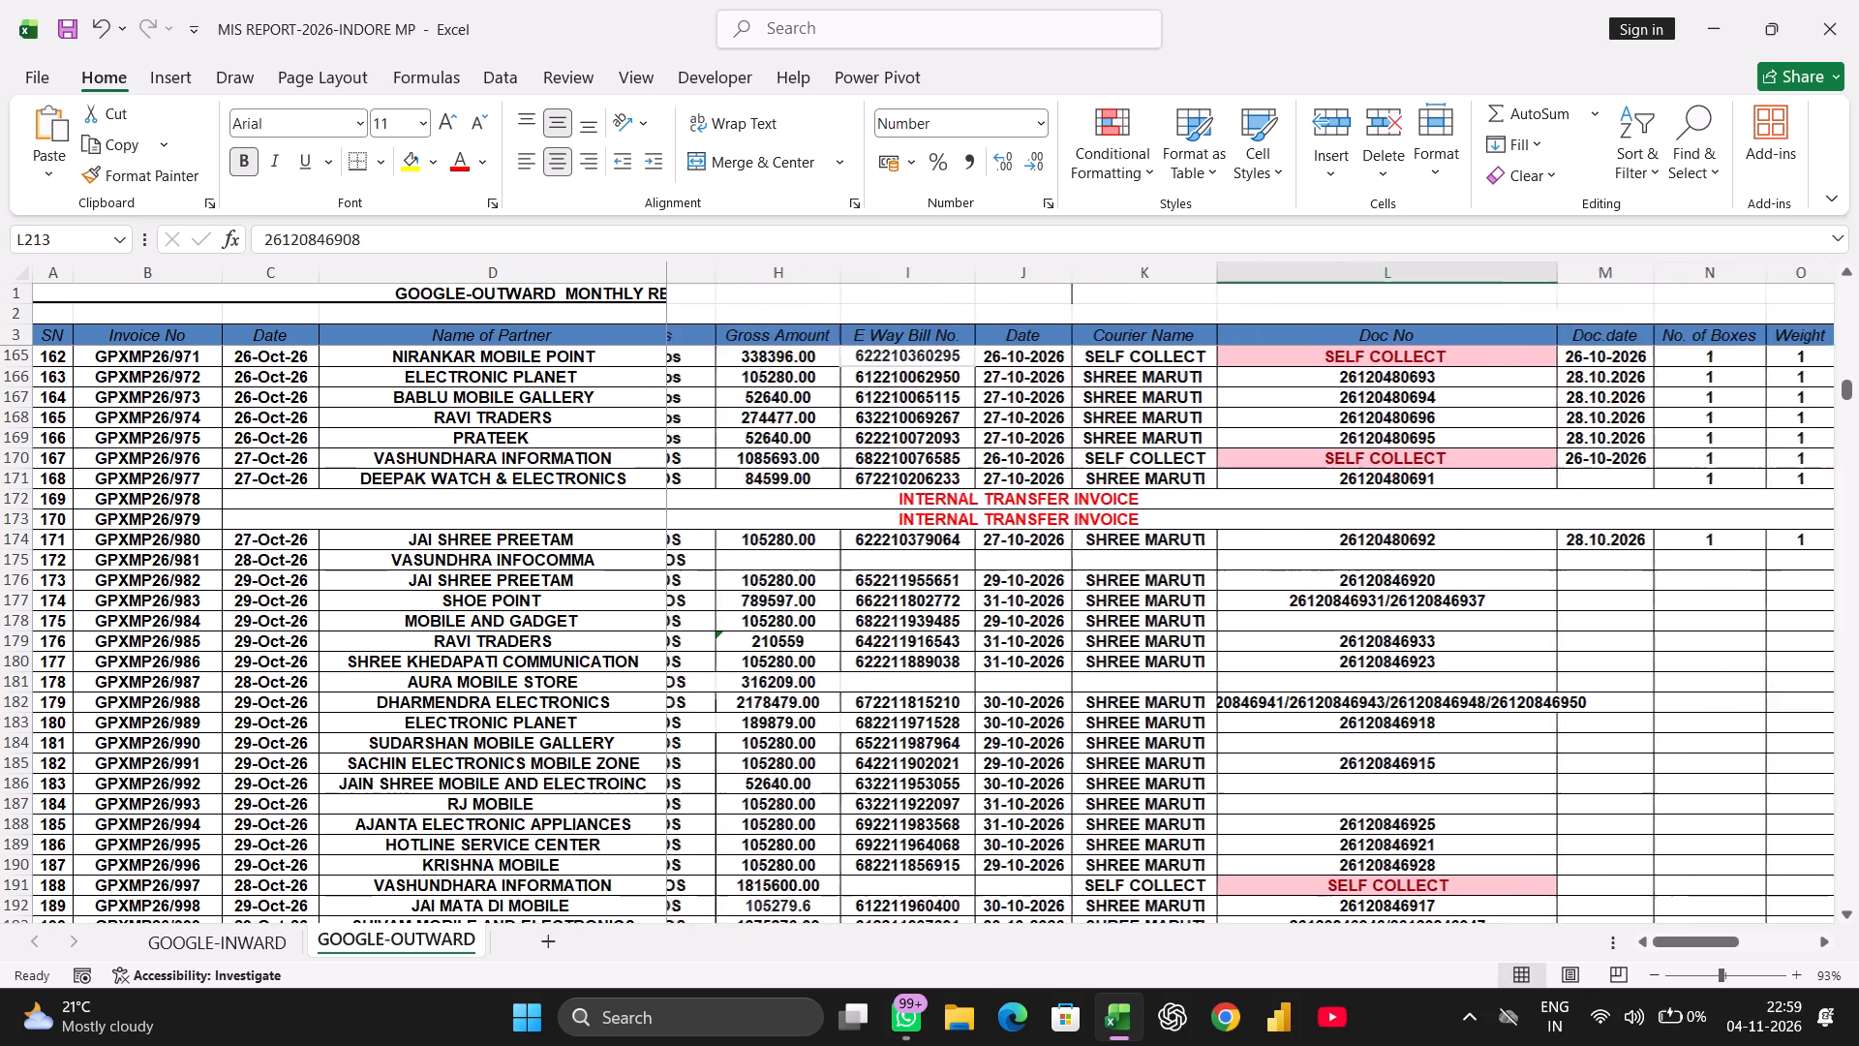
scroll(1112, 755, "left", 1)
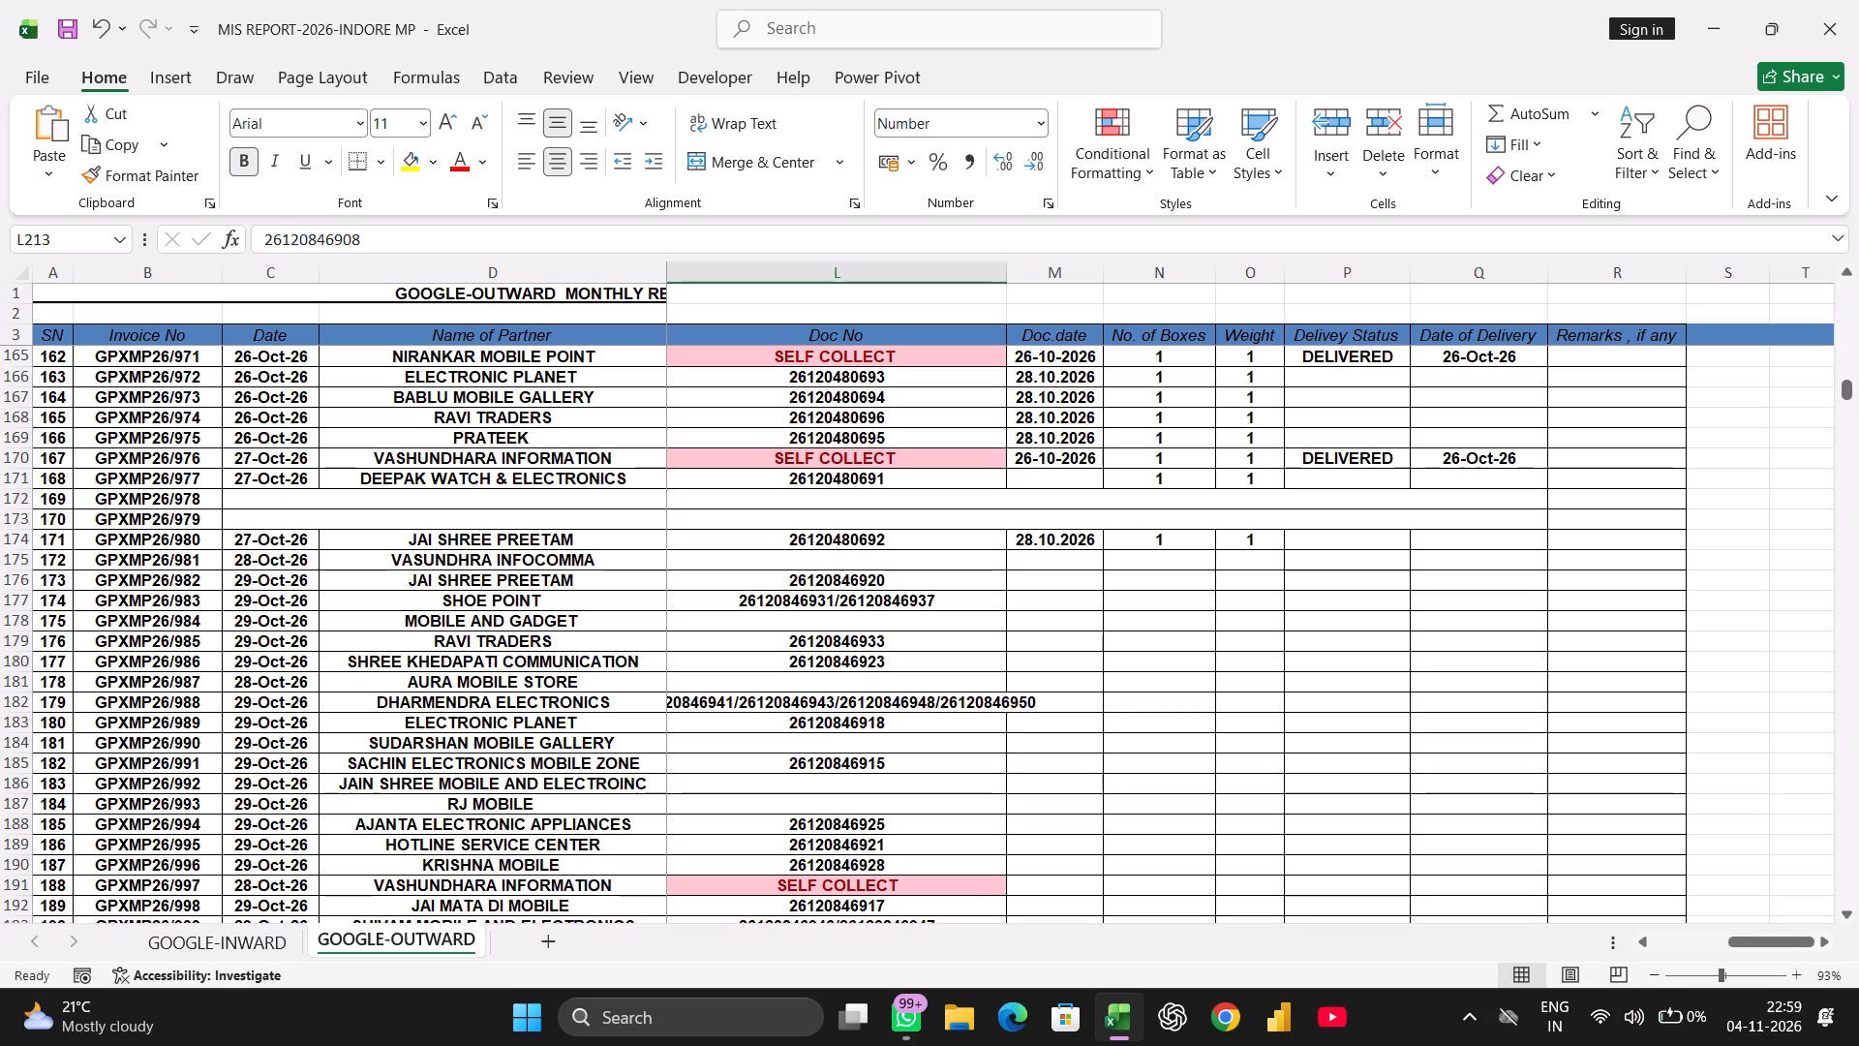
Examine the partner names and Doc No cells for invoices GPXMP26/981 to GPXMP26/1024 to spot rows still without a docket.
scroll(712, 710, "down", 1)
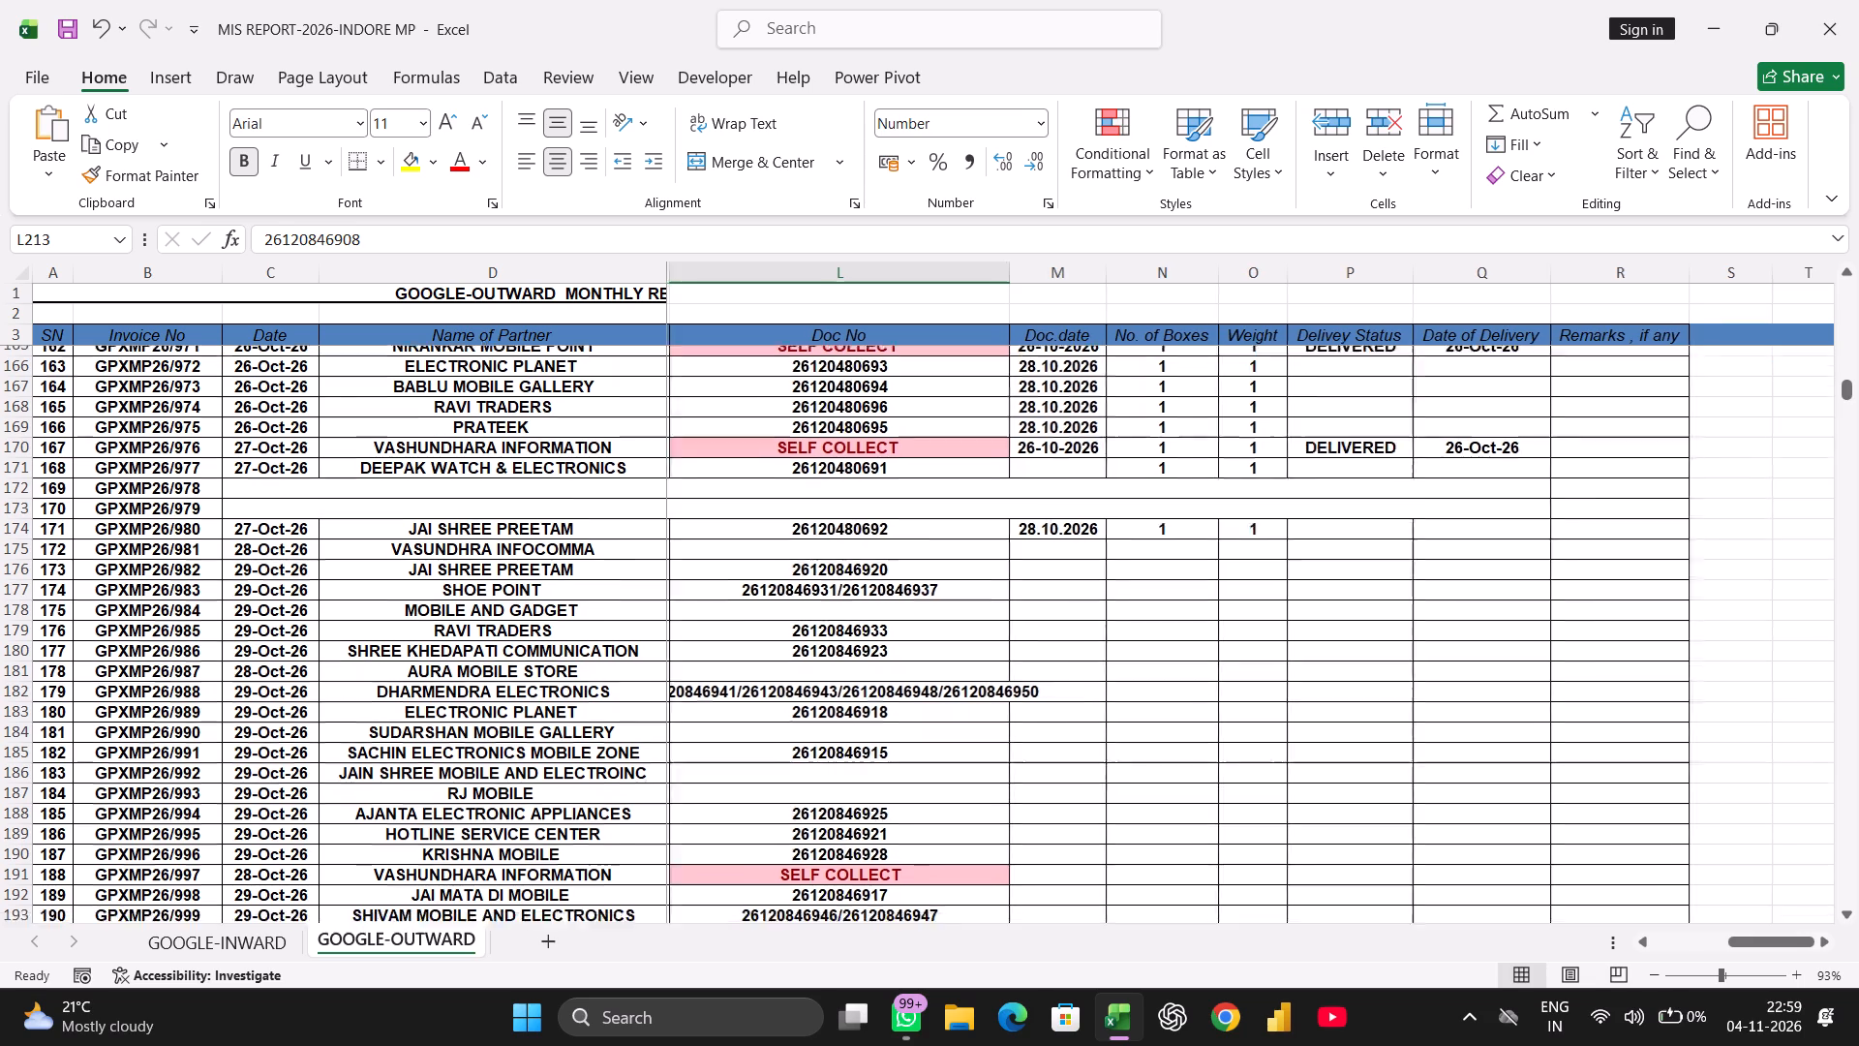
scroll(712, 710, "down", 1)
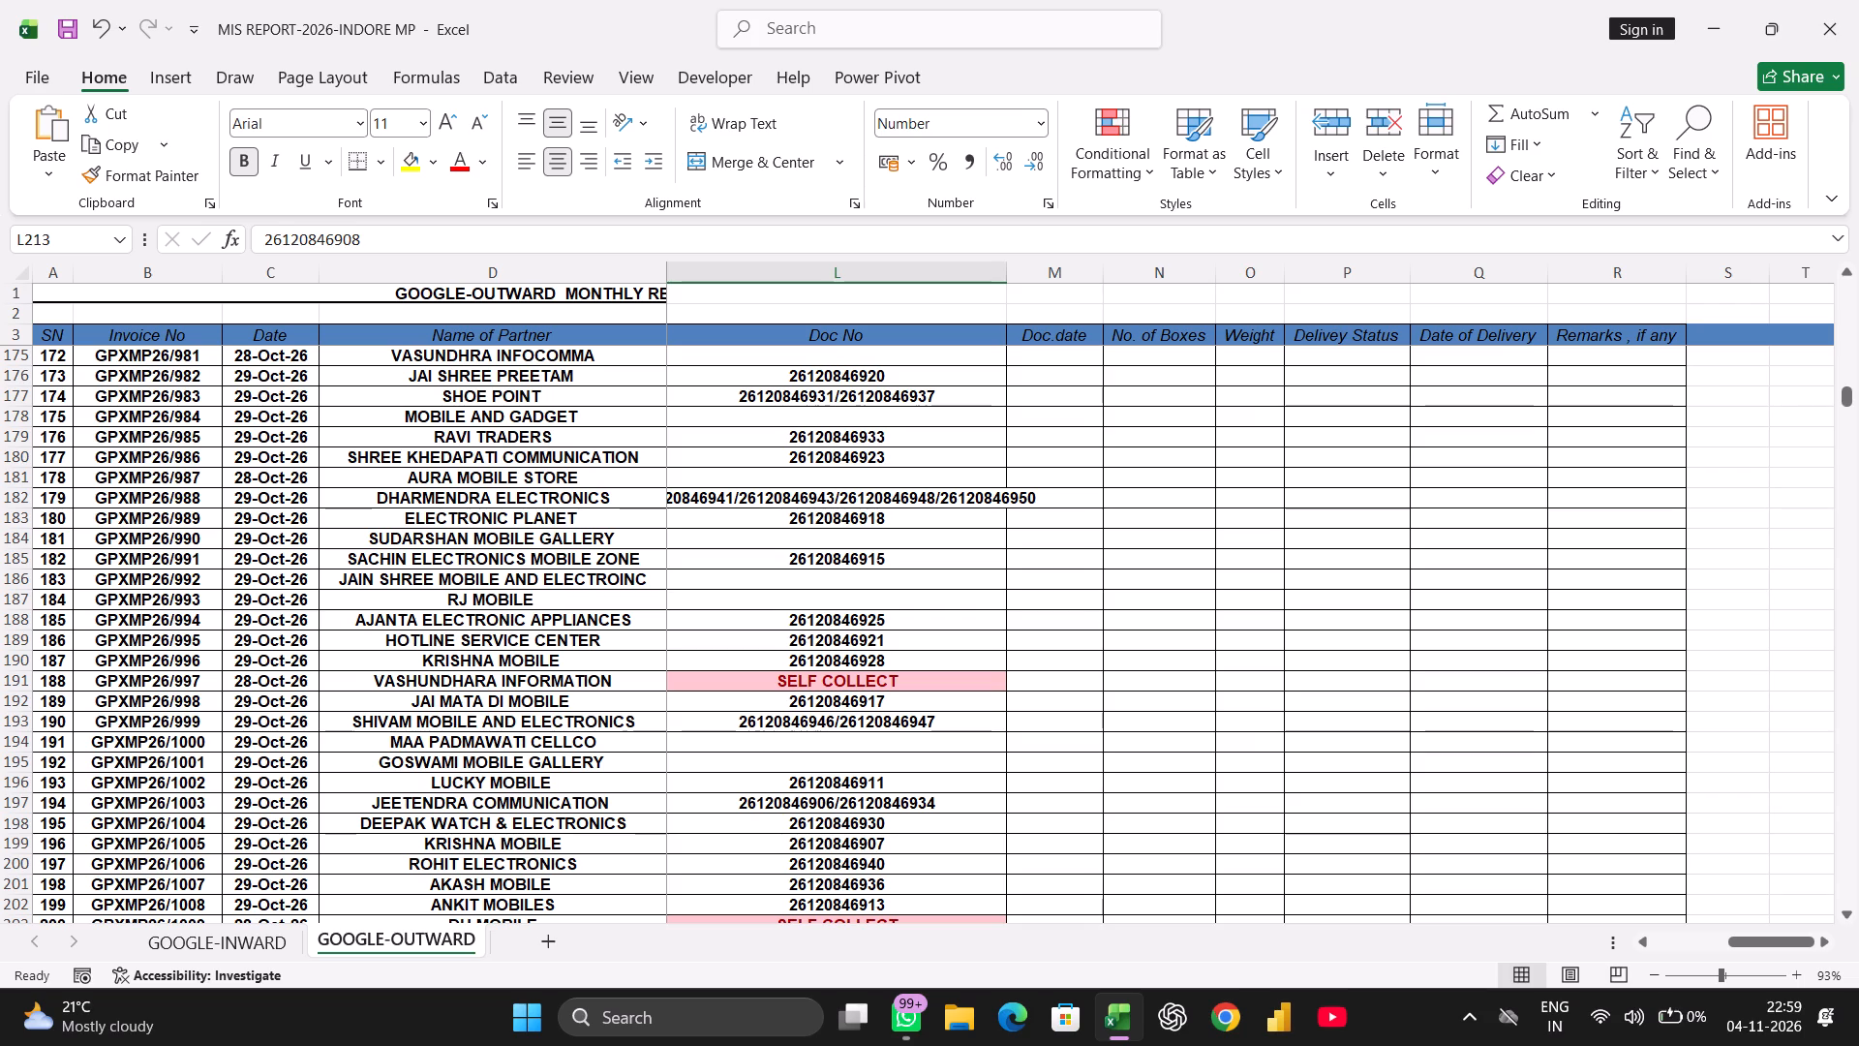
scroll(631, 767, "down", 1)
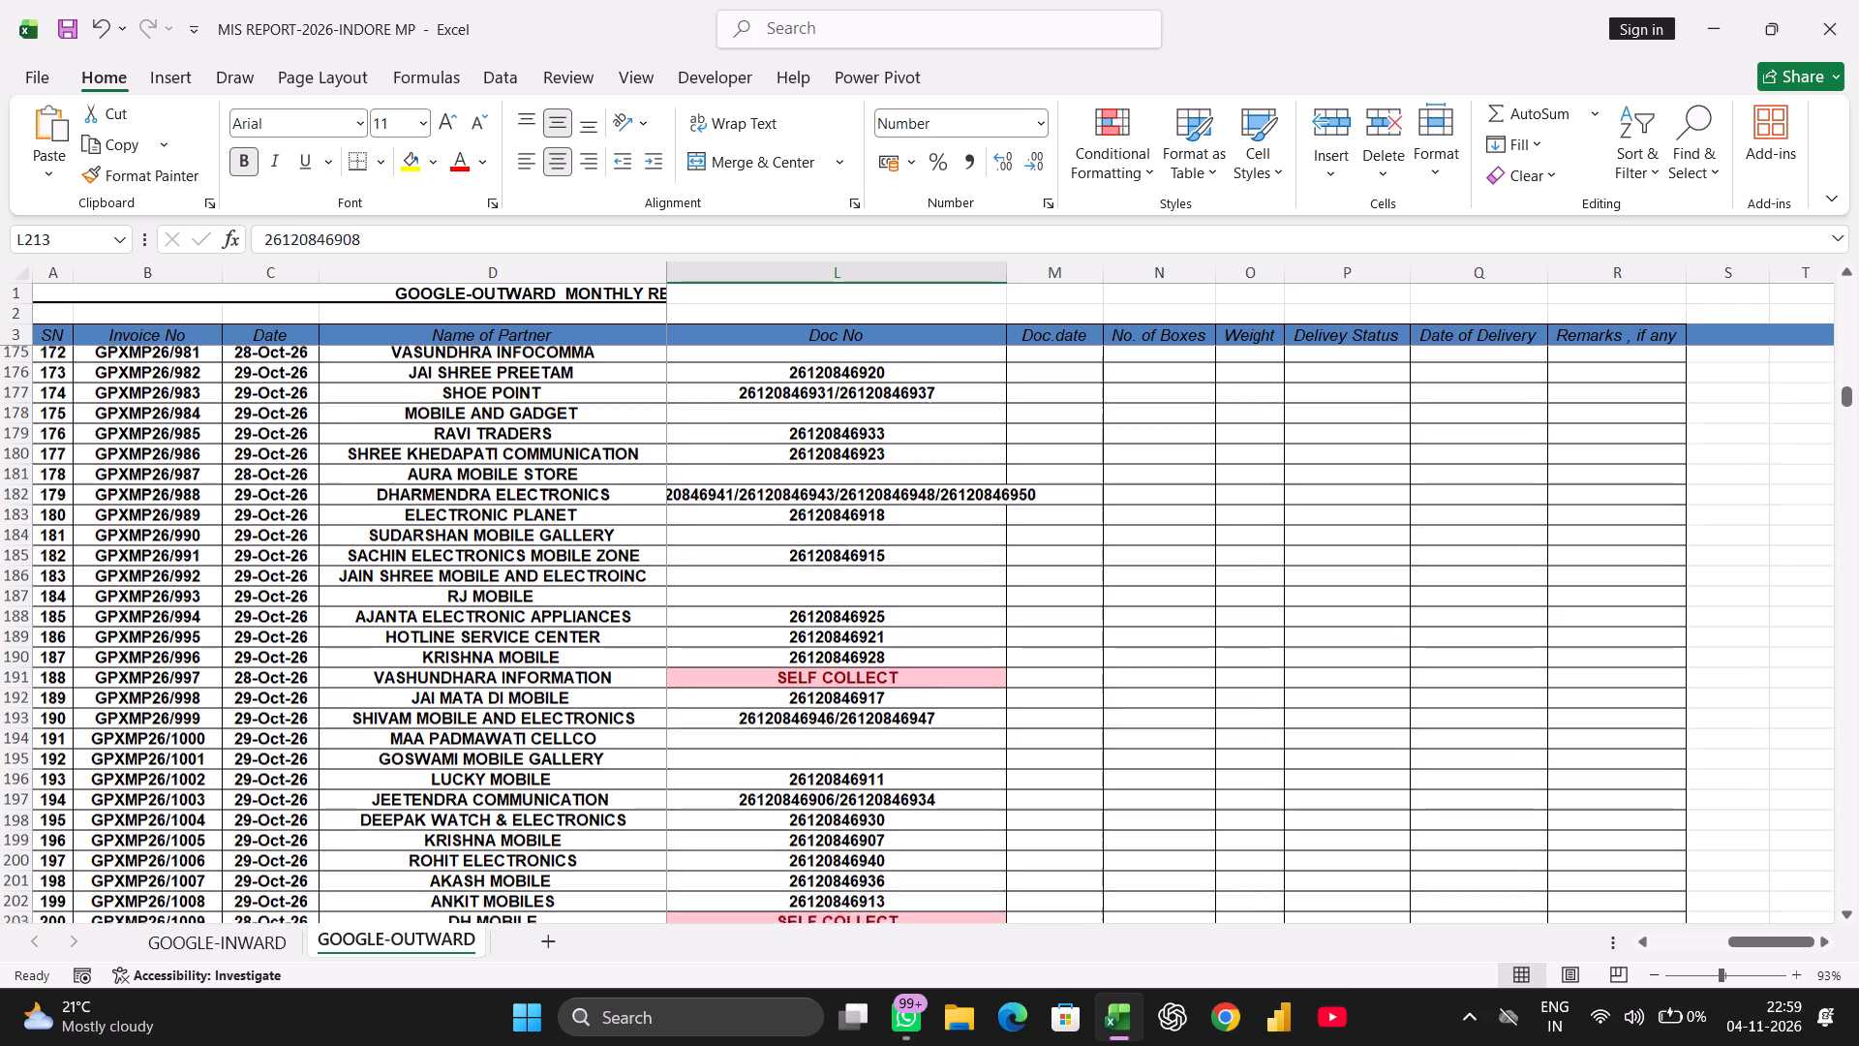
scroll(631, 767, "down", 2)
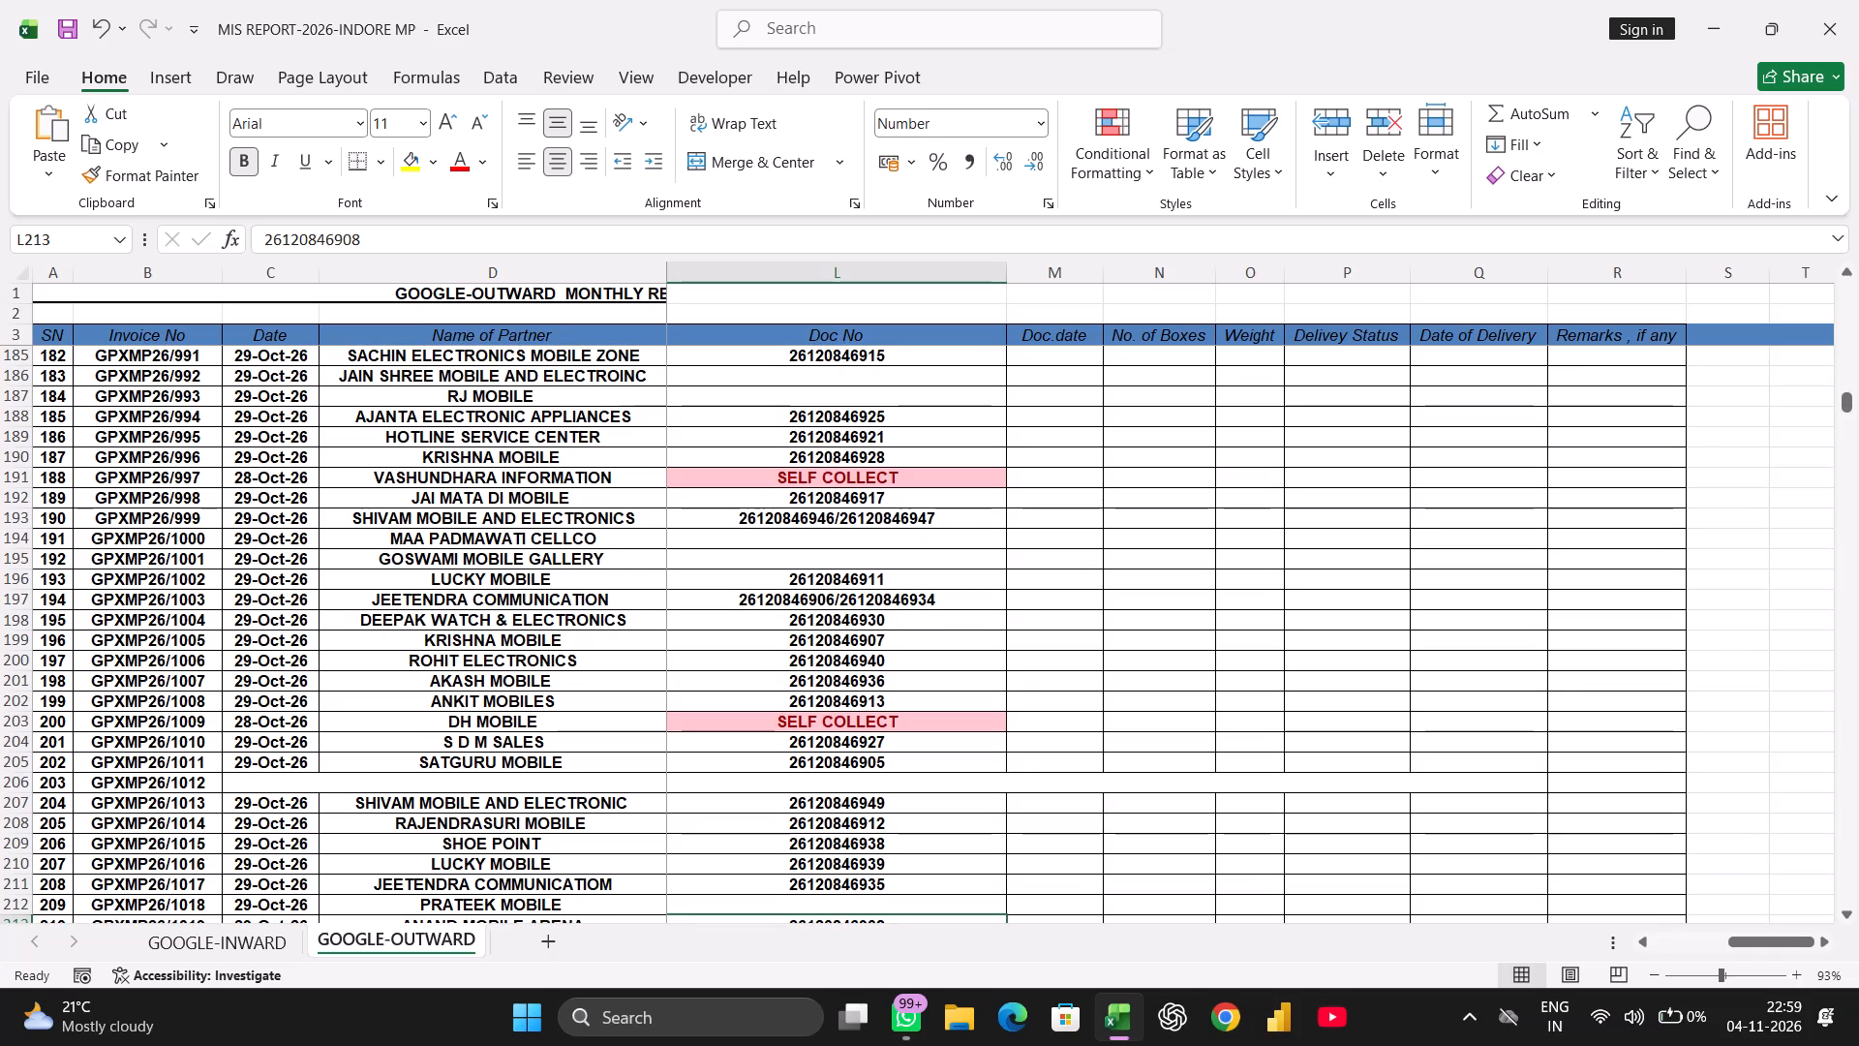
scroll(631, 767, "down", 1)
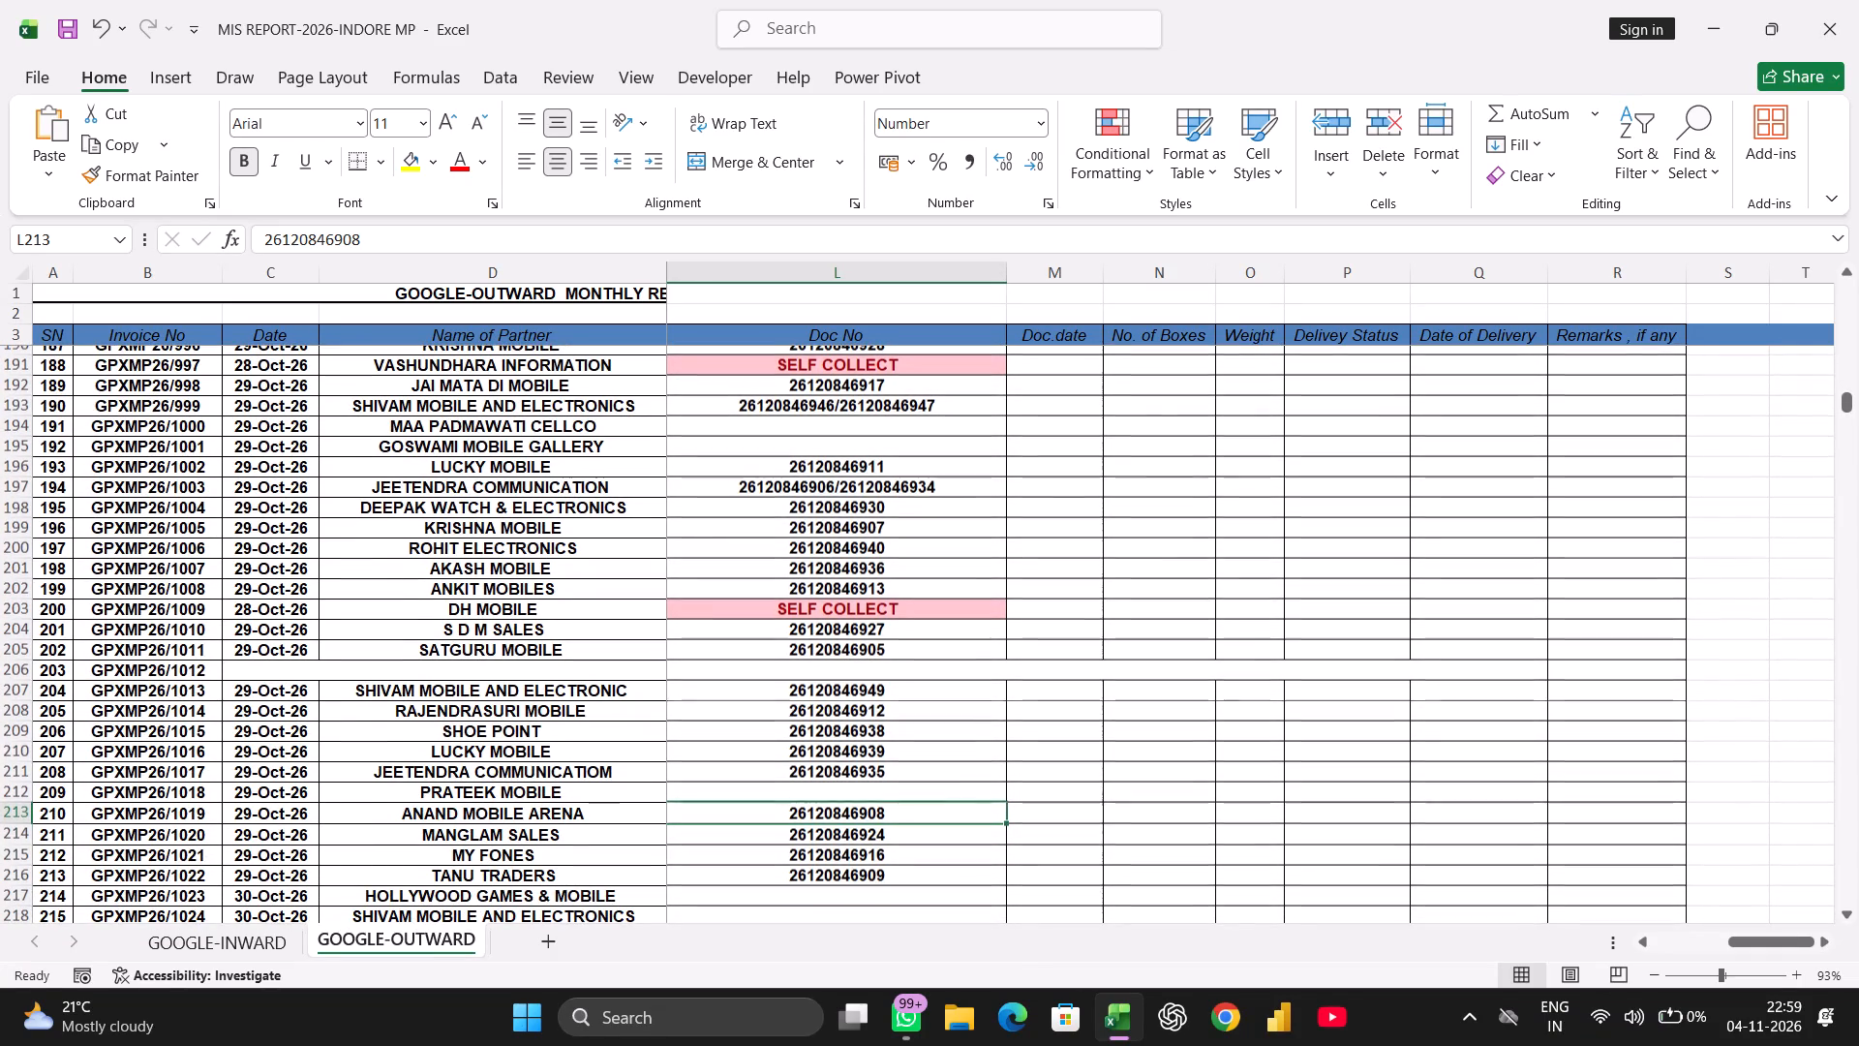
scroll(631, 767, "down", 2)
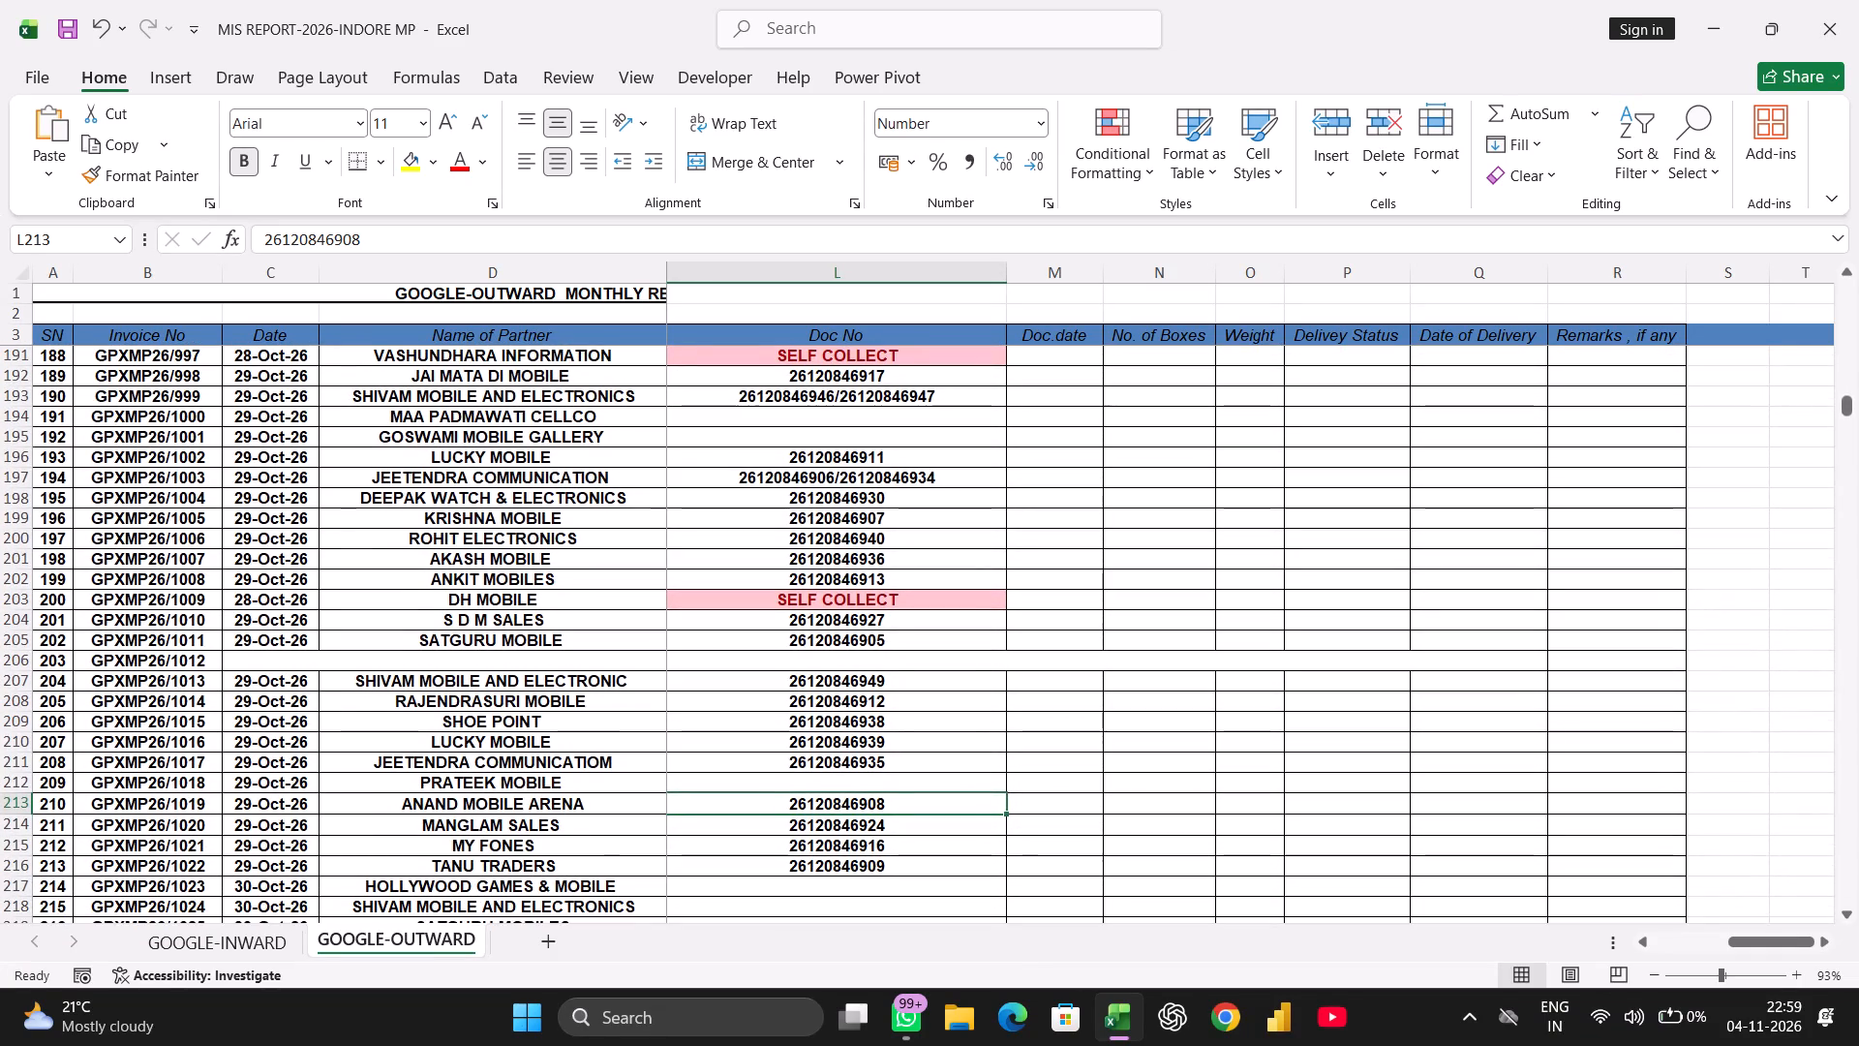
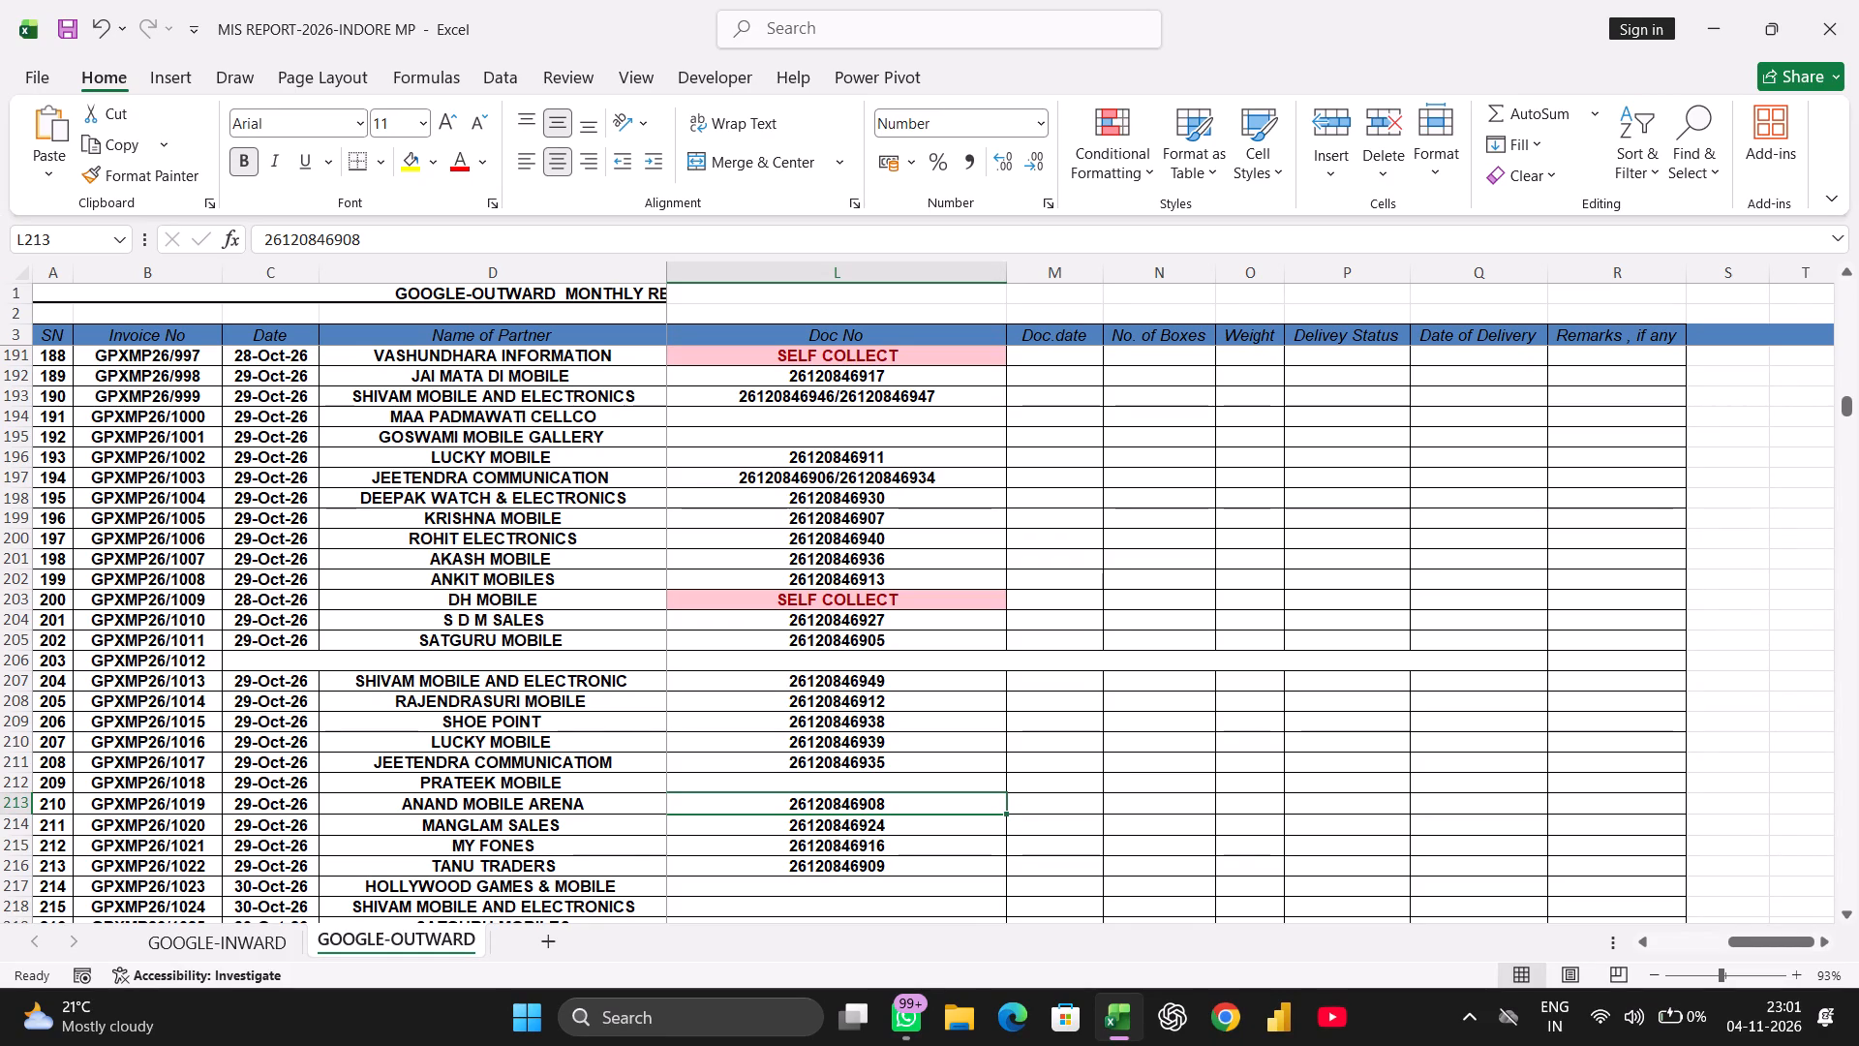
scroll(473, 756, "down", 3)
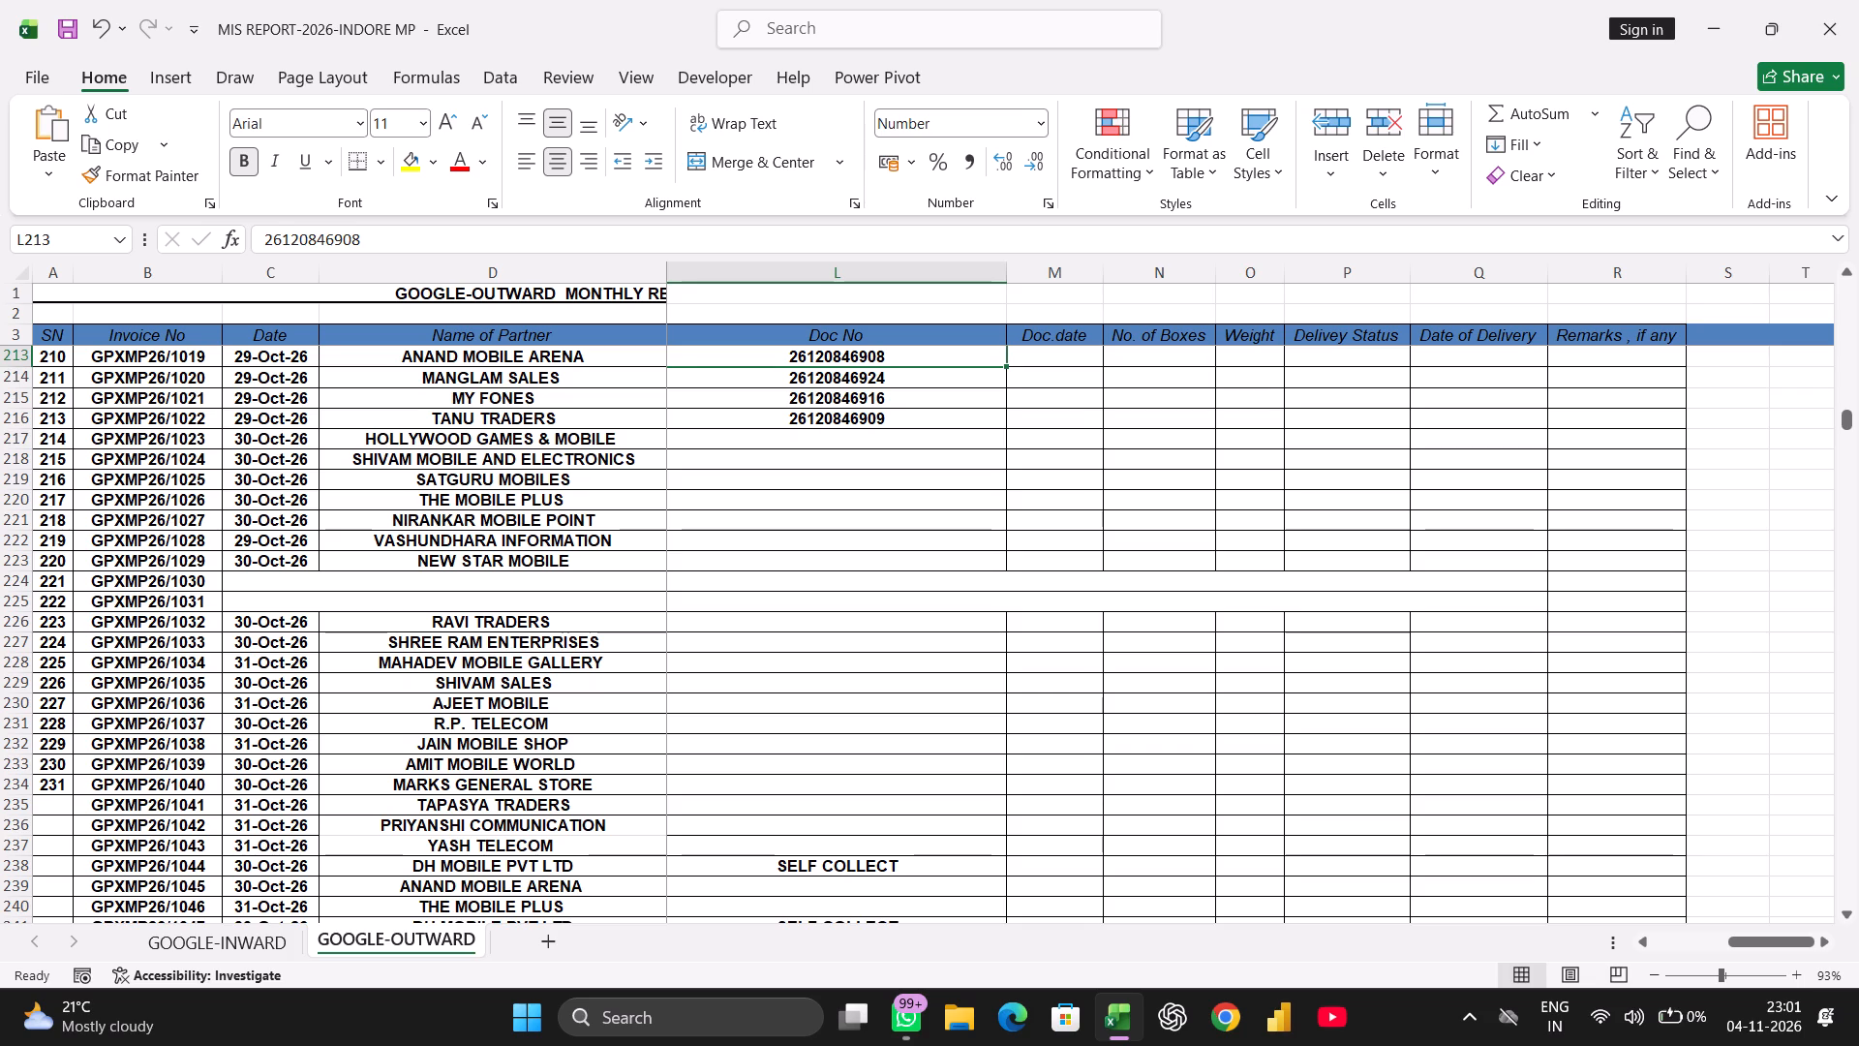
double_click(801, 445)
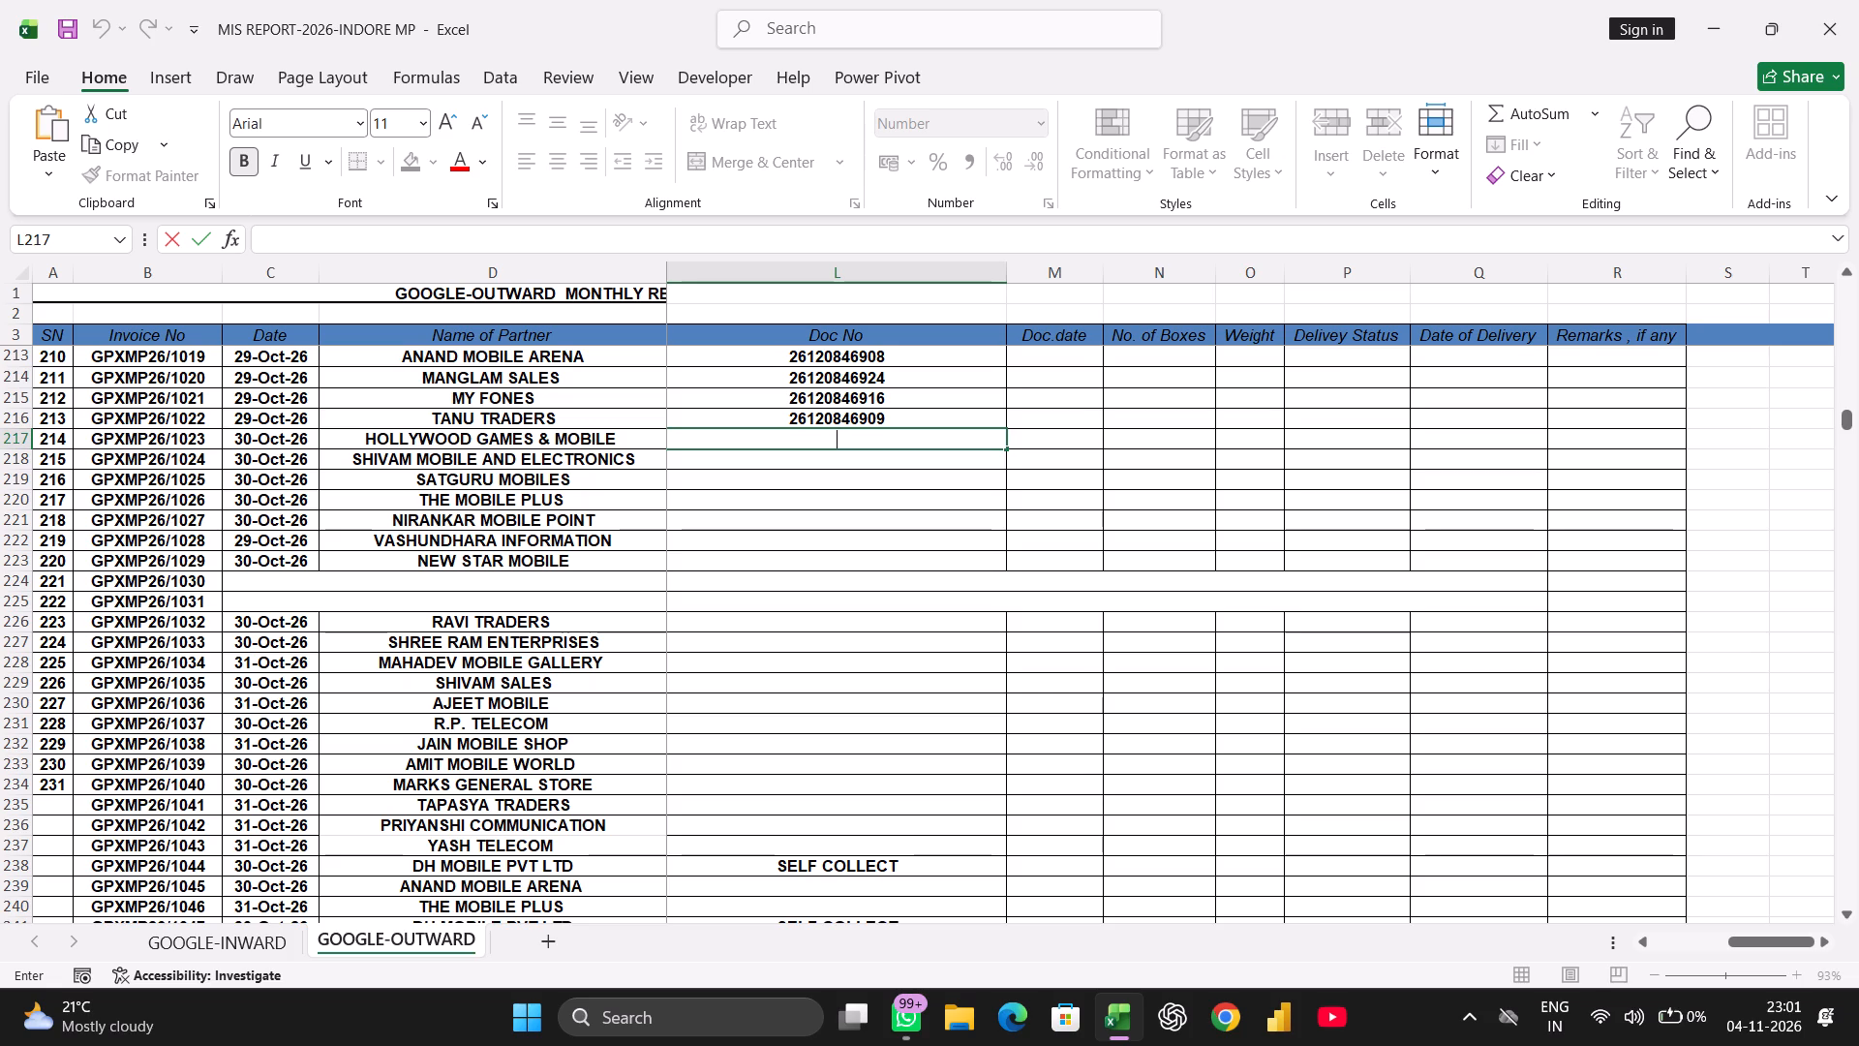
key("ctrl+v")
type("970")
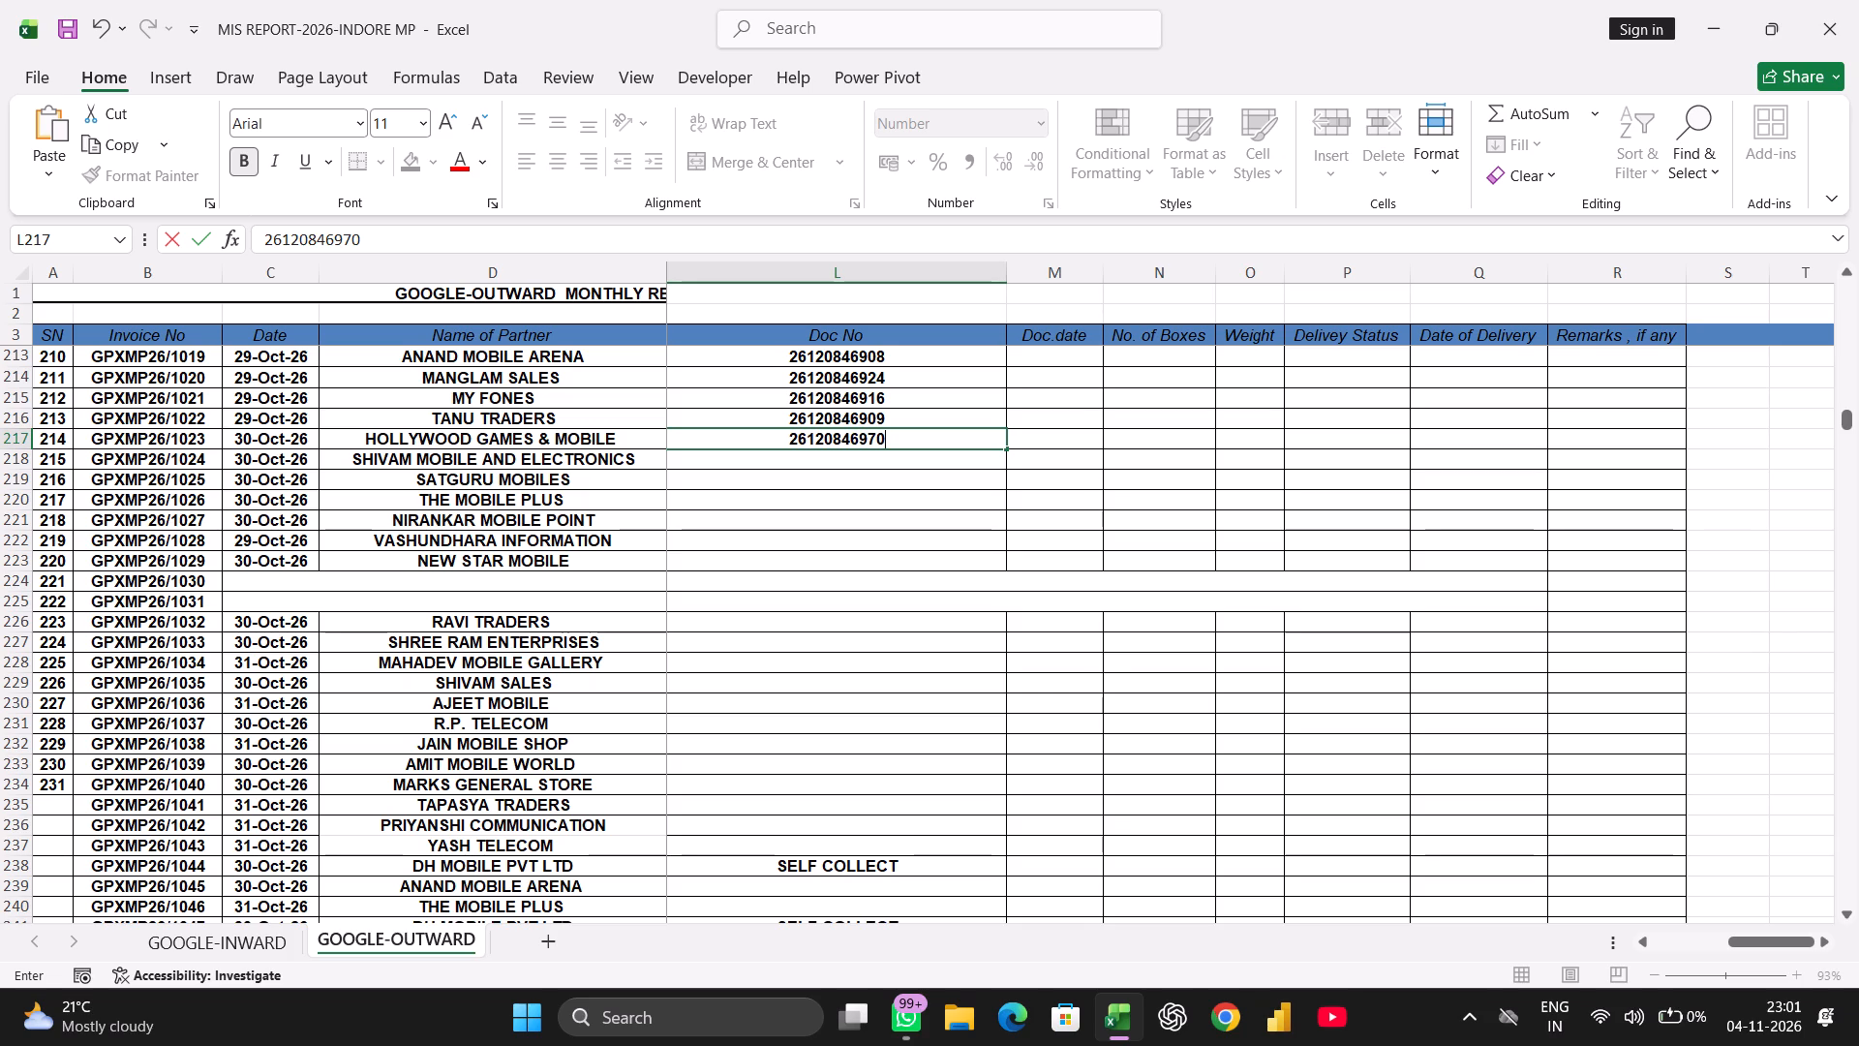
Enter the docket prefix 26120846 as the Doc No for invoice GPXMP26/1024, SHIVAM MOBILE AND ELECTRONICS.
left_click(777, 465)
double_click(777, 465)
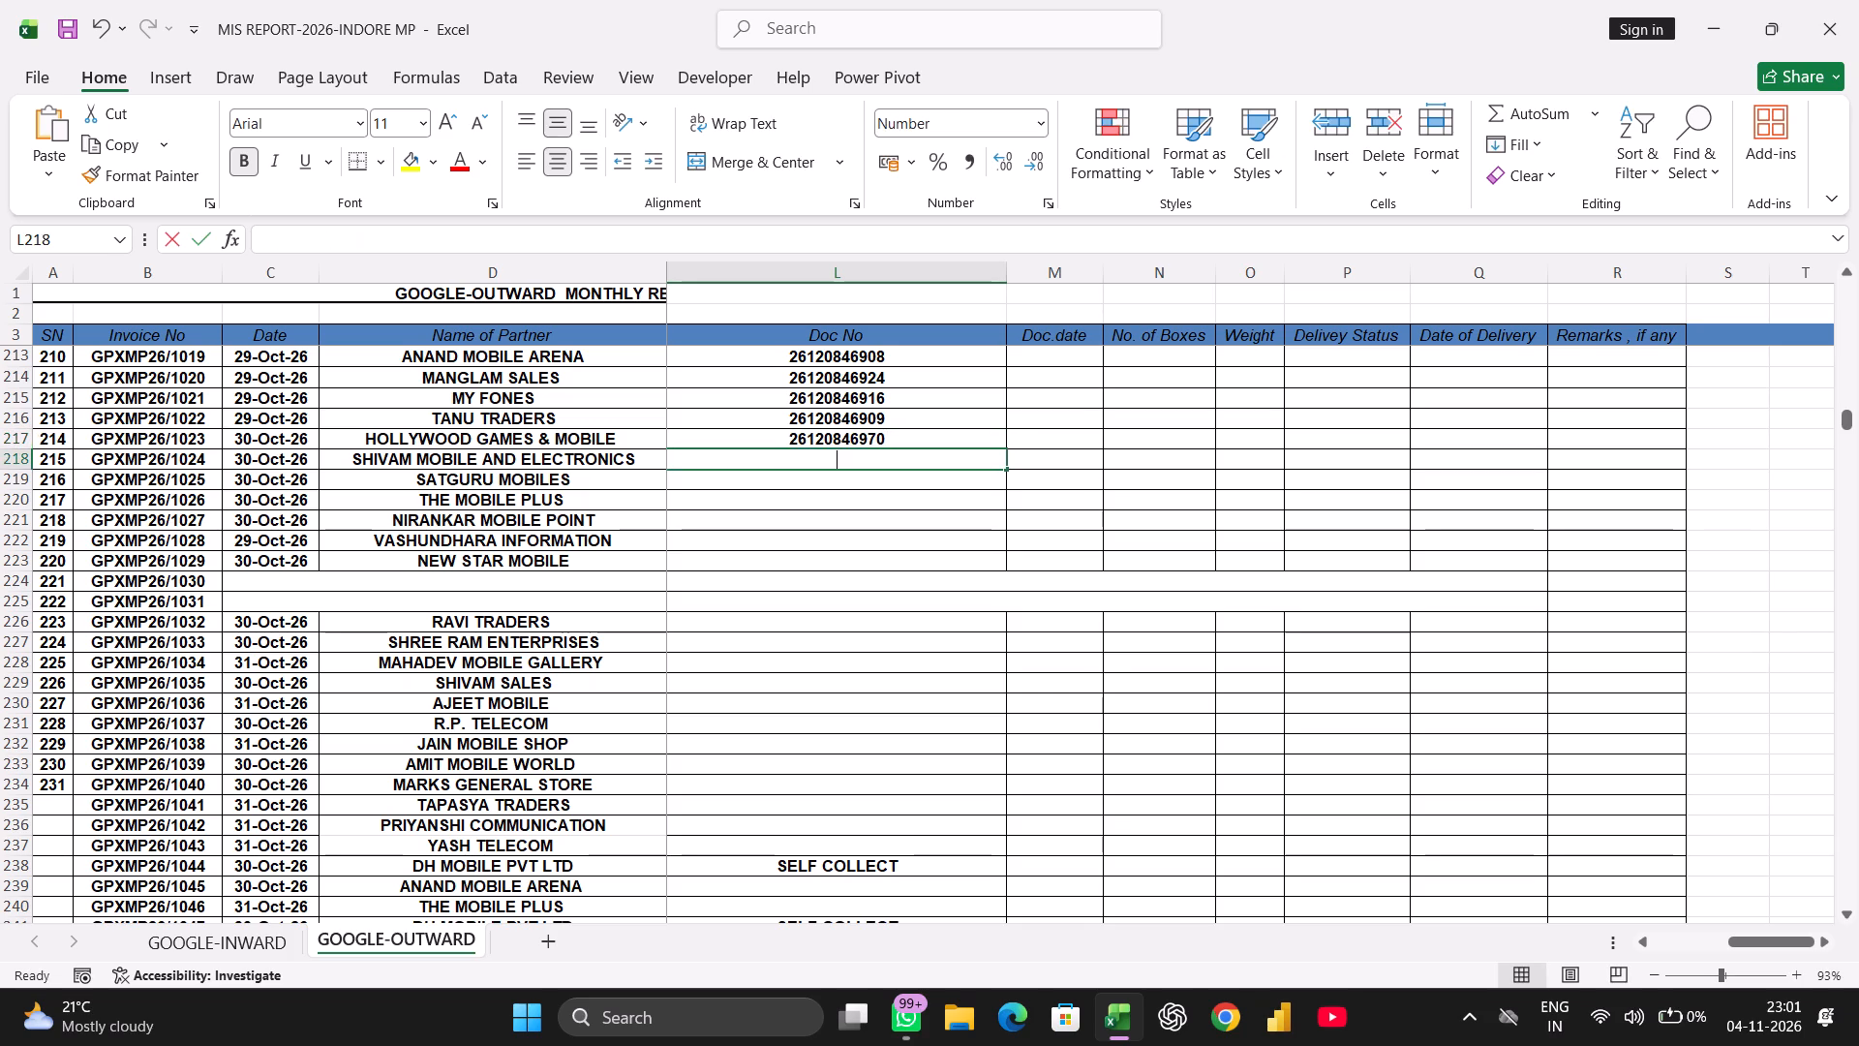
key("ctrl+v")
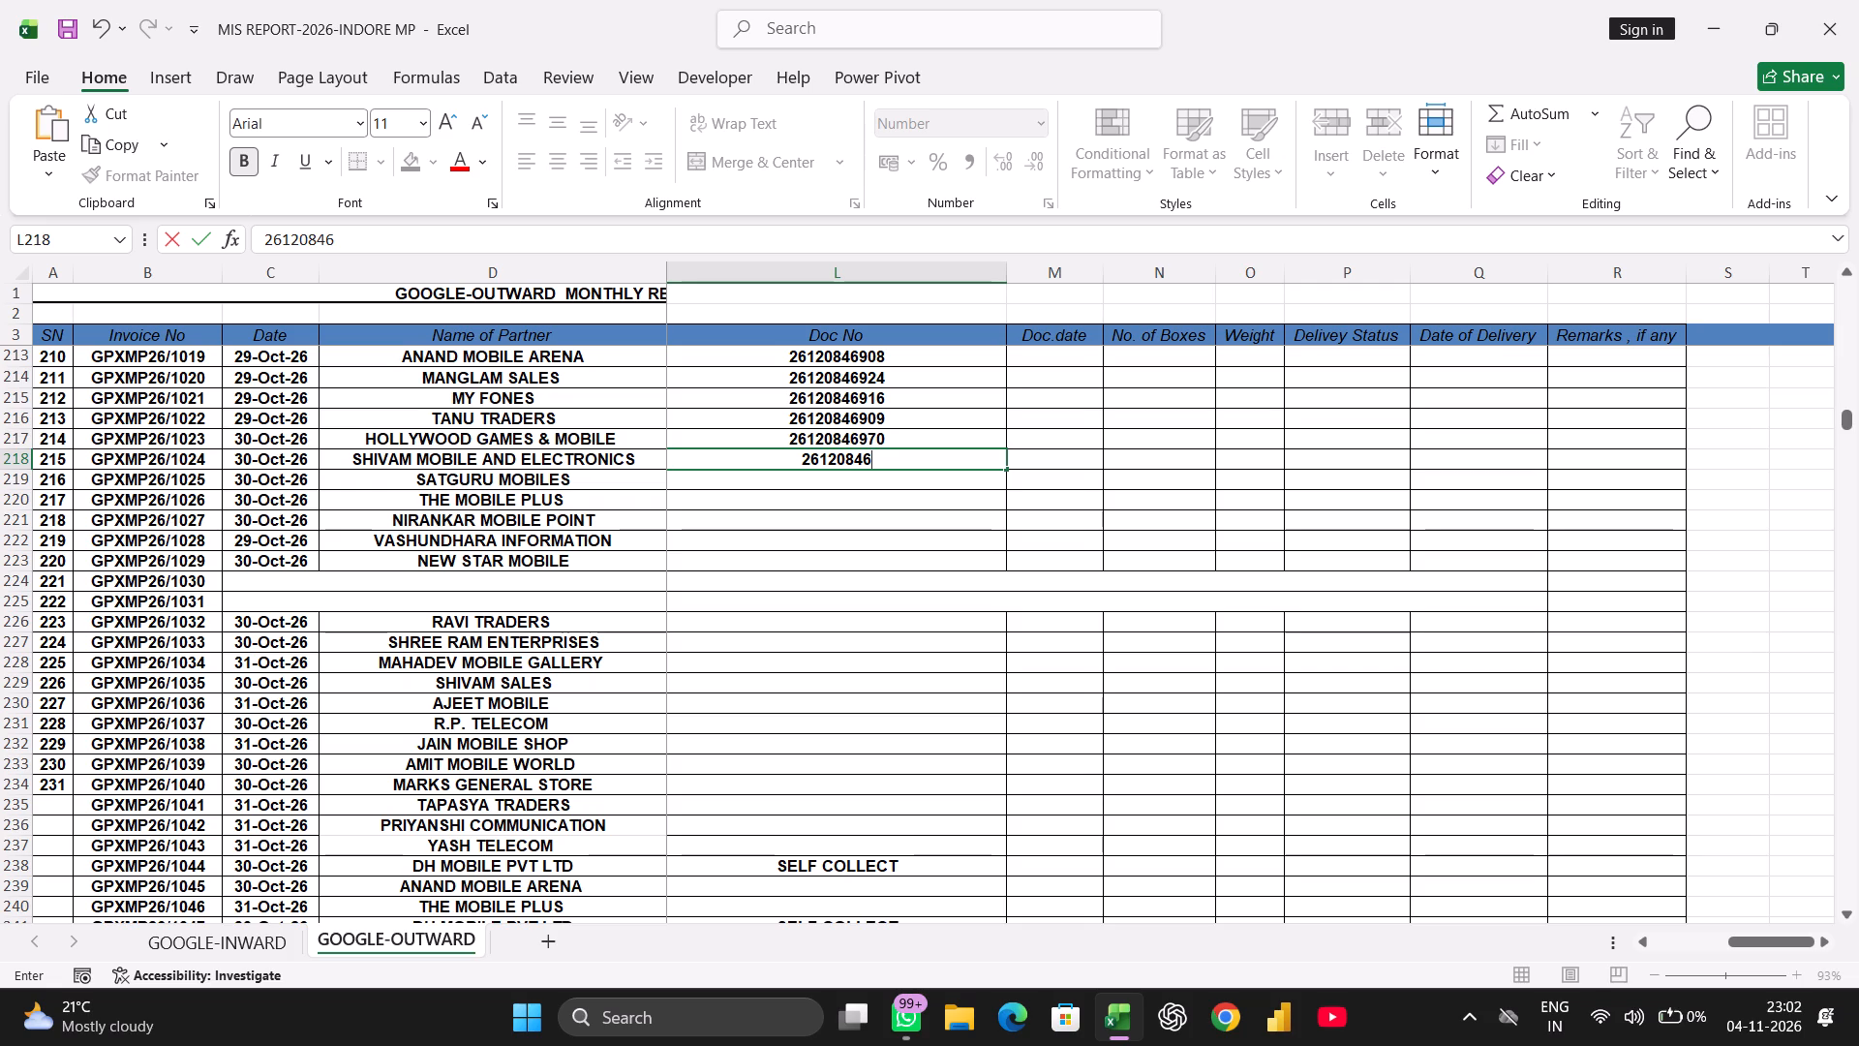
Examine the piece quantities, dispatch dates, courier names and Doc No cells in the rows around invoices GPXMP26/983 to GPXMP26/1086.
scroll(805, 493, "right", 3)
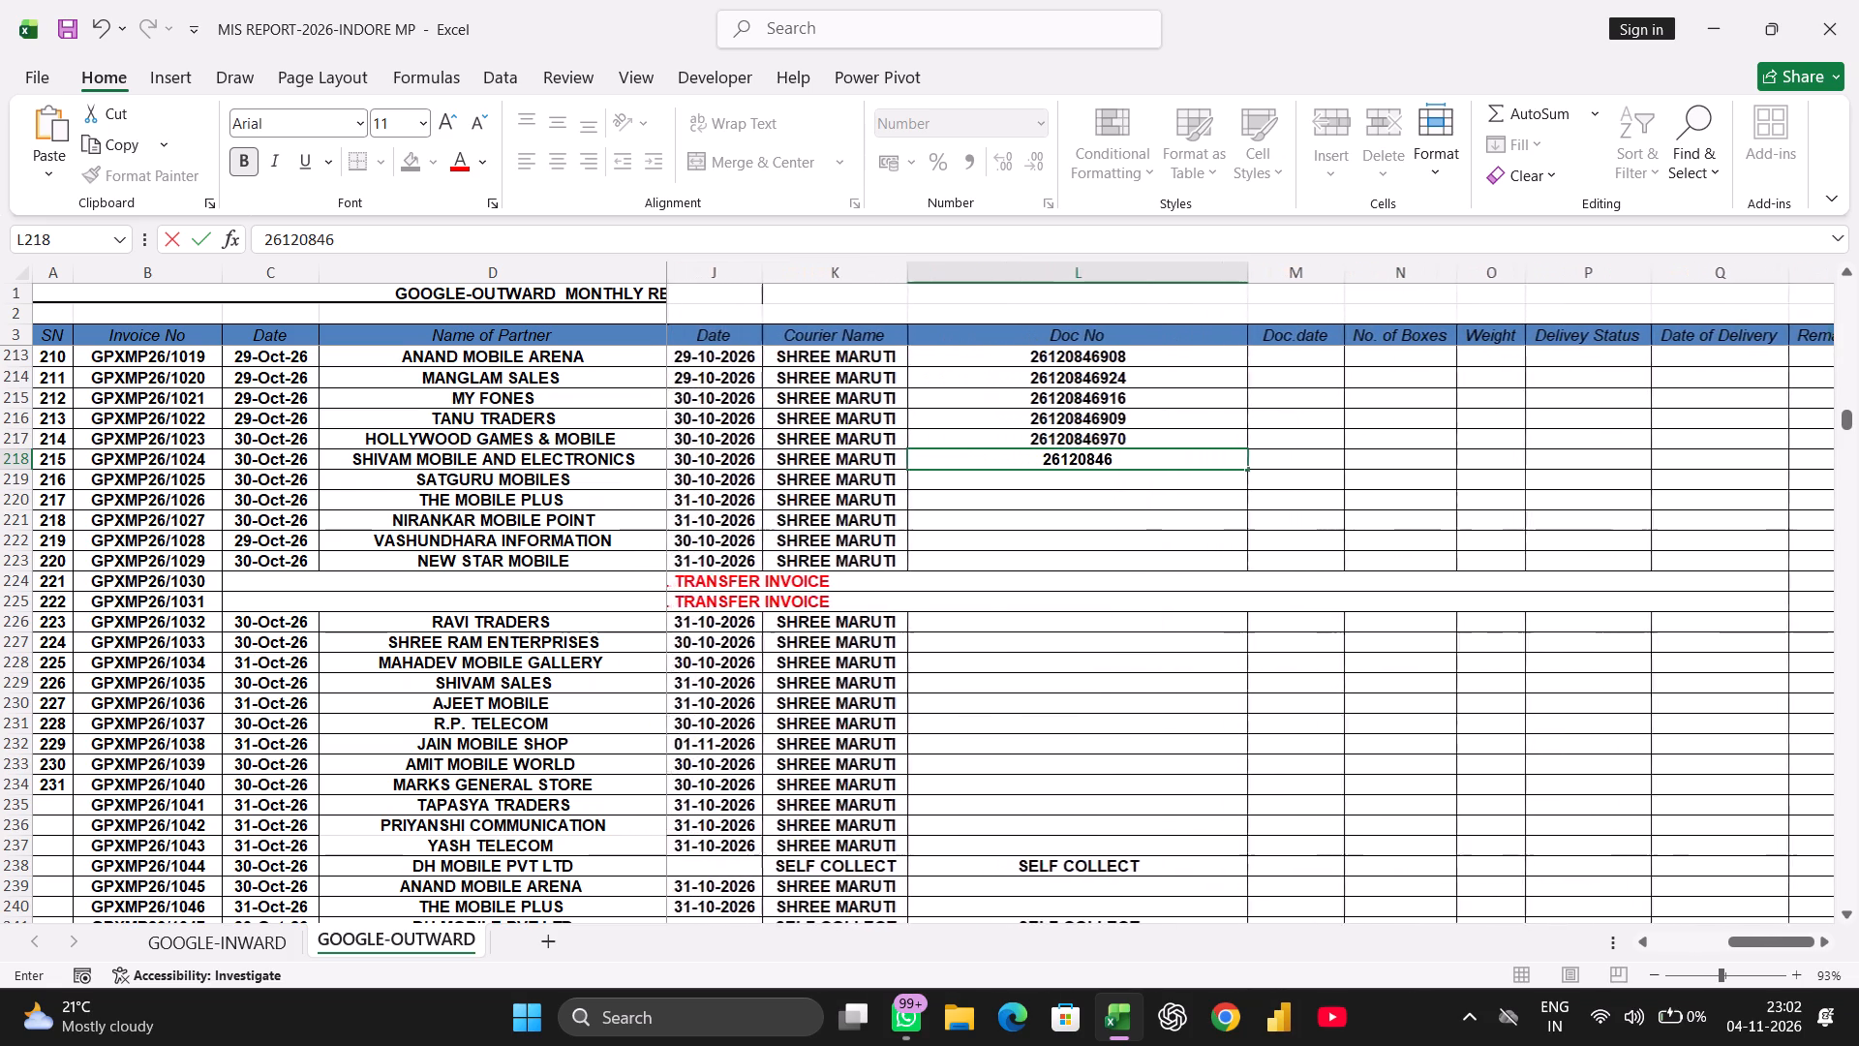
scroll(805, 493, "right", 2)
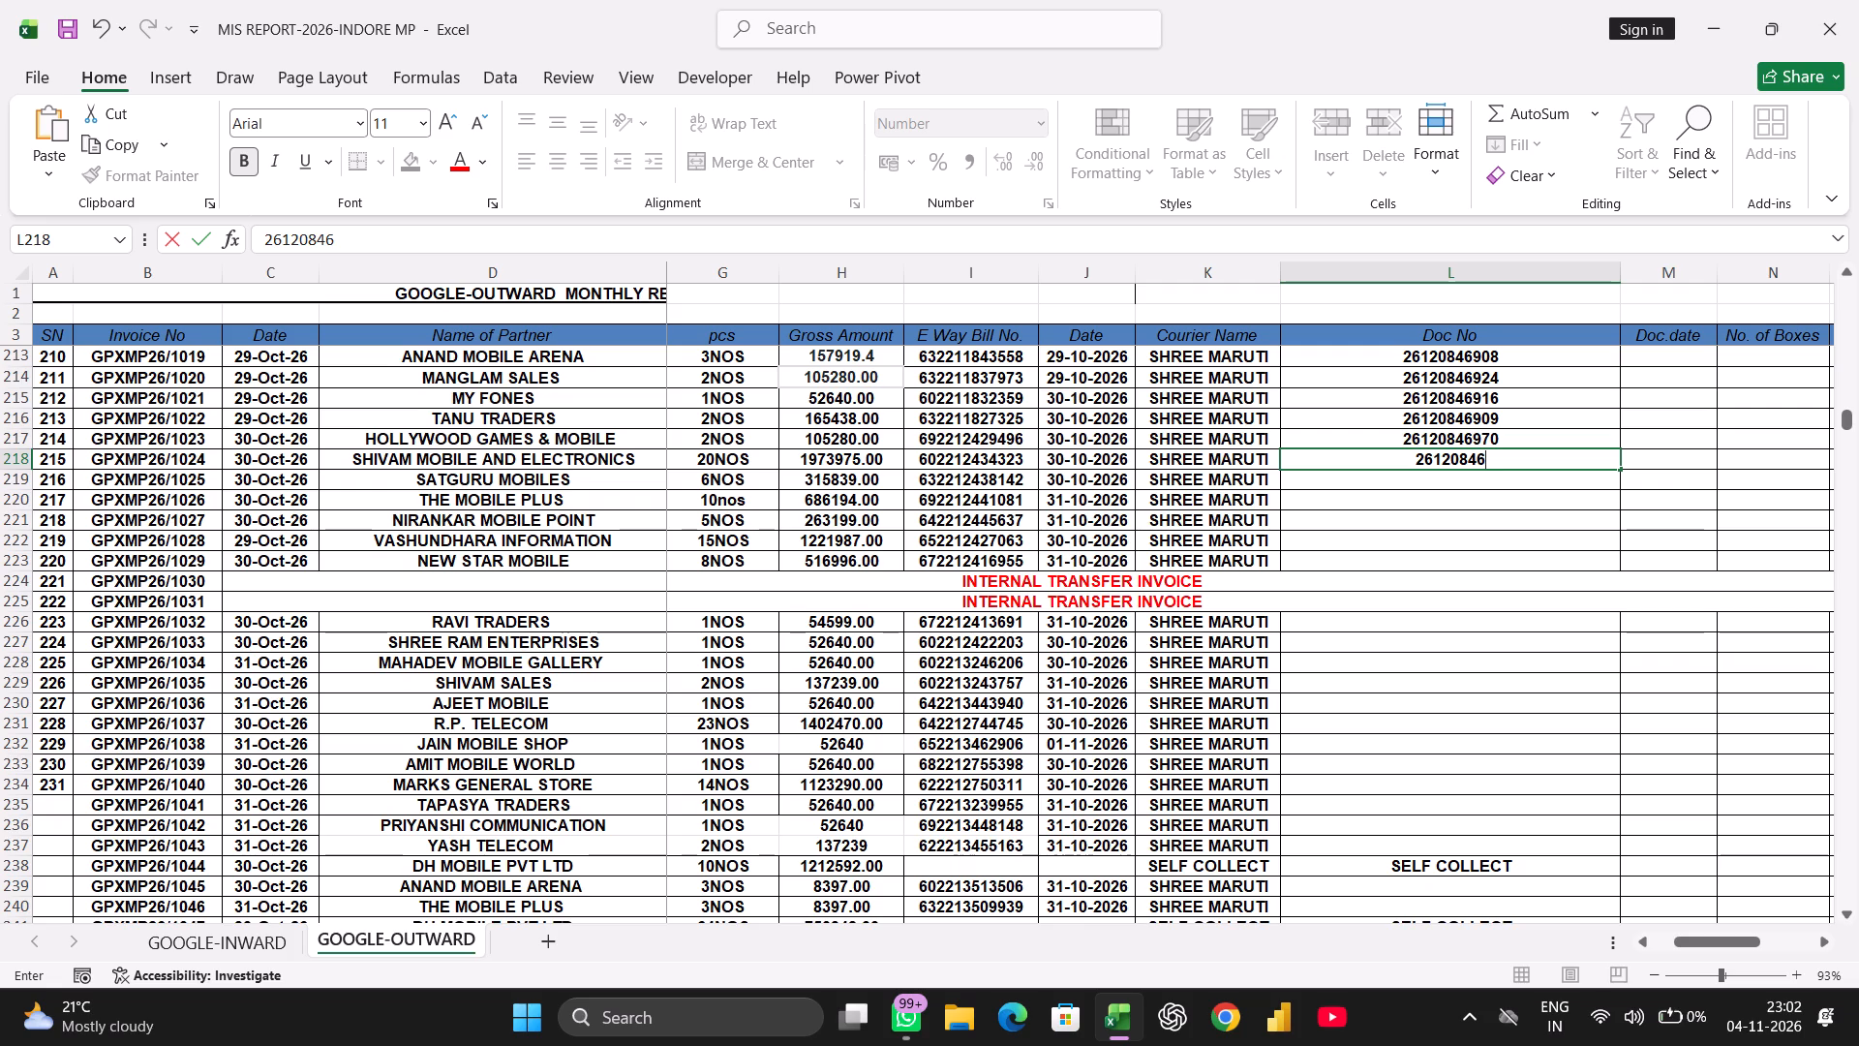
double_click(1331, 723)
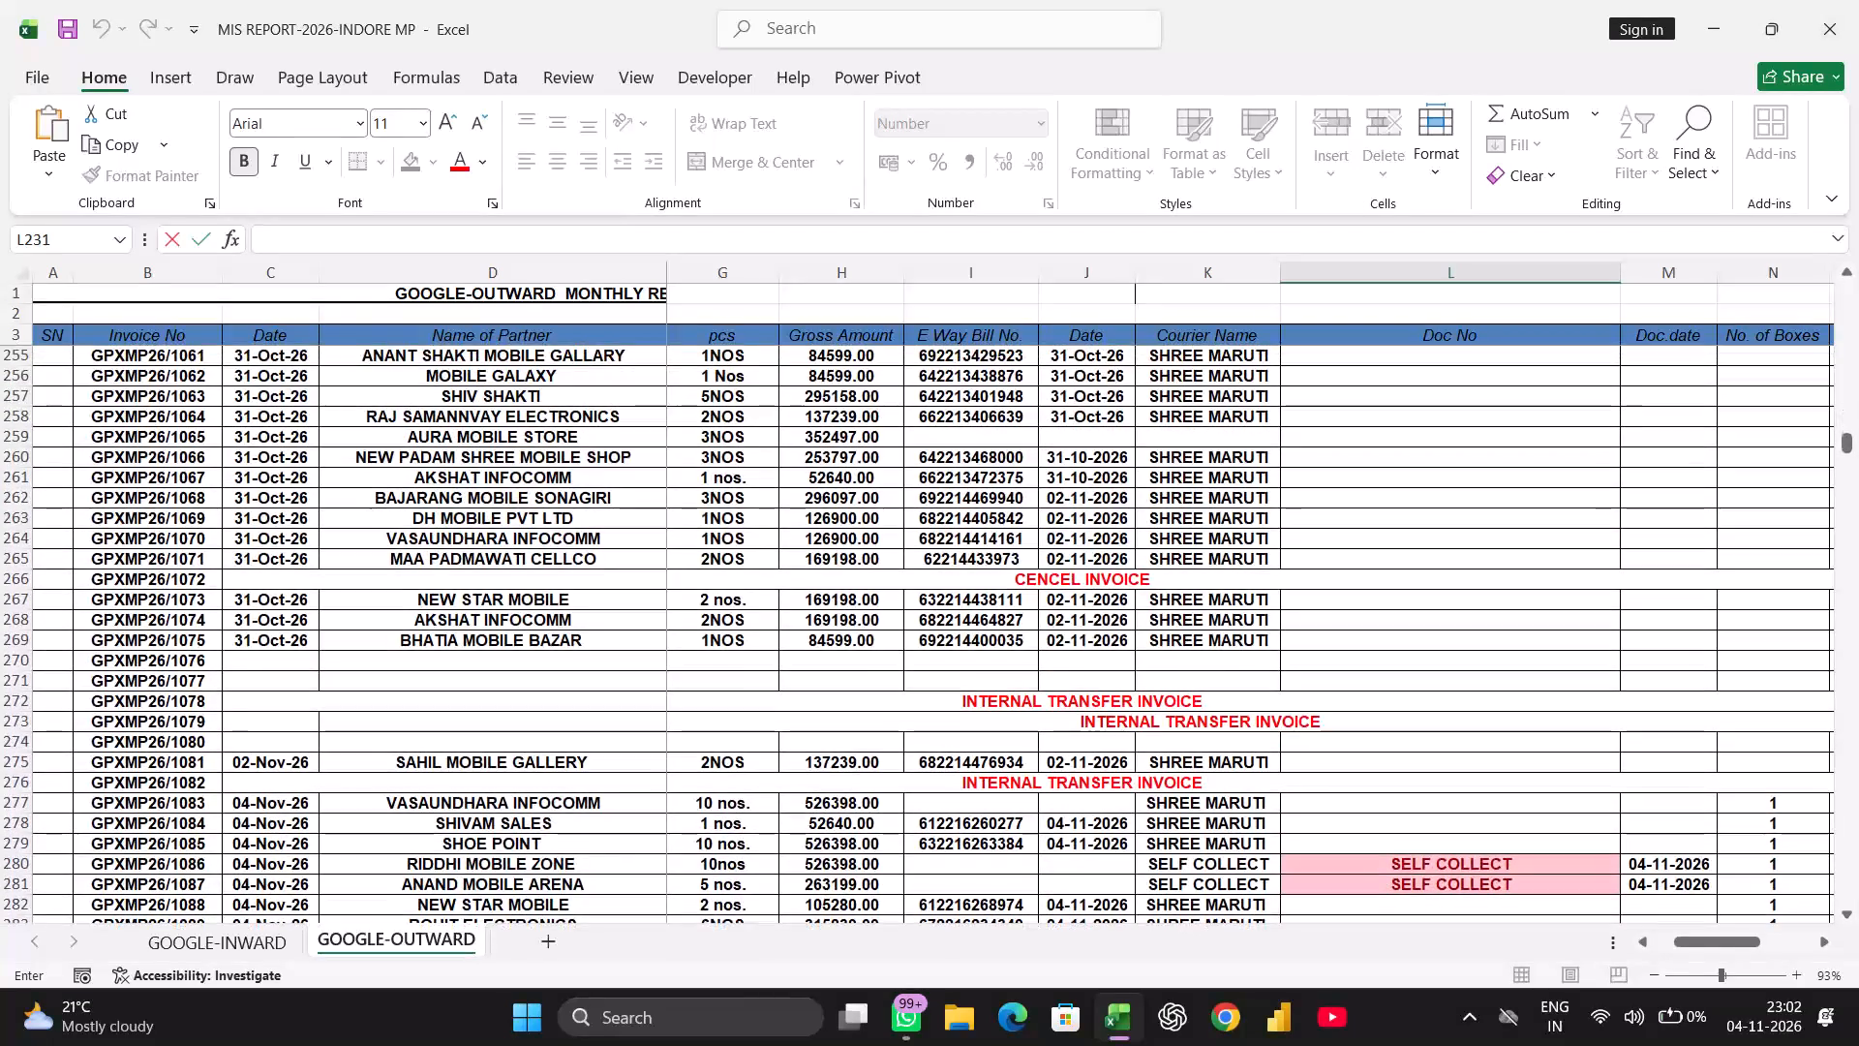
scroll(785, 705, "up", 5)
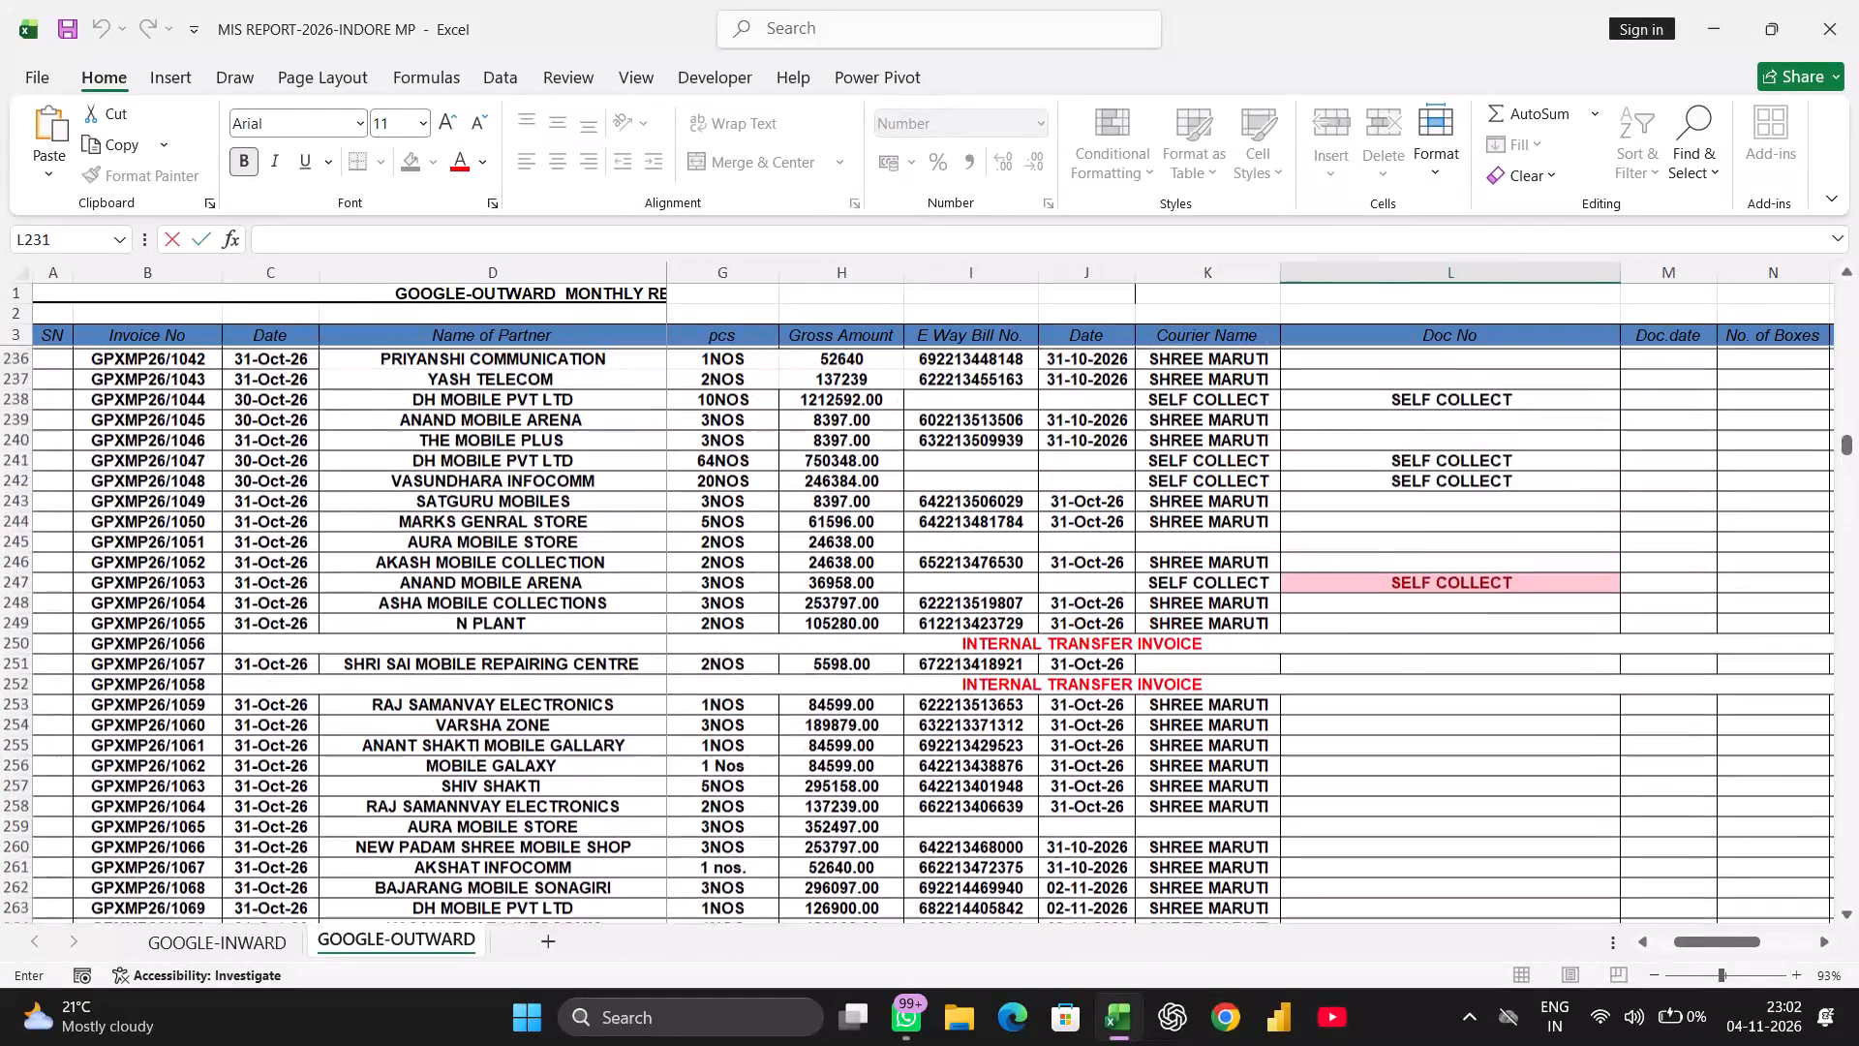
scroll(785, 705, "up", 5)
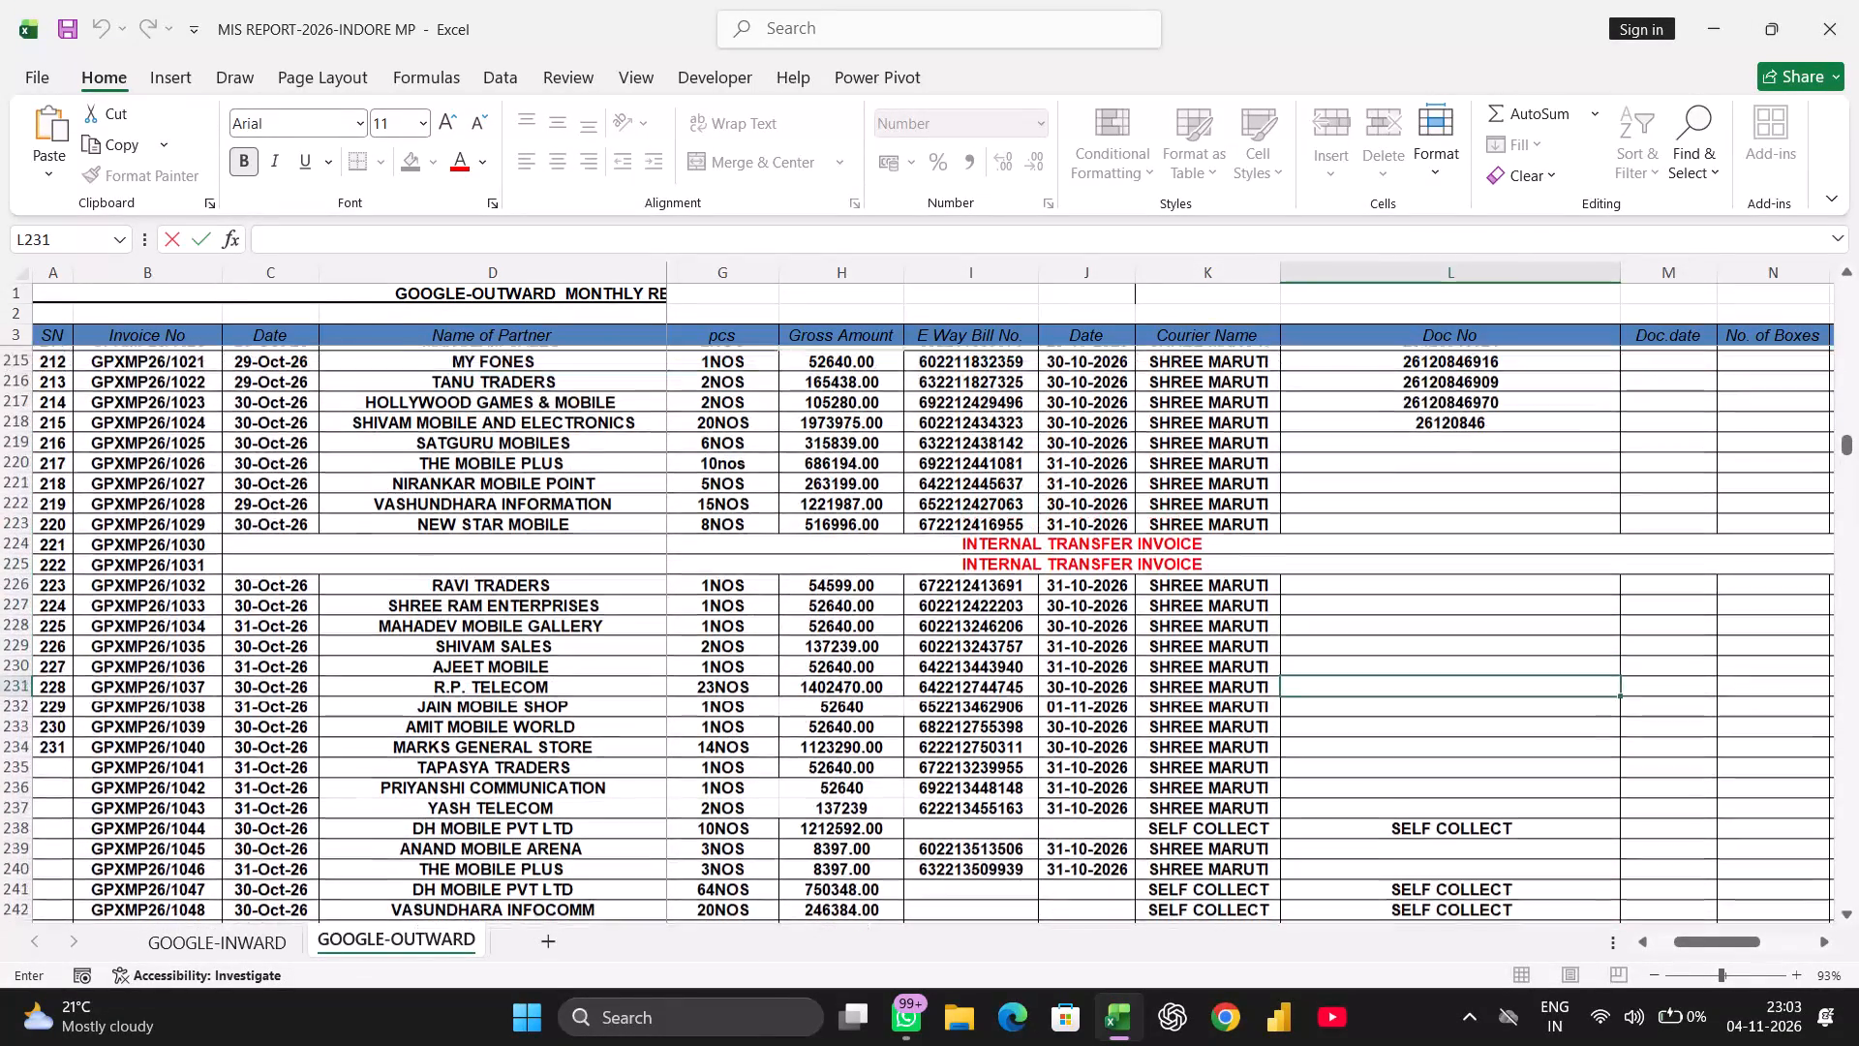
scroll(785, 705, "up", 2)
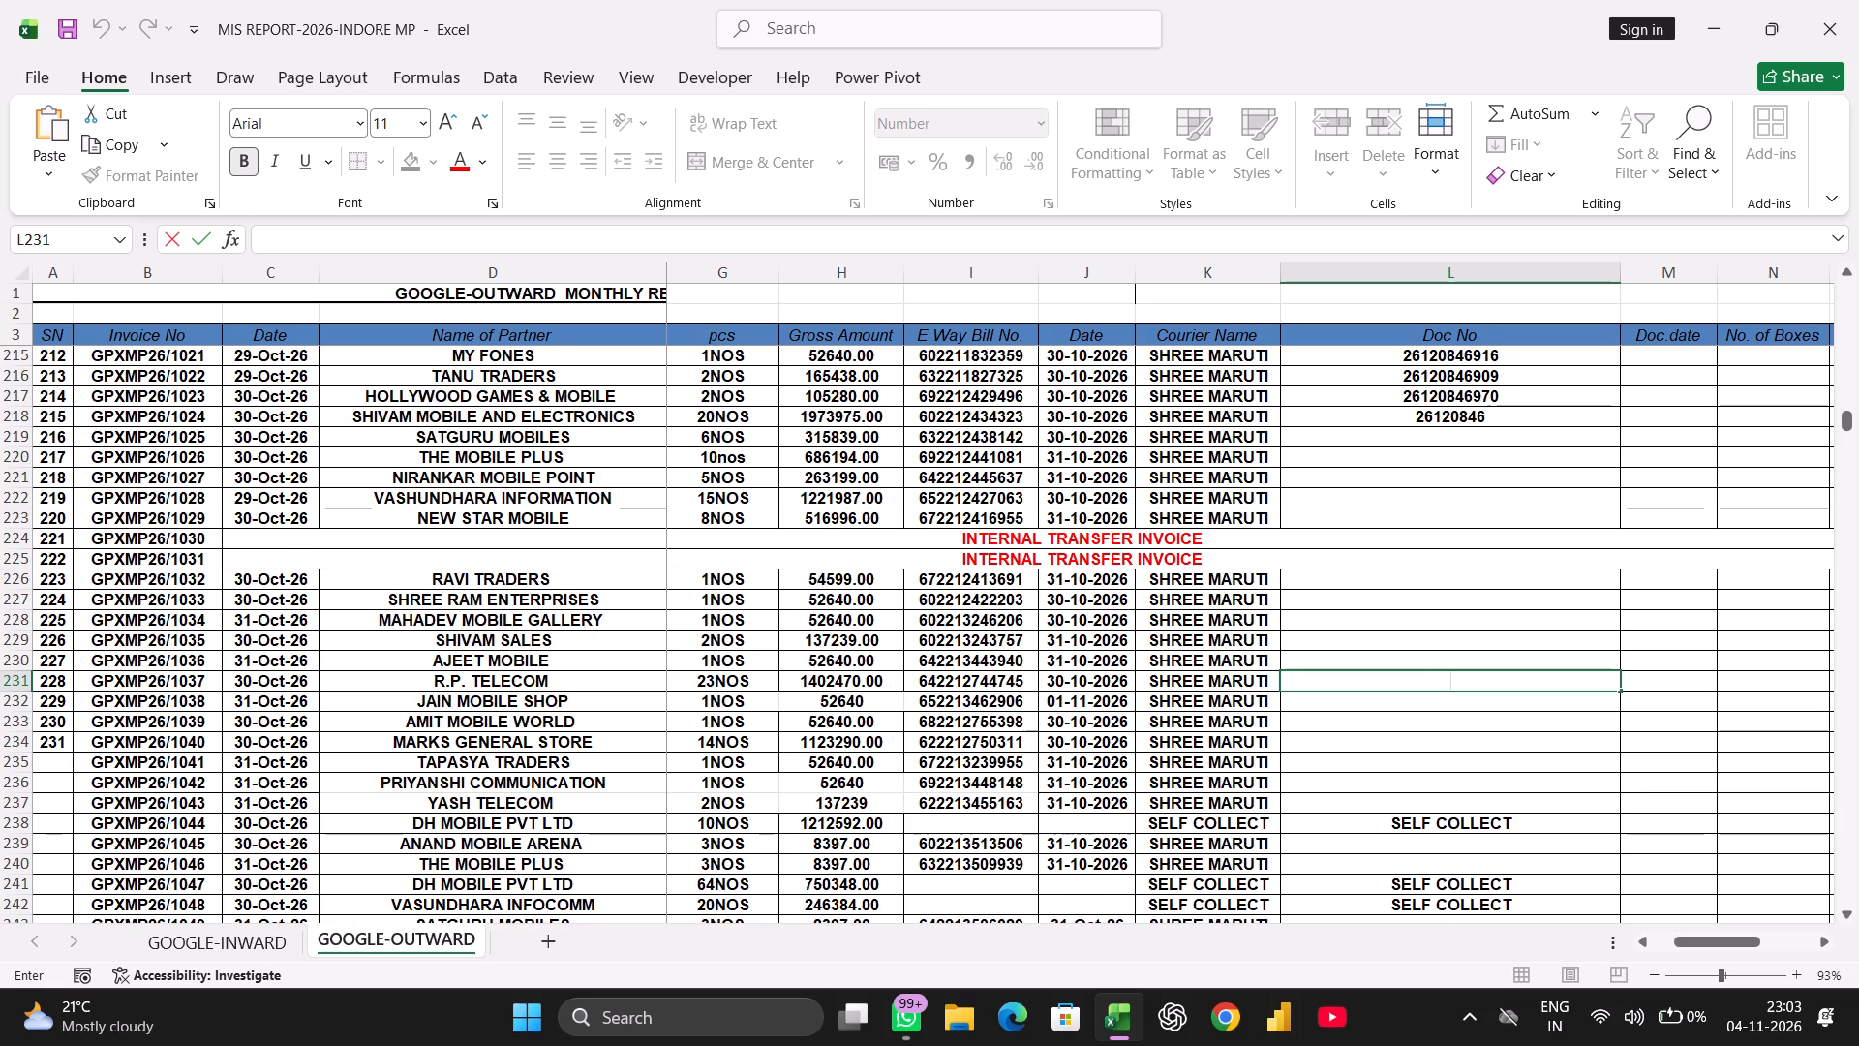
scroll(750, 409, "down", 1)
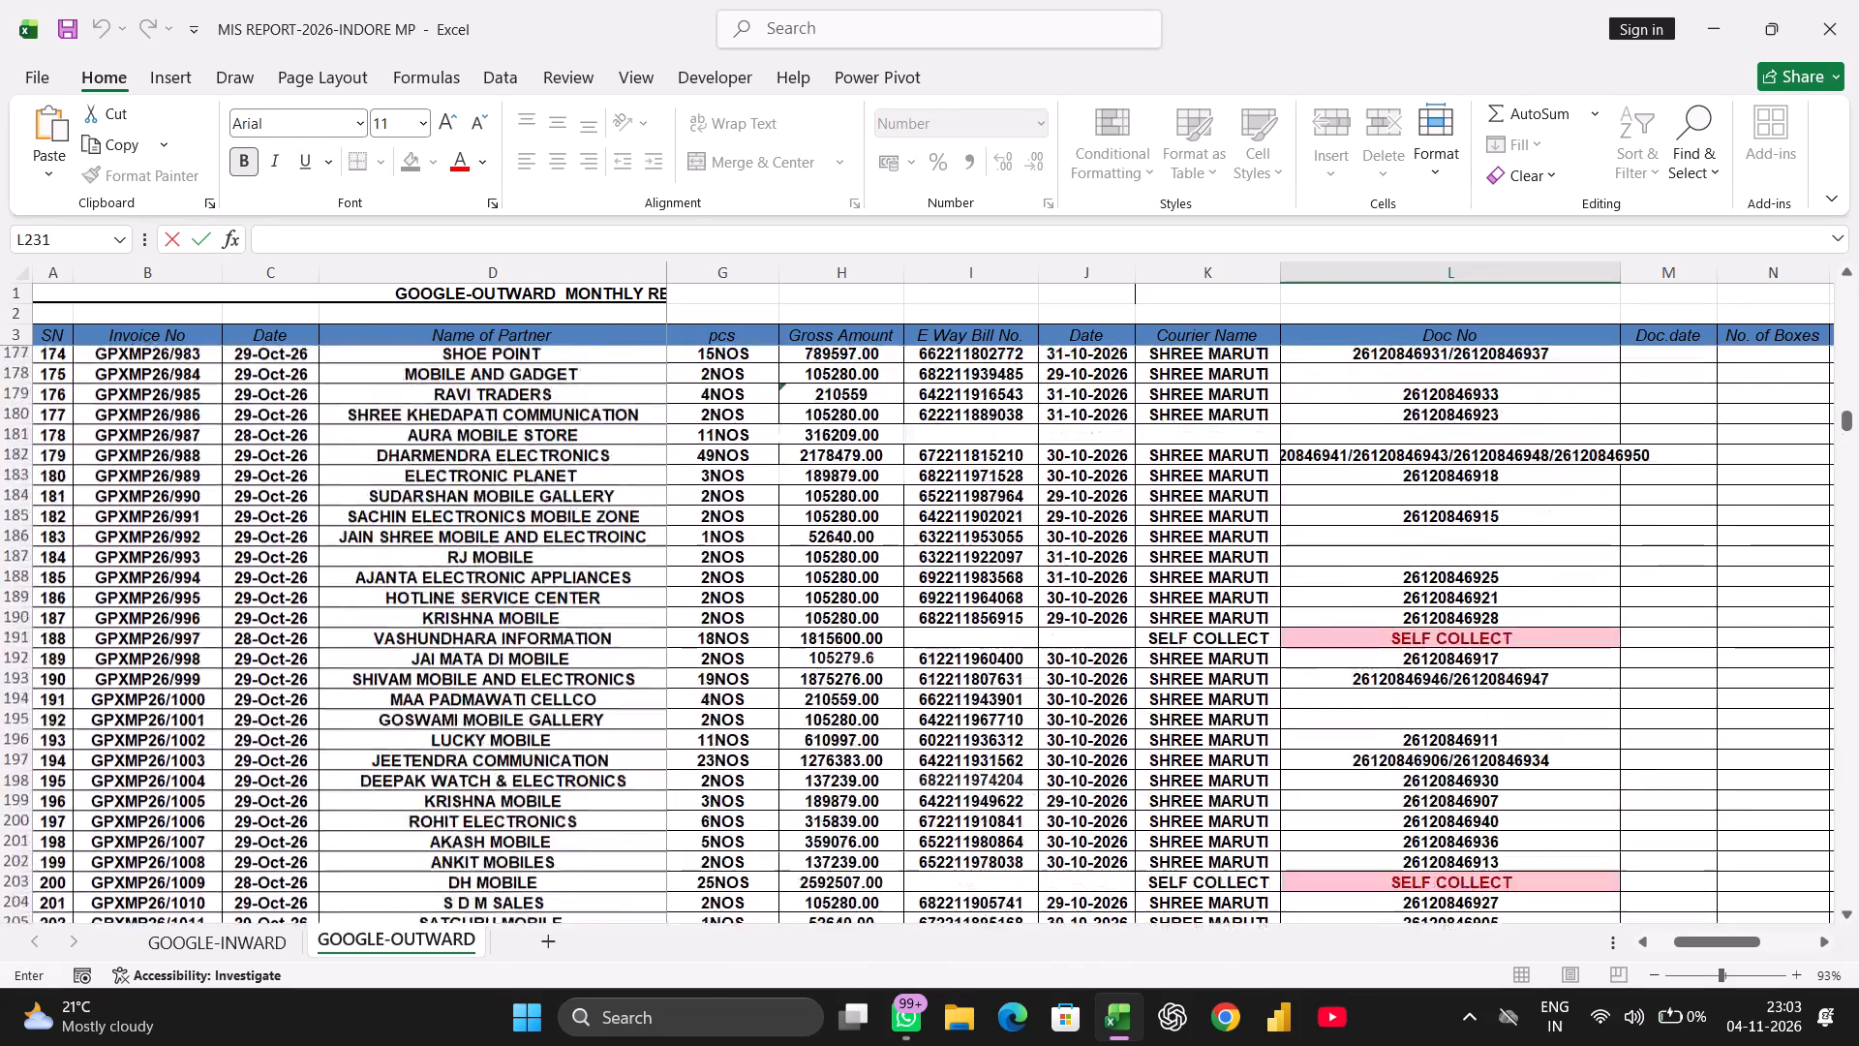
scroll(750, 409, "down", 1)
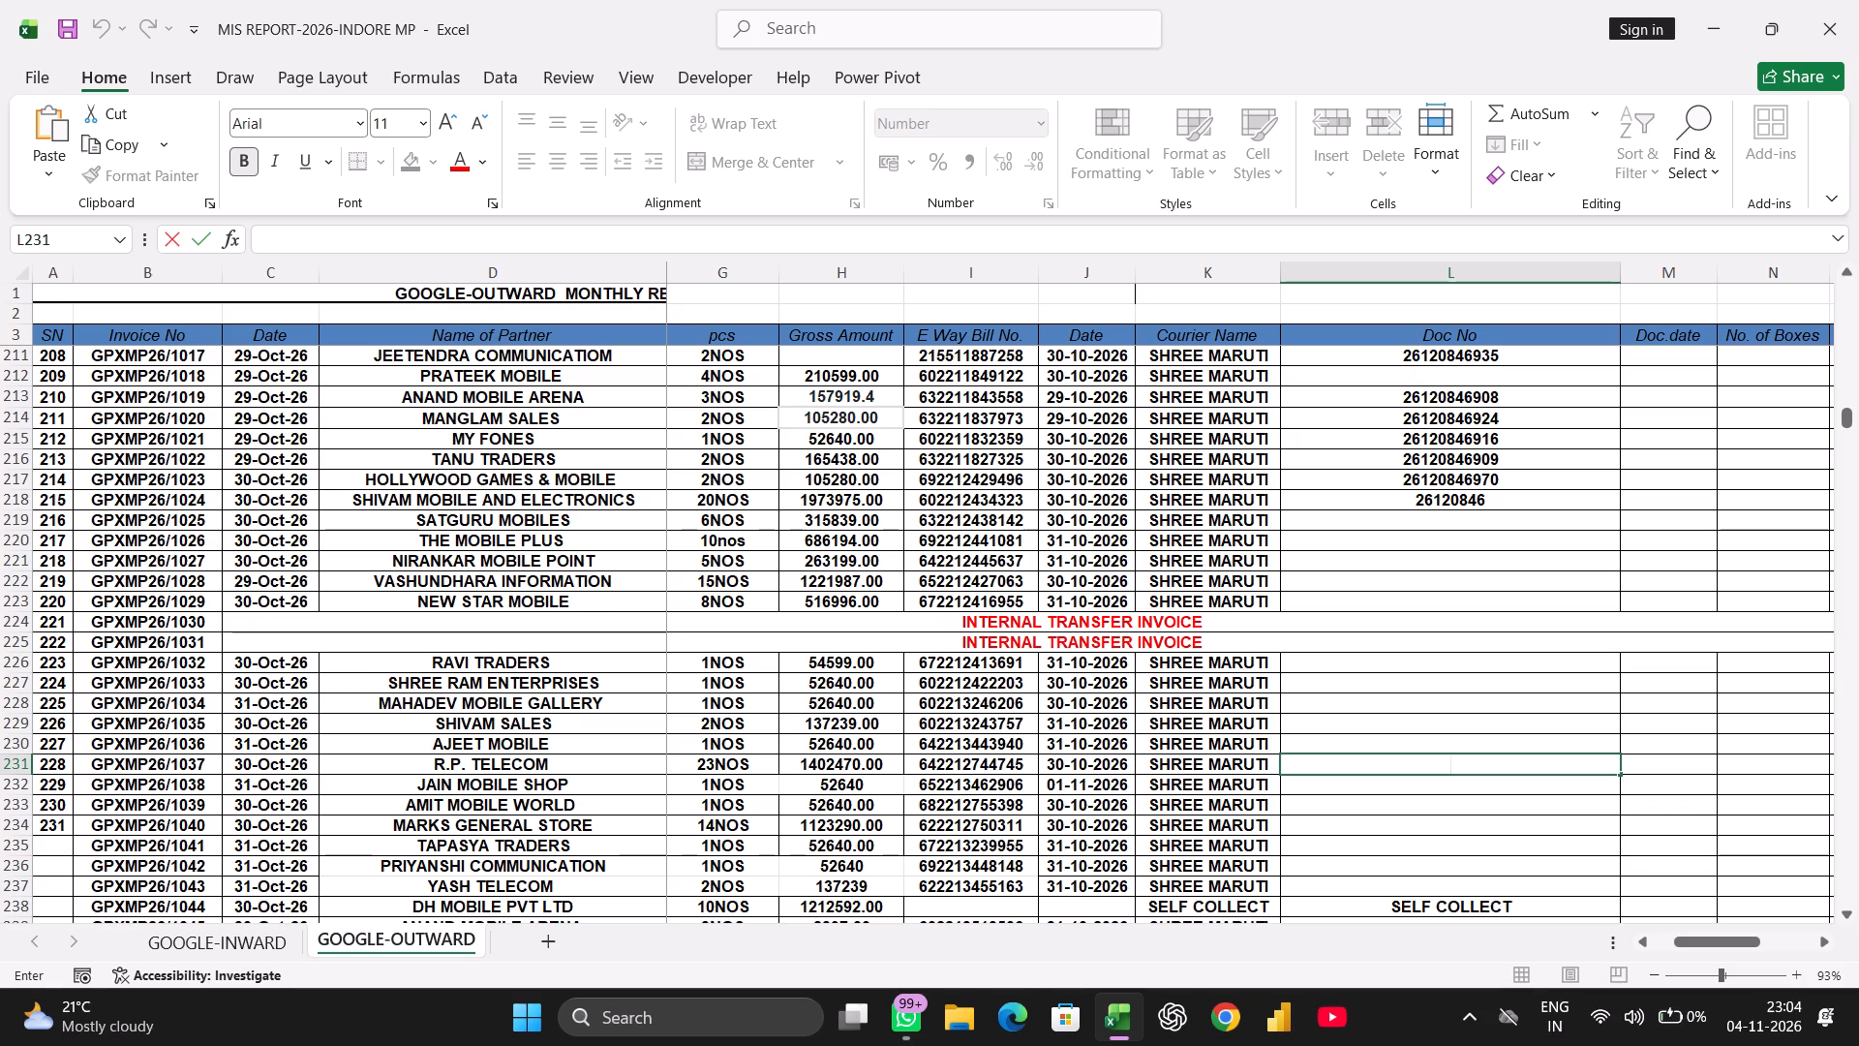
Open the partial Doc No of invoice GPXMP26/1024, SHIVAM MOBILE AND ELECTRONICS, for editing.
left_click(1525, 497)
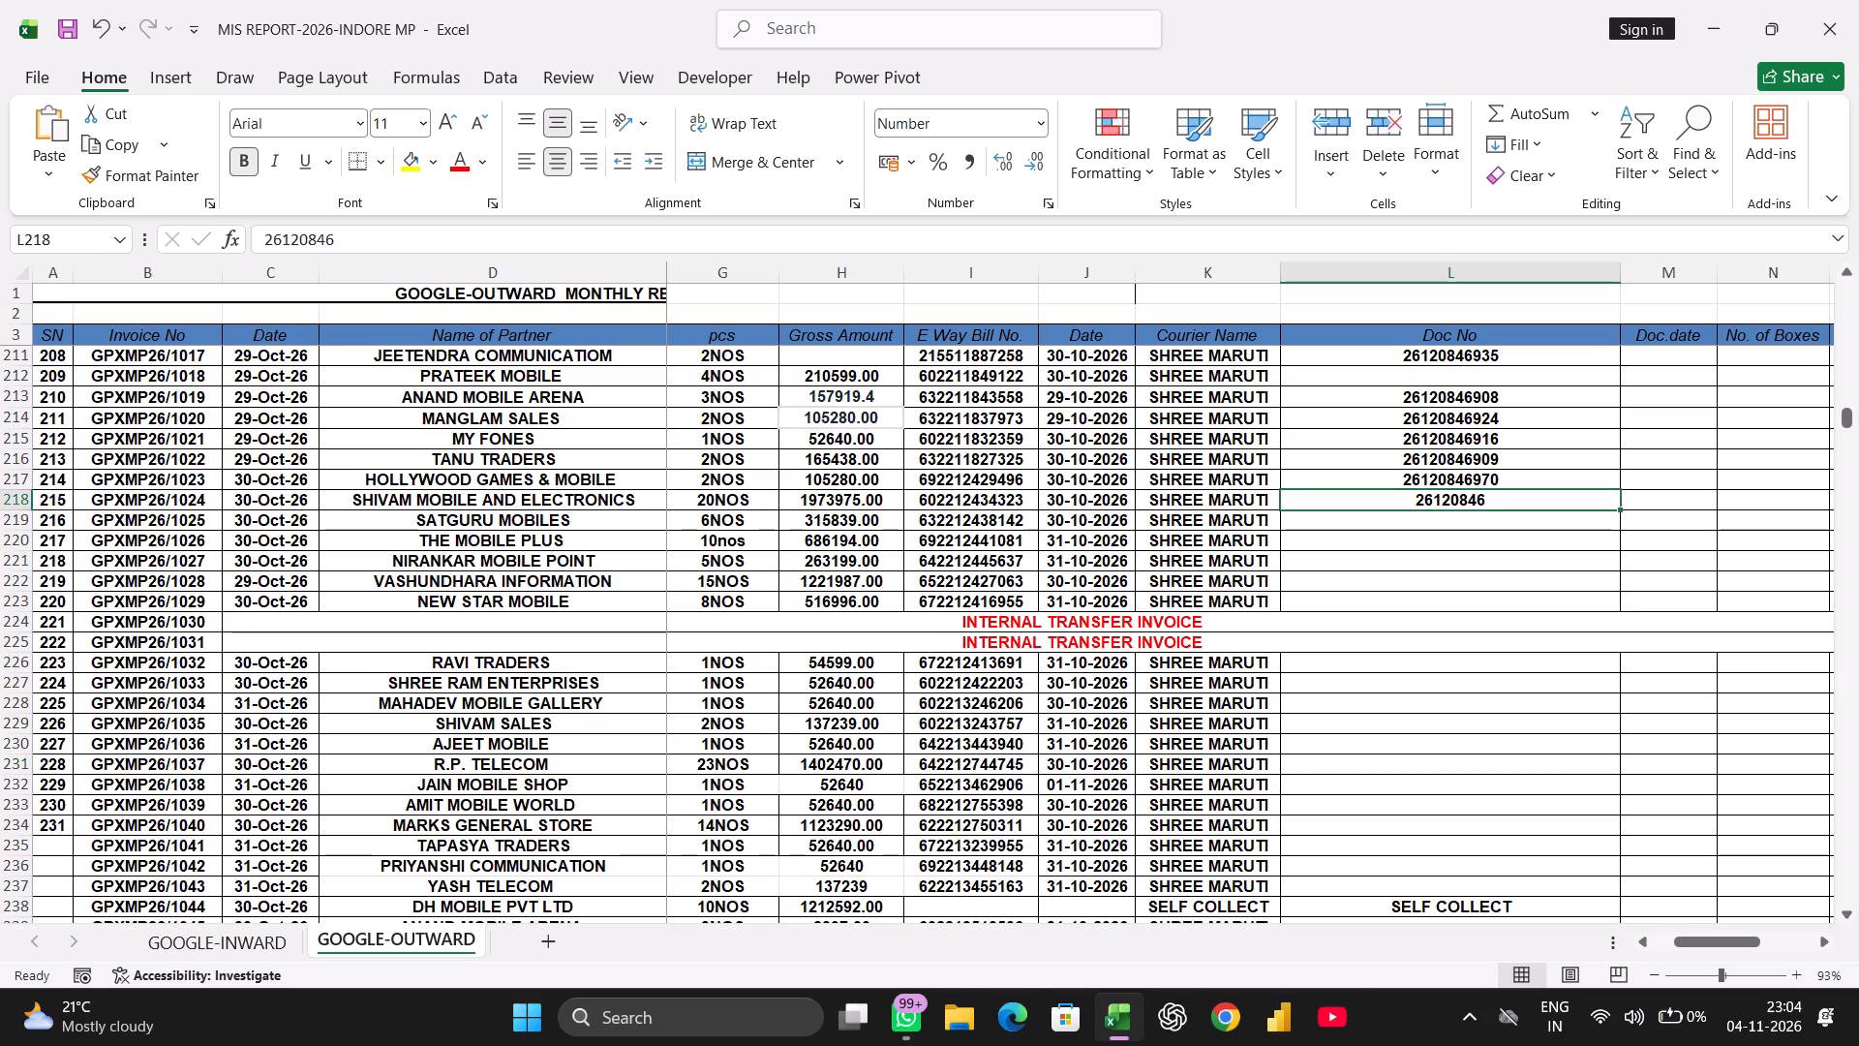
double_click(1525, 497)
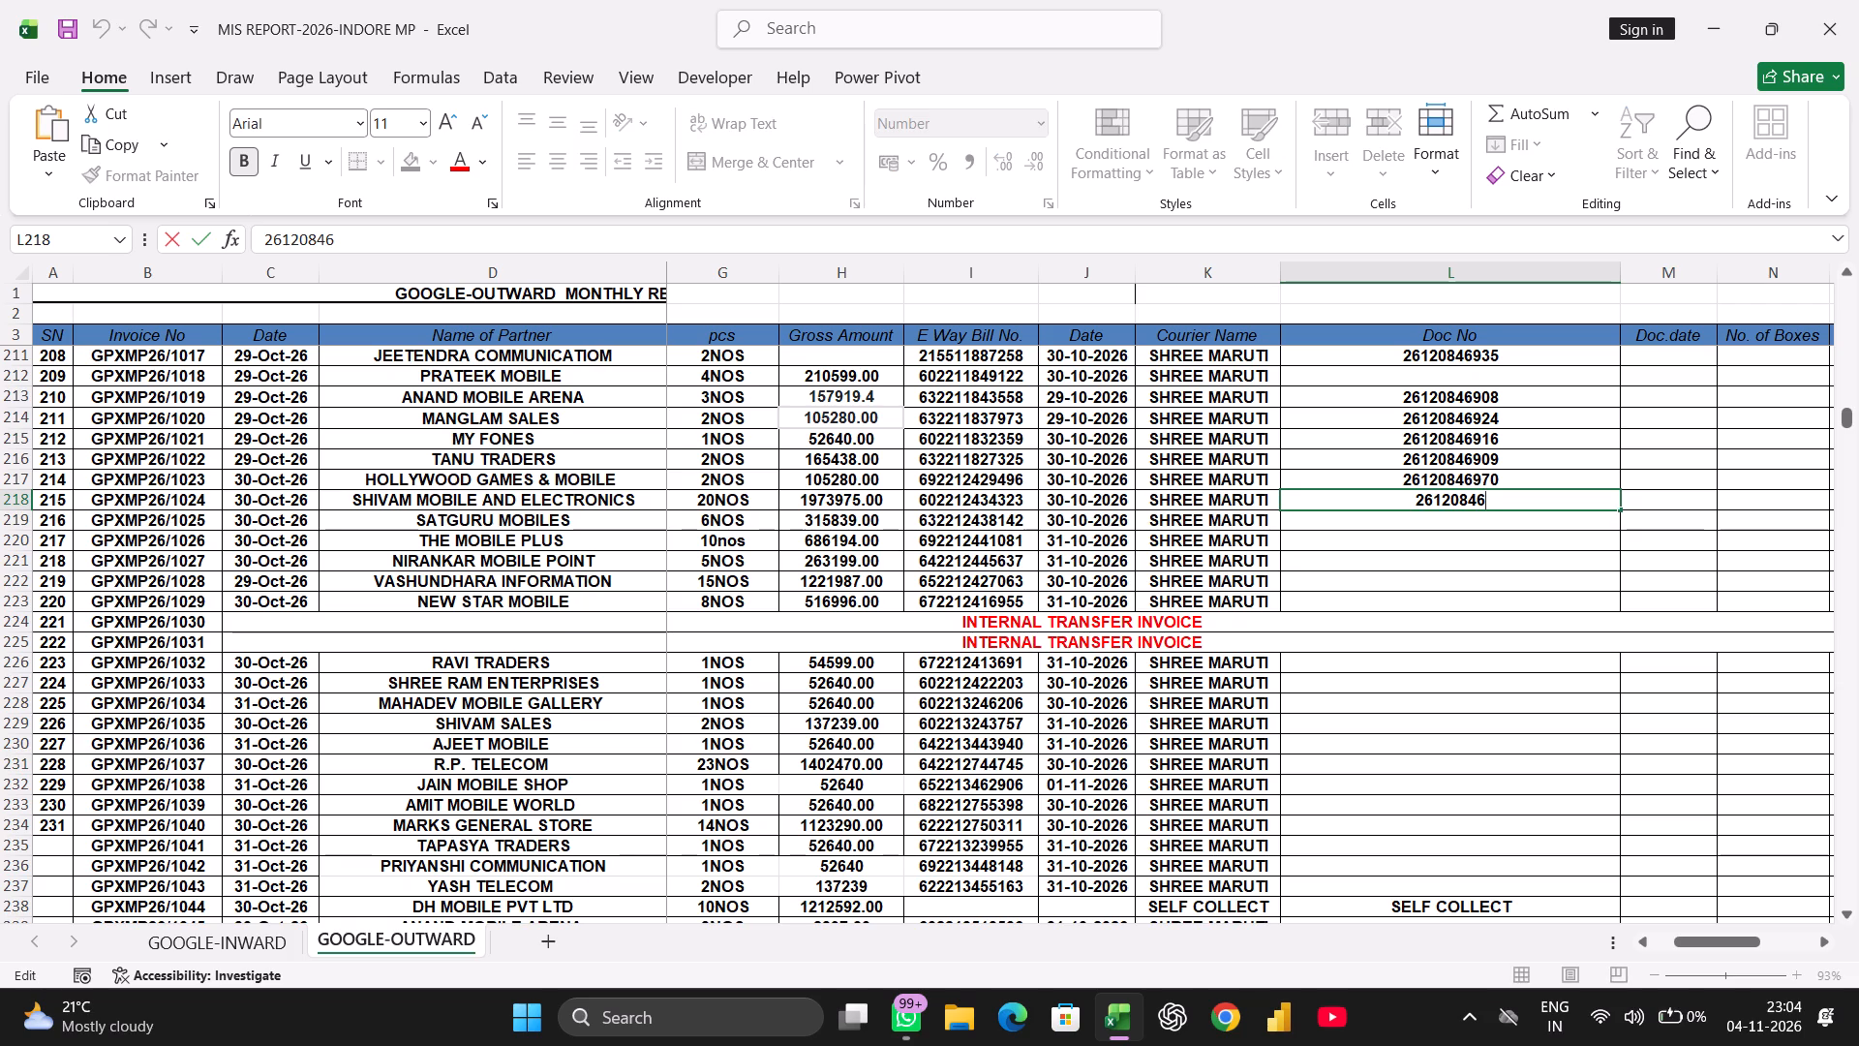
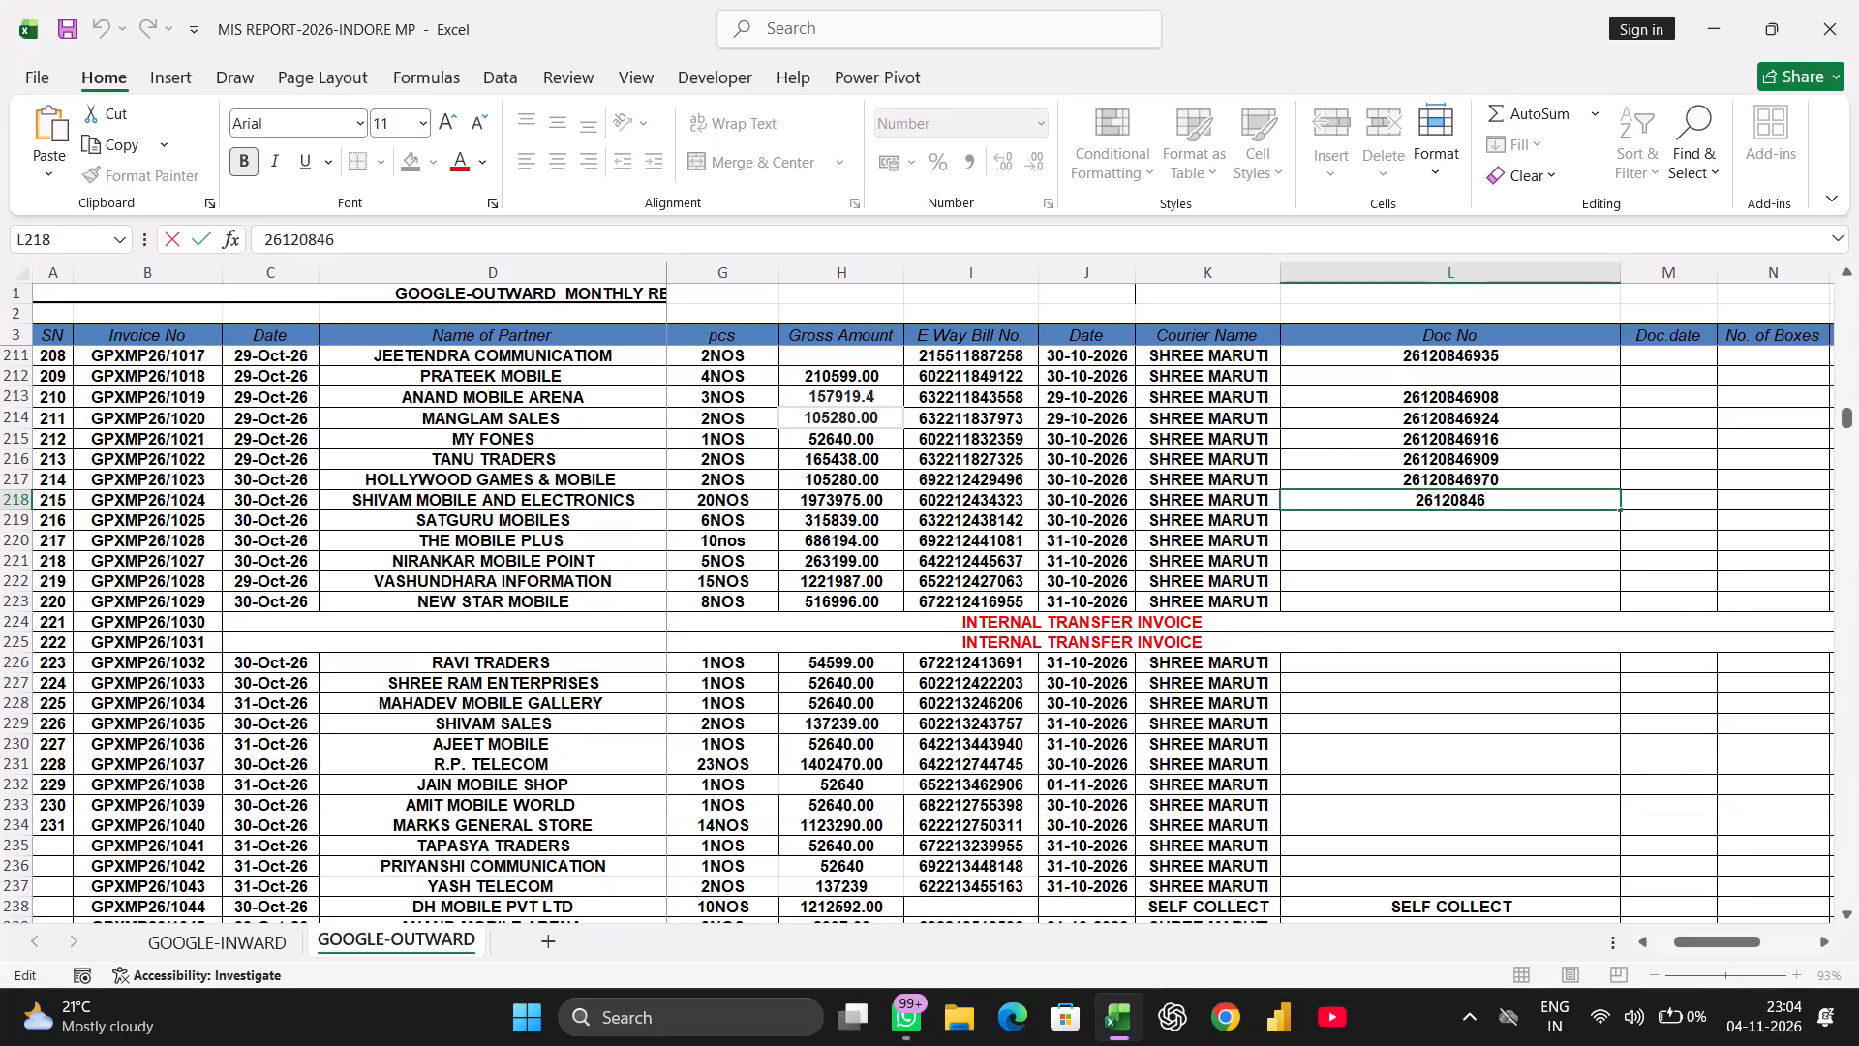
scroll(915, 513, "right", 2)
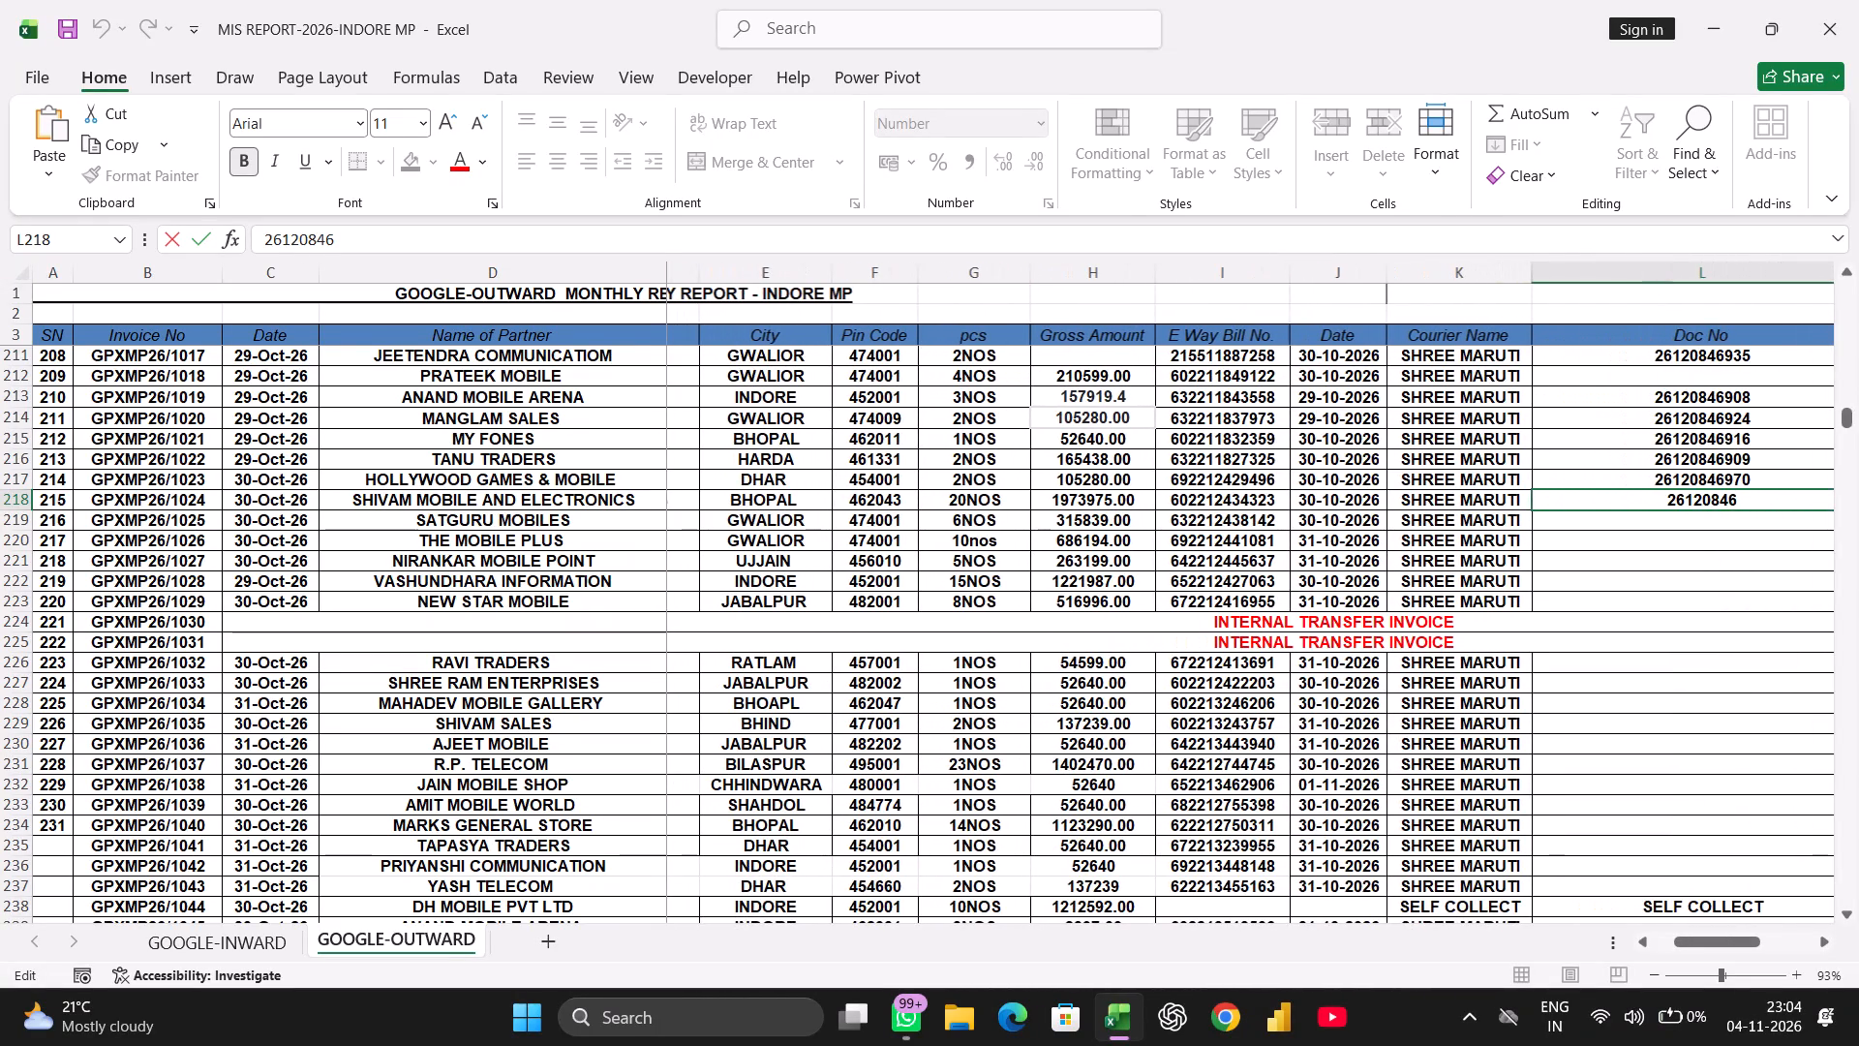
scroll(915, 513, "right", 1)
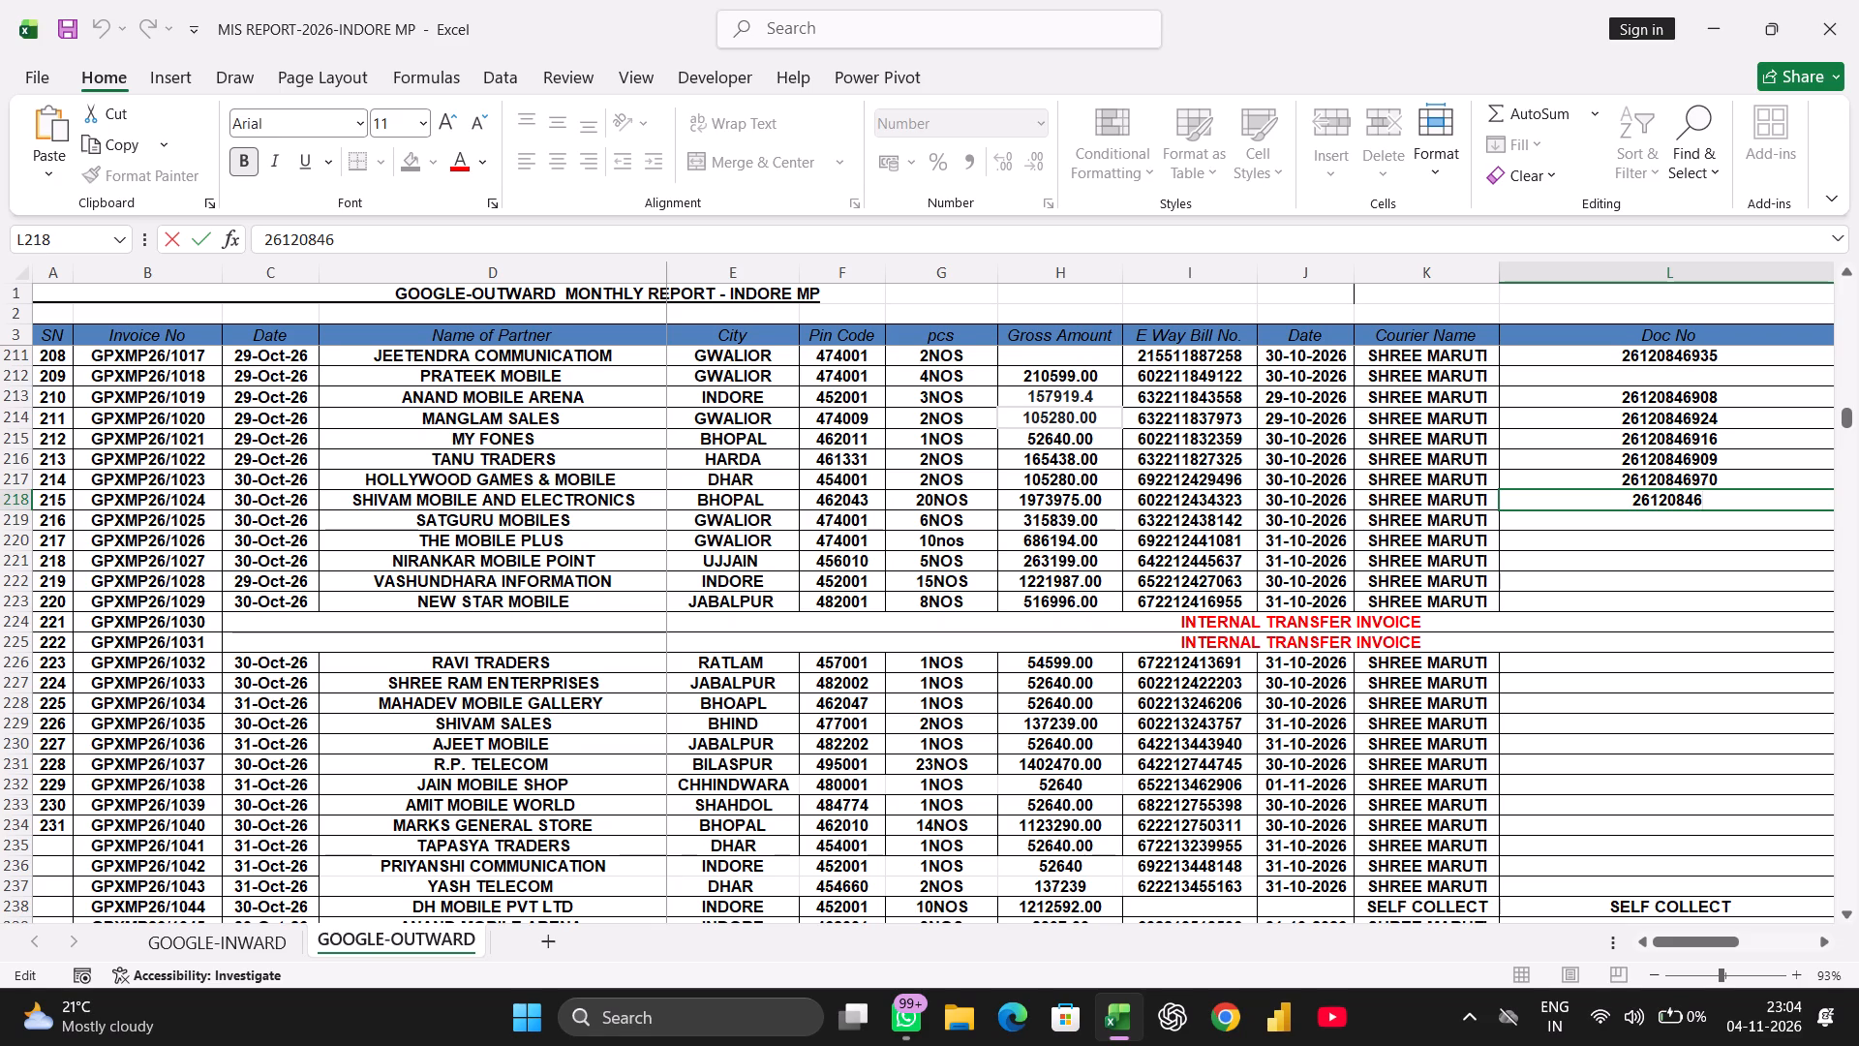
scroll(915, 513, "left", 3)
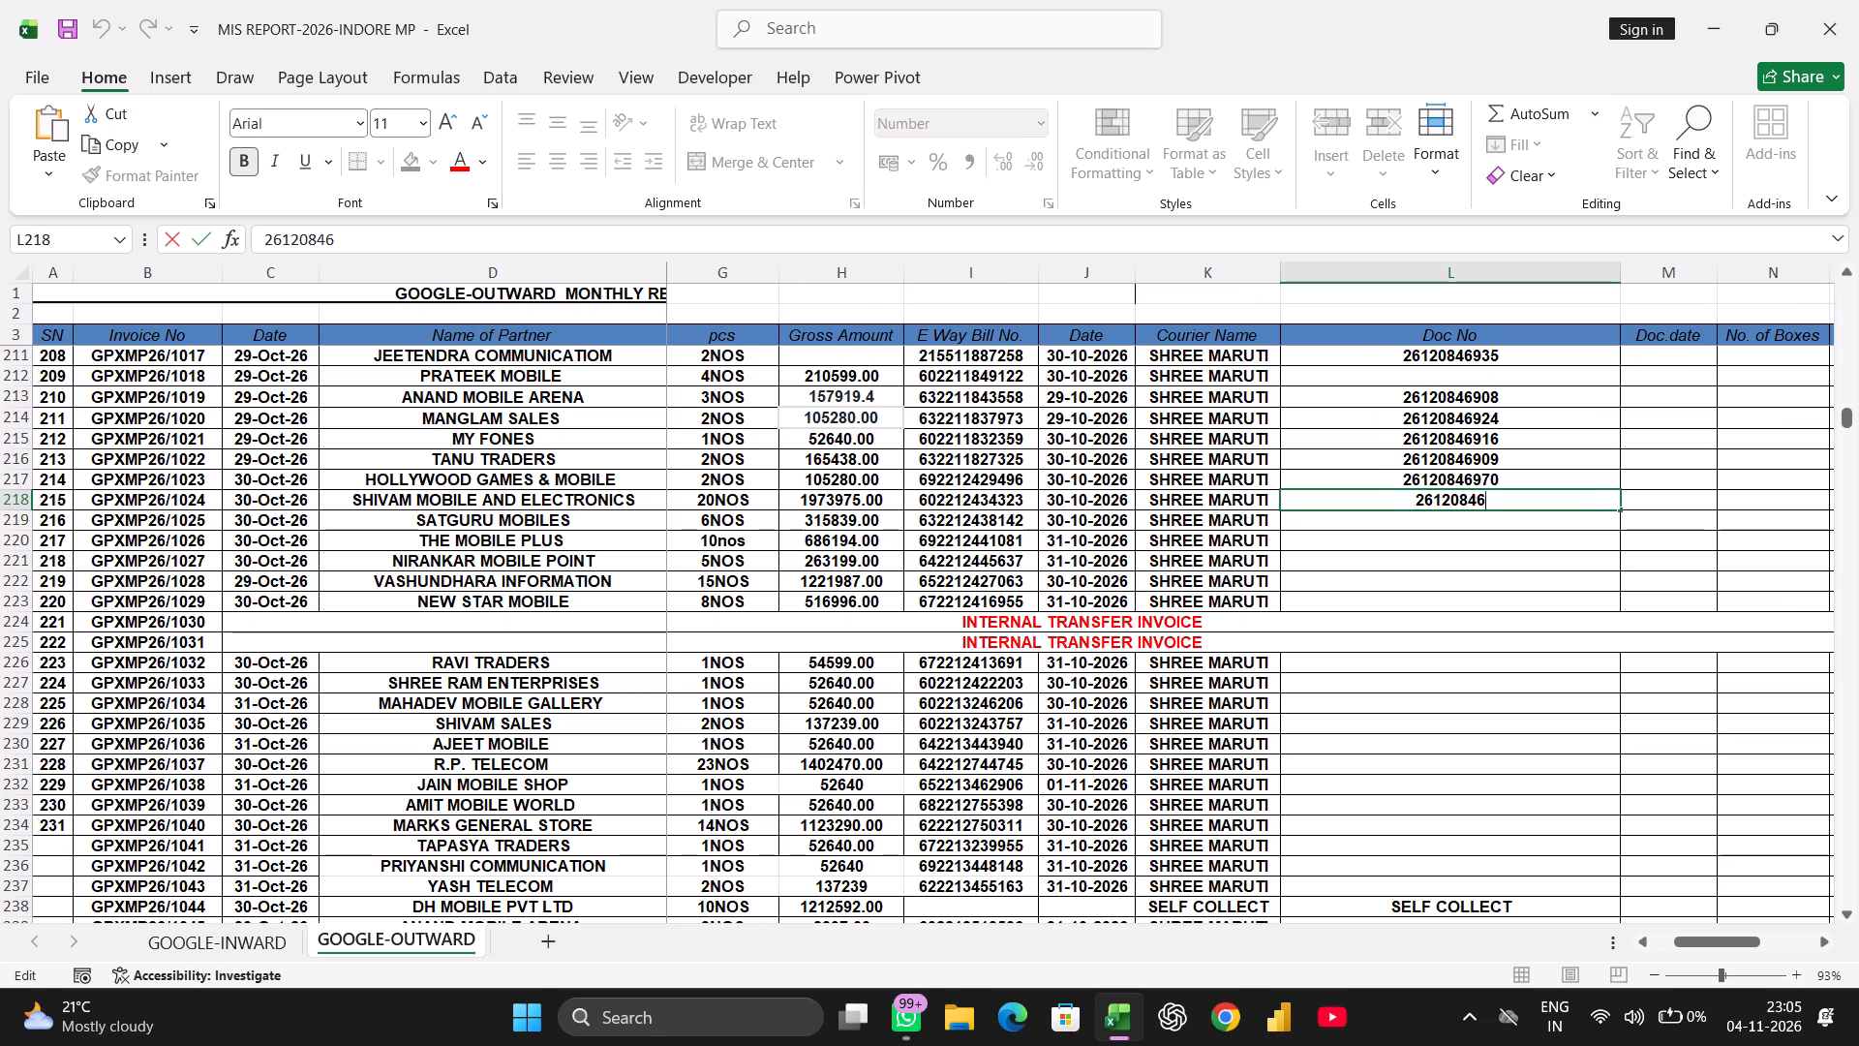
type("958")
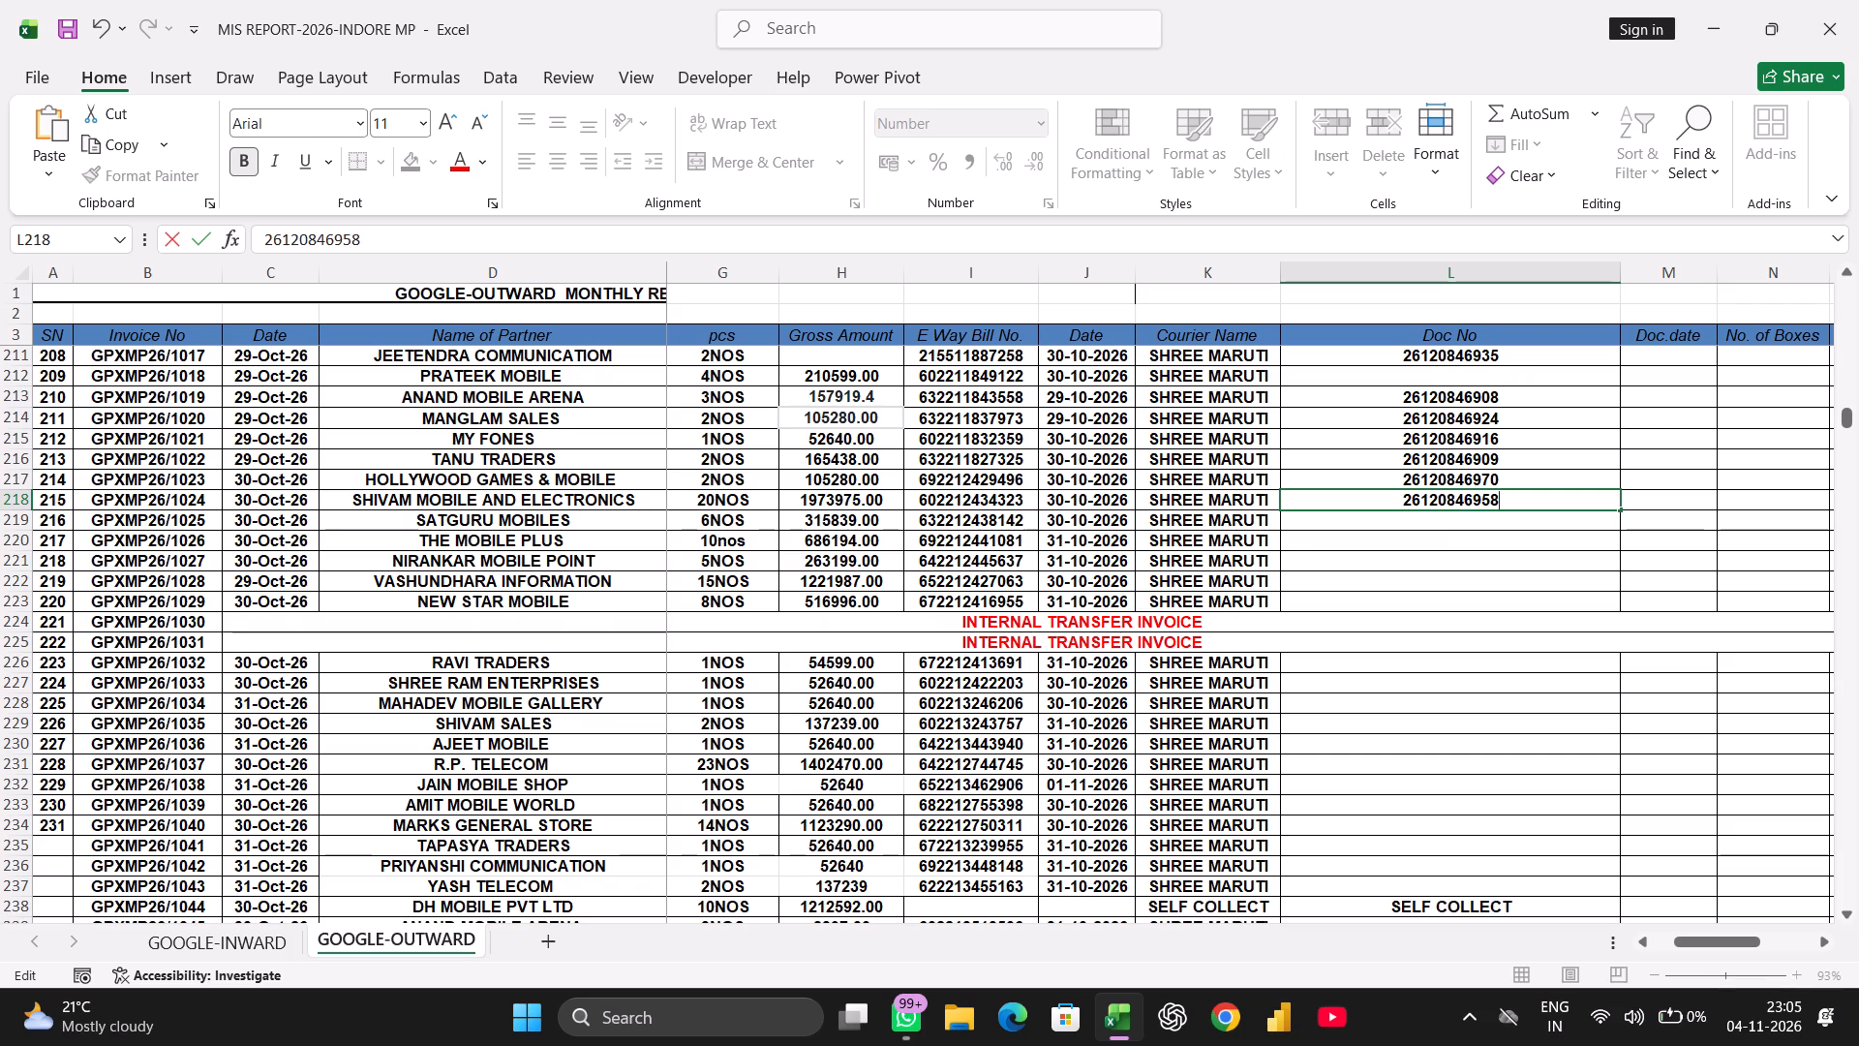
key("slash")
key("ctrl+v")
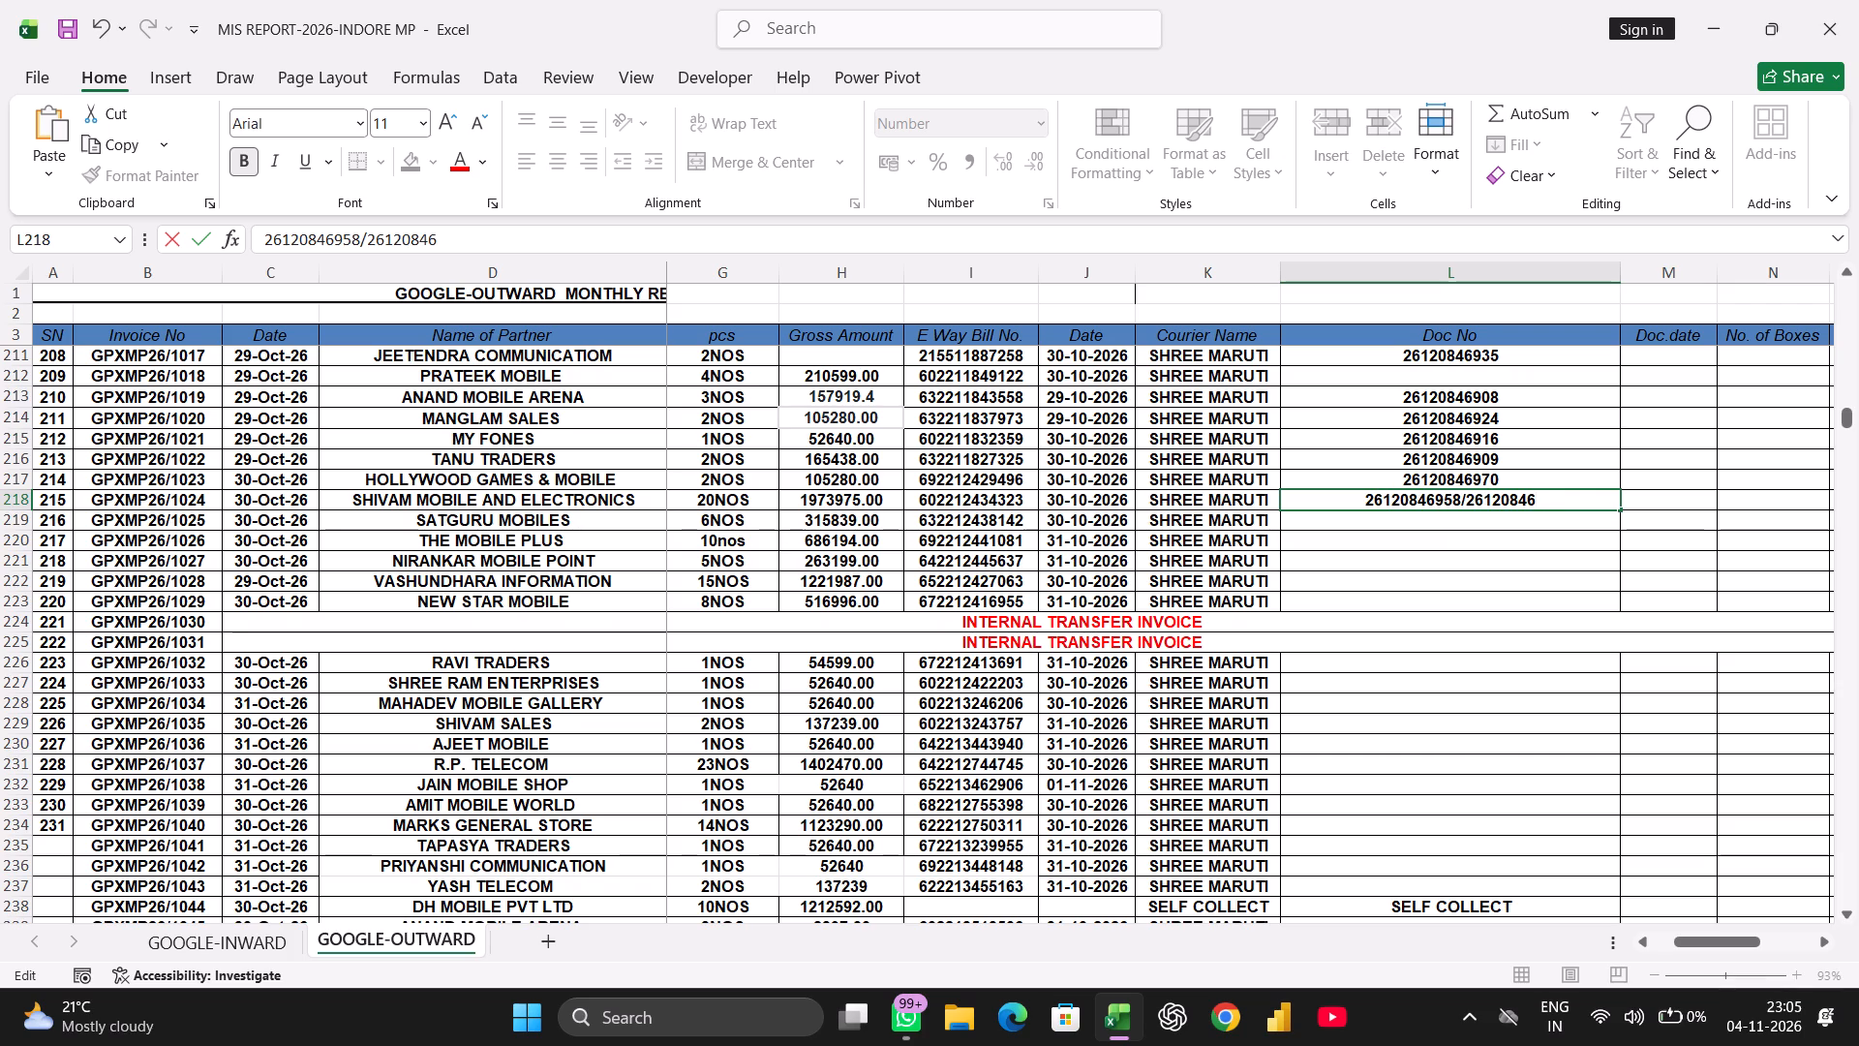
type("960")
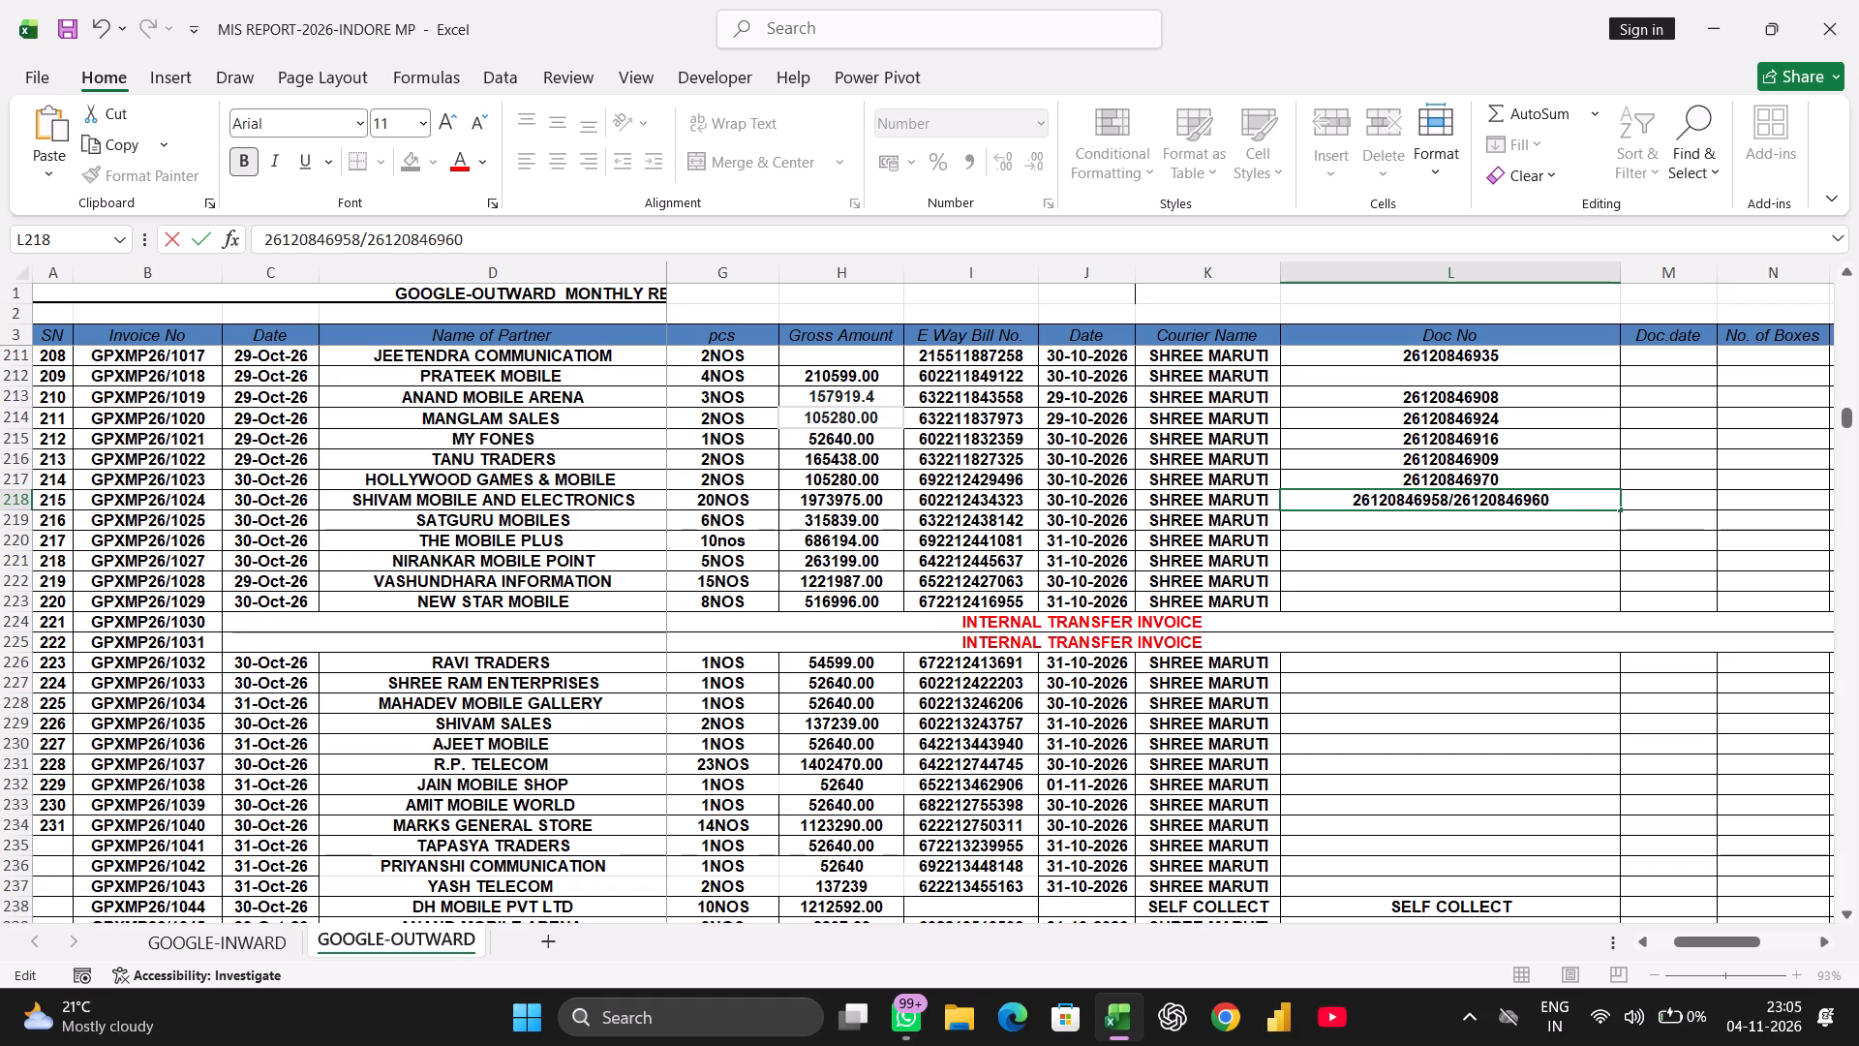
scroll(546, 858, "down", 1)
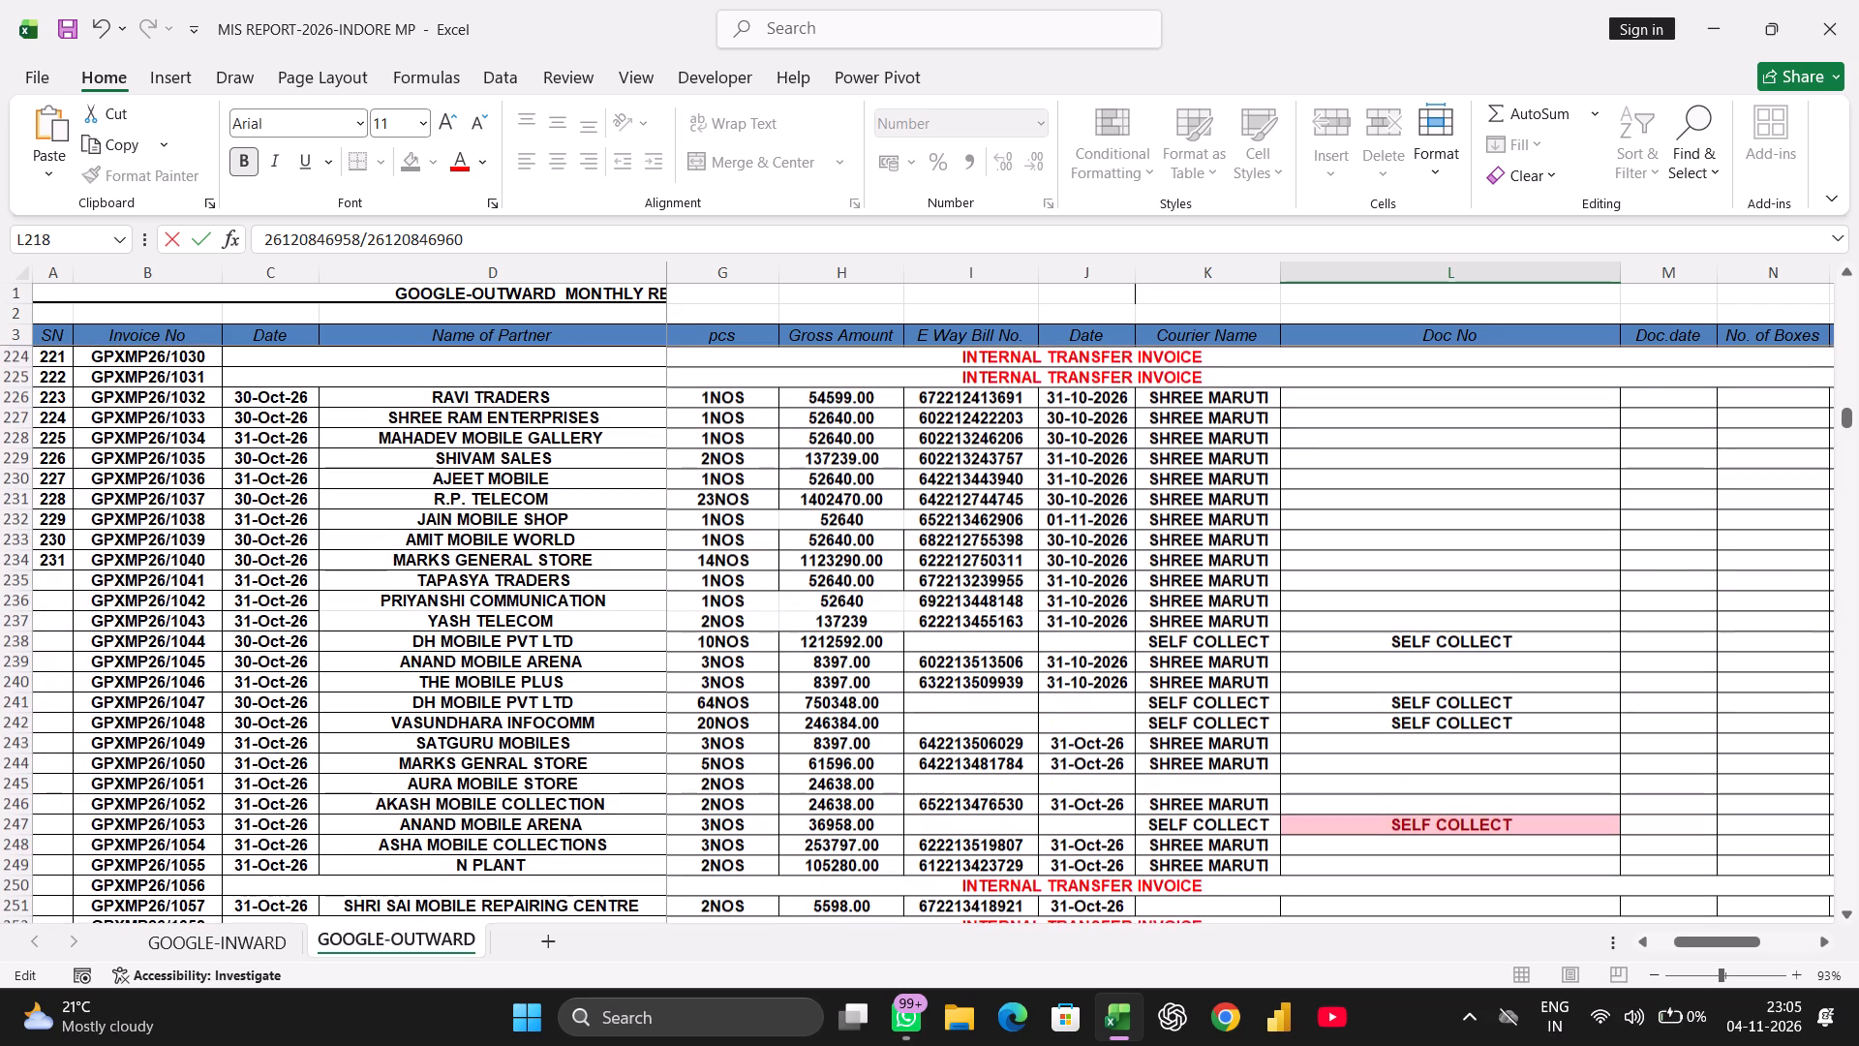
scroll(546, 858, "down", 2)
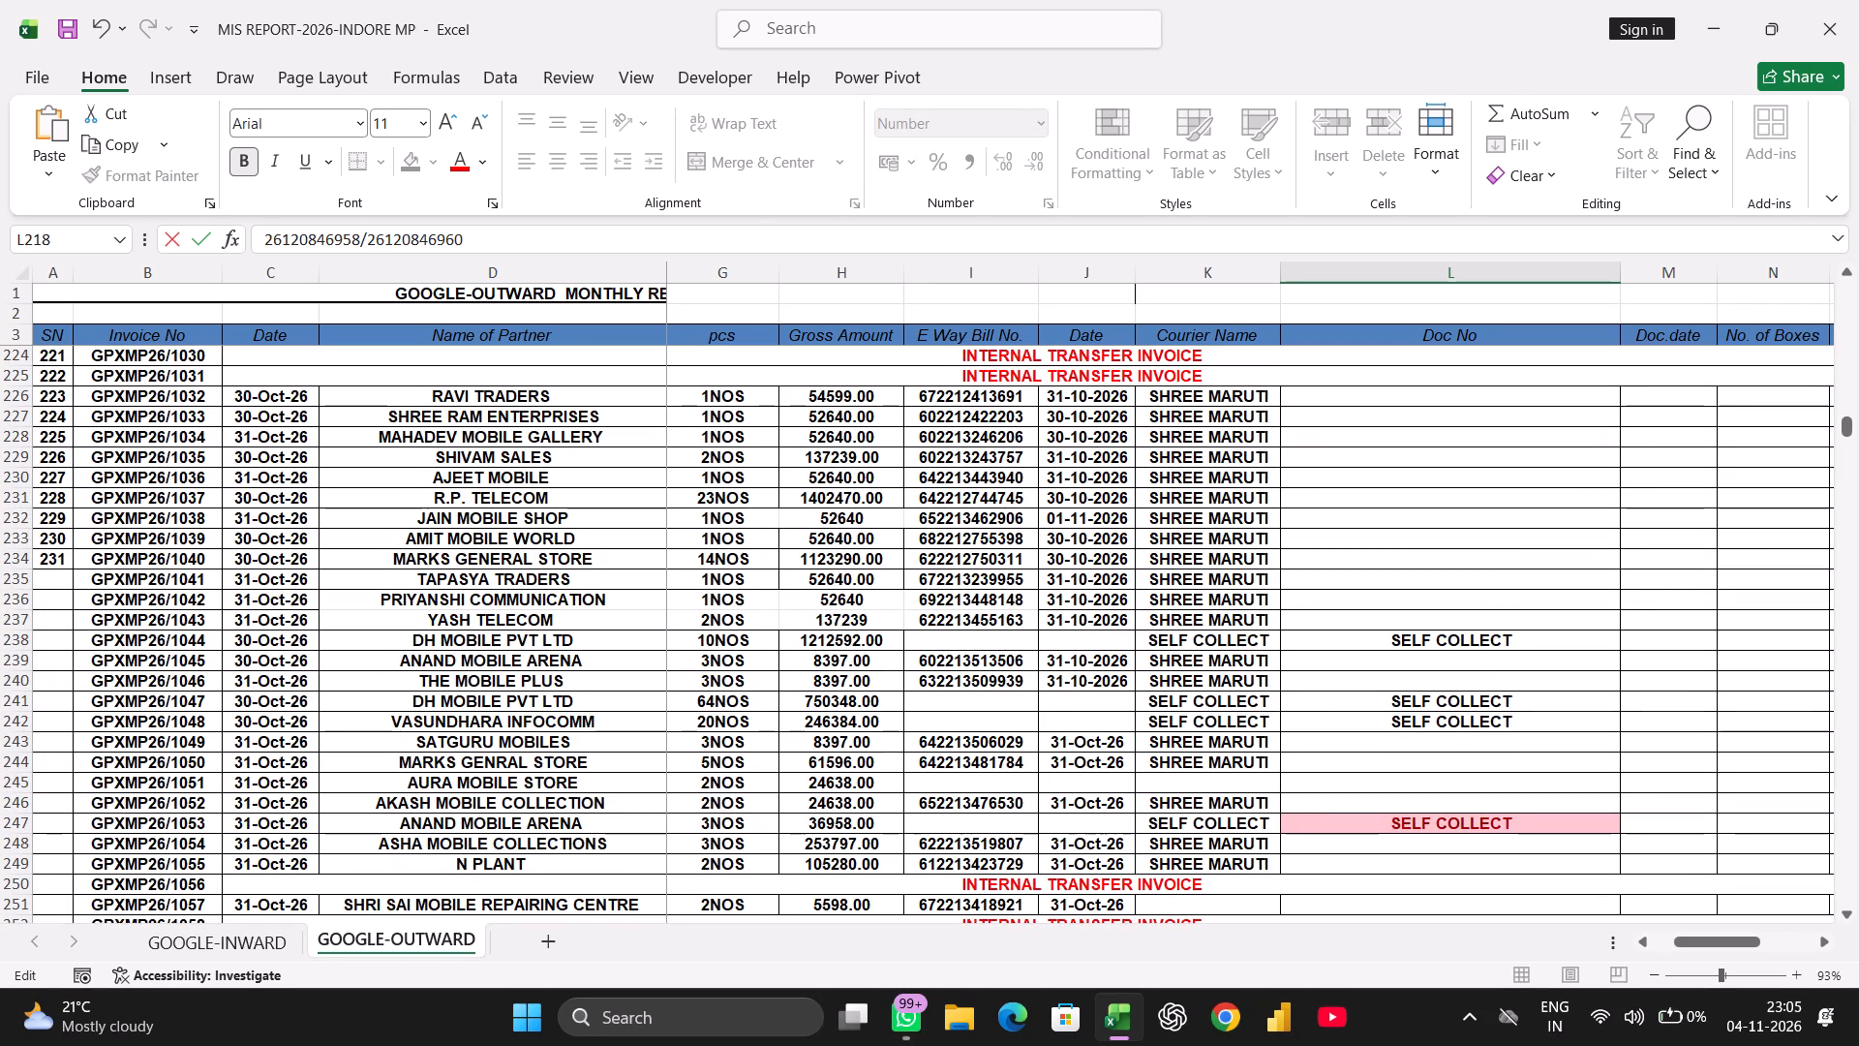
double_click(1337, 569)
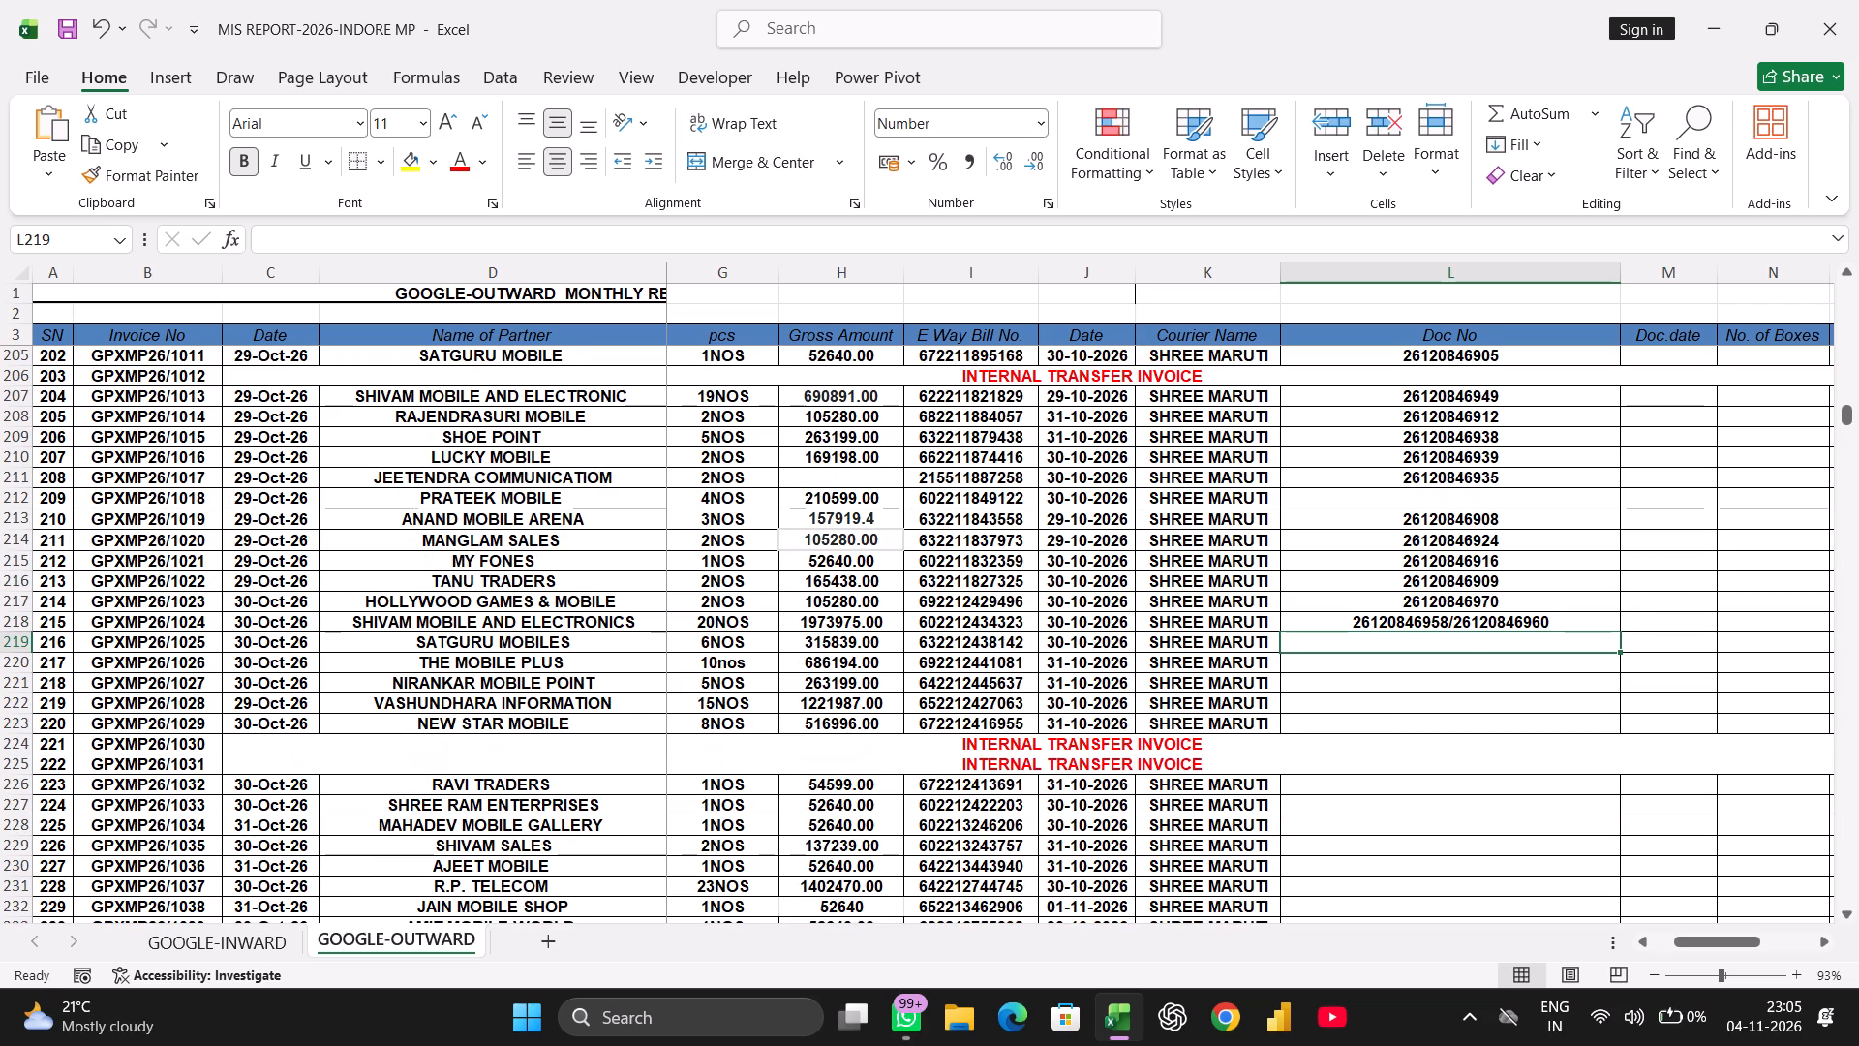
scroll(1073, 838, "down", 3)
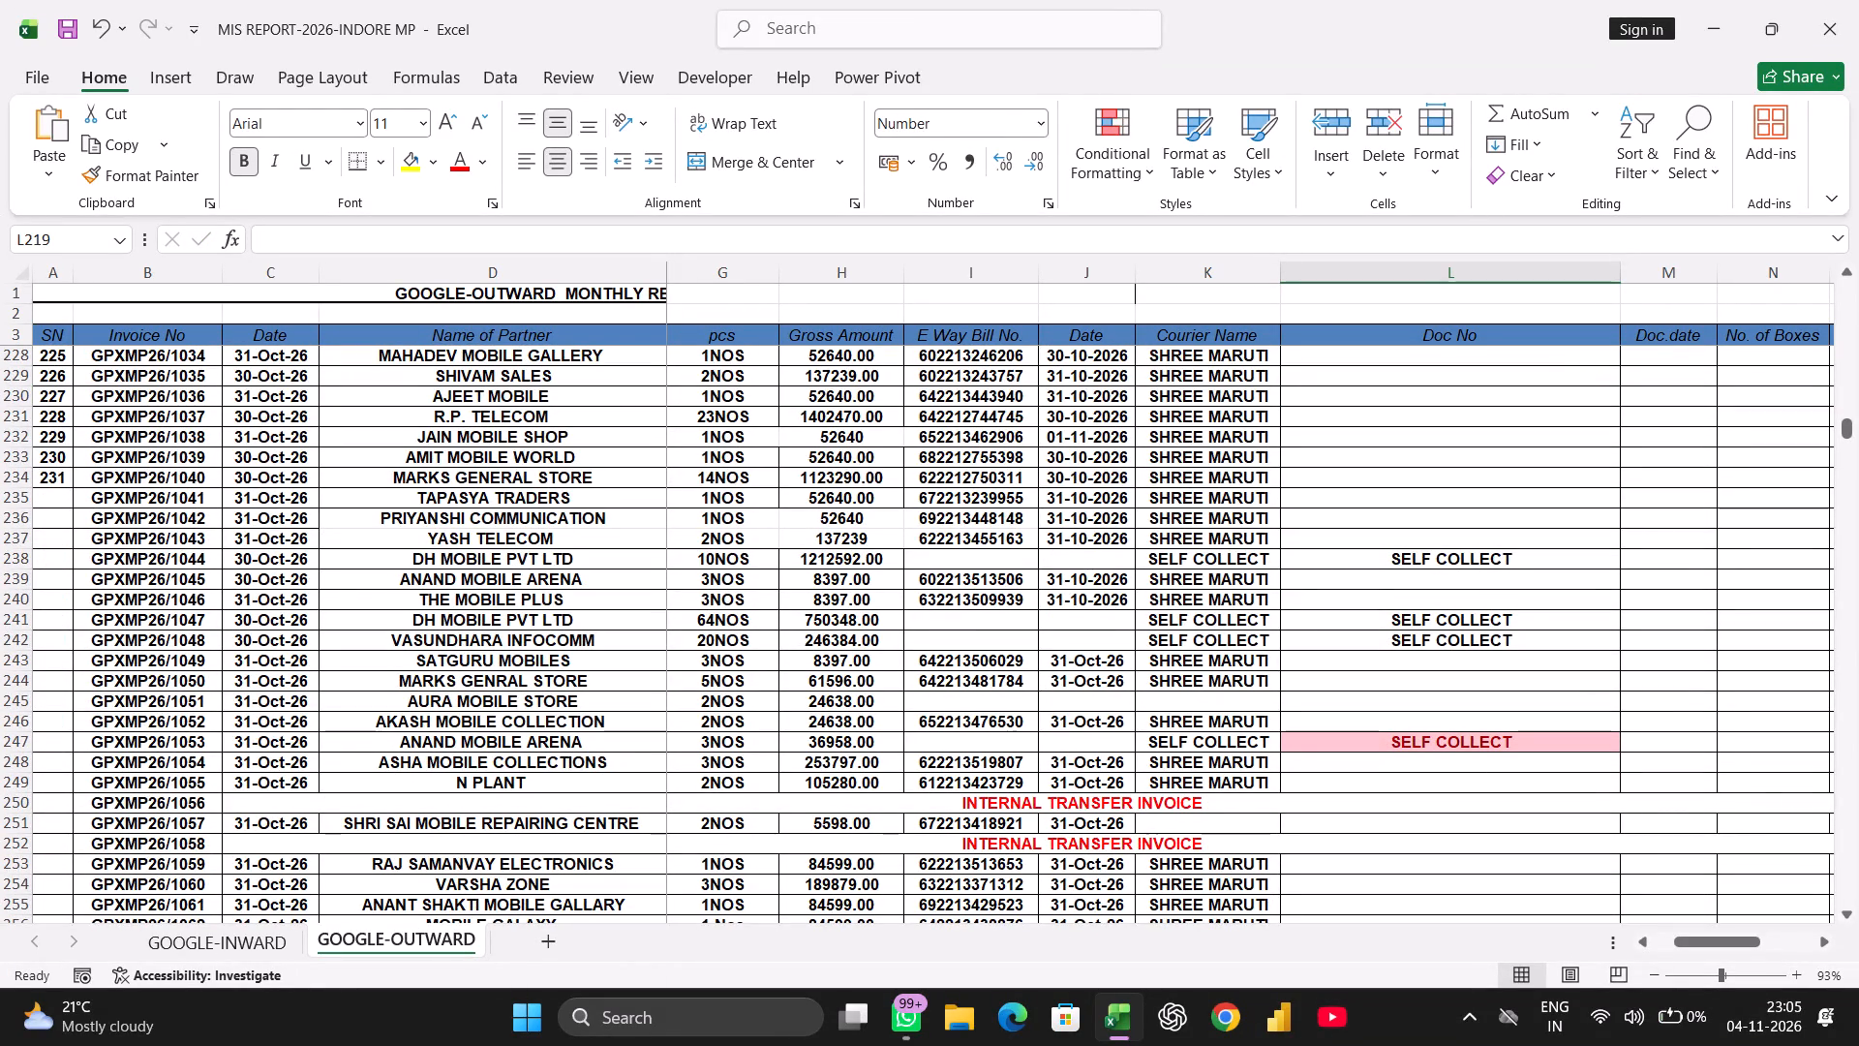
double_click(1380, 477)
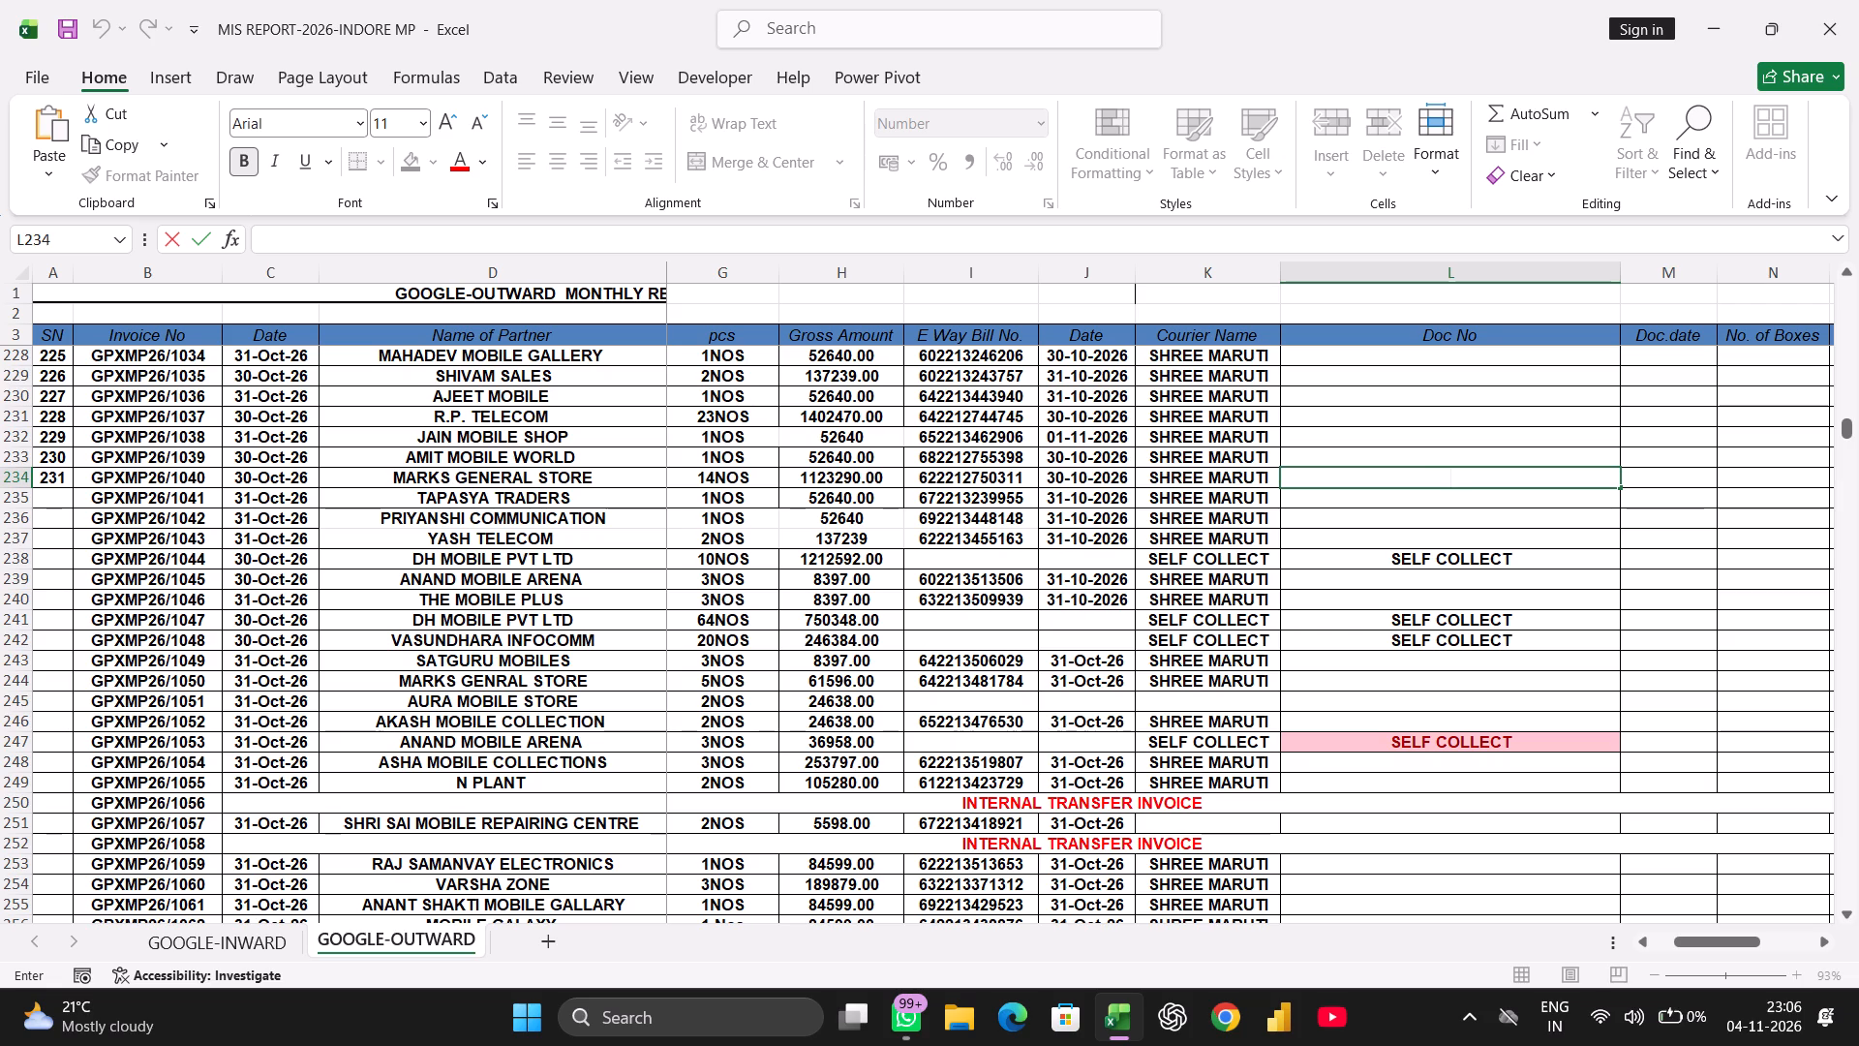
key("ctrl+v")
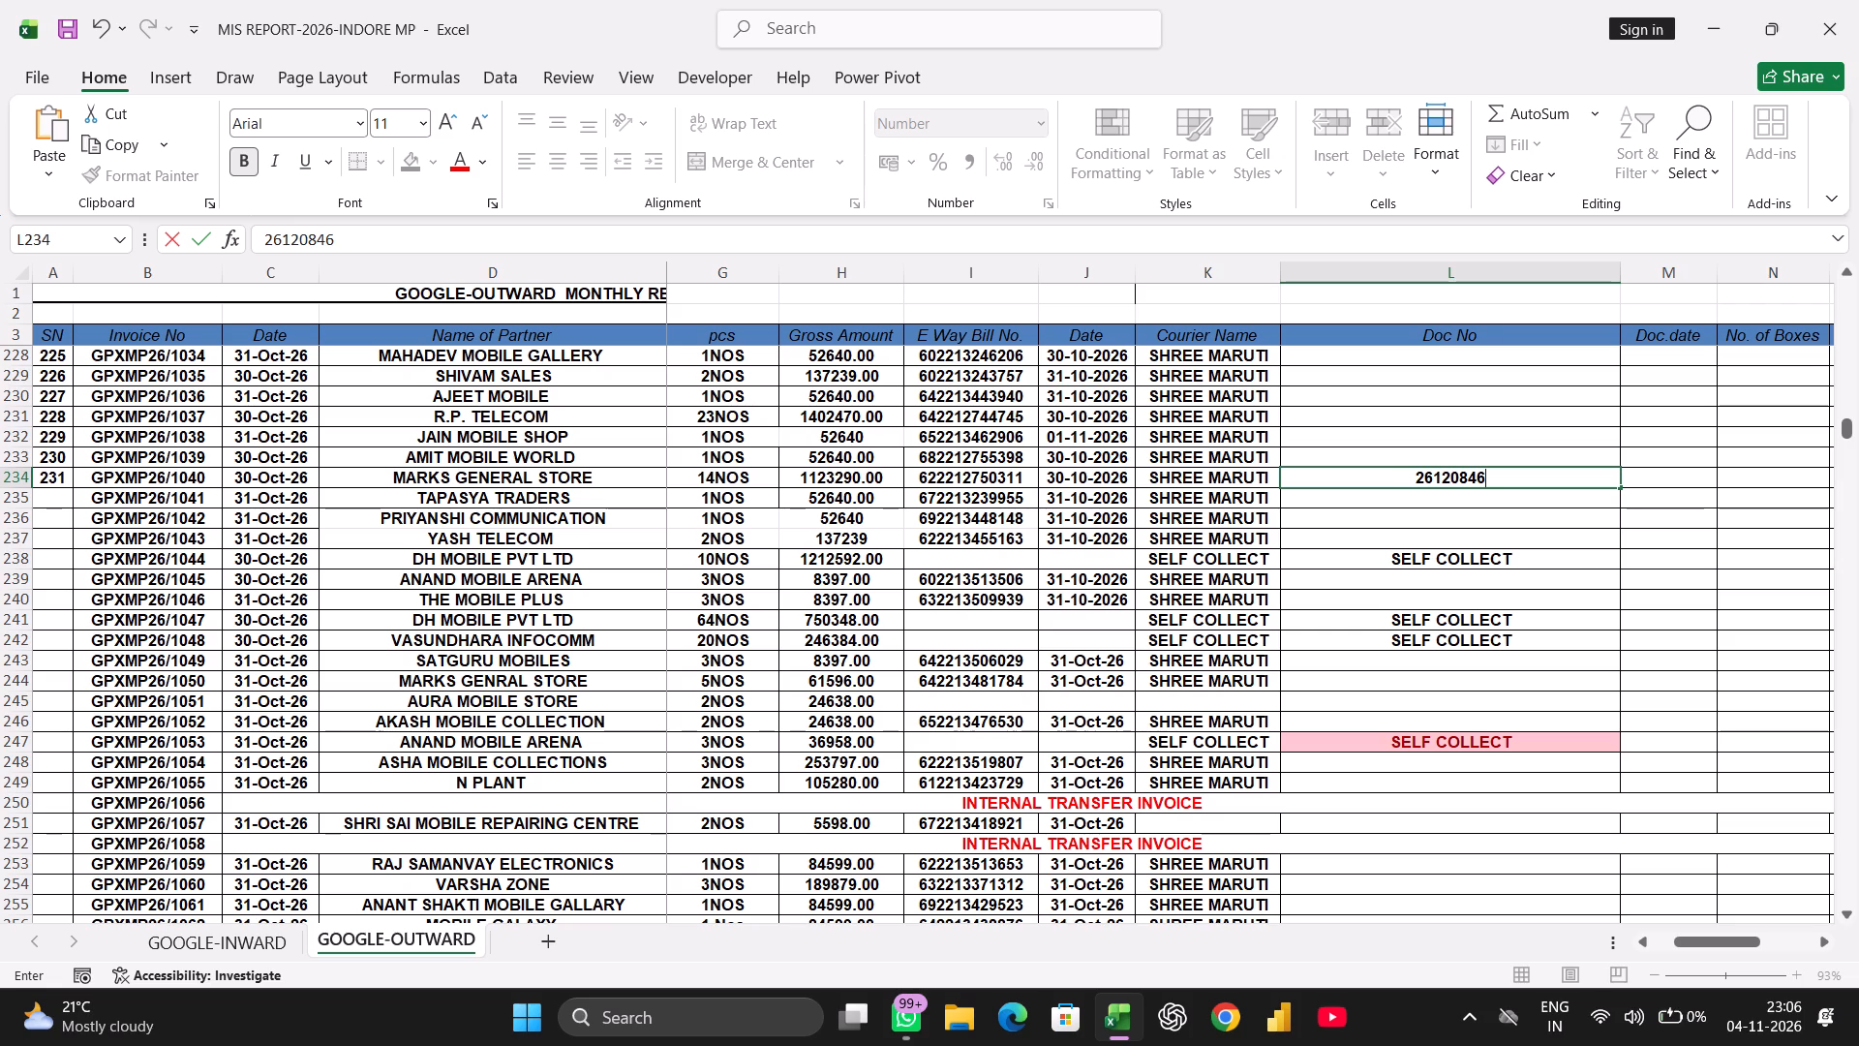
type("962")
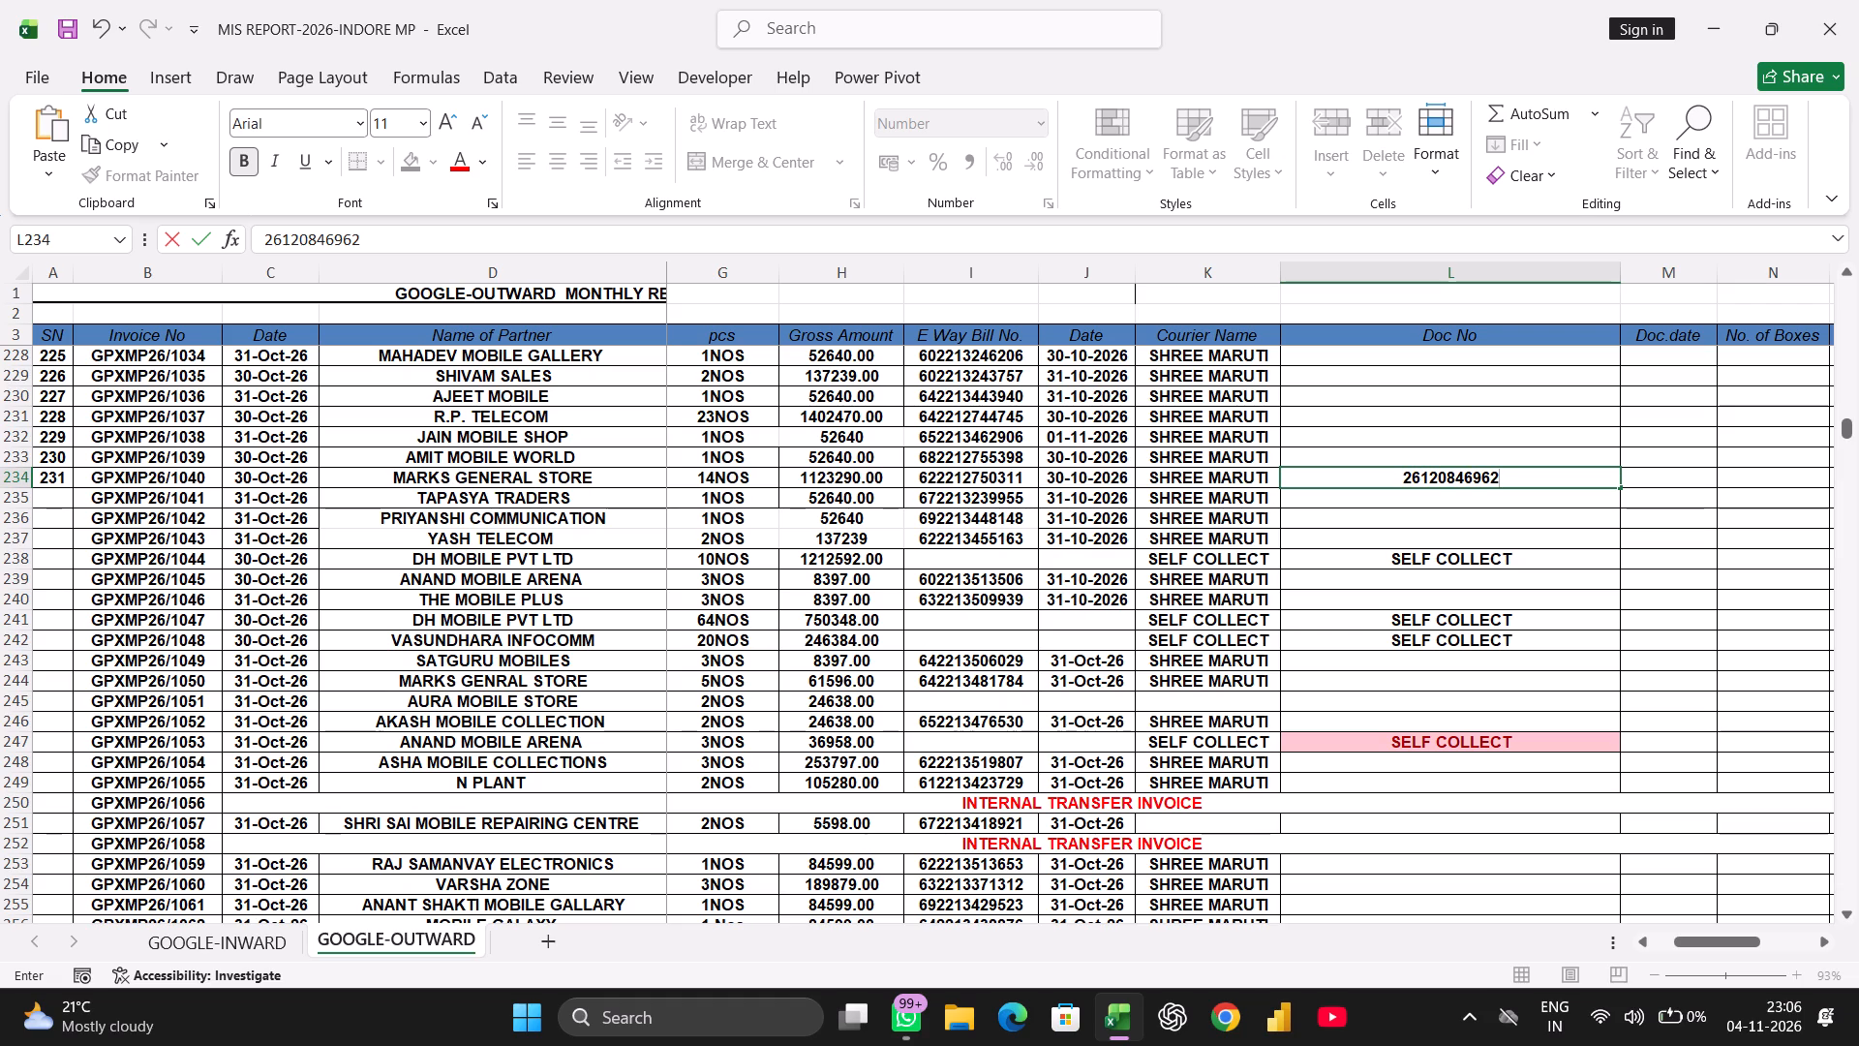
double_click(1415, 685)
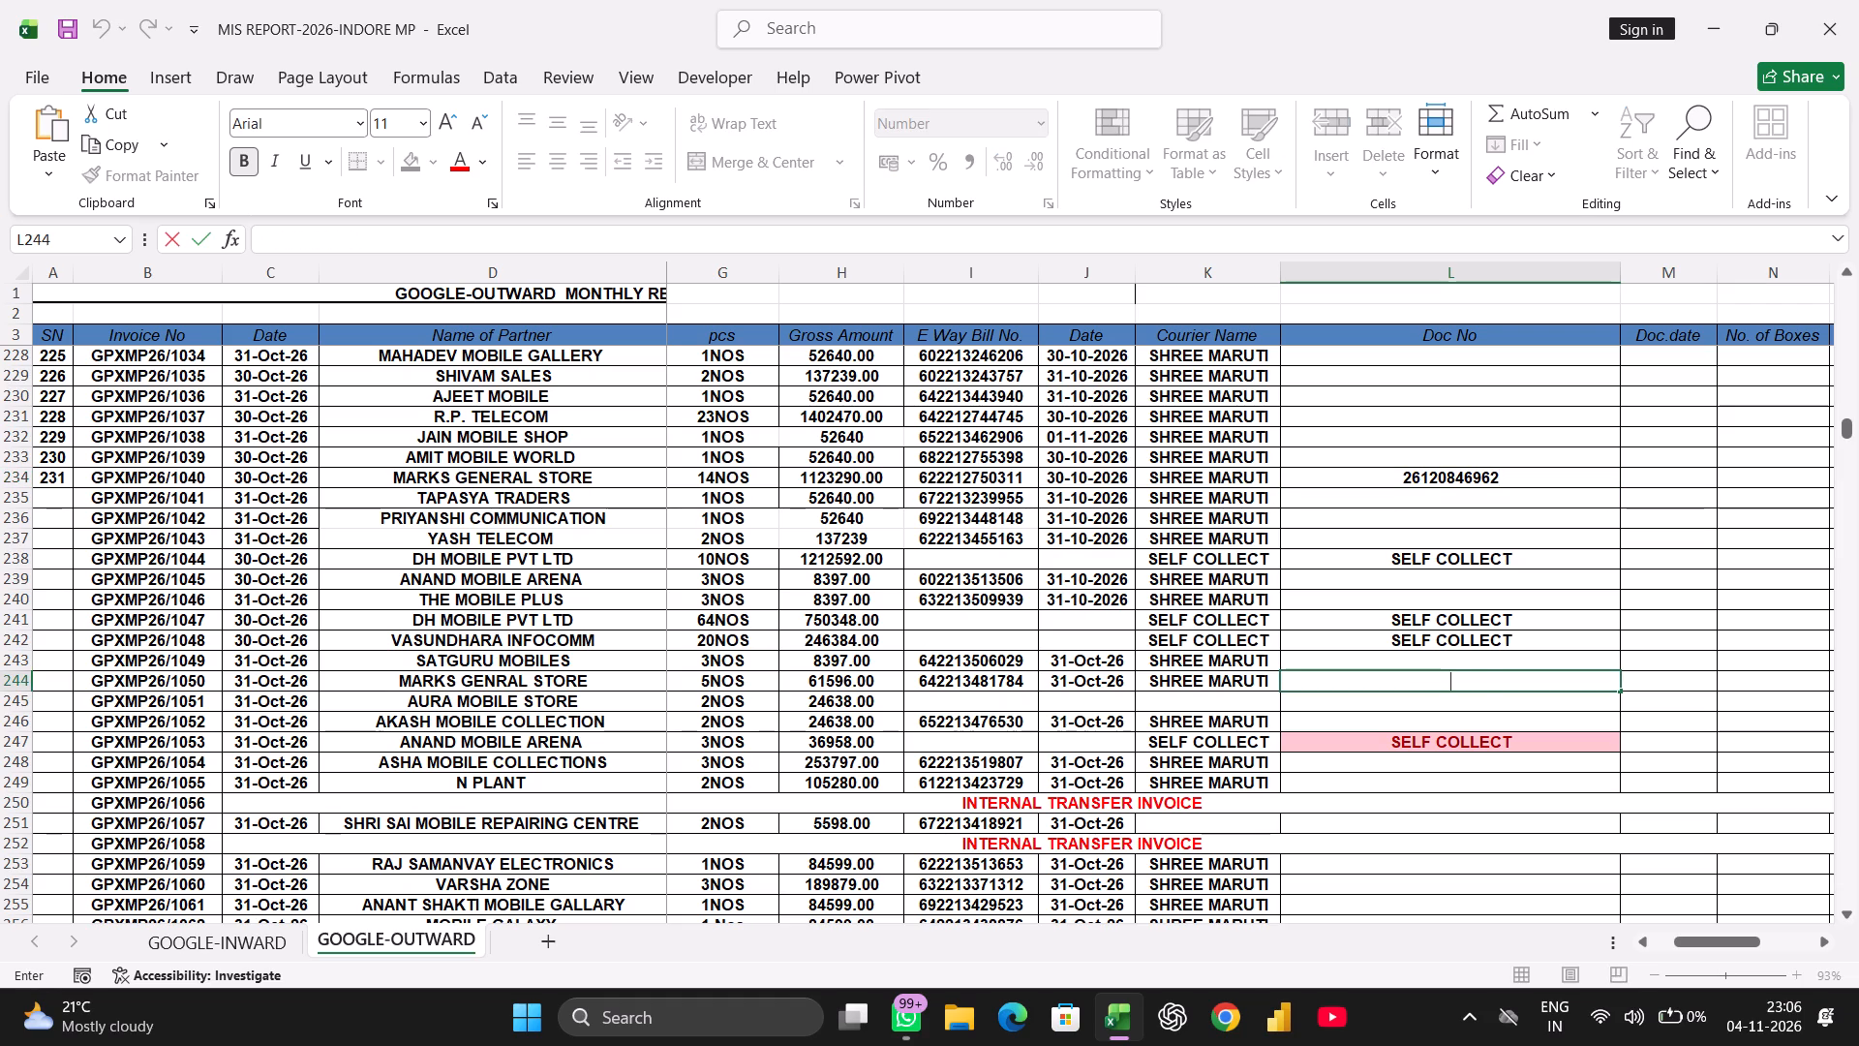
key("ctrl+v")
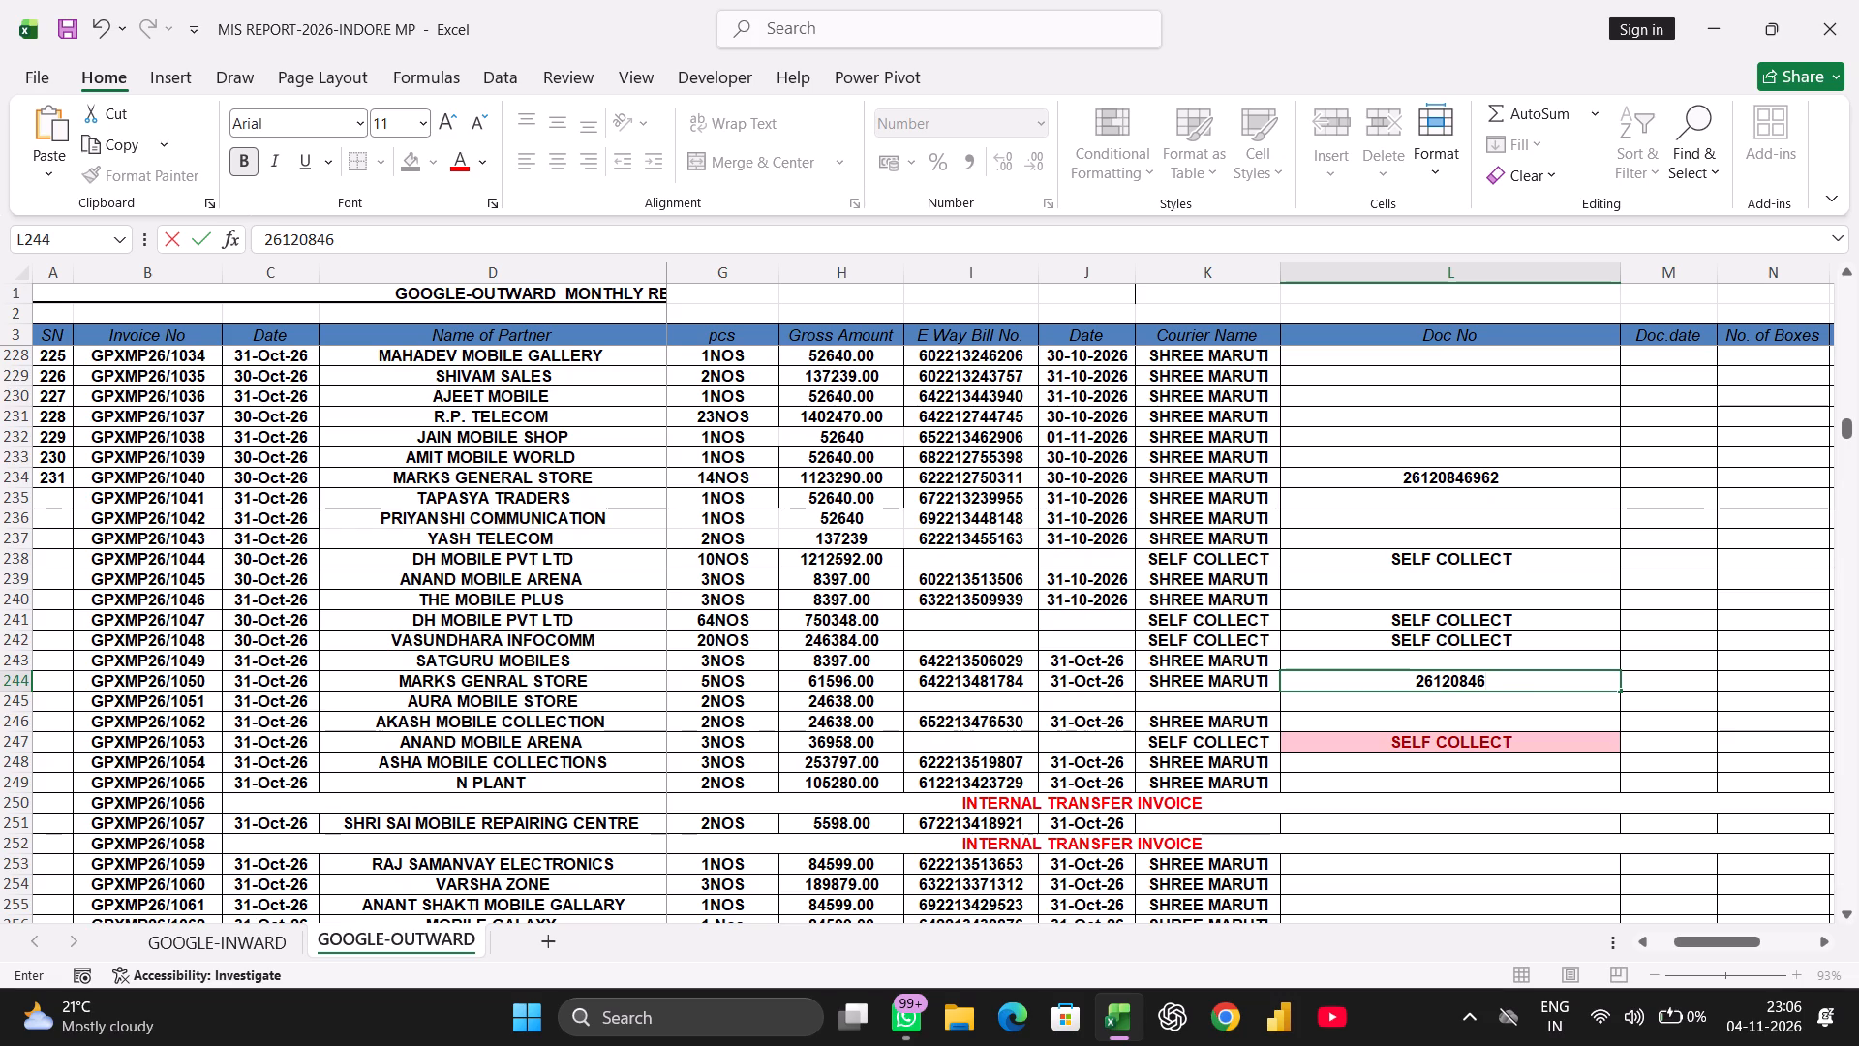
type("963")
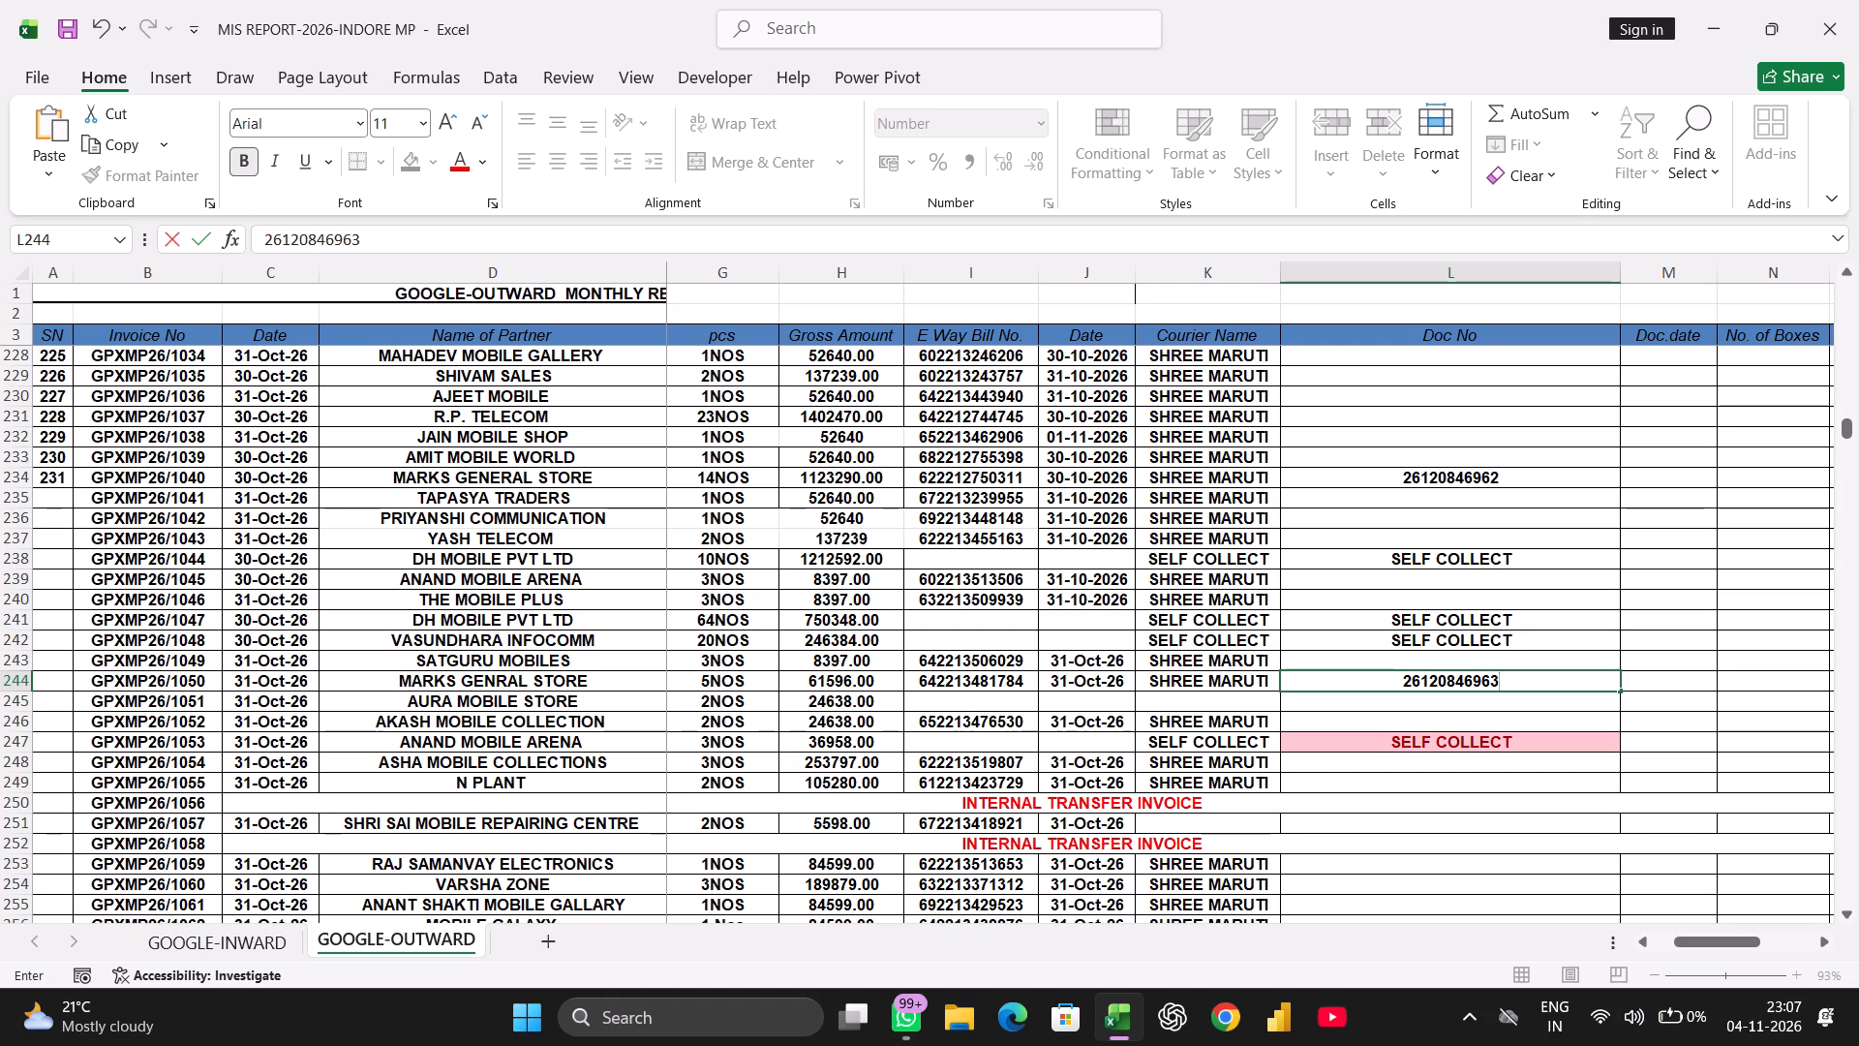
scroll(894, 578, "up", 2)
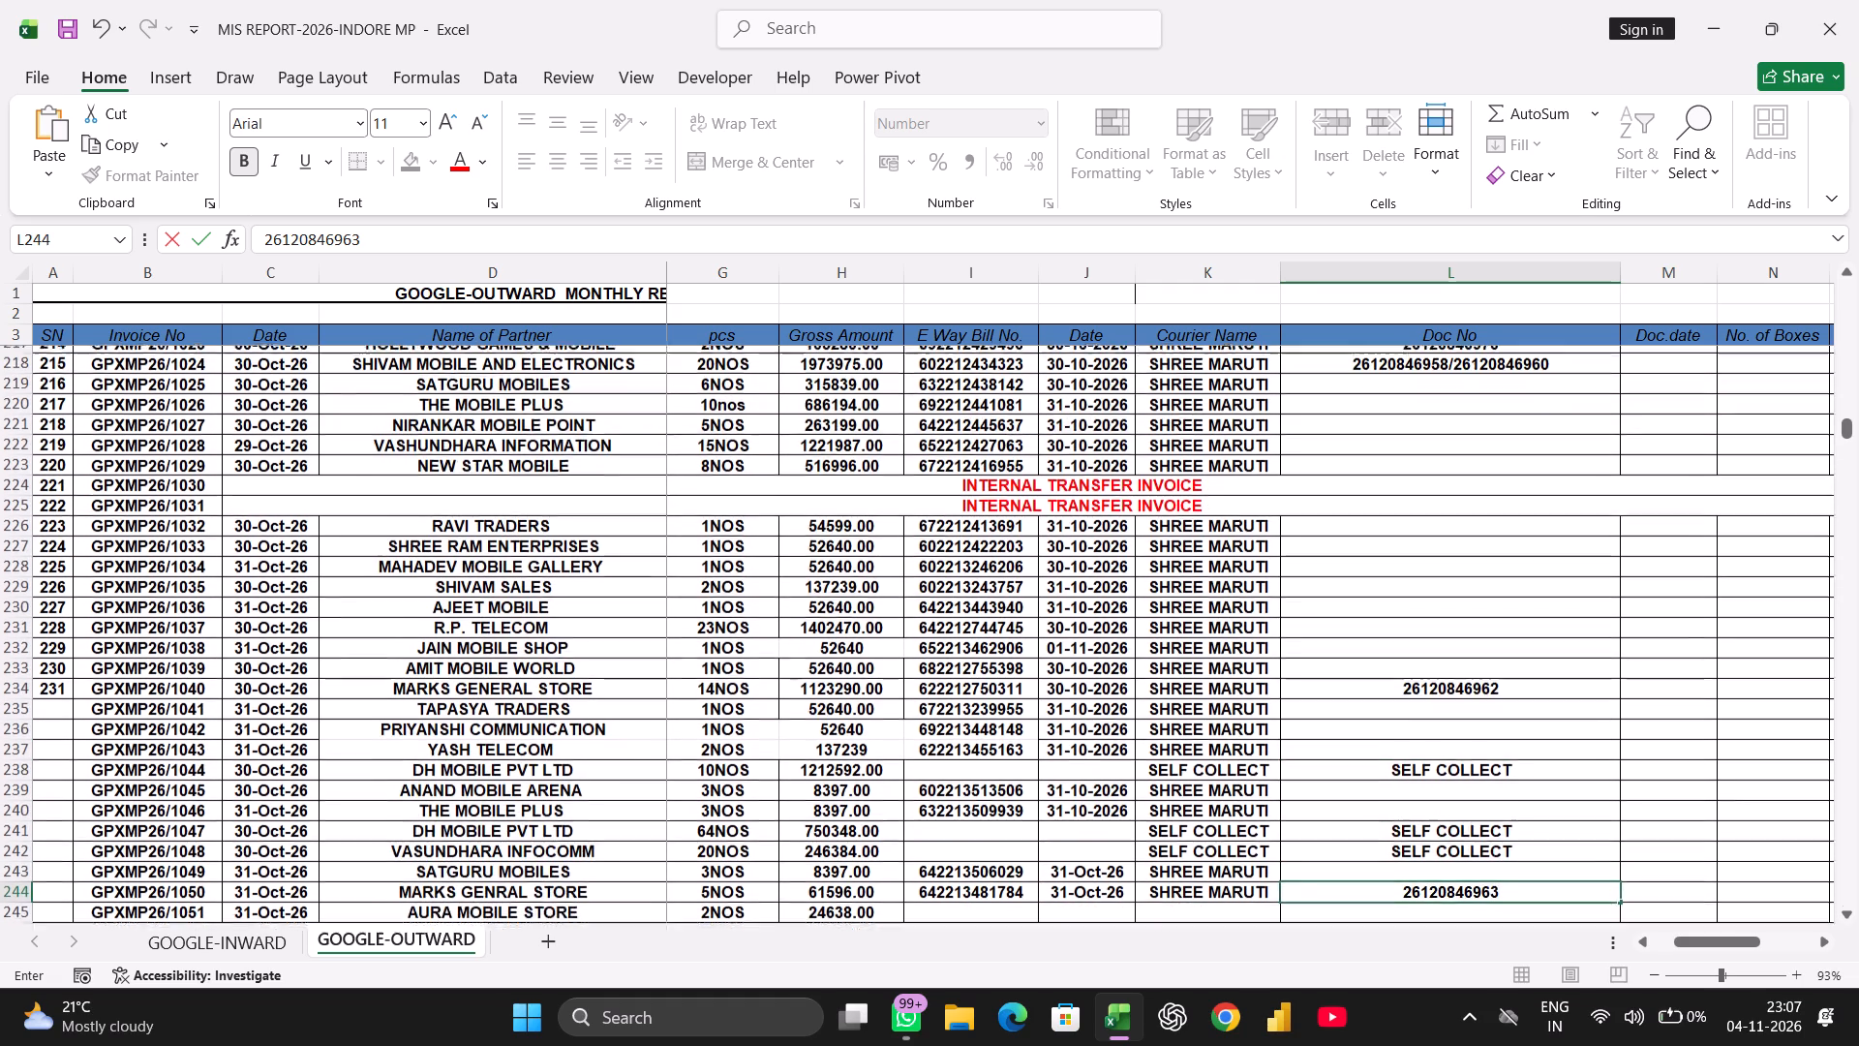
scroll(894, 578, "up", 1)
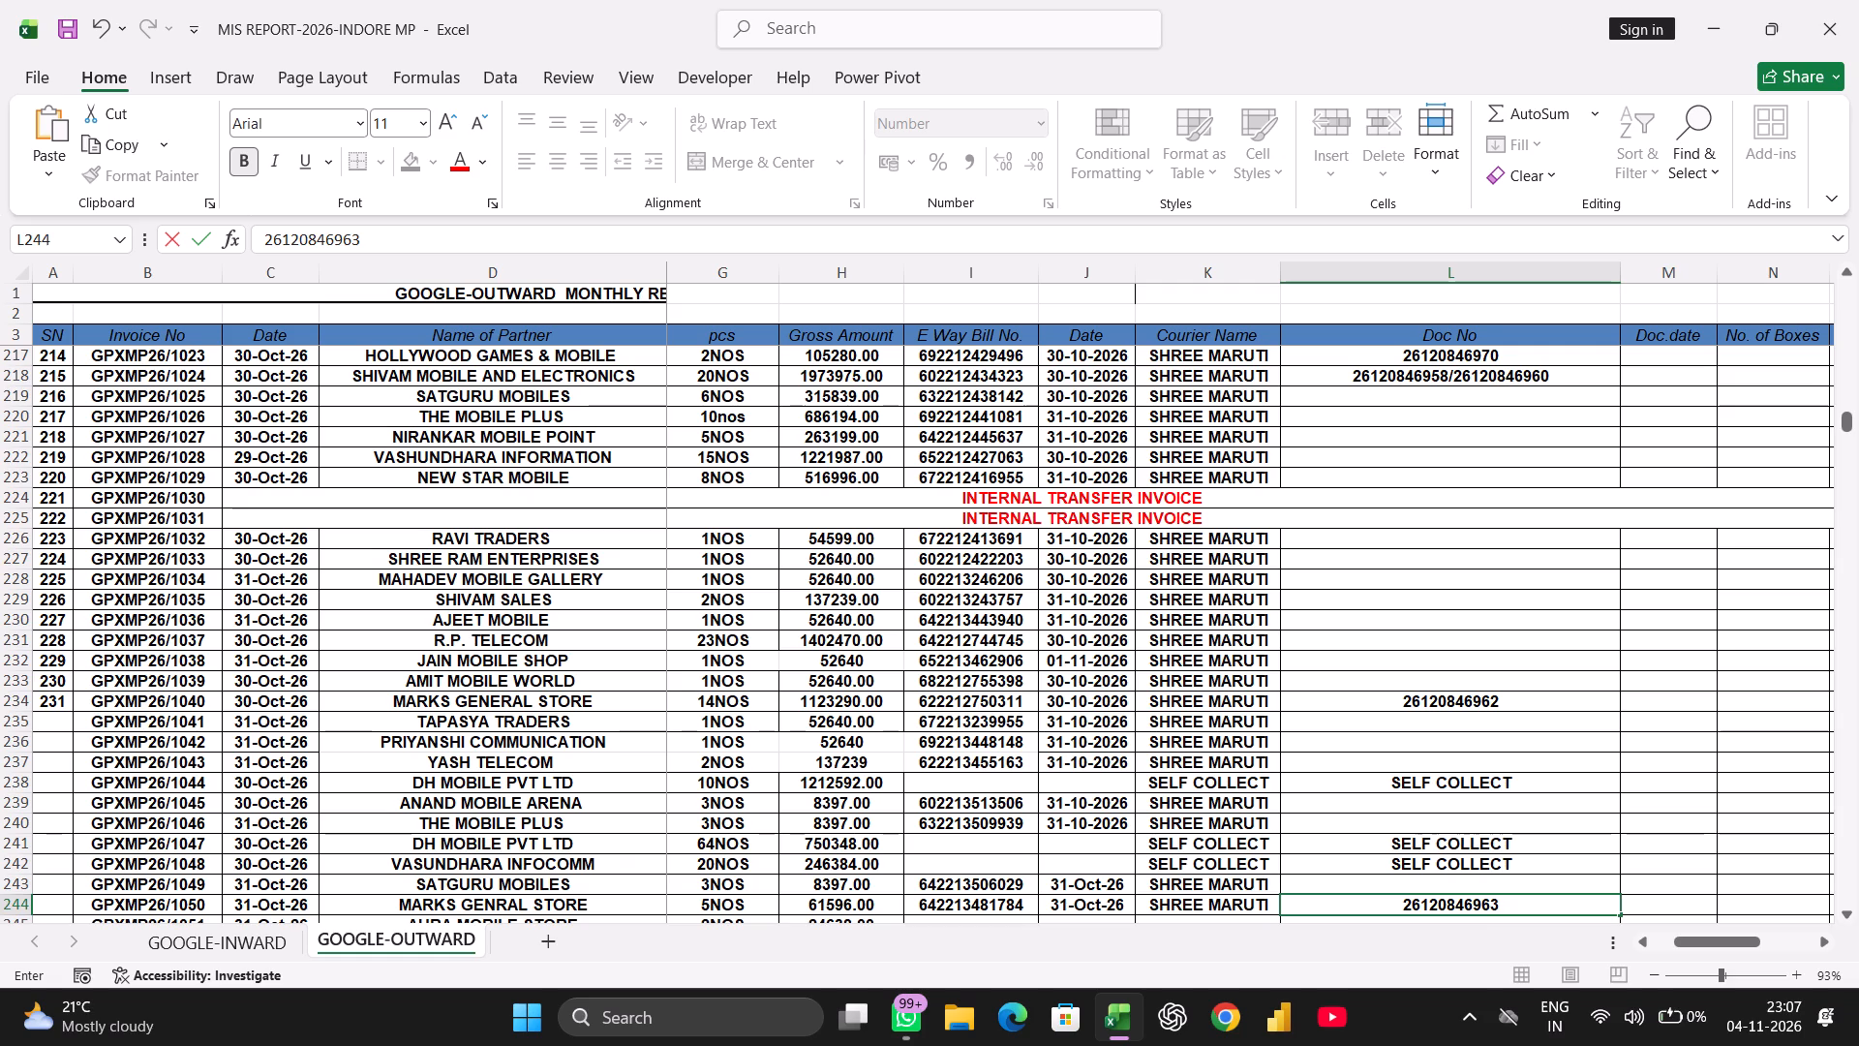
scroll(742, 593, "down", 1)
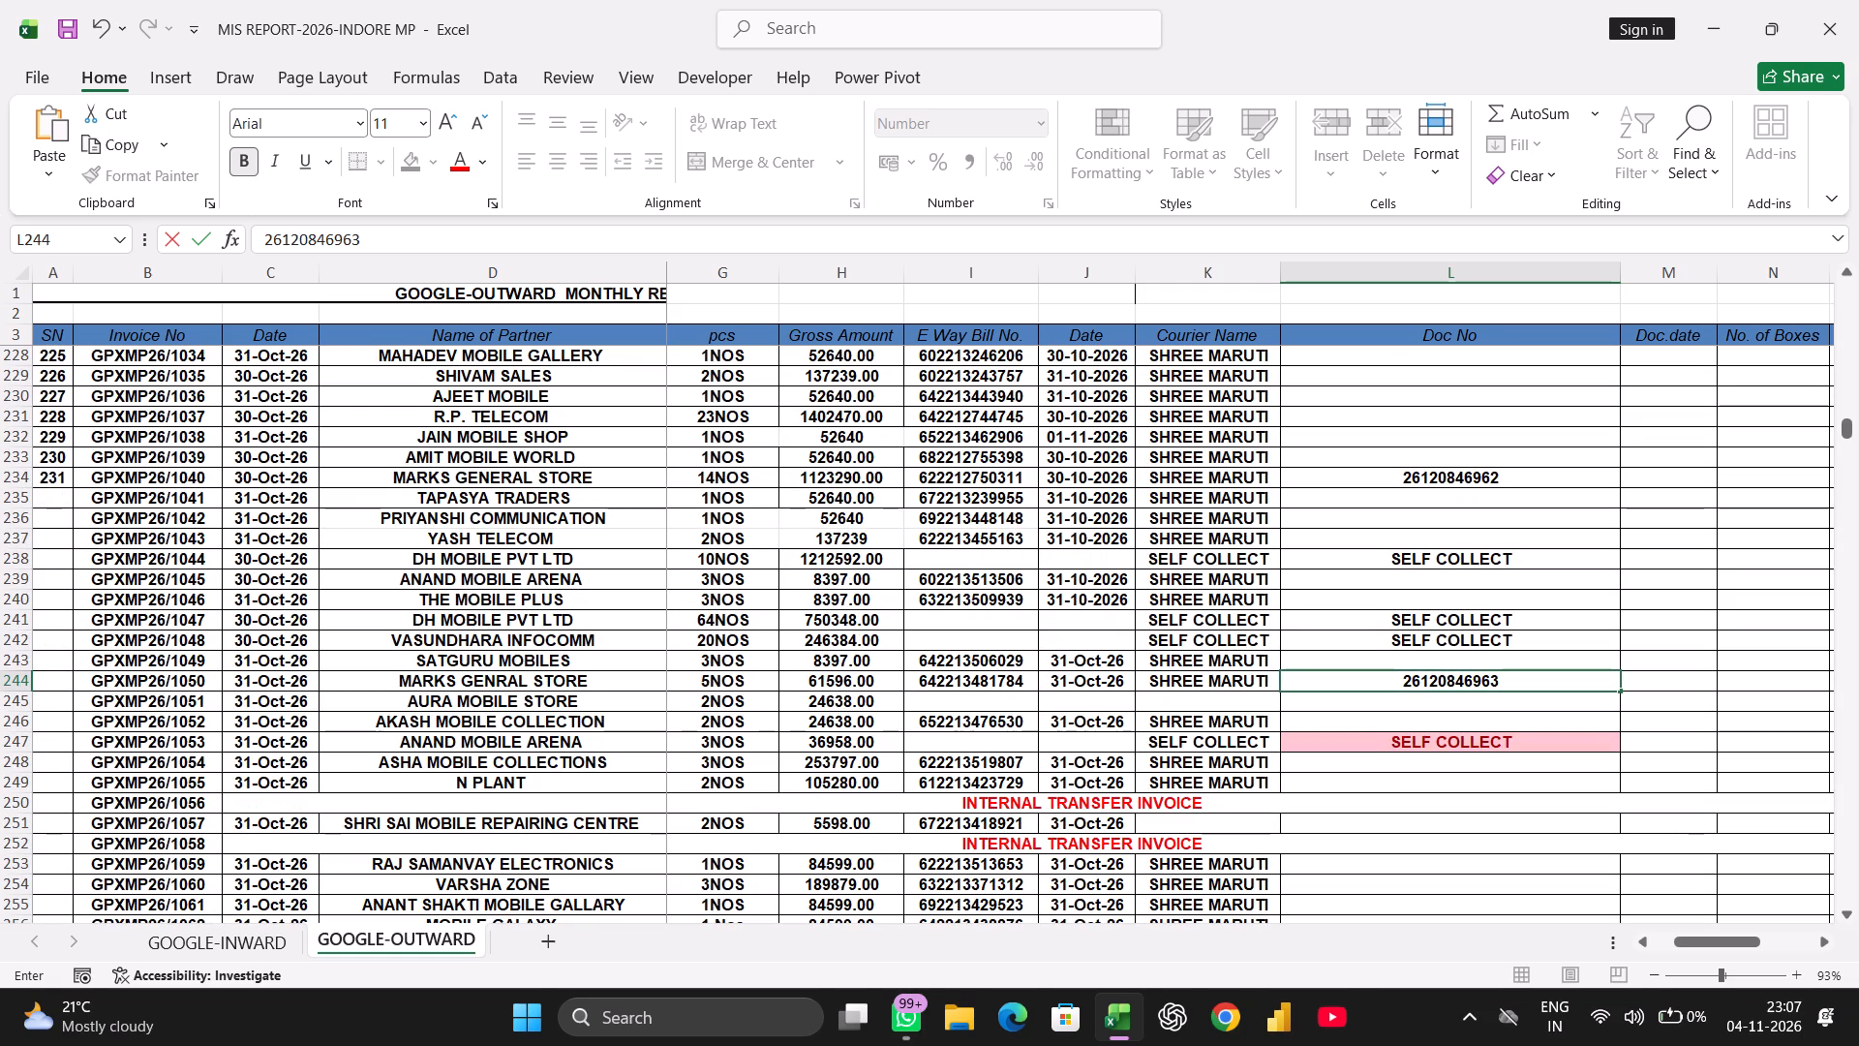
double_click(1394, 658)
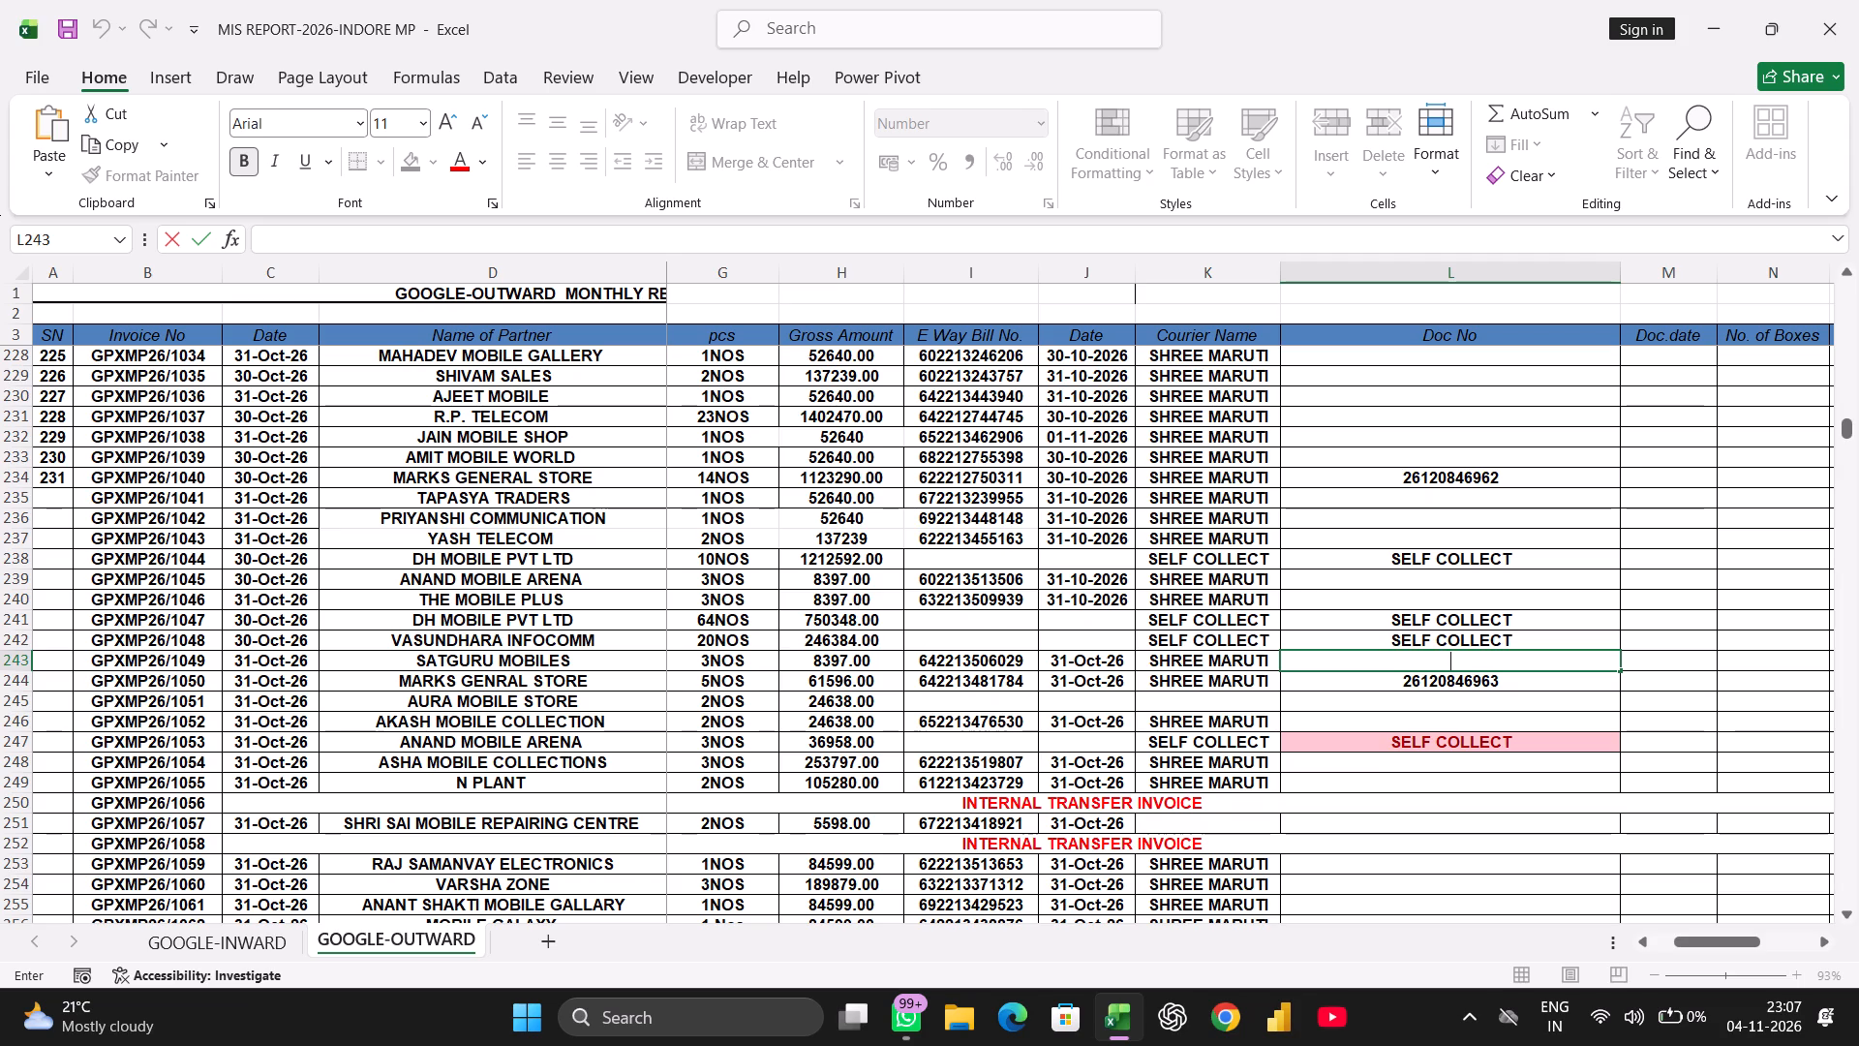
key("ctrl+v")
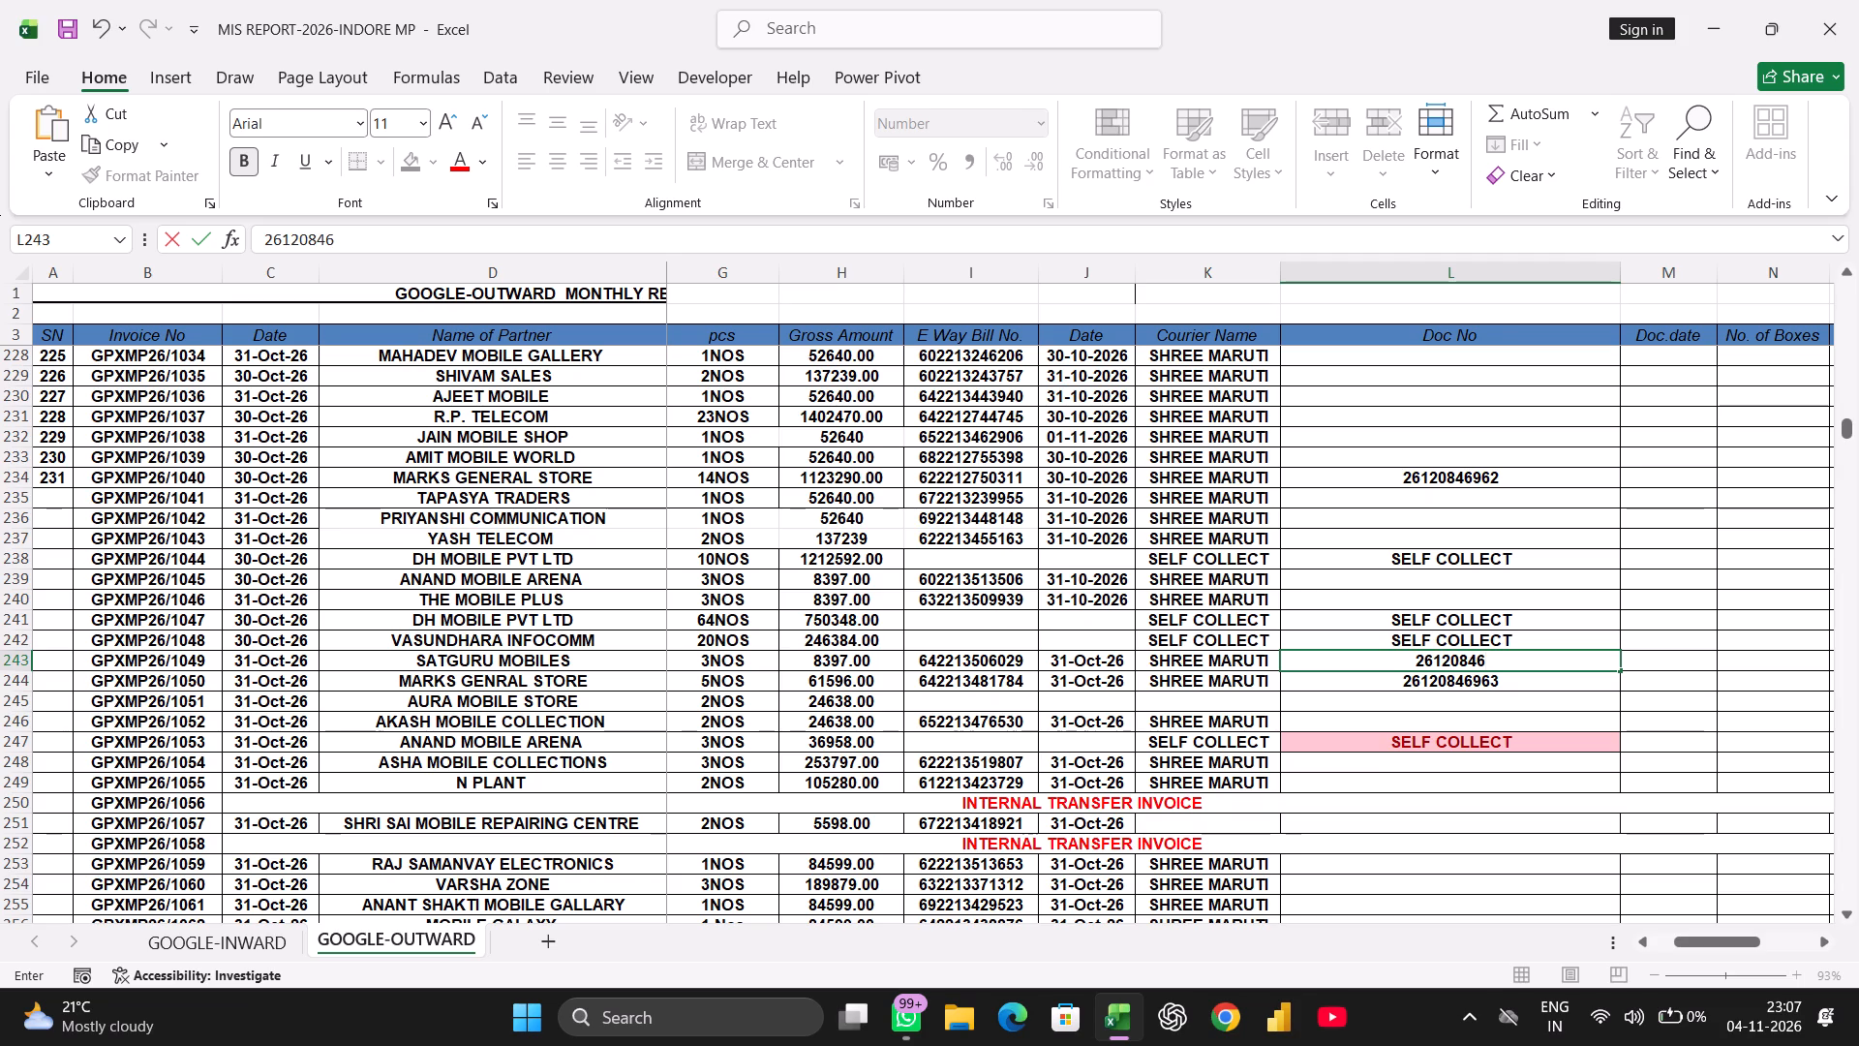
type("957")
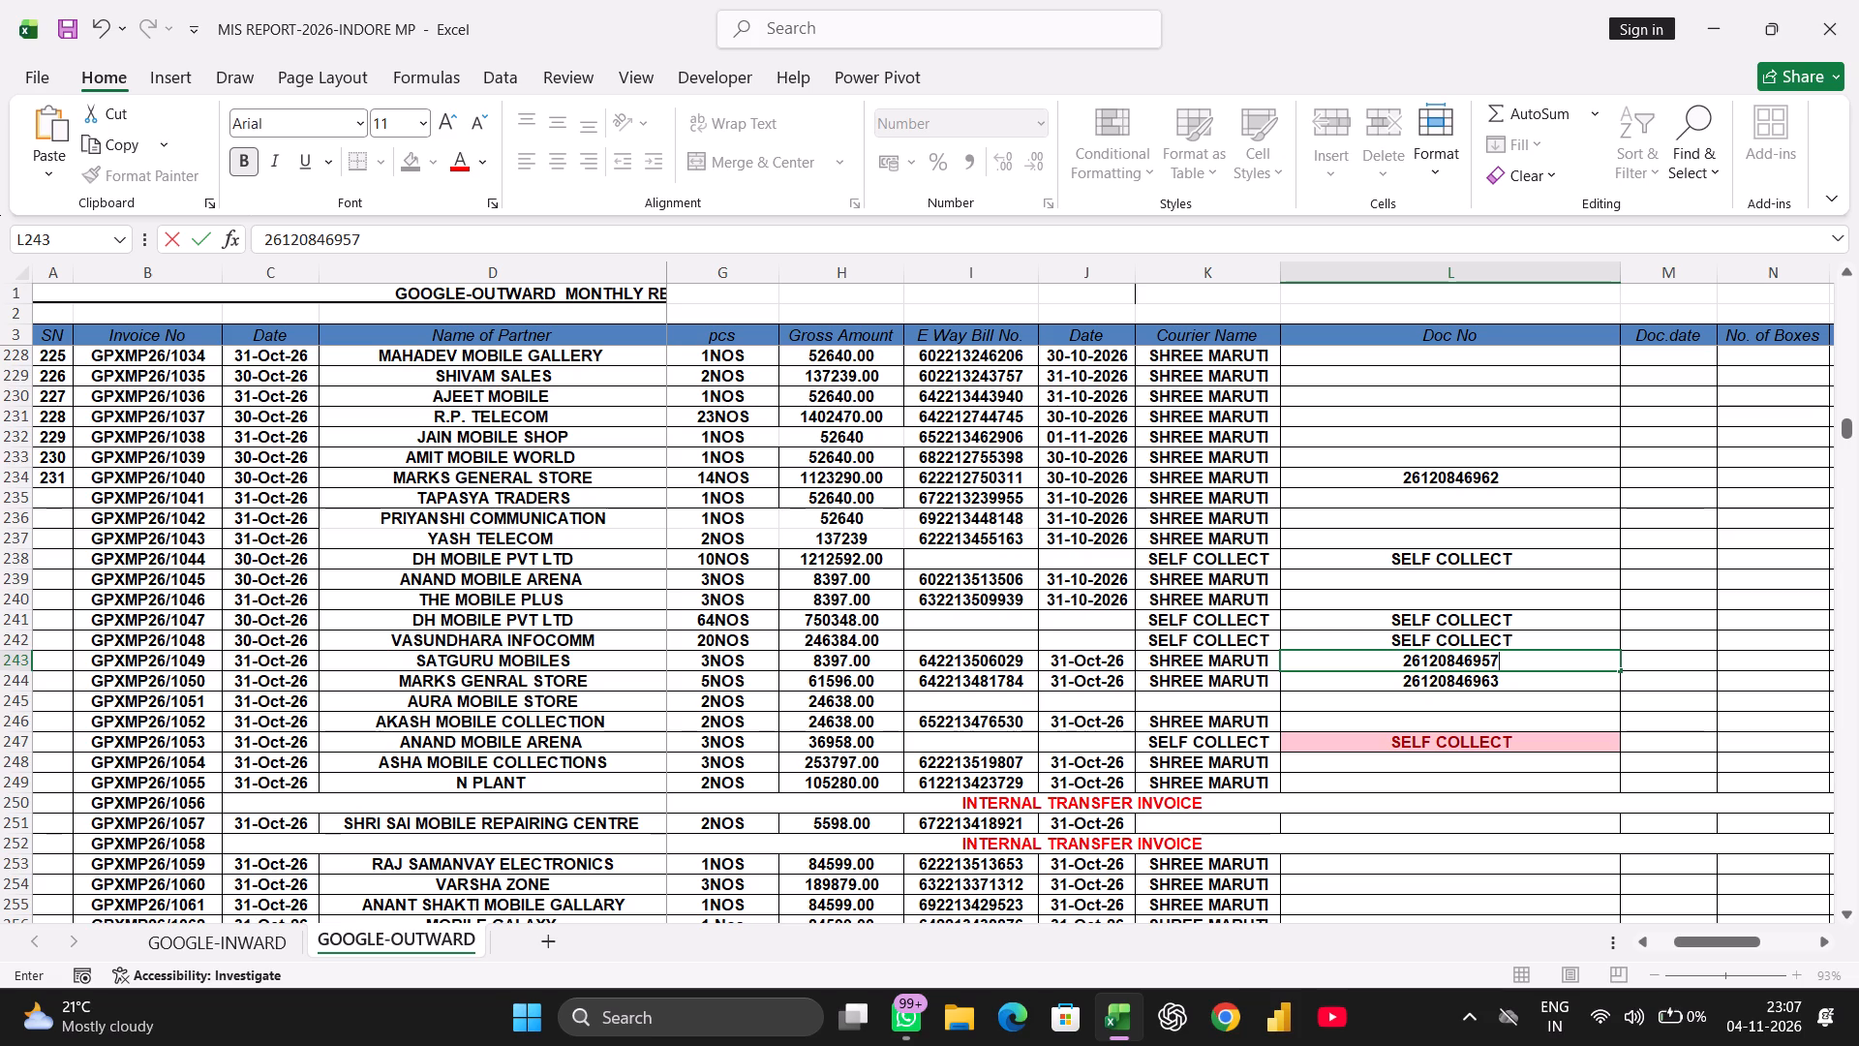
scroll(497, 570, "up", 4)
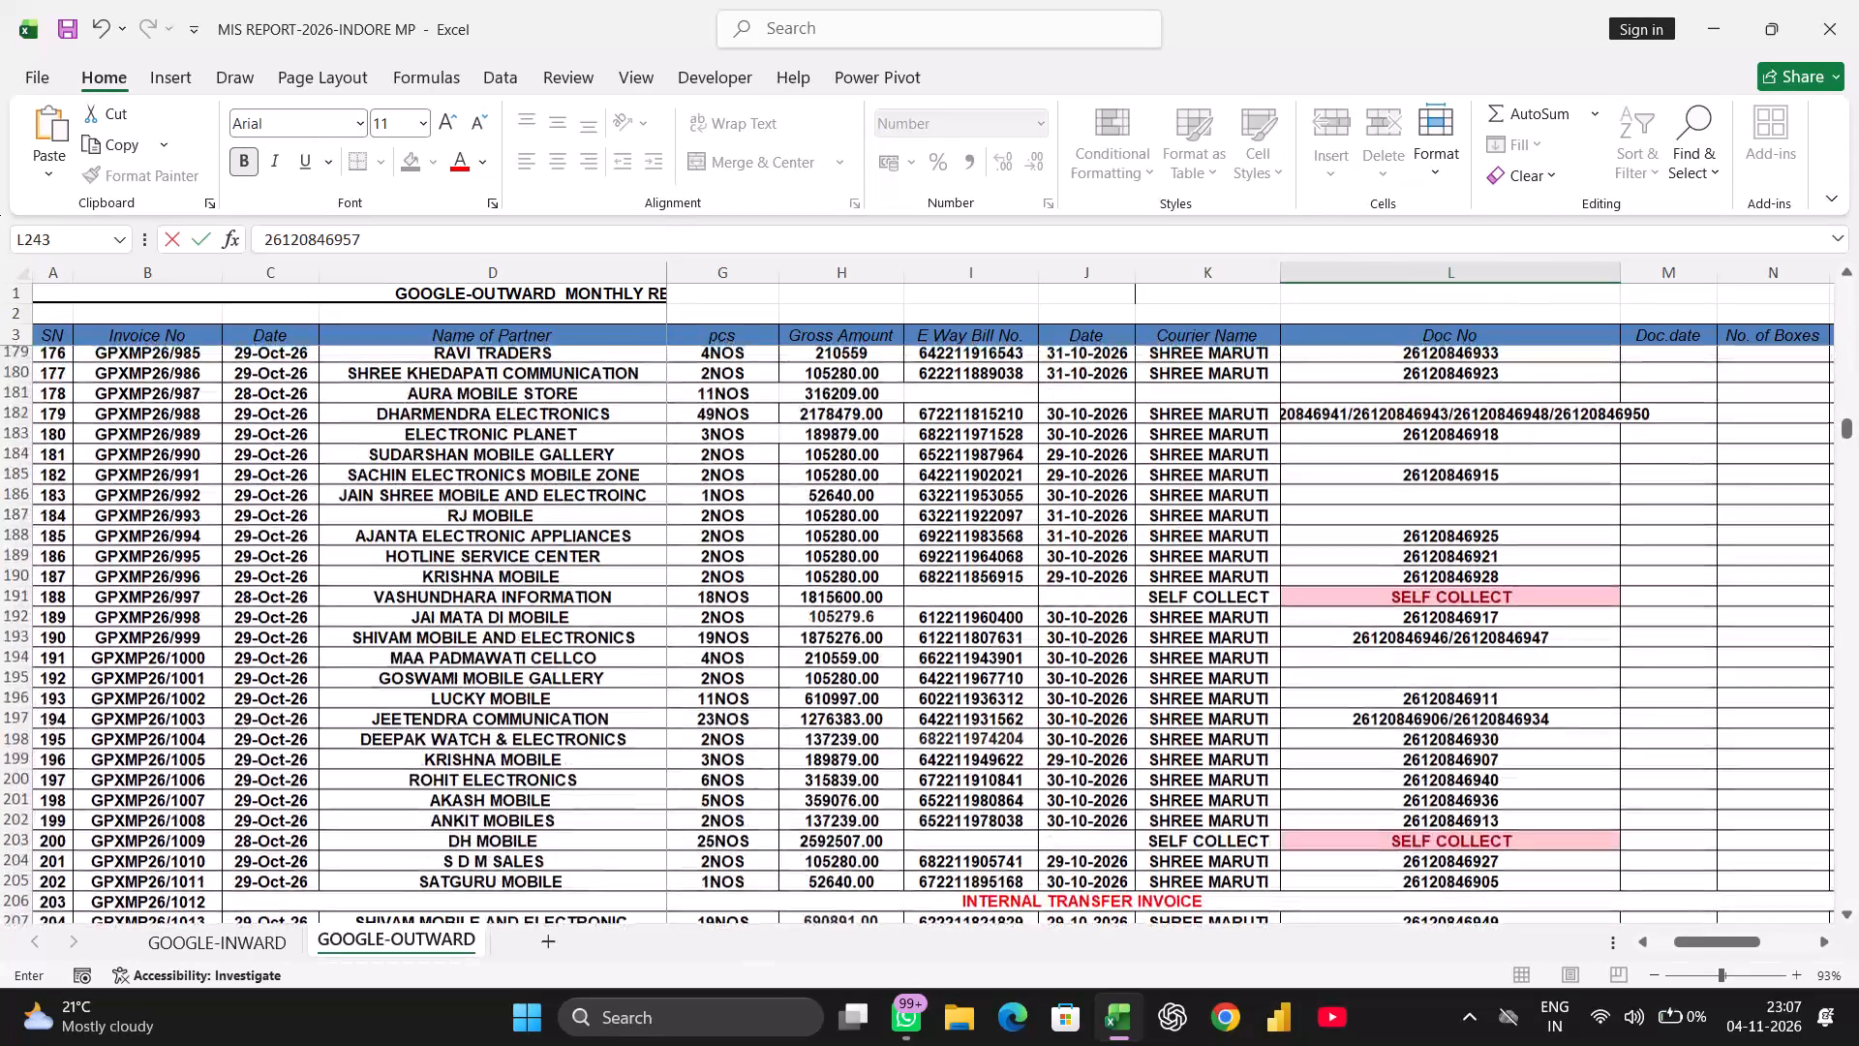
scroll(497, 570, "down", 3)
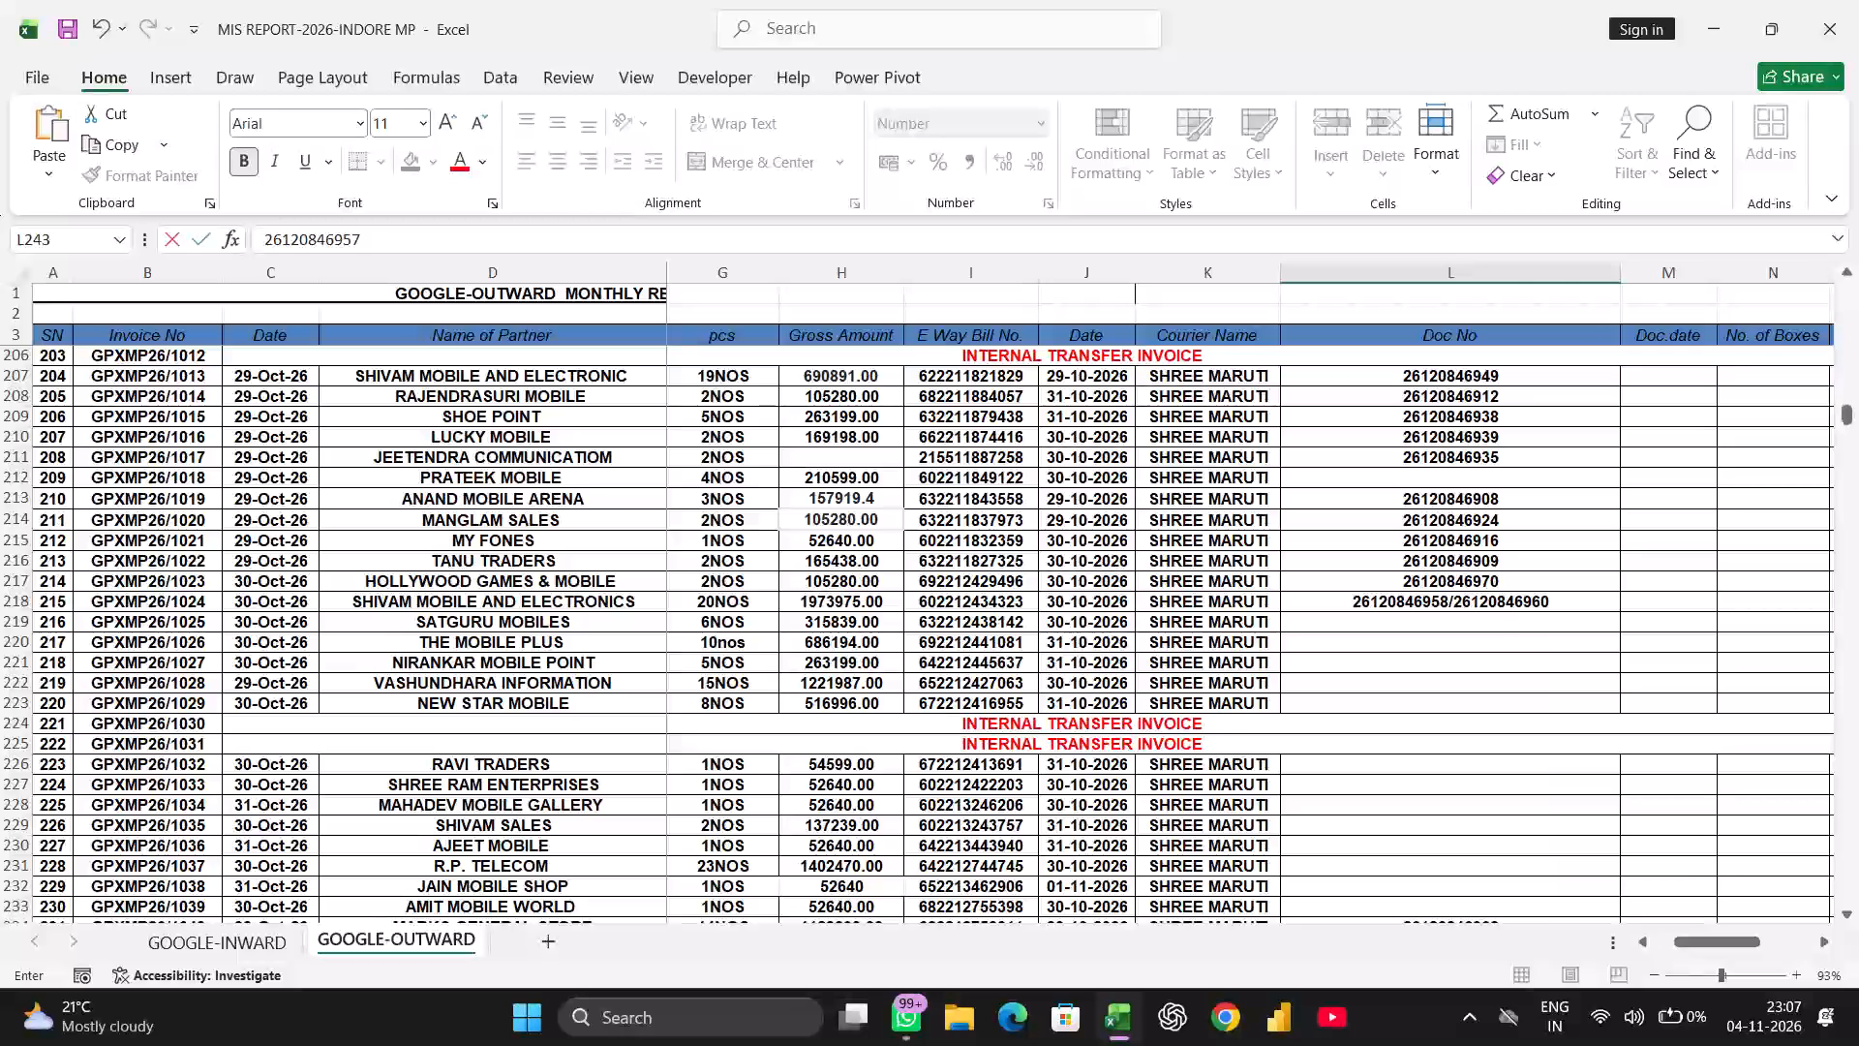
double_click(1409, 706)
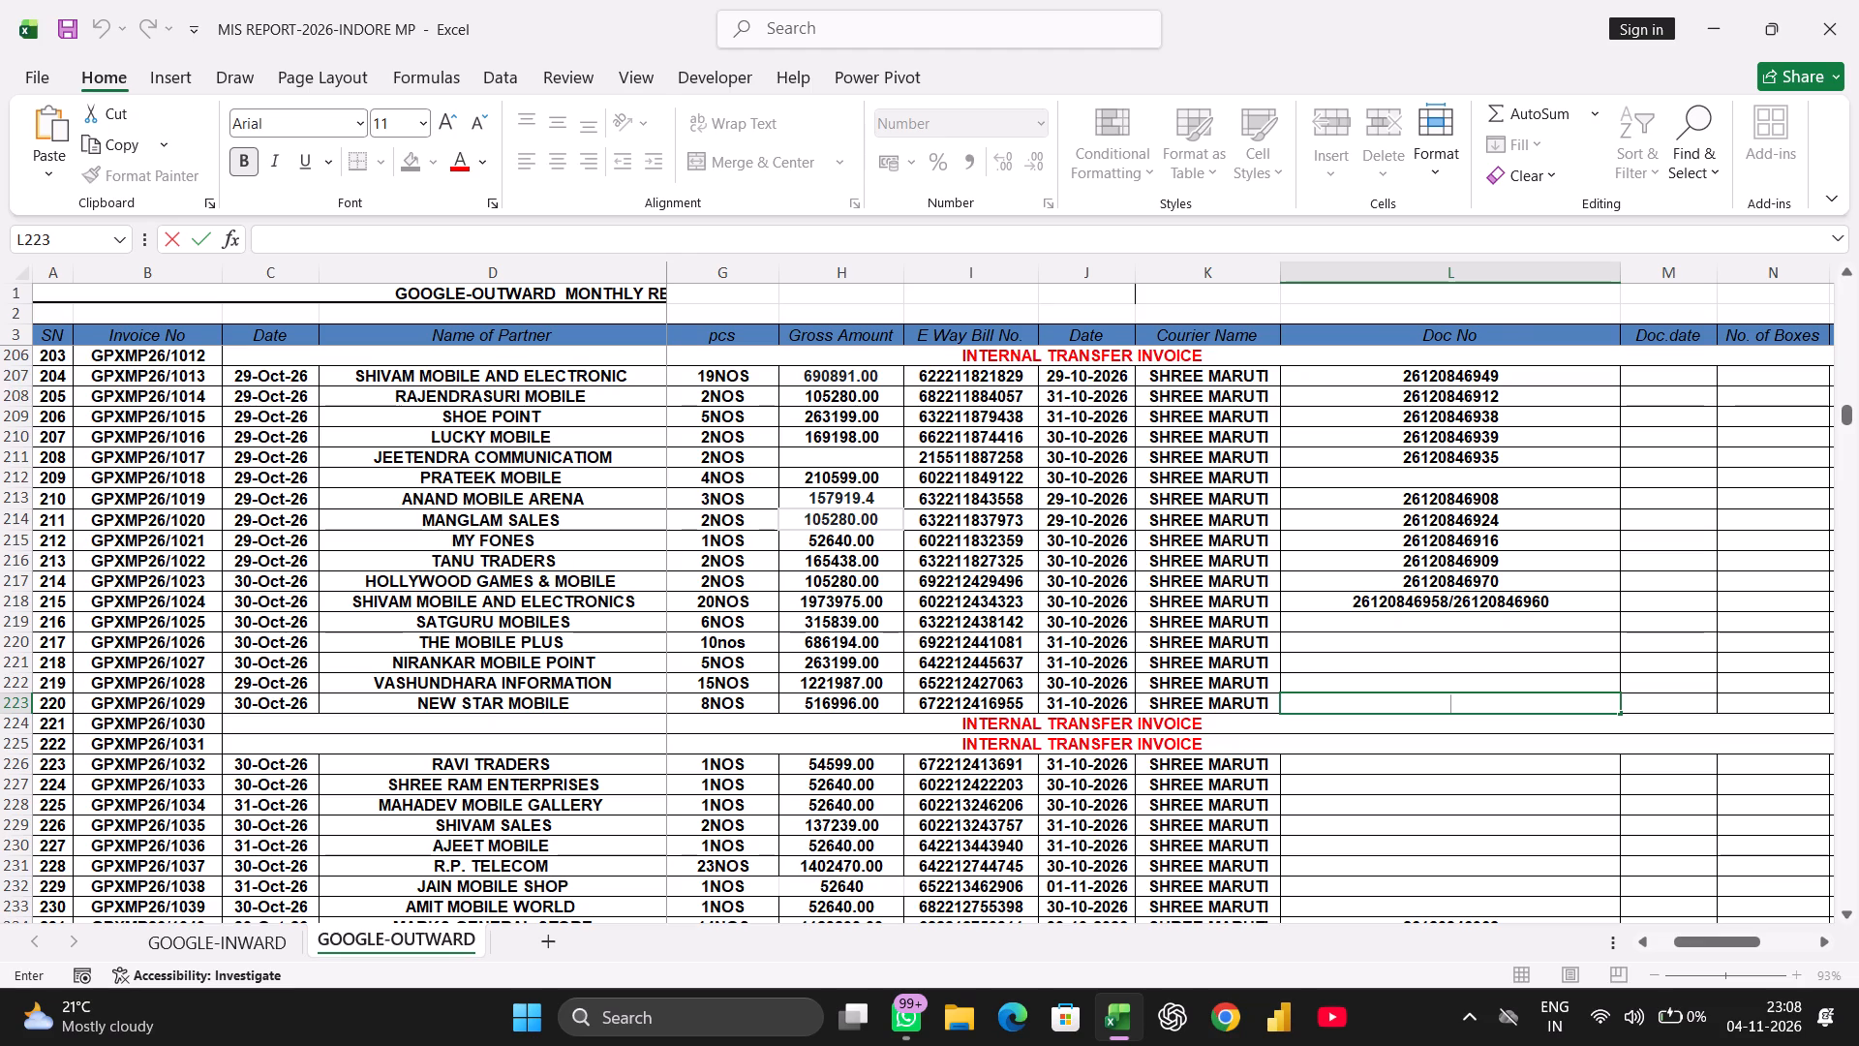
key("ctrl+v")
type("953")
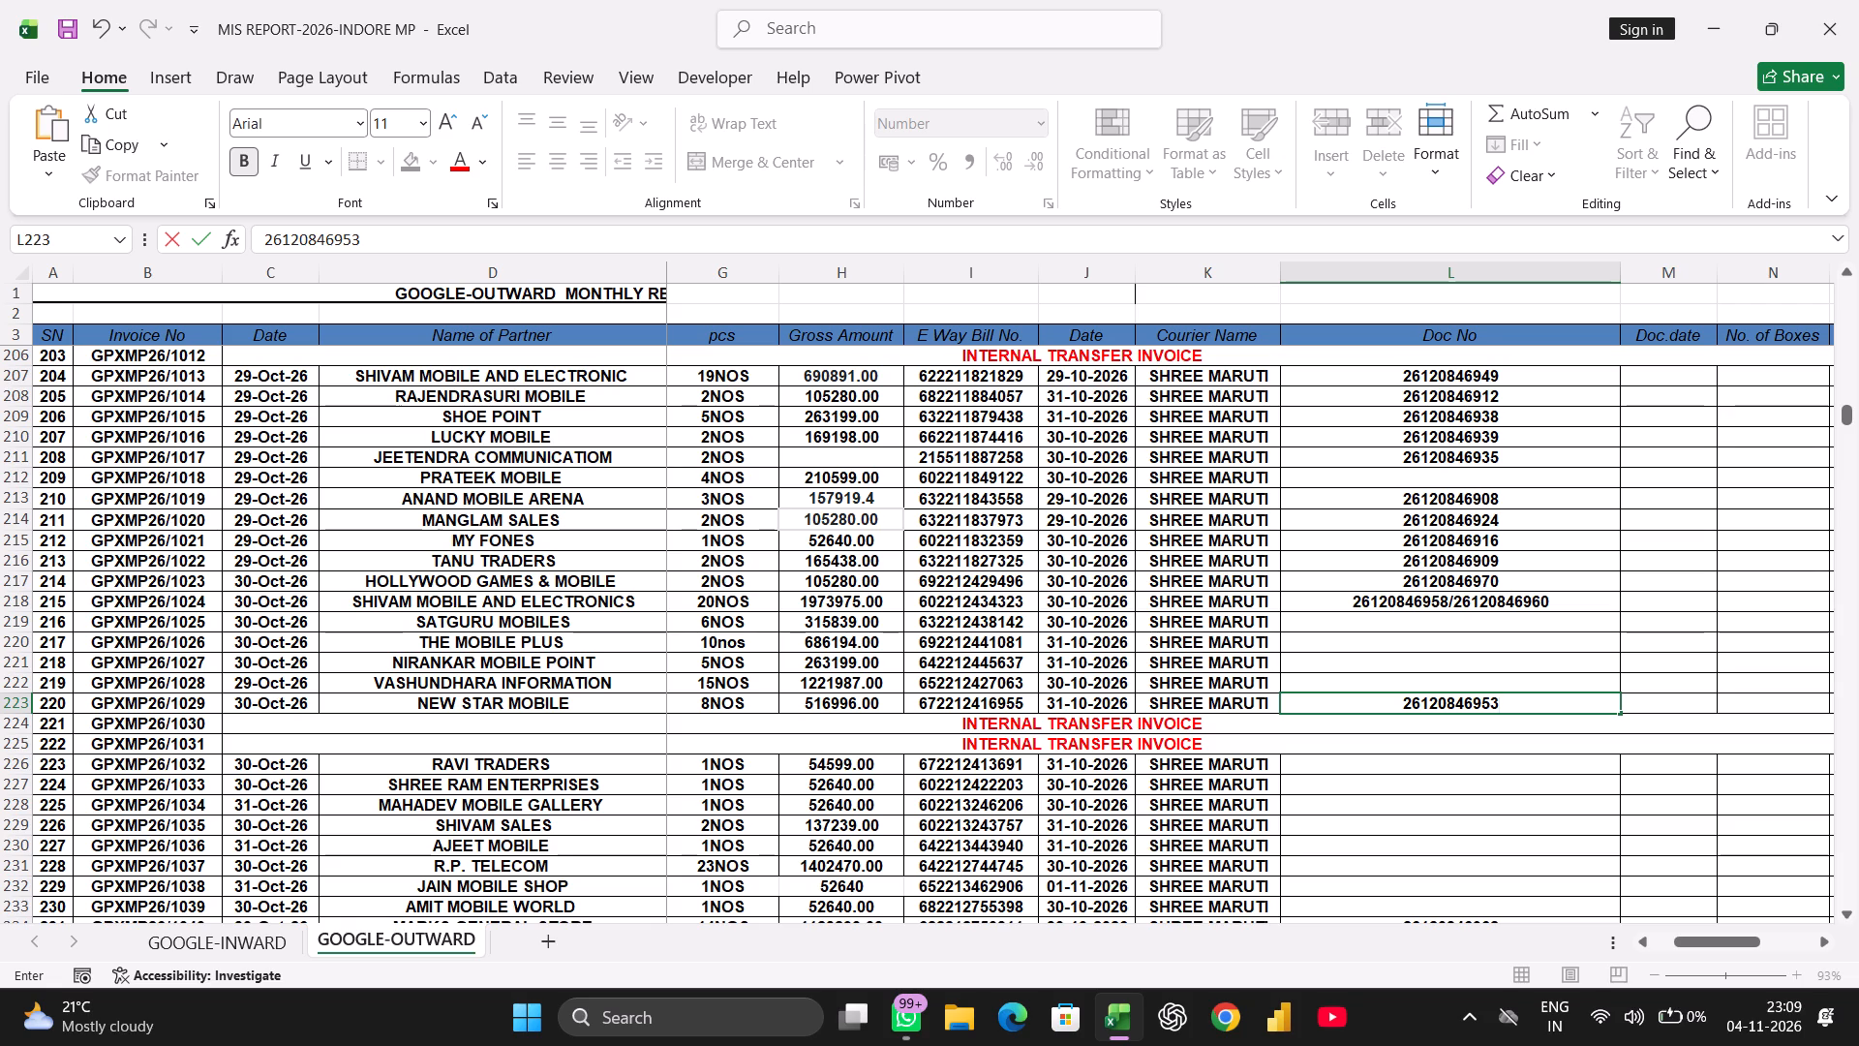
scroll(955, 768, "right", 4)
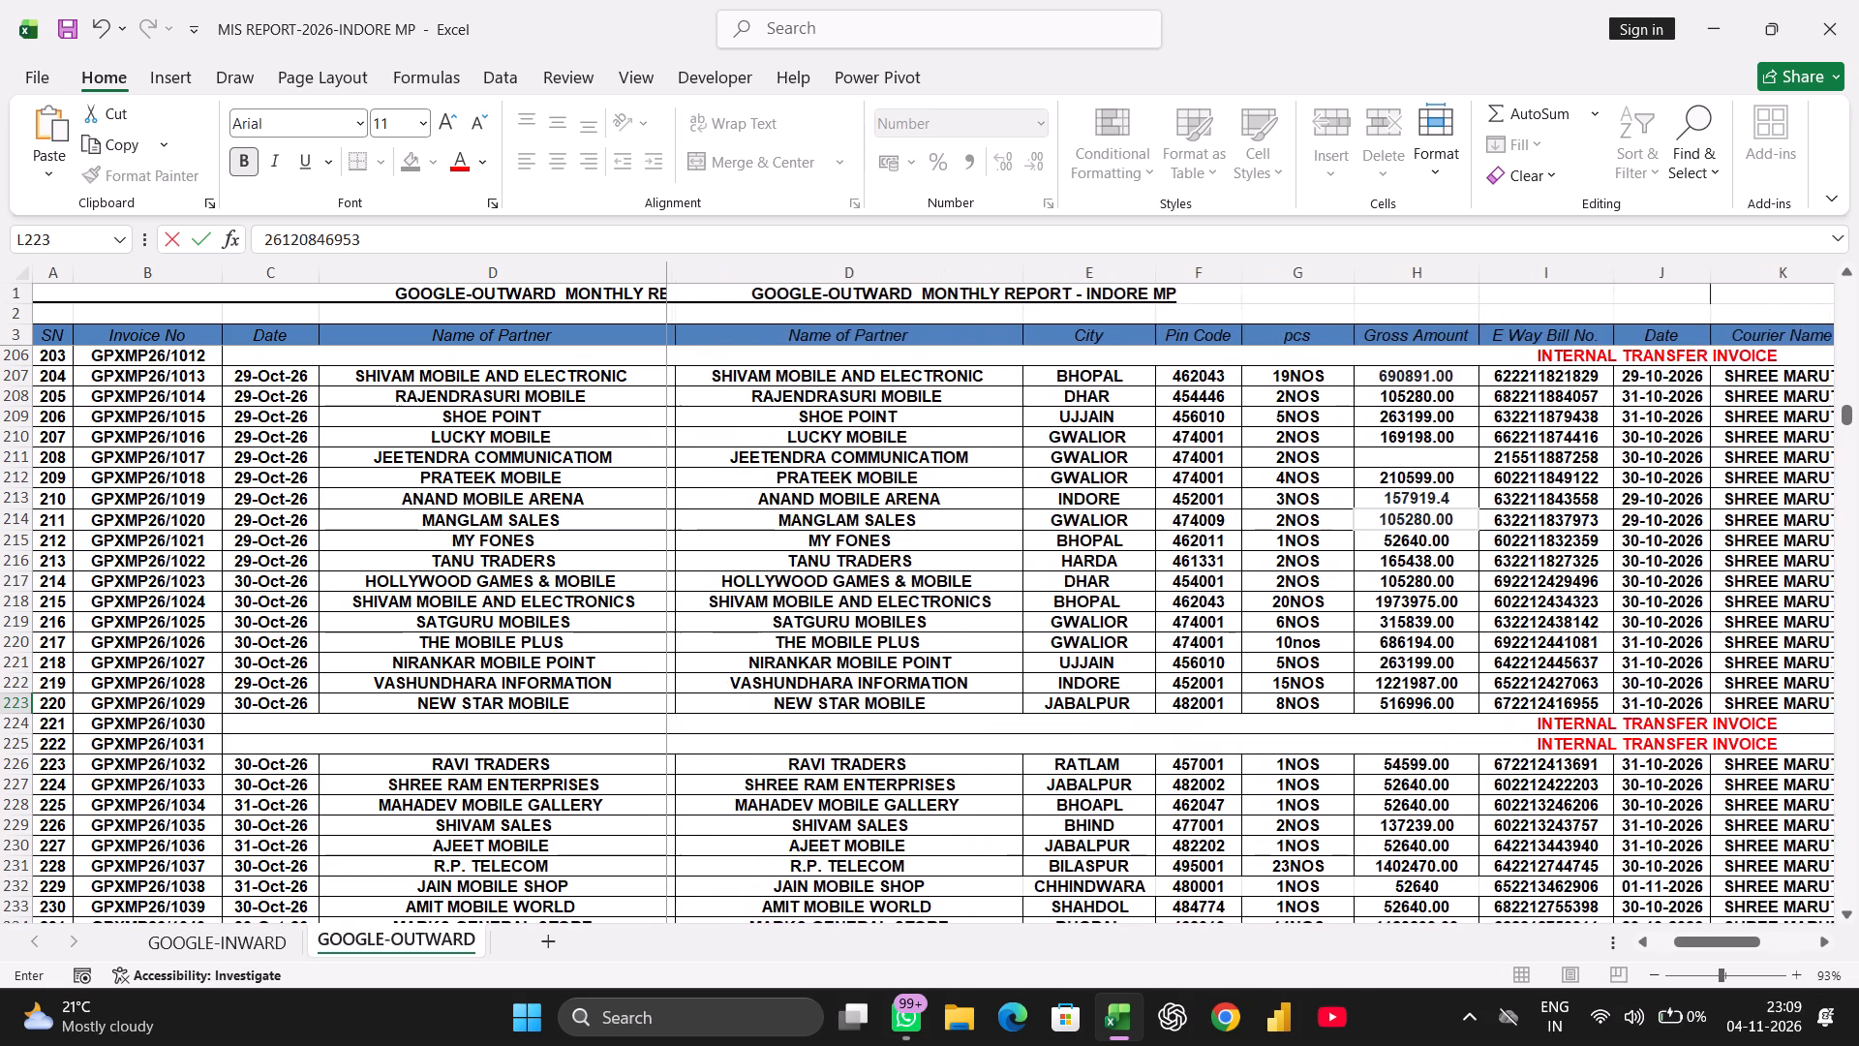
scroll(955, 768, "right", 2)
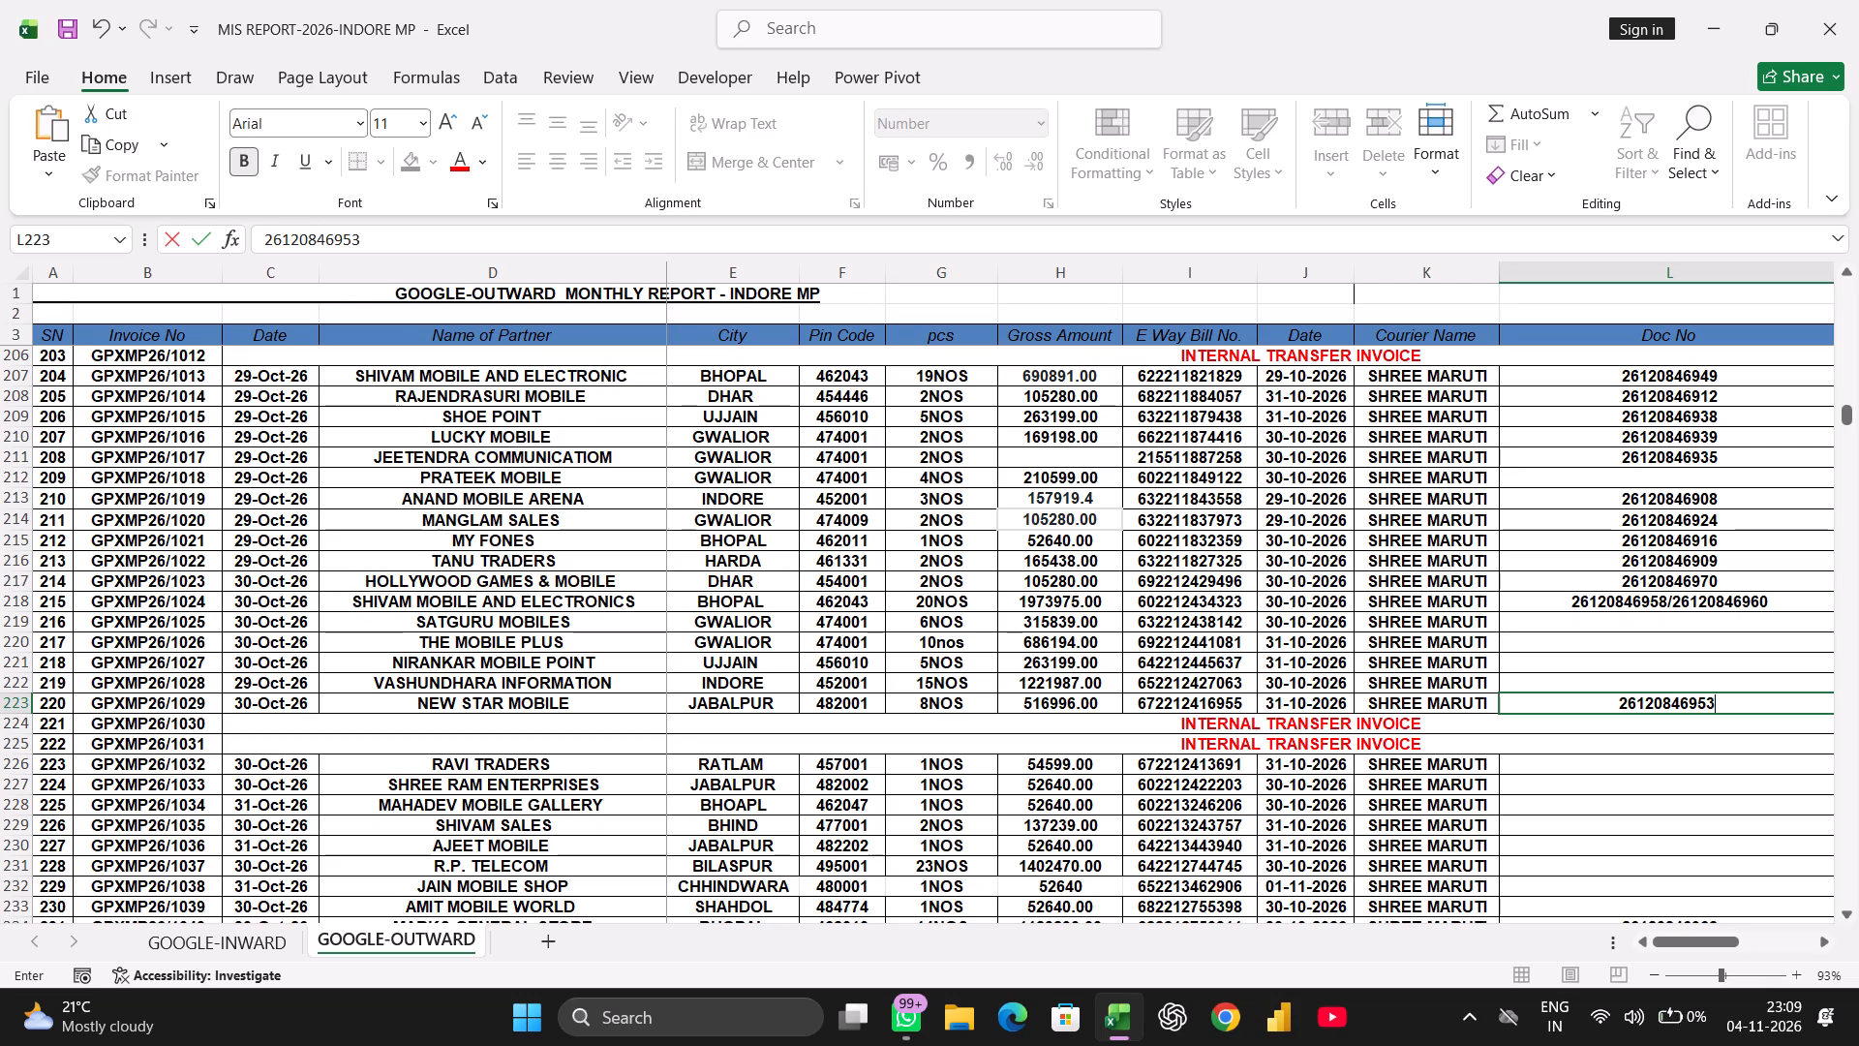
scroll(673, 852, "down", 1)
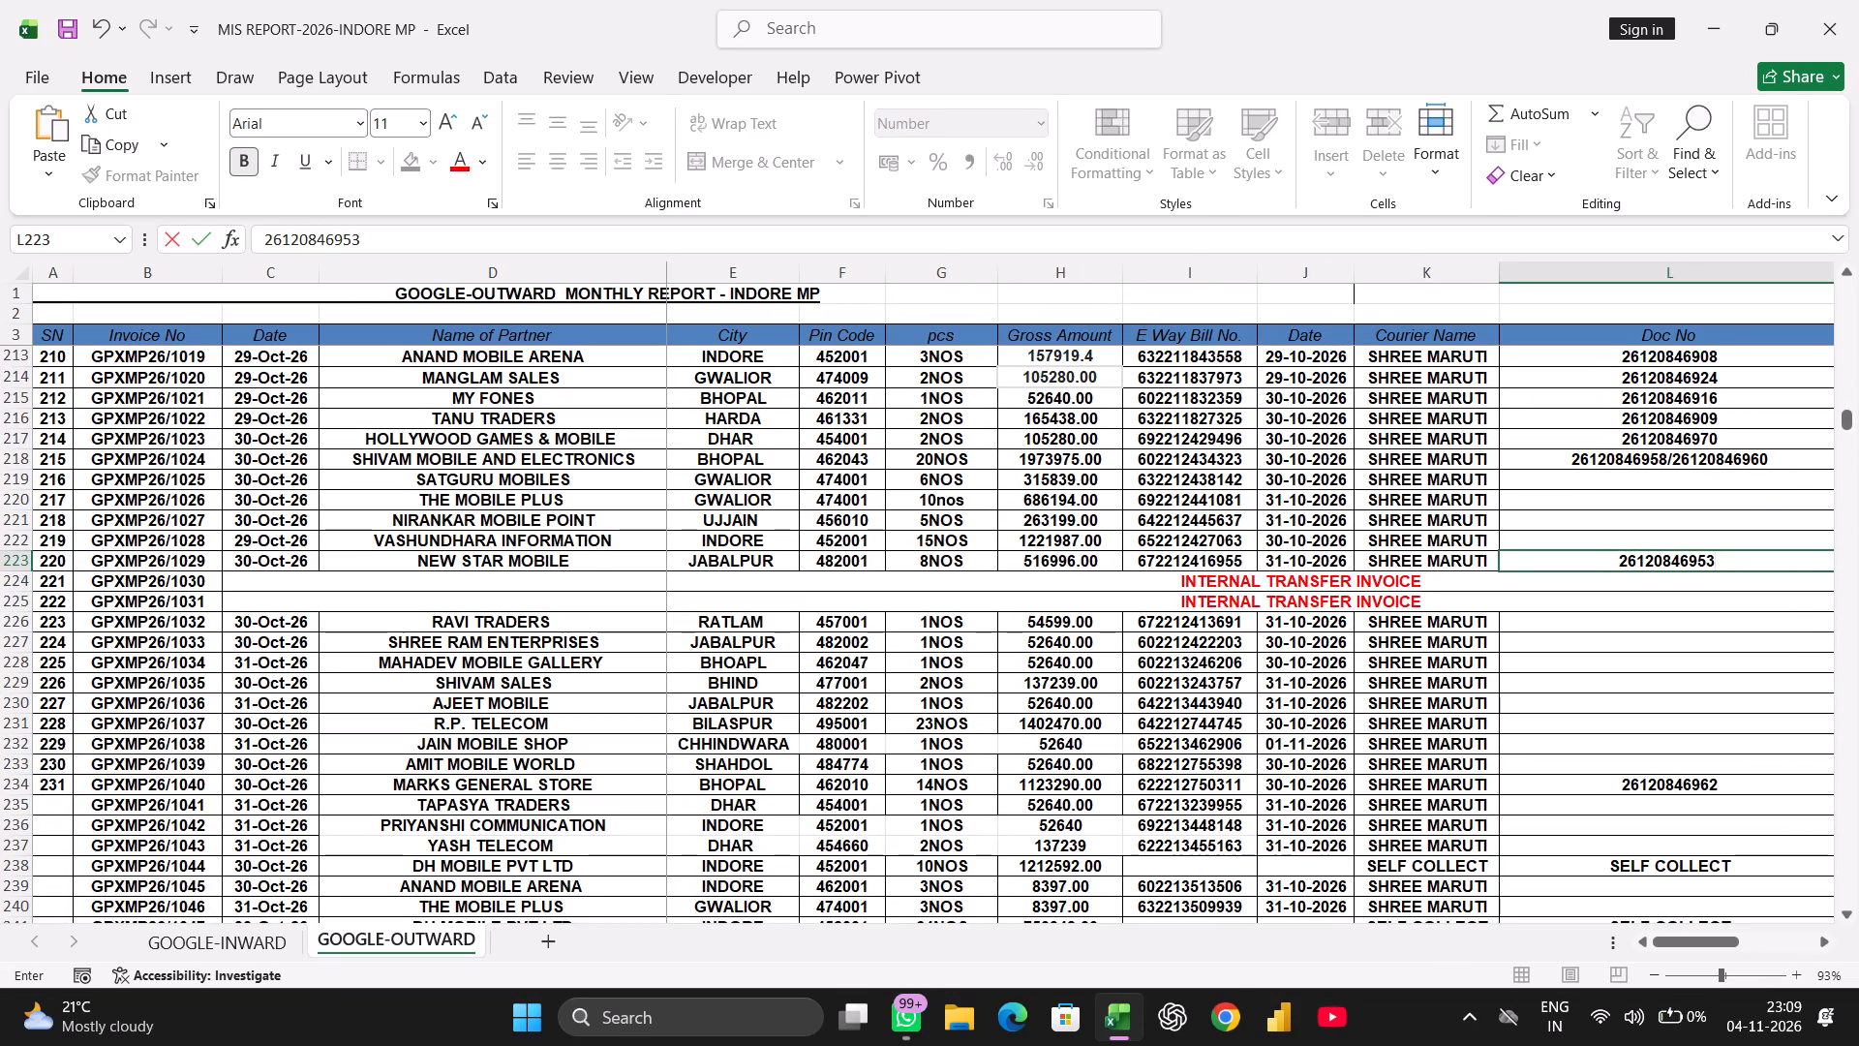
double_click(1601, 764)
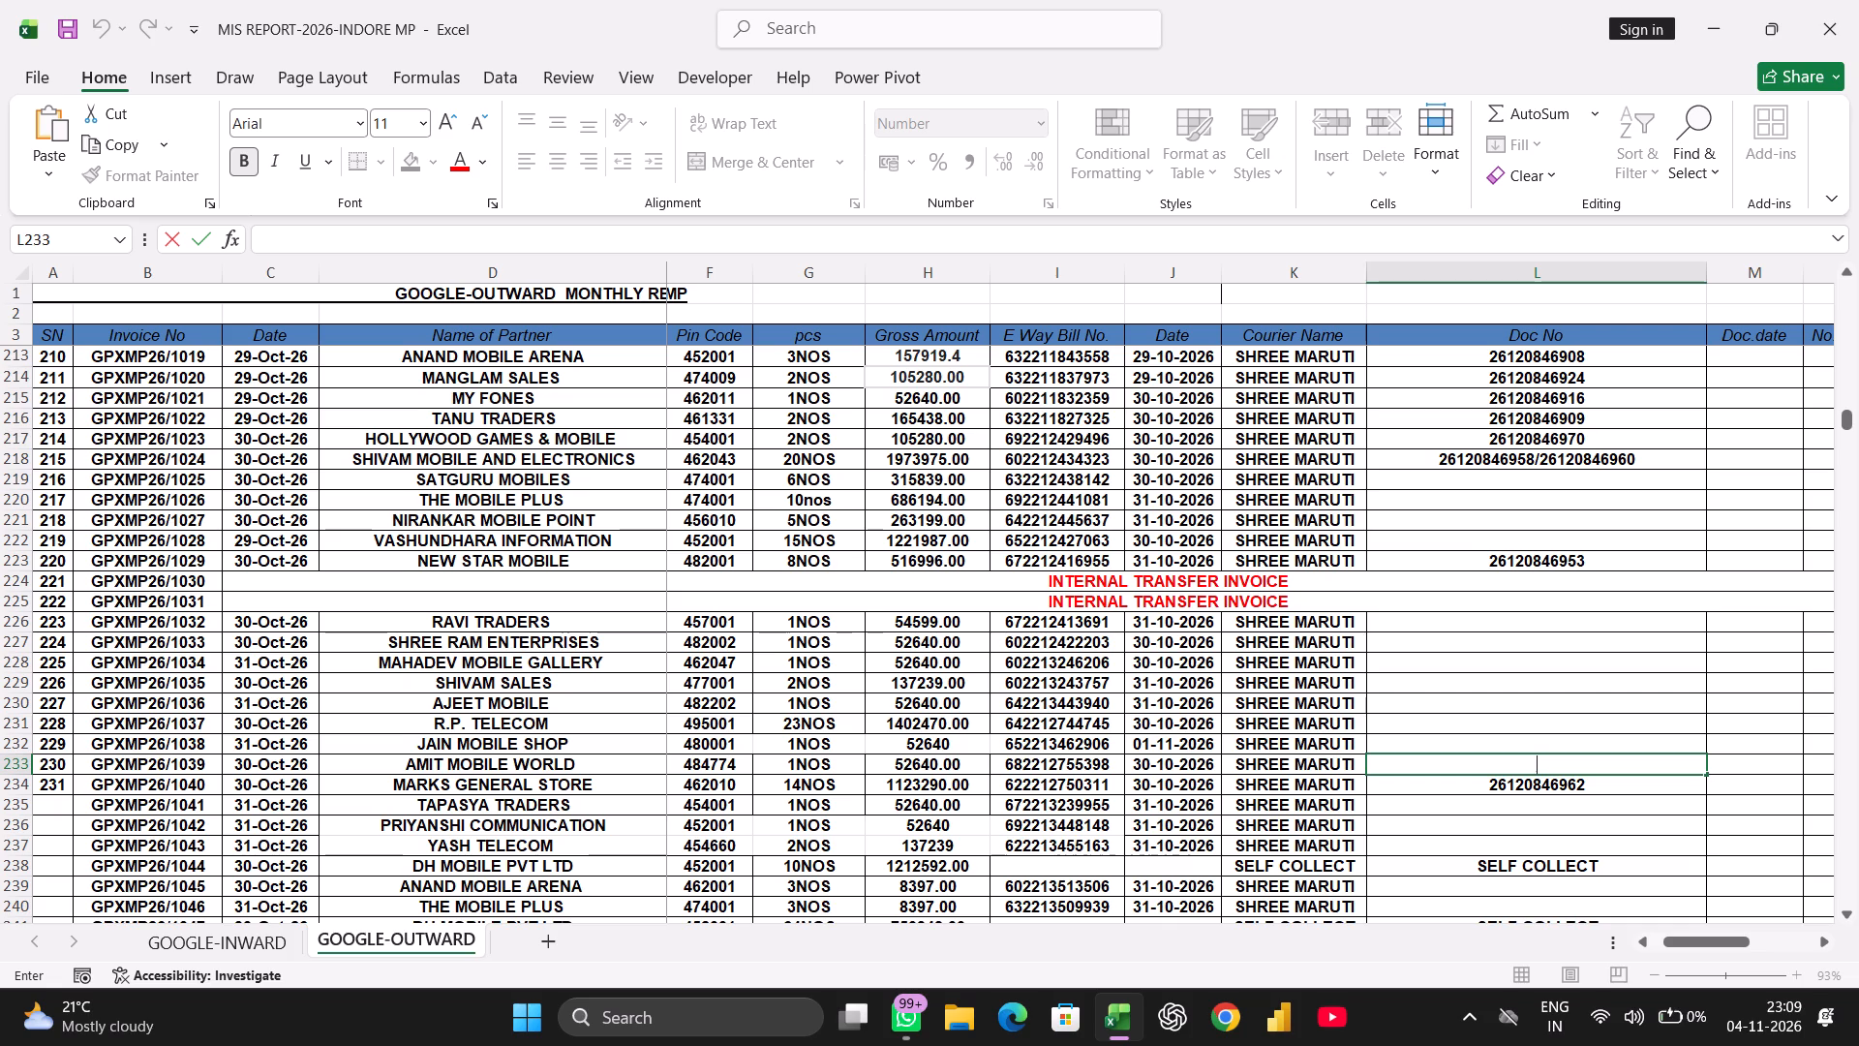
key("ctrl+v")
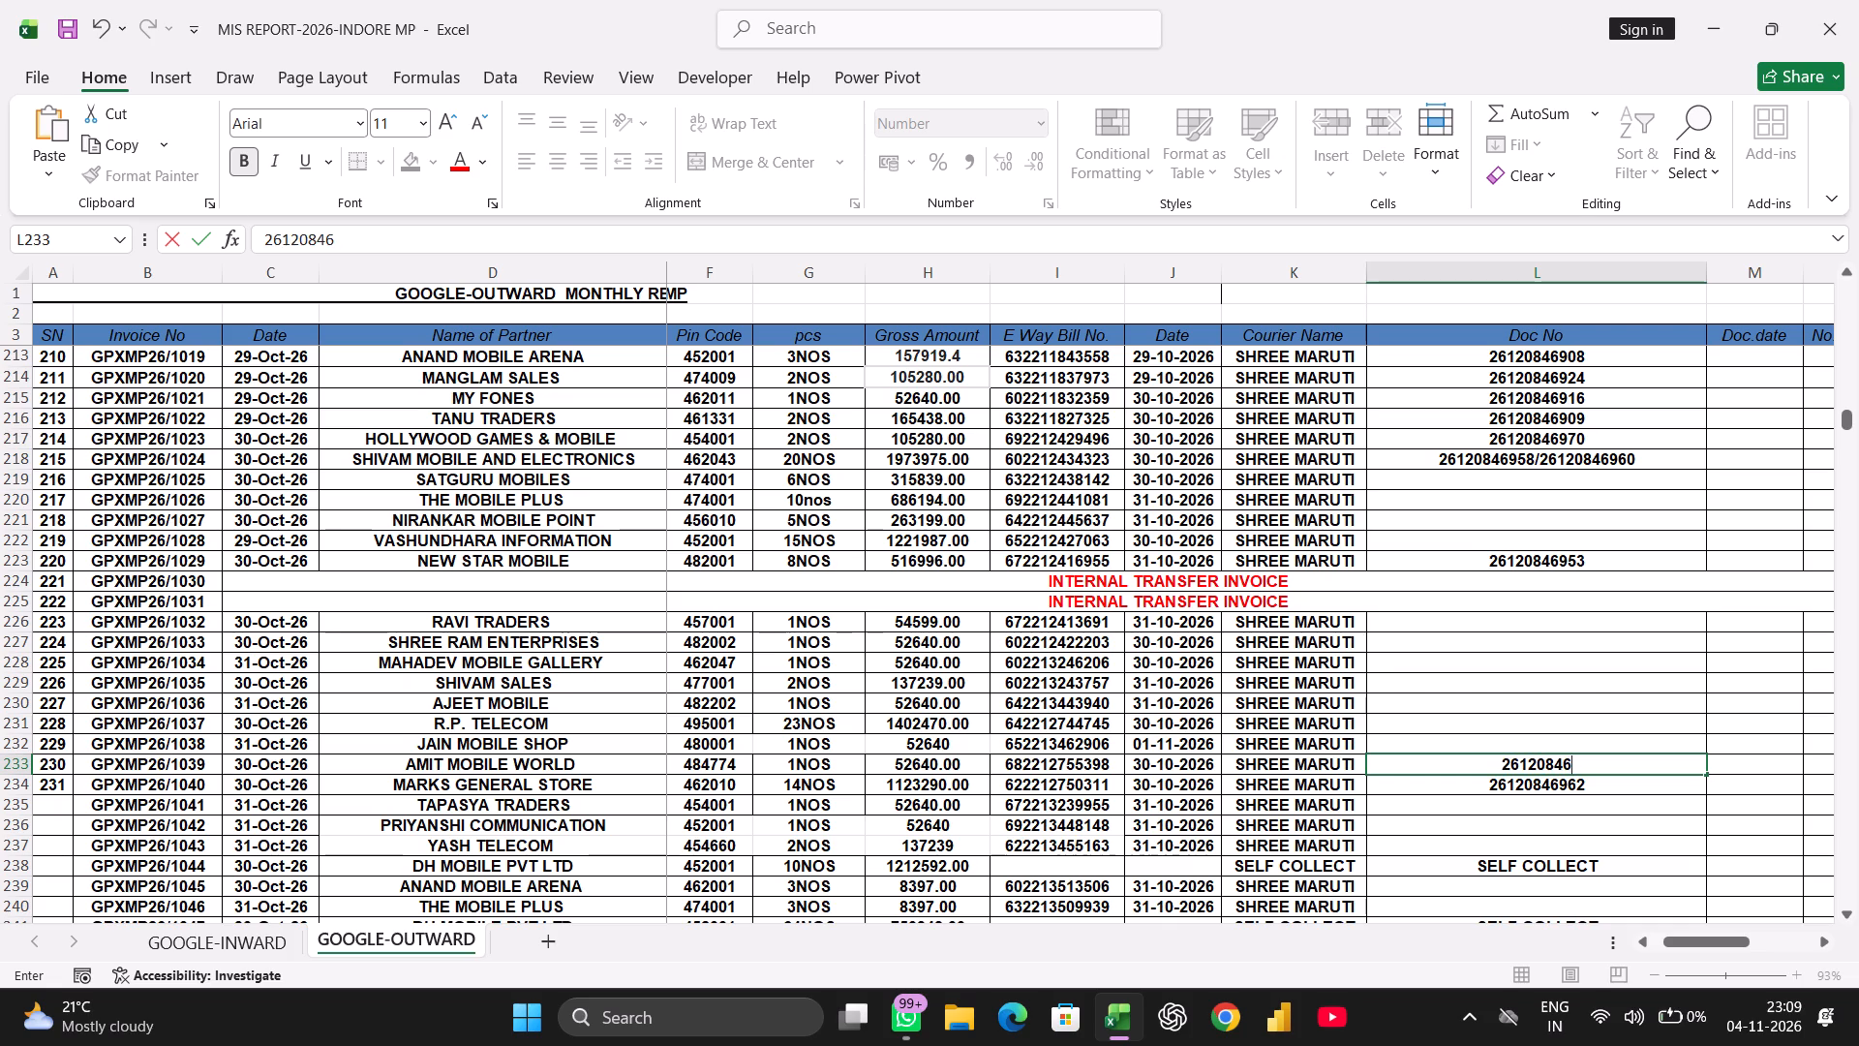
type("966")
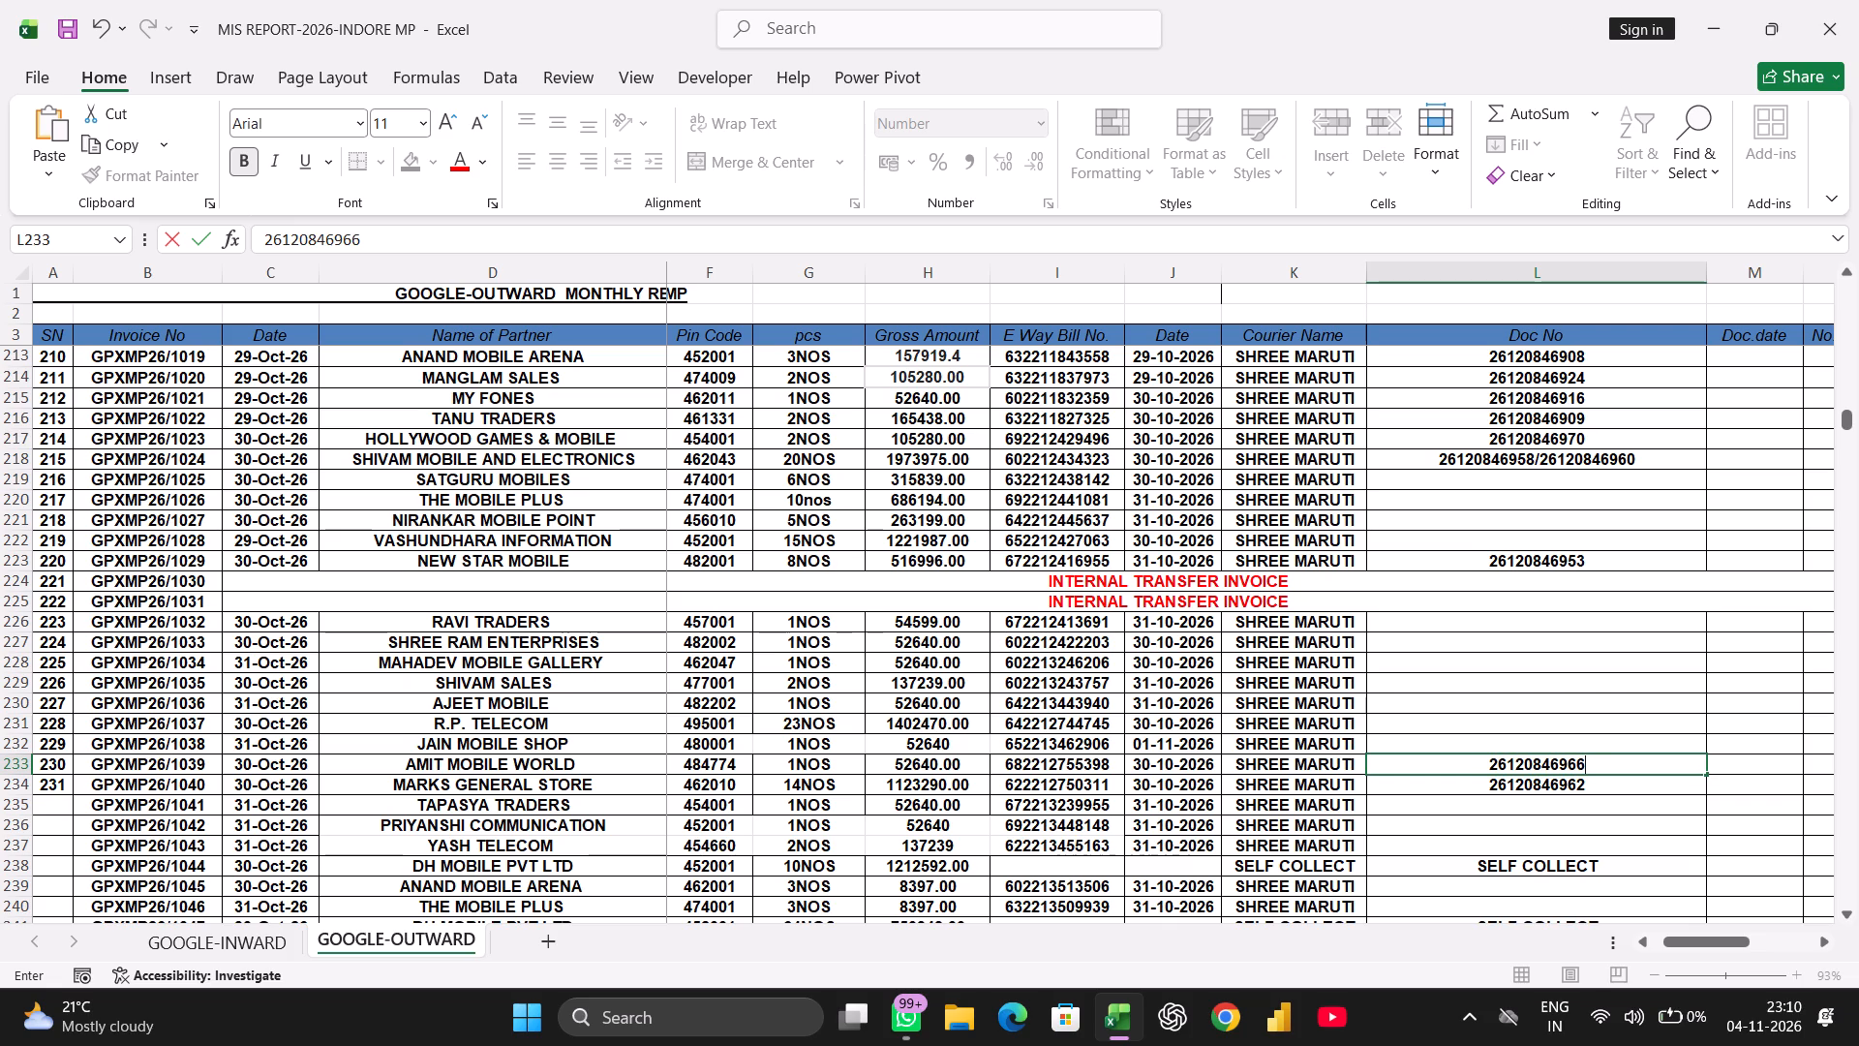
double_click(1480, 724)
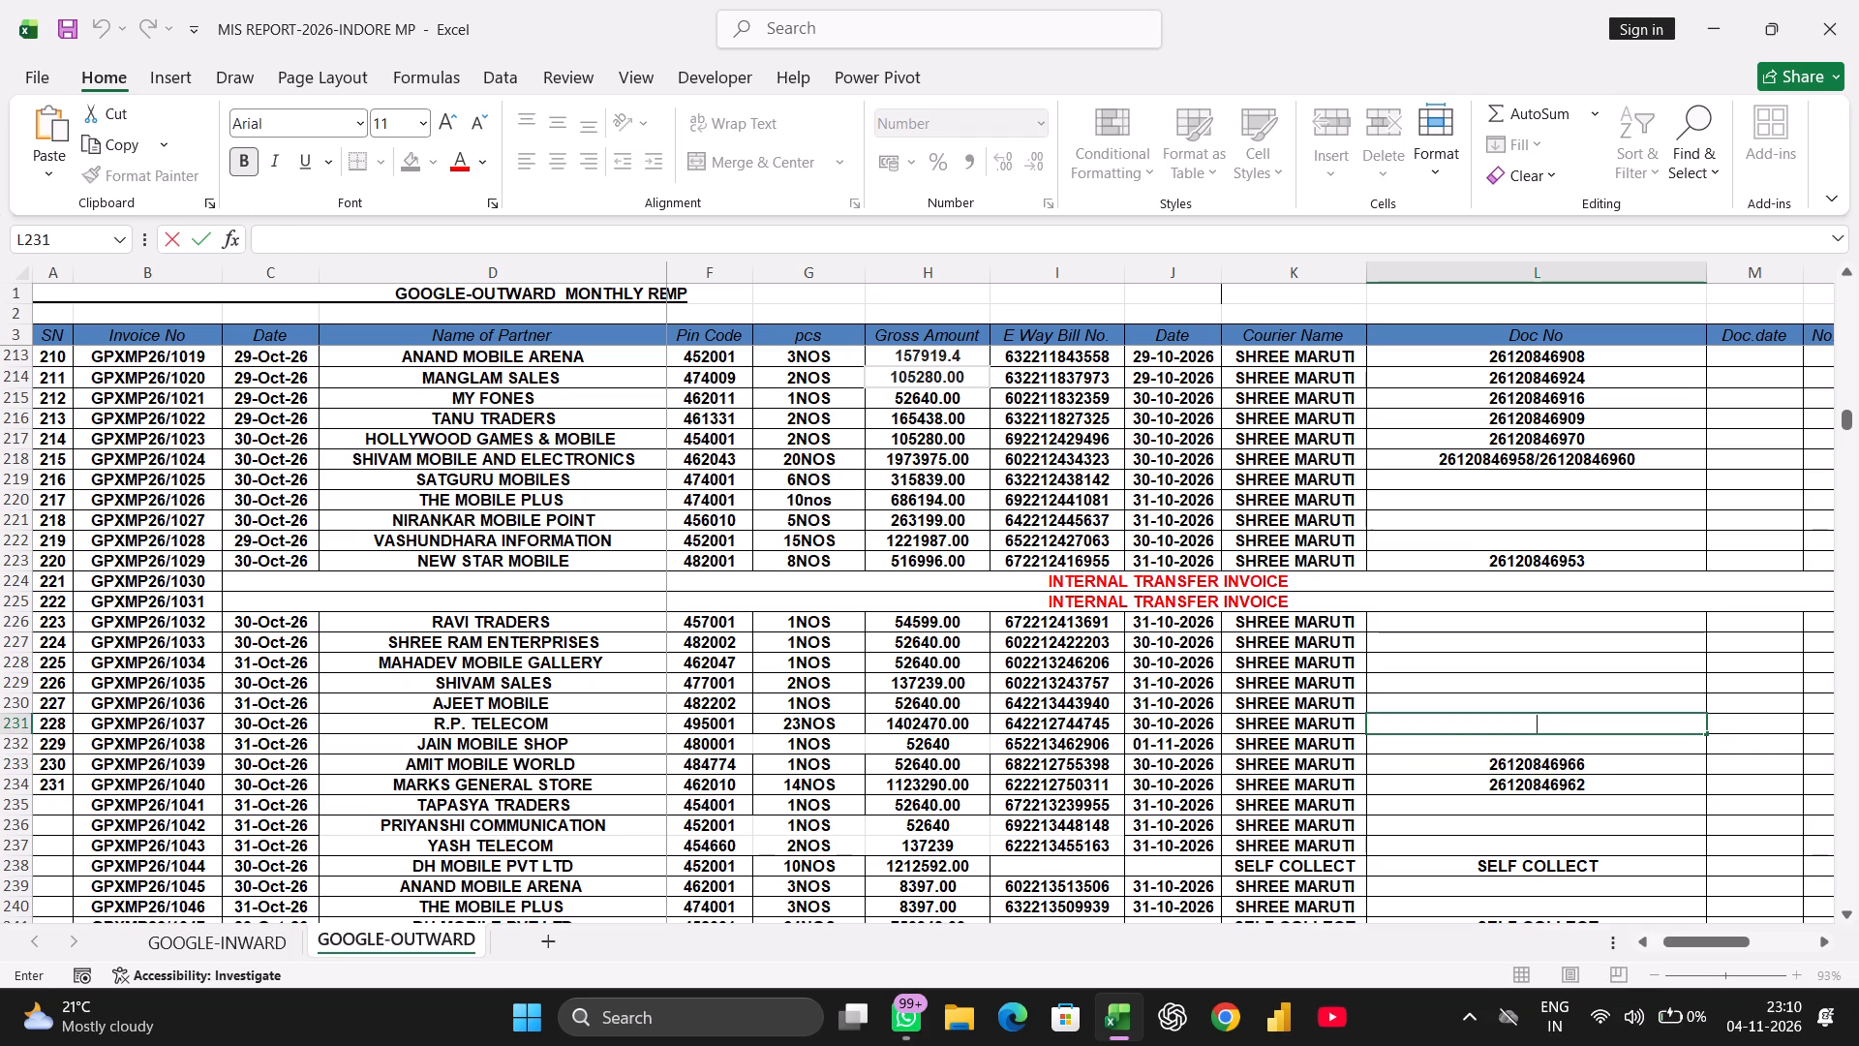
scroll(1480, 724, "down", 1)
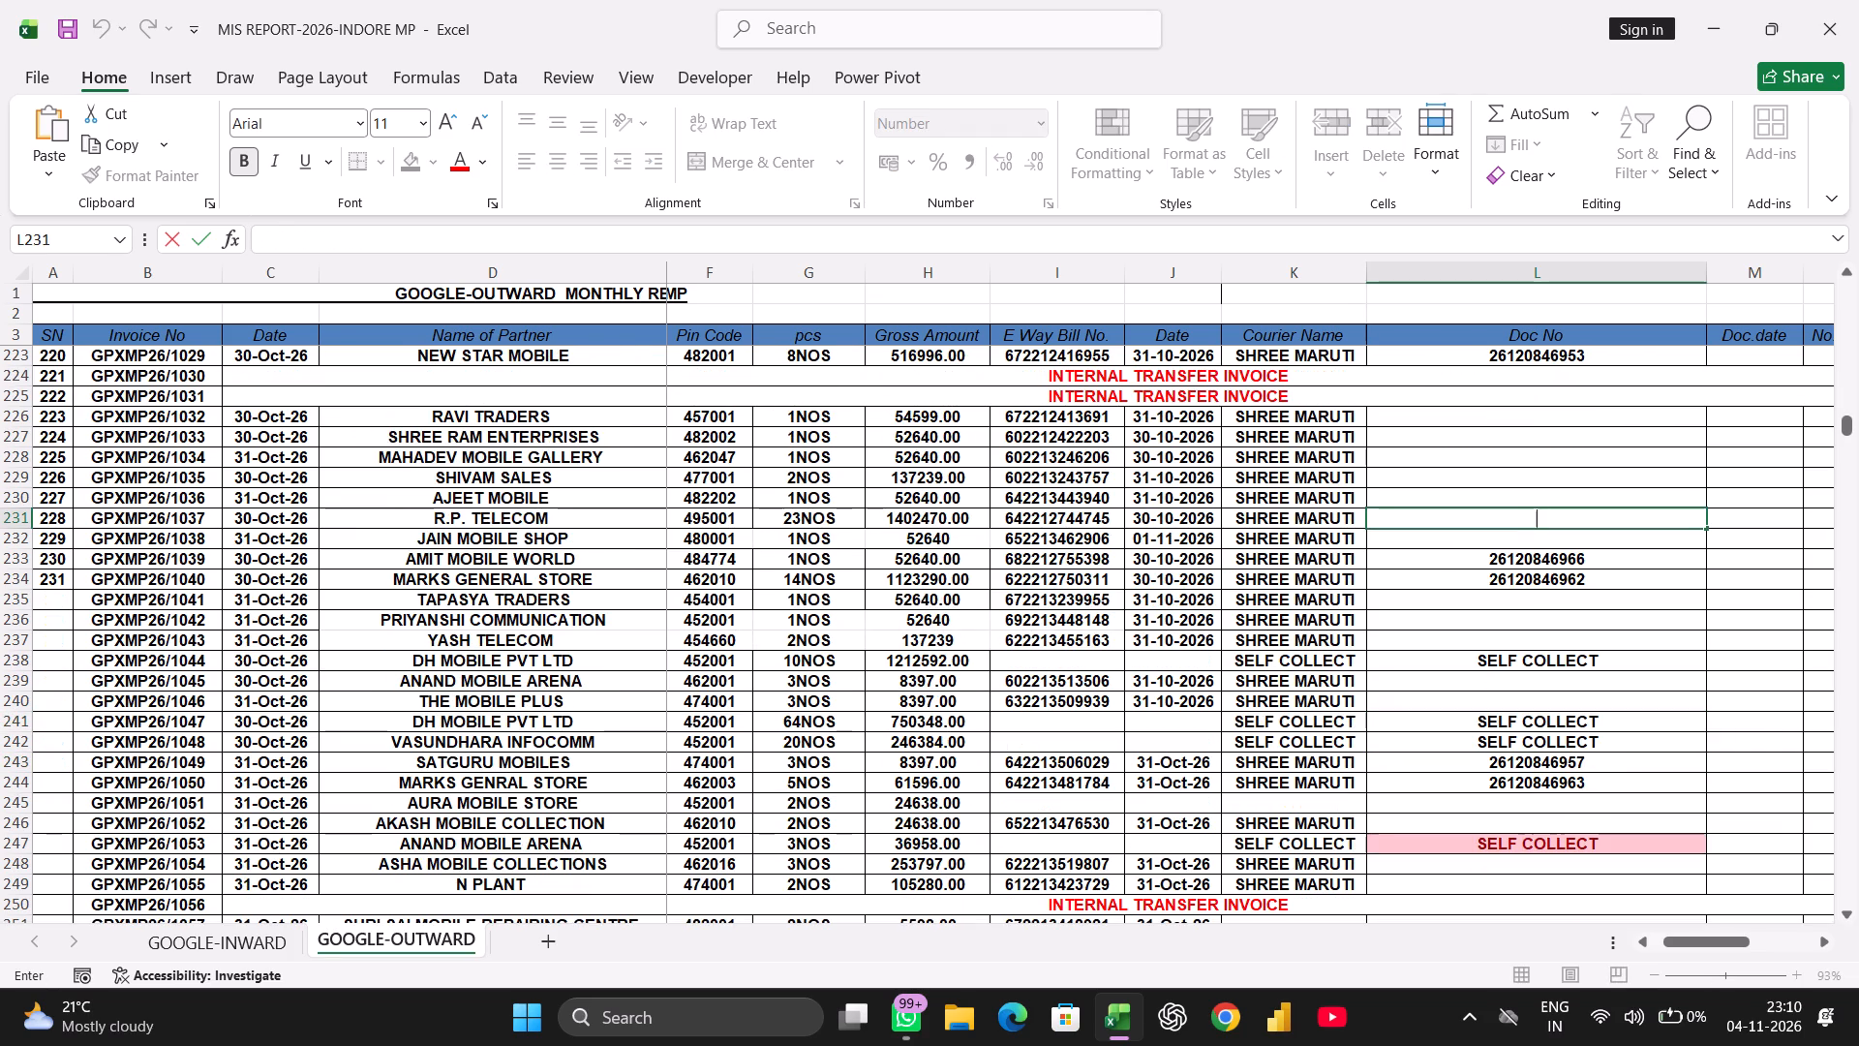
scroll(1480, 724, "down", 2)
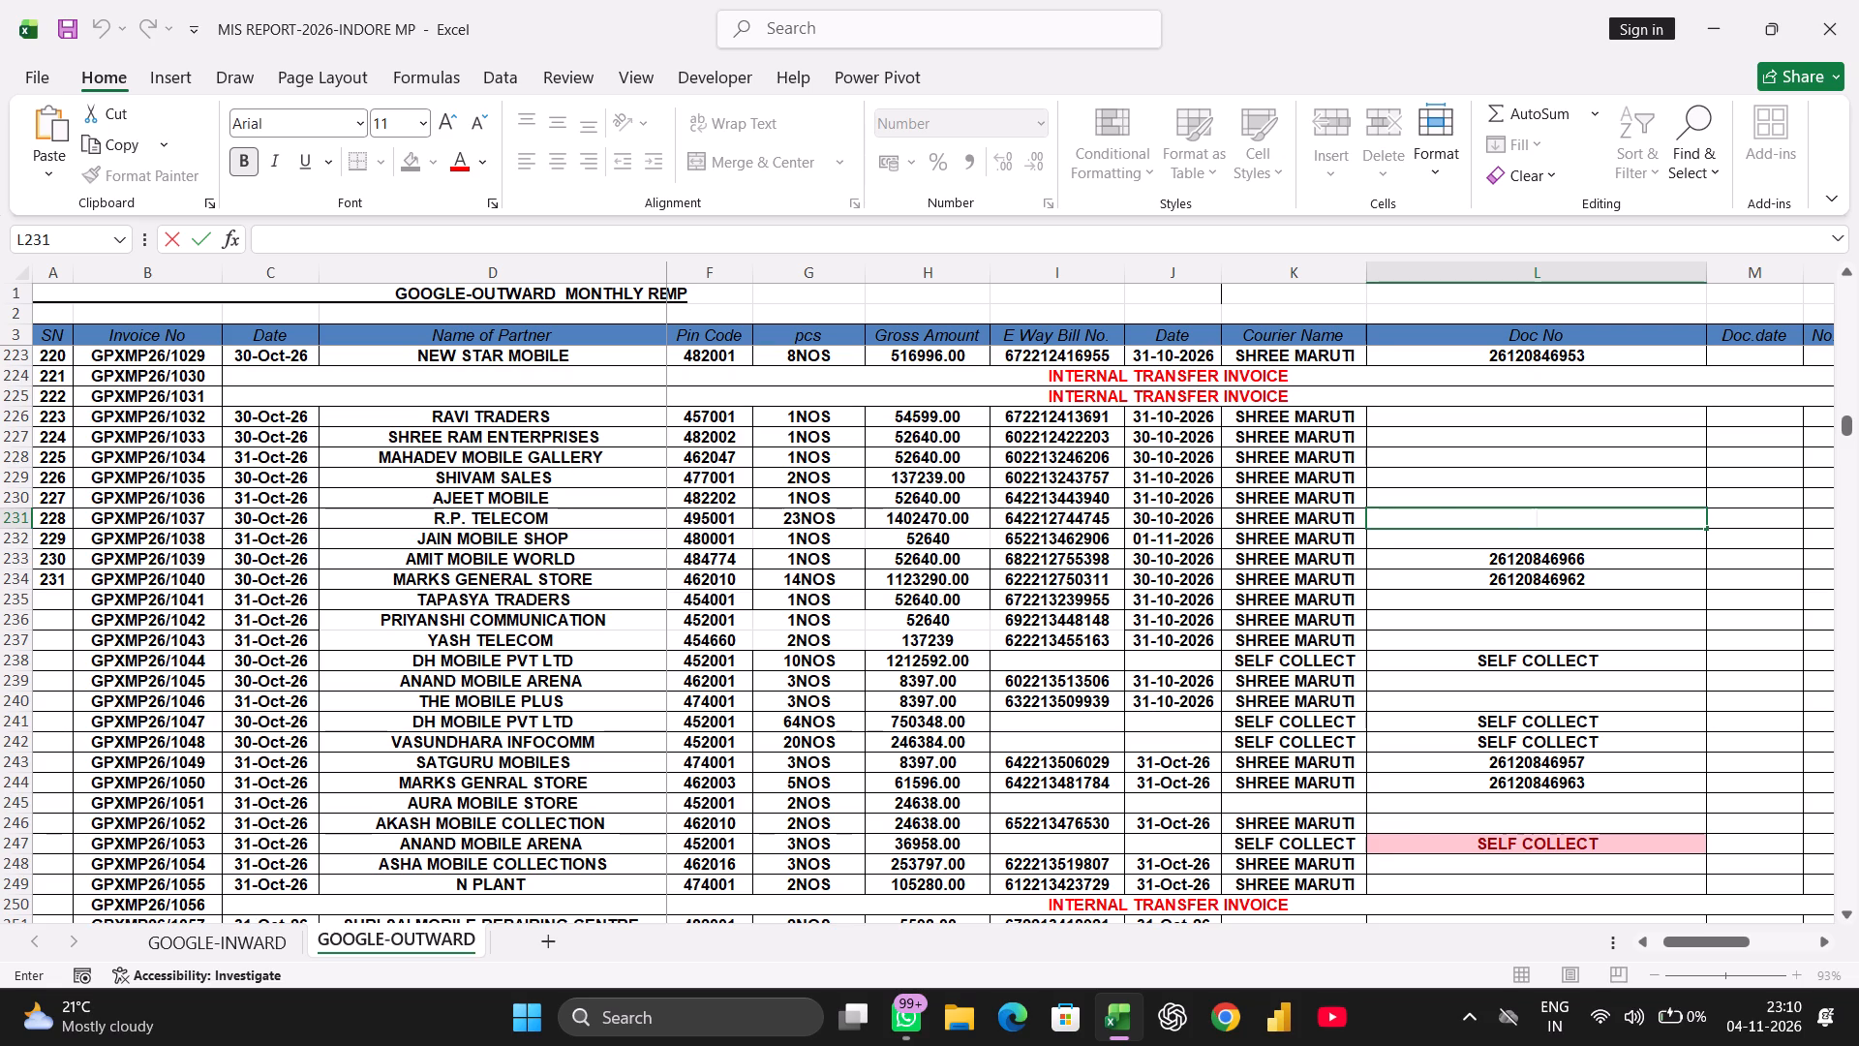
key("ctrl+v")
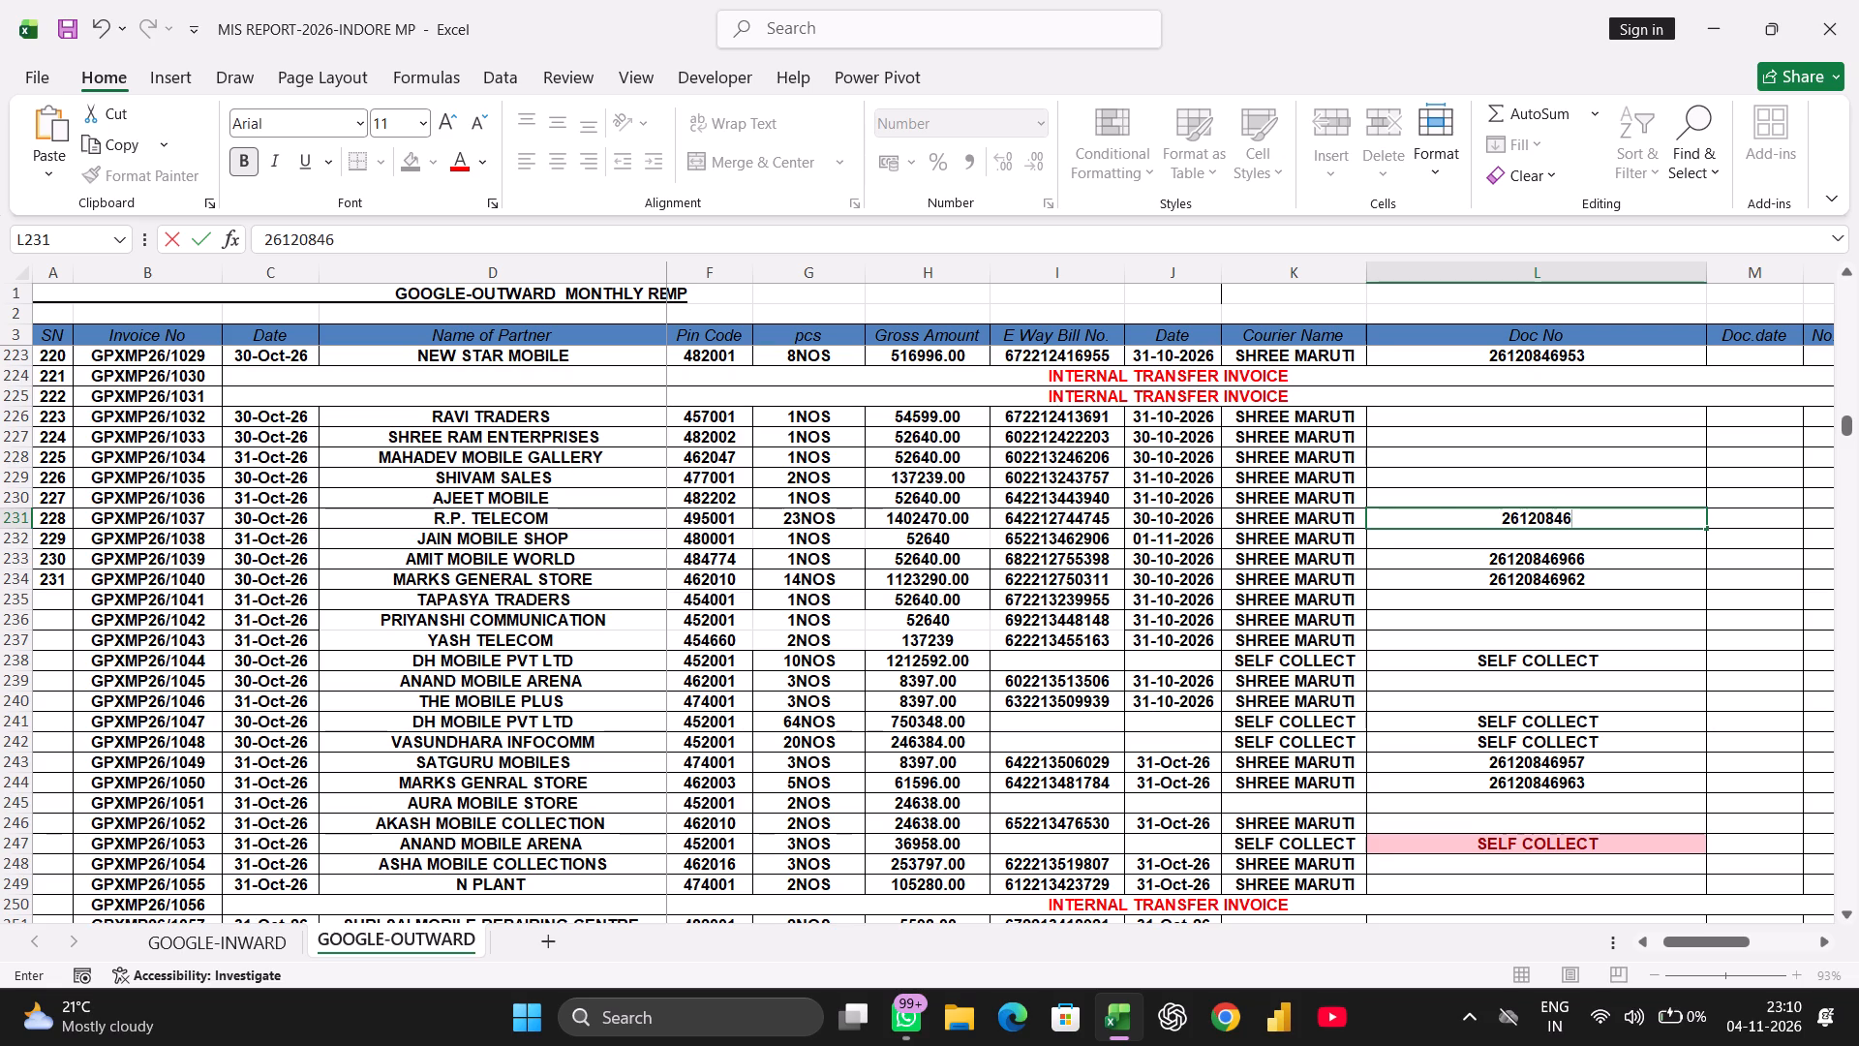
key("9")
type("54/")
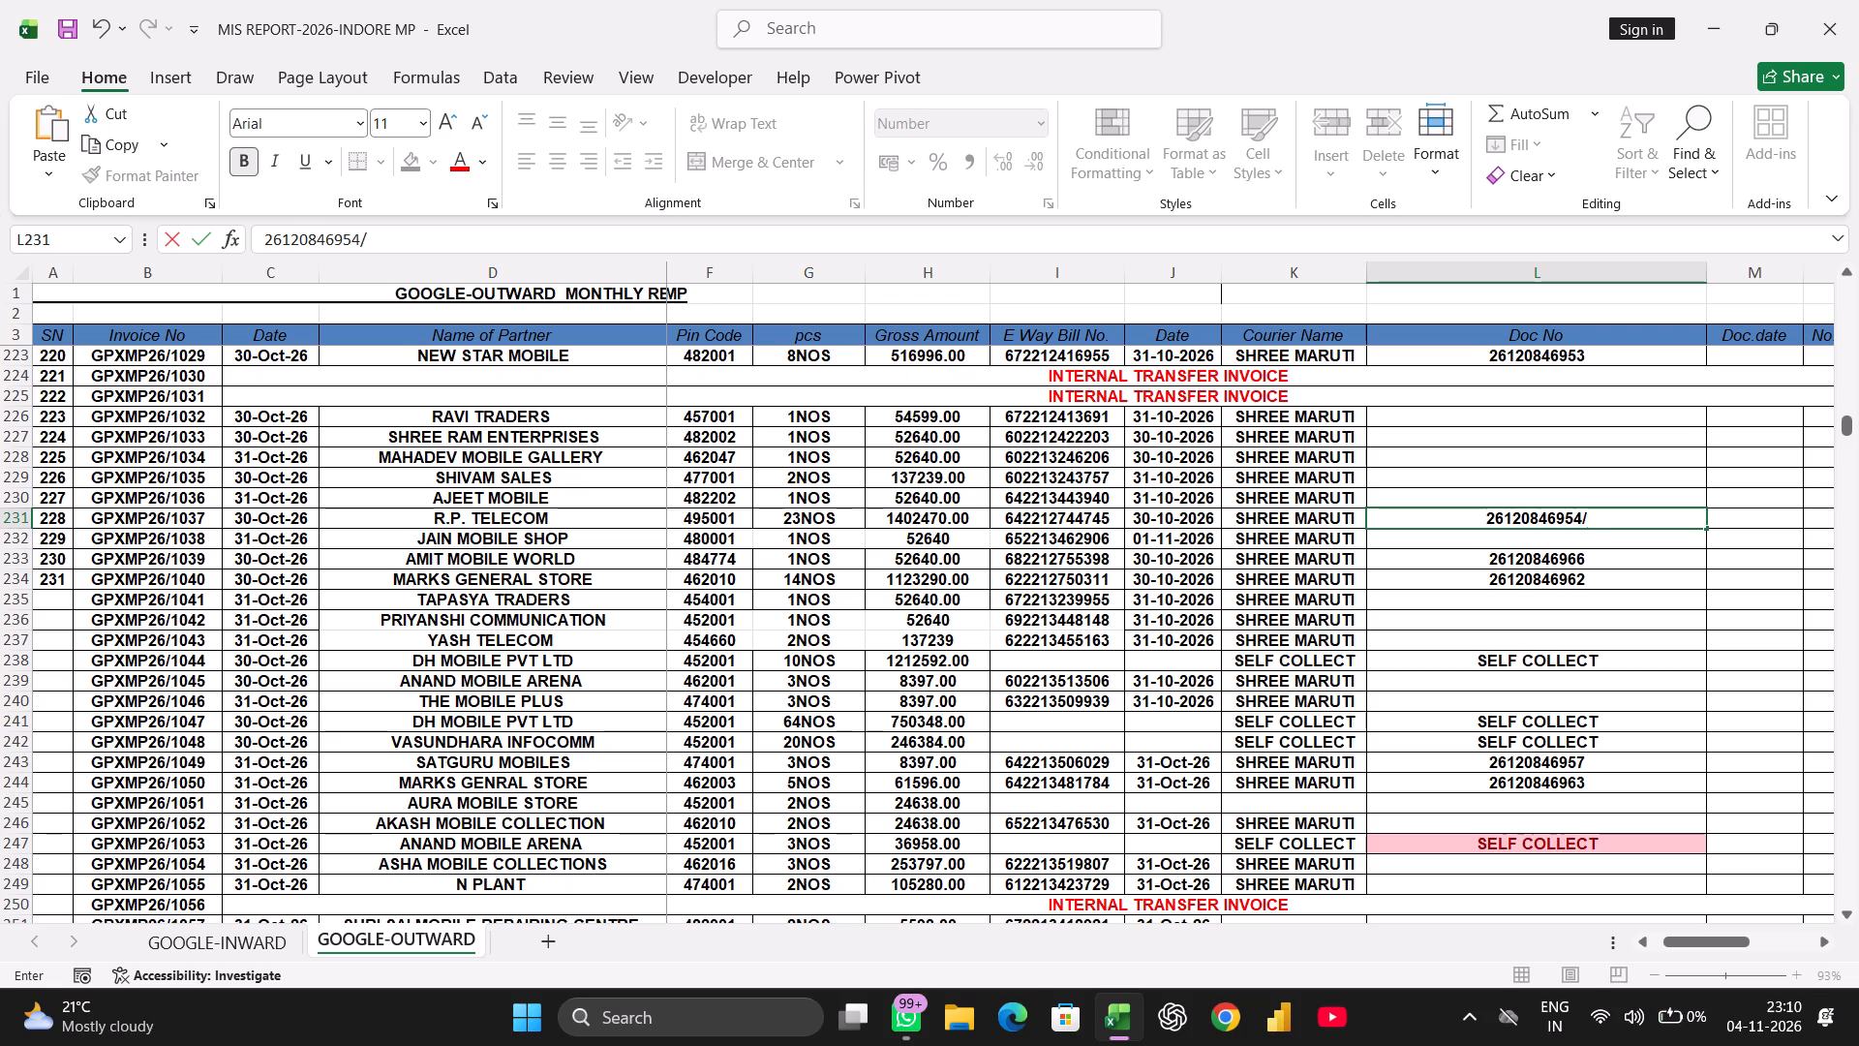
key("ctrl+v")
key("9")
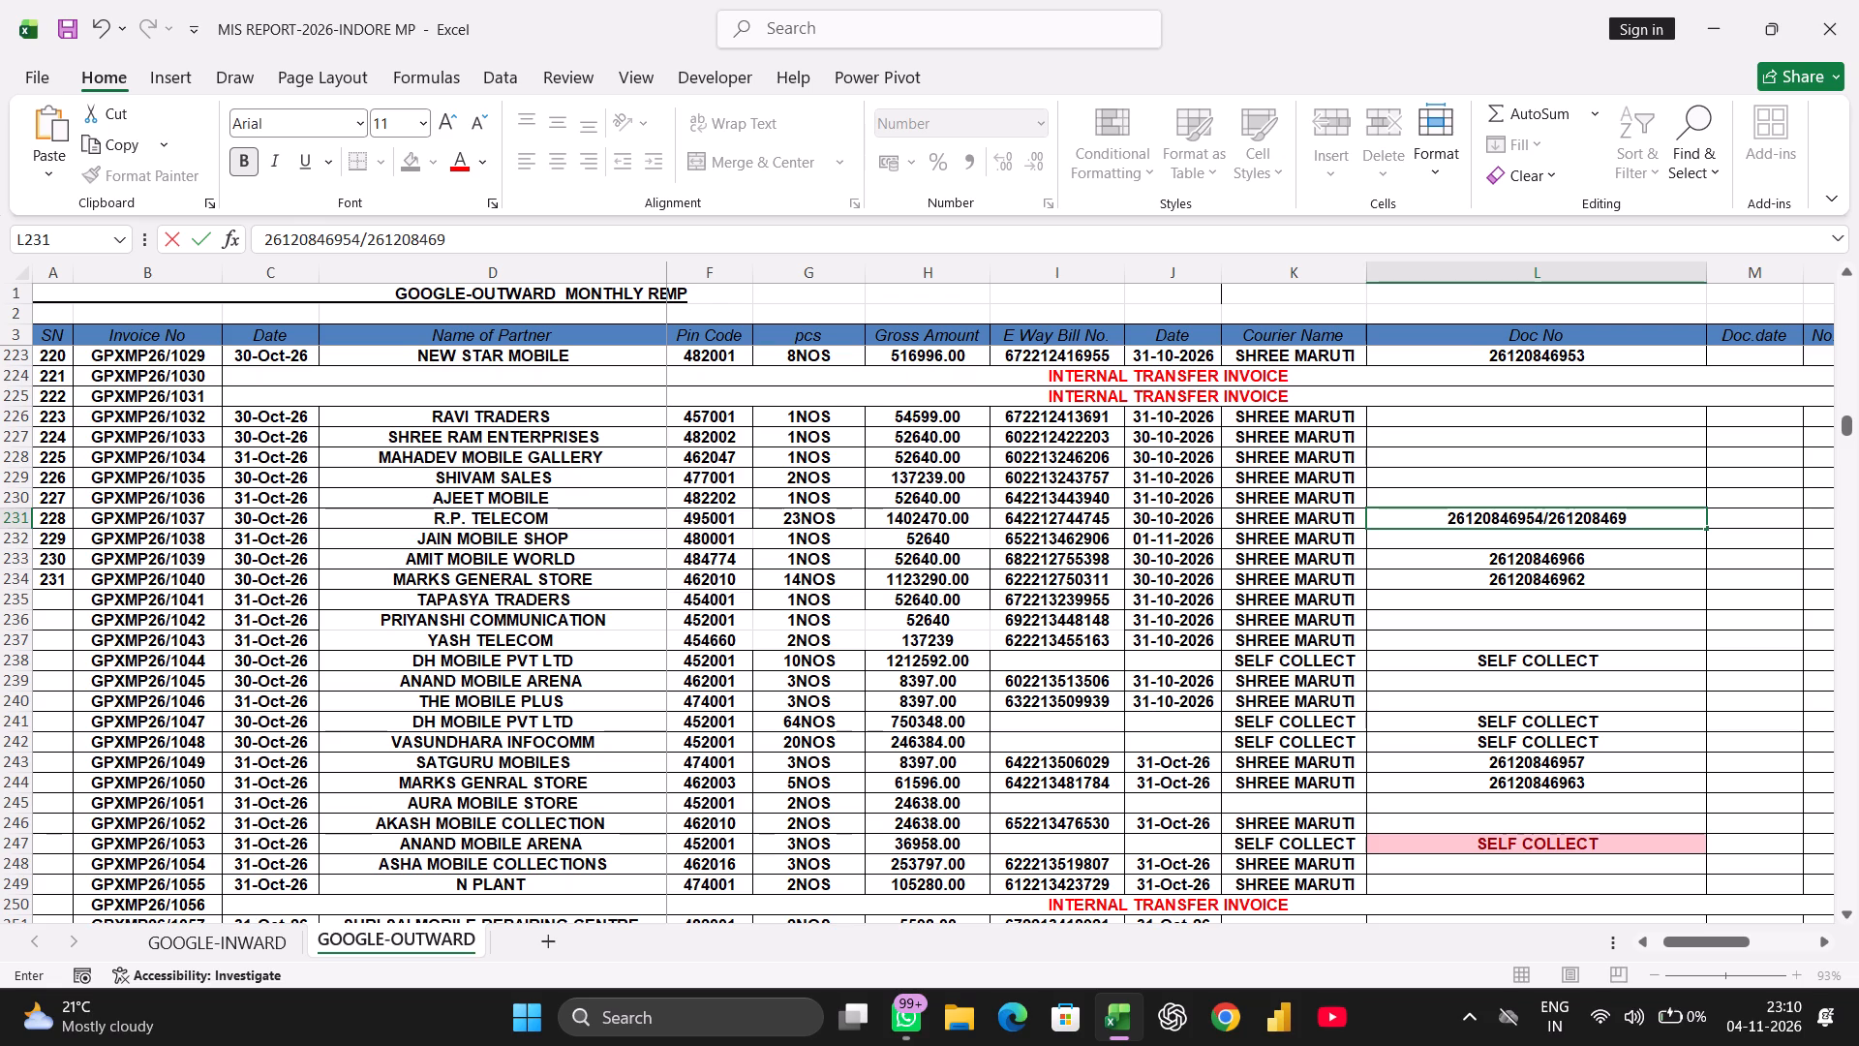
type("55")
triple_click(1480, 724, "ctrl")
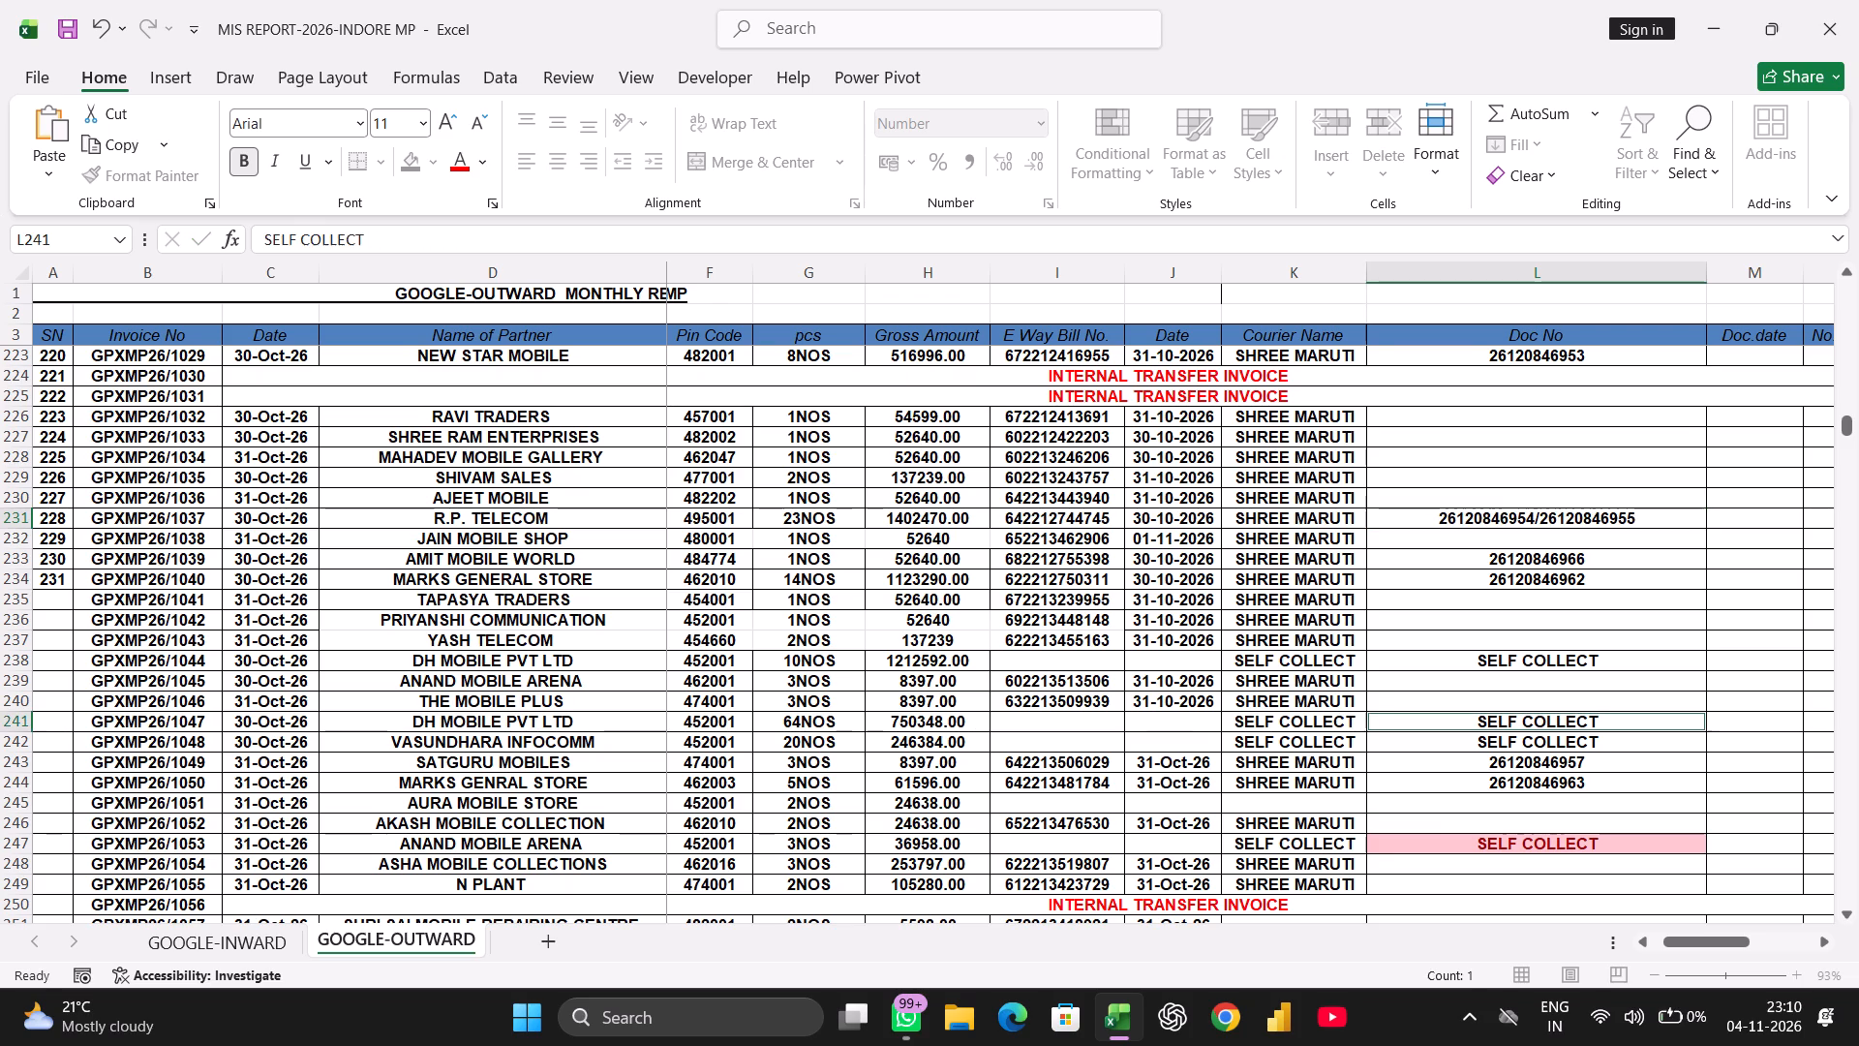
key("slash")
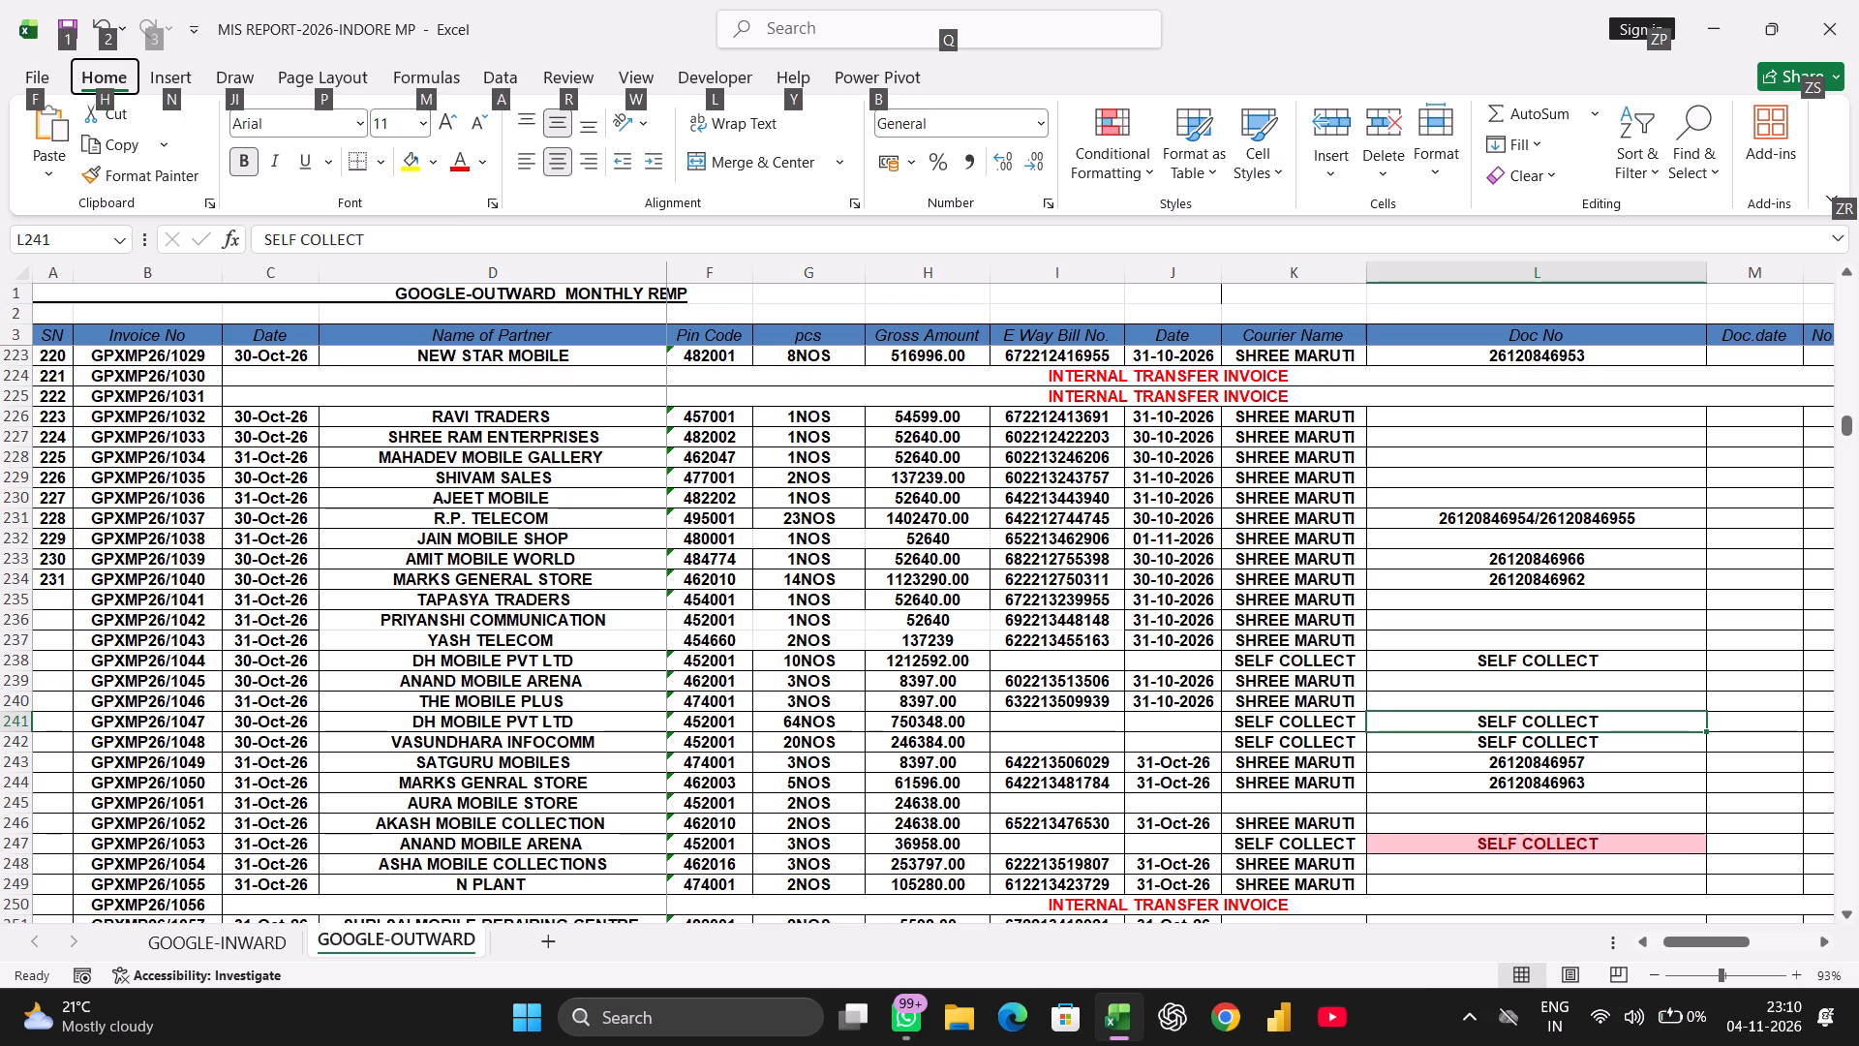
left_click(1652, 509)
double_click(1658, 520)
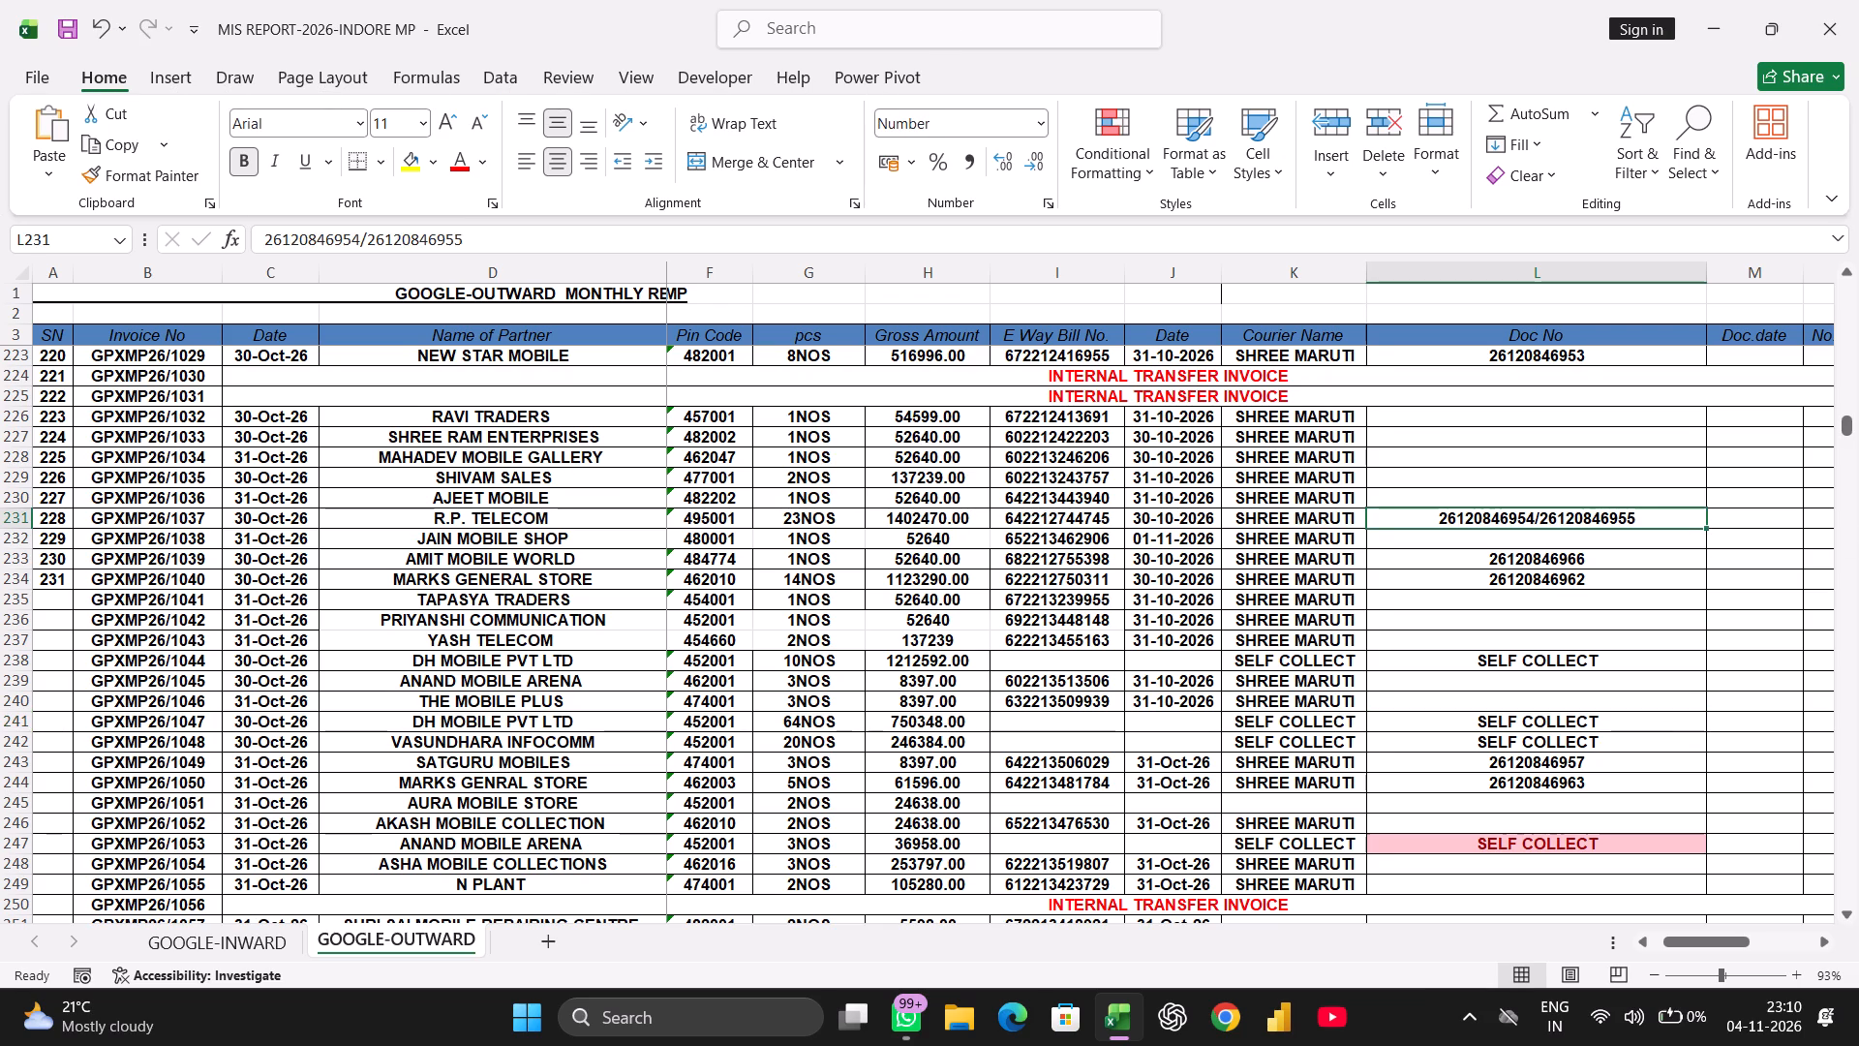
key("slash")
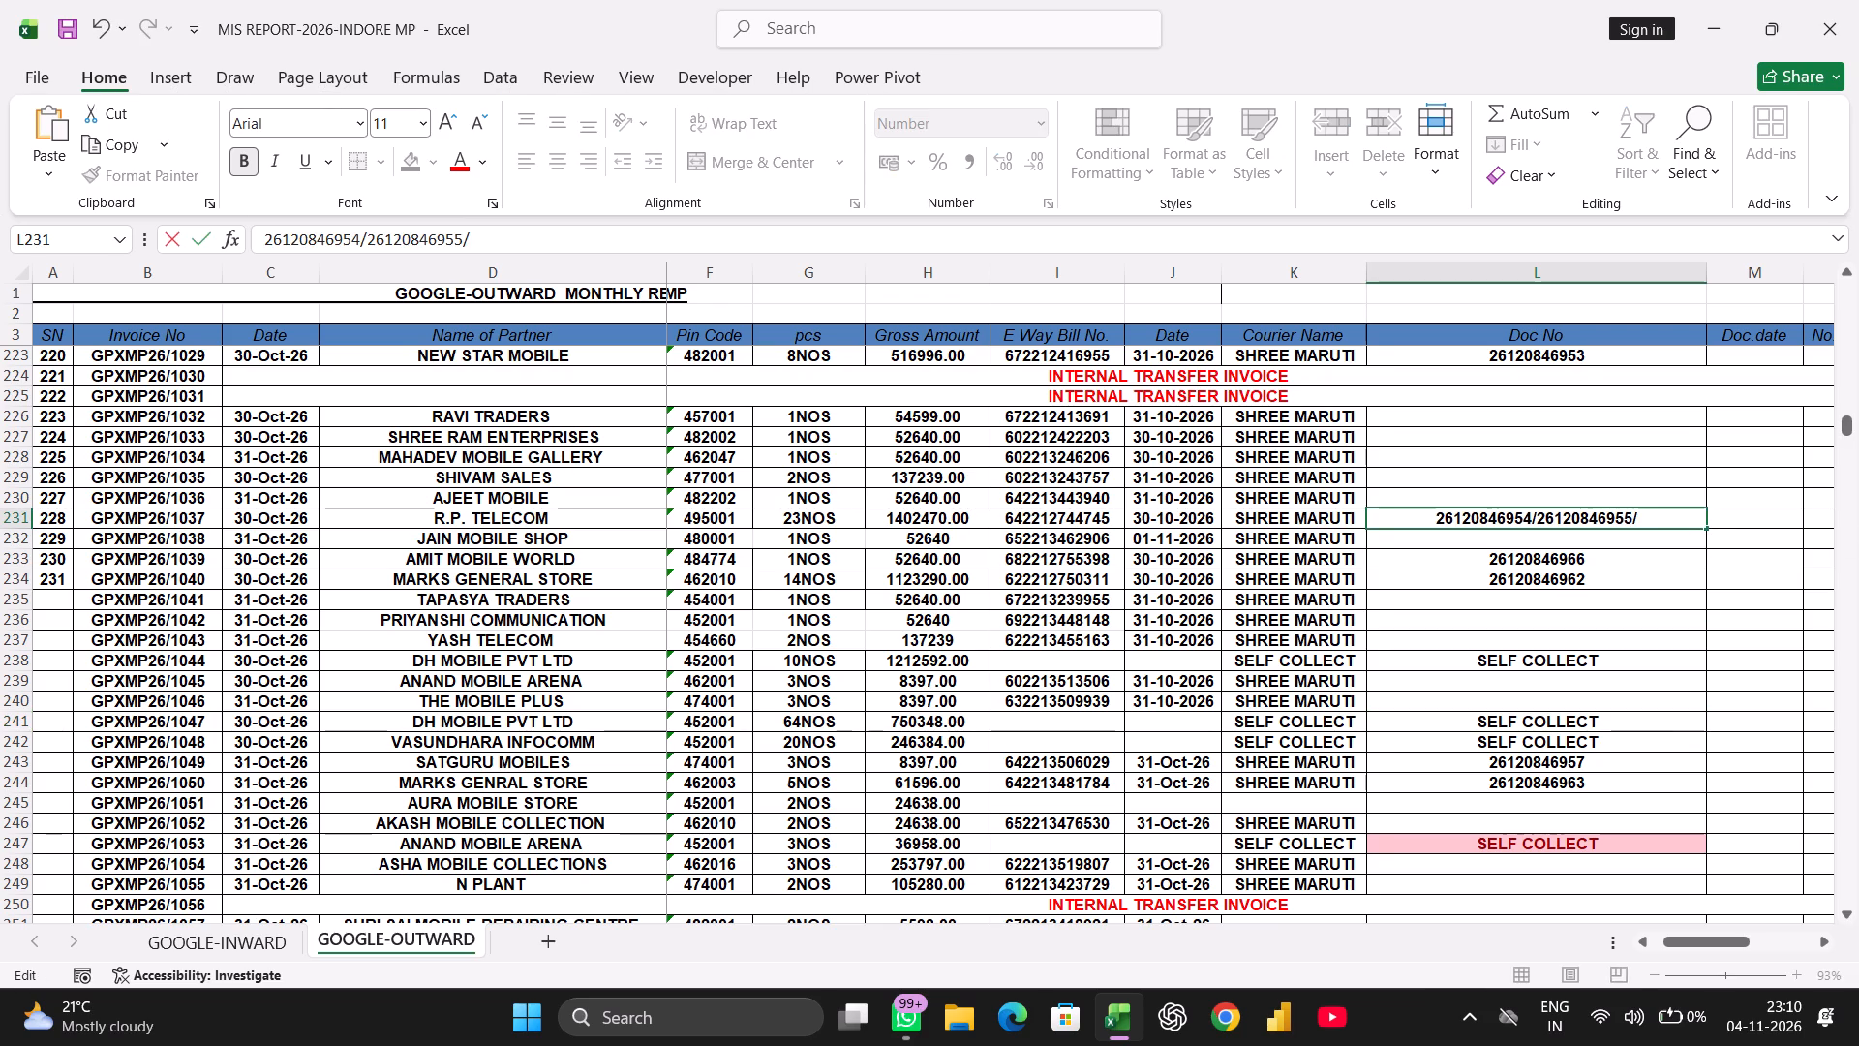
key("ctrl+v")
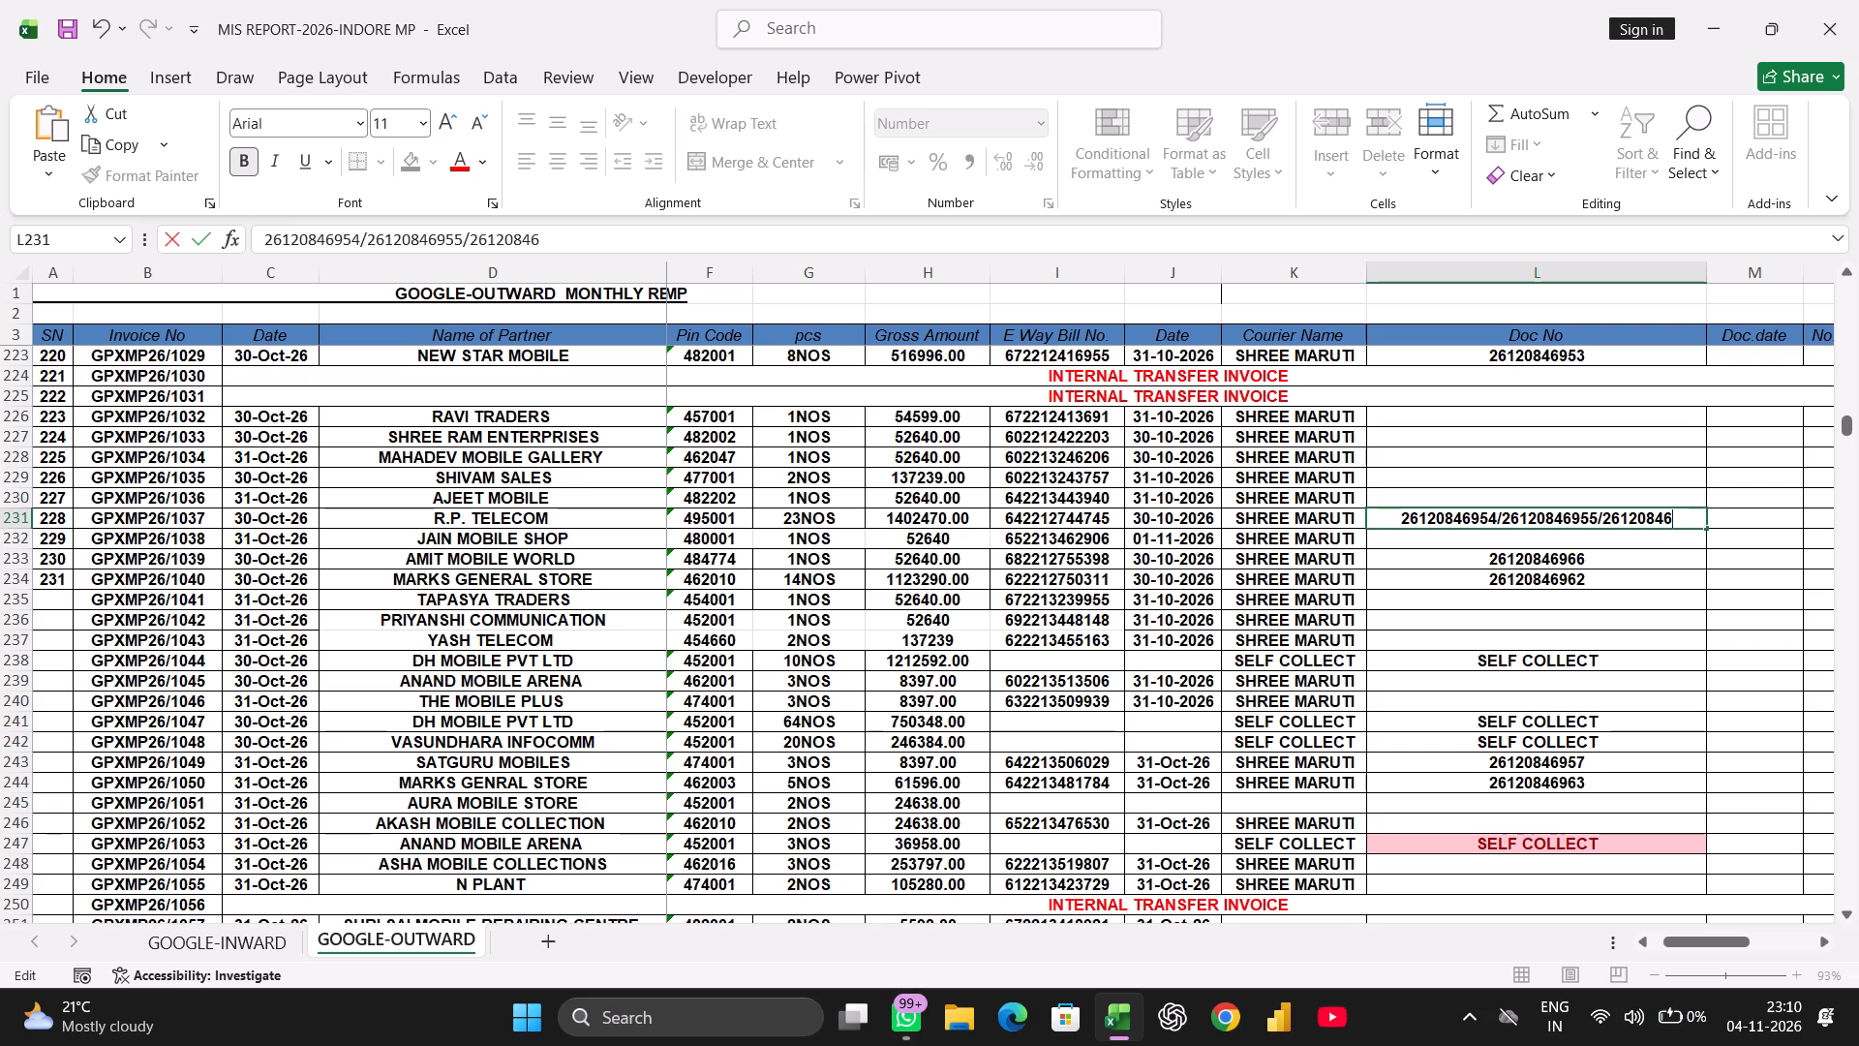
type("956")
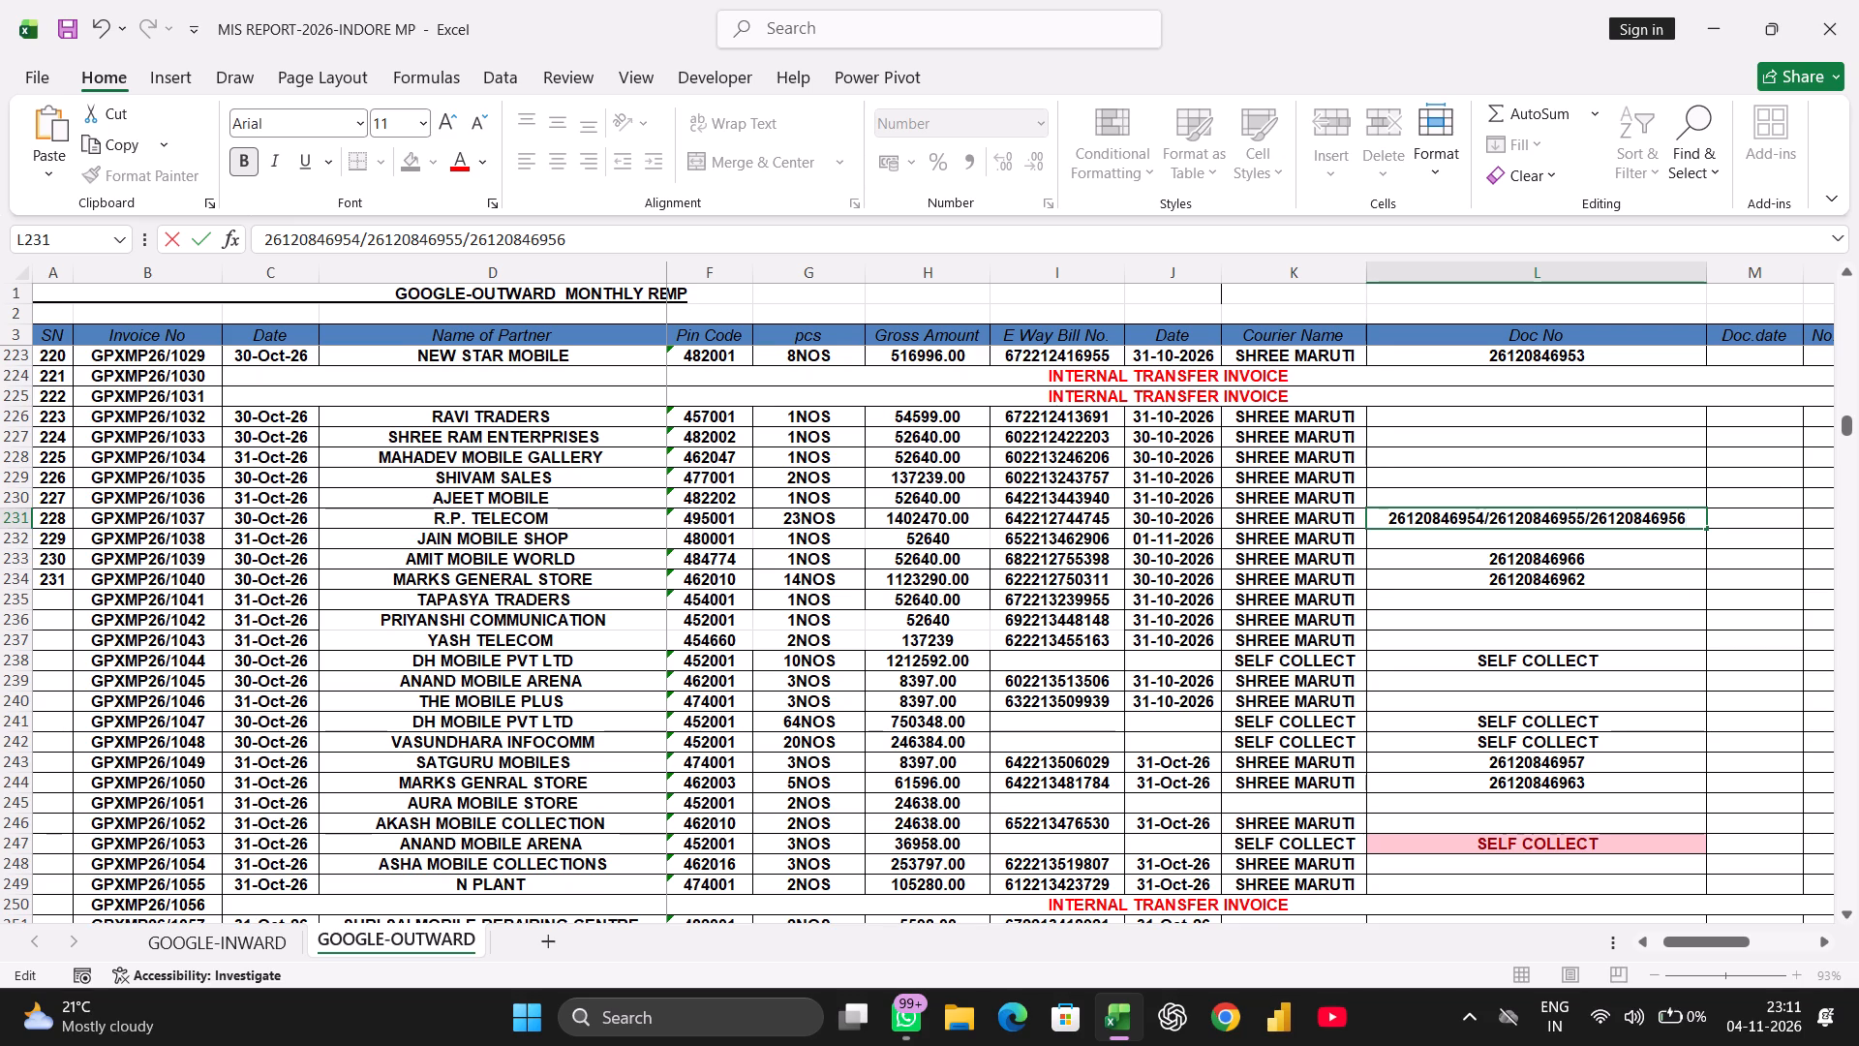
scroll(772, 728, "right", 1)
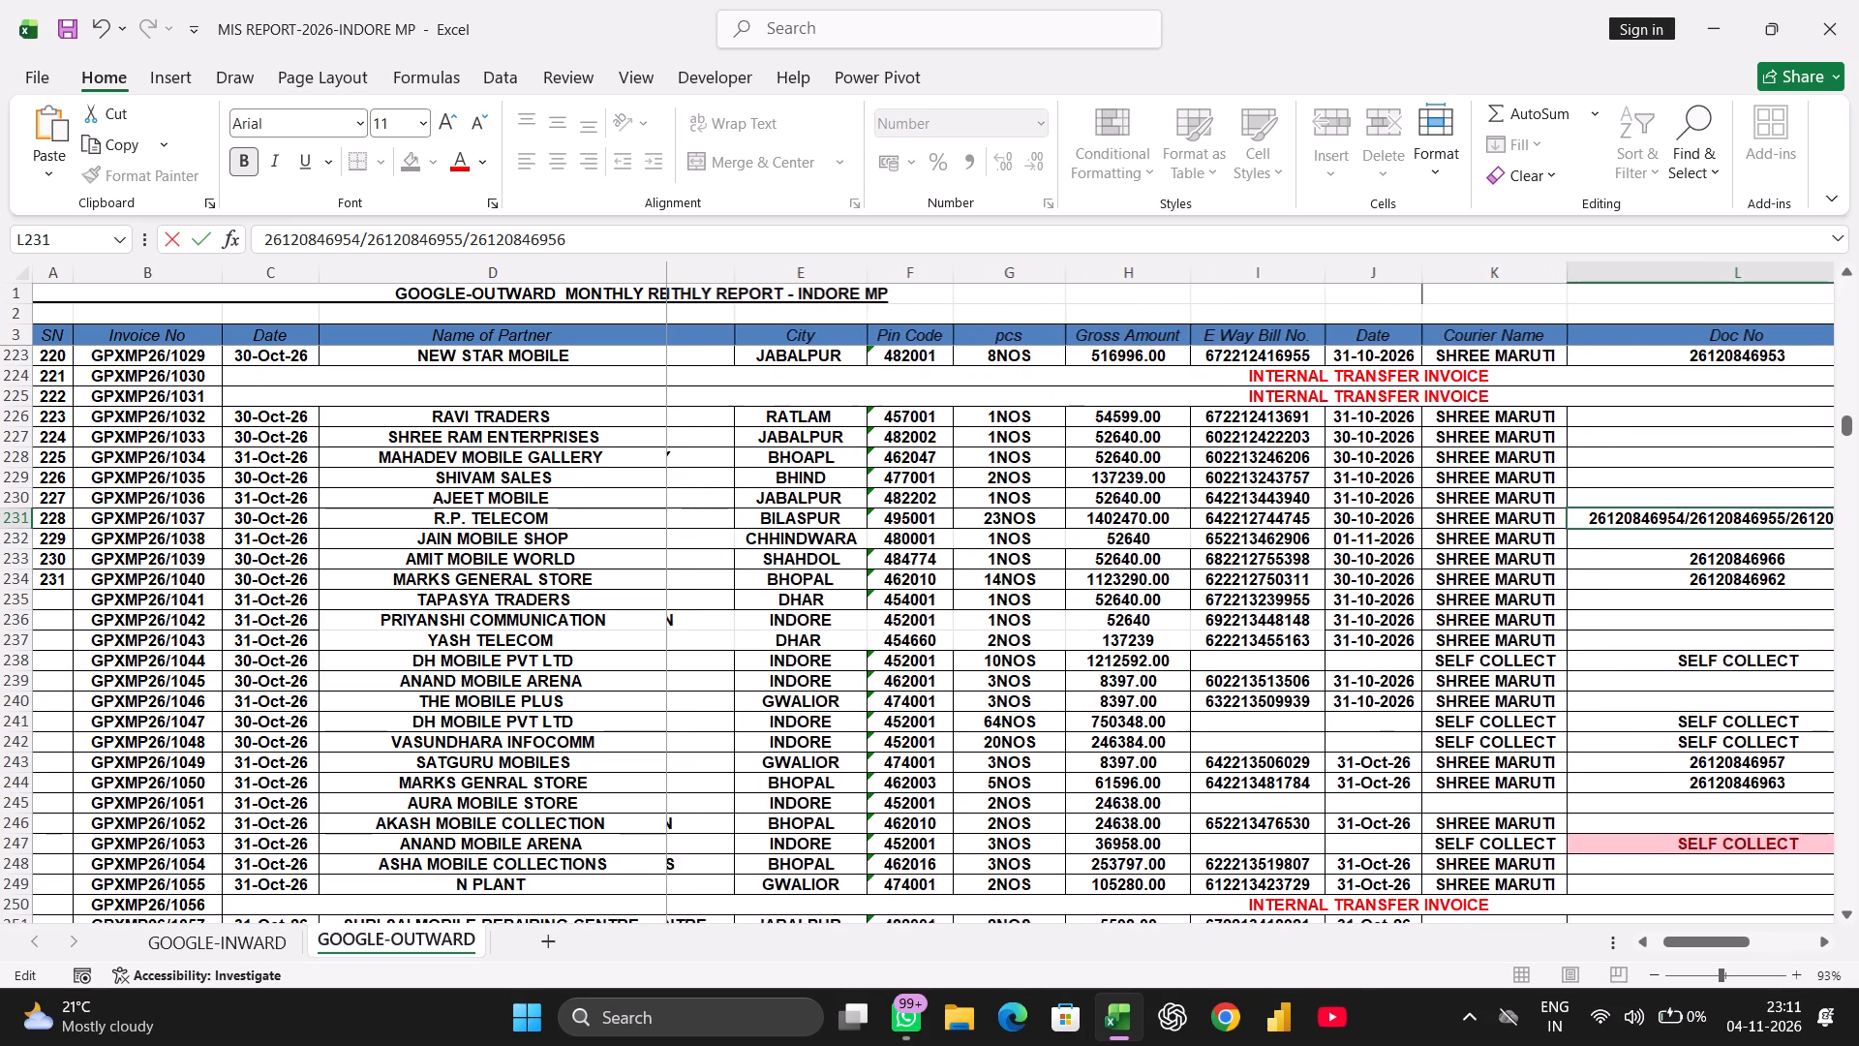
scroll(772, 728, "right", 1)
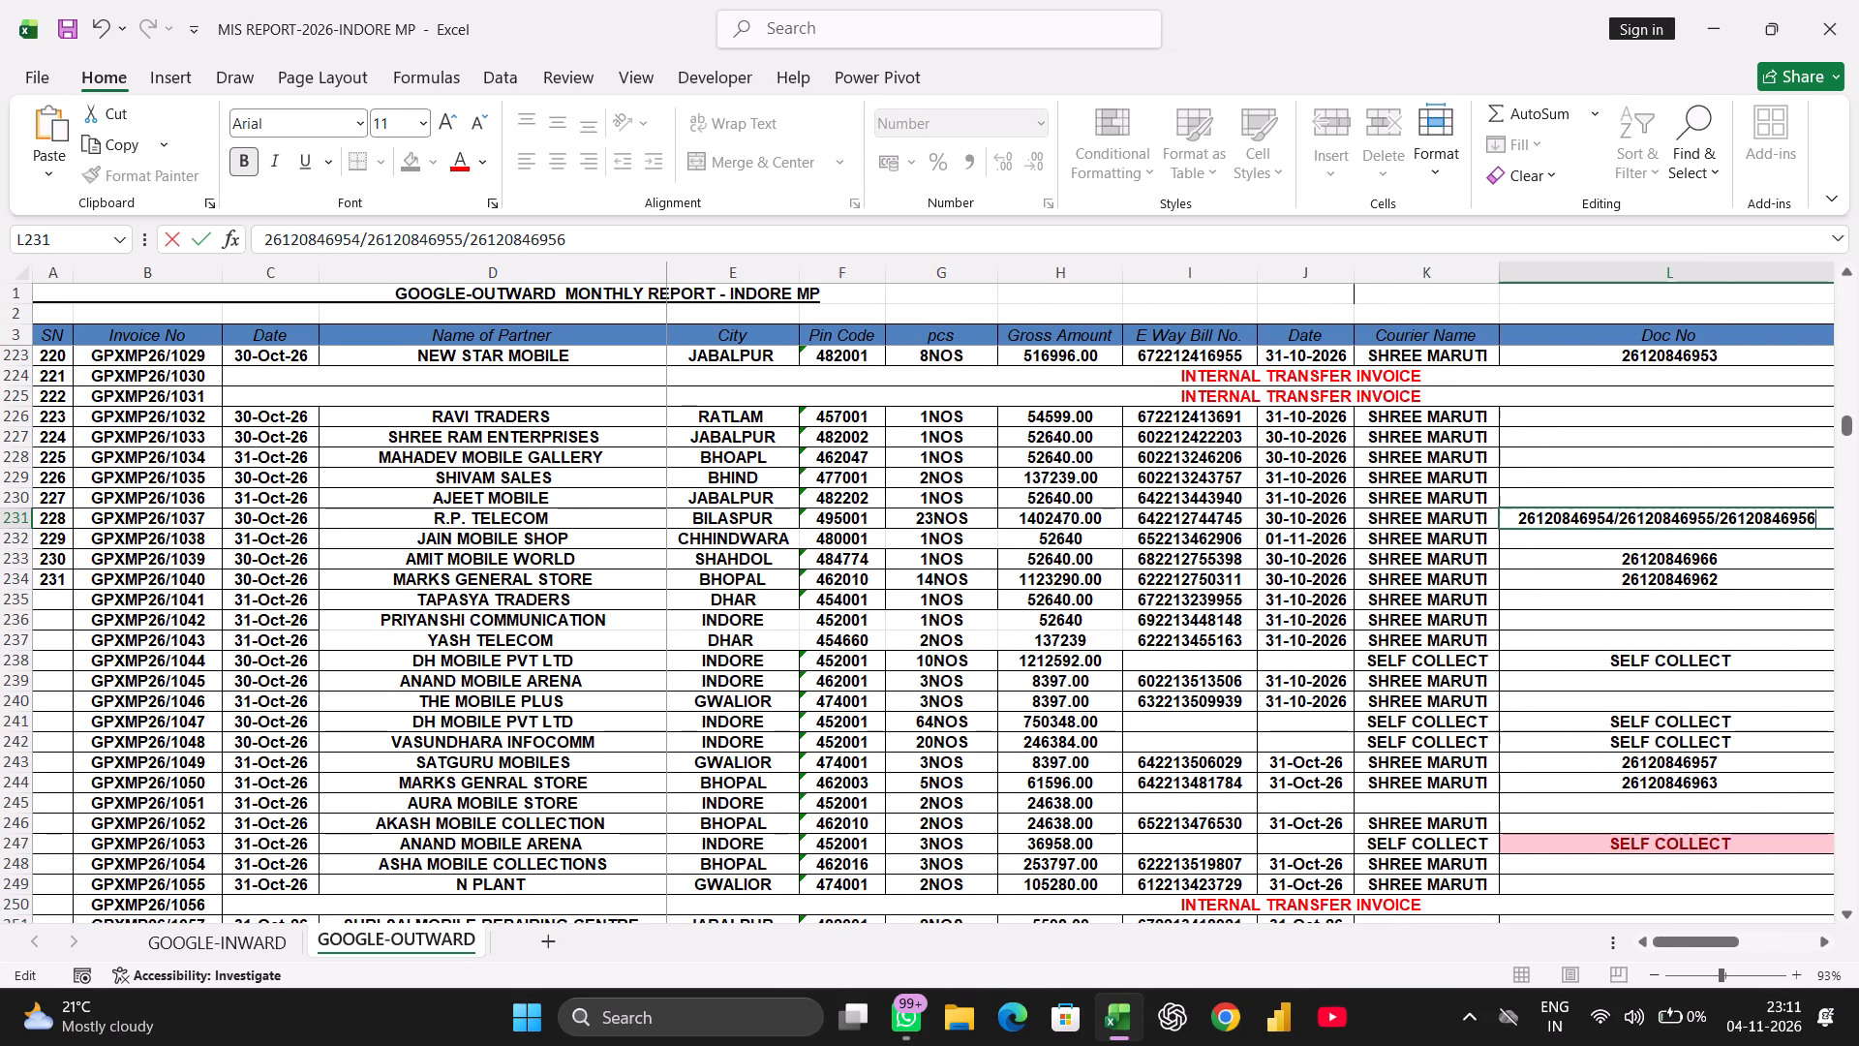
double_click(1593, 704)
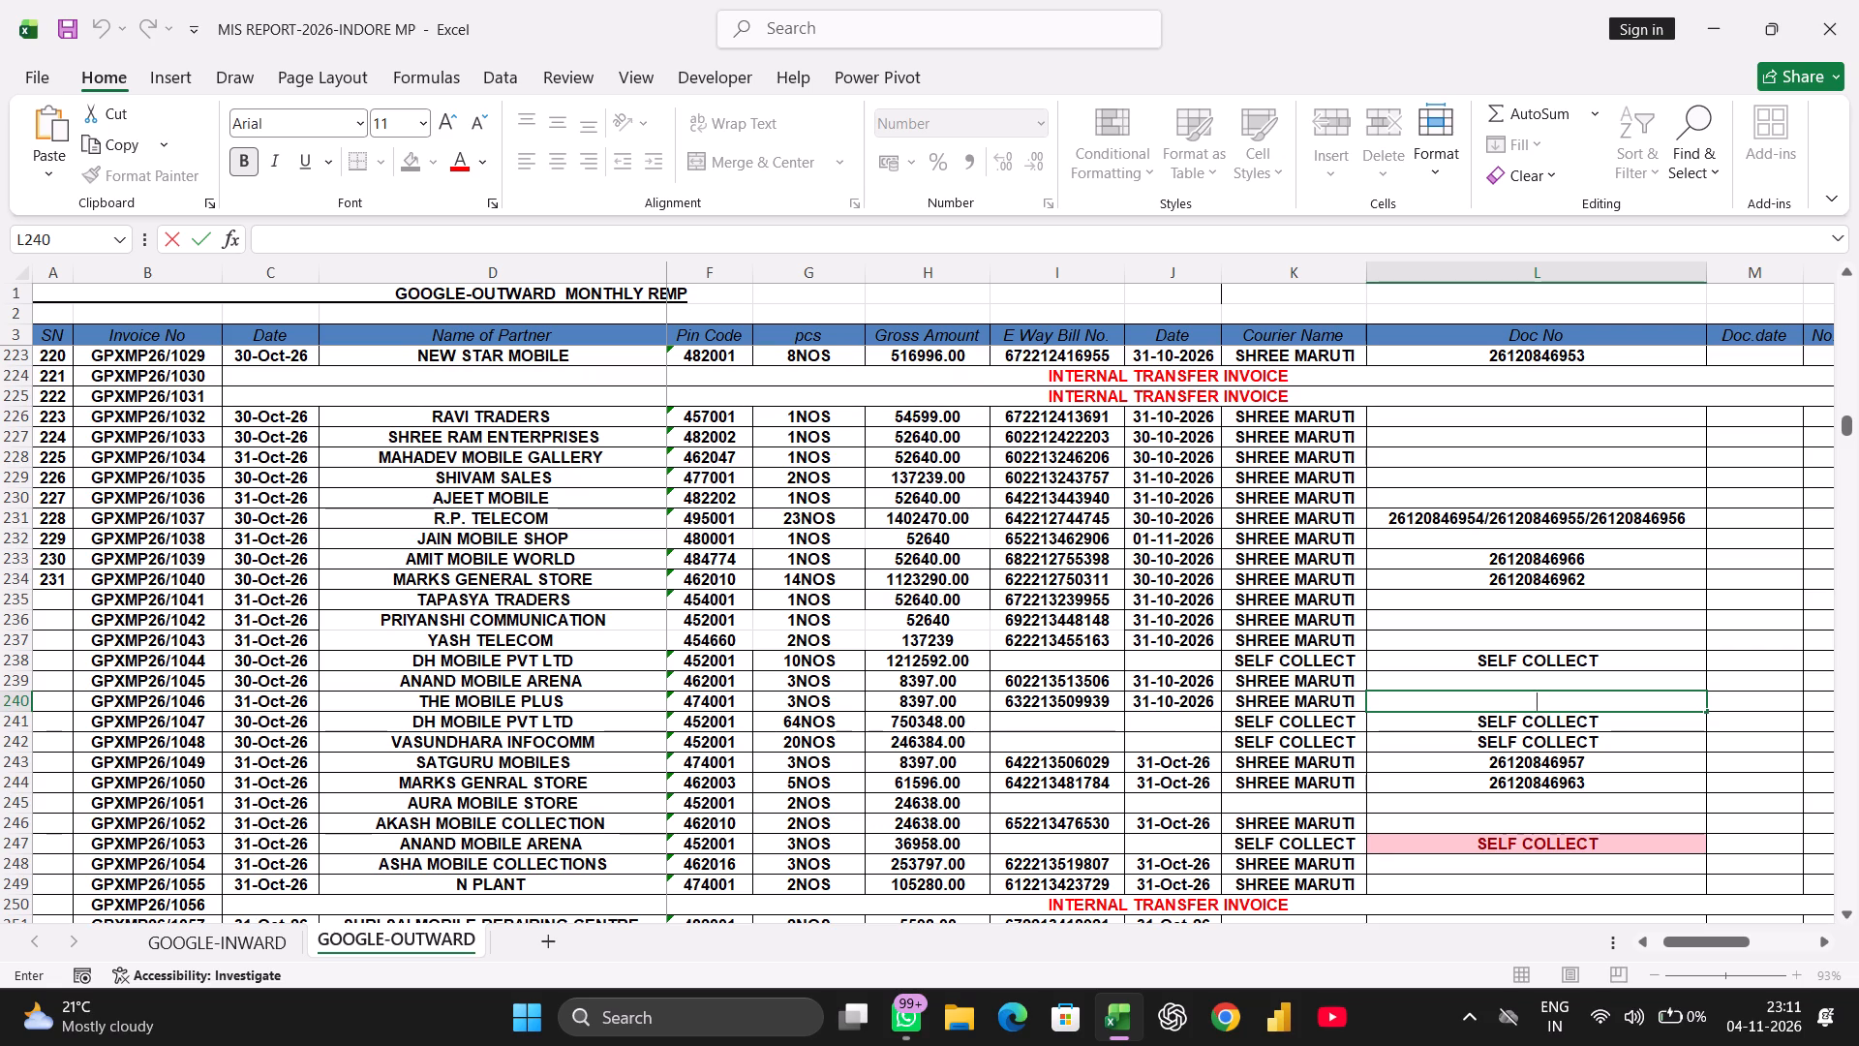
key("ctrl+v")
type("945")
key("BackSpace")
key("BackSpace")
type("54")
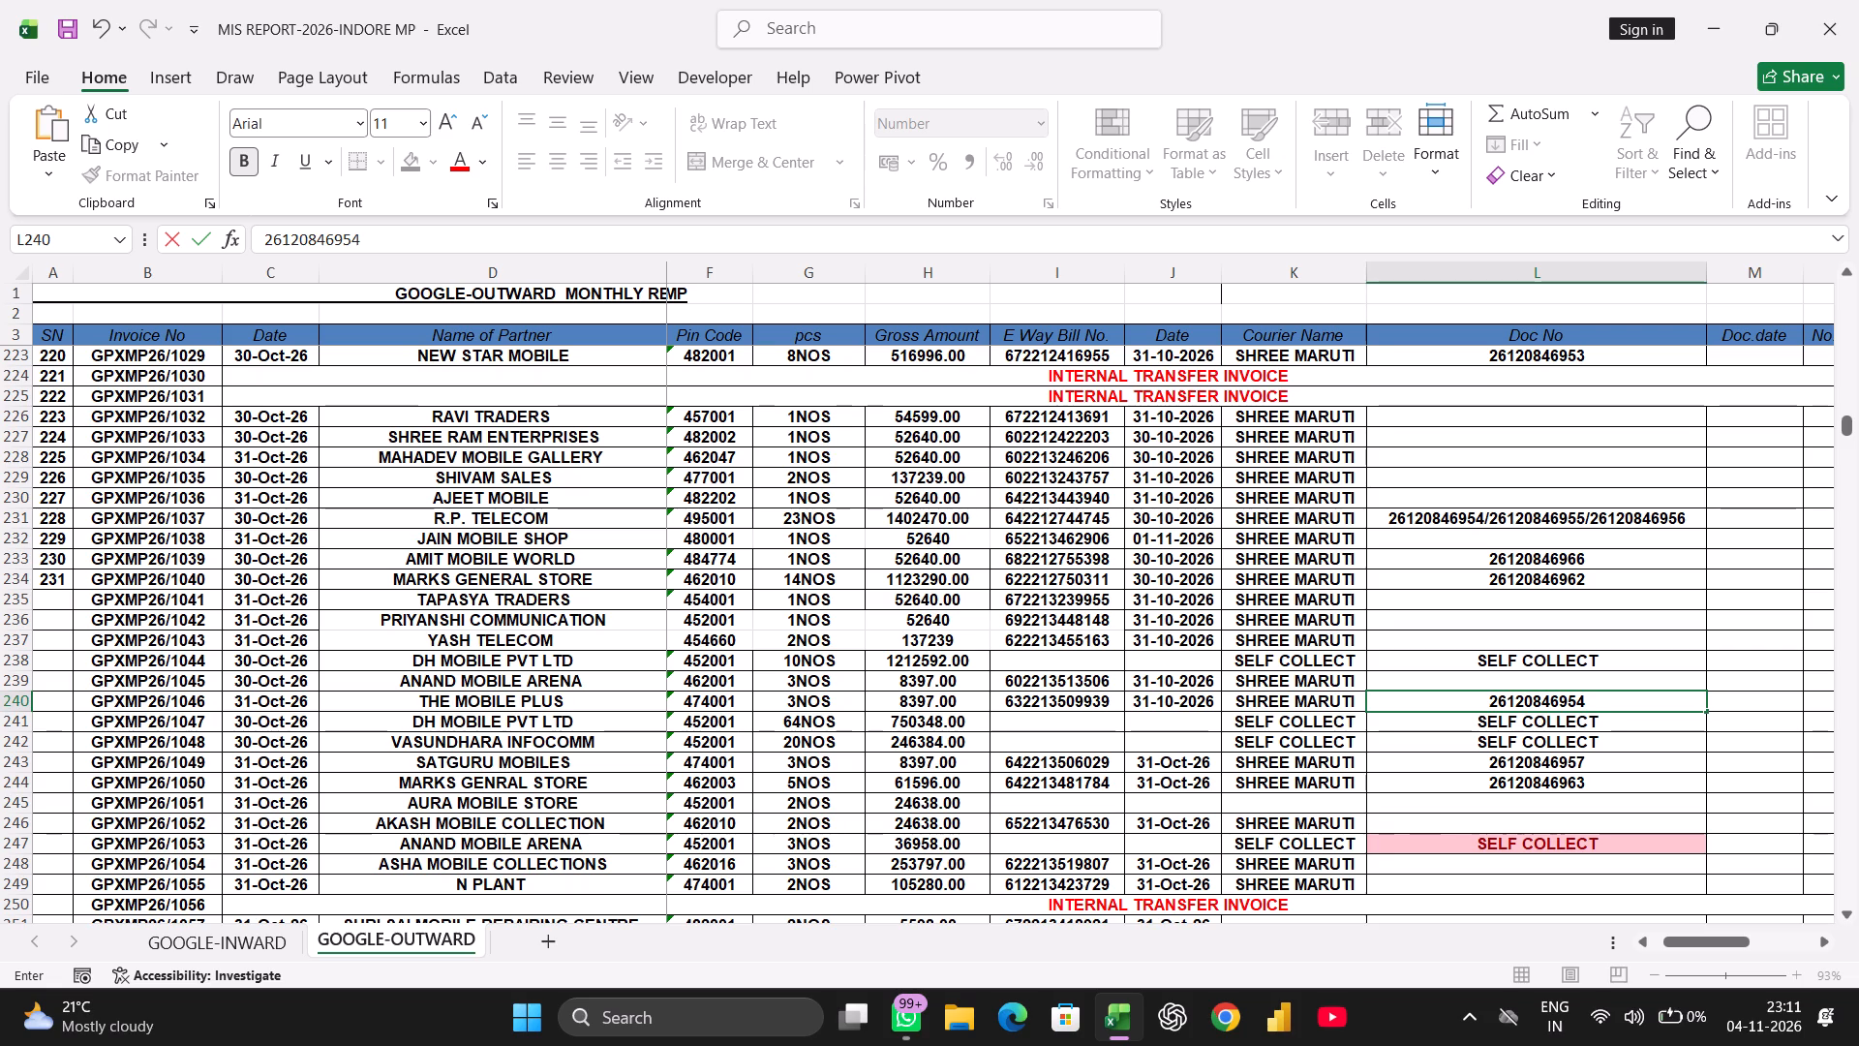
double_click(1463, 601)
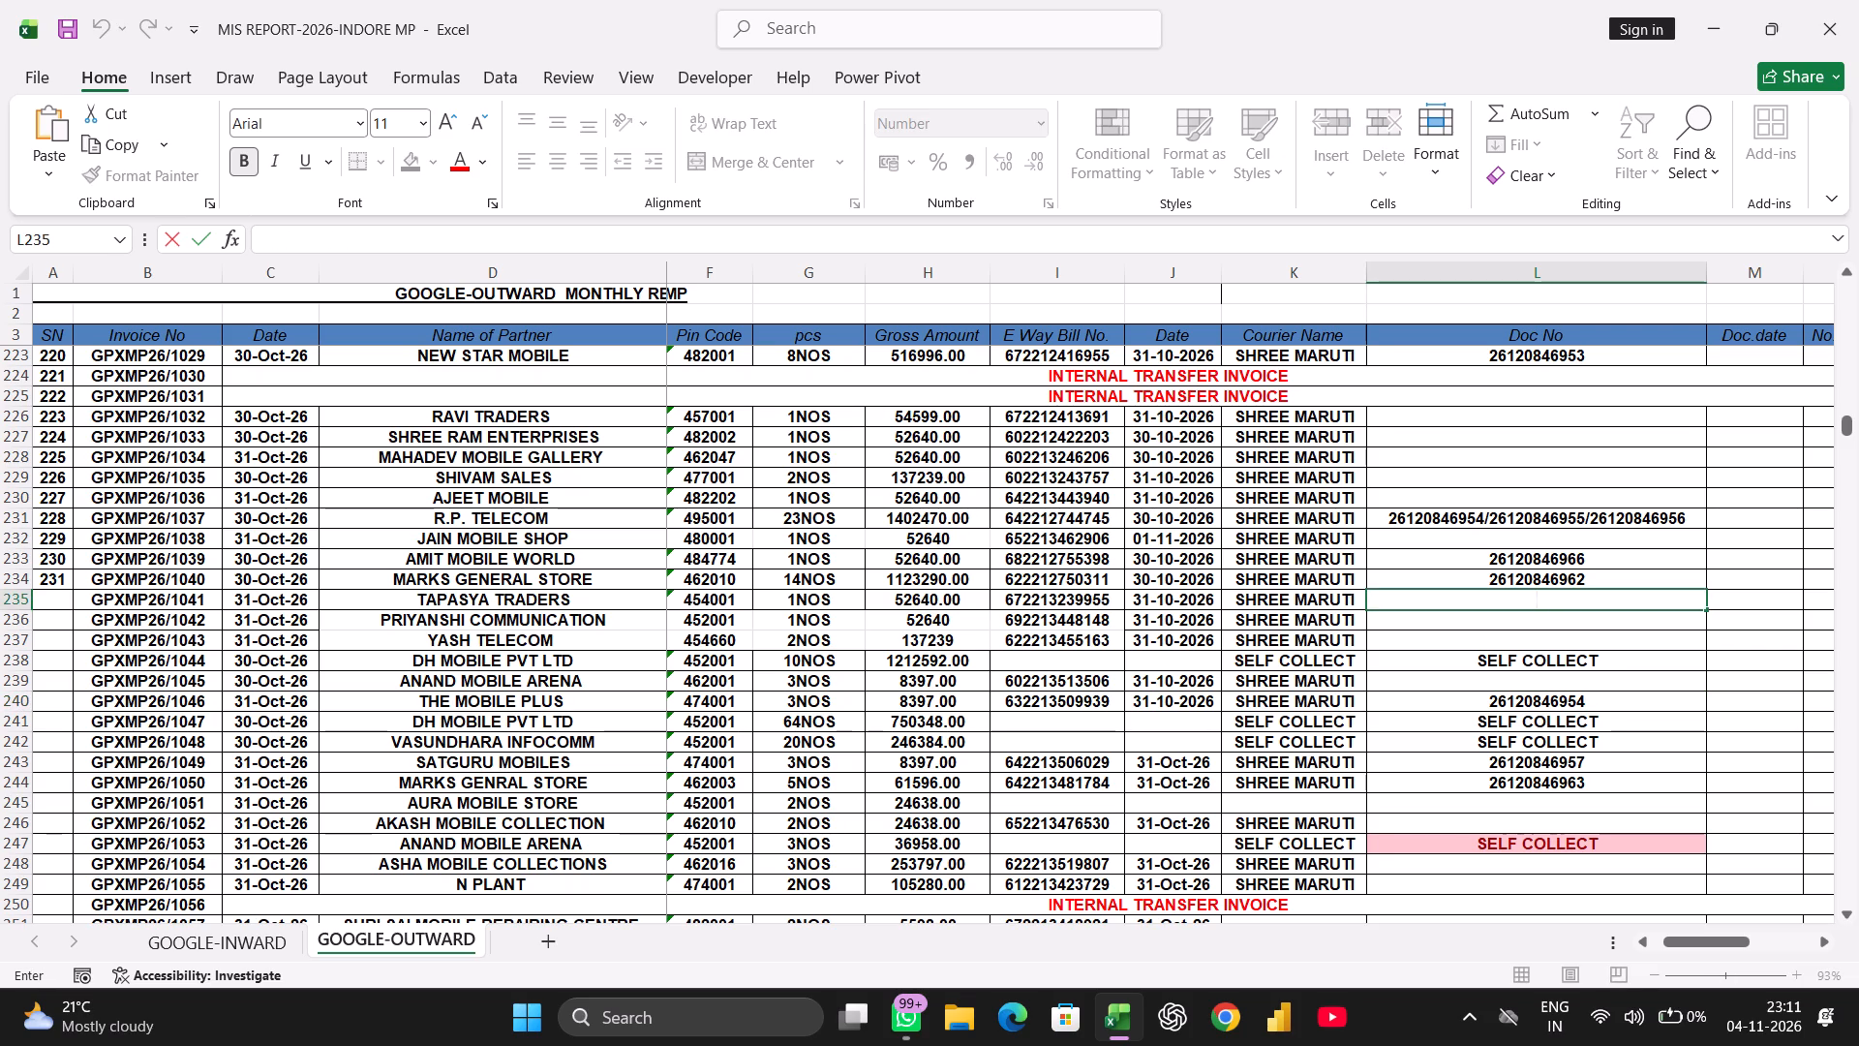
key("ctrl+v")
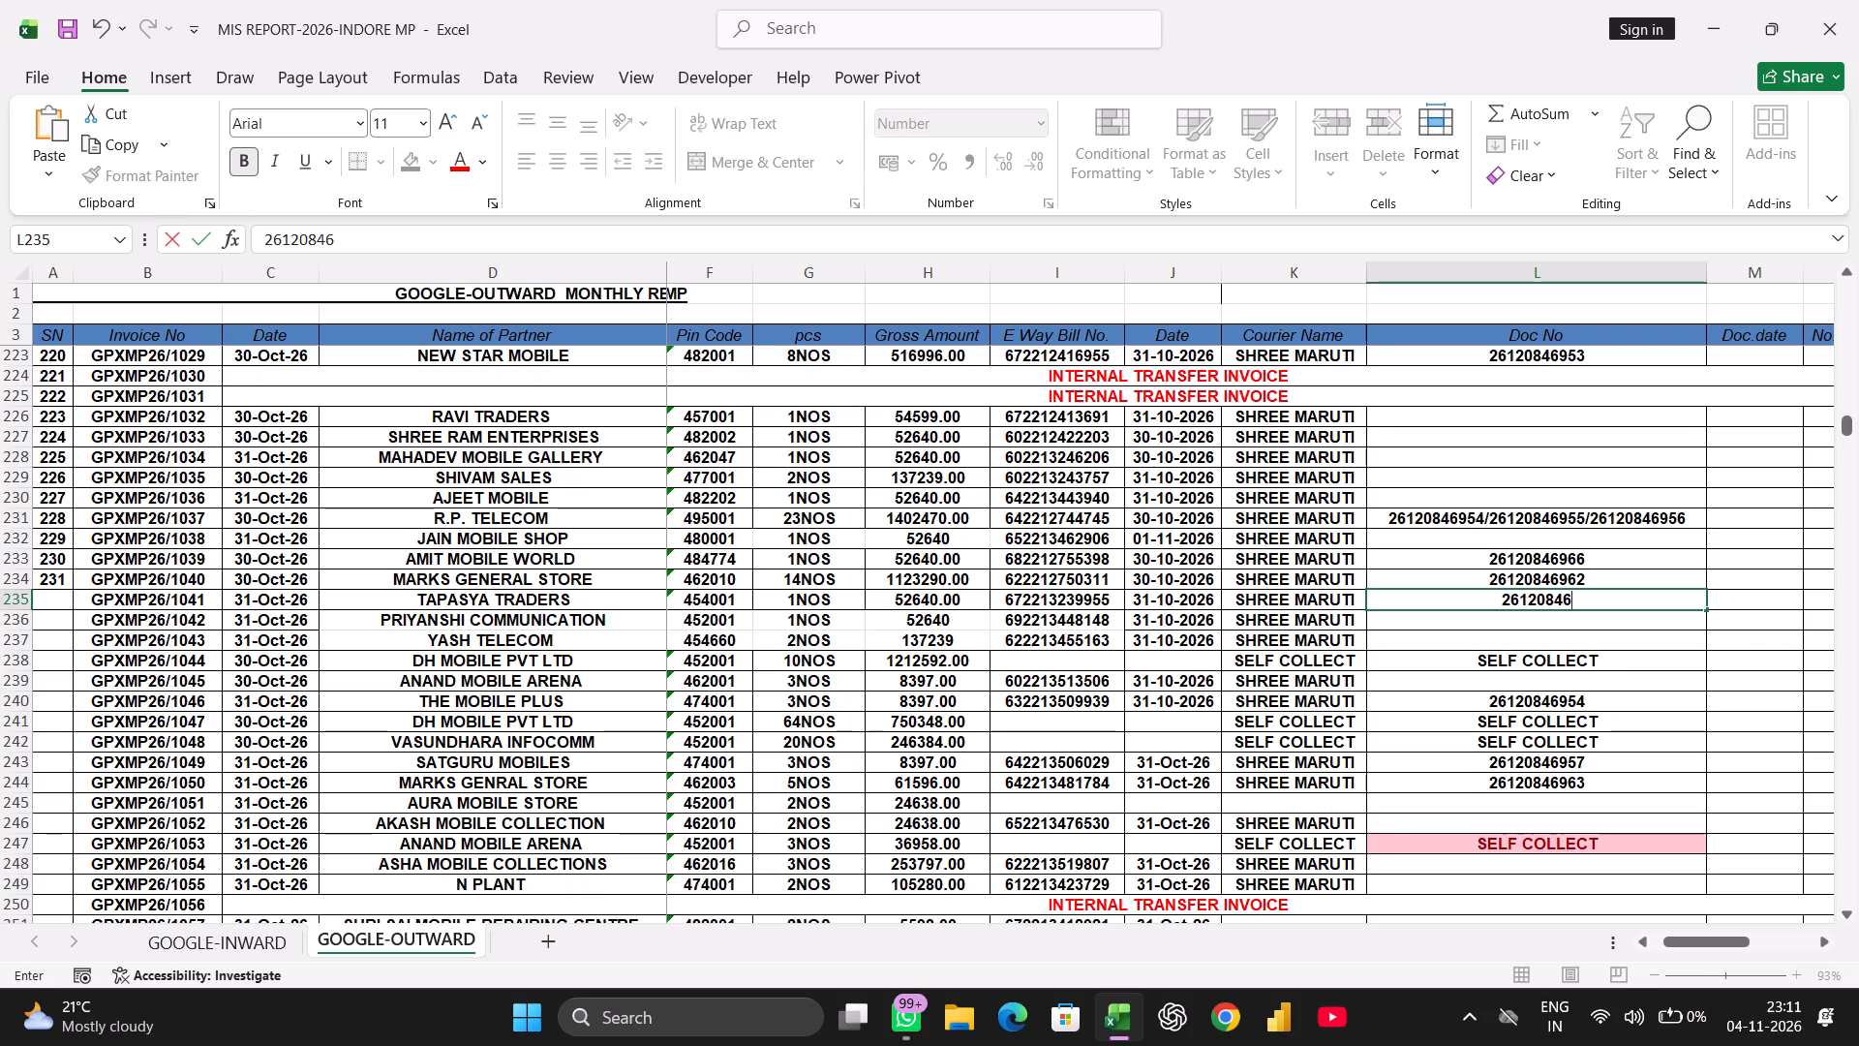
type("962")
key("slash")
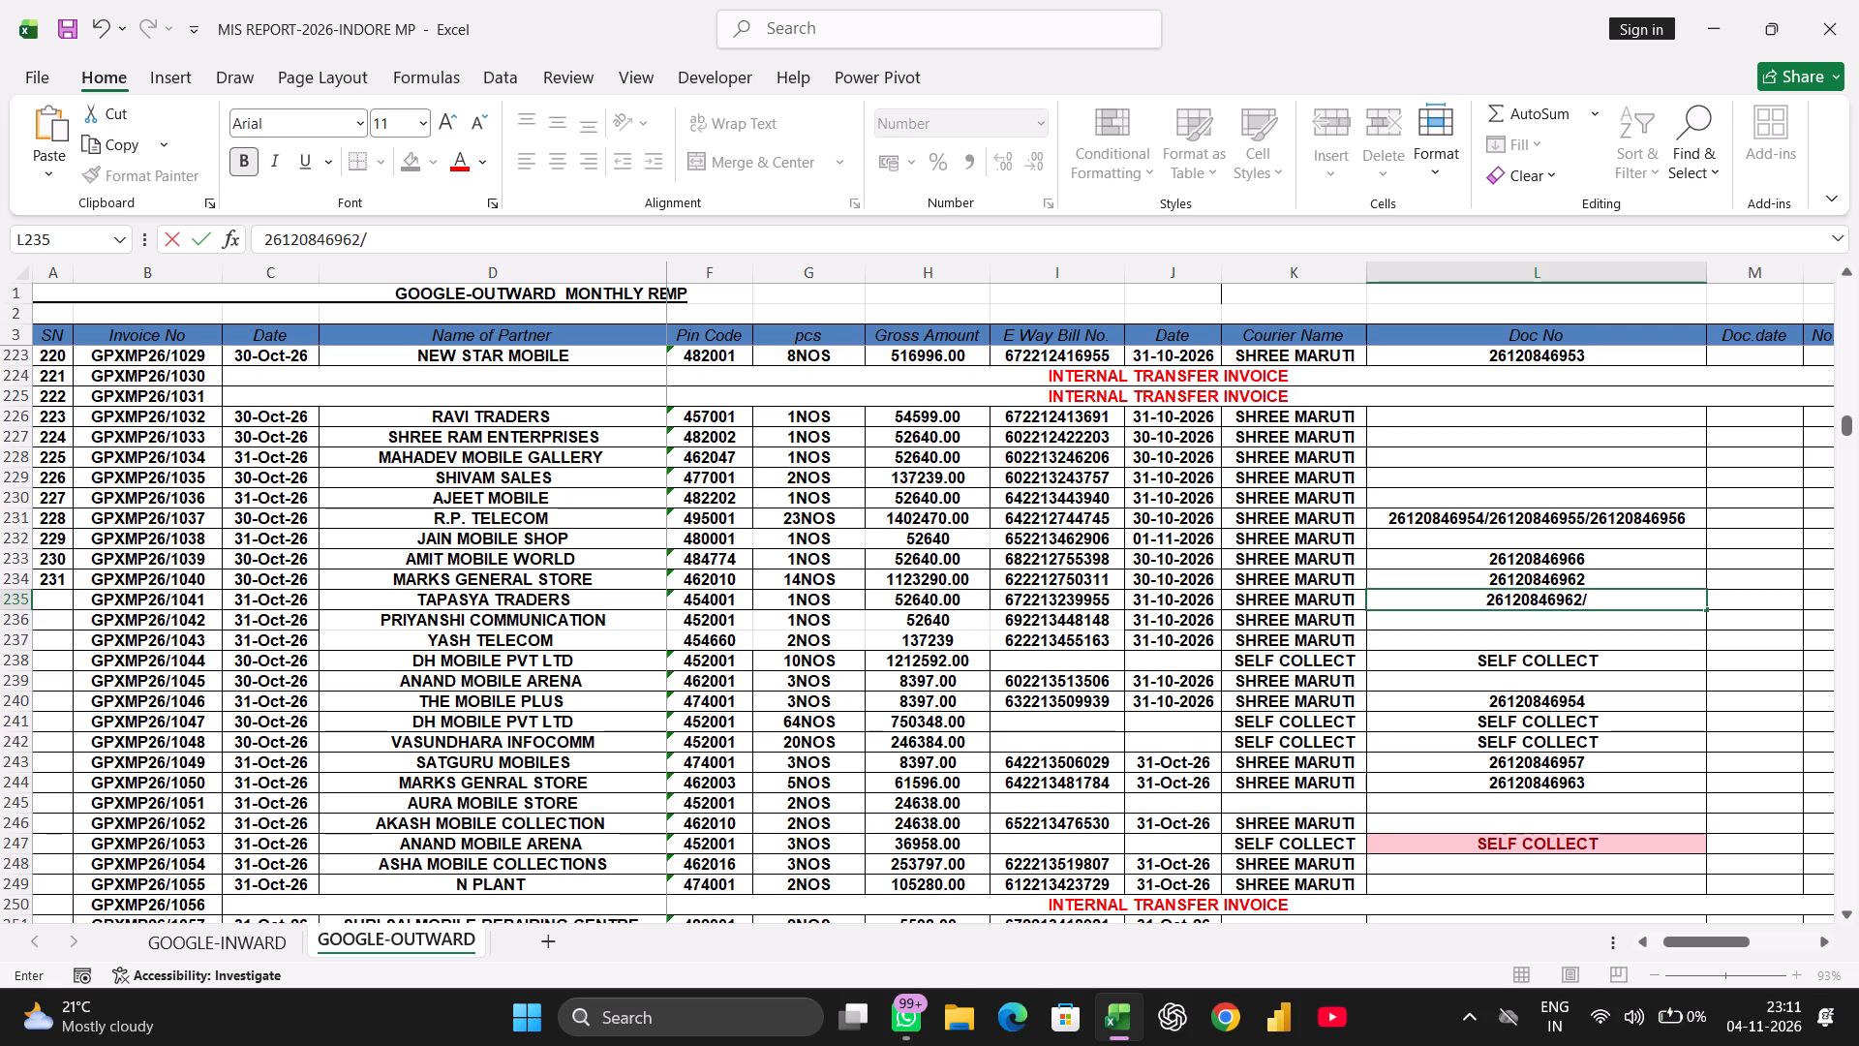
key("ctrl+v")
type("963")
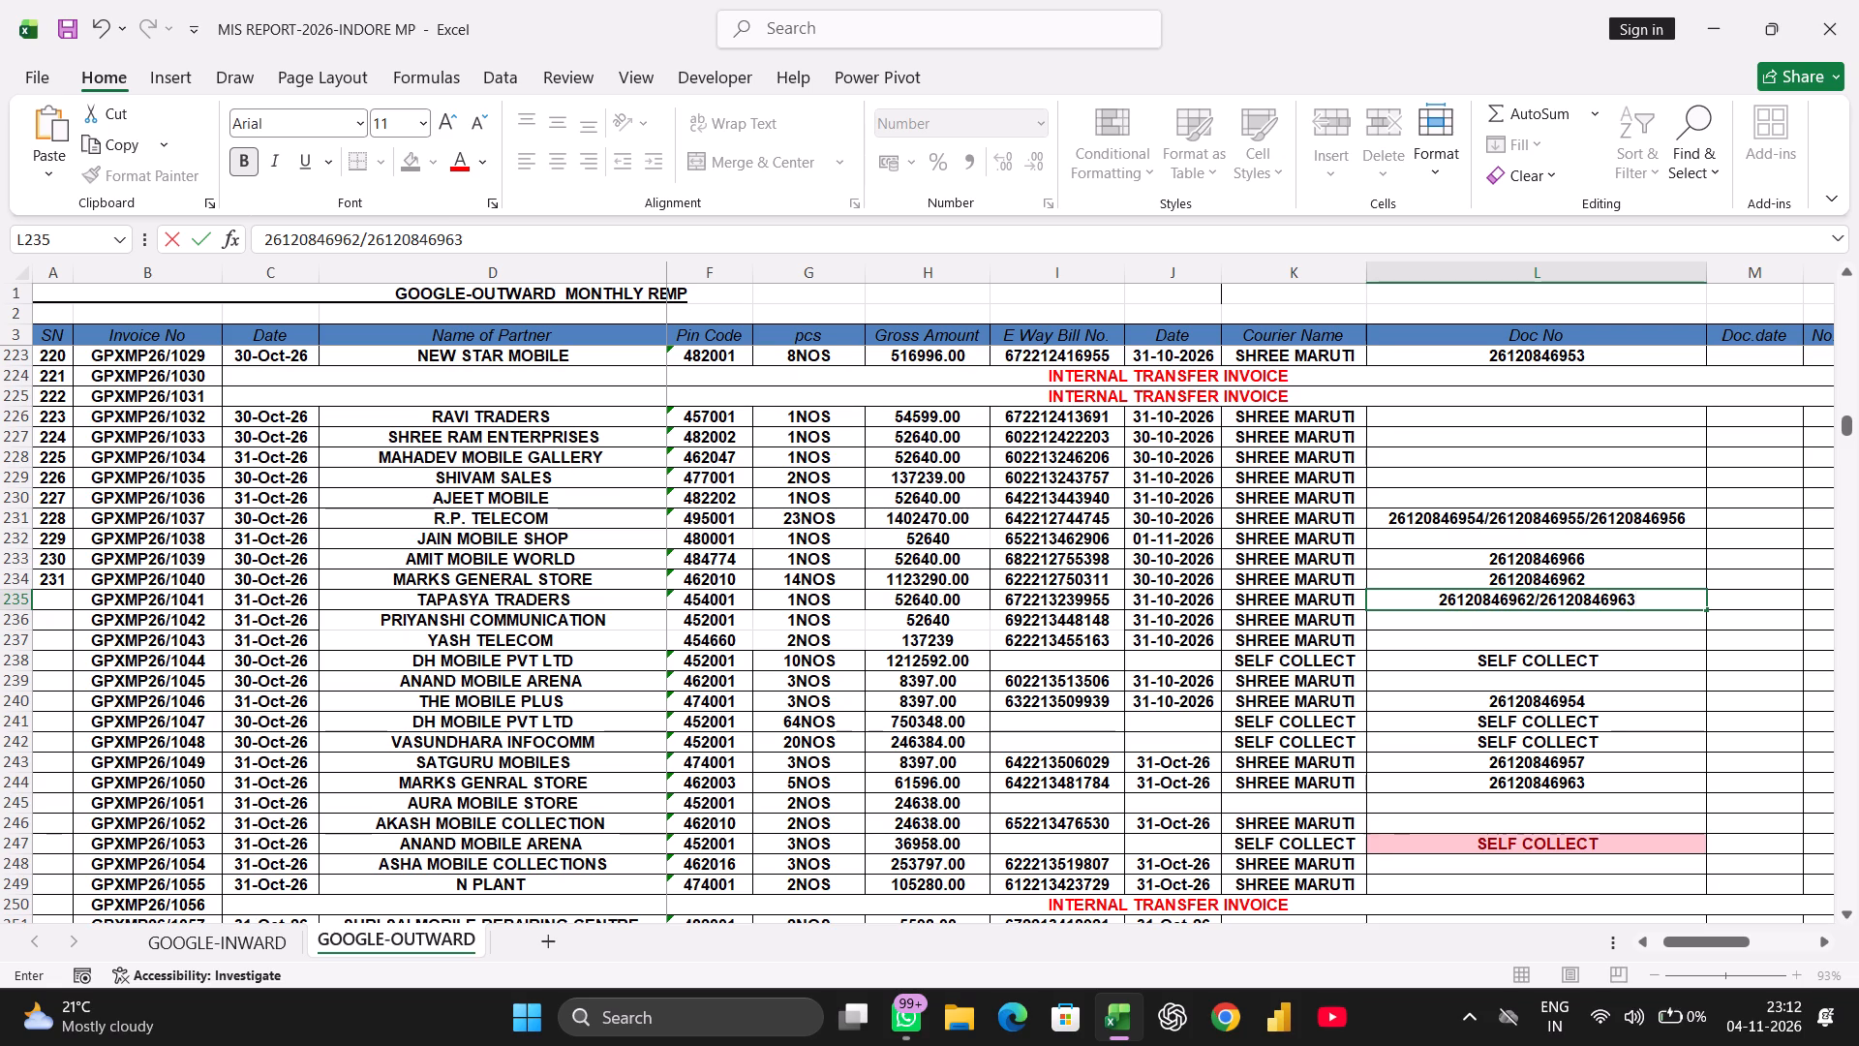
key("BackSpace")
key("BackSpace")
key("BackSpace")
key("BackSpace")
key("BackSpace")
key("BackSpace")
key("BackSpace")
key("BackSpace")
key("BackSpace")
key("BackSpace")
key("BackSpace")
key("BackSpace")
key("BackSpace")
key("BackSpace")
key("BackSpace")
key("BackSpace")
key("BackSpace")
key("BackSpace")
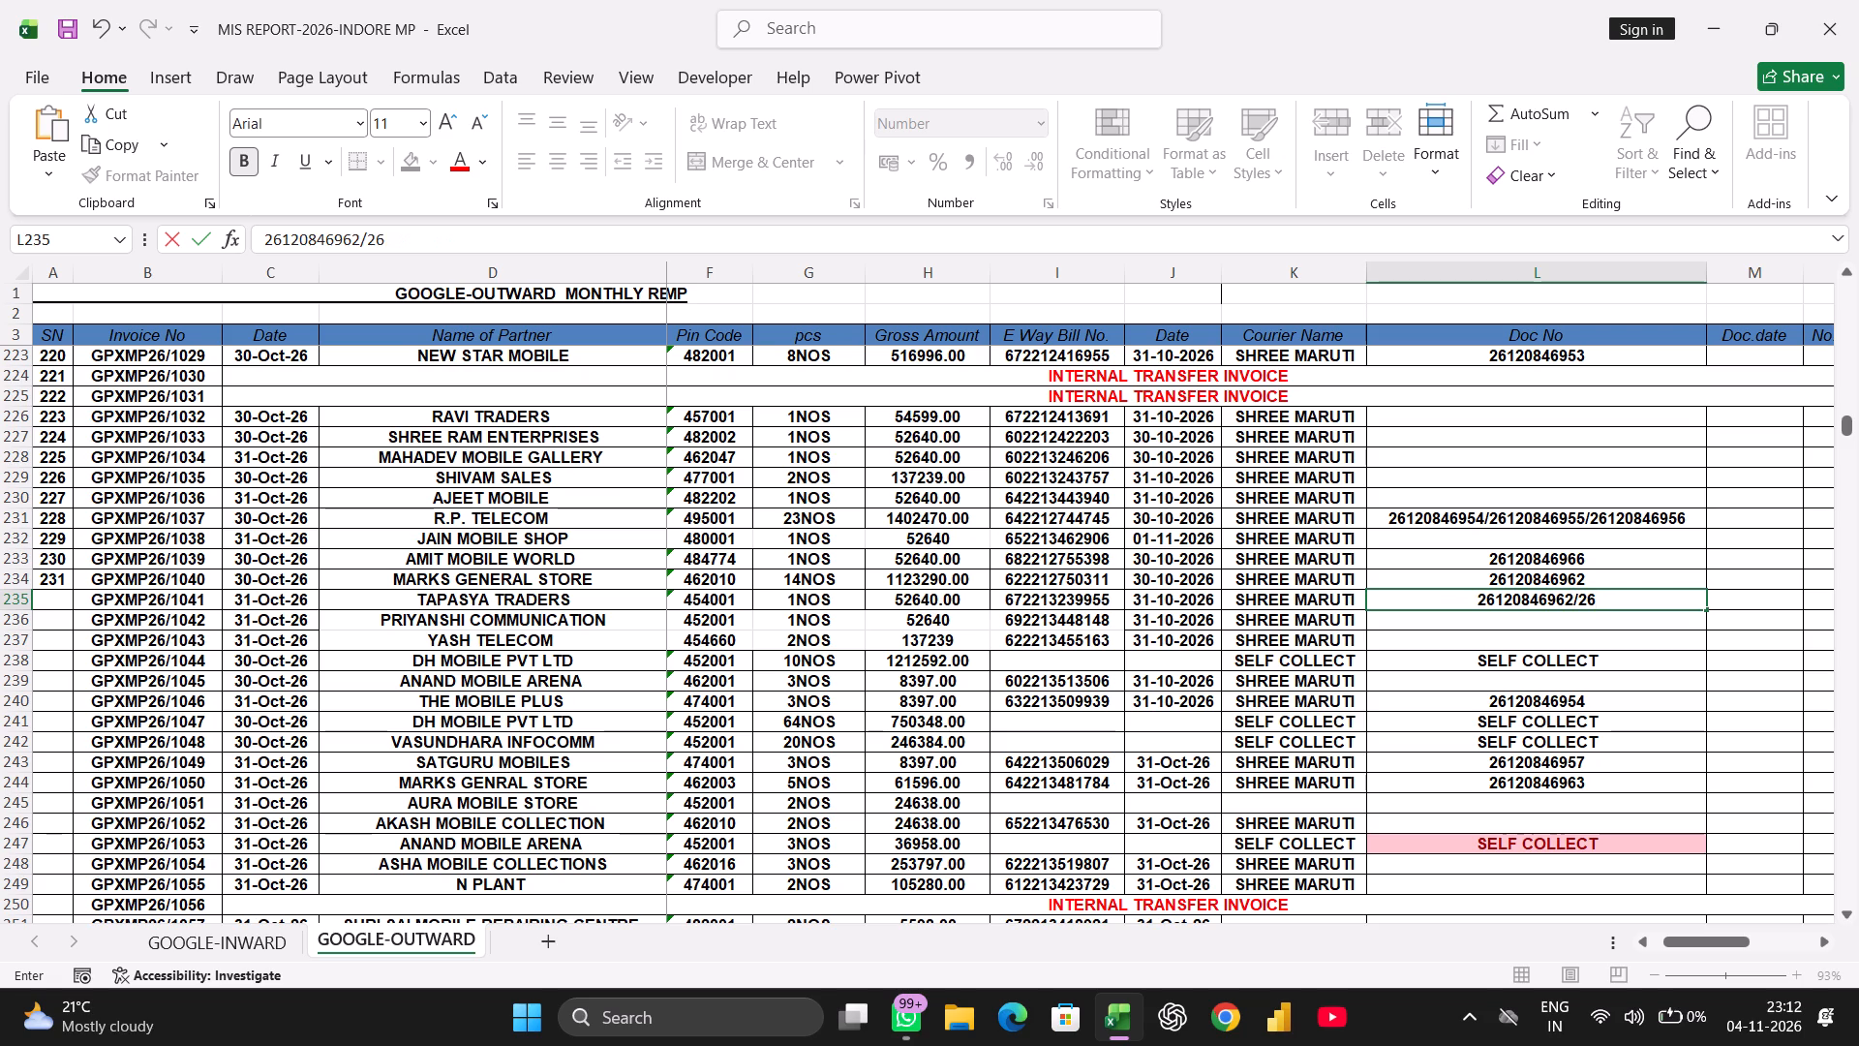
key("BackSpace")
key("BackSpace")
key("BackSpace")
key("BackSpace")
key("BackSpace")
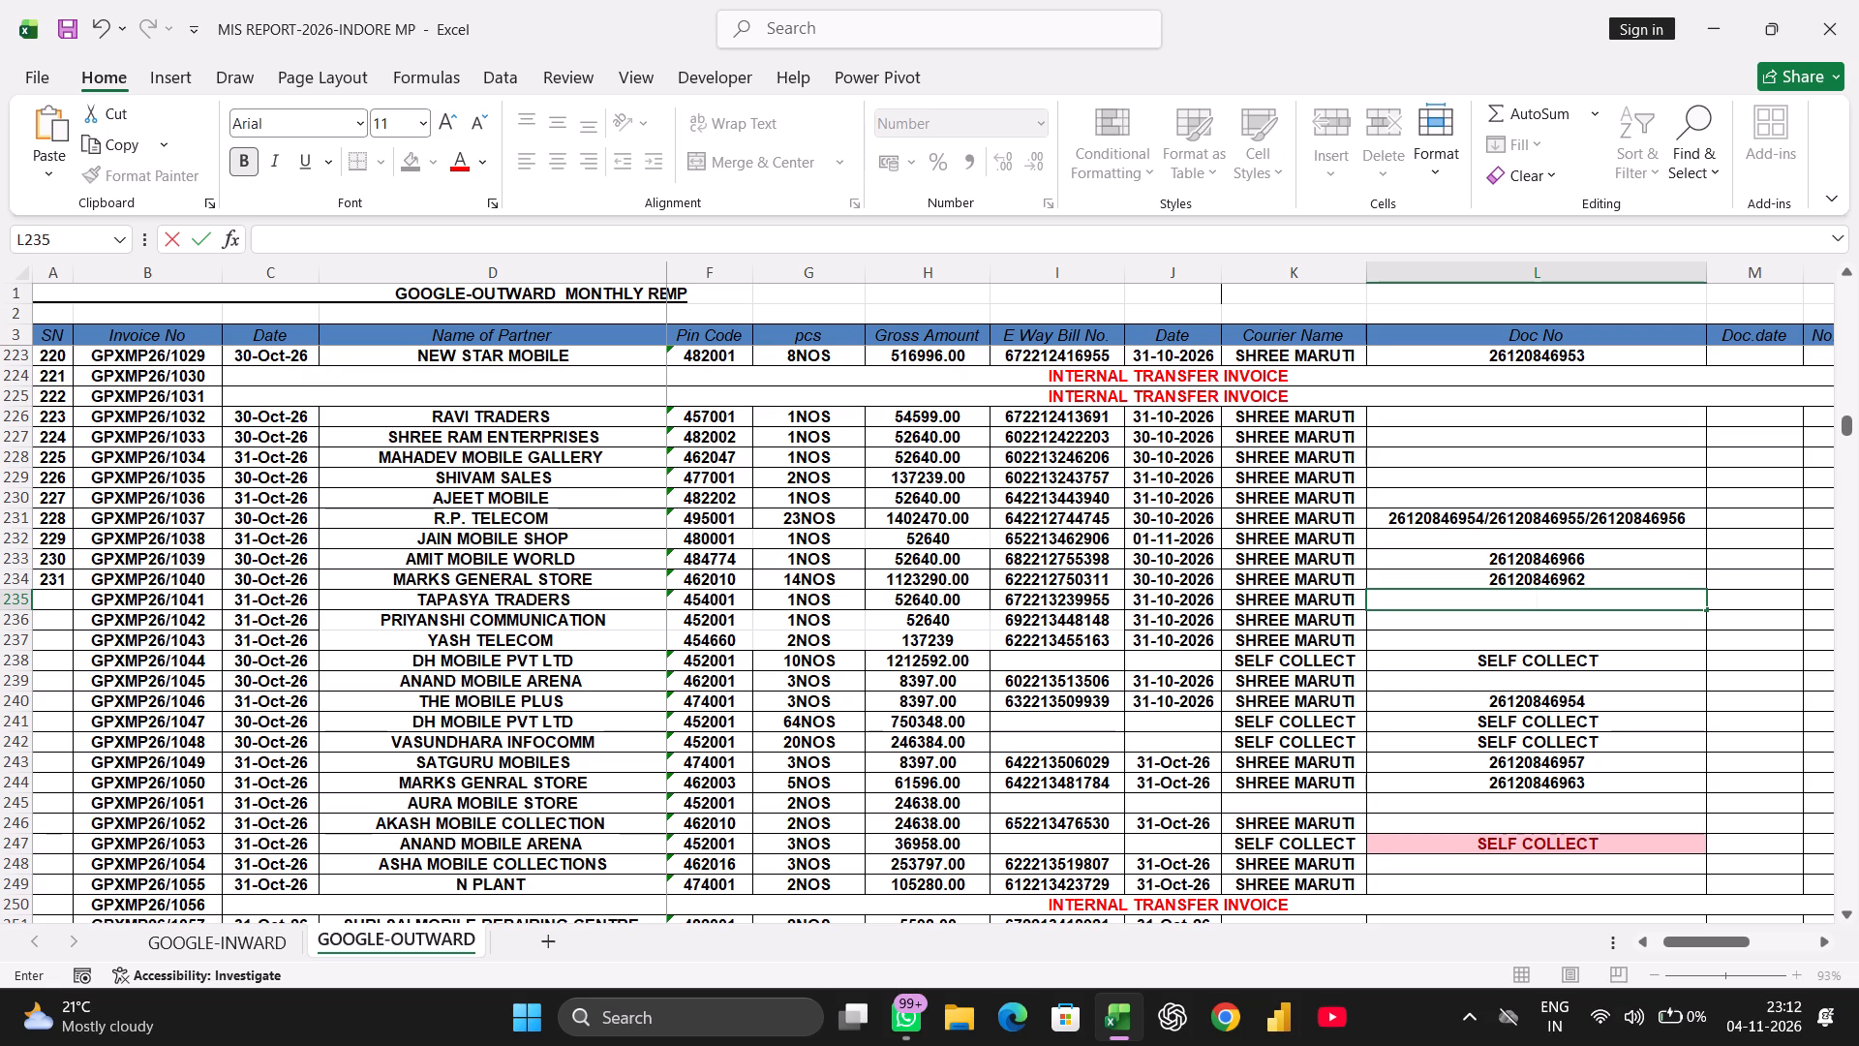
double_click(1629, 783)
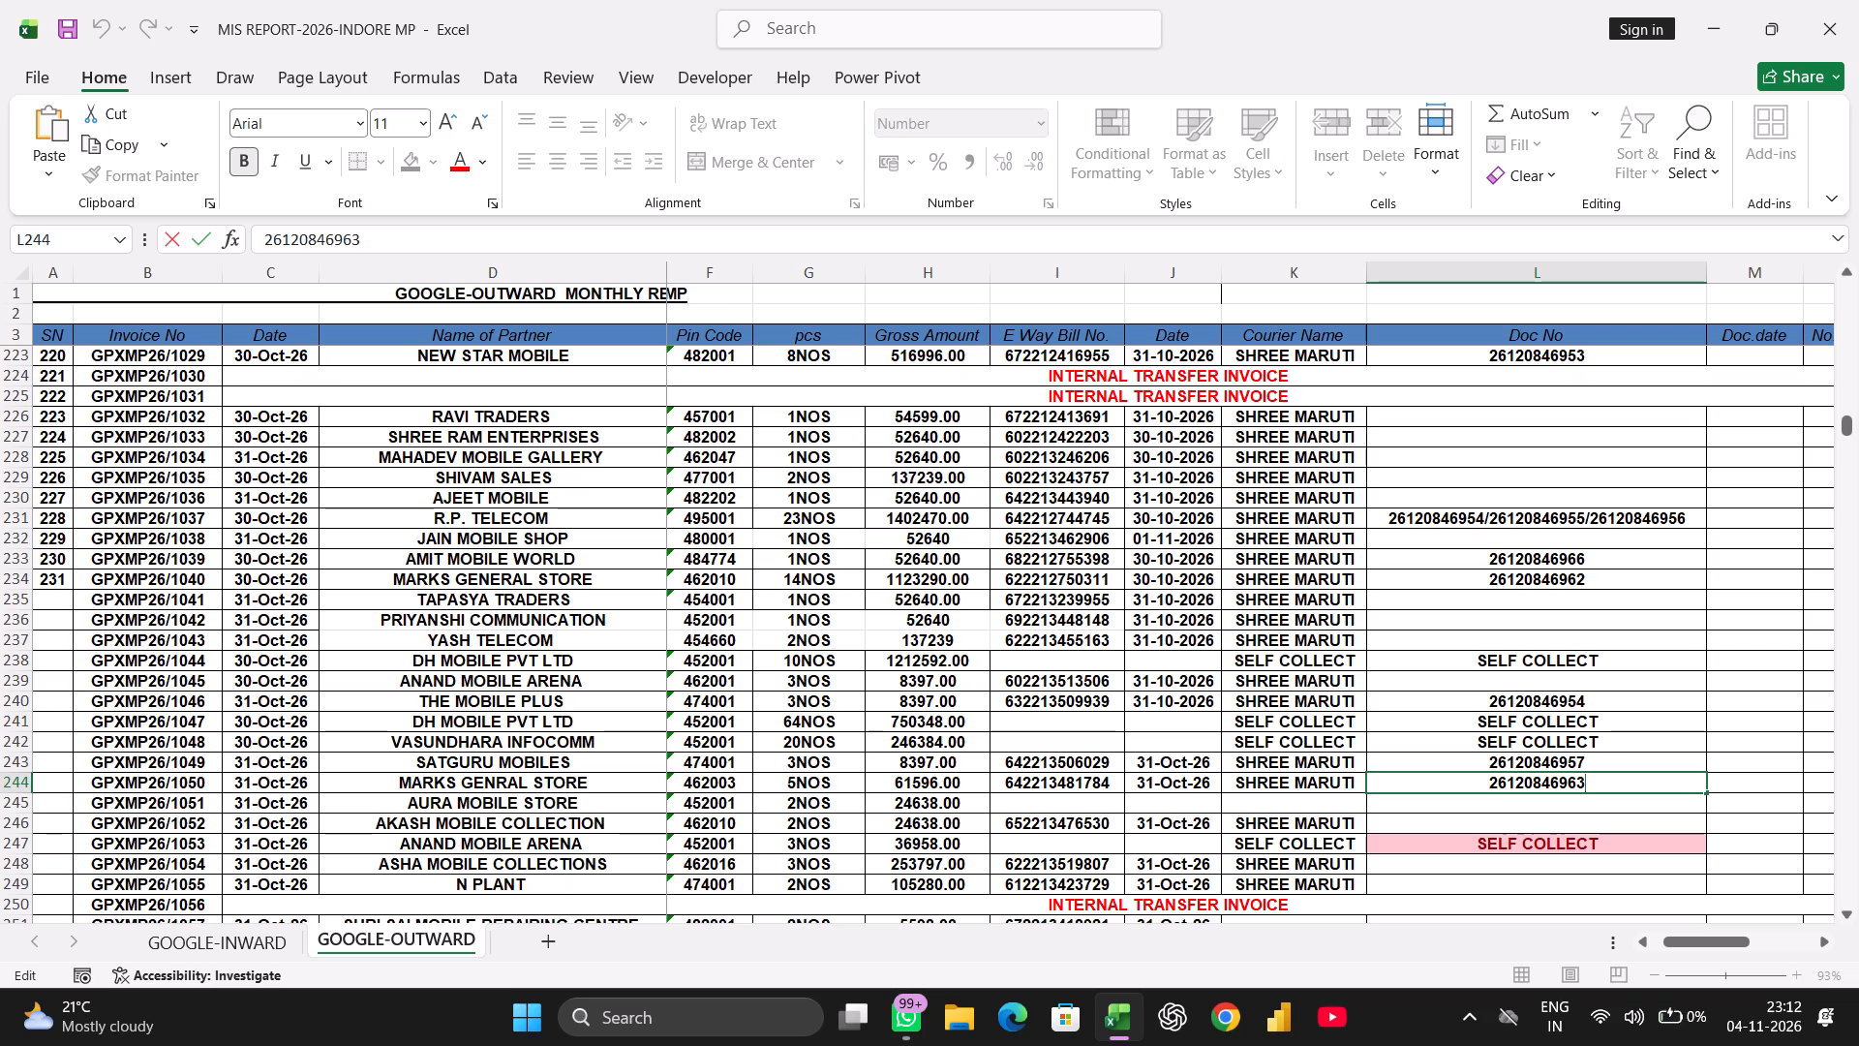
key("BackSpace")
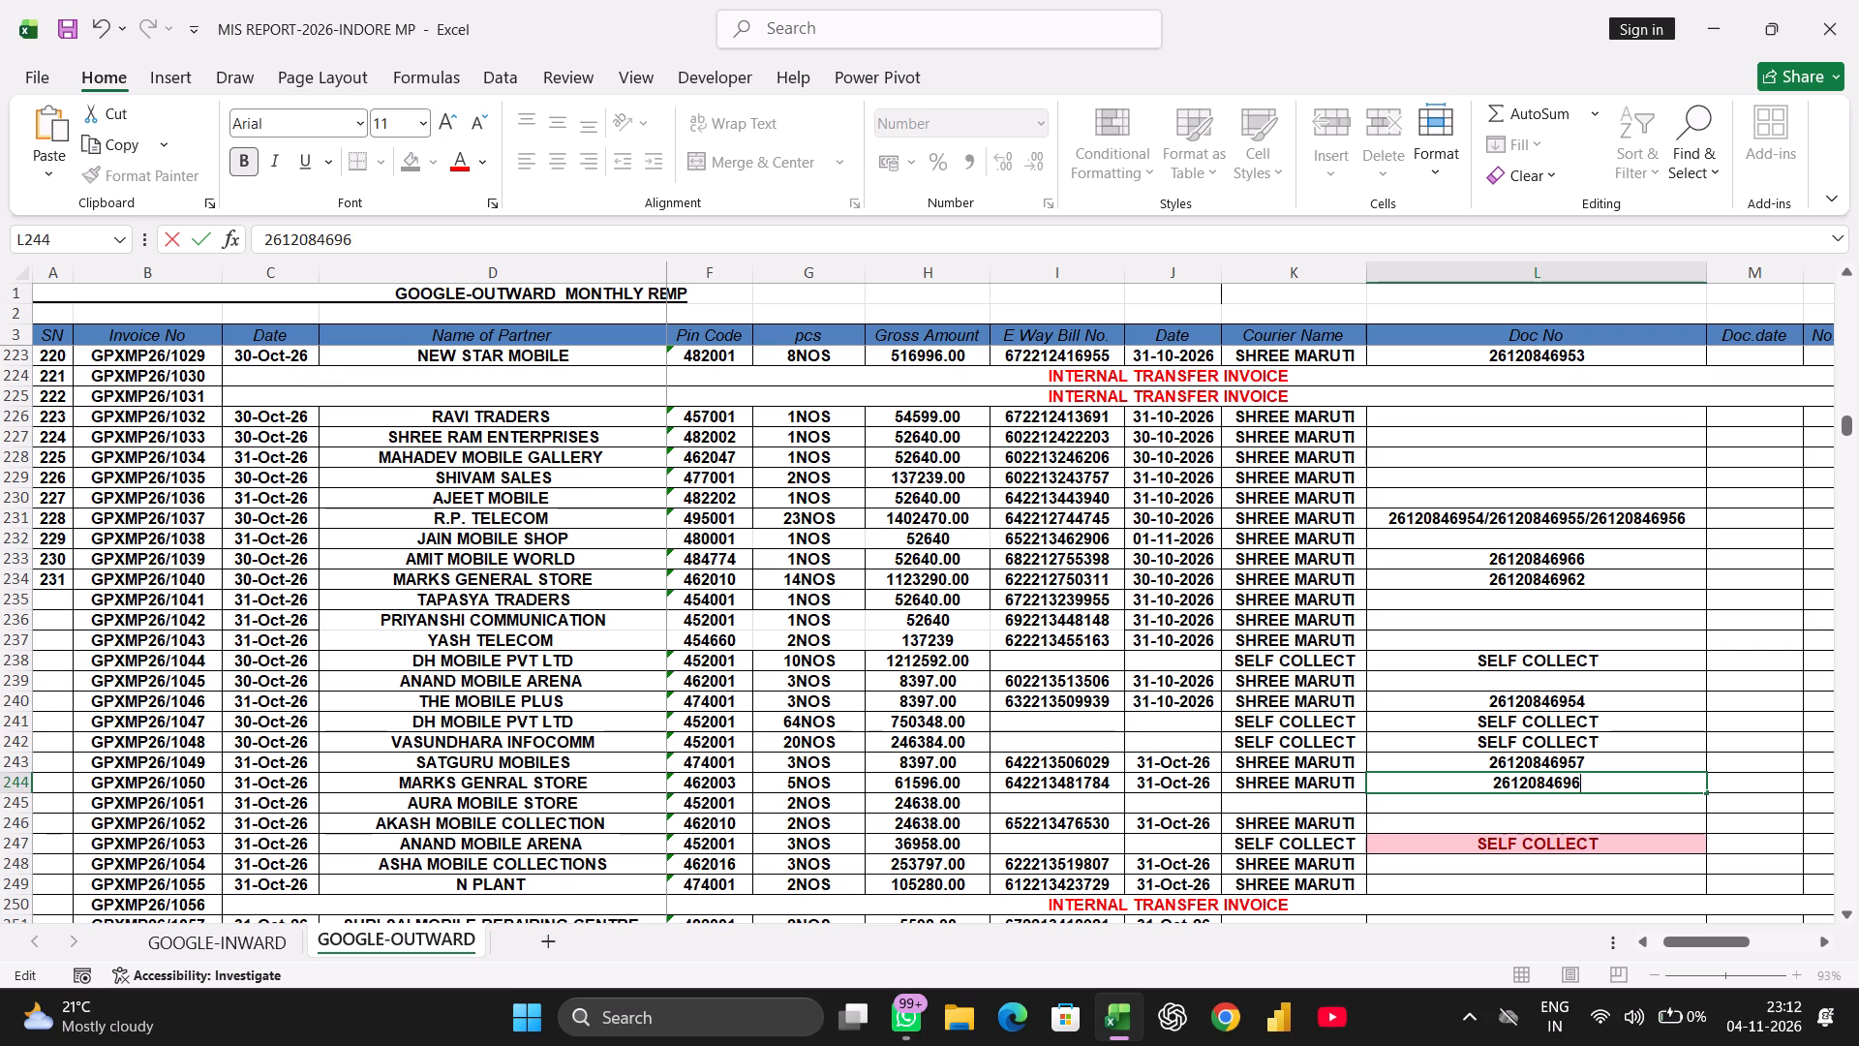
key("2")
key("slash")
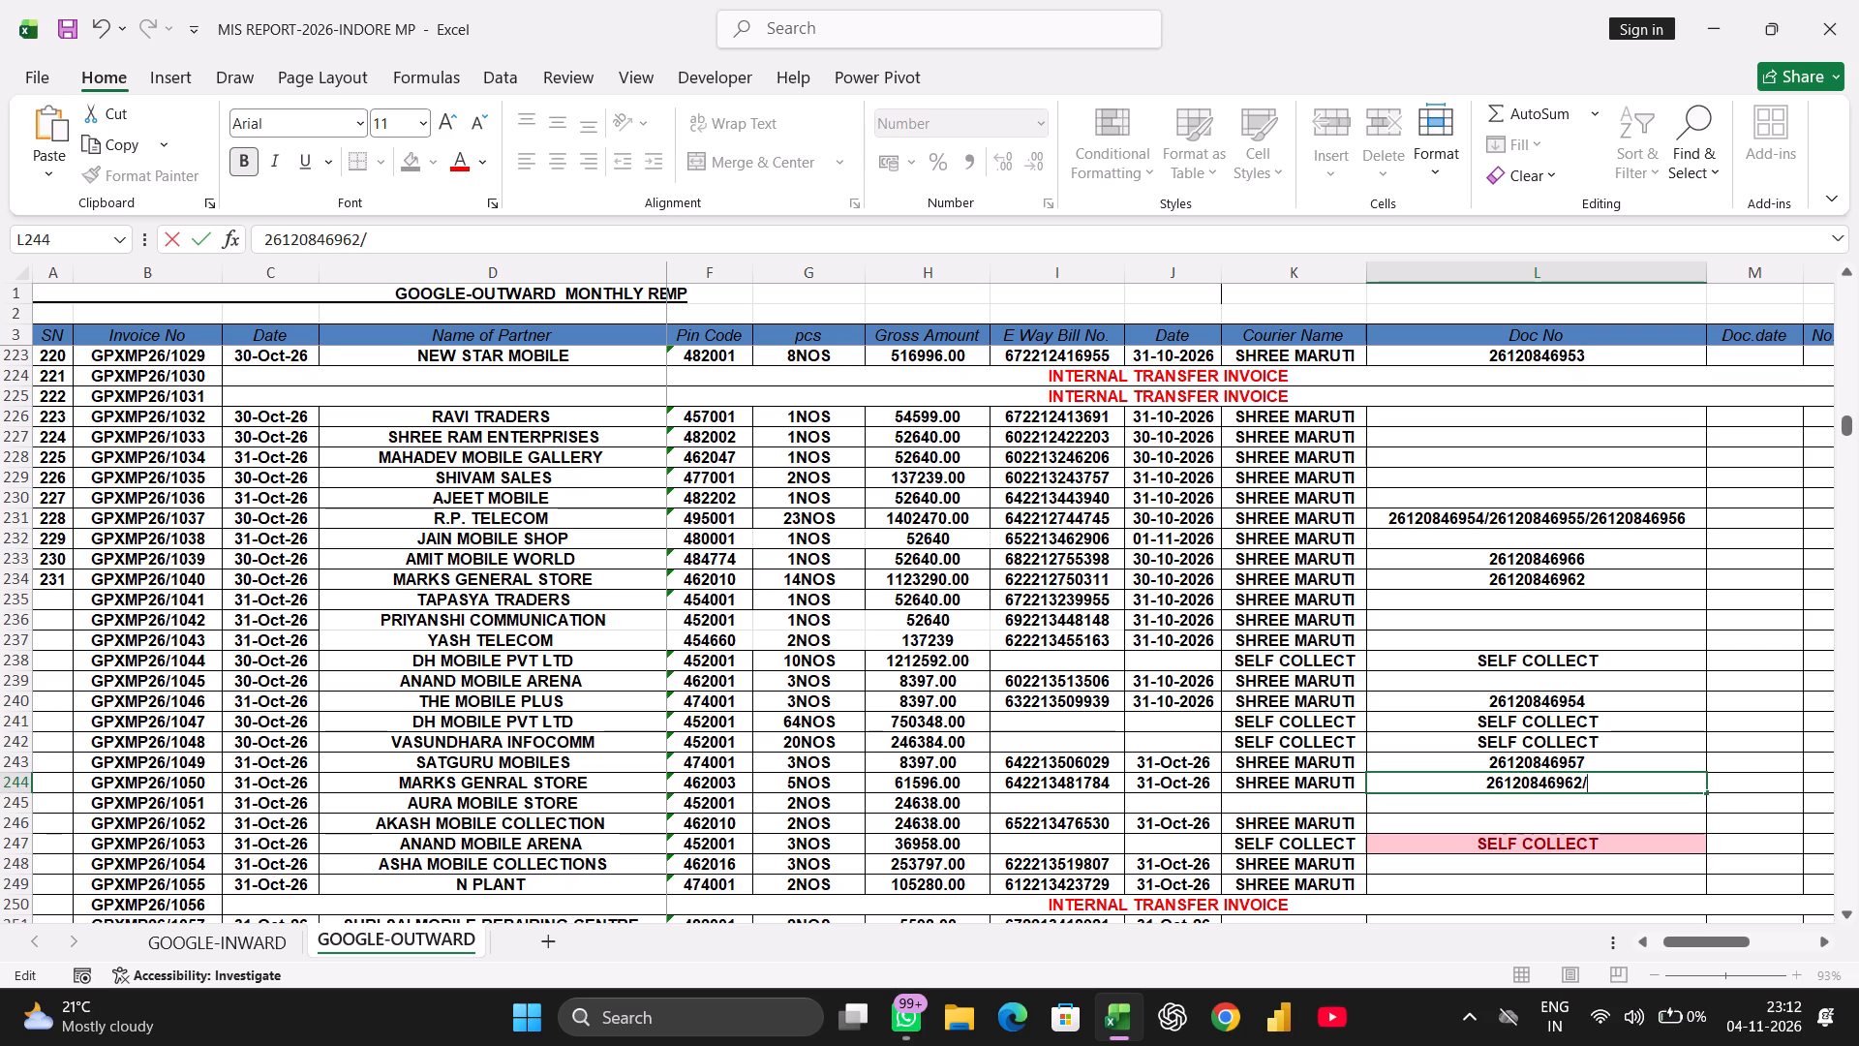
key("ctrl+v")
type("963")
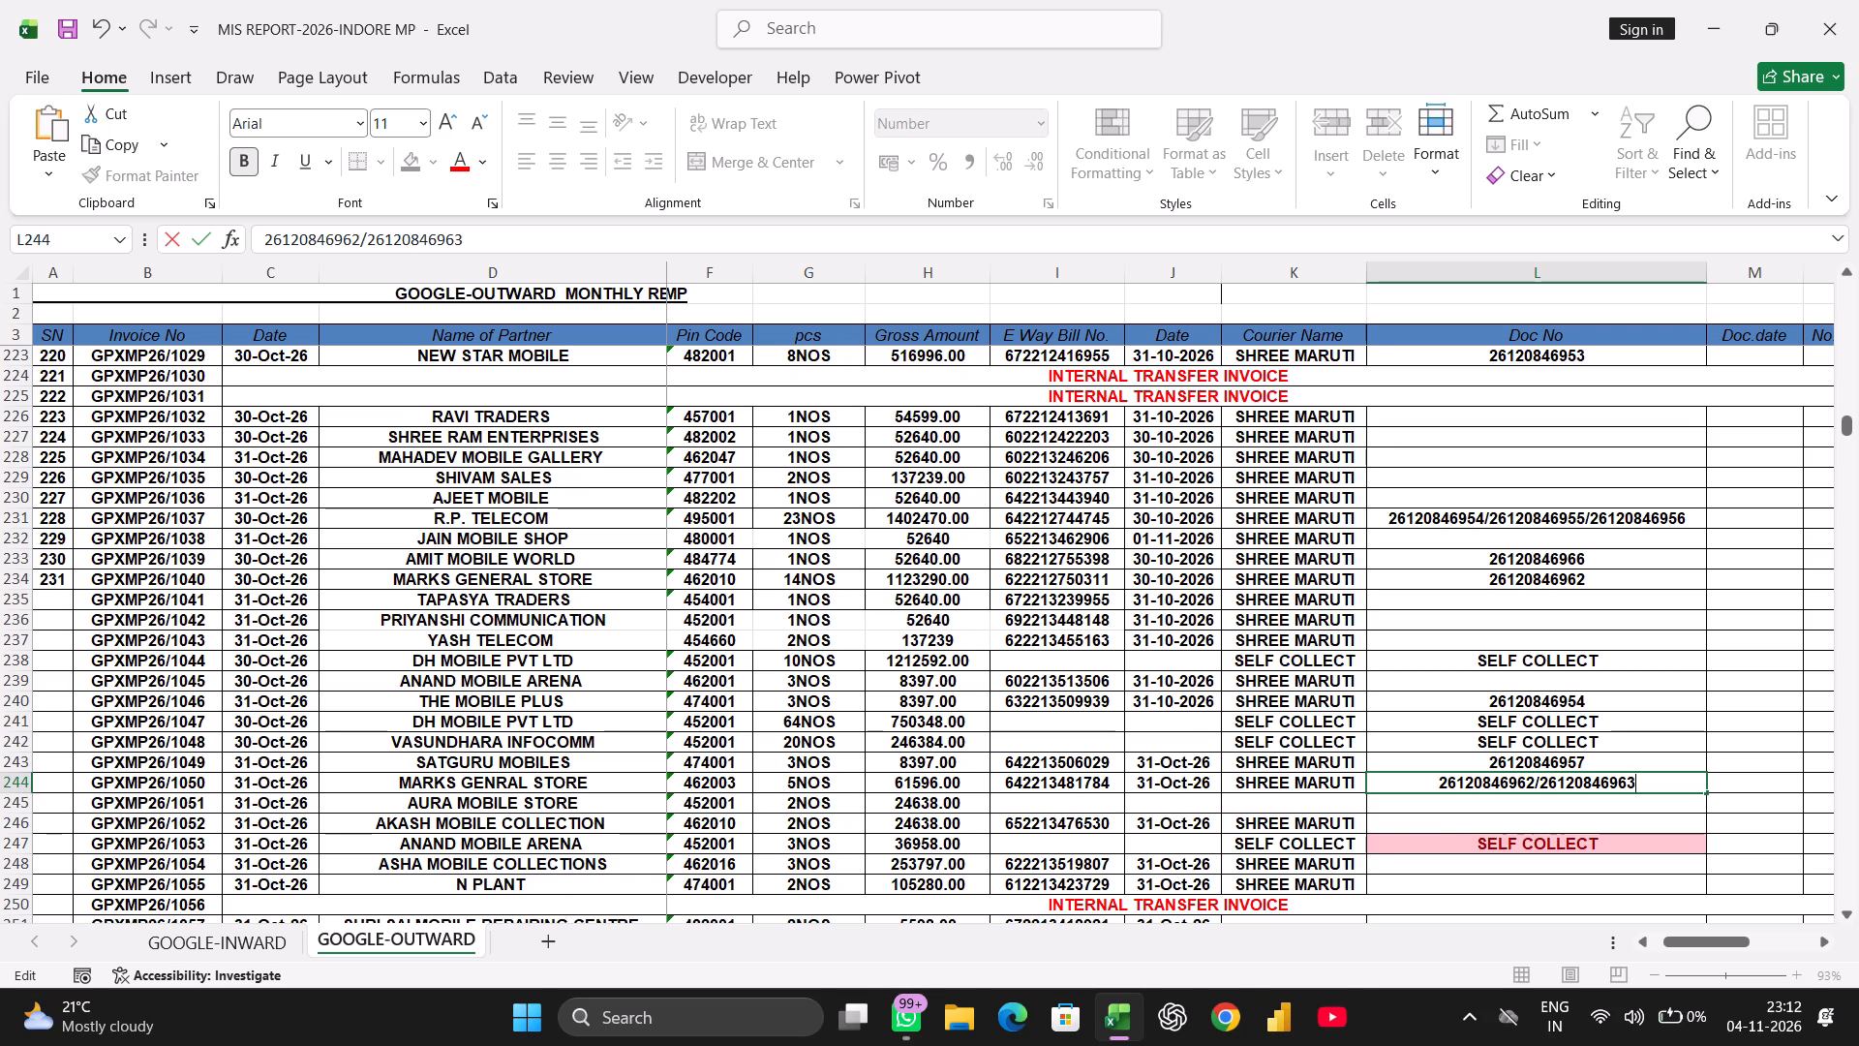
scroll(1656, 725, "down", 1)
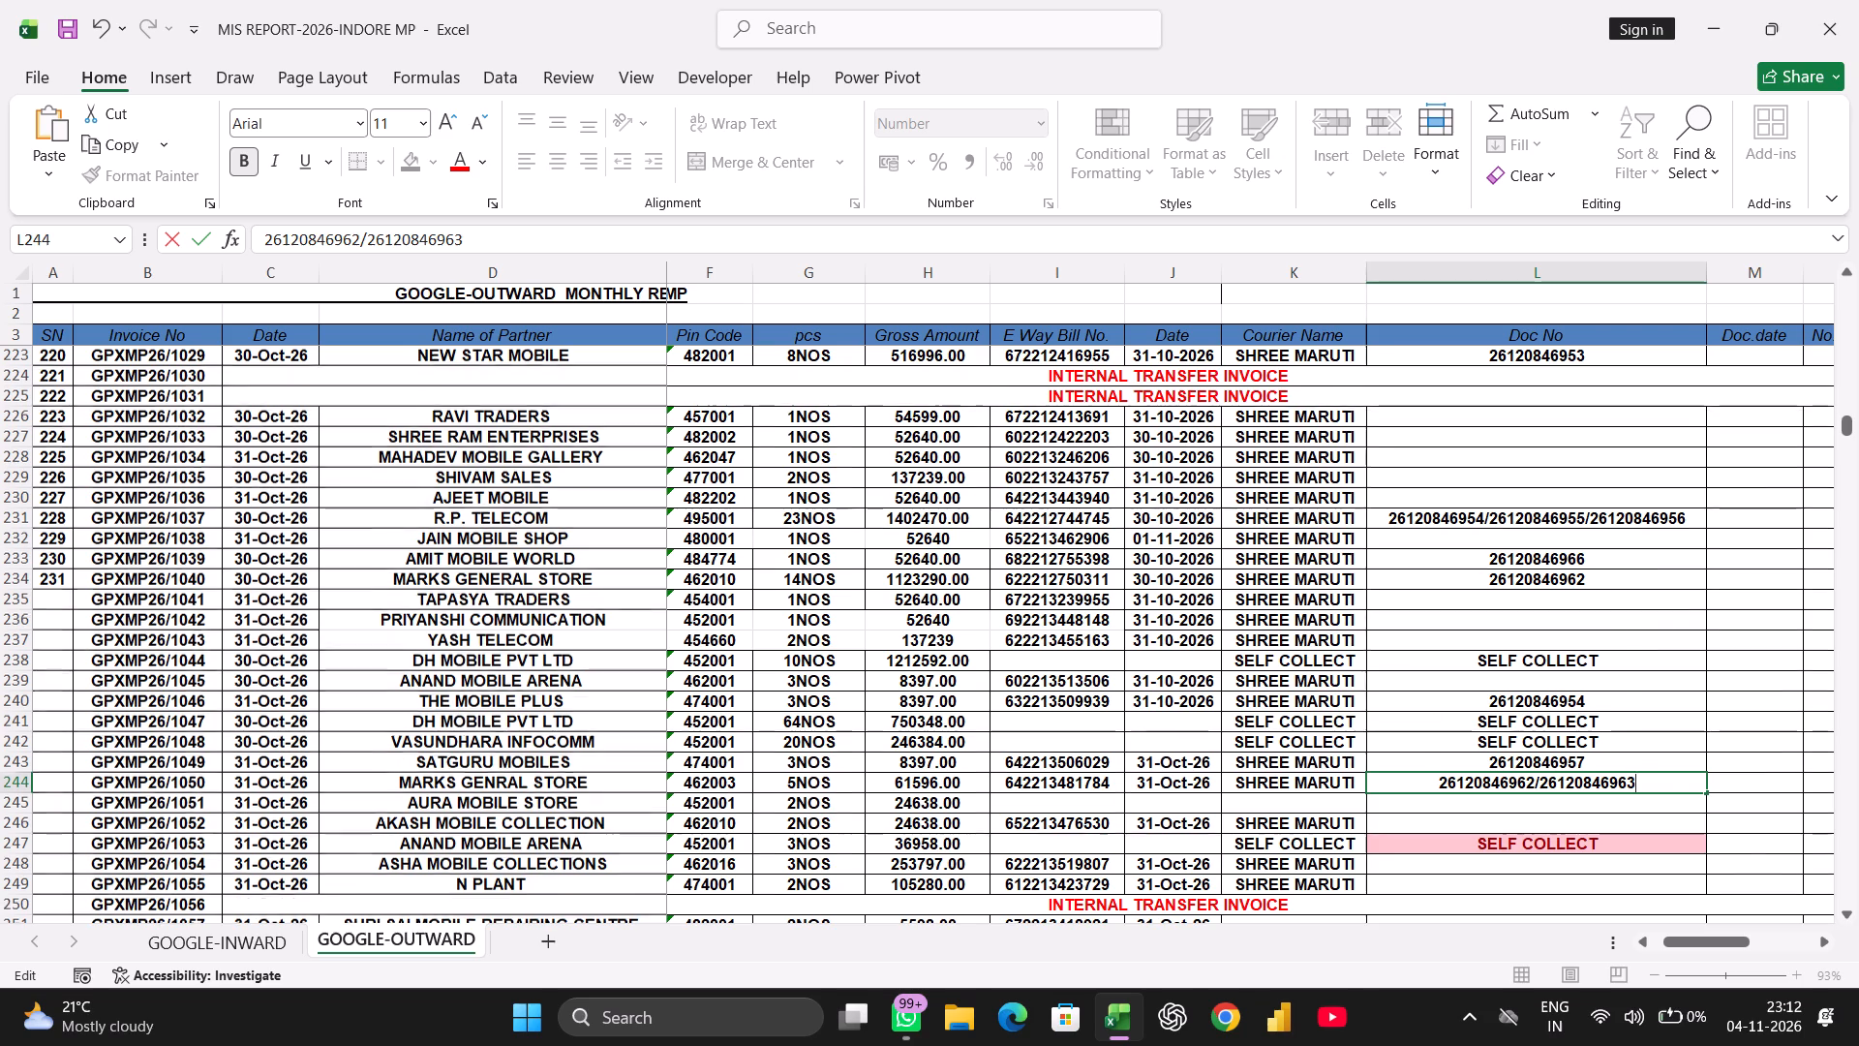
scroll(1656, 725, "down", 1)
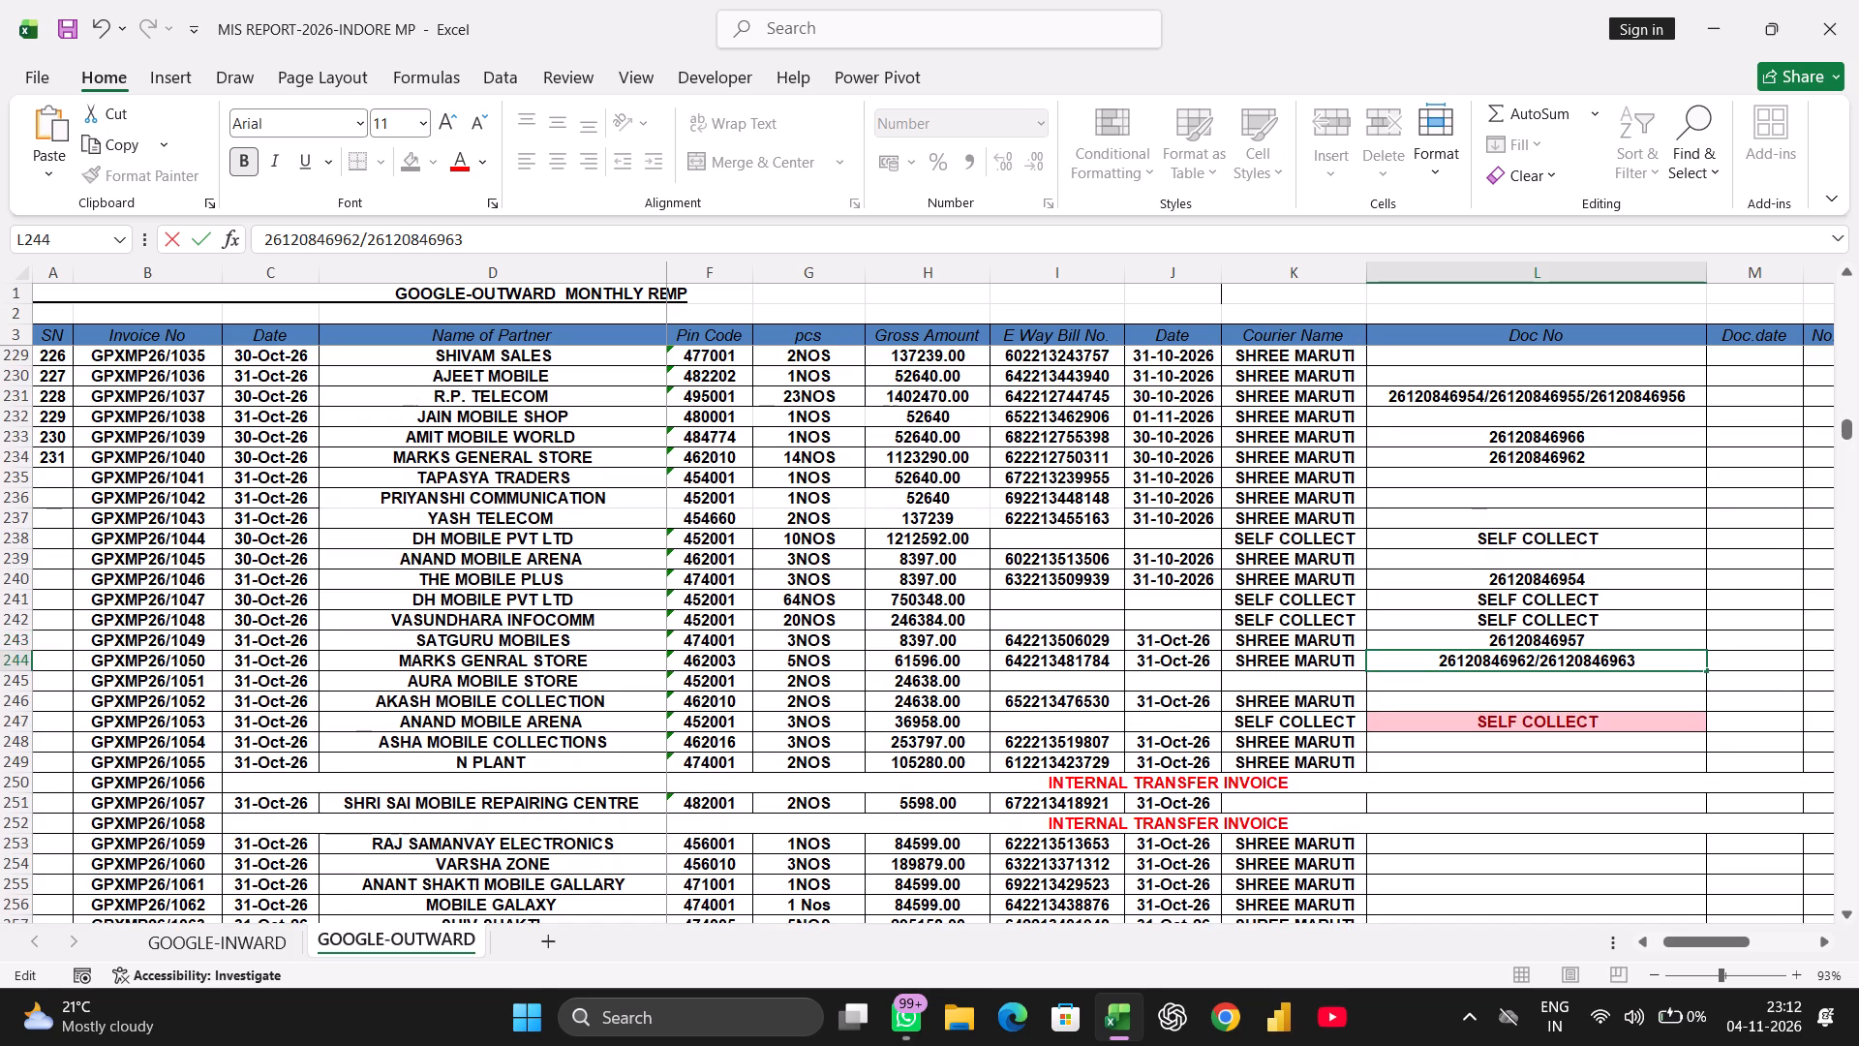
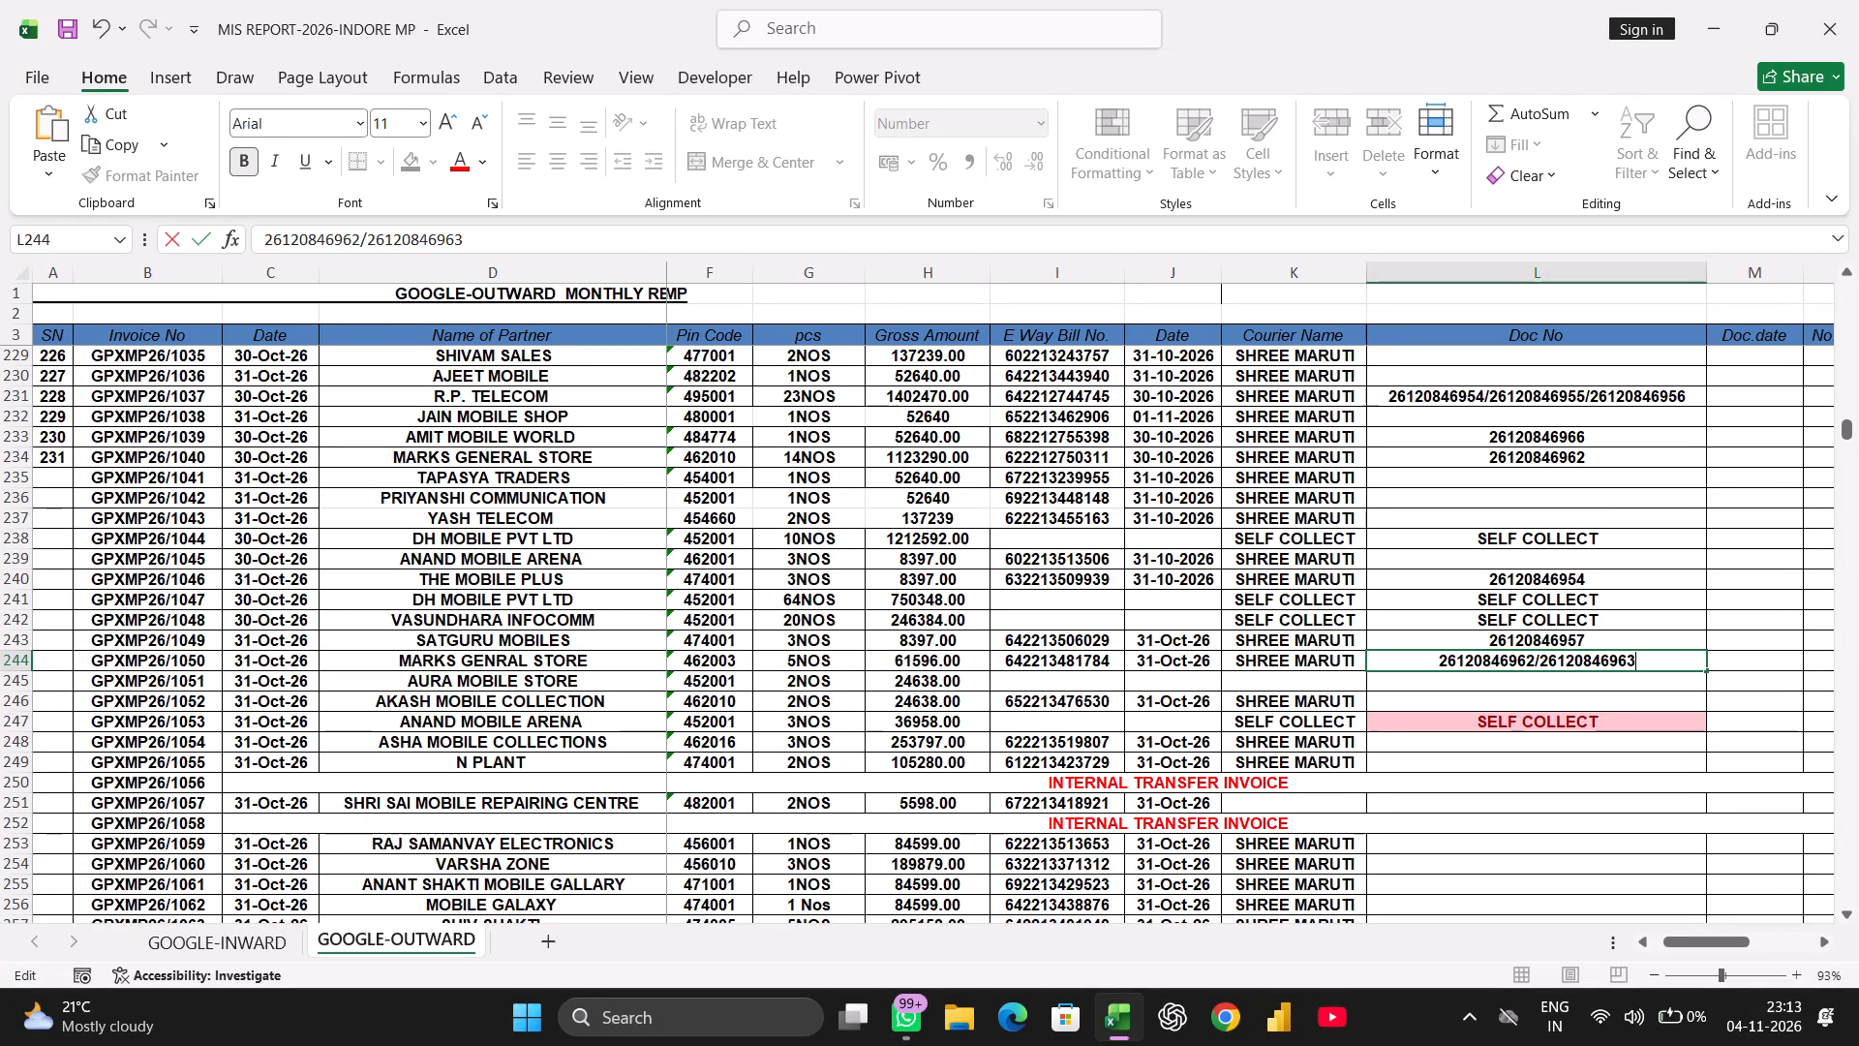
scroll(563, 652, "up", 1)
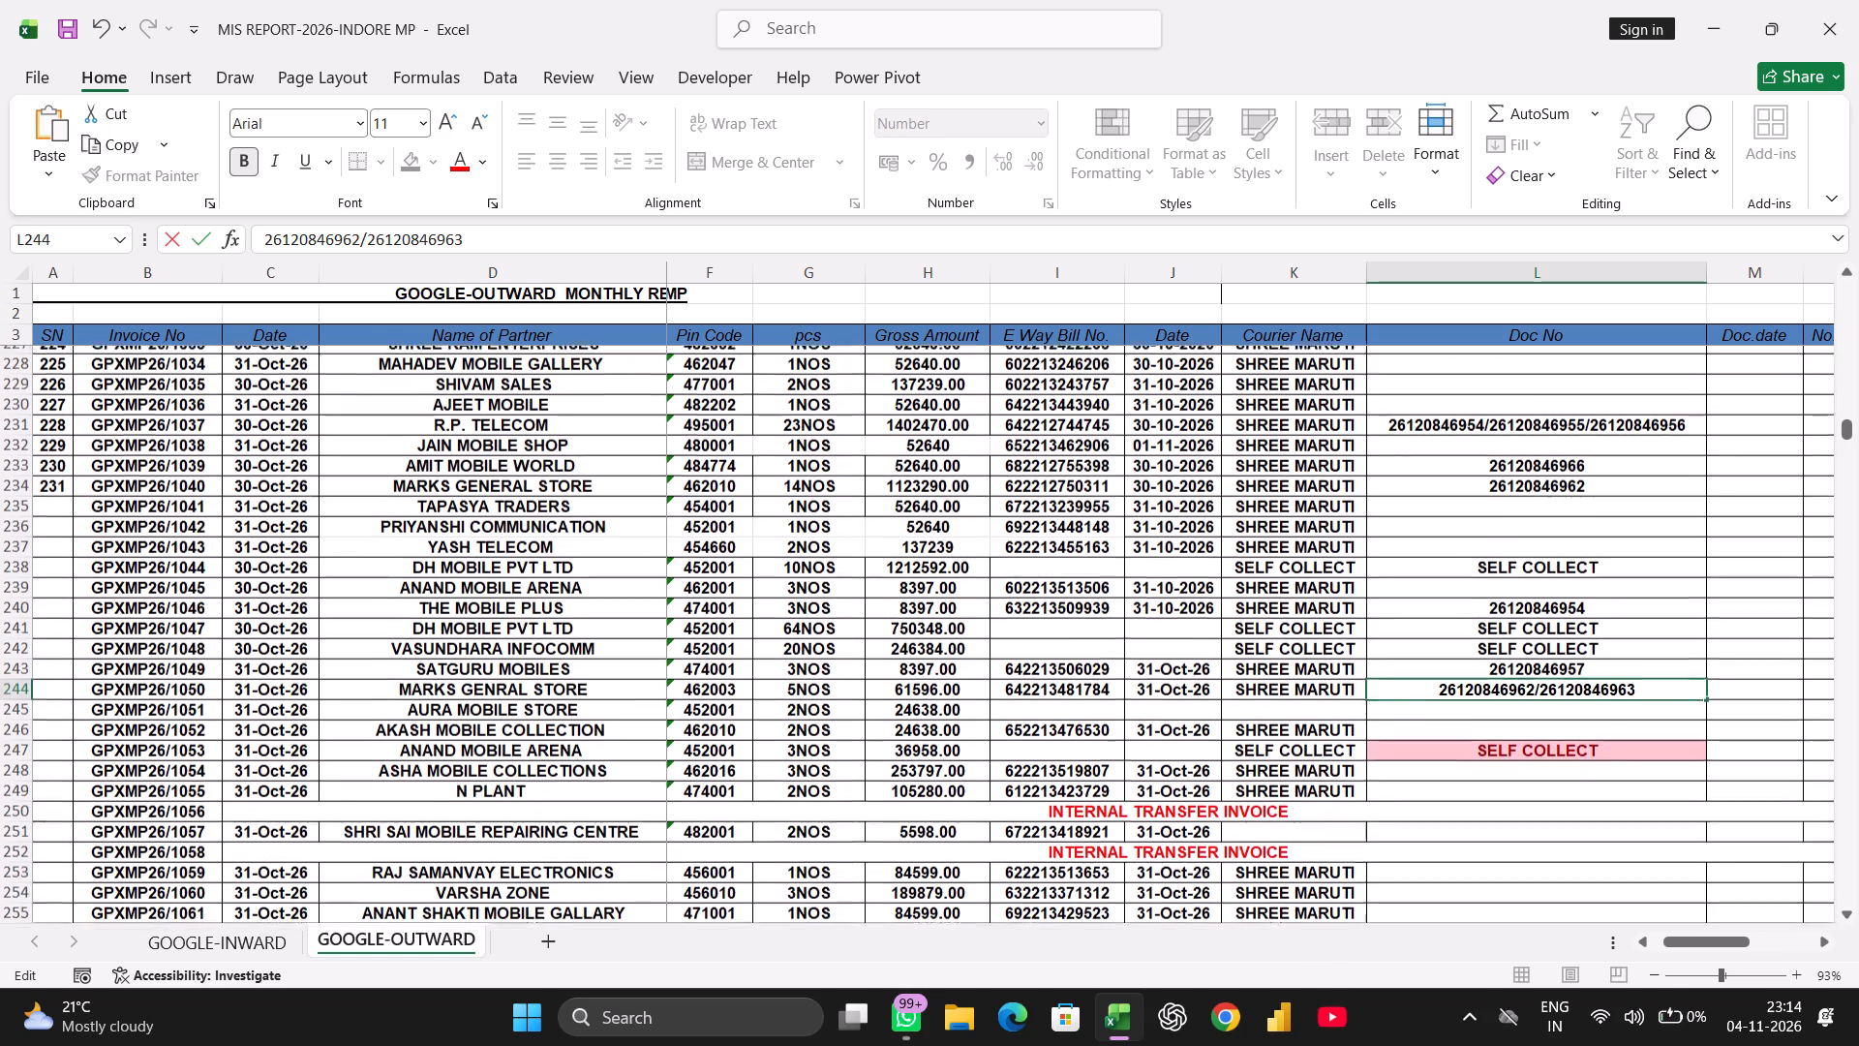
scroll(563, 652, "up", 2)
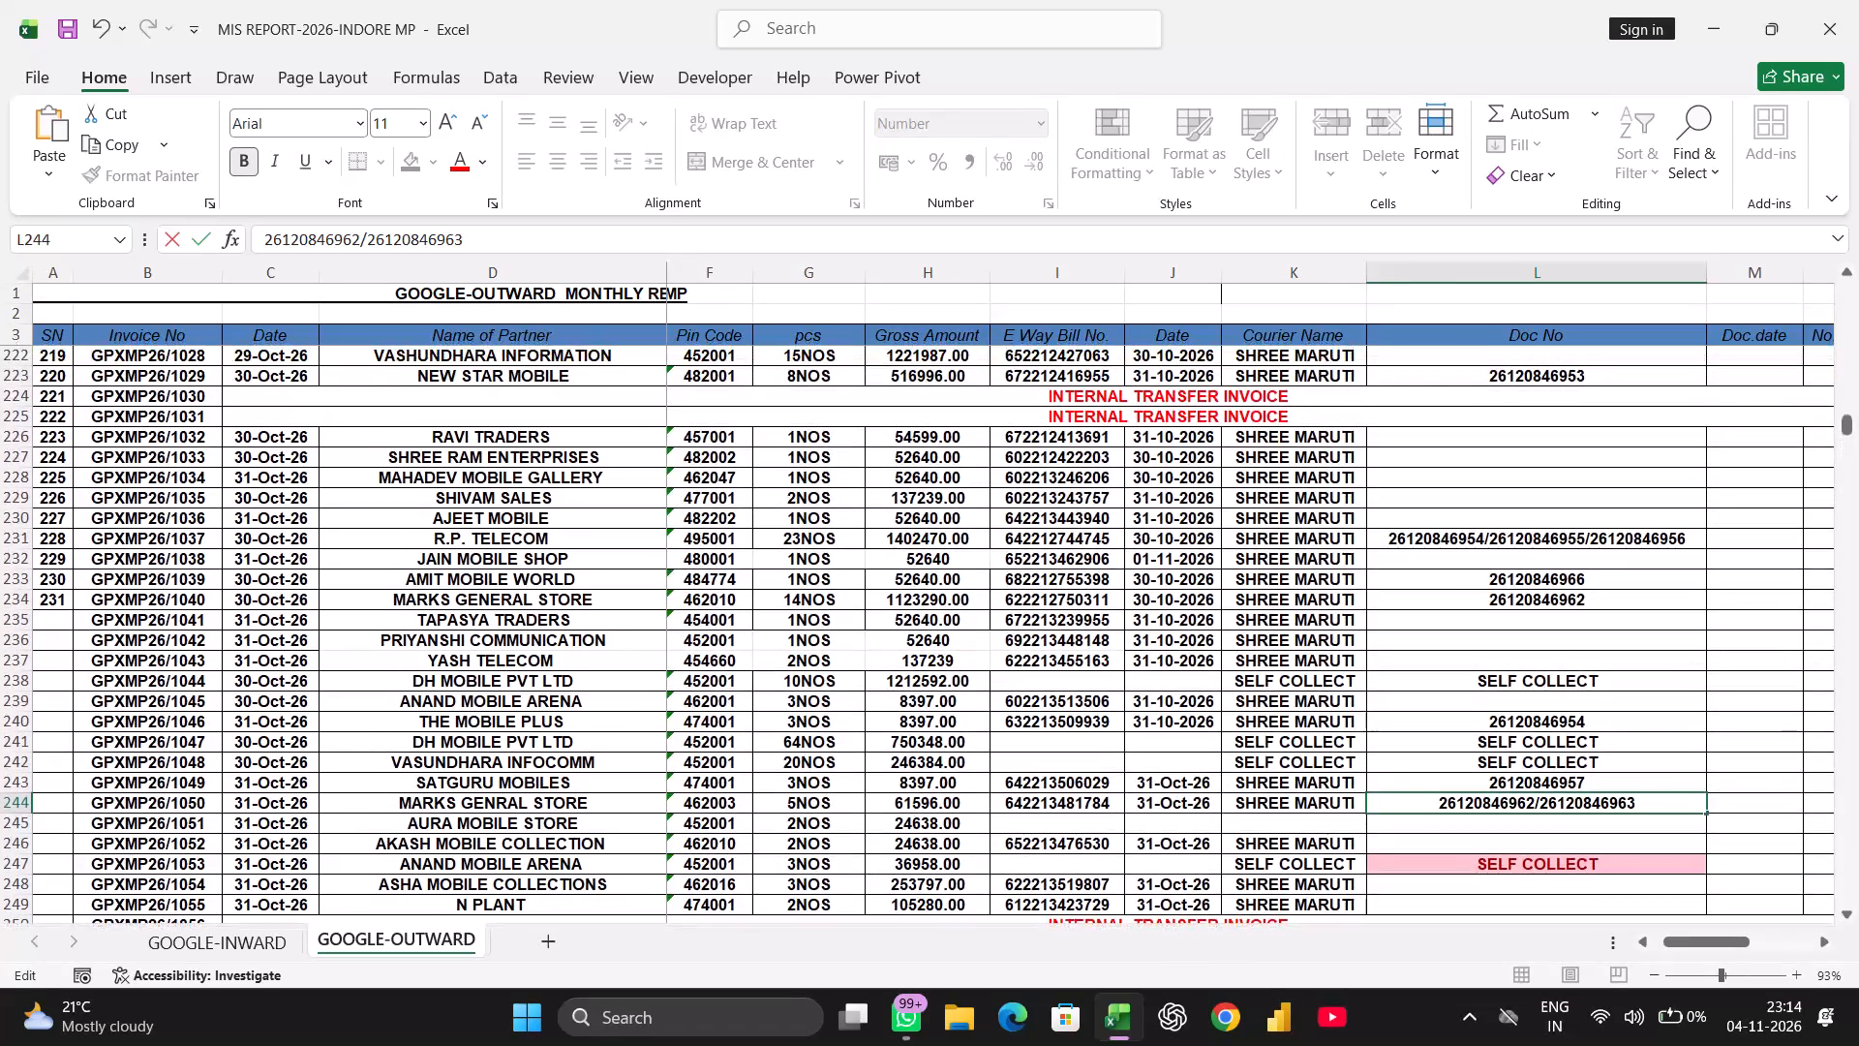
scroll(563, 652, "up", 1)
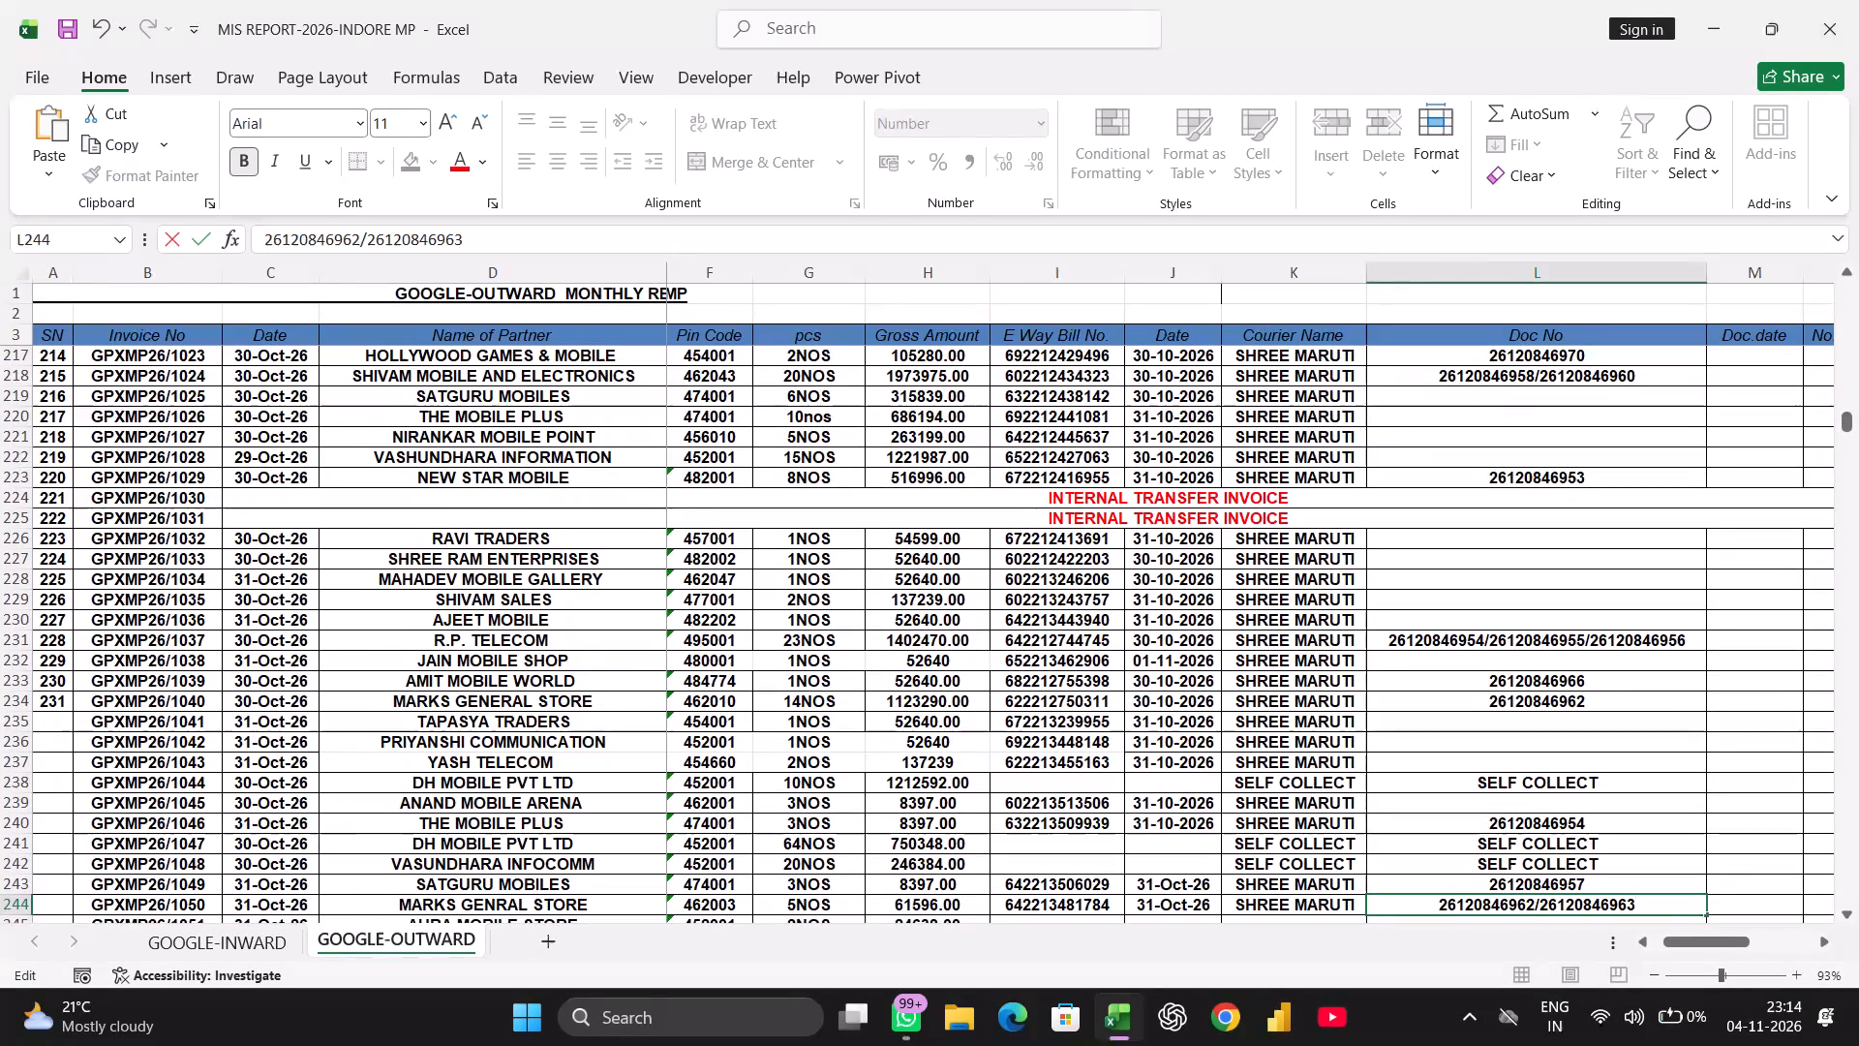
double_click(1511, 541)
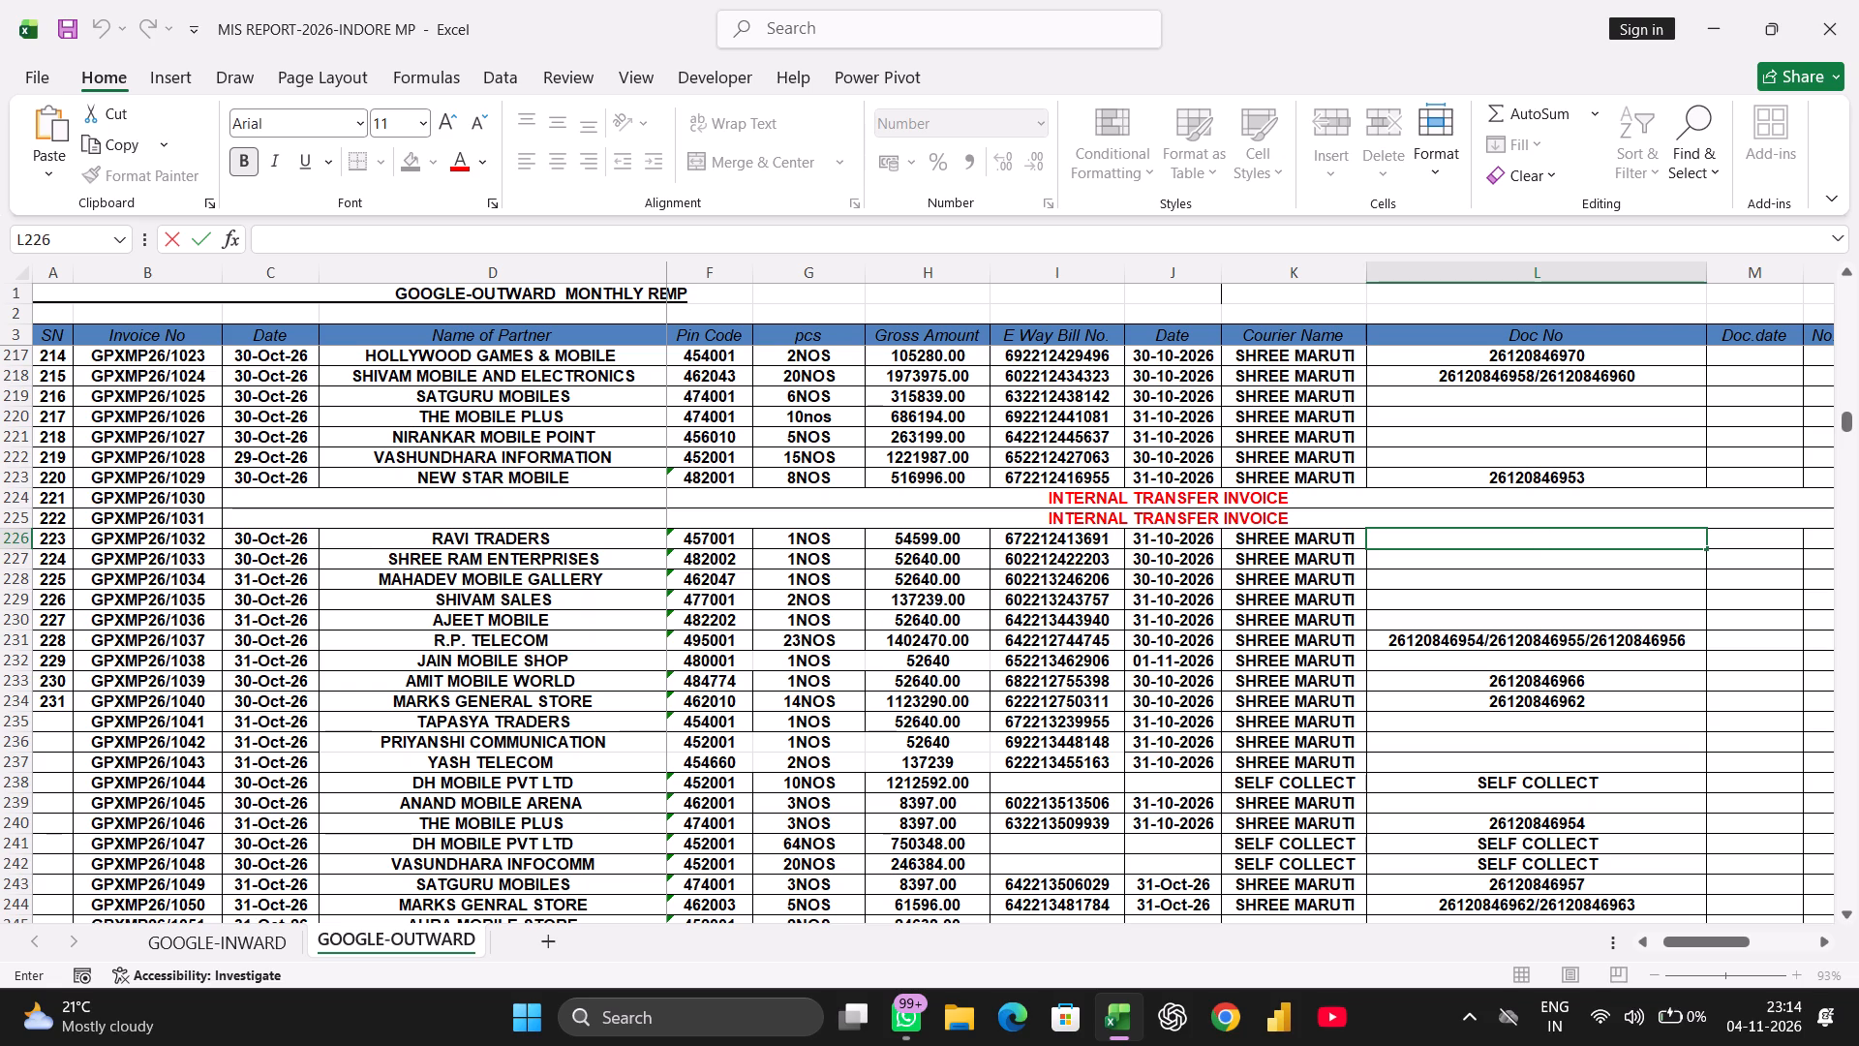
key("ctrl+v")
key("9")
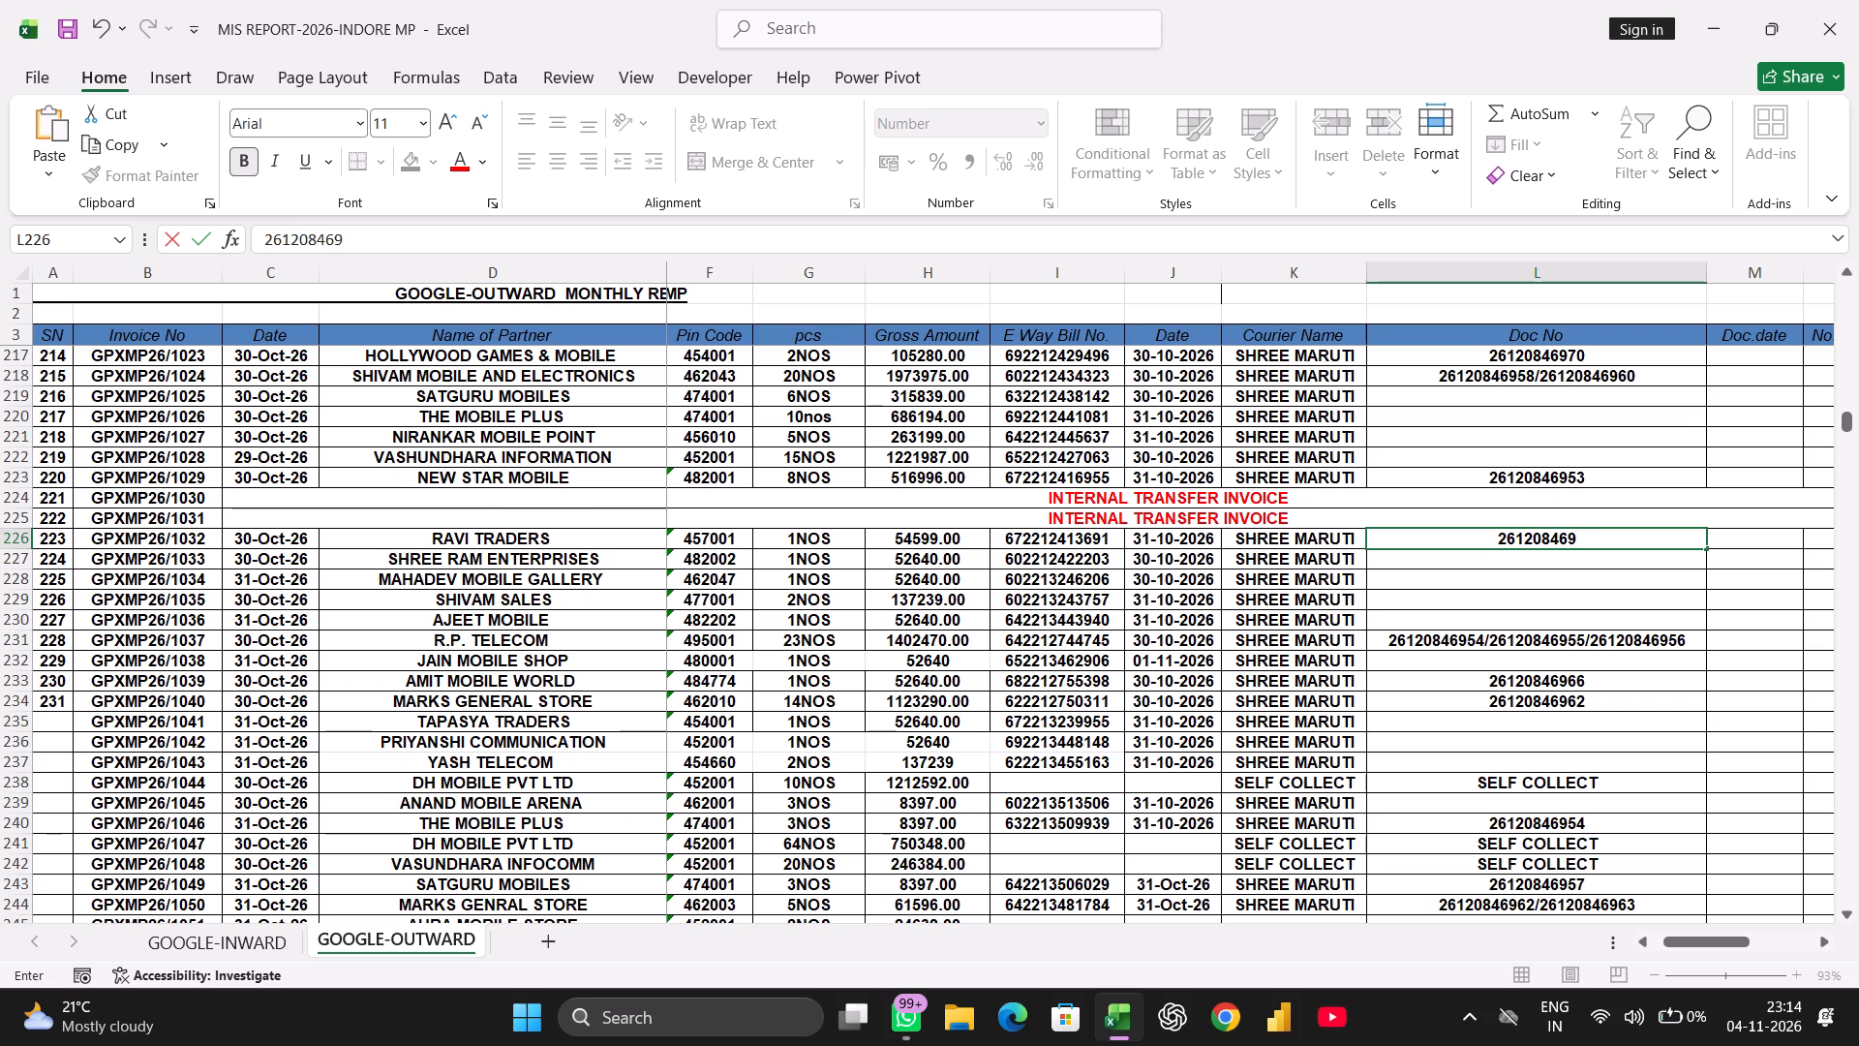
type("67")
double_click(1431, 563)
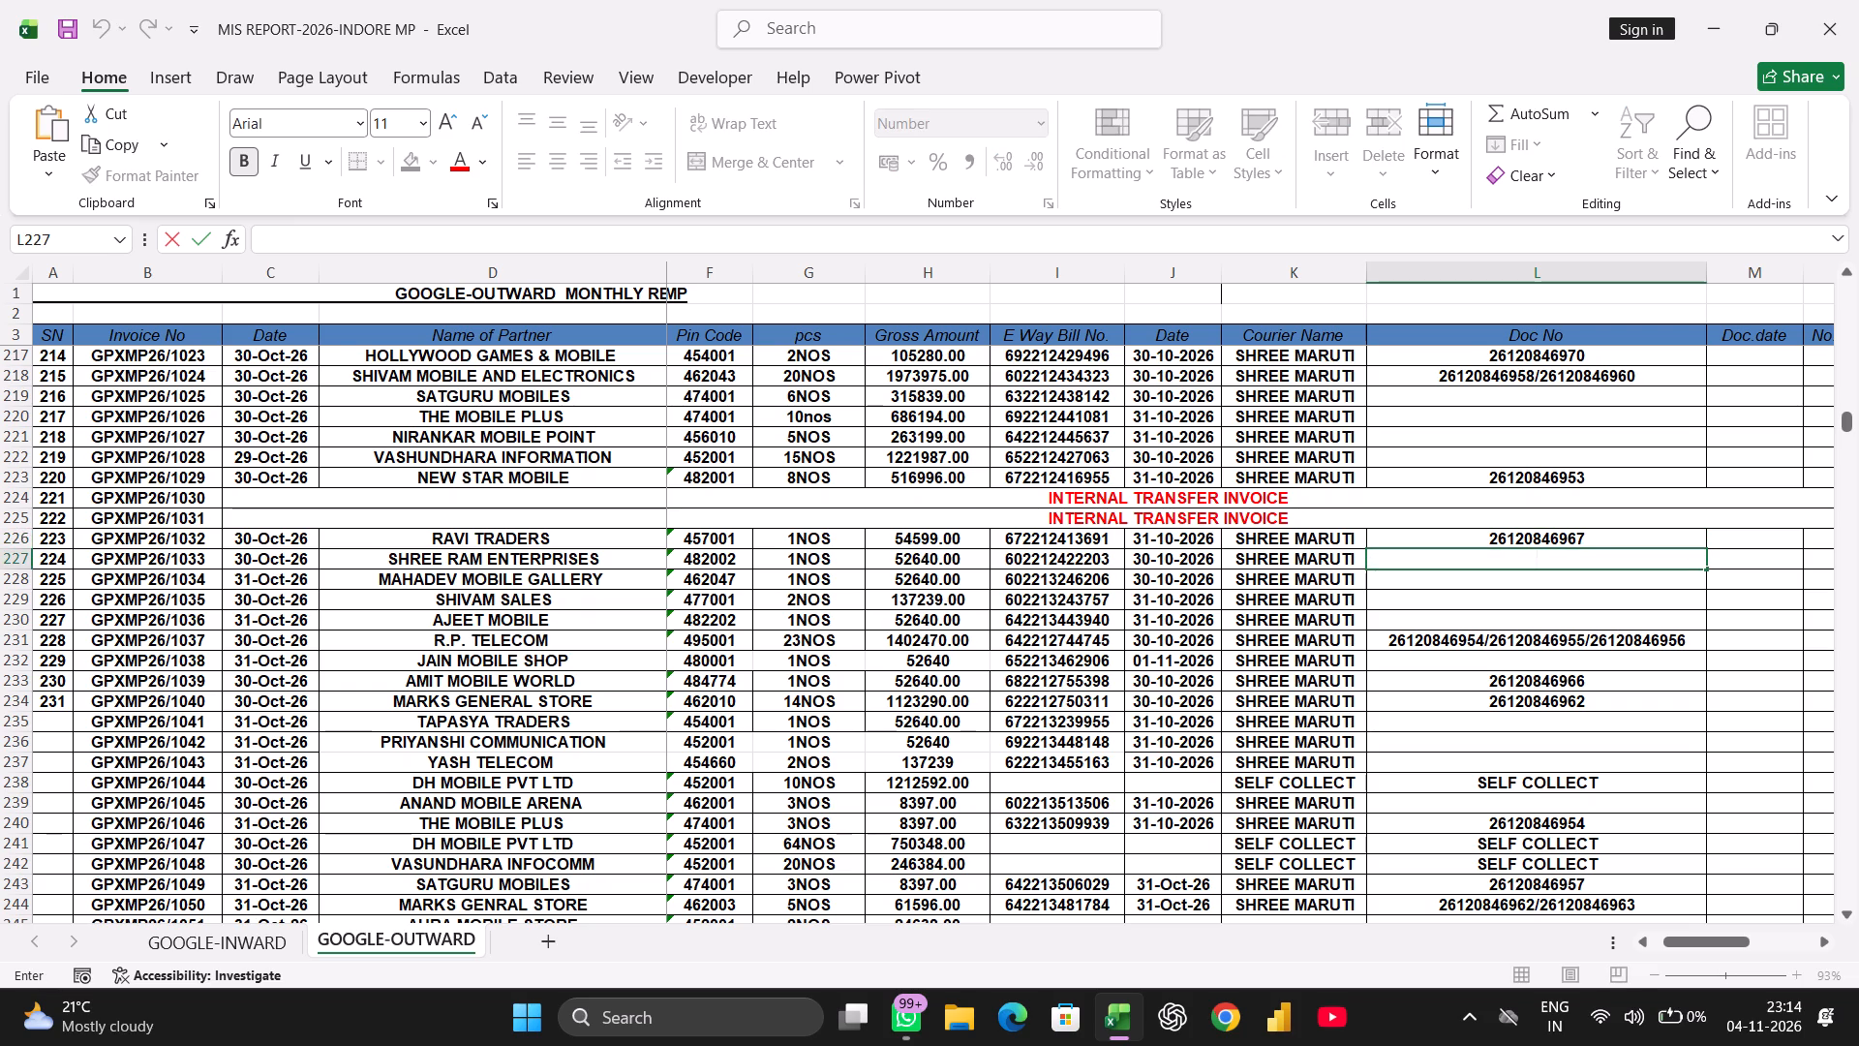
key("ctrl+v")
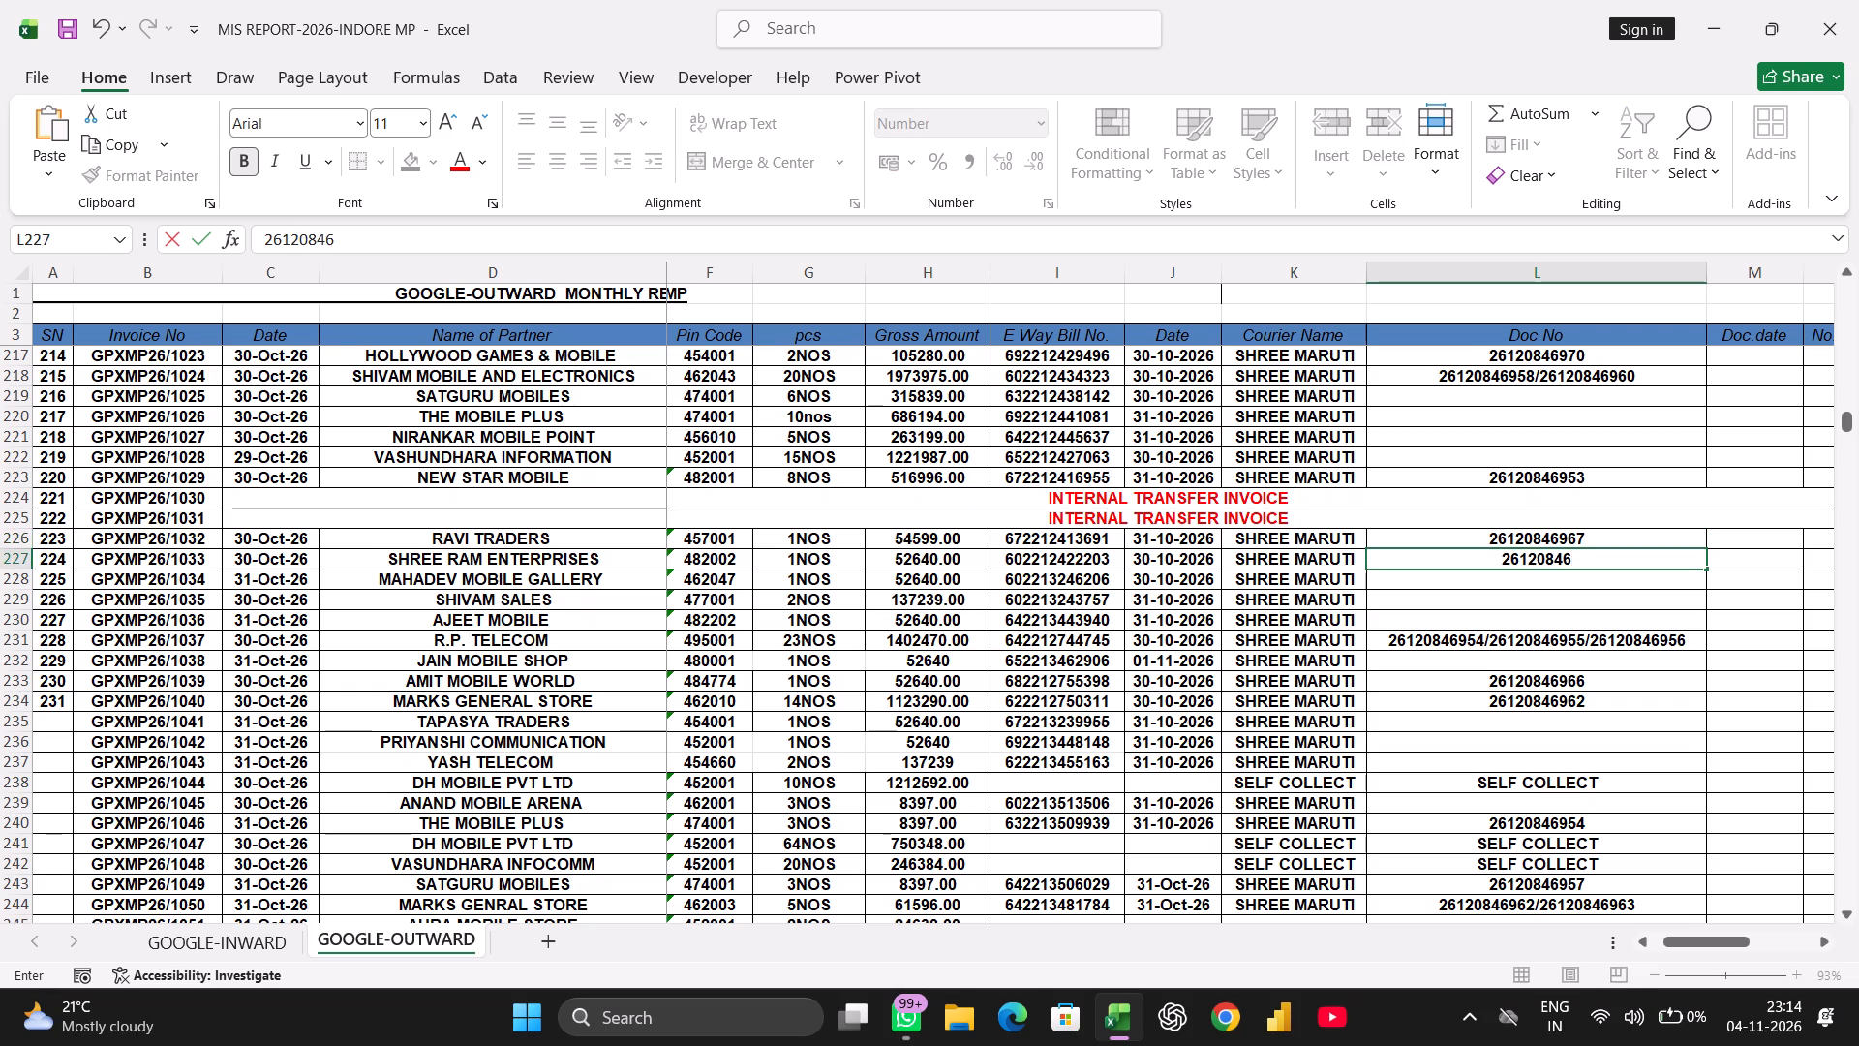
type("967")
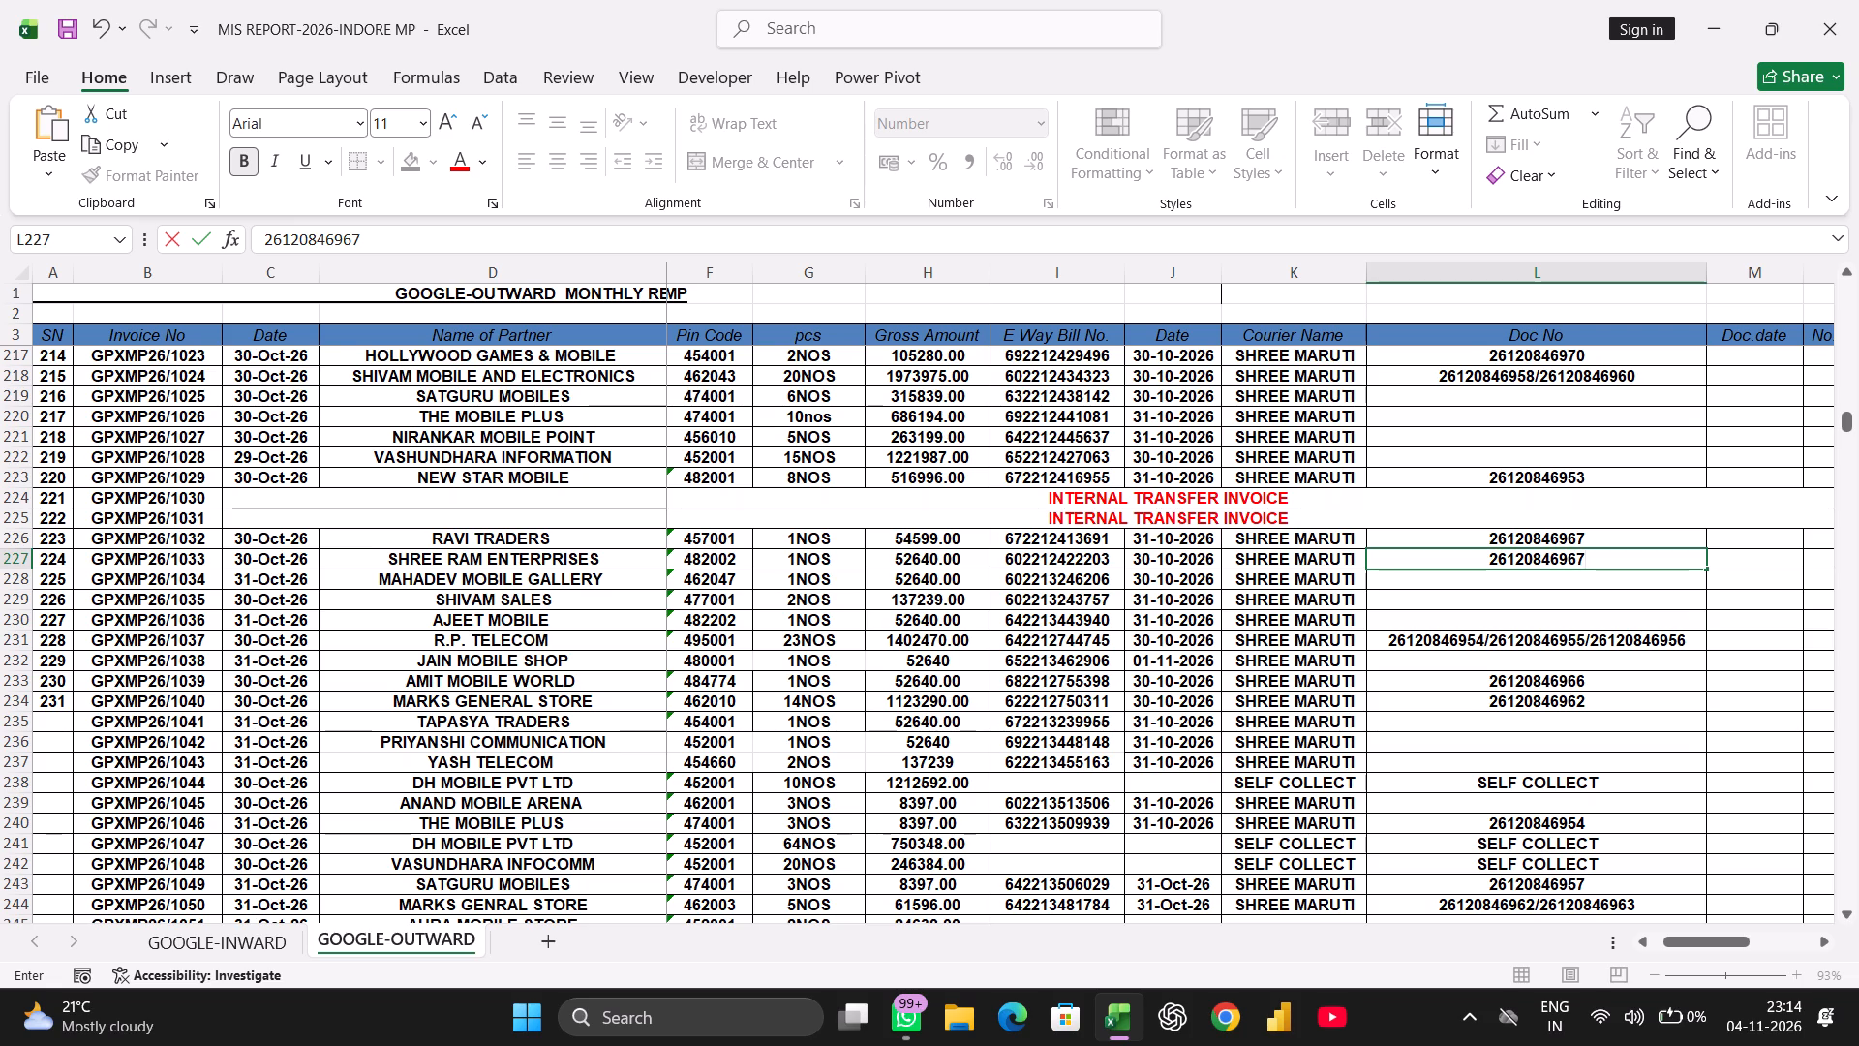
key("BackSpace")
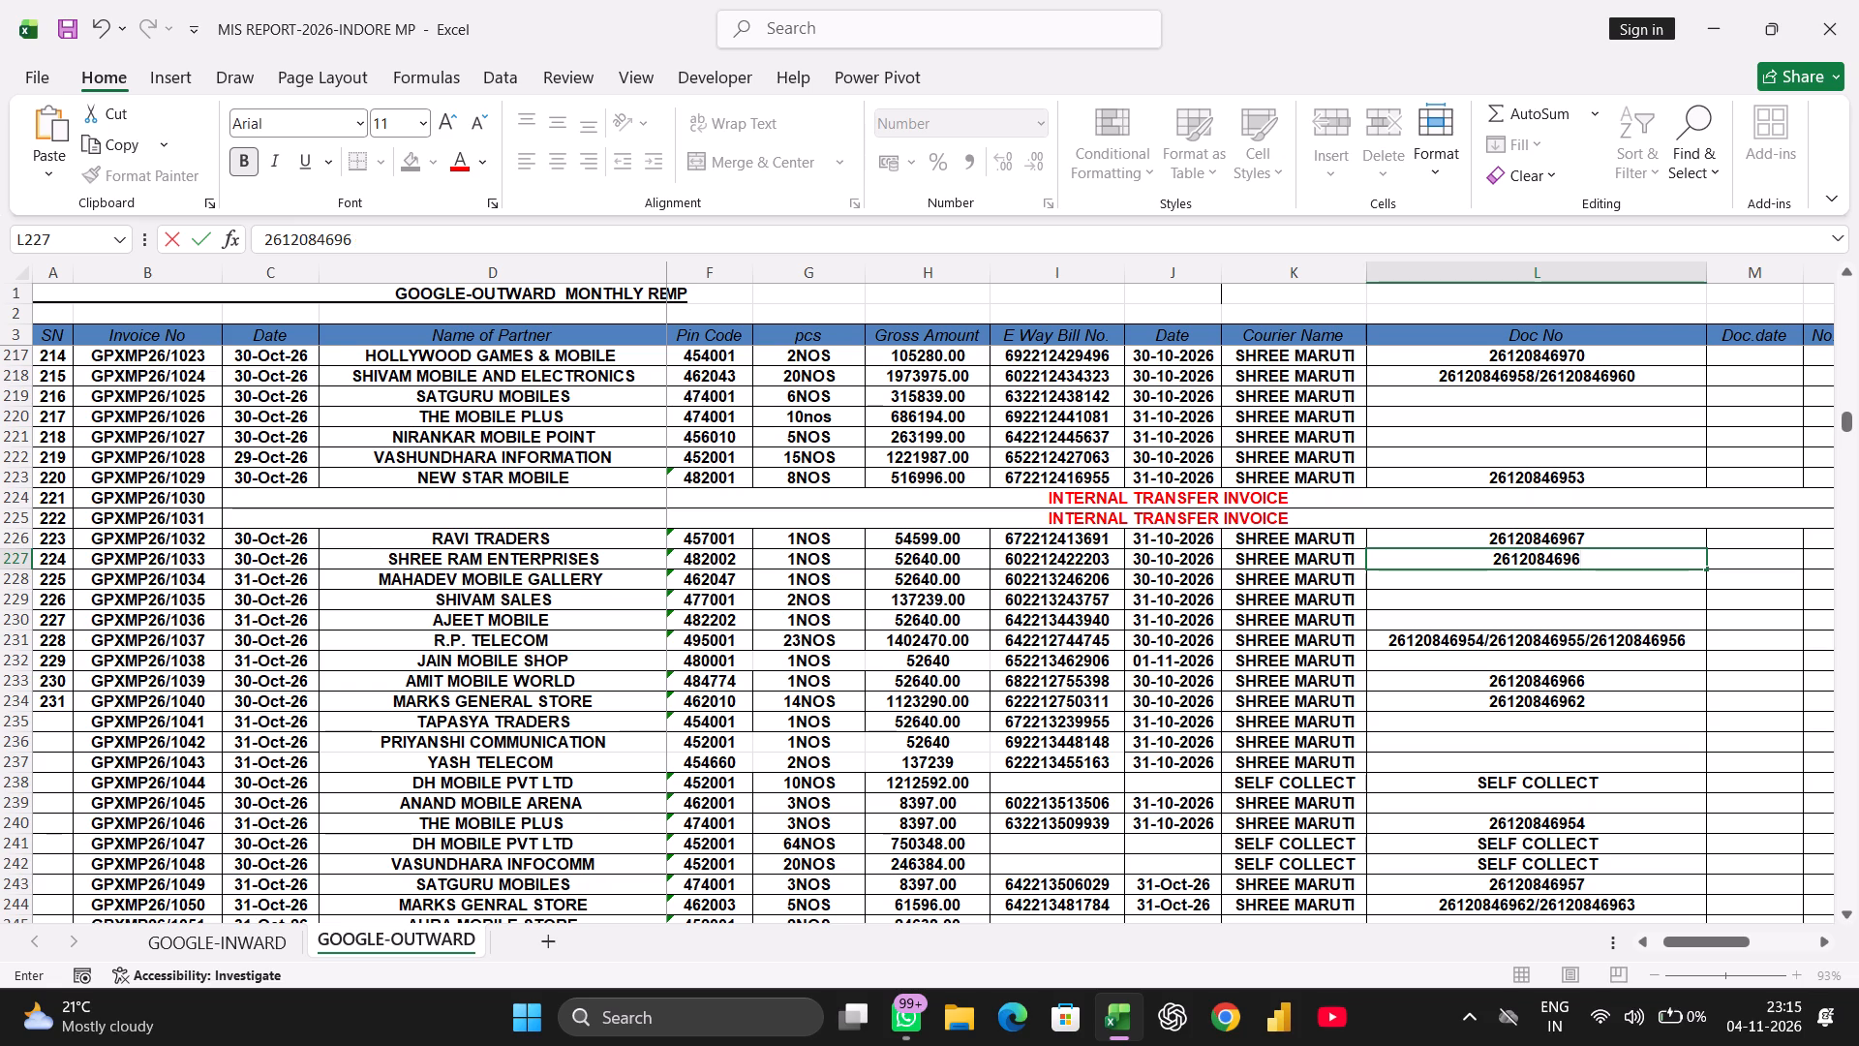
key("4")
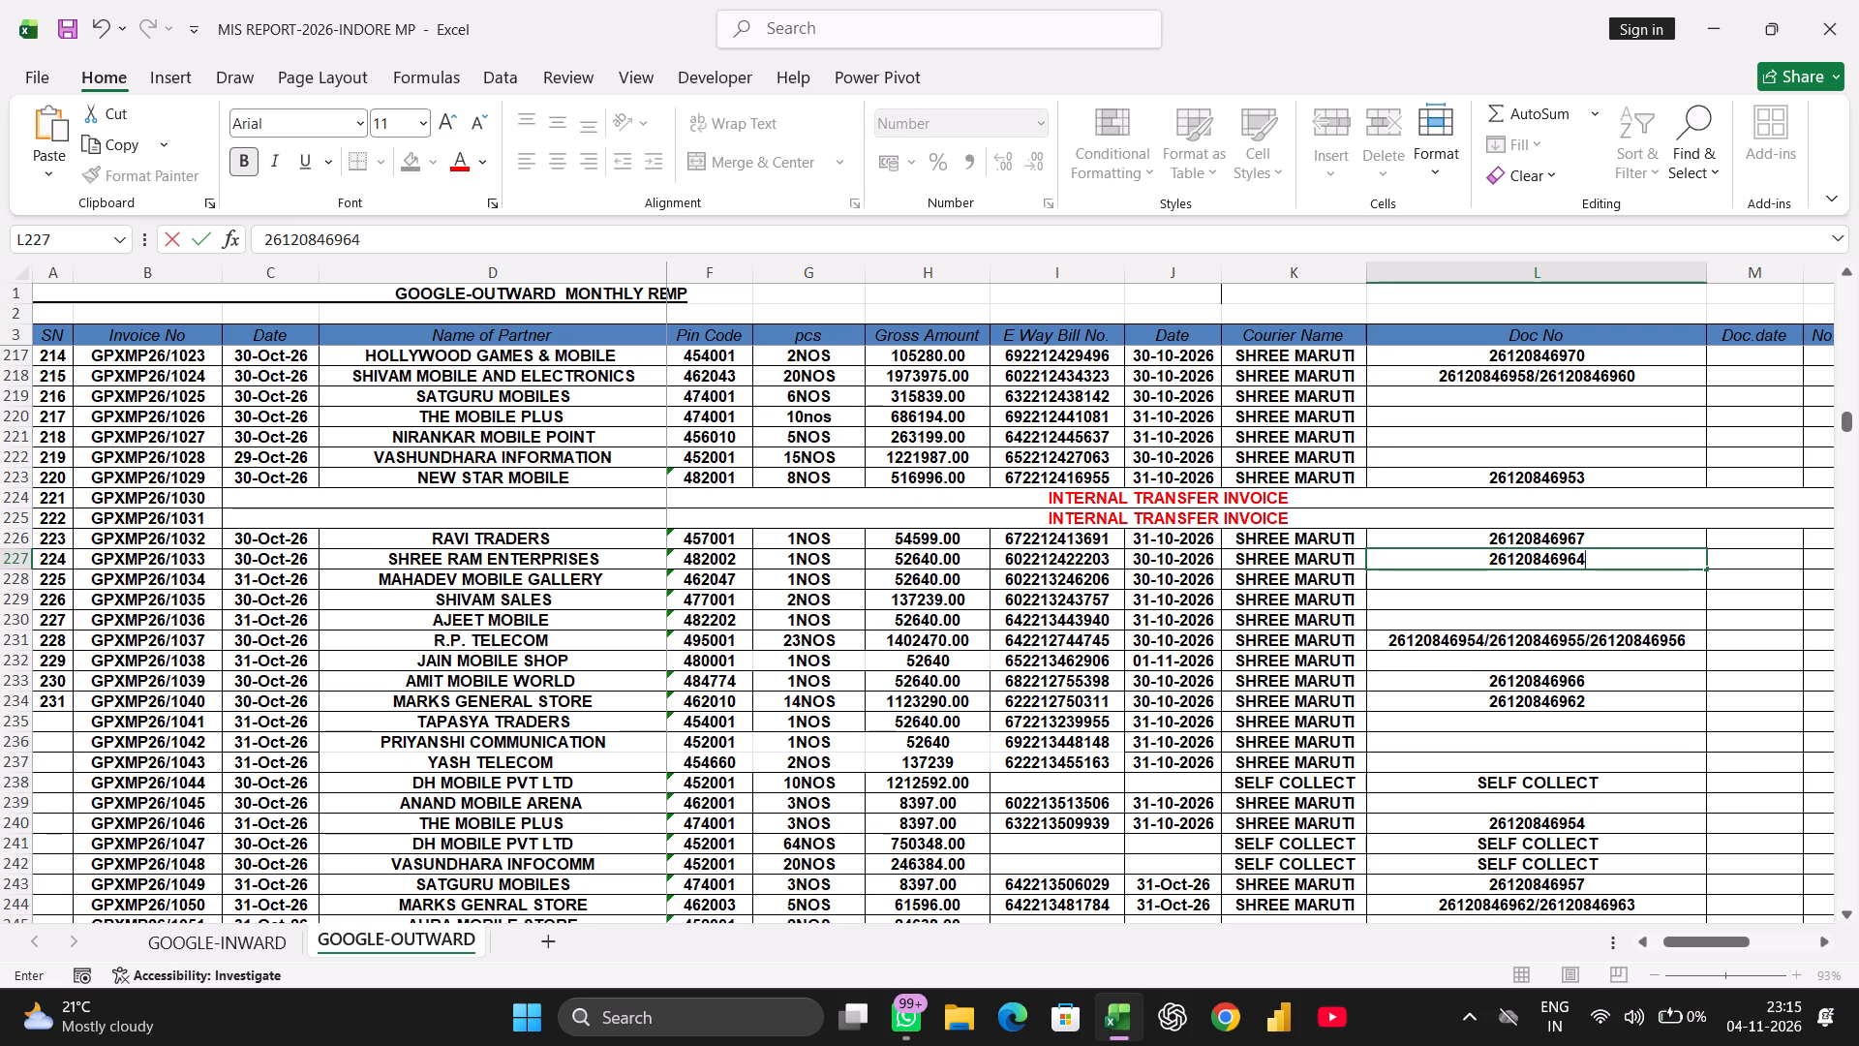
double_click(1448, 441)
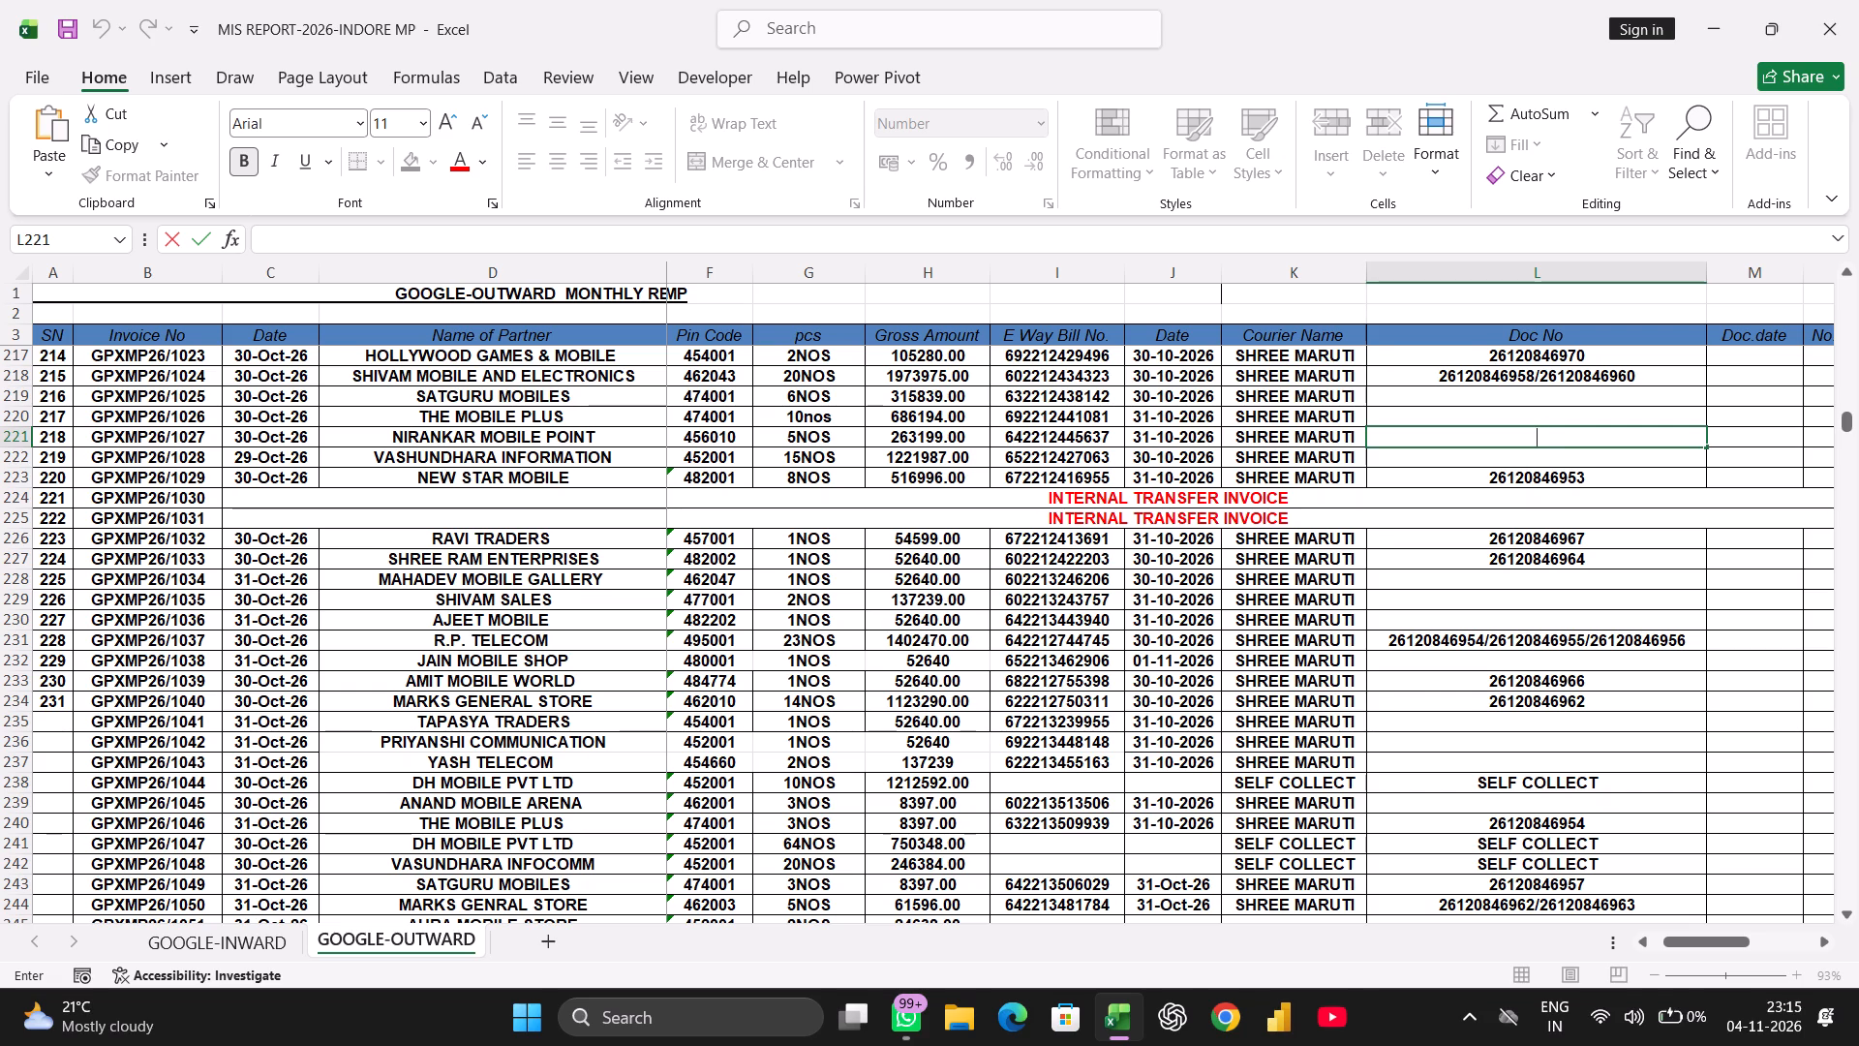
key("ctrl+v")
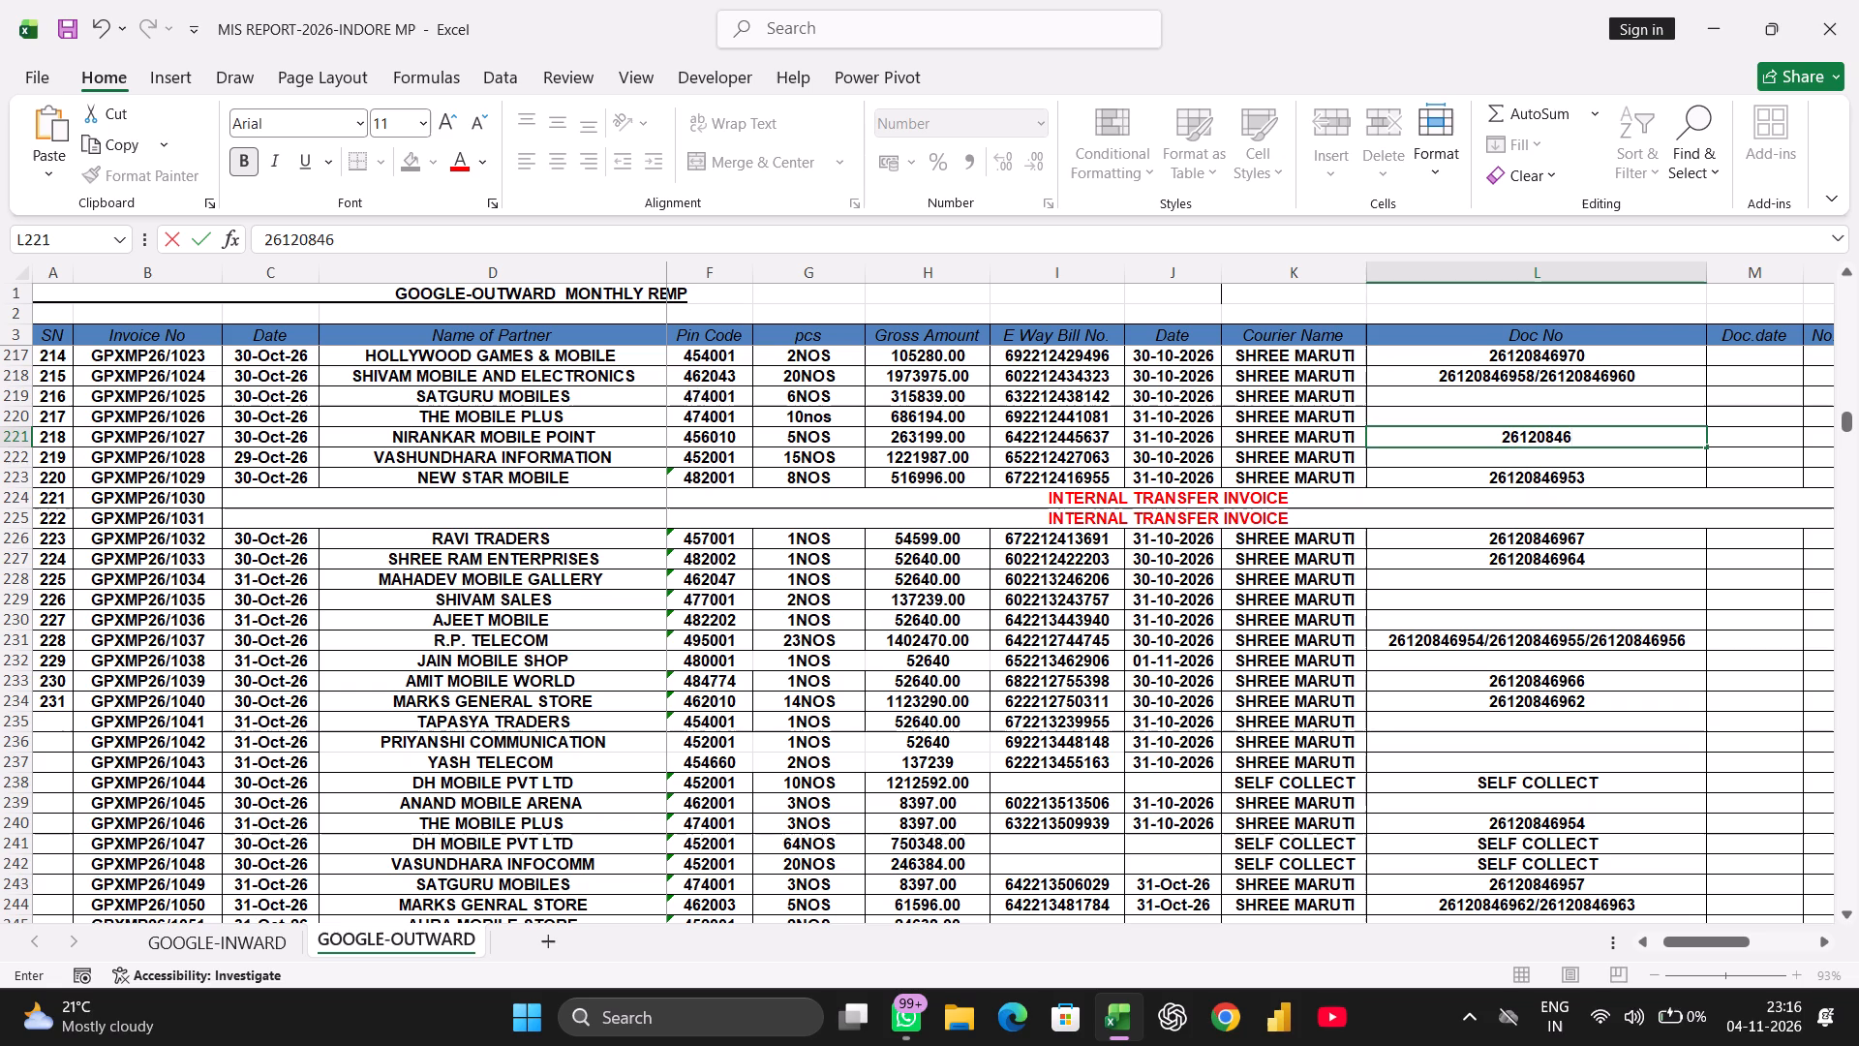
type("961")
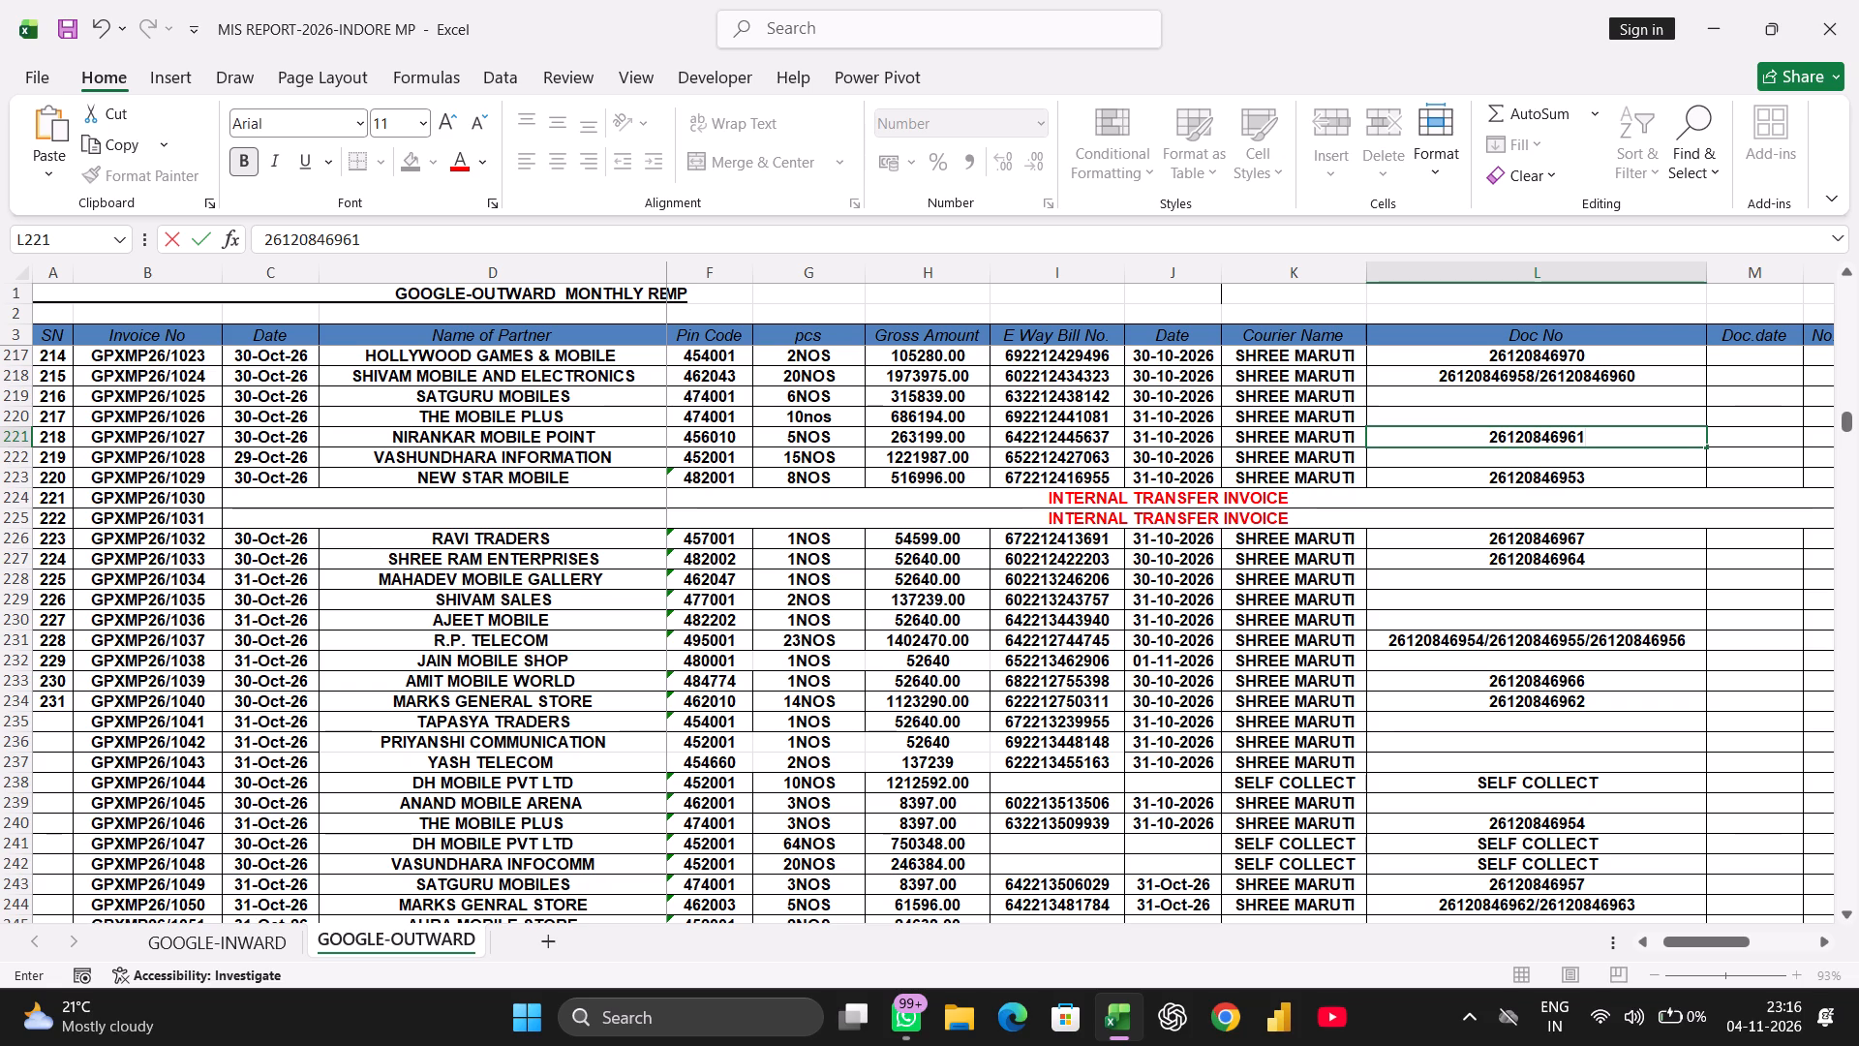
double_click(1492, 397)
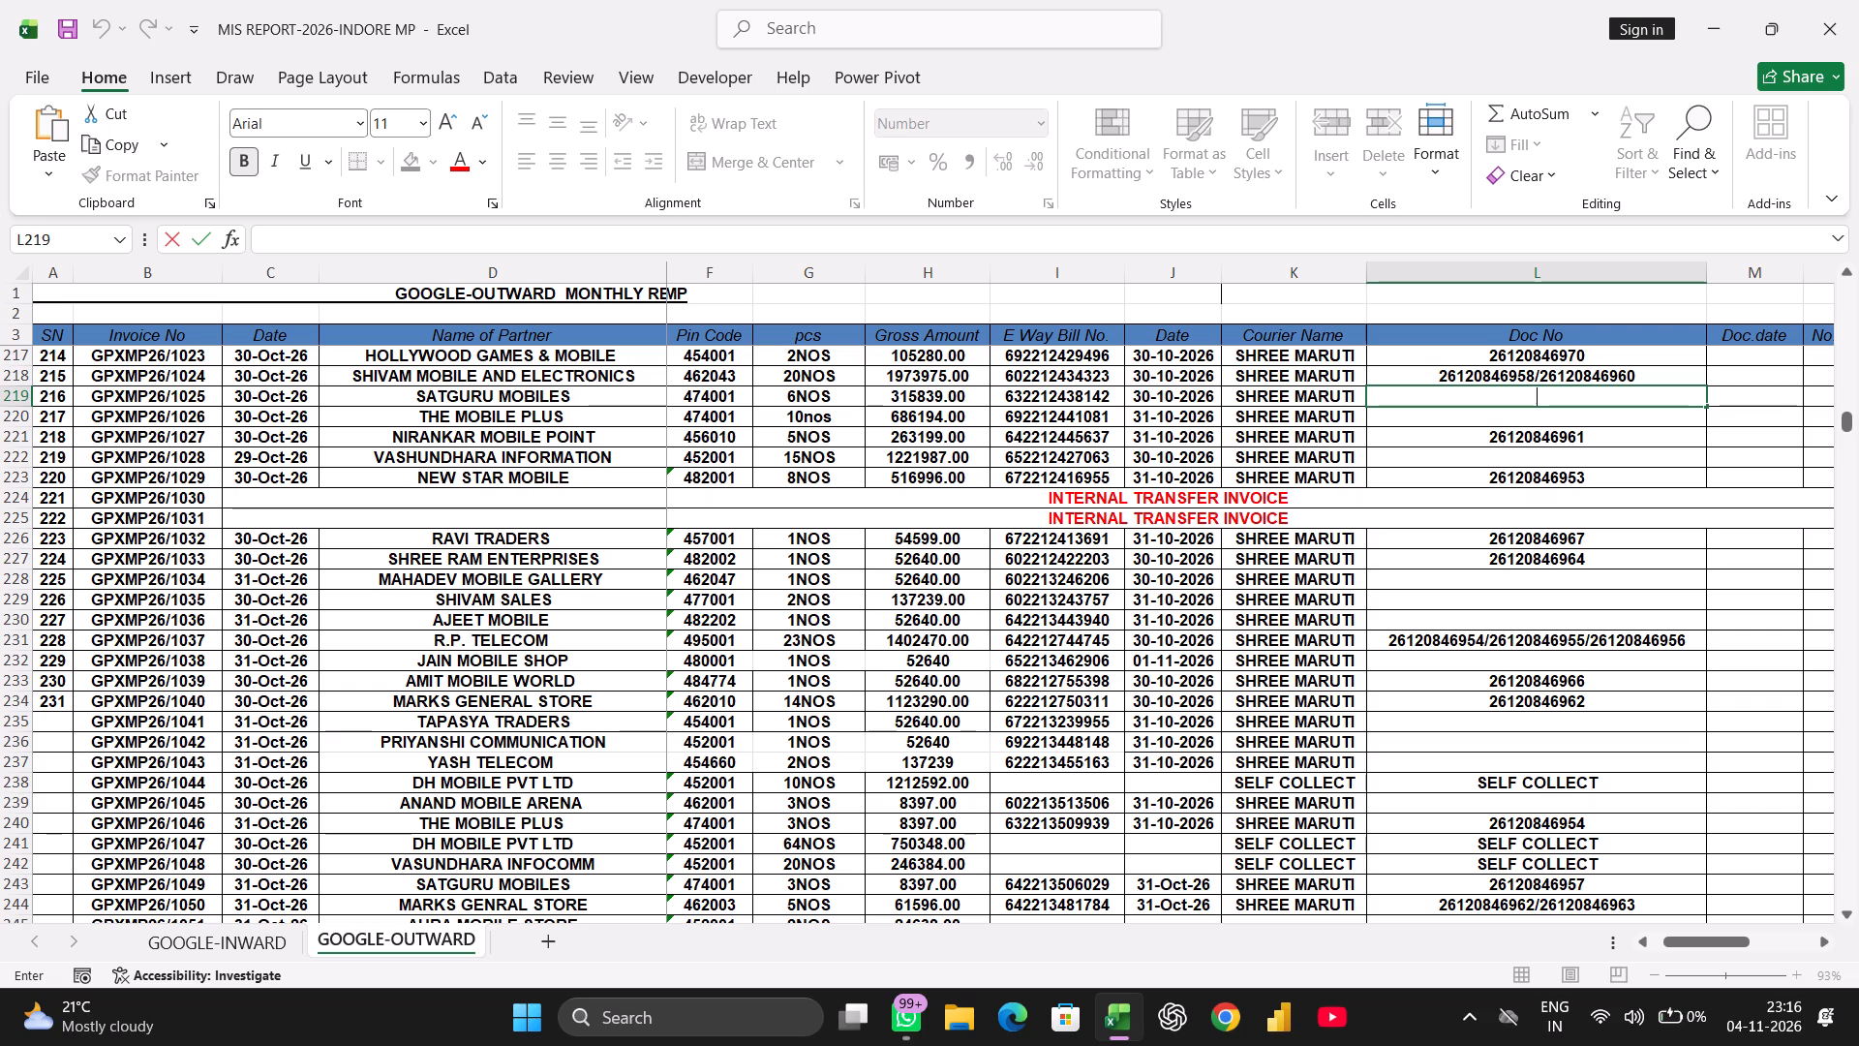
key("ctrl+v")
type("957")
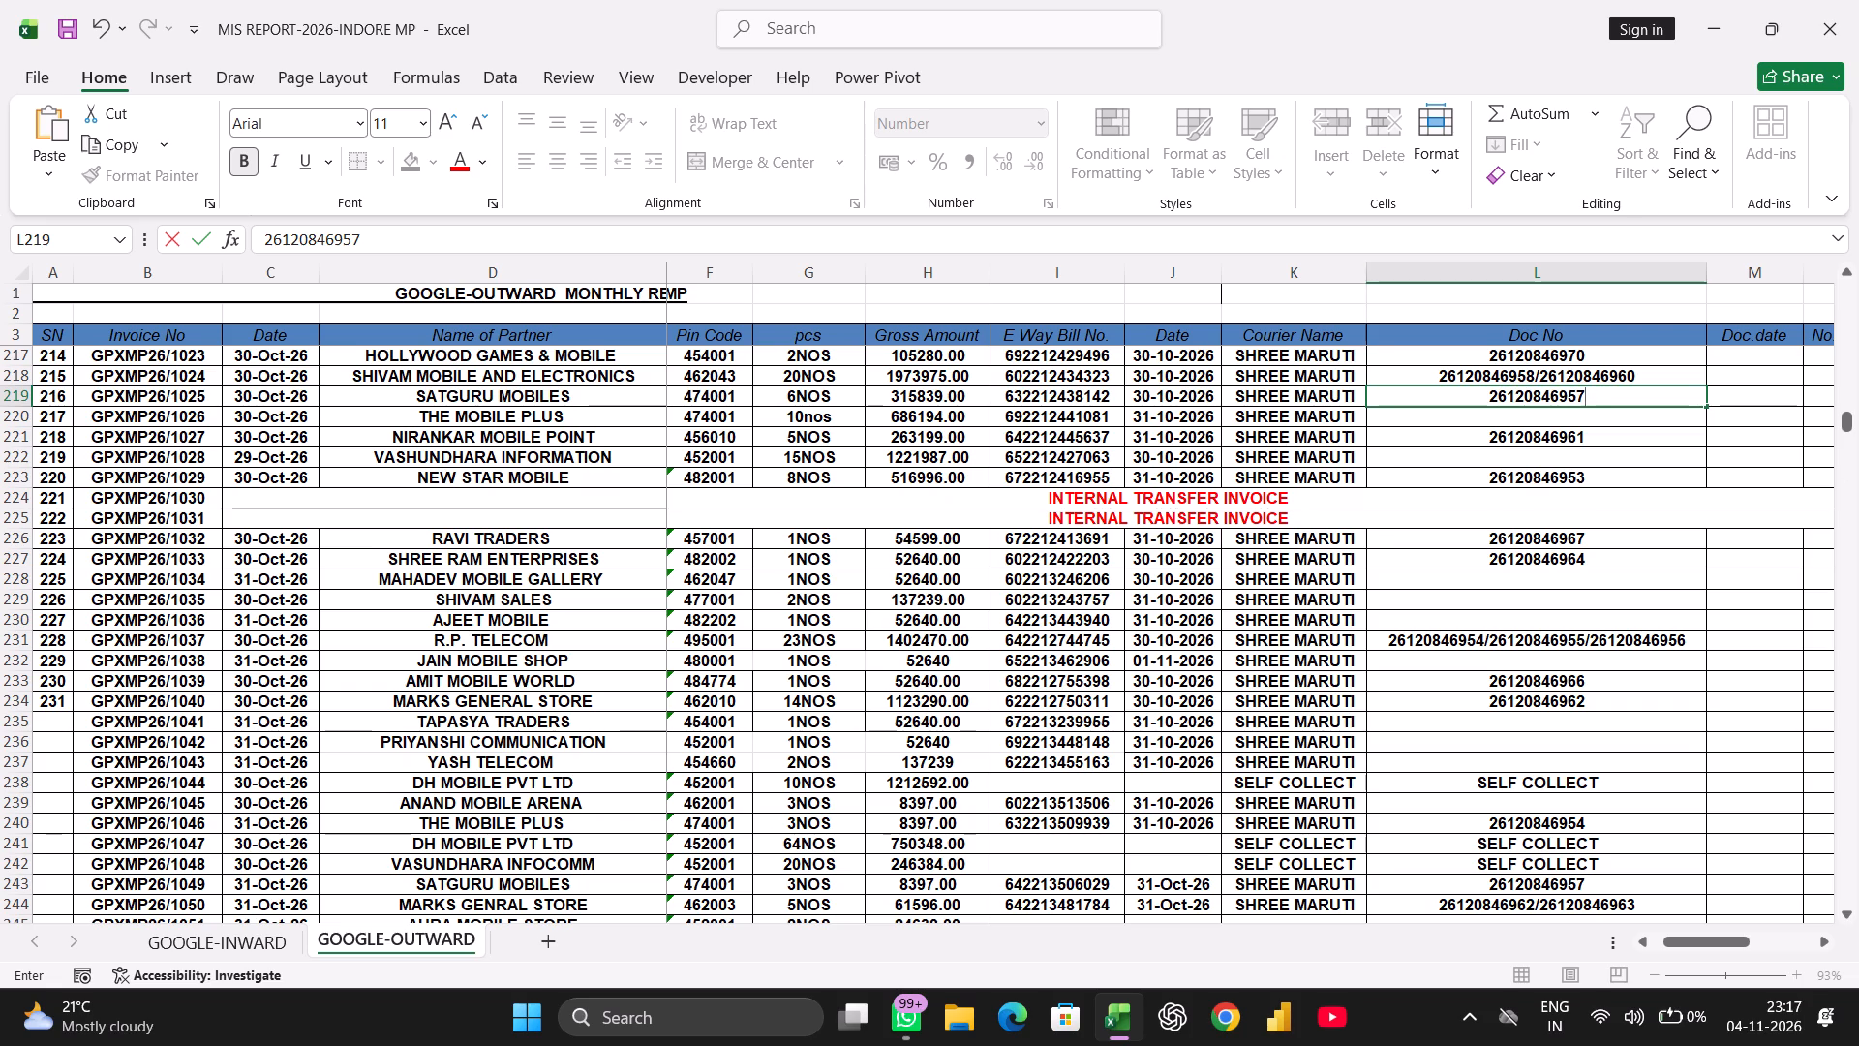
Clear the Doc No for the other SATGURU MOBILES invoice, GPXMP26/1049.
double_click(1593, 885)
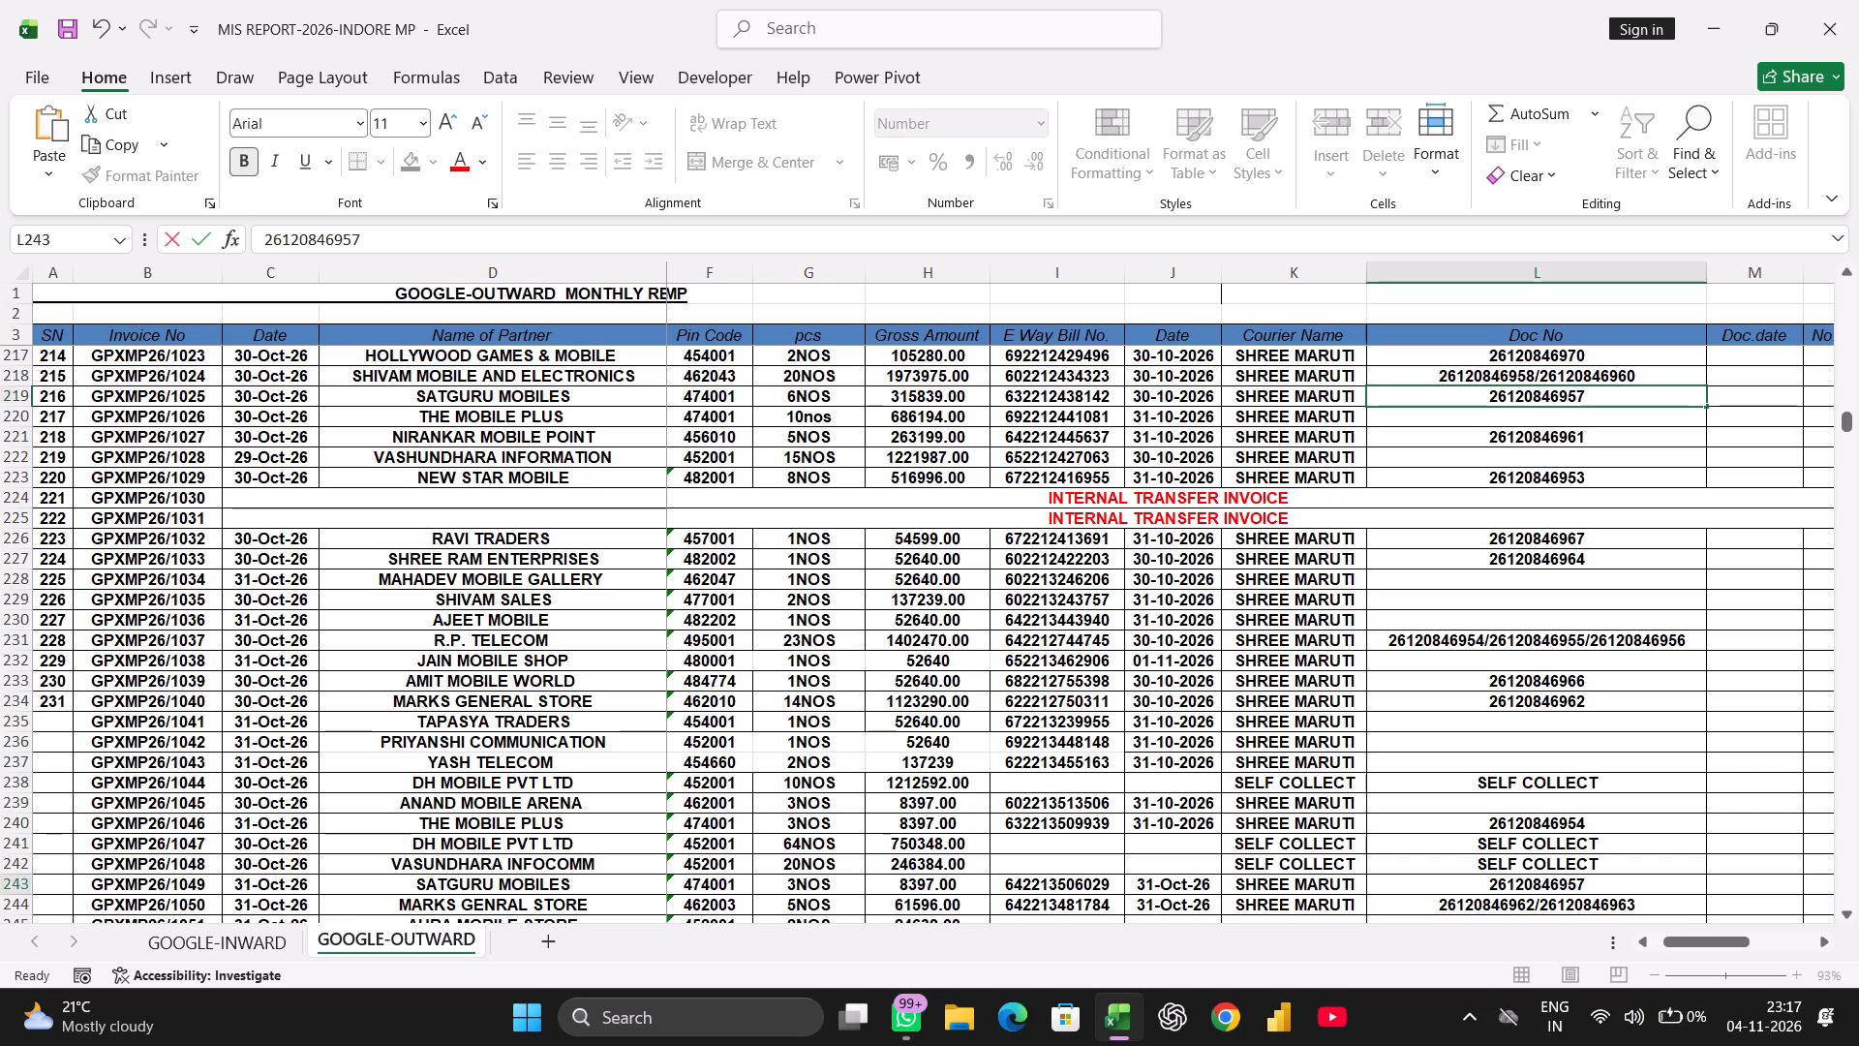
key("BackSpace")
key("BackSpace")
key("BackSpace")
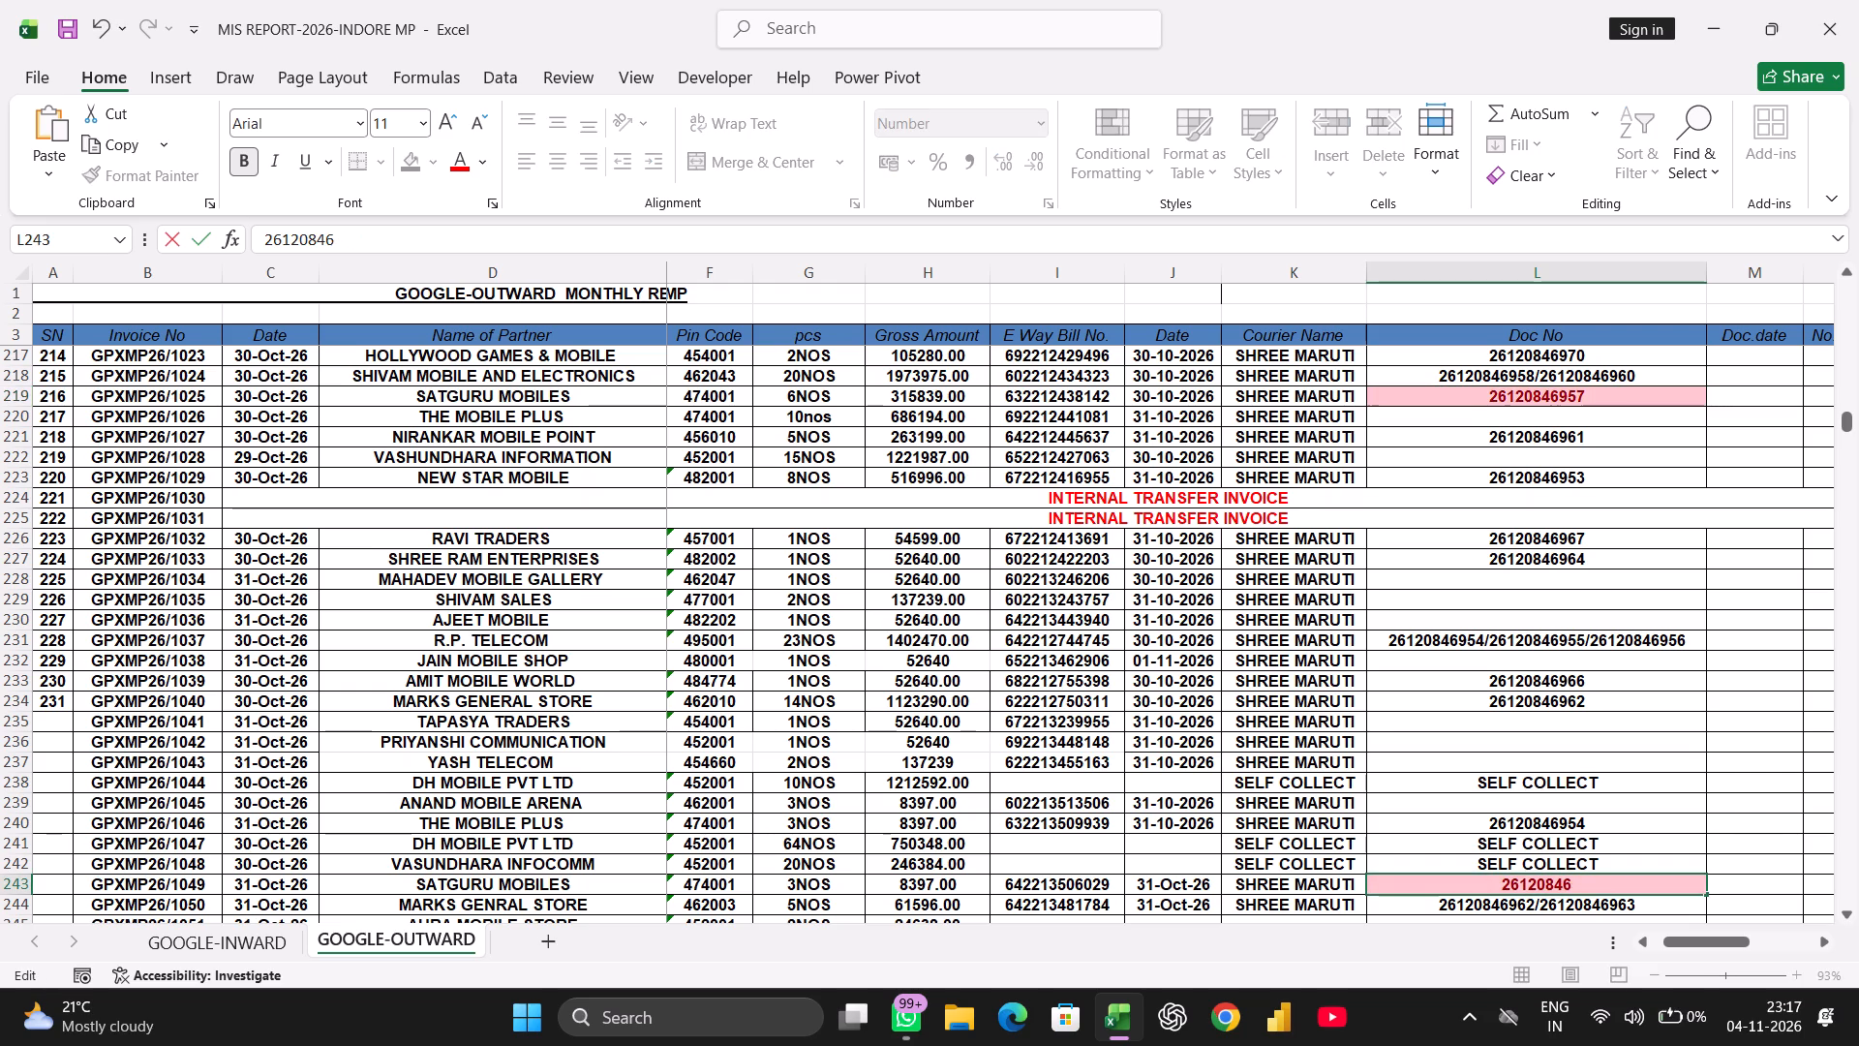
key("BackSpace")
key("BackSpace")
key("BackSpace")
key("BackSpace")
key("BackSpace")
key("BackSpace")
key("BackSpace")
key("BackSpace")
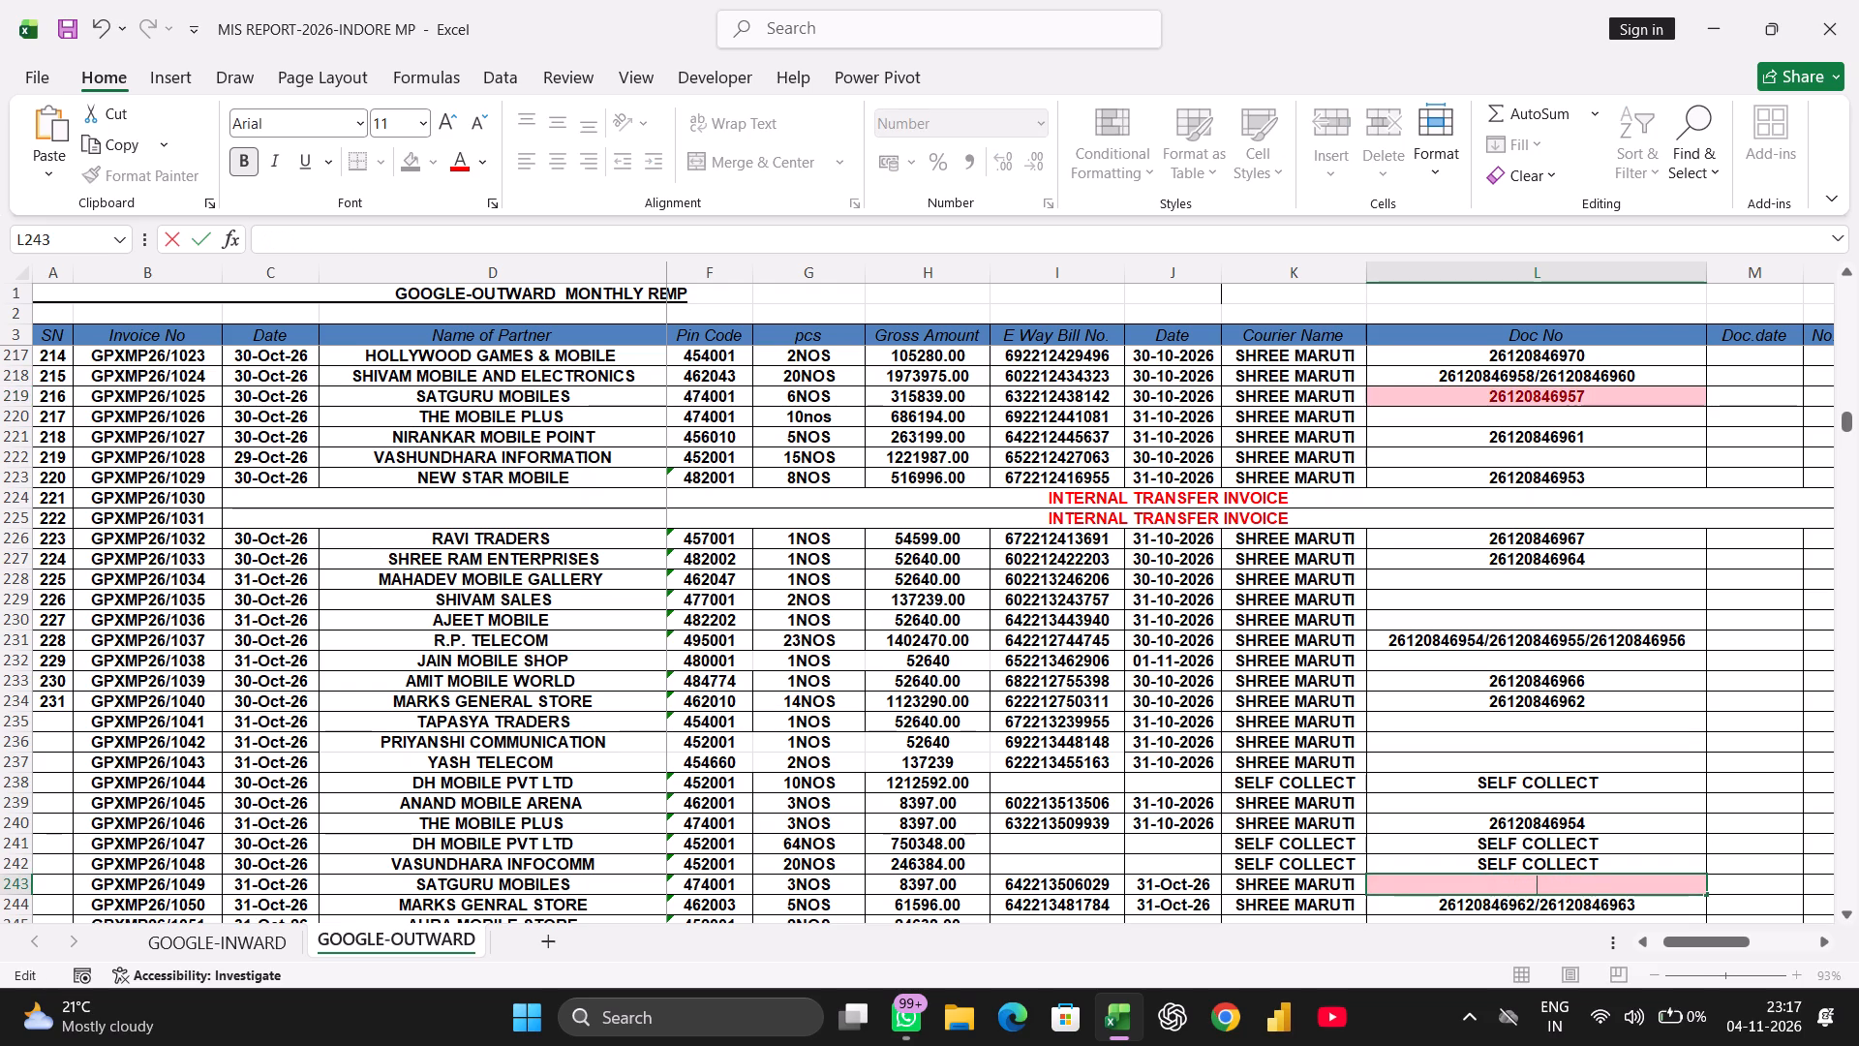
left_click(1745, 880)
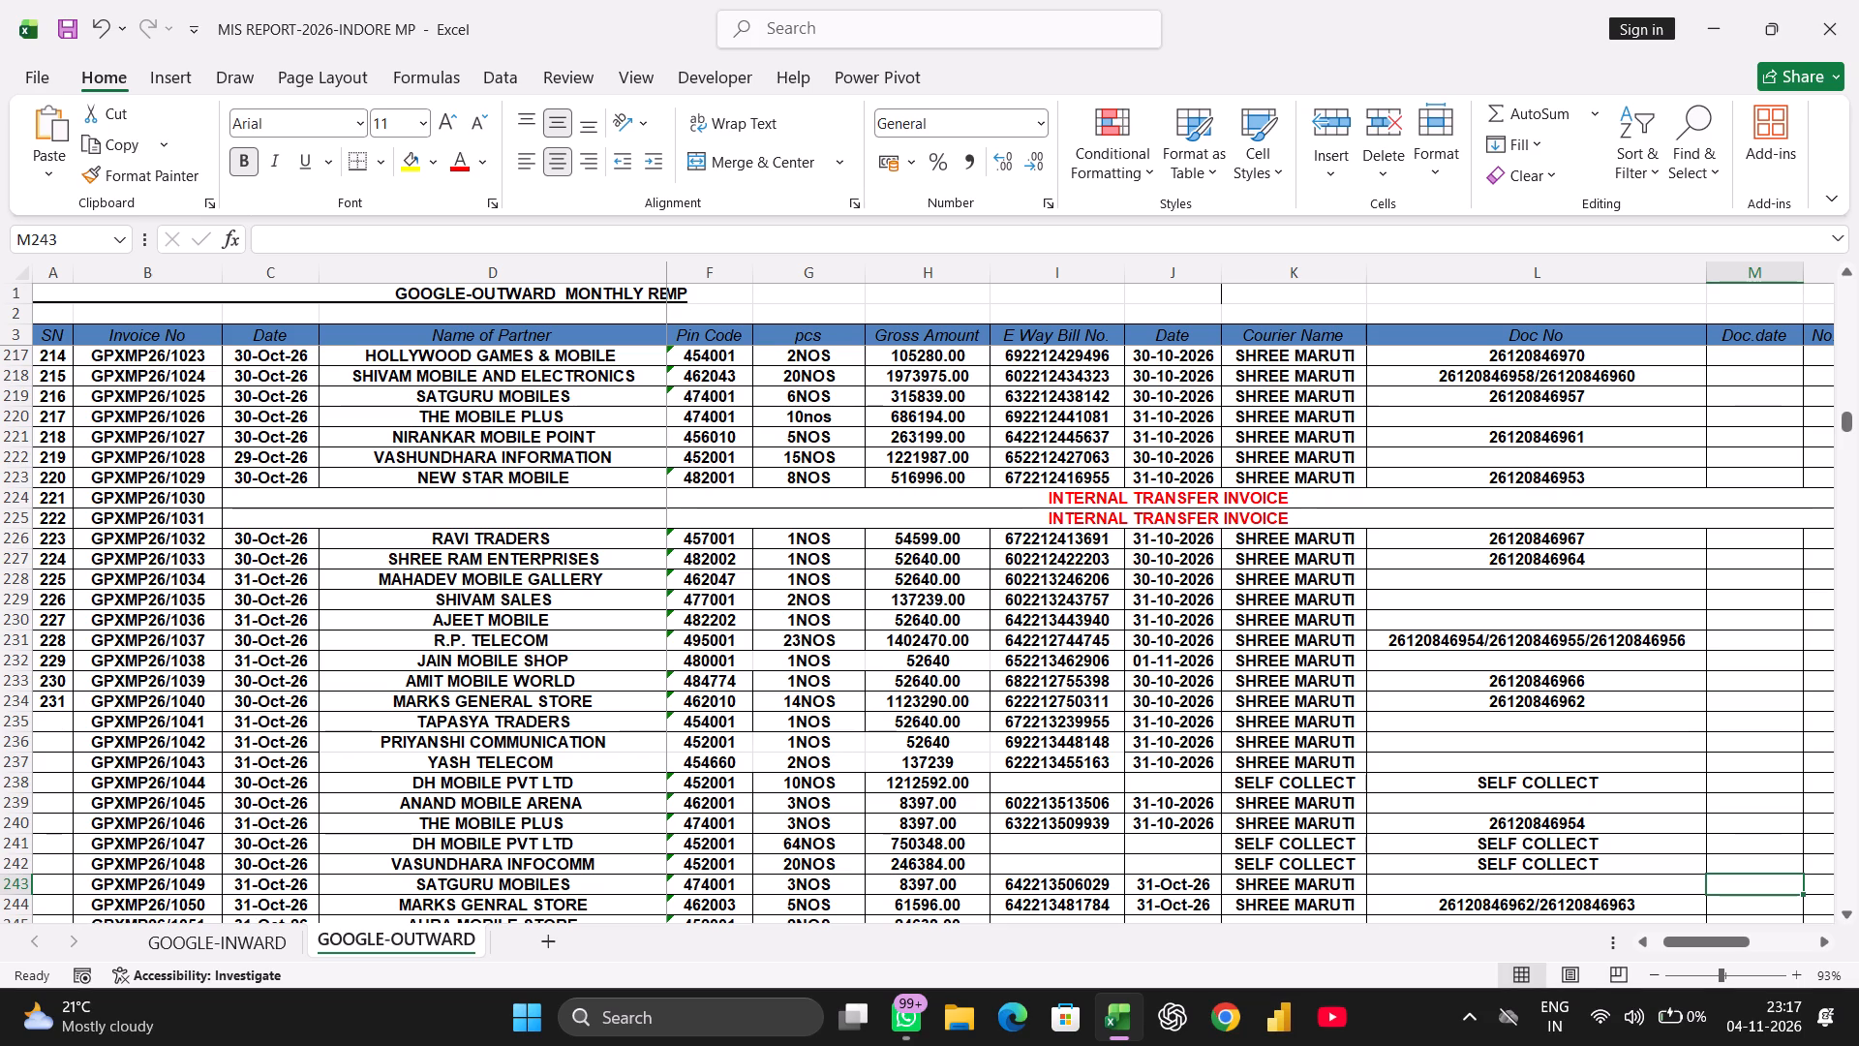
double_click(1624, 700)
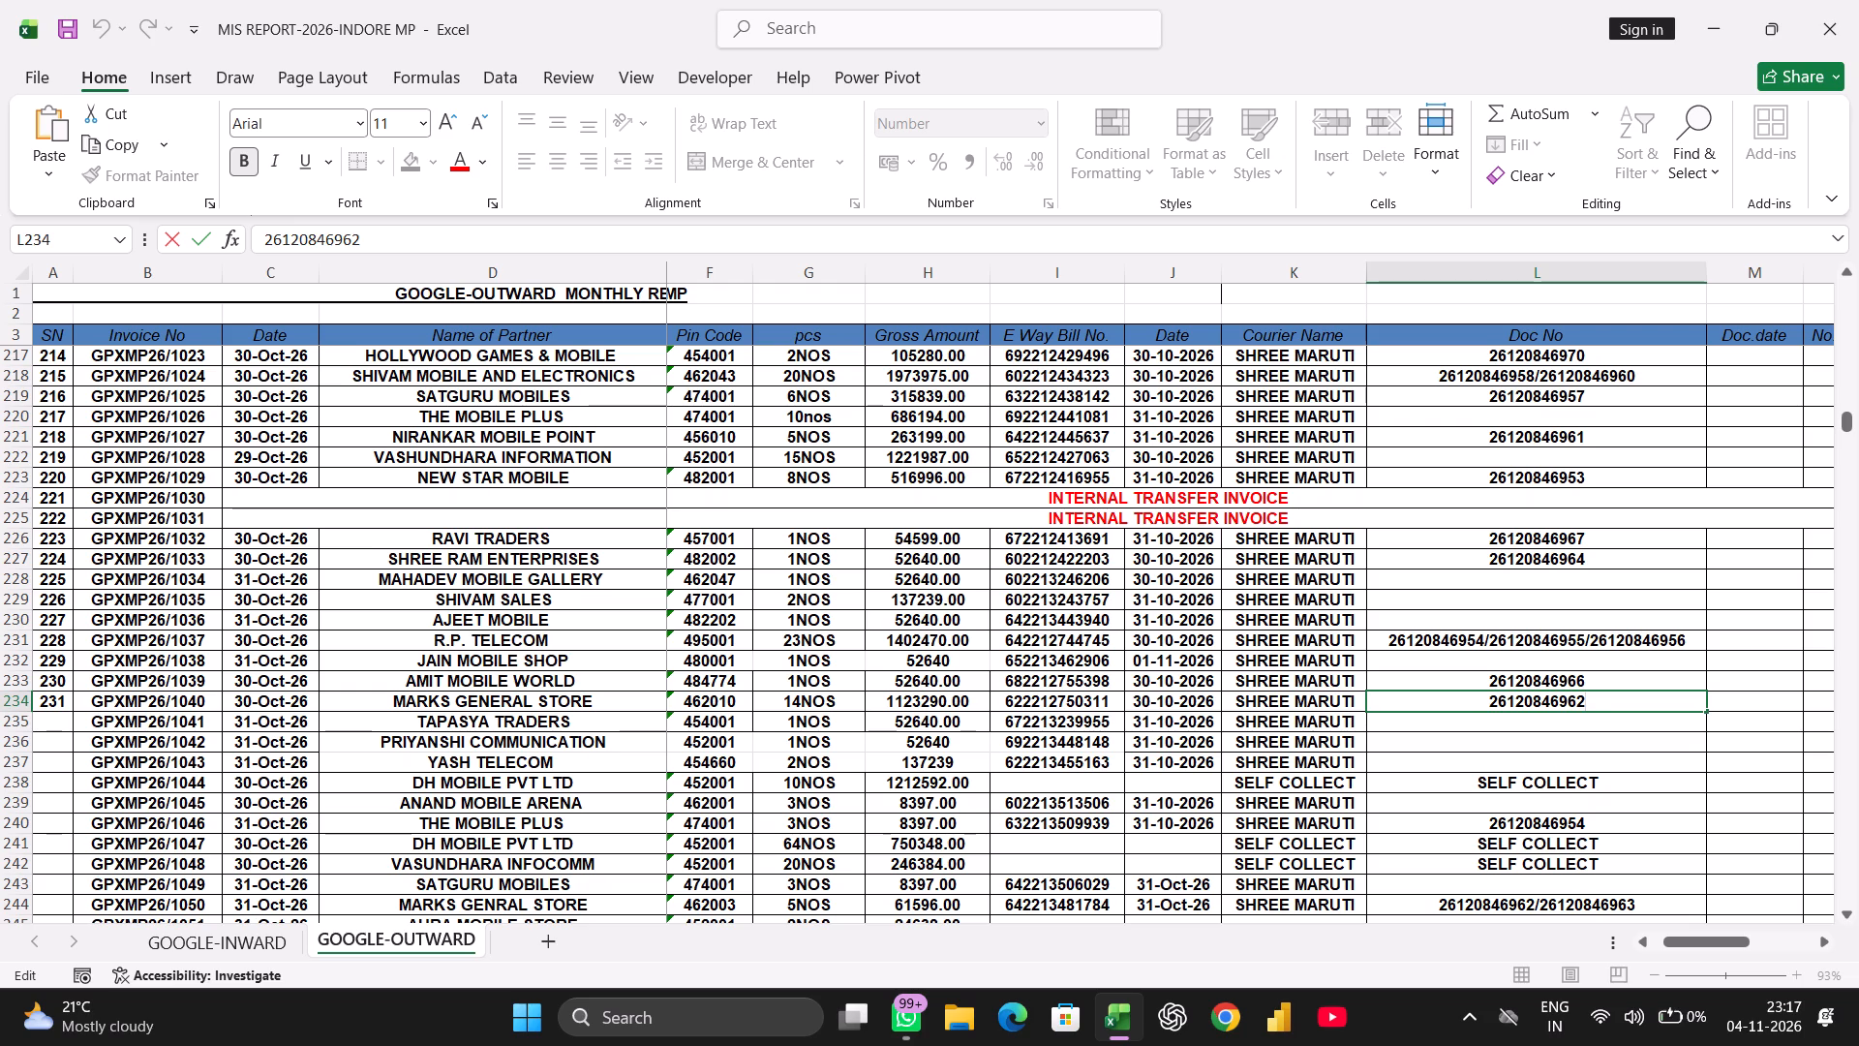
key("slash")
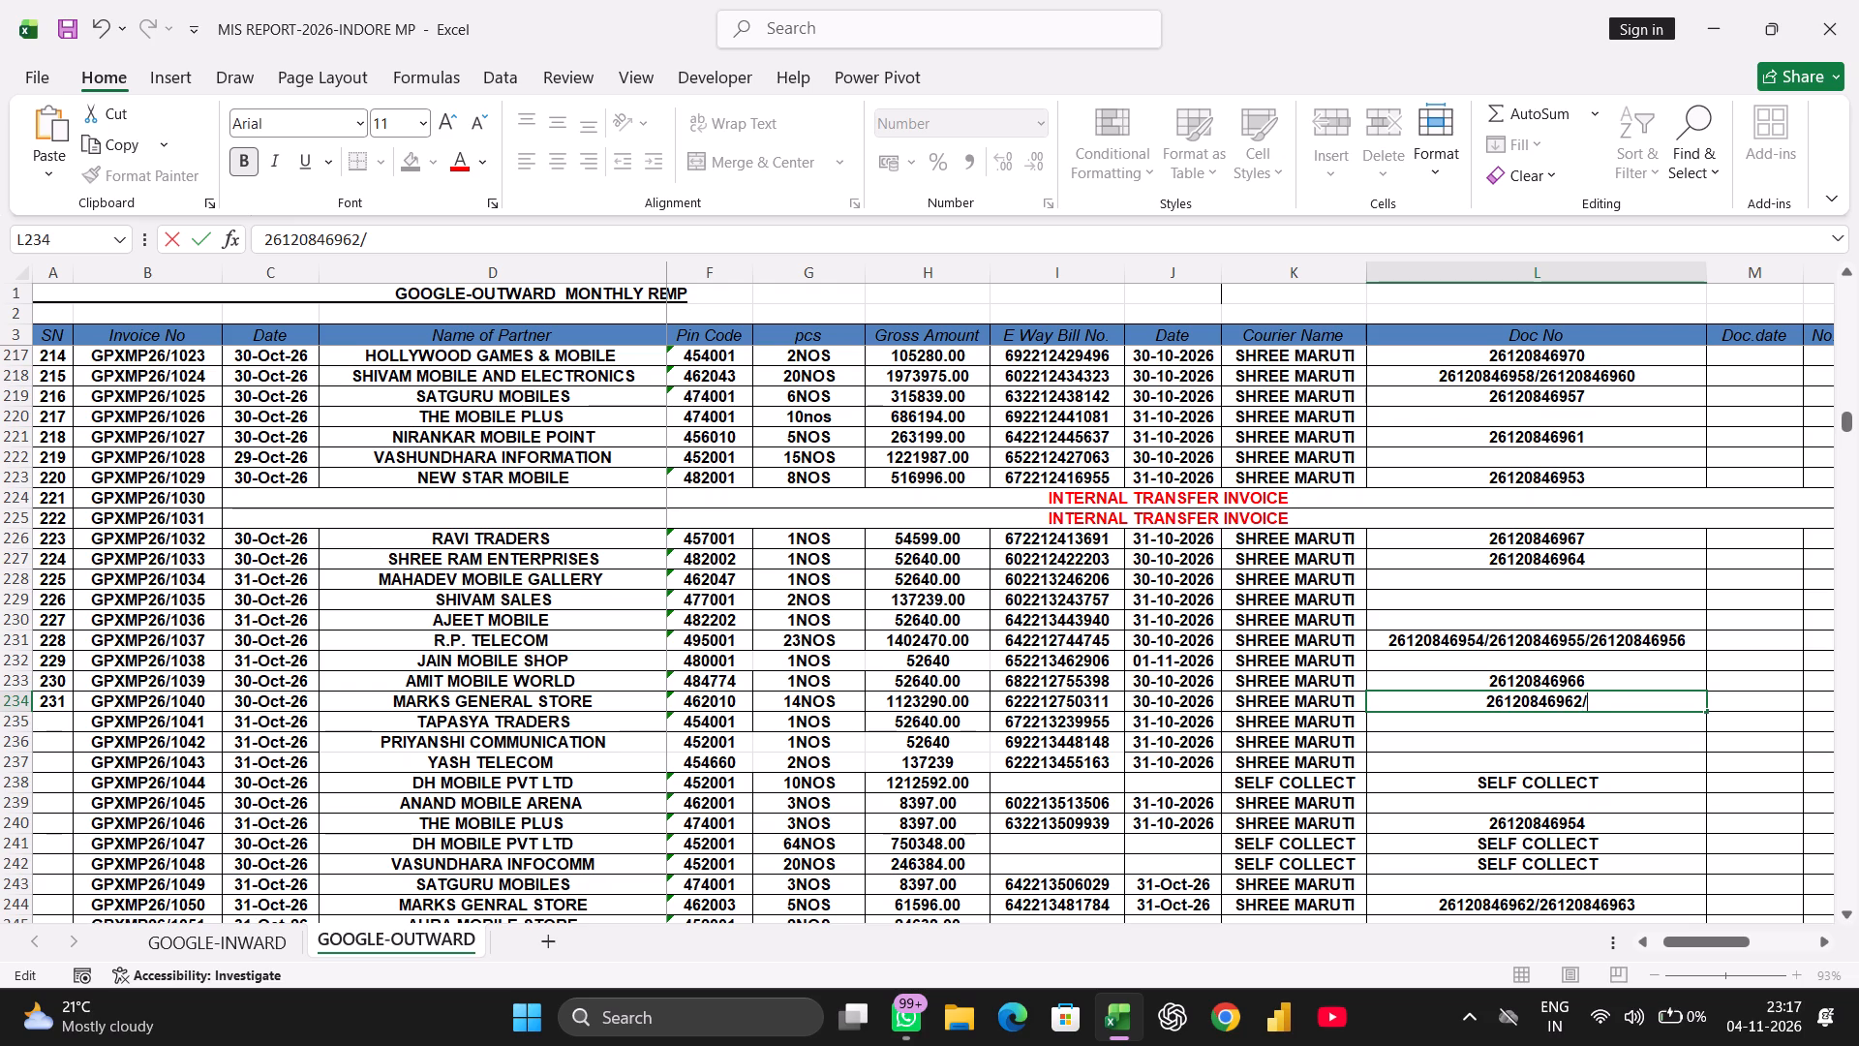
key("ctrl+v")
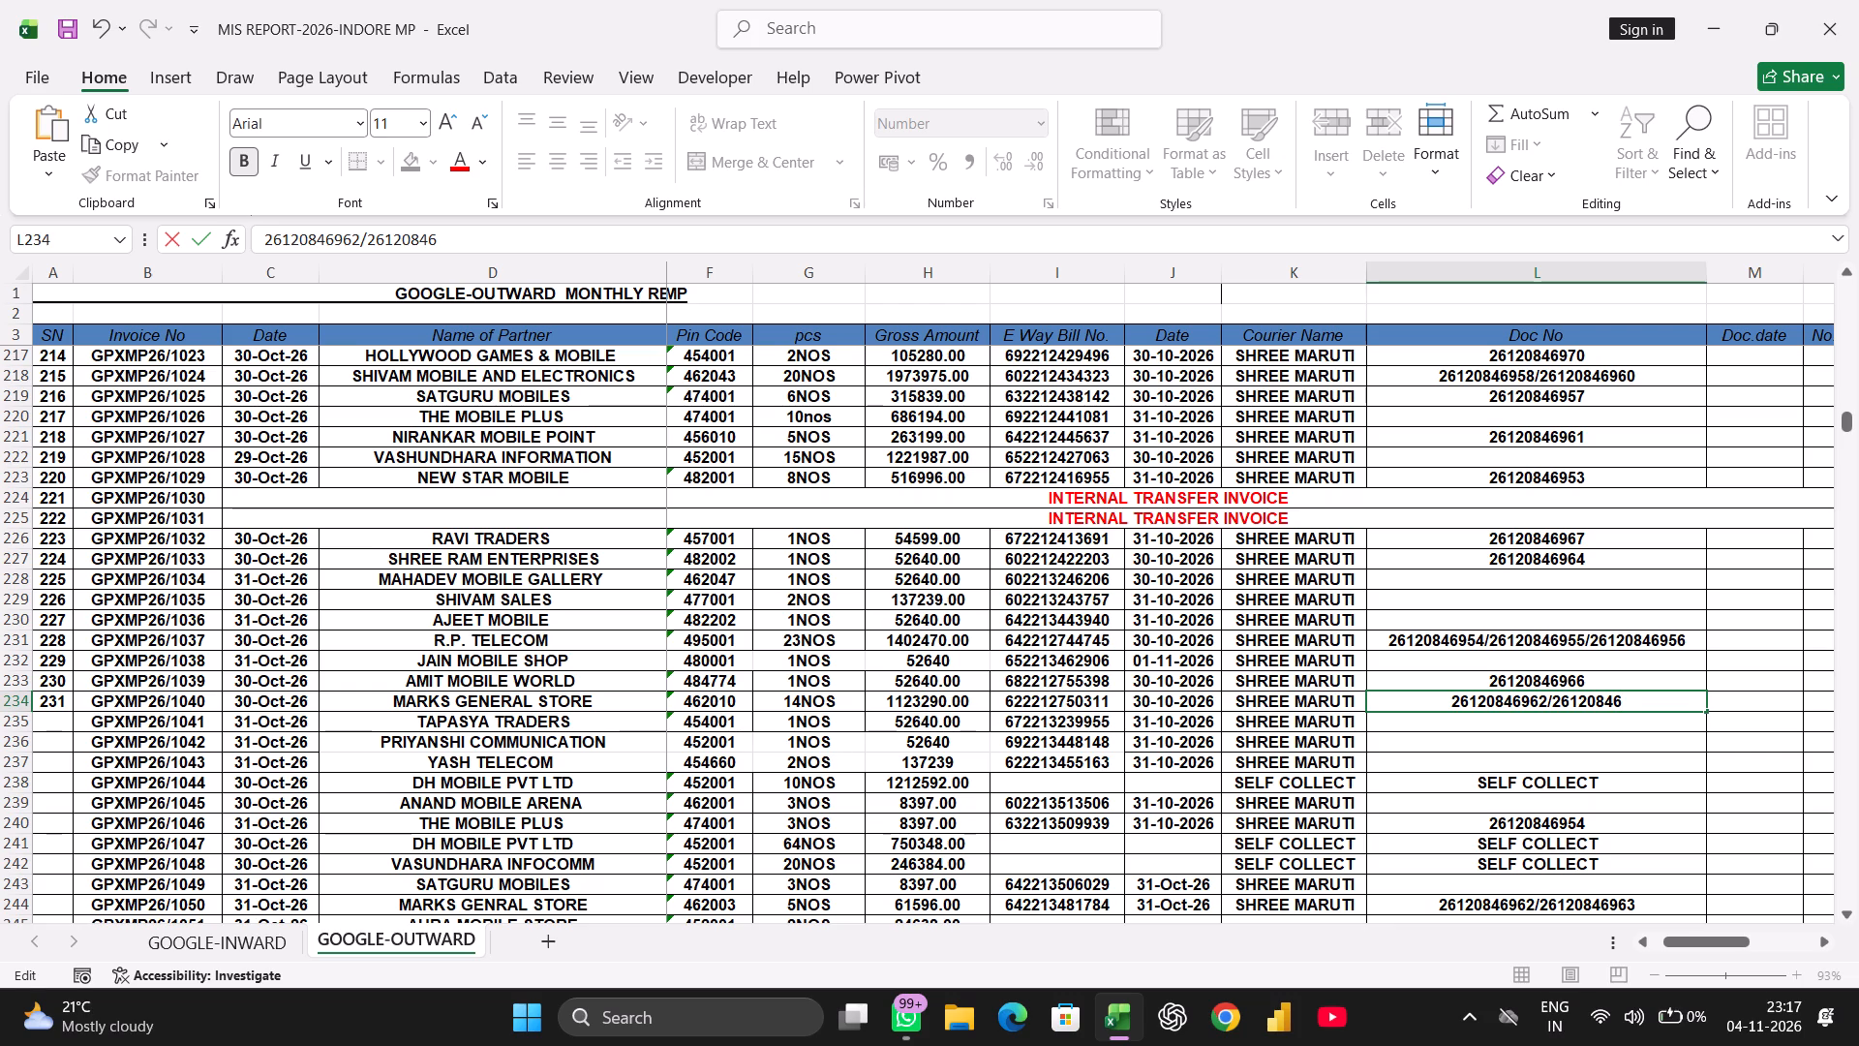
type("963")
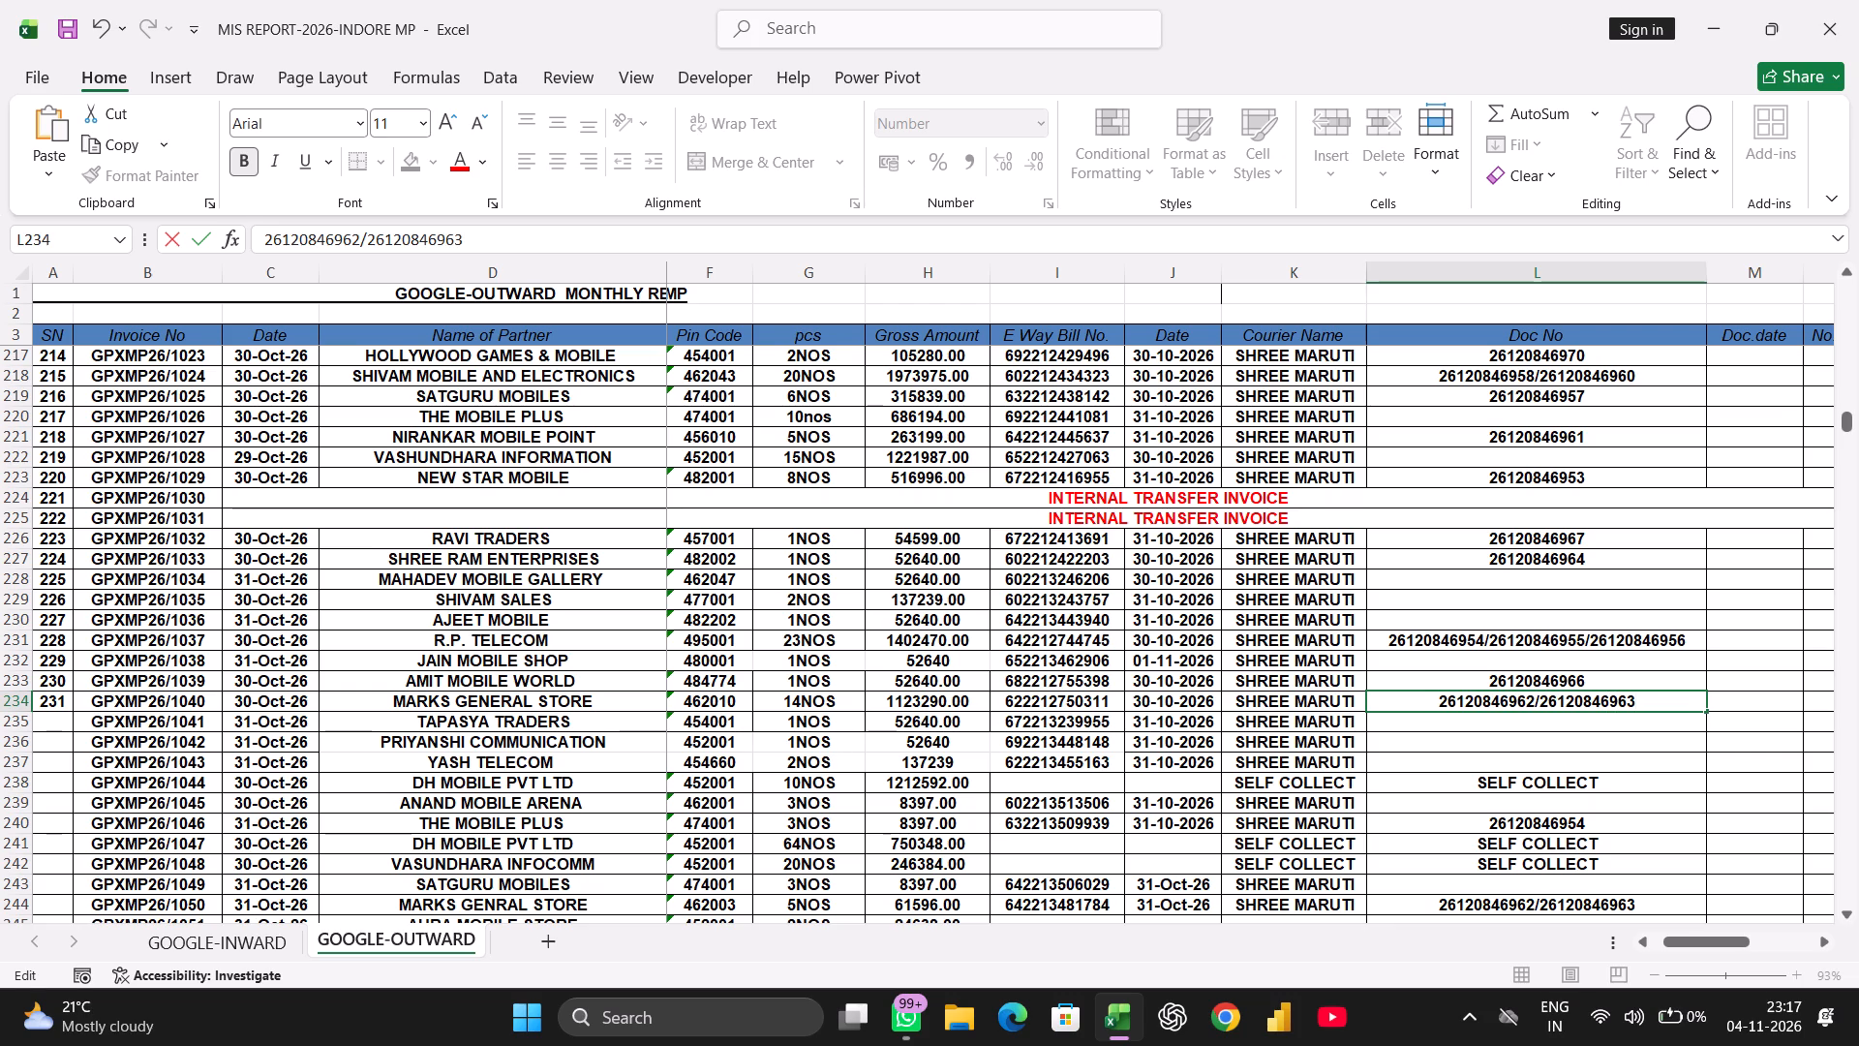
Clear the Doc No for invoice GPXMP26/1050, MARKS GENRAL STORE.
left_click_drag(1651, 904, 1605, 909)
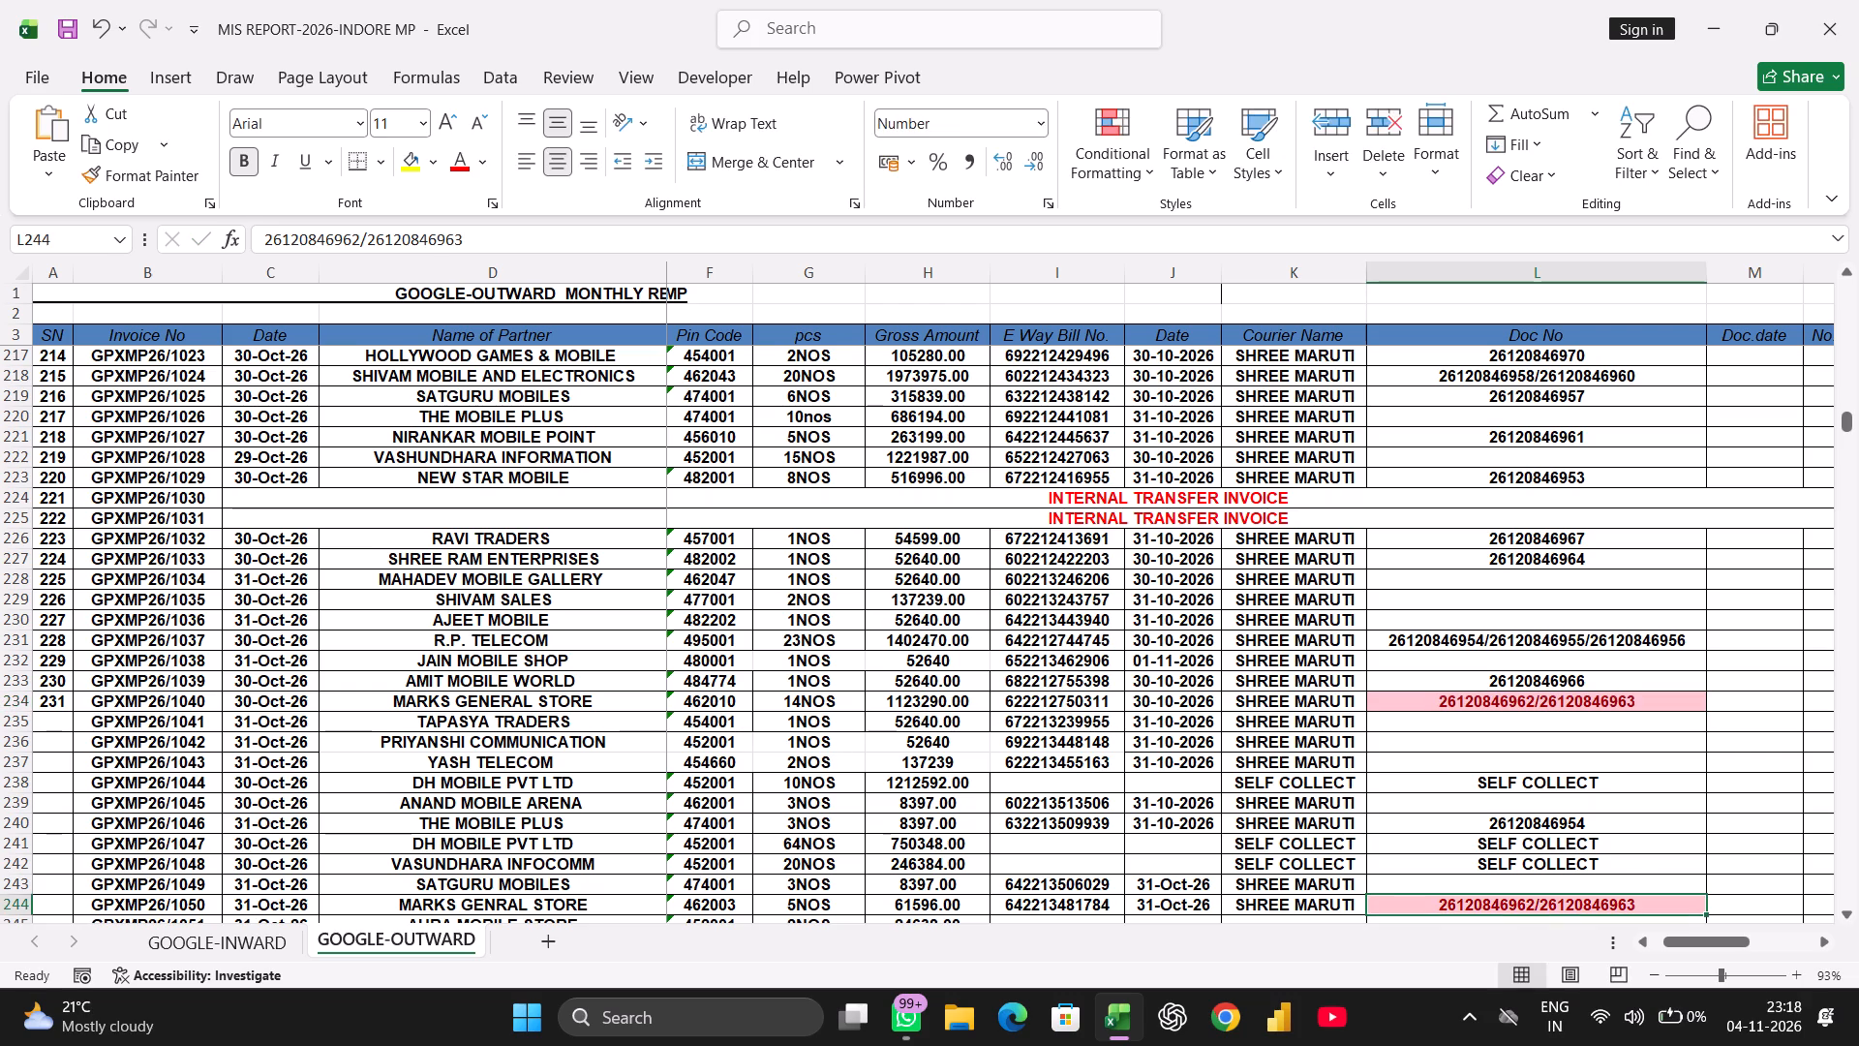
key("BackSpace")
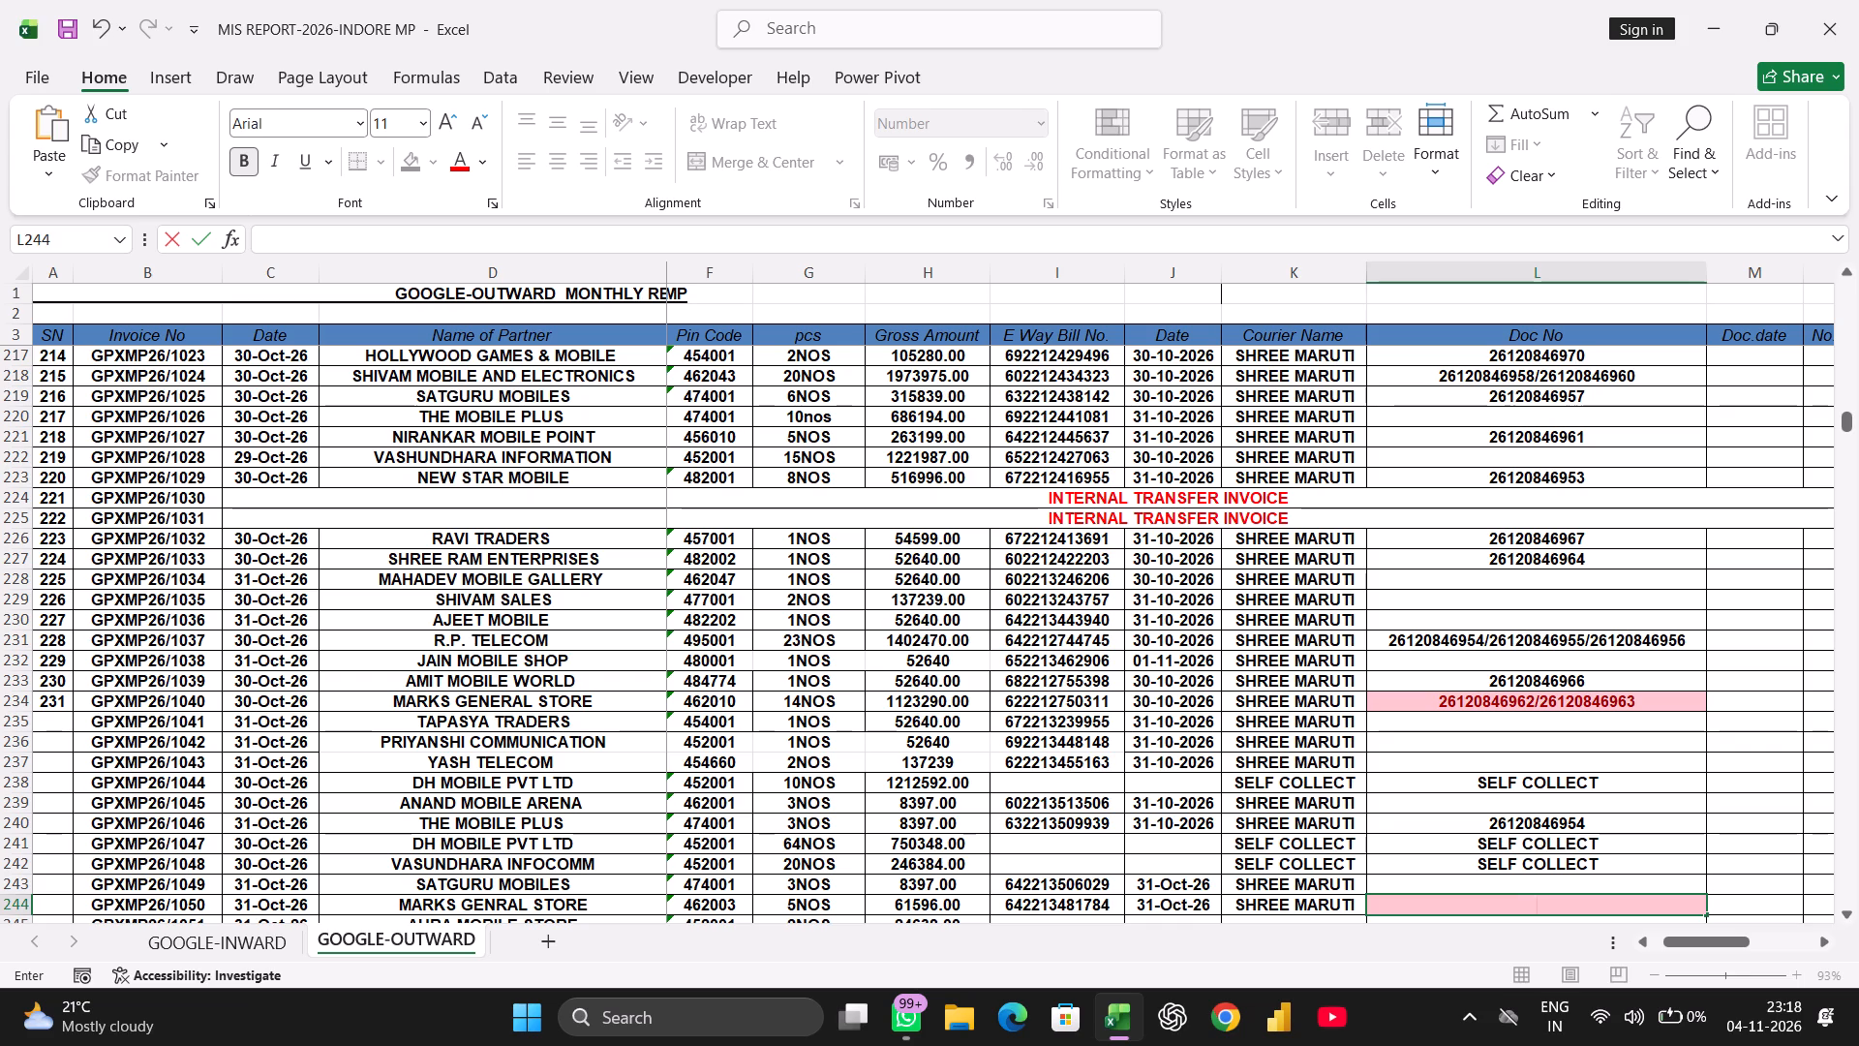
left_click(1691, 703)
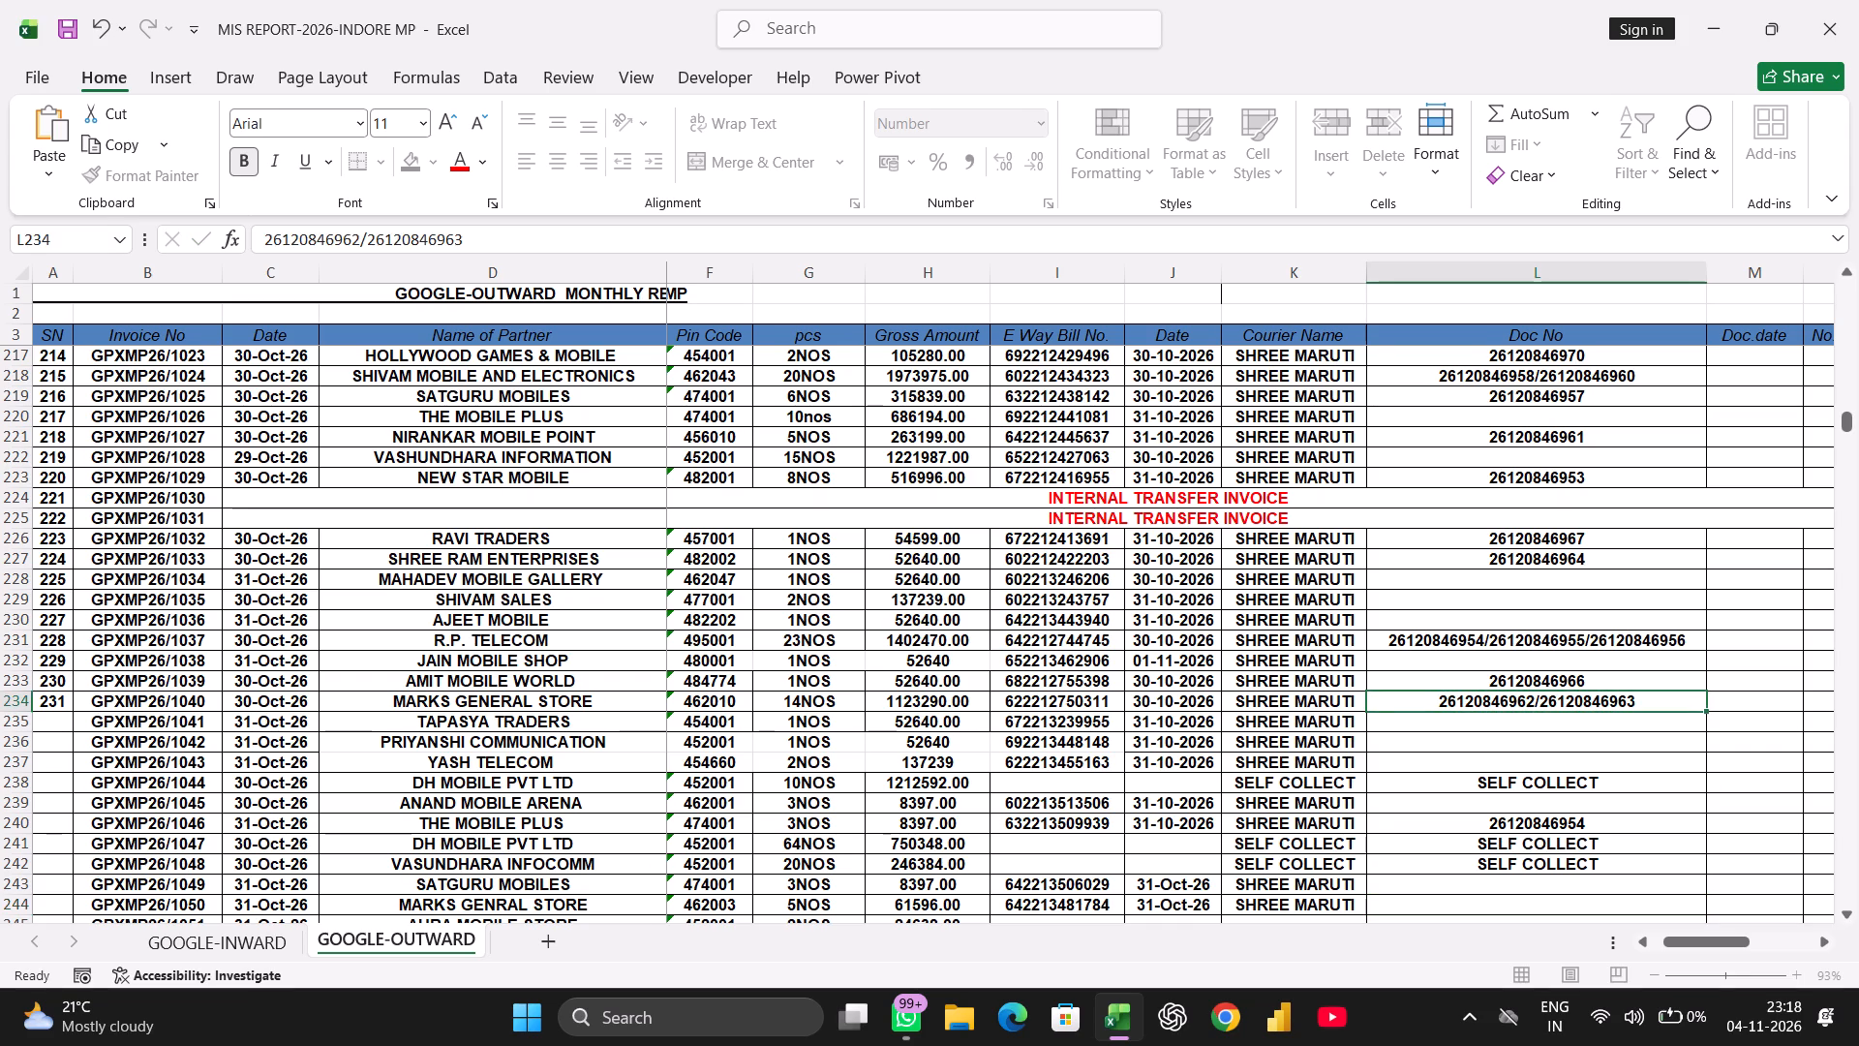
Clear the Doc No for invoice GPXMP26/1046, THE MOBILE PLUS.
scroll(1602, 746, "down", 1)
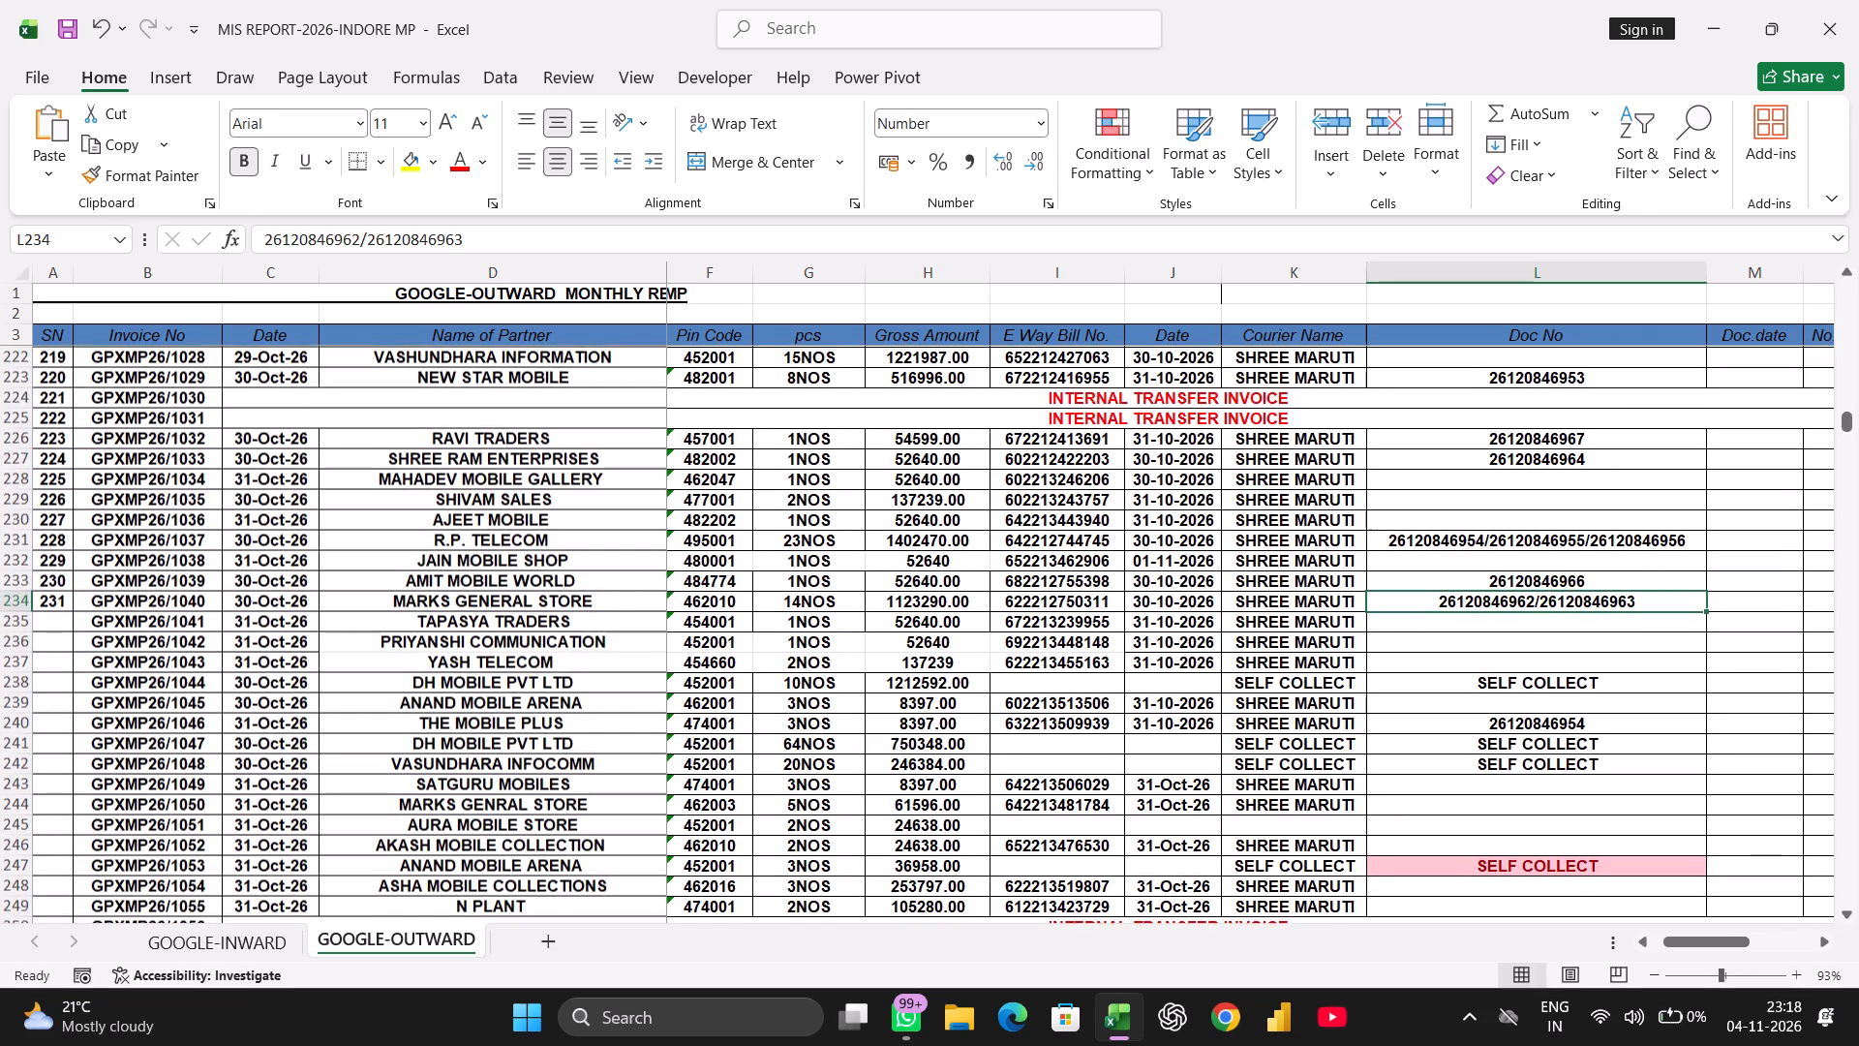
scroll(1602, 746, "down", 1)
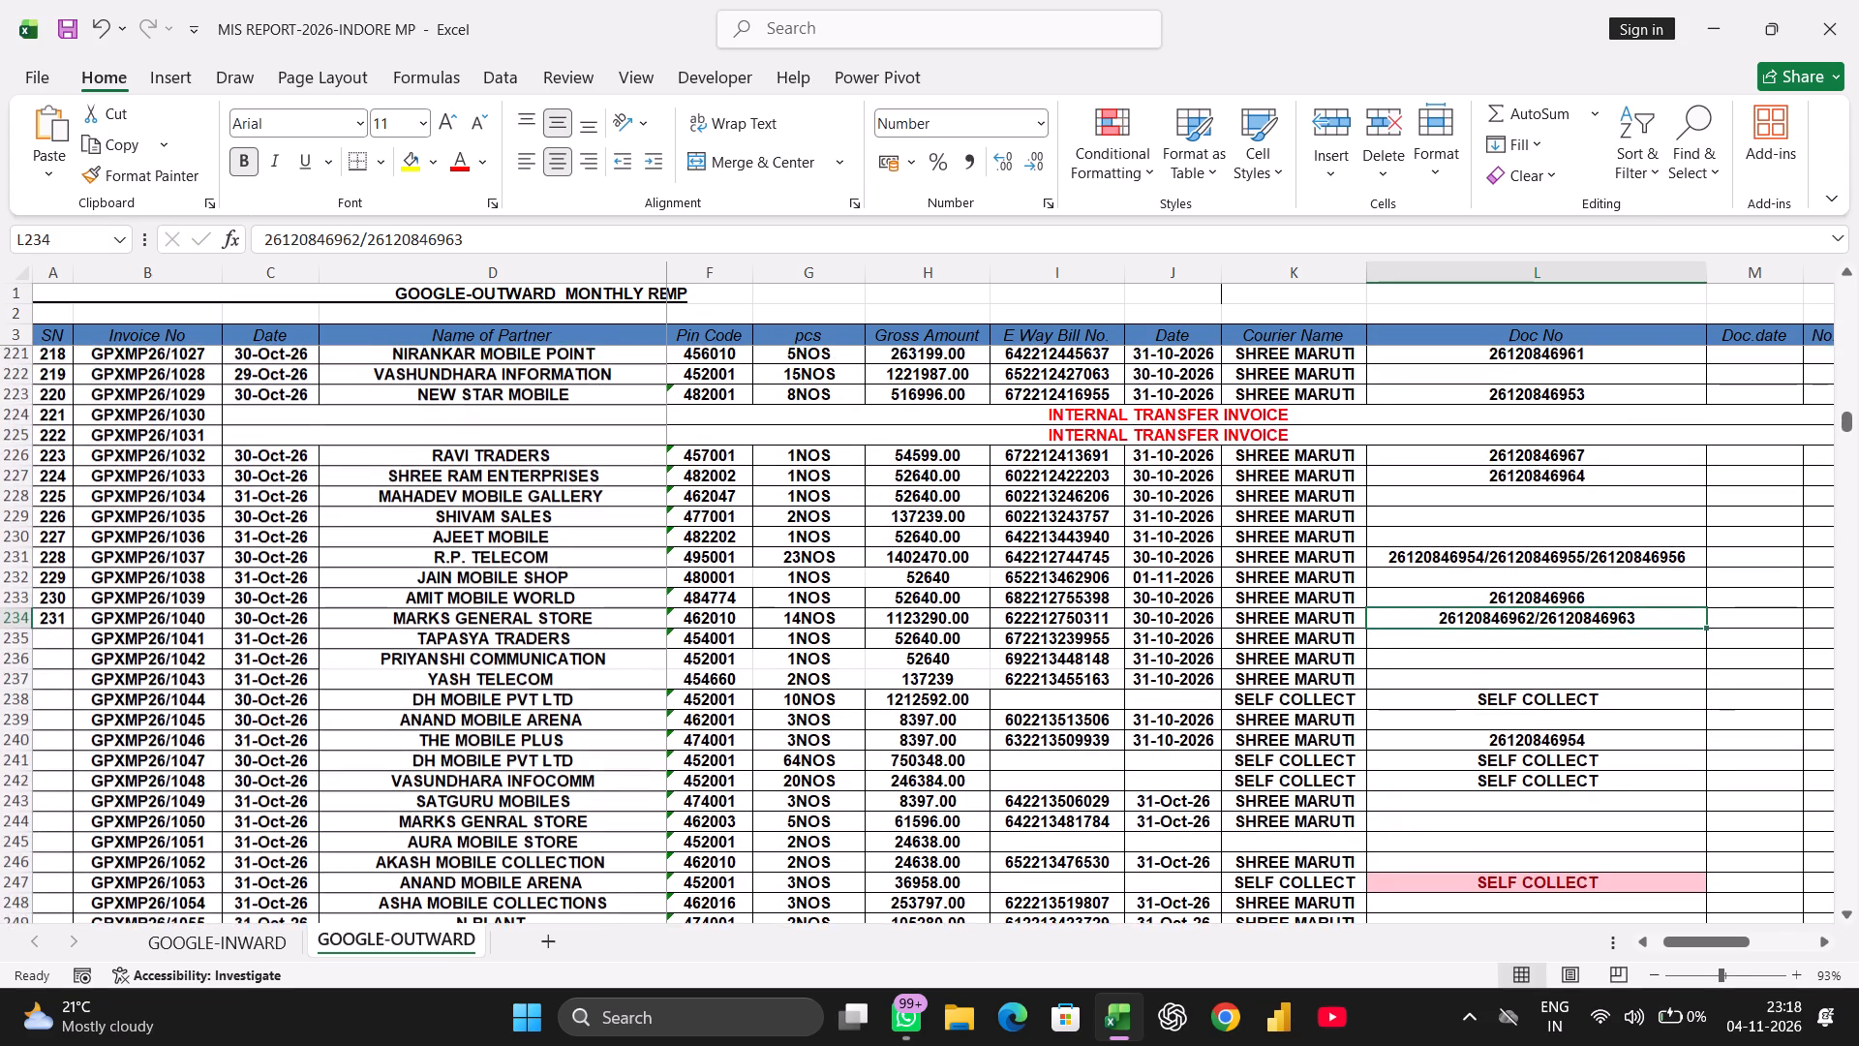
scroll(1602, 746, "down", 1)
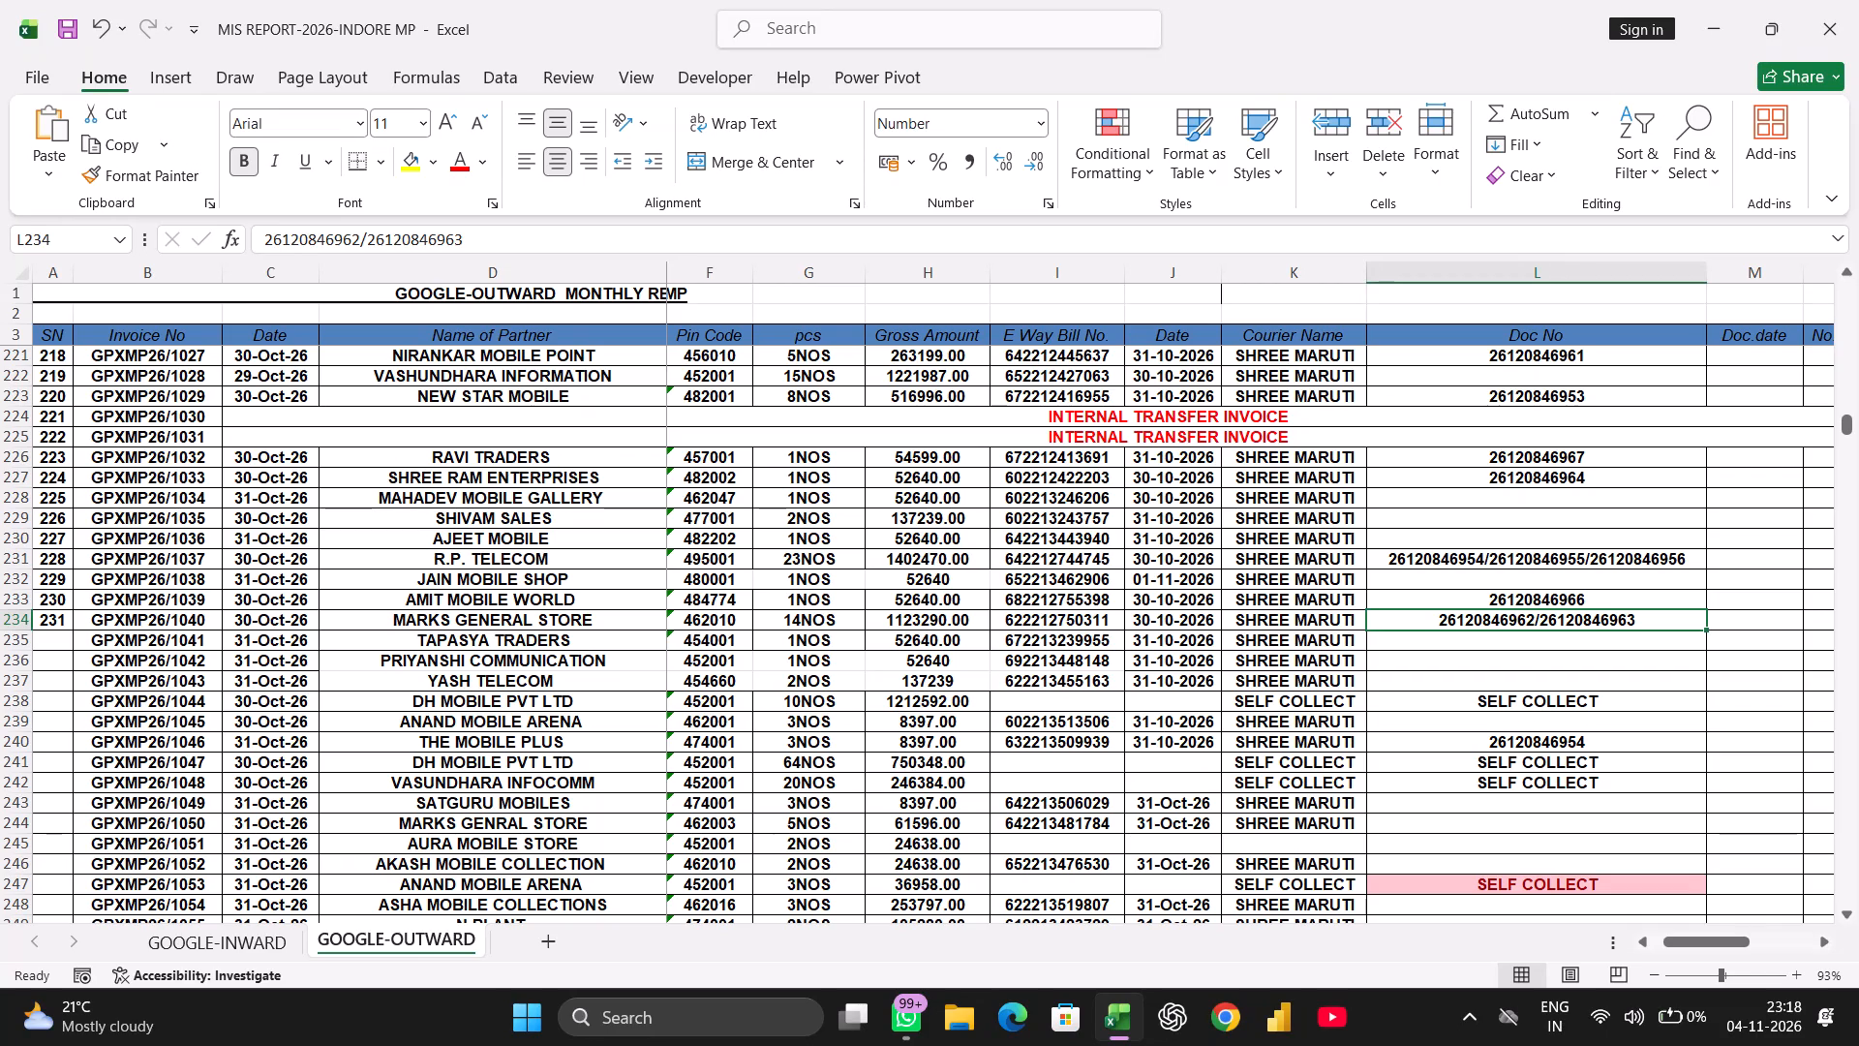
left_click(1598, 739)
left_click(1598, 739)
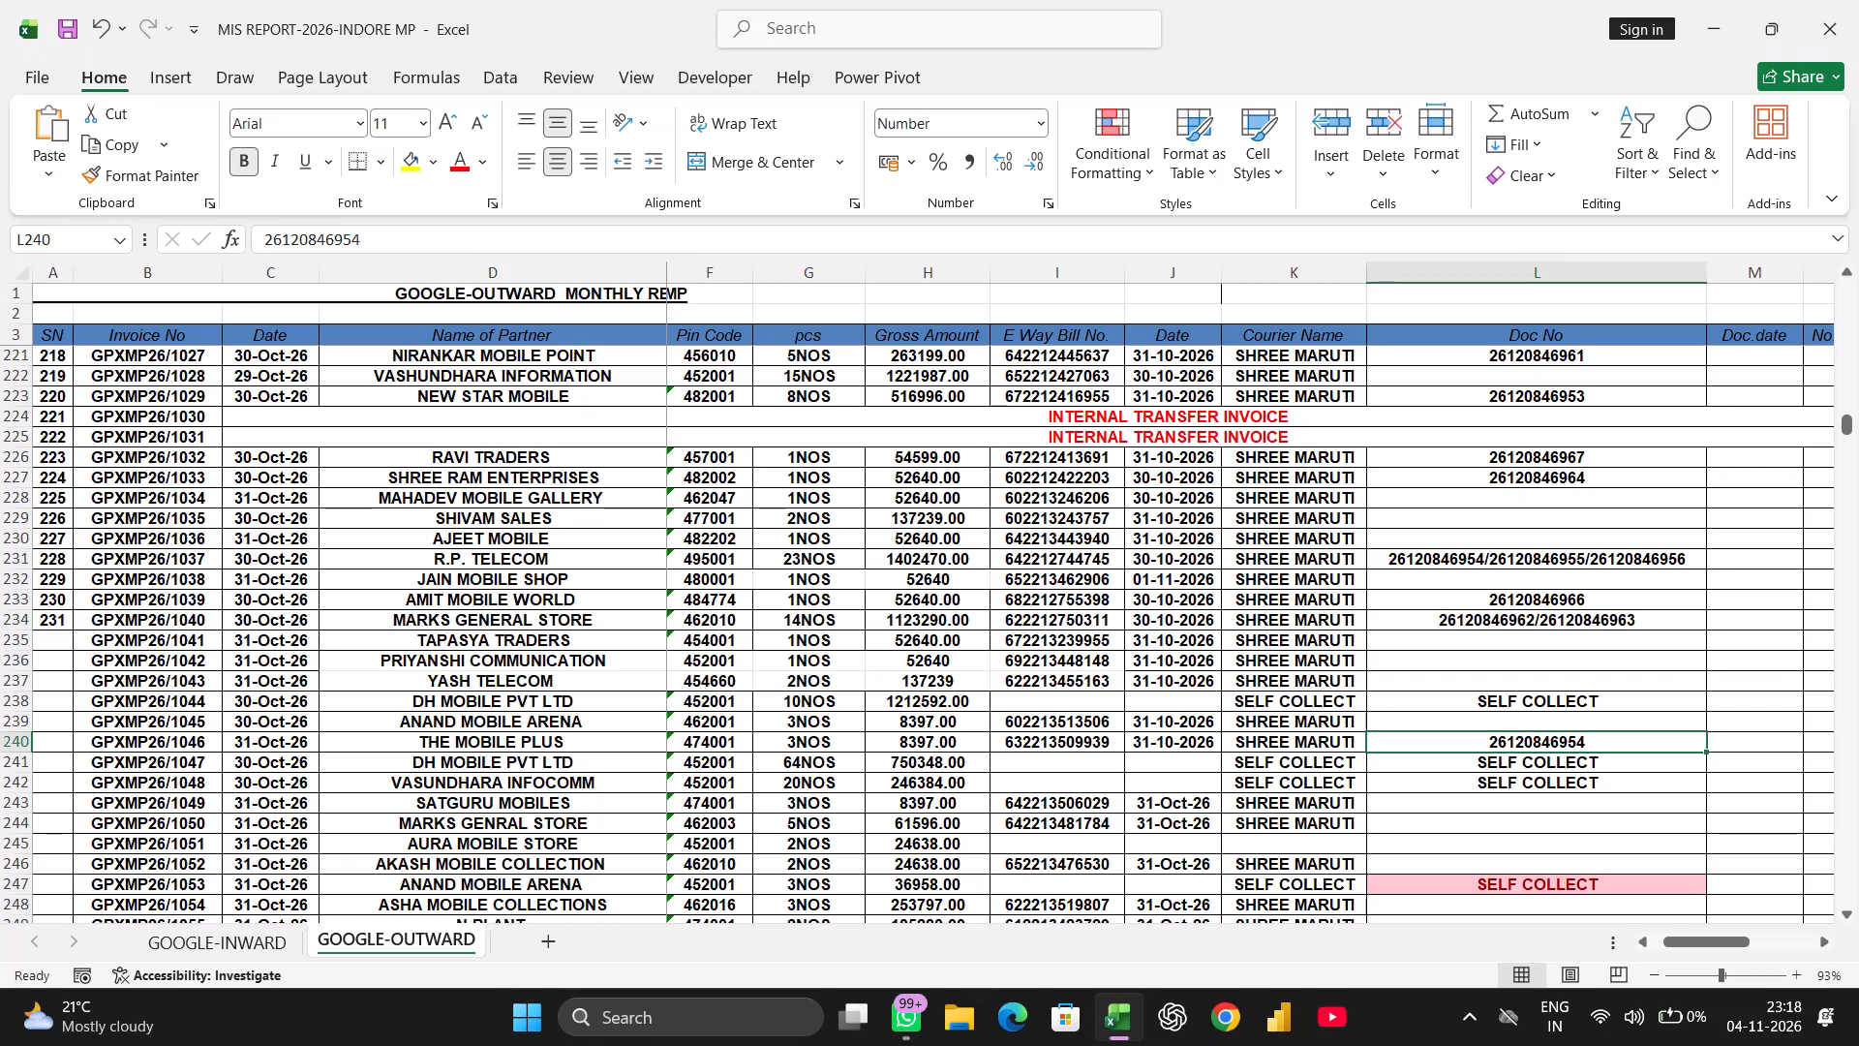
double_click(1598, 739)
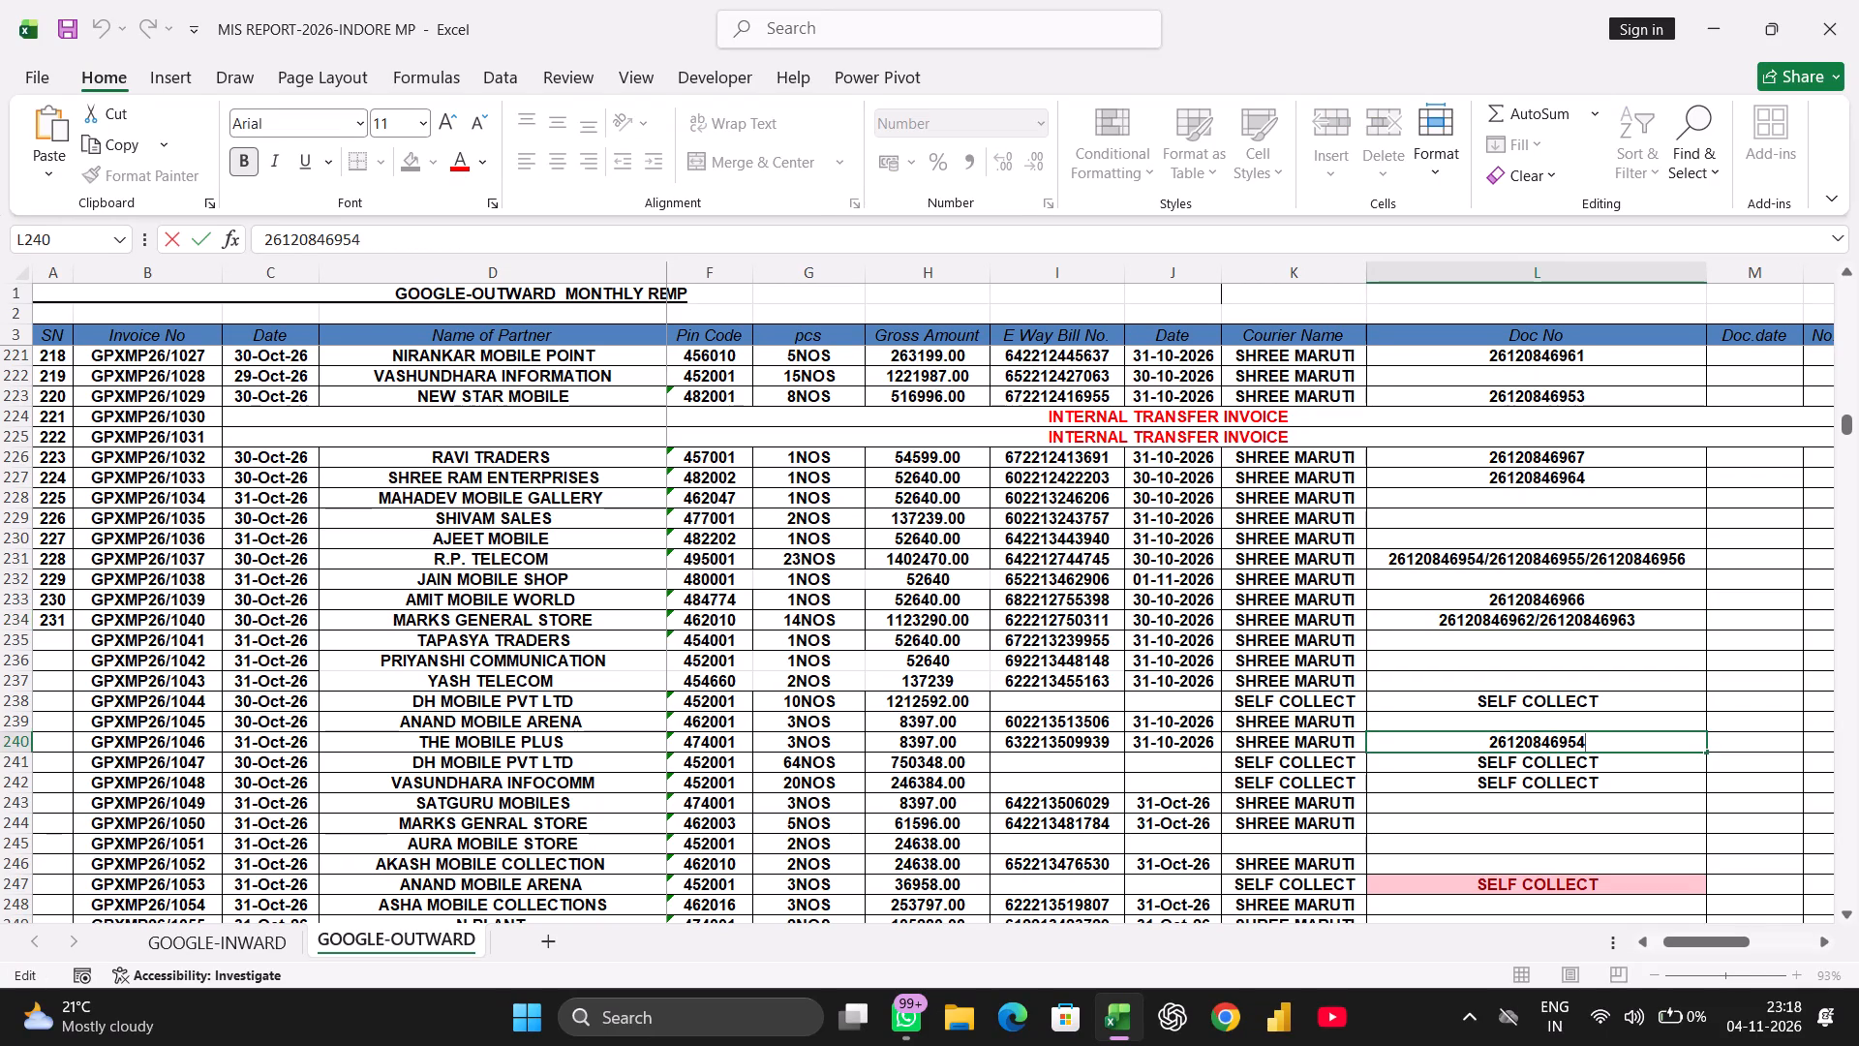
scroll(1598, 739, "right", 1)
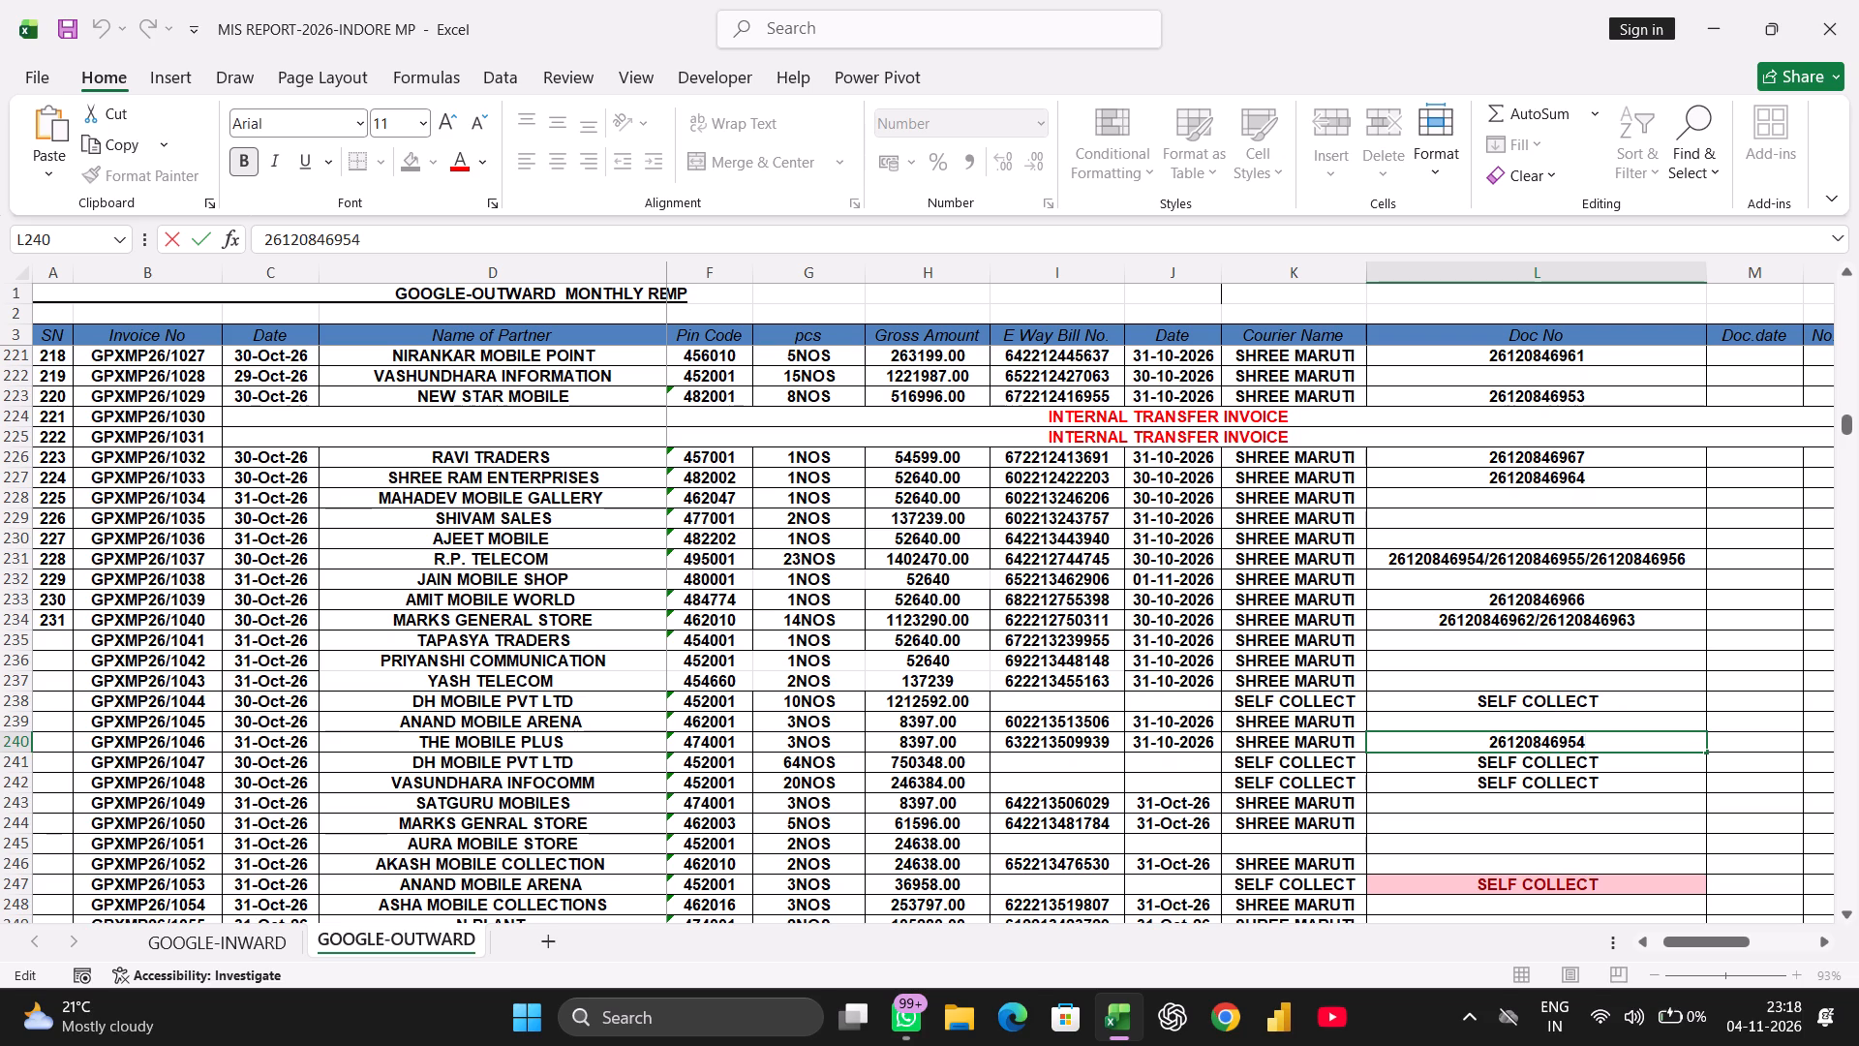
scroll(1598, 739, "right", 4)
scroll(952, 667, "up", 1)
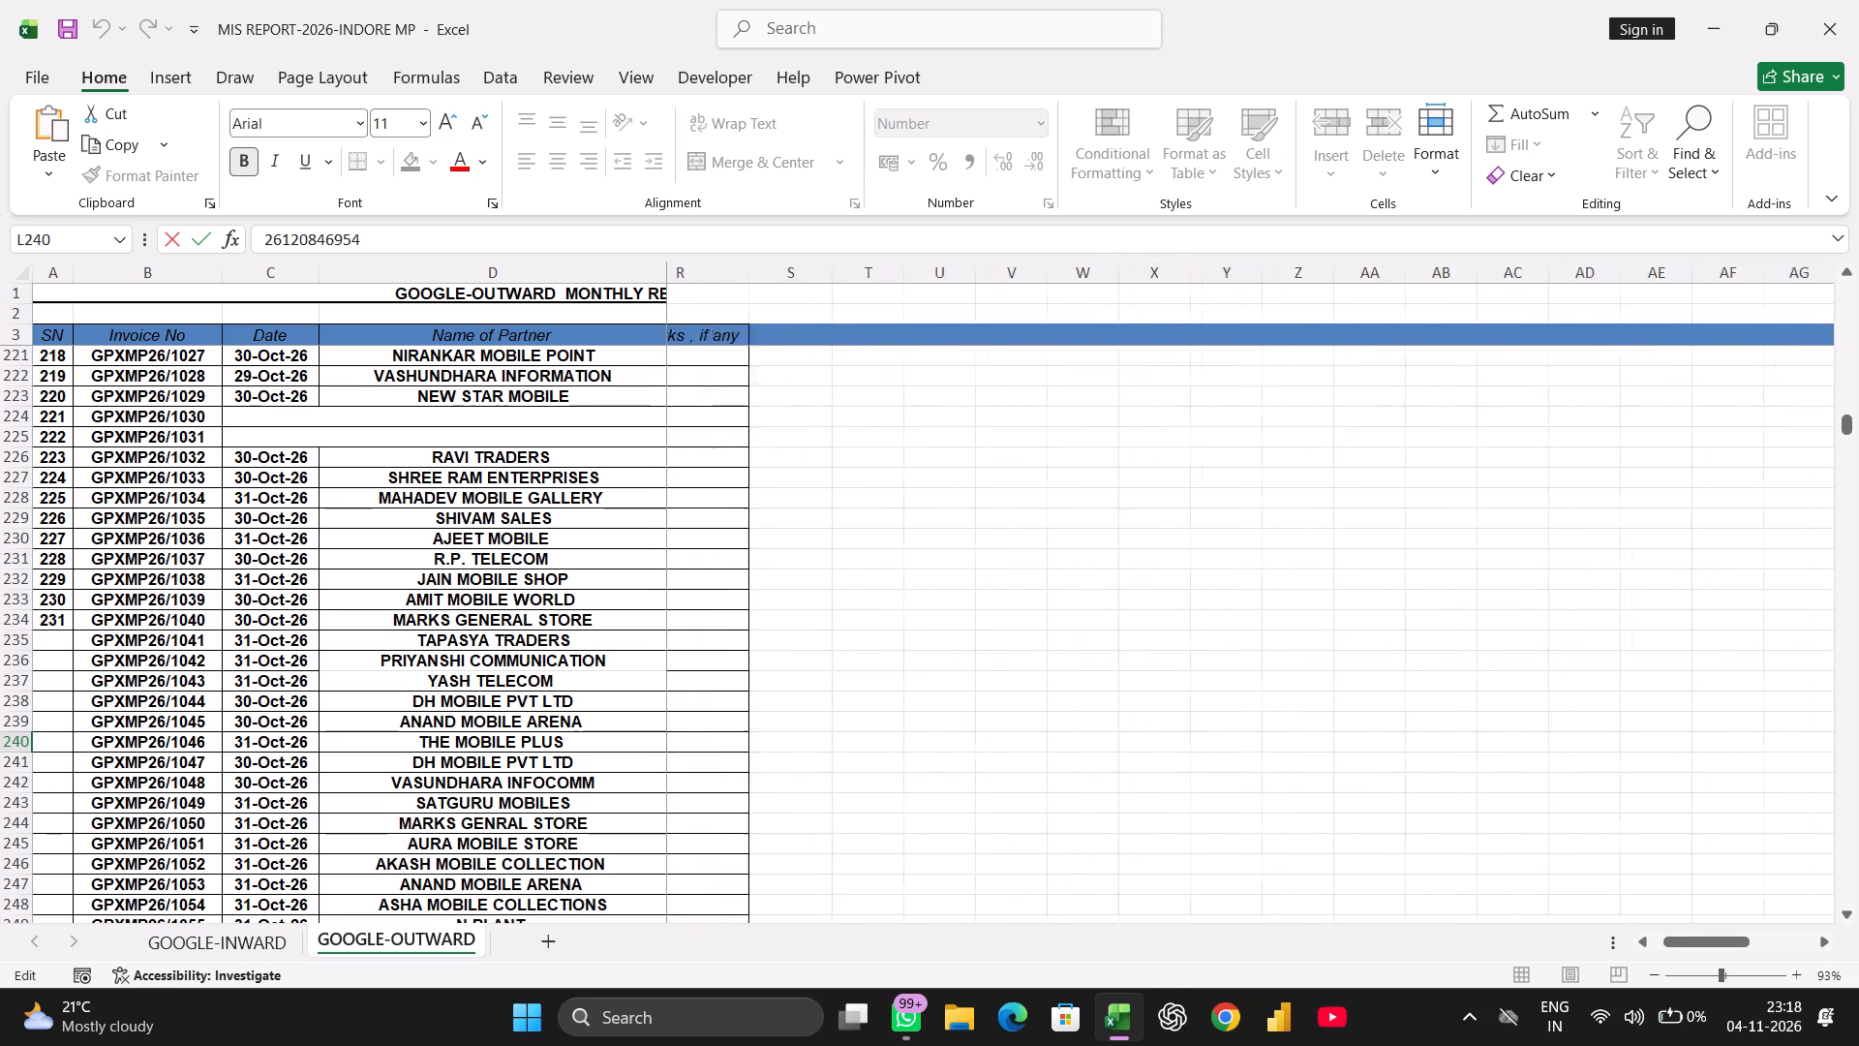
scroll(952, 667, "right", 4)
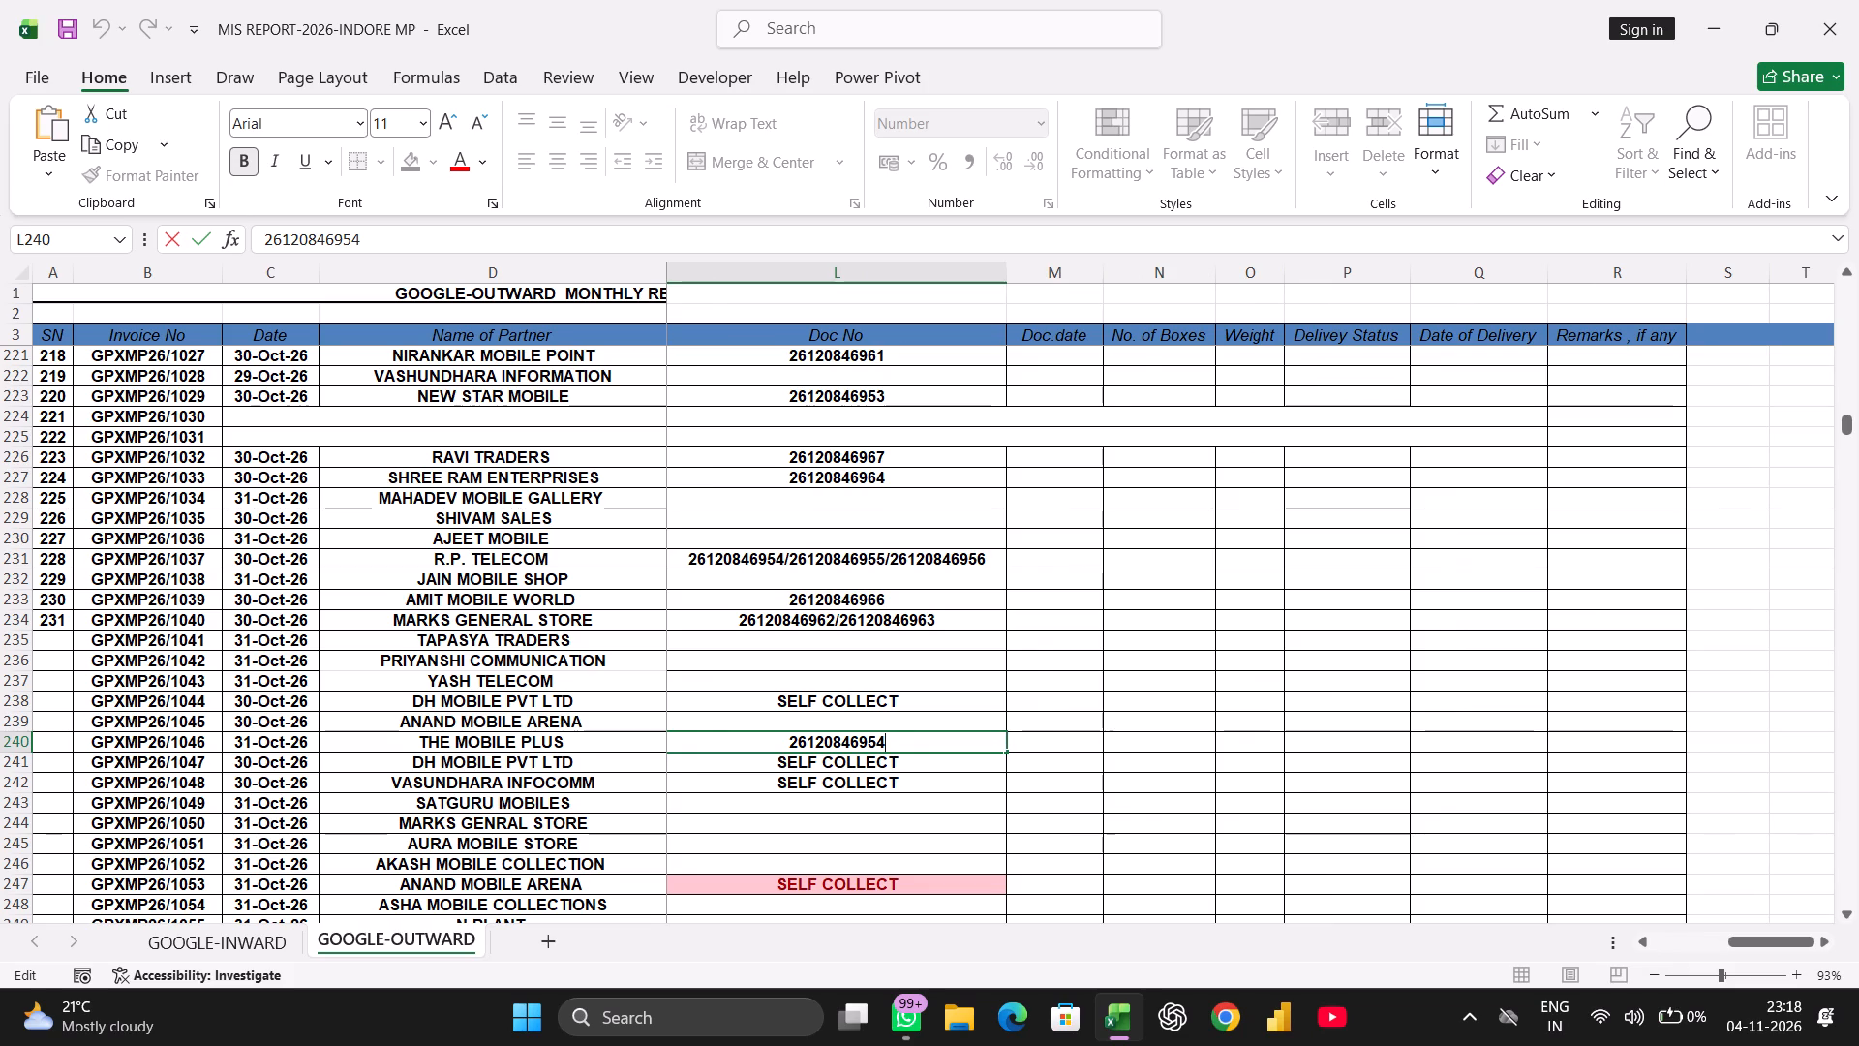
key("BackSpace")
key("BackSpace")
key("BackSpace")
key("BackSpace")
key("BackSpace")
key("BackSpace")
key("BackSpace")
key("BackSpace")
key("BackSpace")
key("BackSpace")
key("BackSpace")
key("BackSpace")
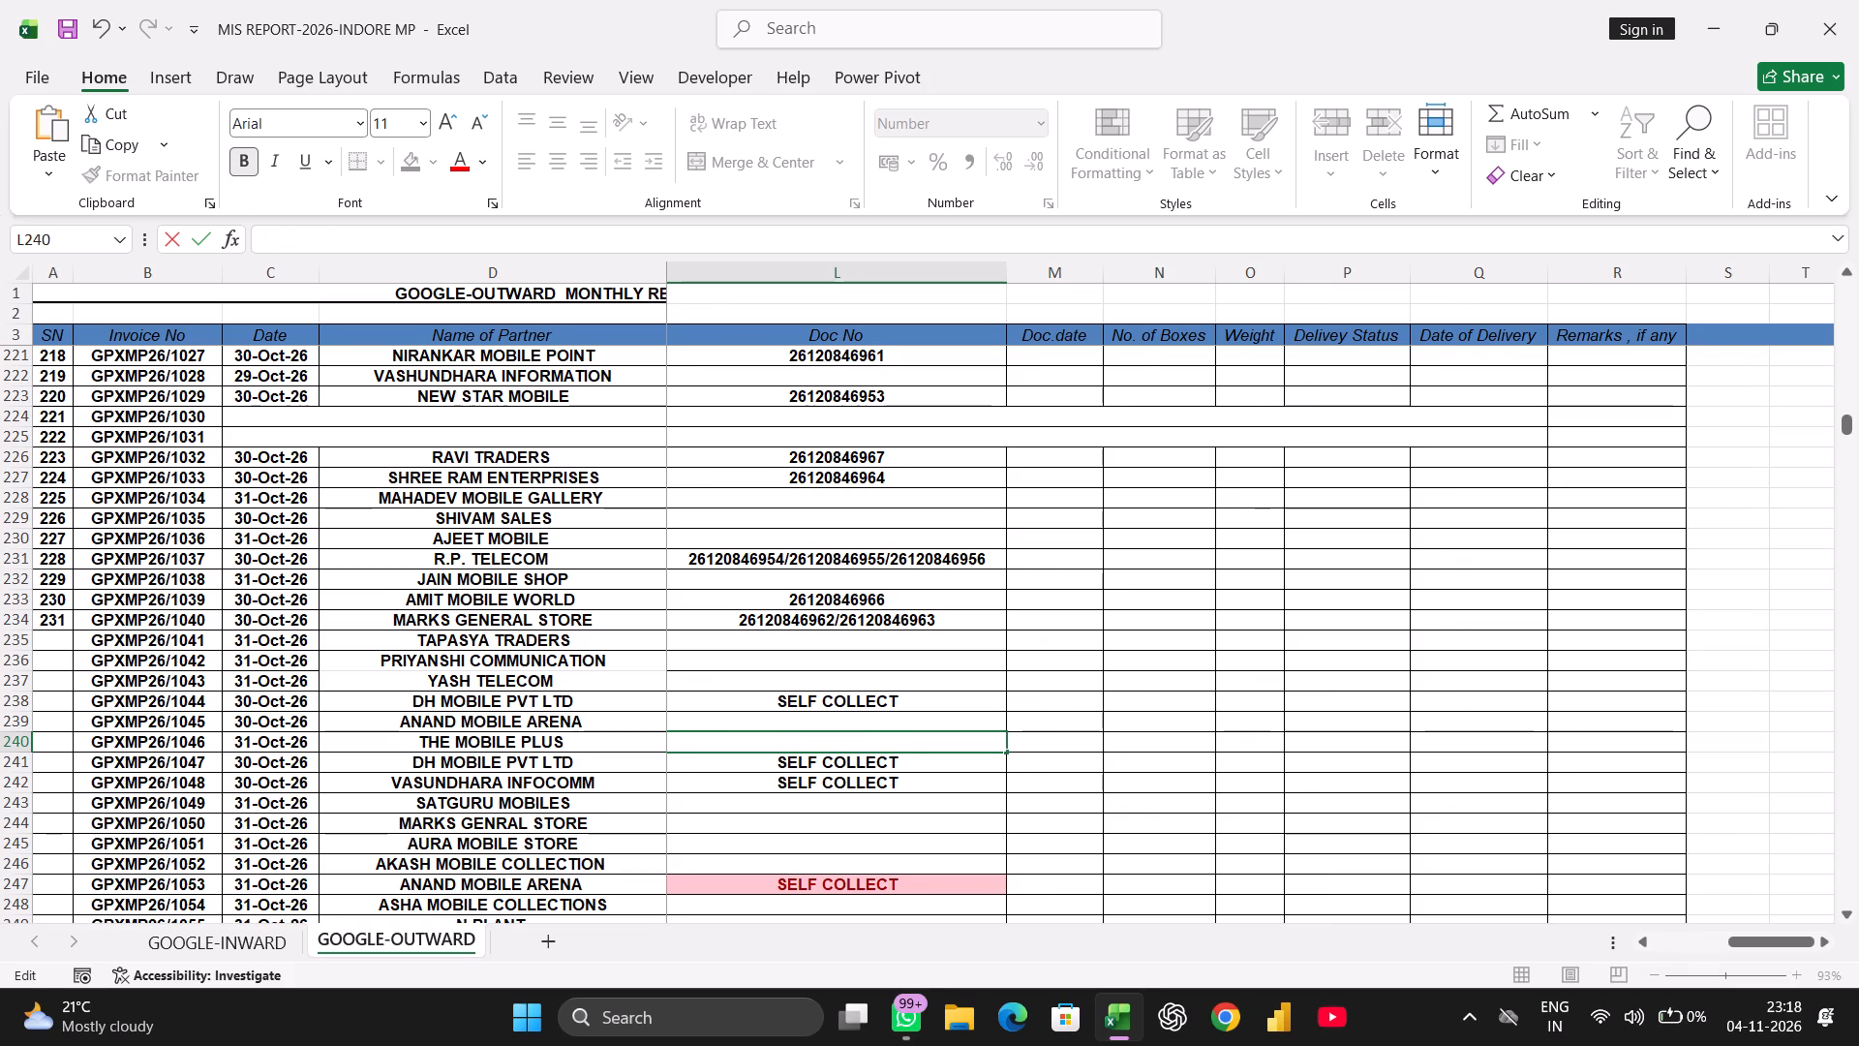
key("BackSpace")
scroll(952, 667, "up", 2)
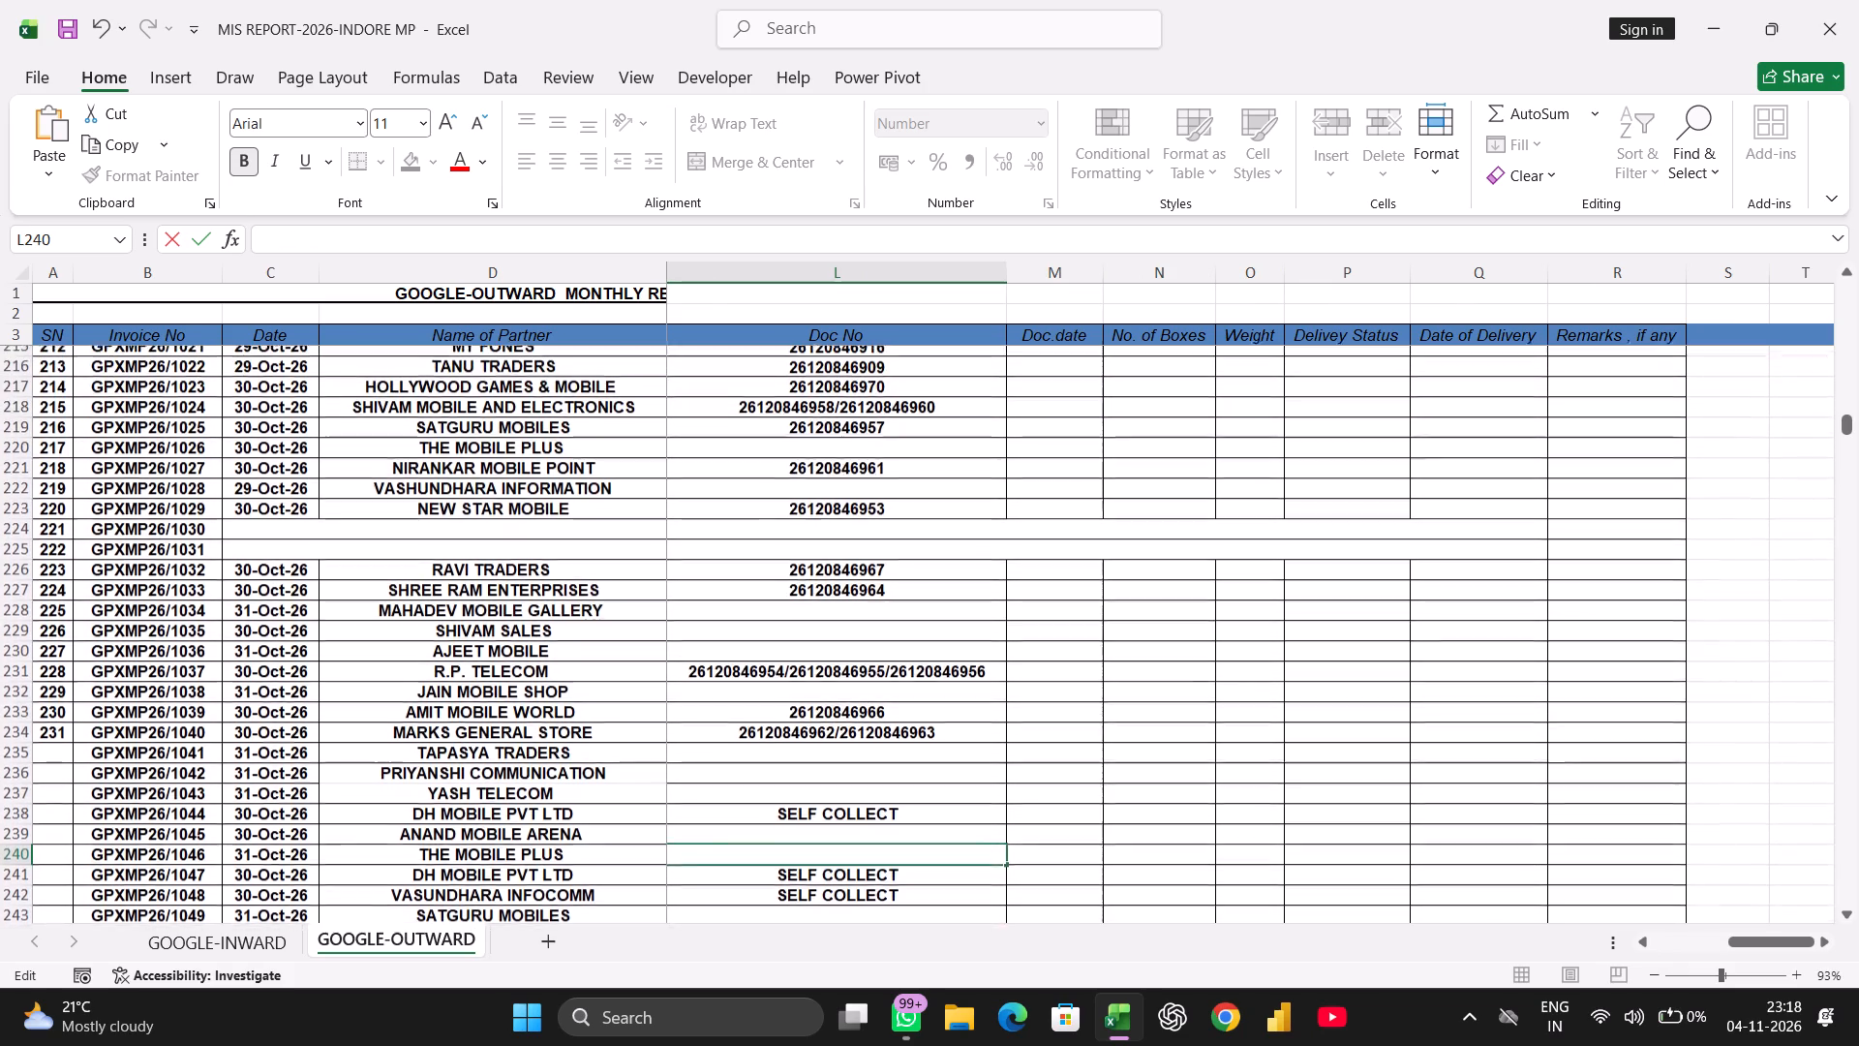
scroll(952, 667, "up", 1)
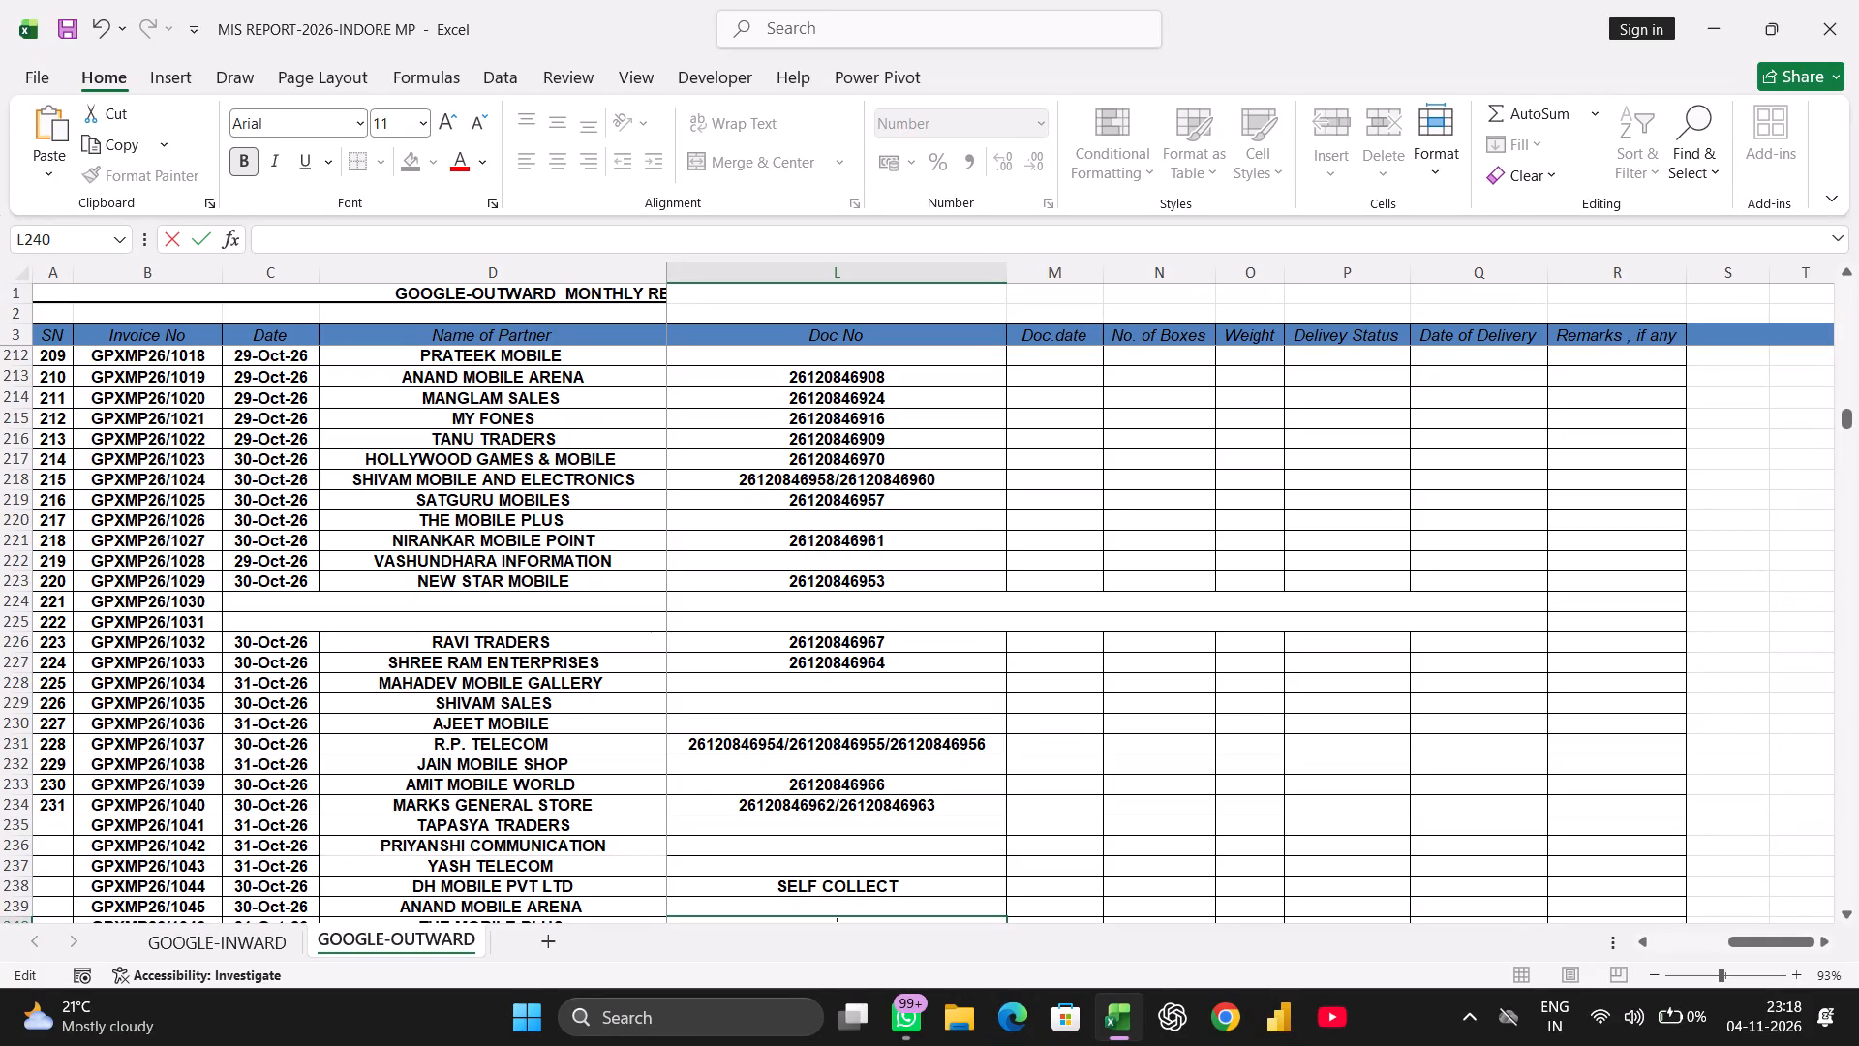
scroll(952, 667, "up", 2)
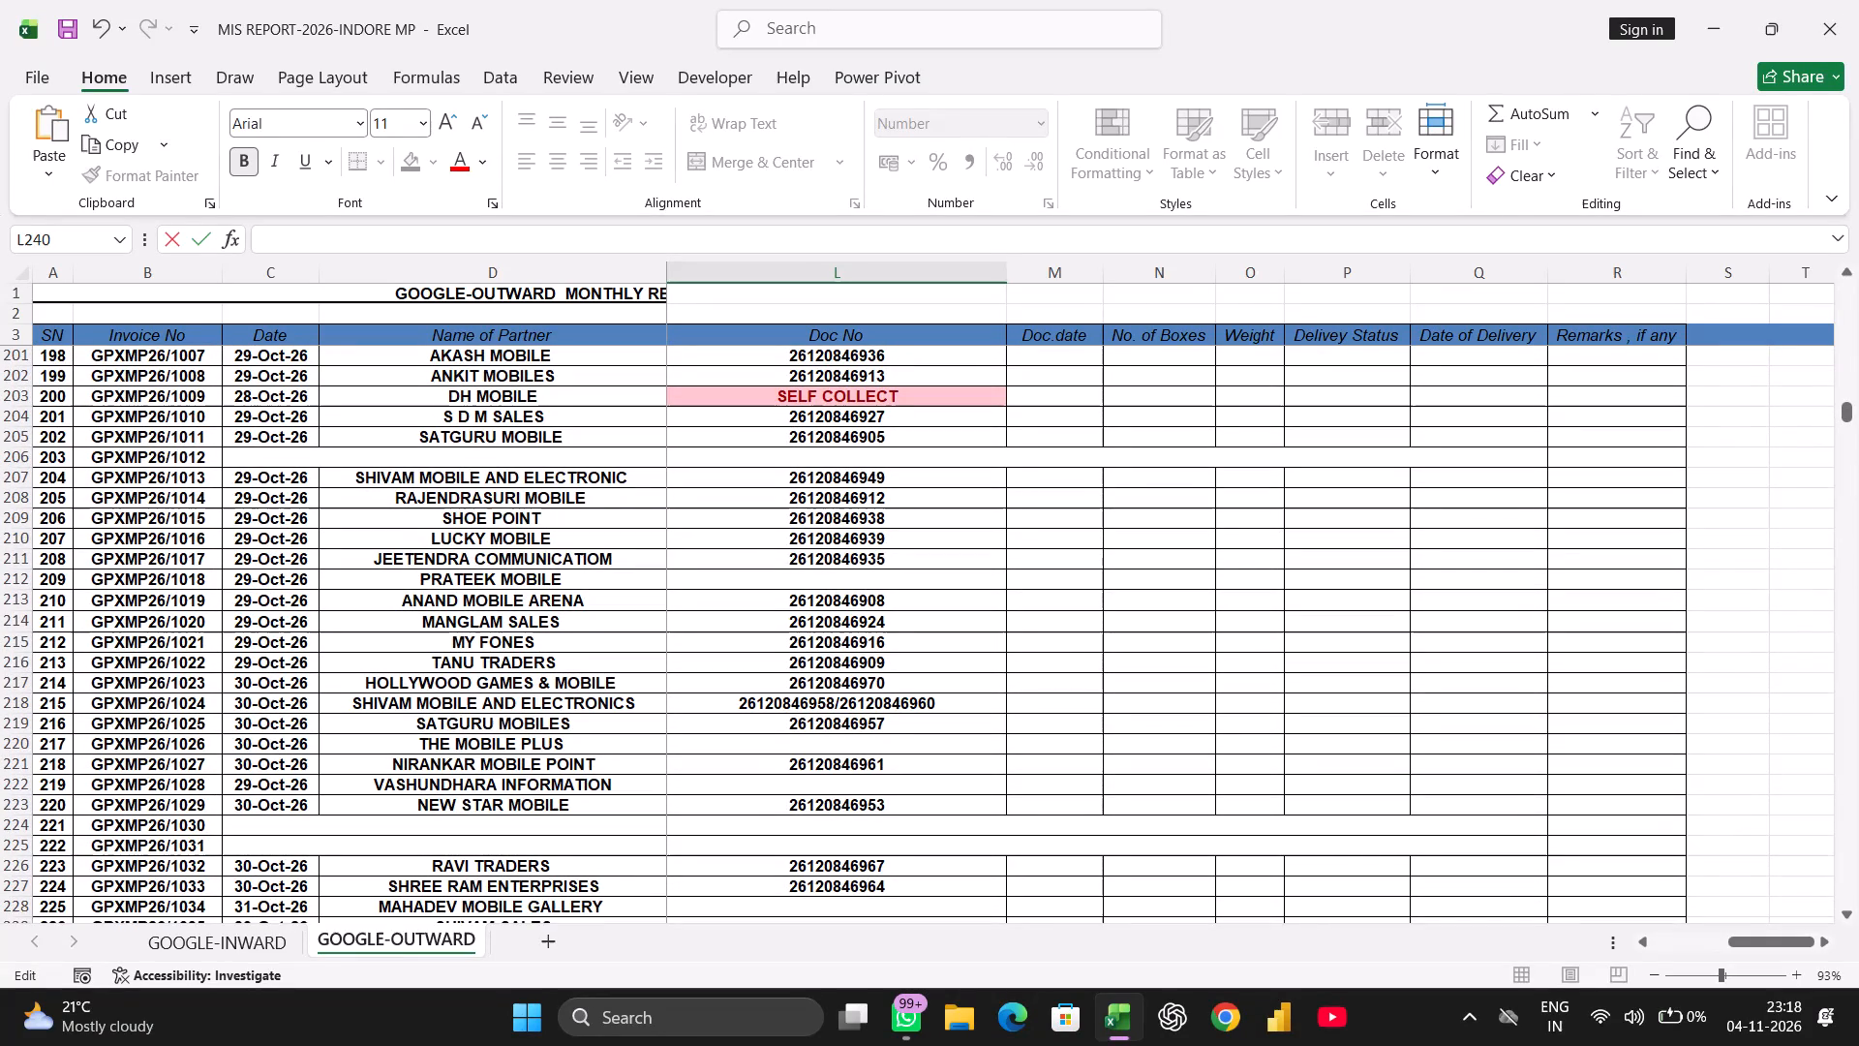
scroll(952, 667, "down", 1)
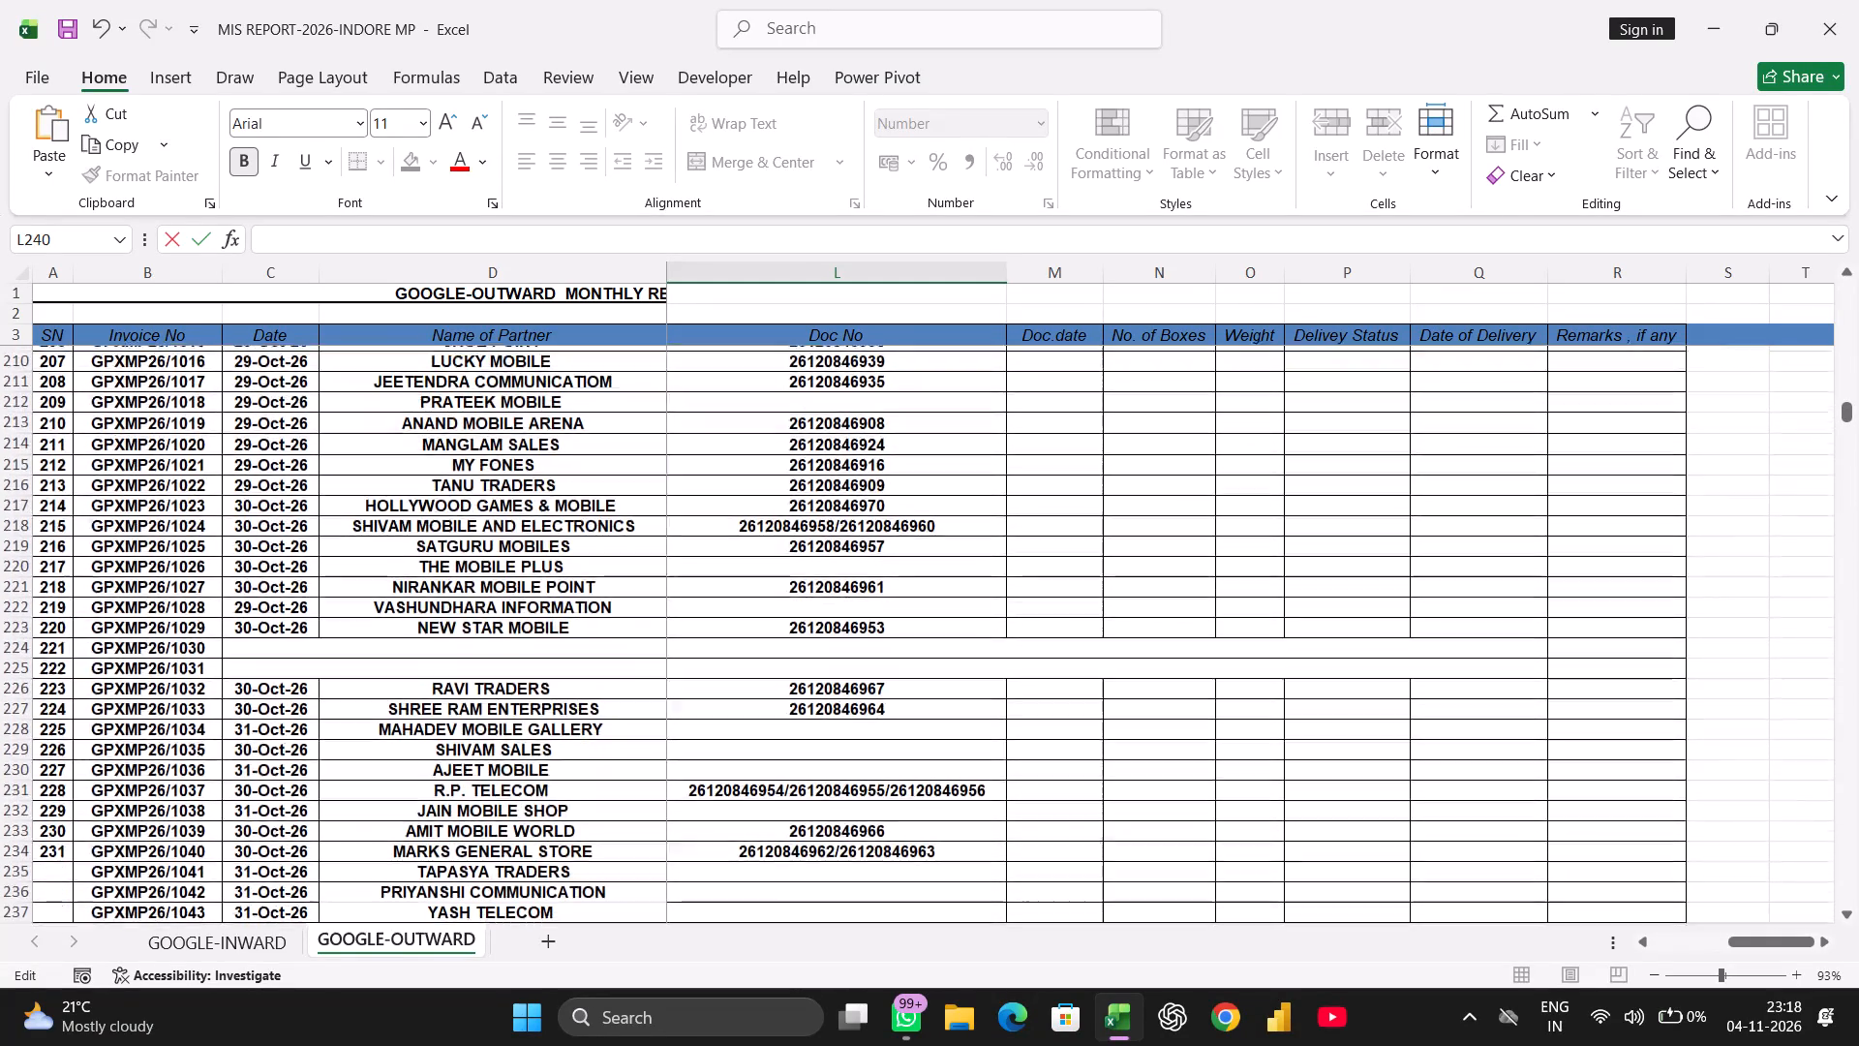
scroll(952, 667, "down", 1)
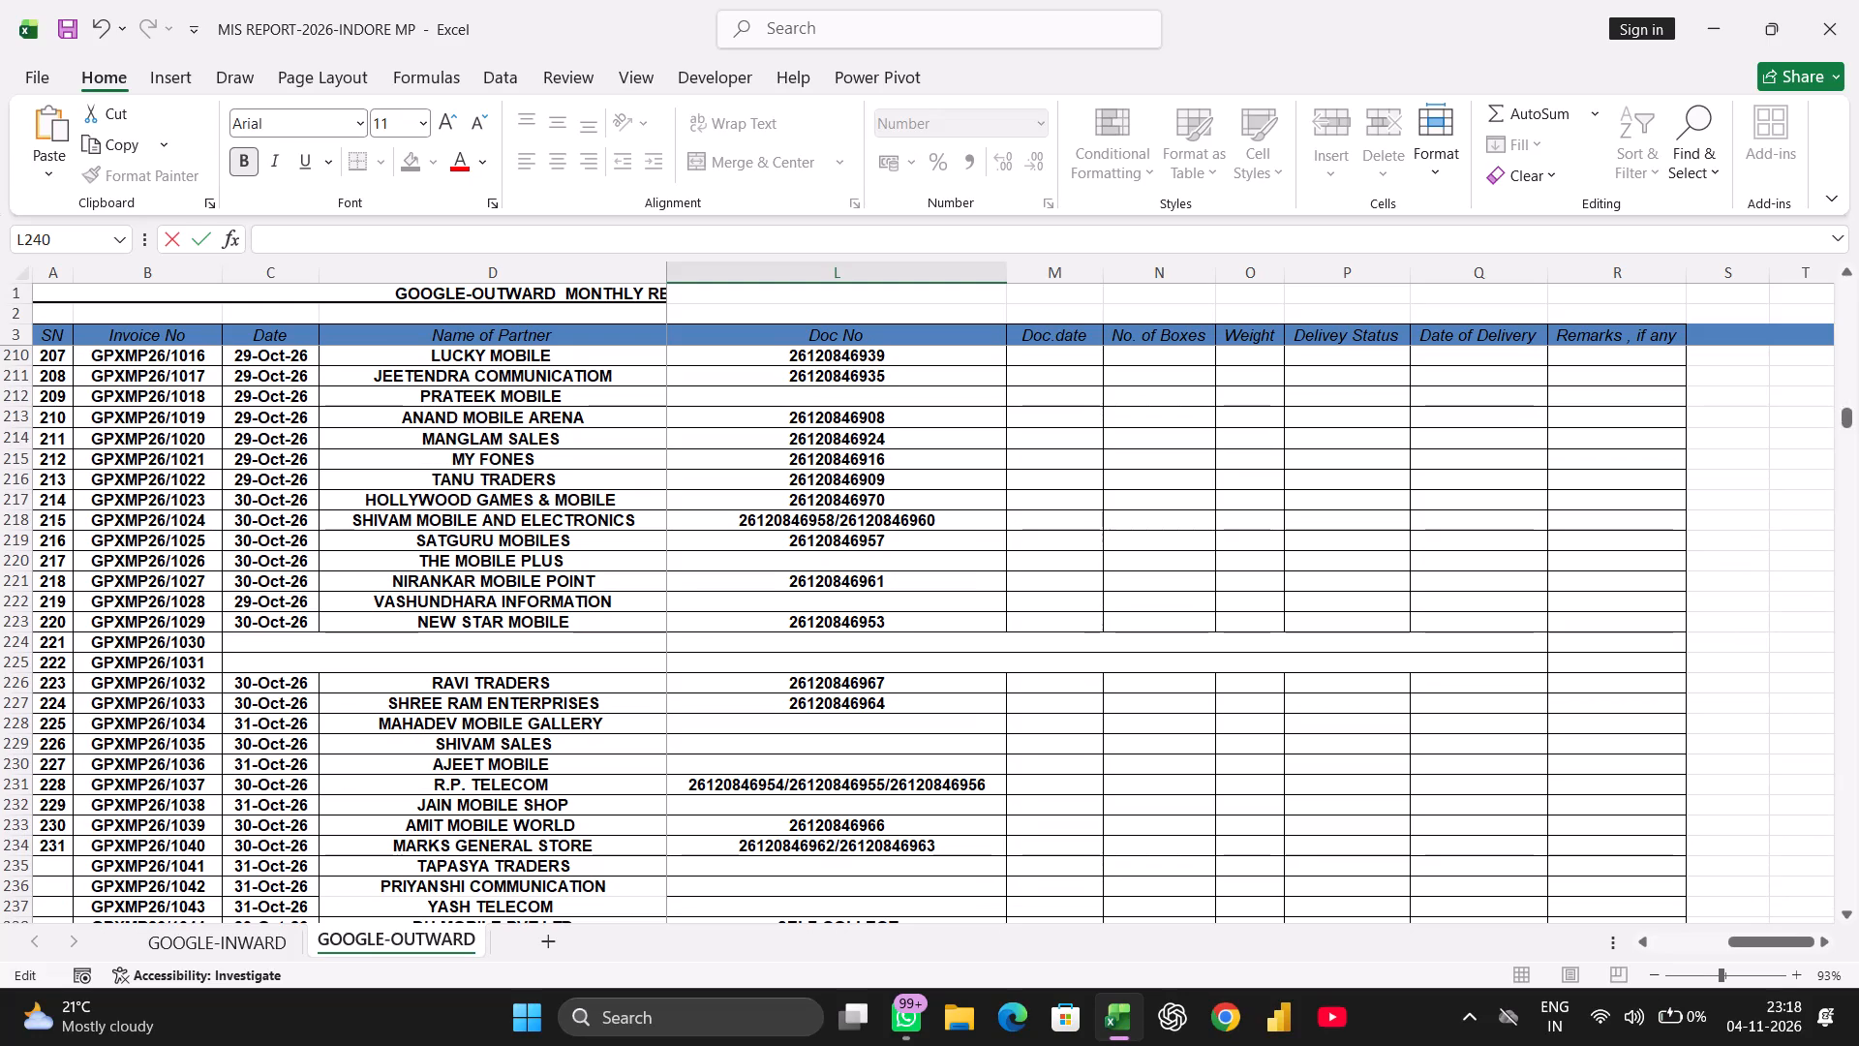
left_click(824, 565)
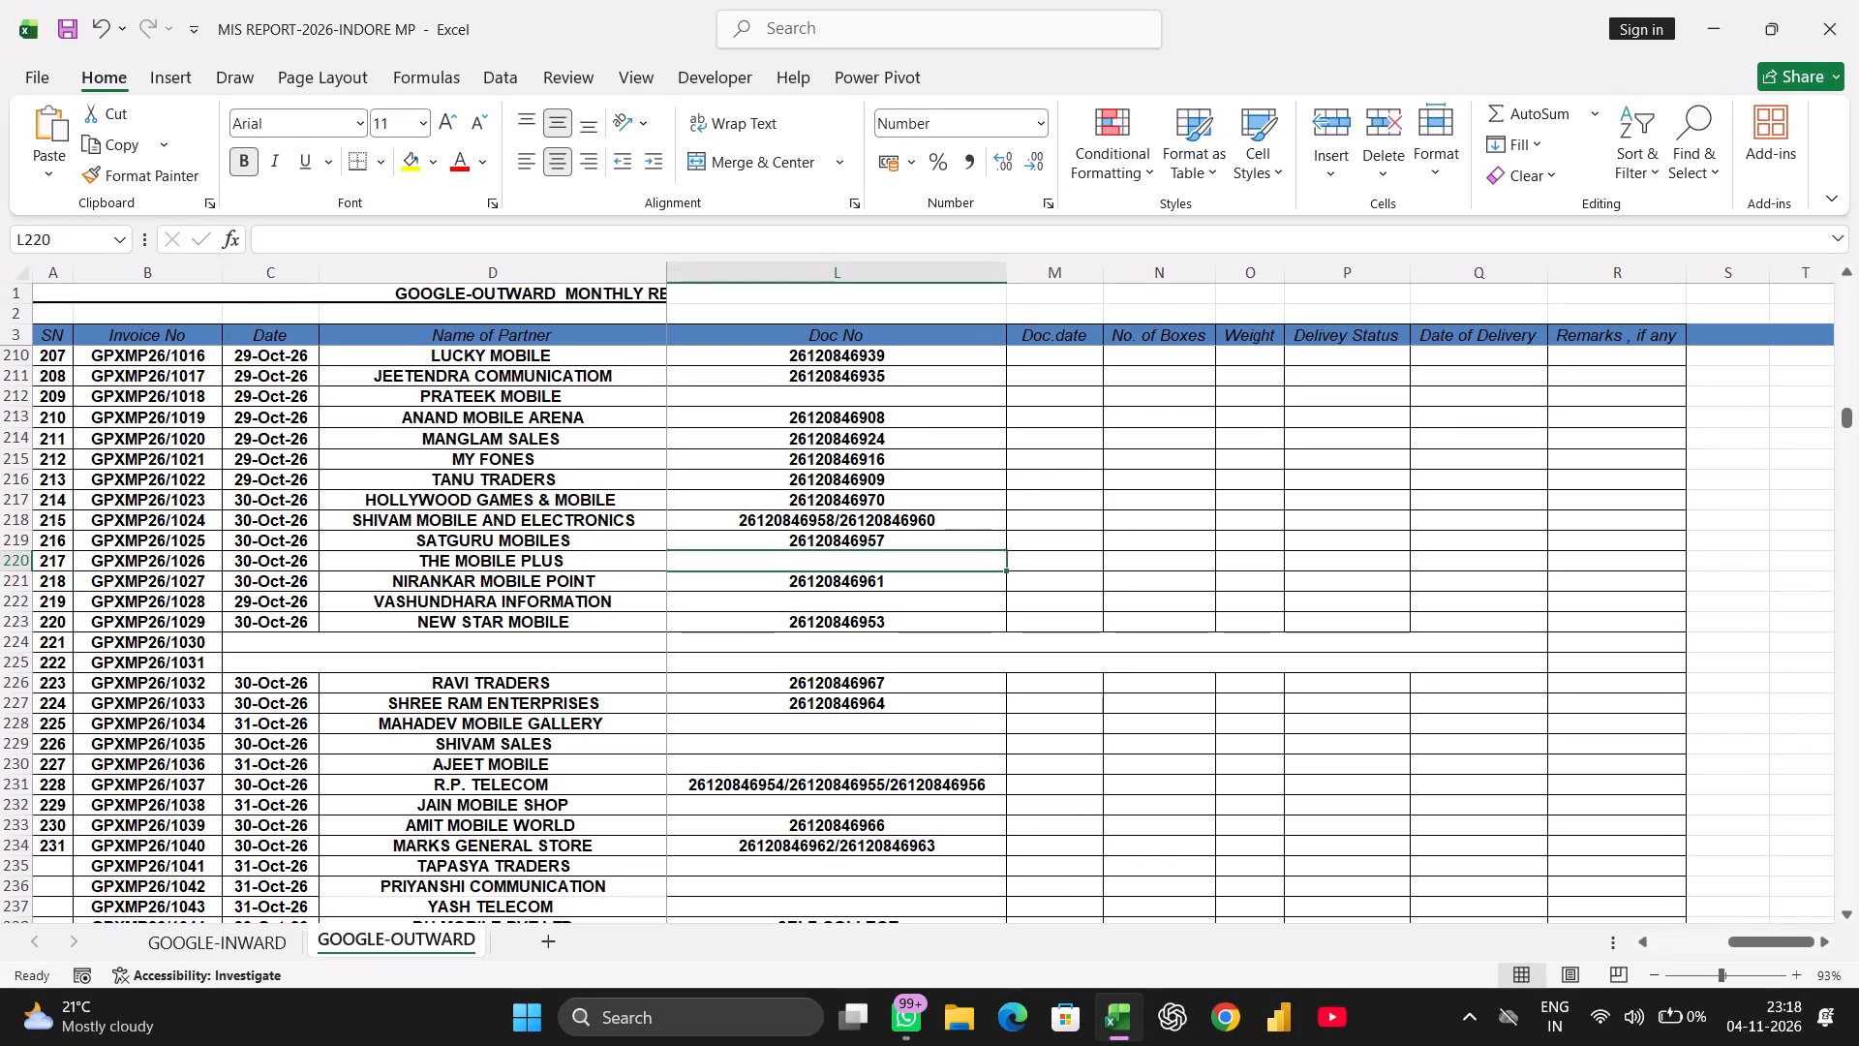
key("ctrl+v")
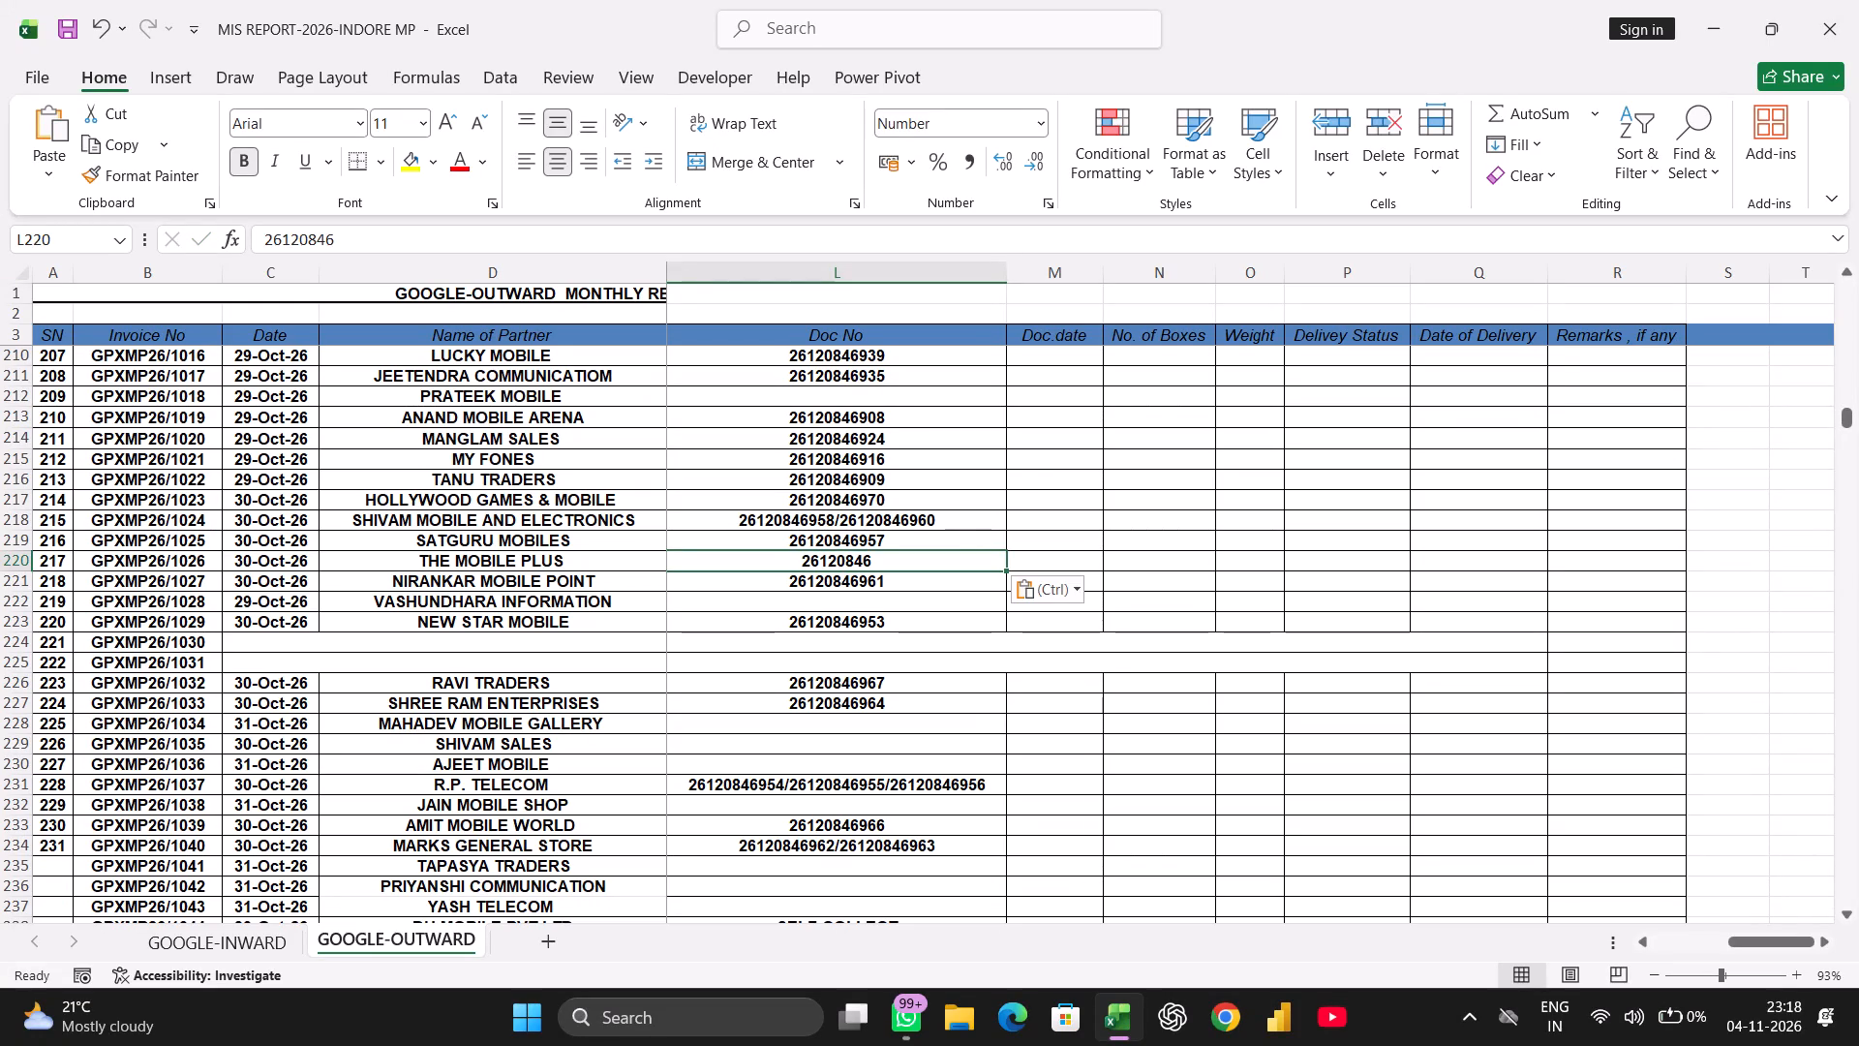
key("9")
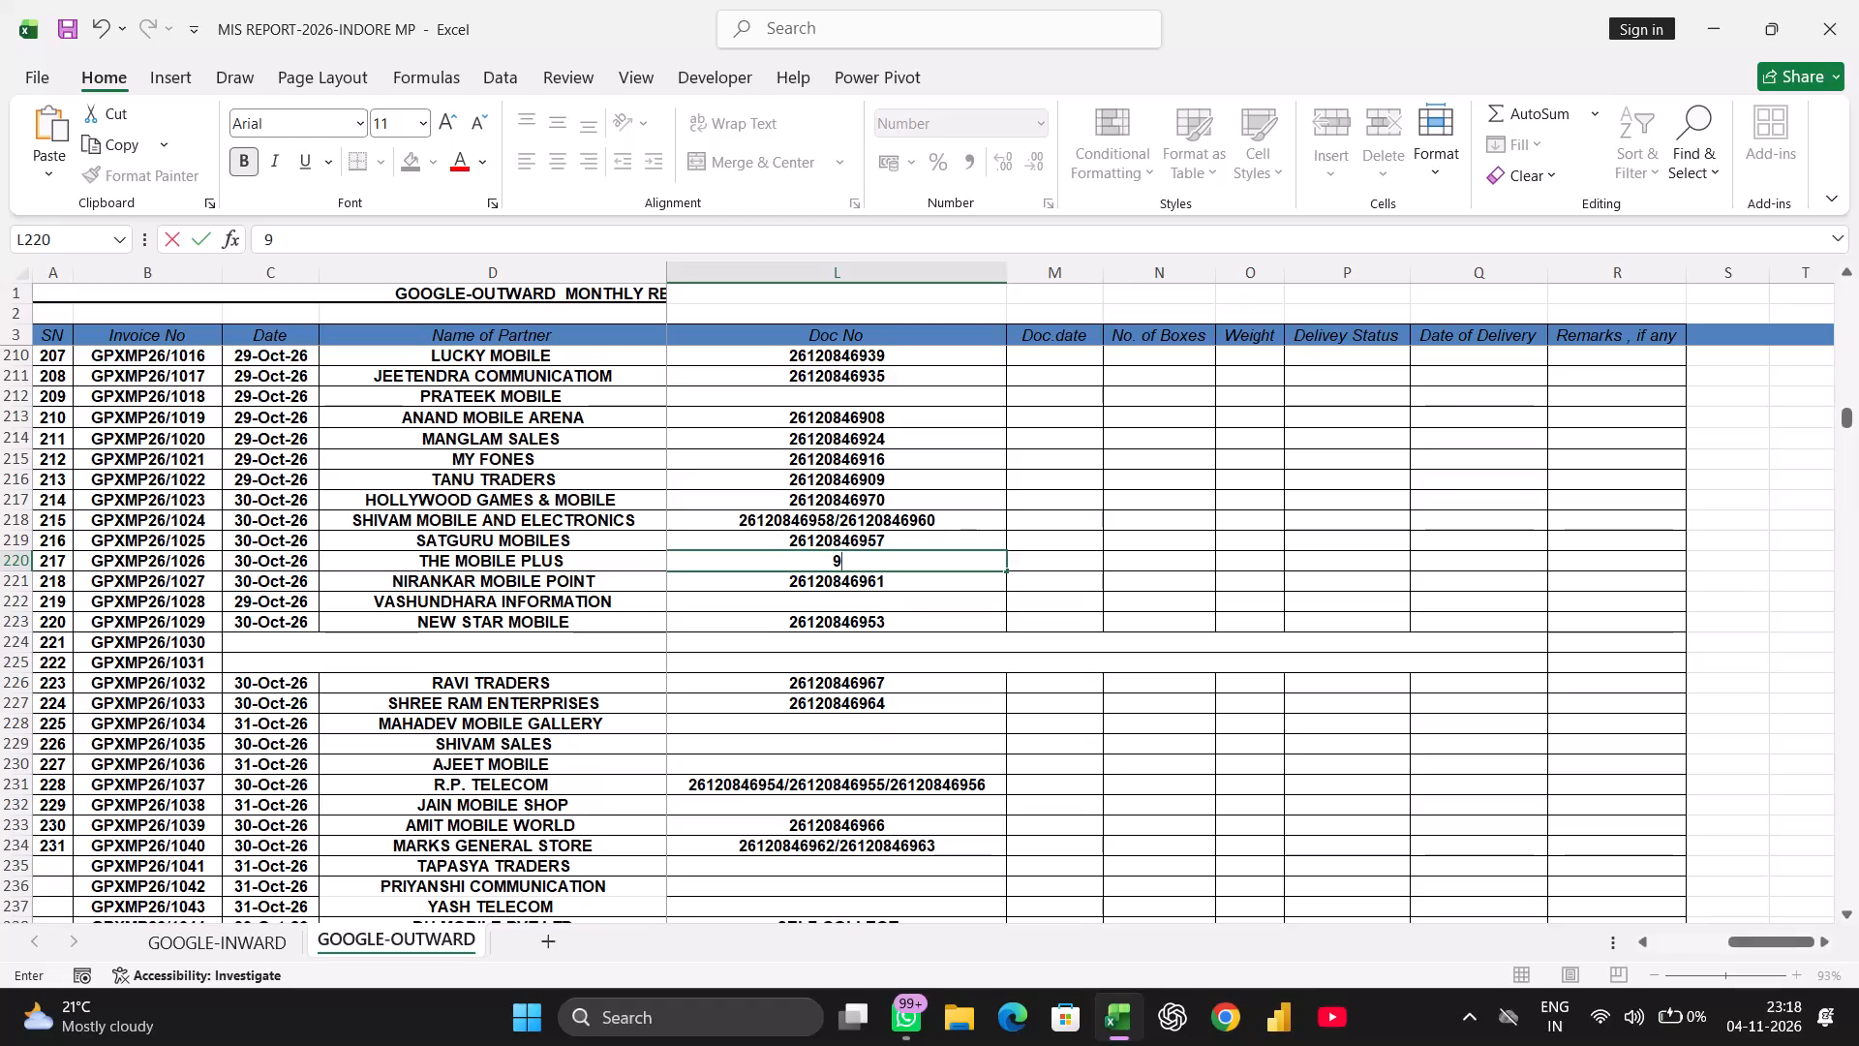
type("54")
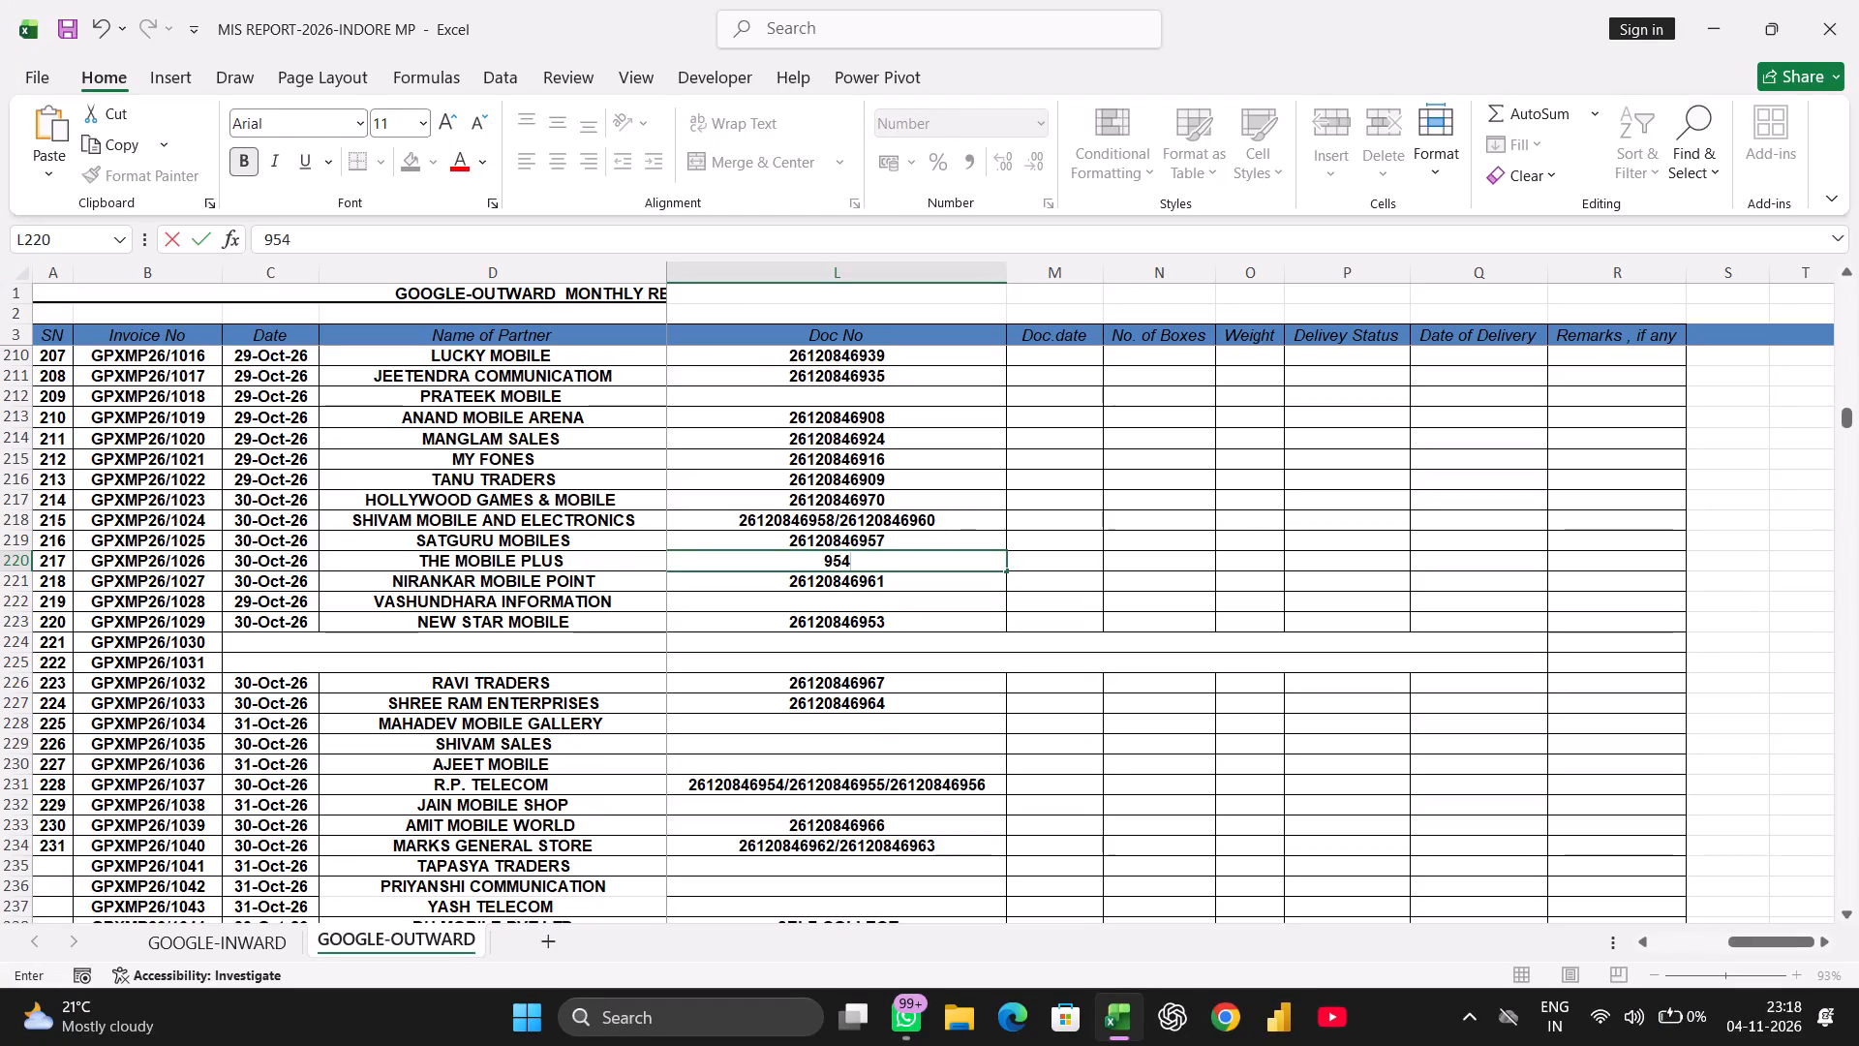
key("BackSpace")
key("BackSpace")
key("BackSpace")
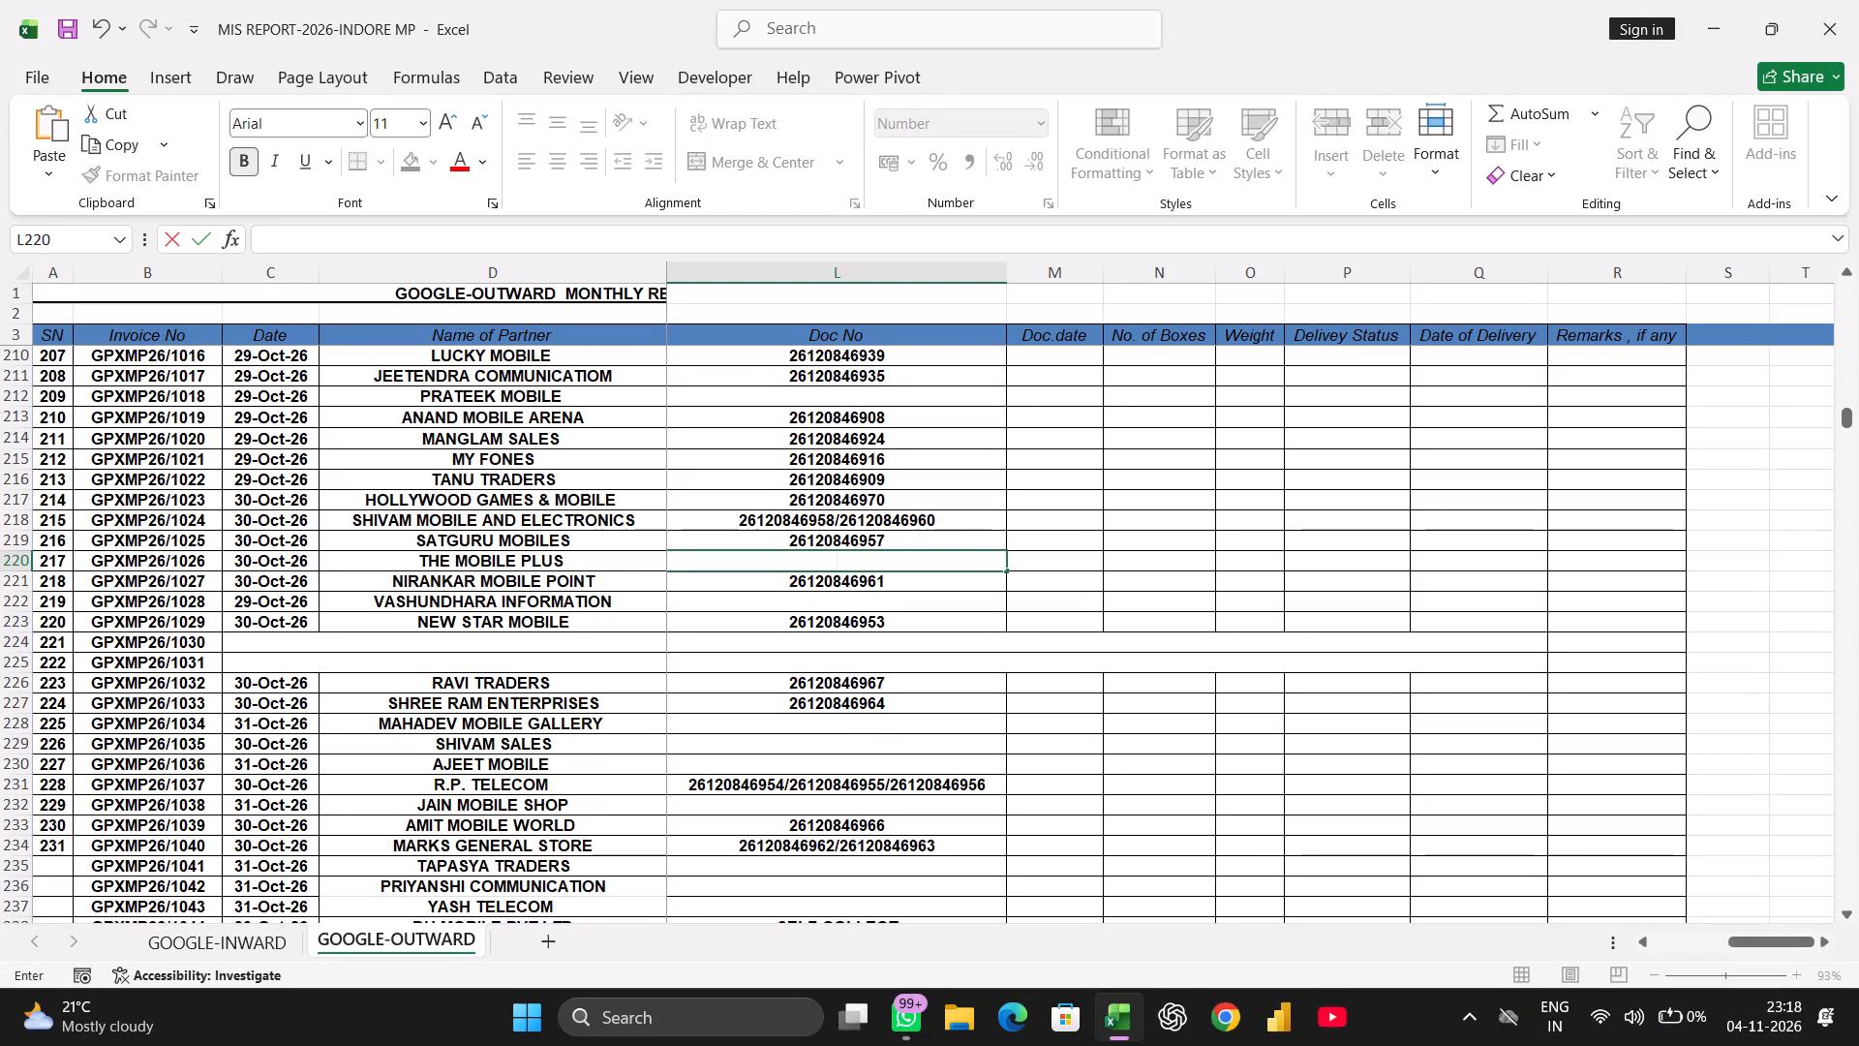
key("ctrl+v")
left_click(824, 565, "ctrl")
key("Right")
key("Right")
key("Right")
key("Right")
key("Right")
key("Right")
key("Right")
key("Right")
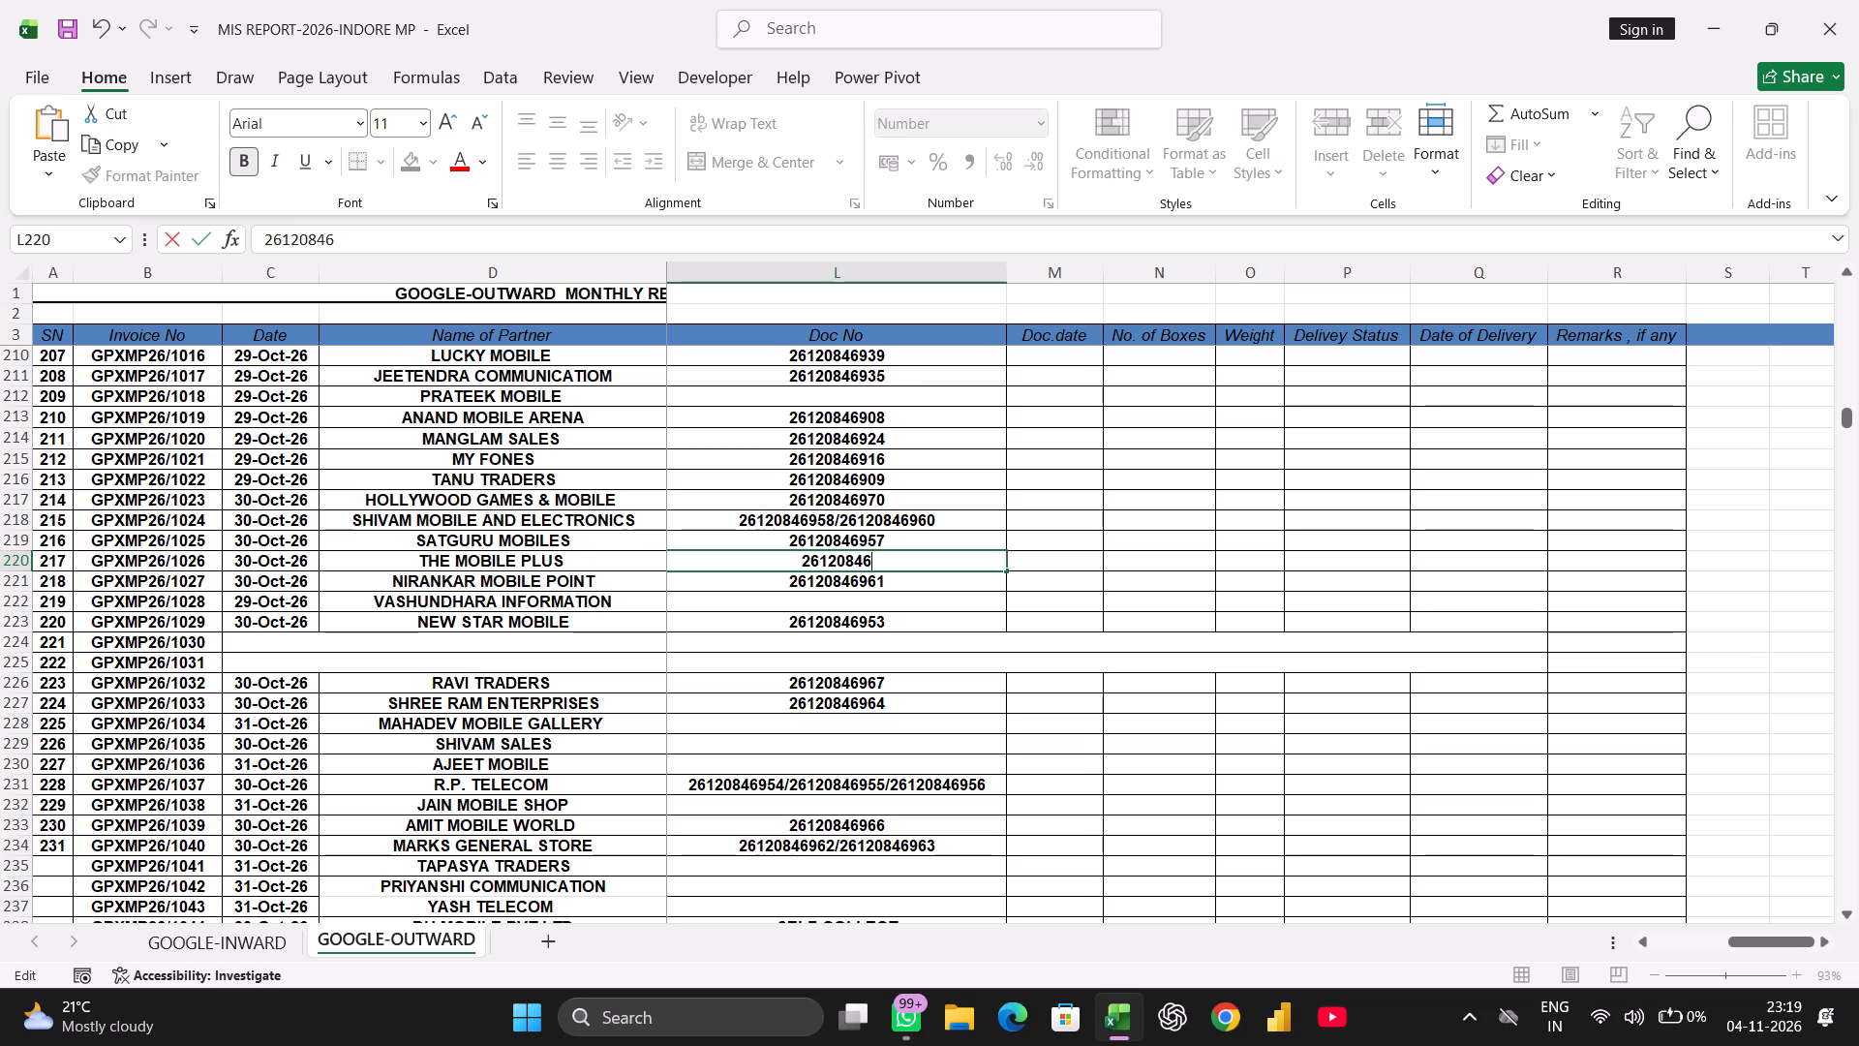
key("3")
key("5")
key("Return")
key("4")
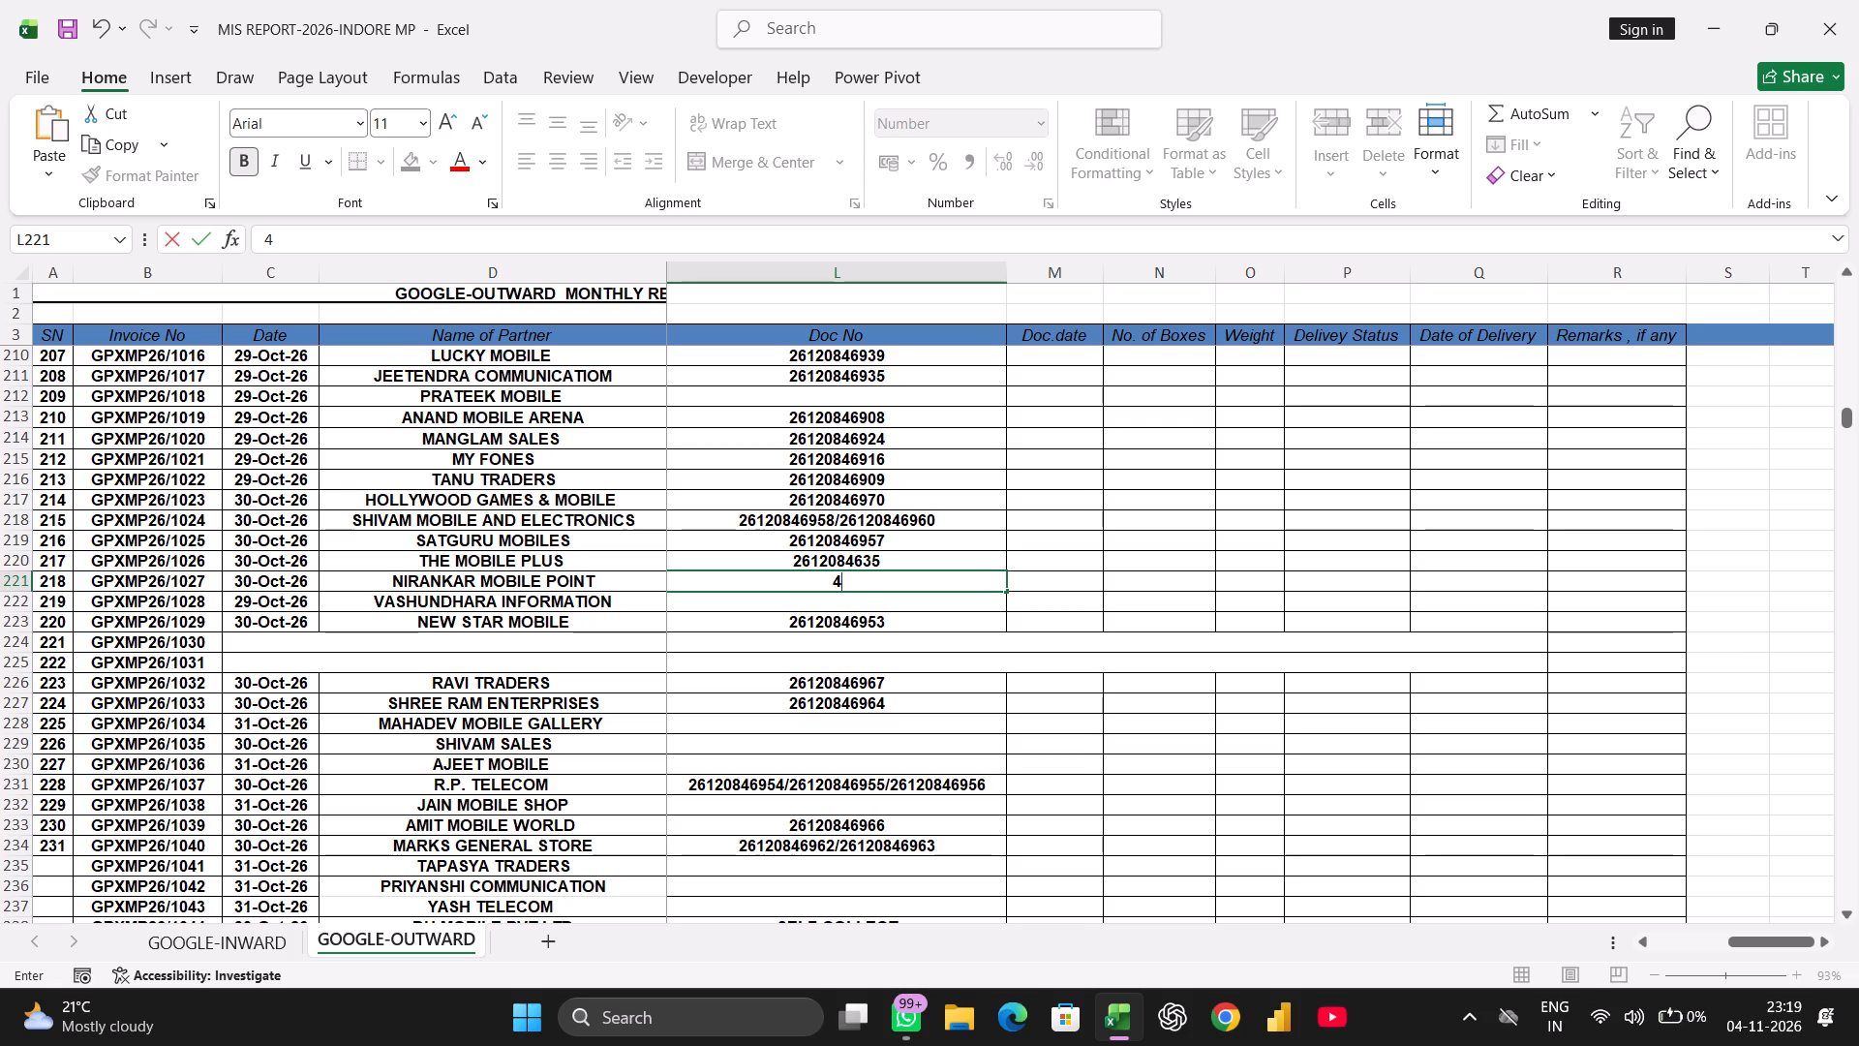
key("ctrl+z")
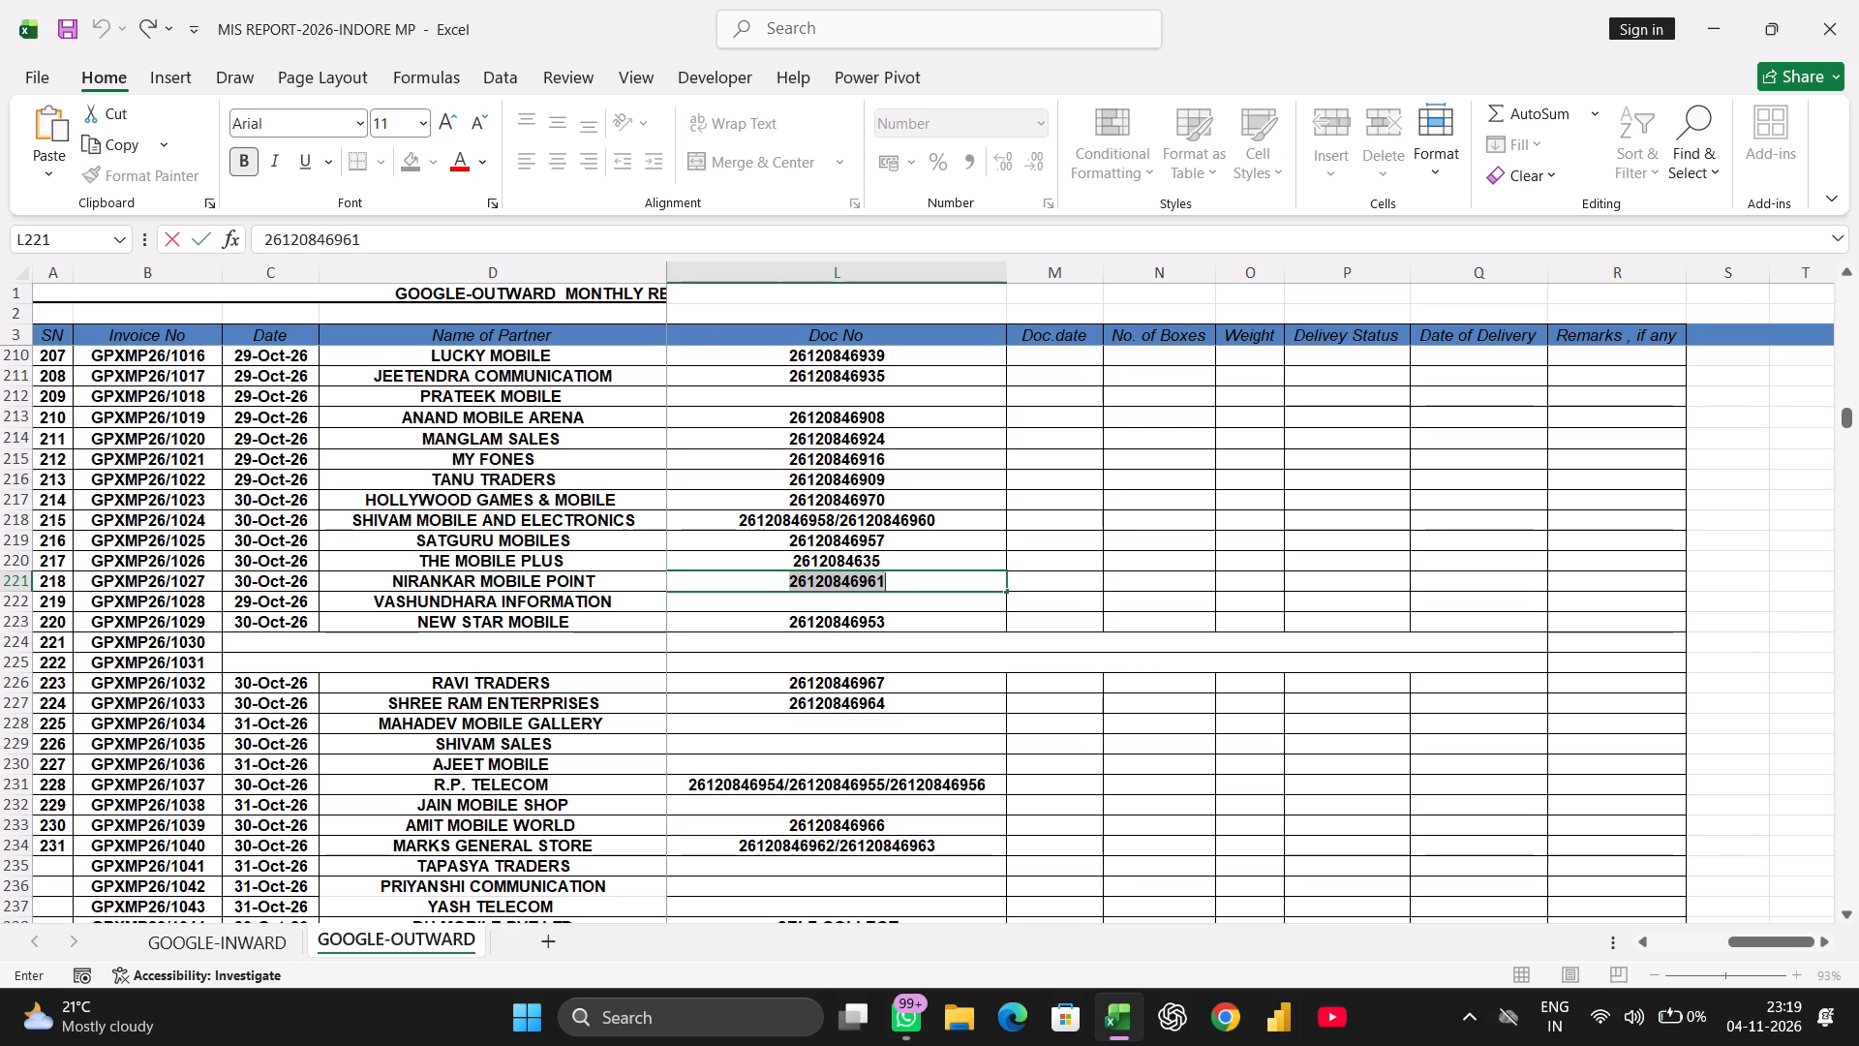
left_click(896, 559)
double_click(896, 559)
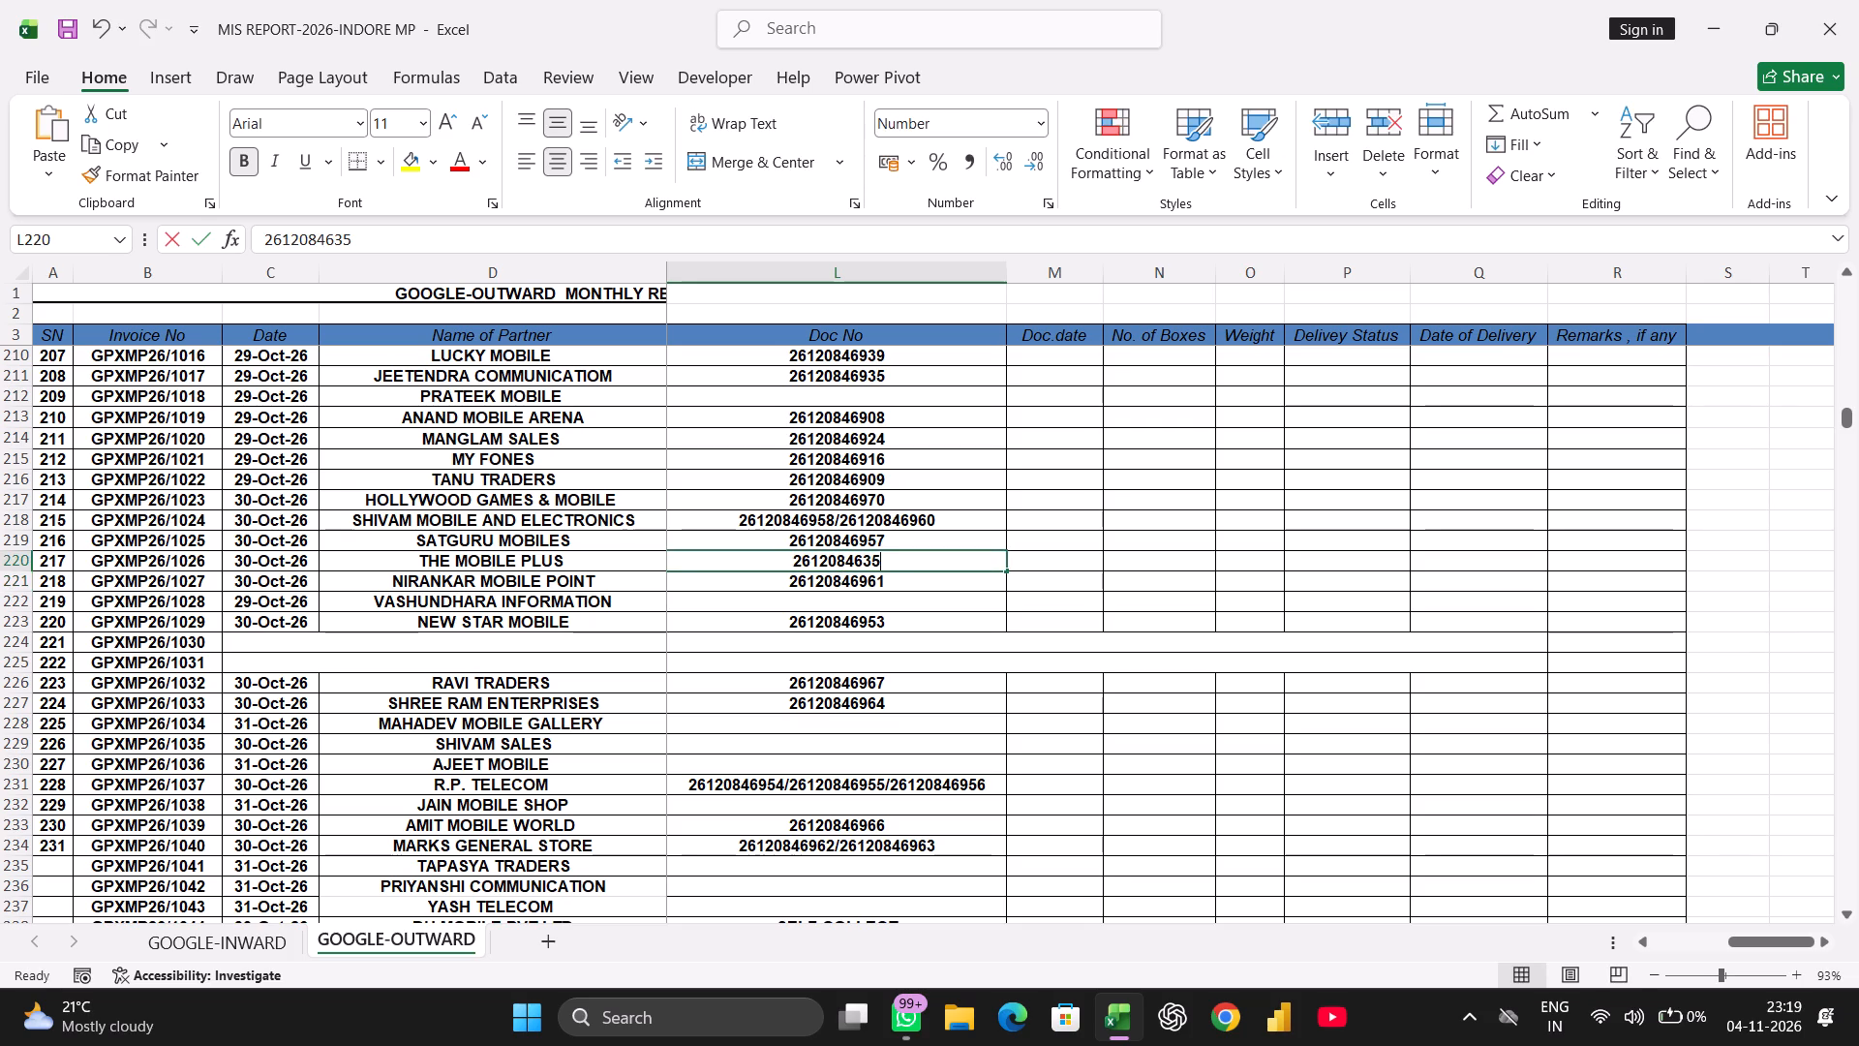
key("4")
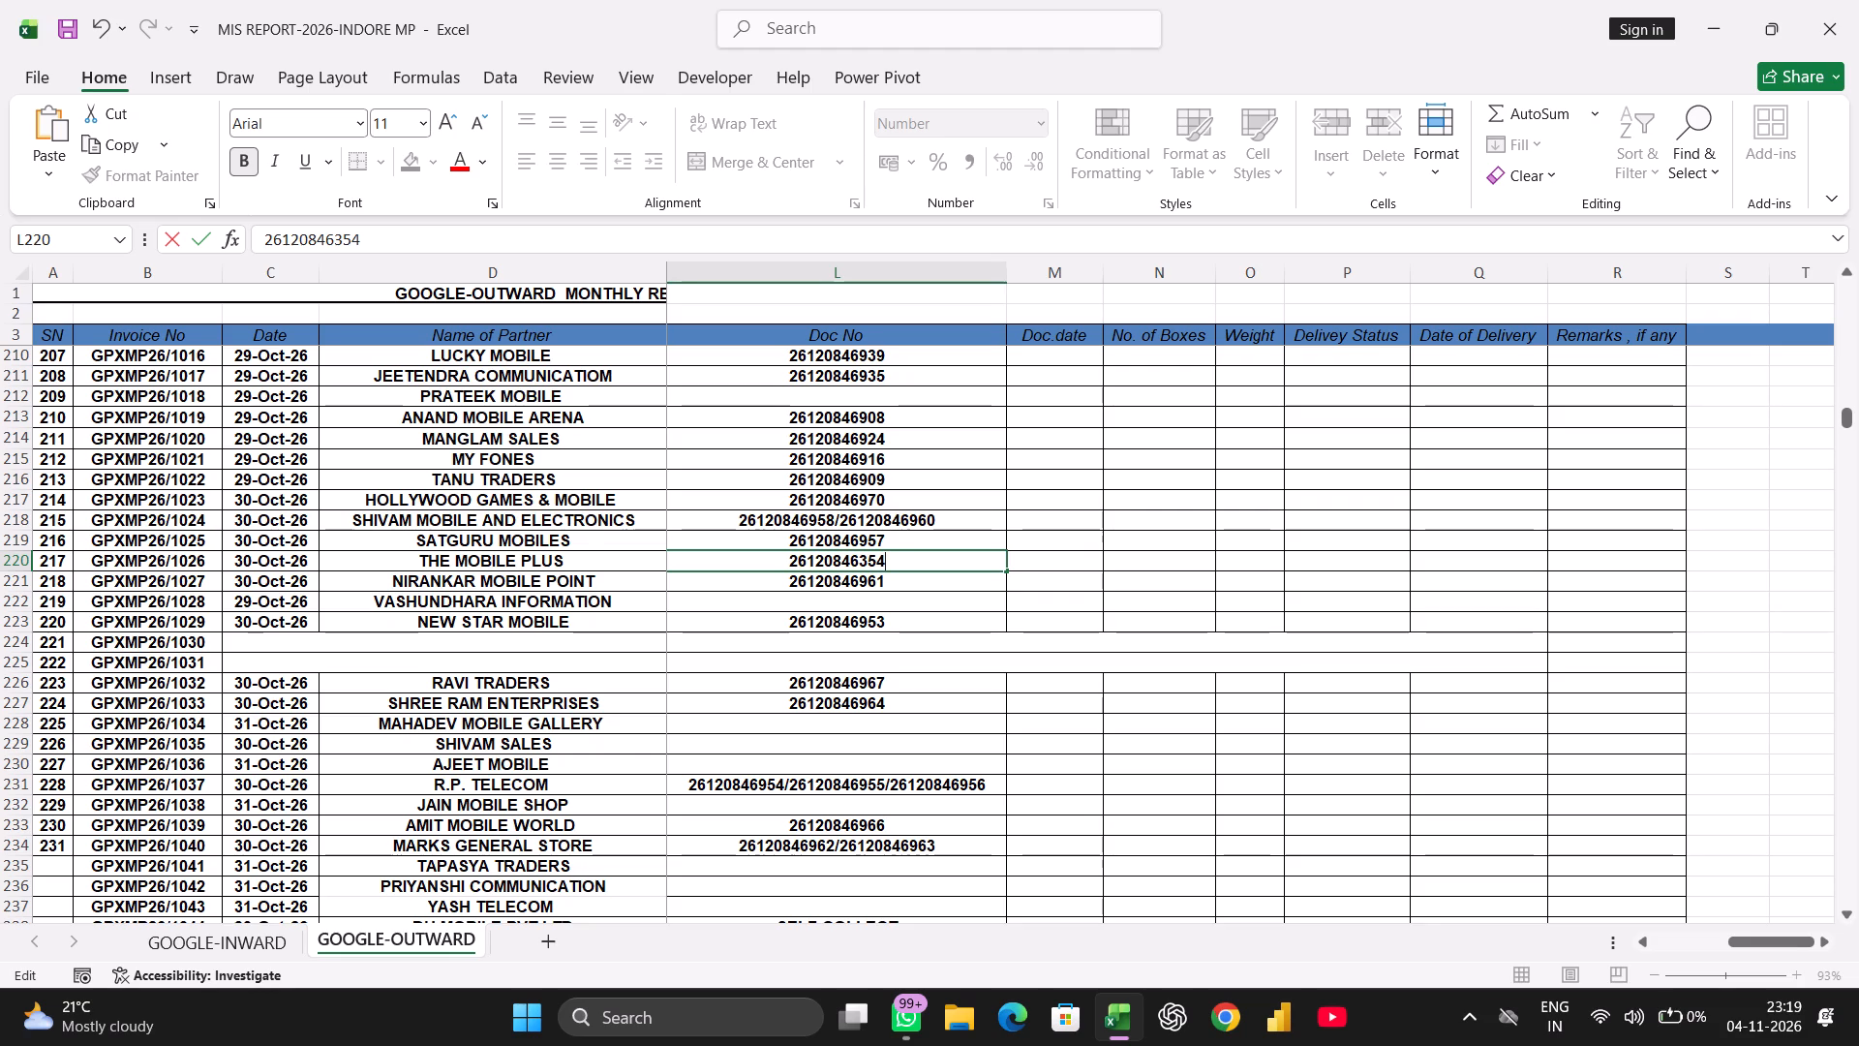
Review the Doc No entries below invoice GPXMP26/1026, including the SELF COLLECT rows for DH MOBILE PVT LTD and VASUNDHARA INFOCOMM.
scroll(896, 559, "down", 1)
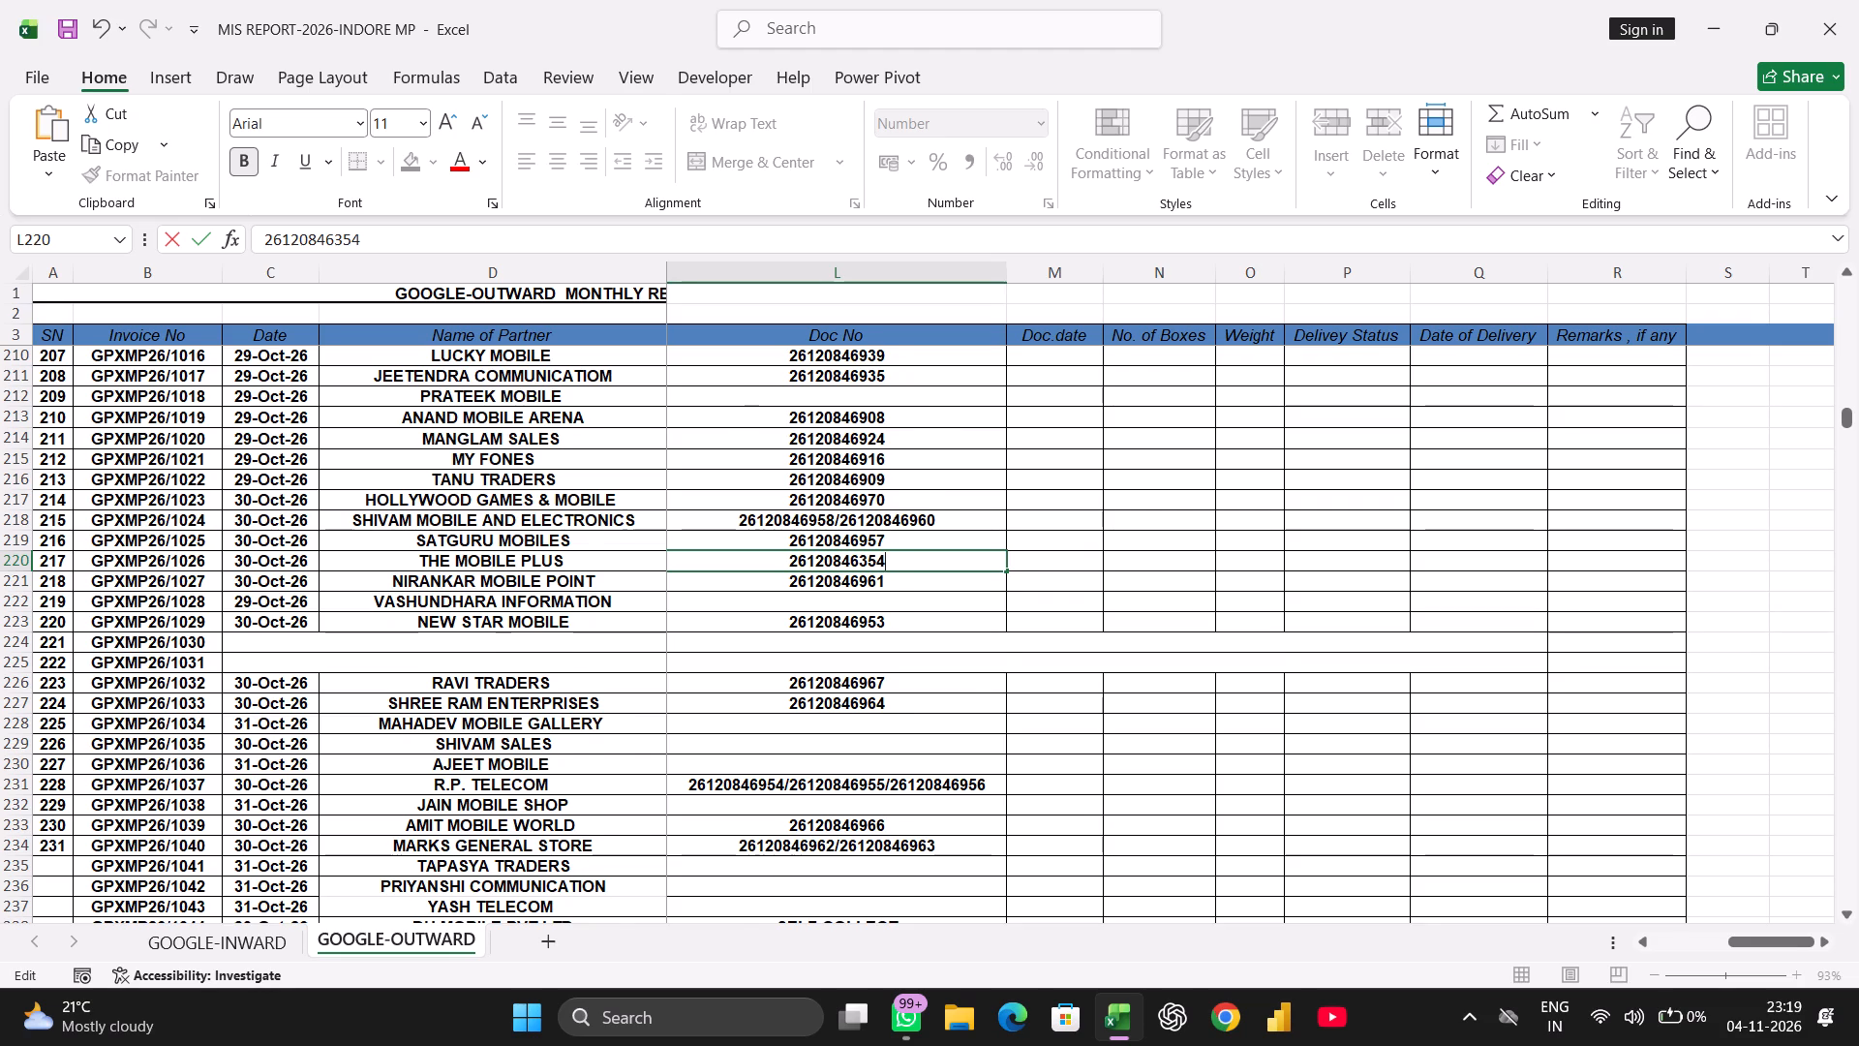
scroll(896, 559, "down", 1)
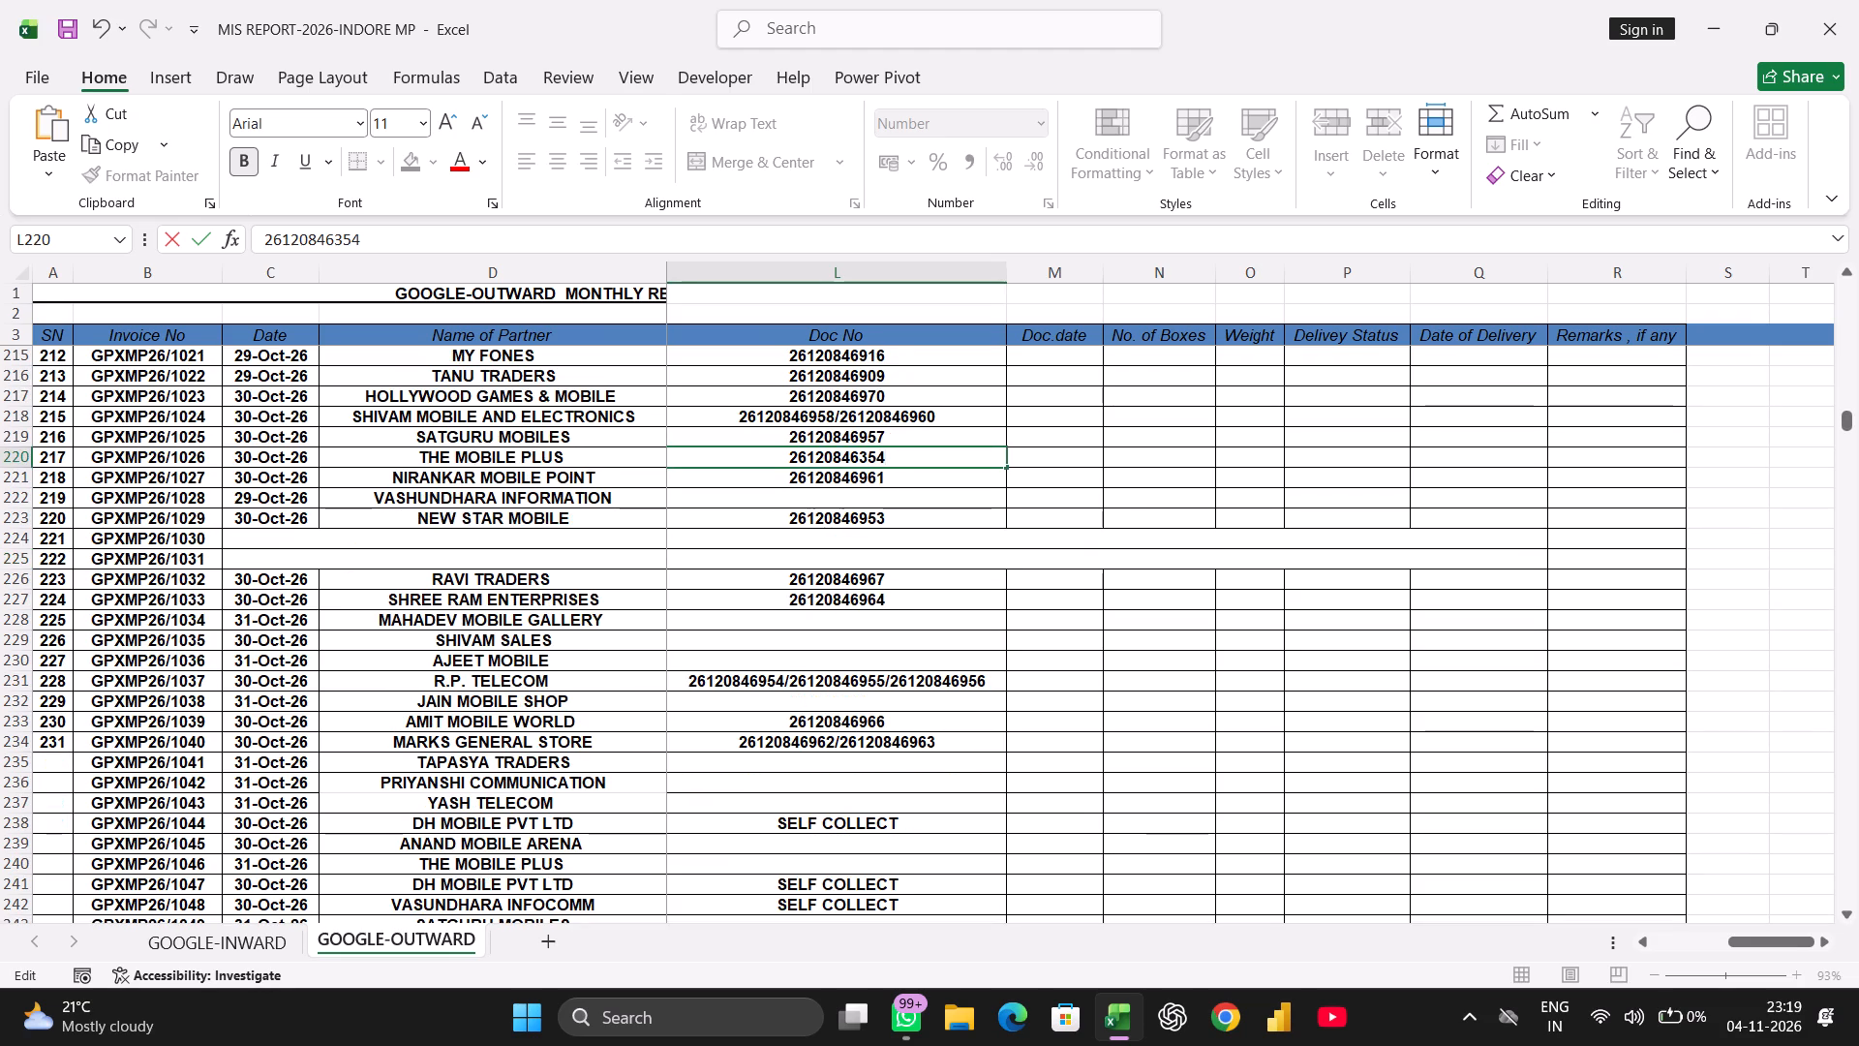
scroll(896, 559, "down", 1)
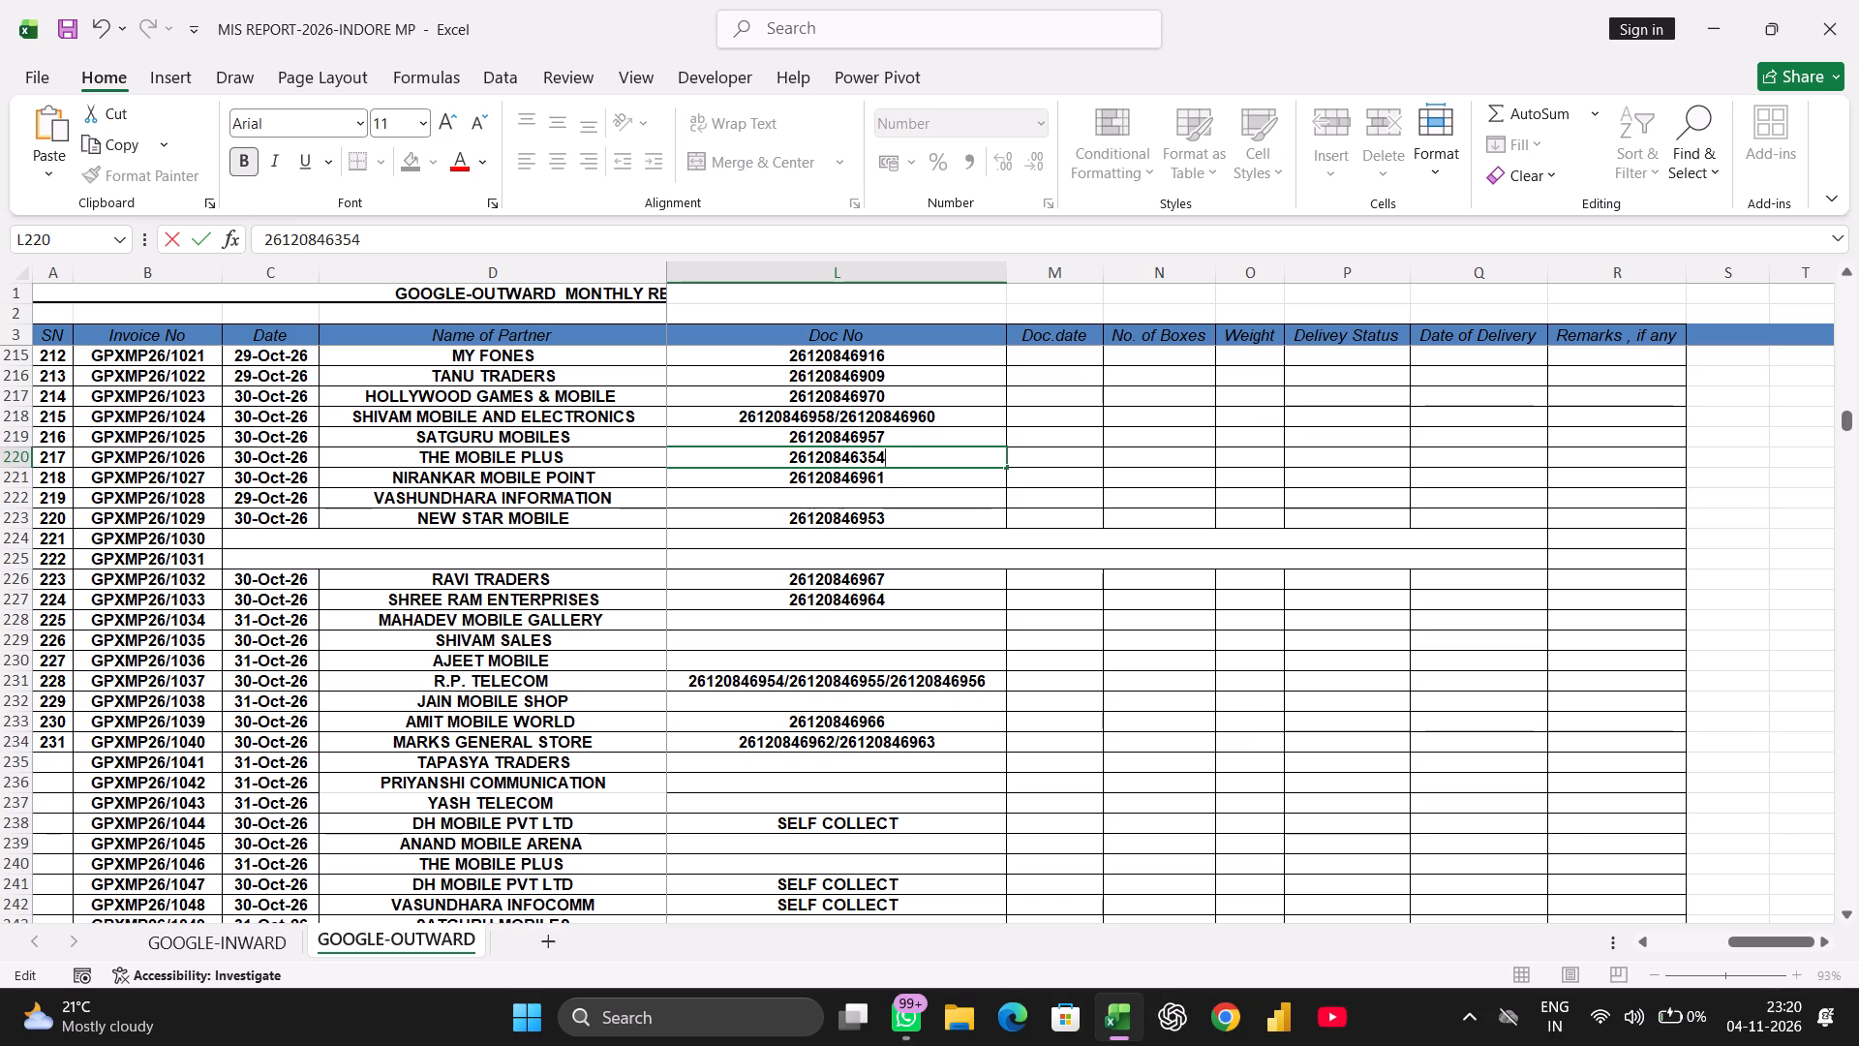
scroll(798, 769, "down", 1)
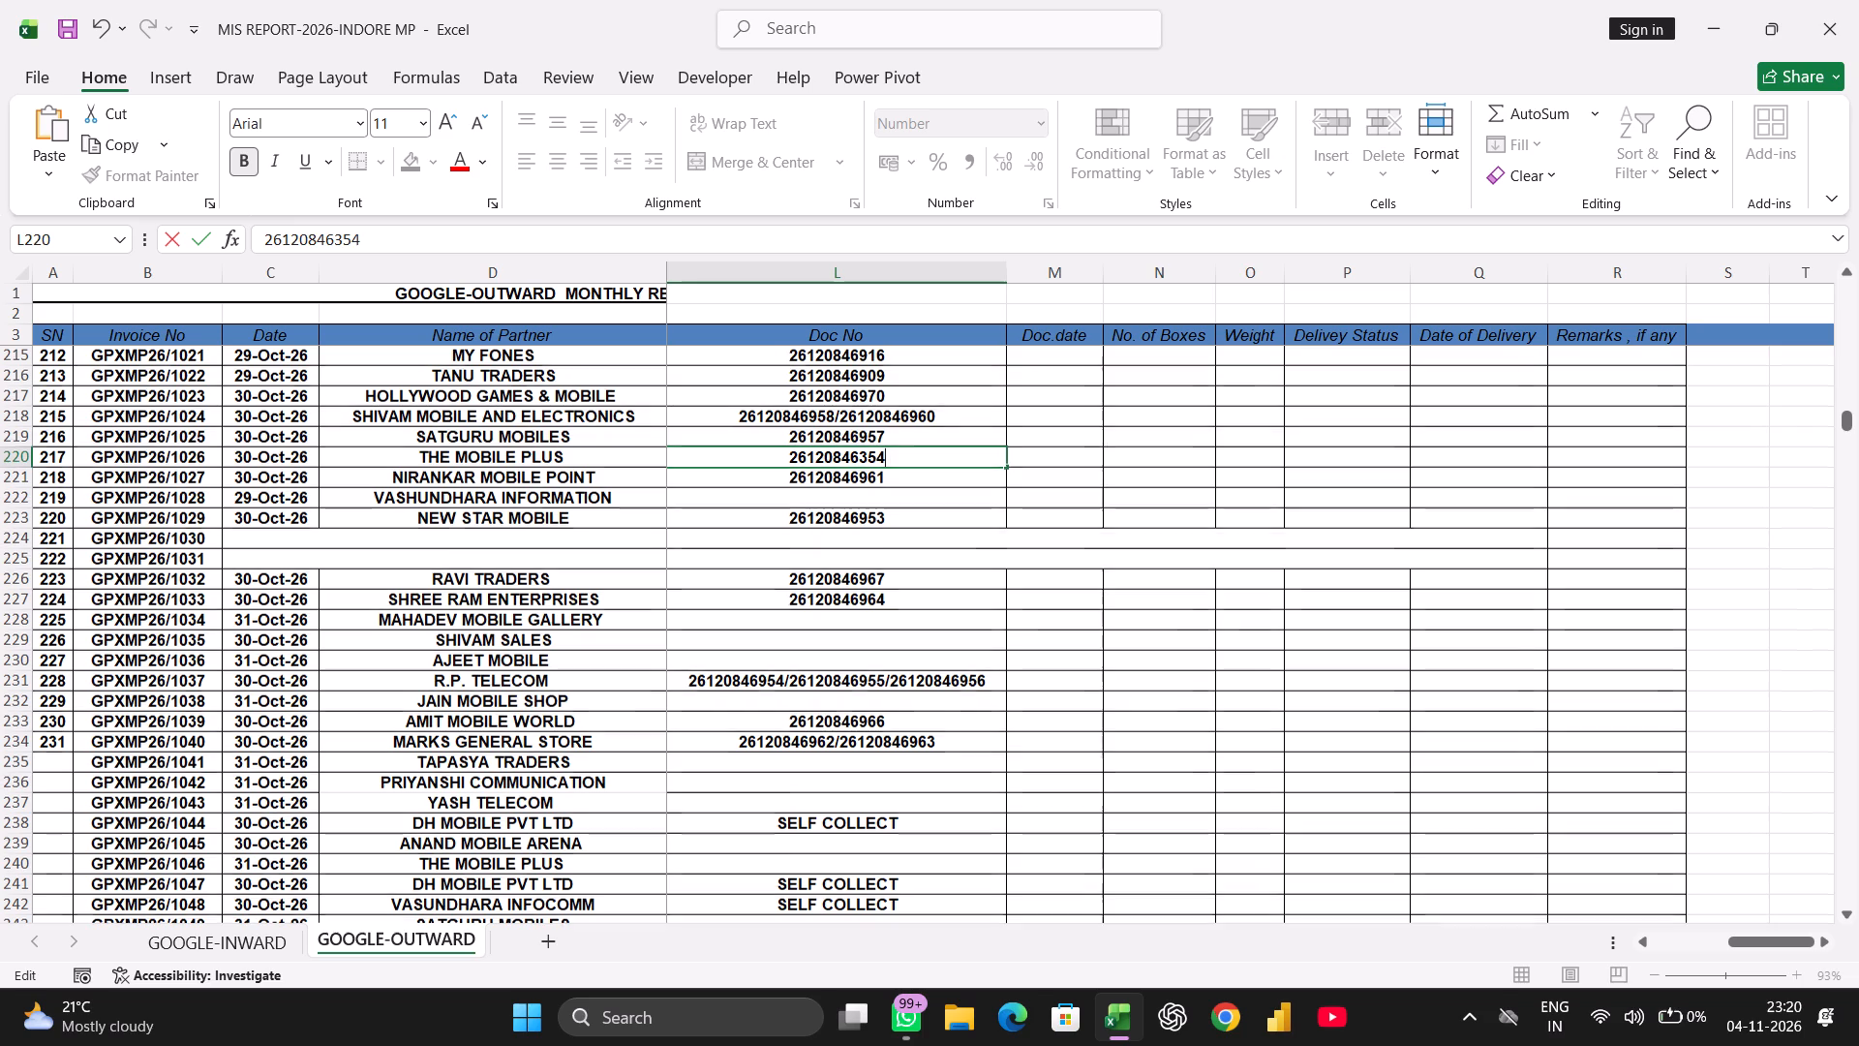
scroll(798, 769, "down", 1)
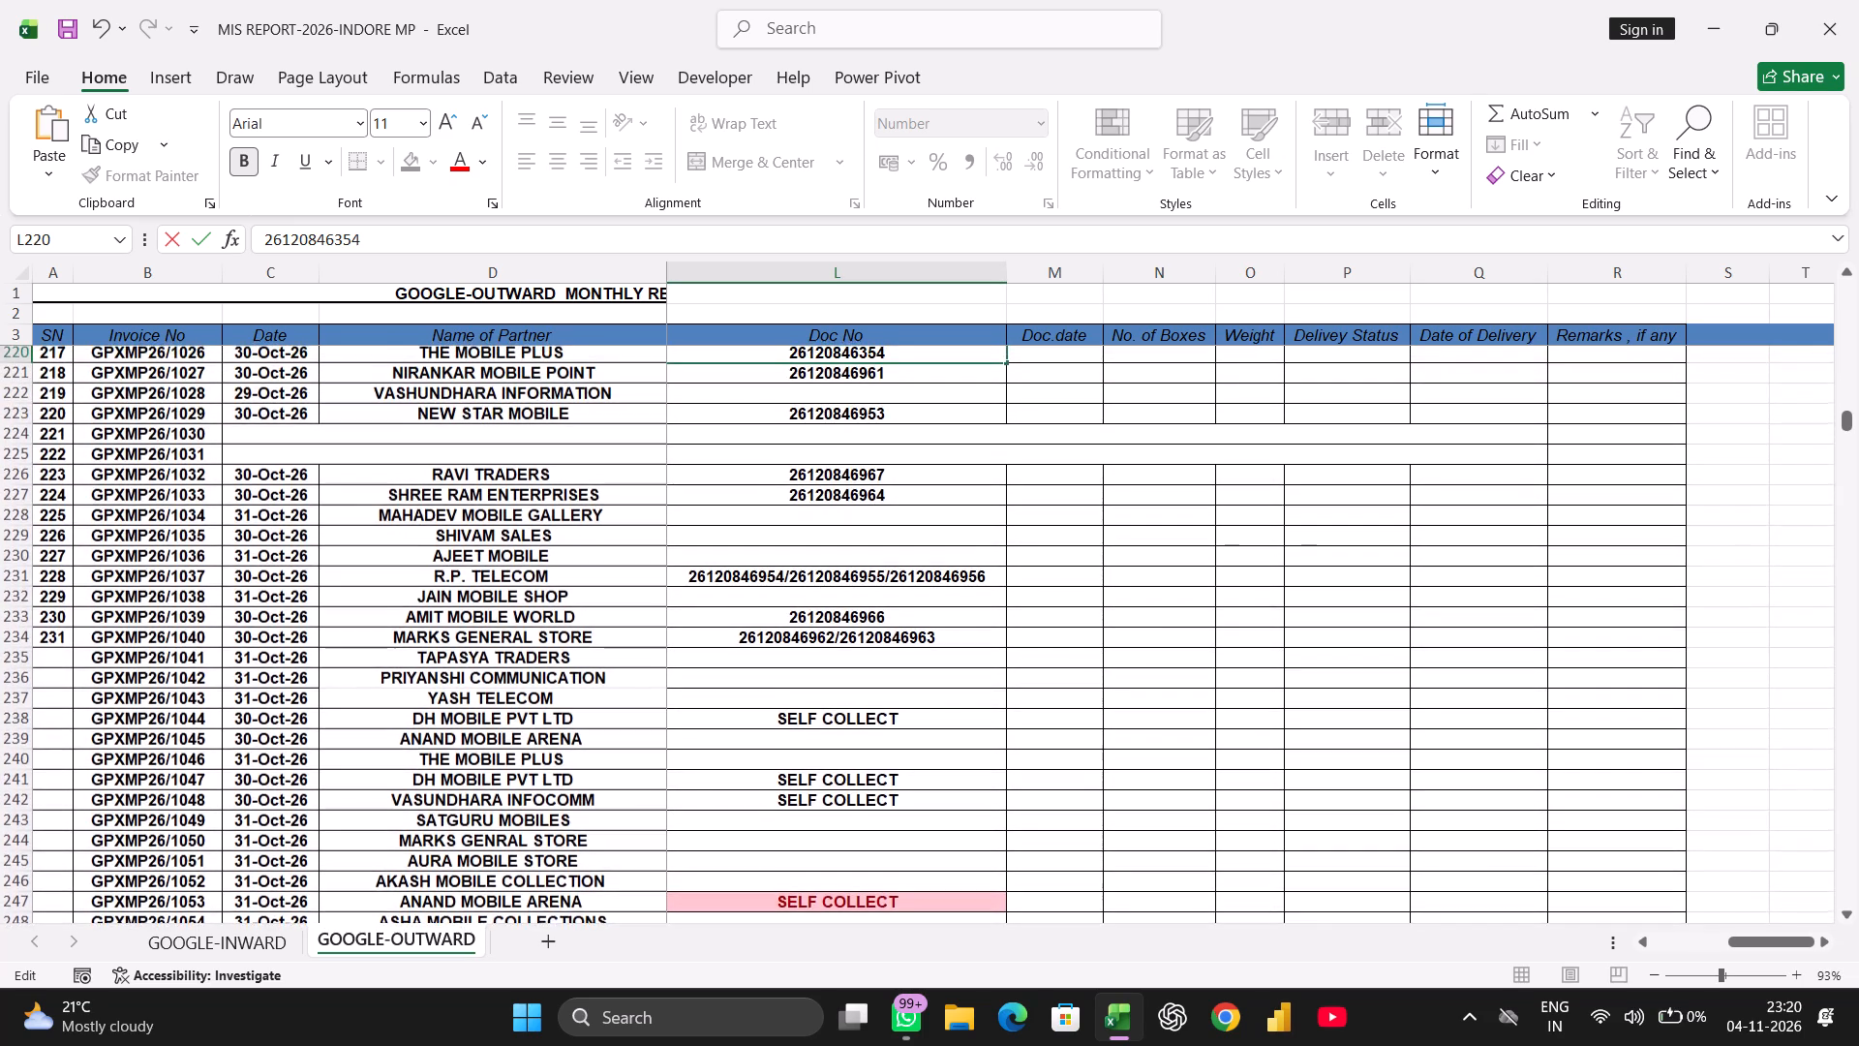
scroll(798, 769, "down", 1)
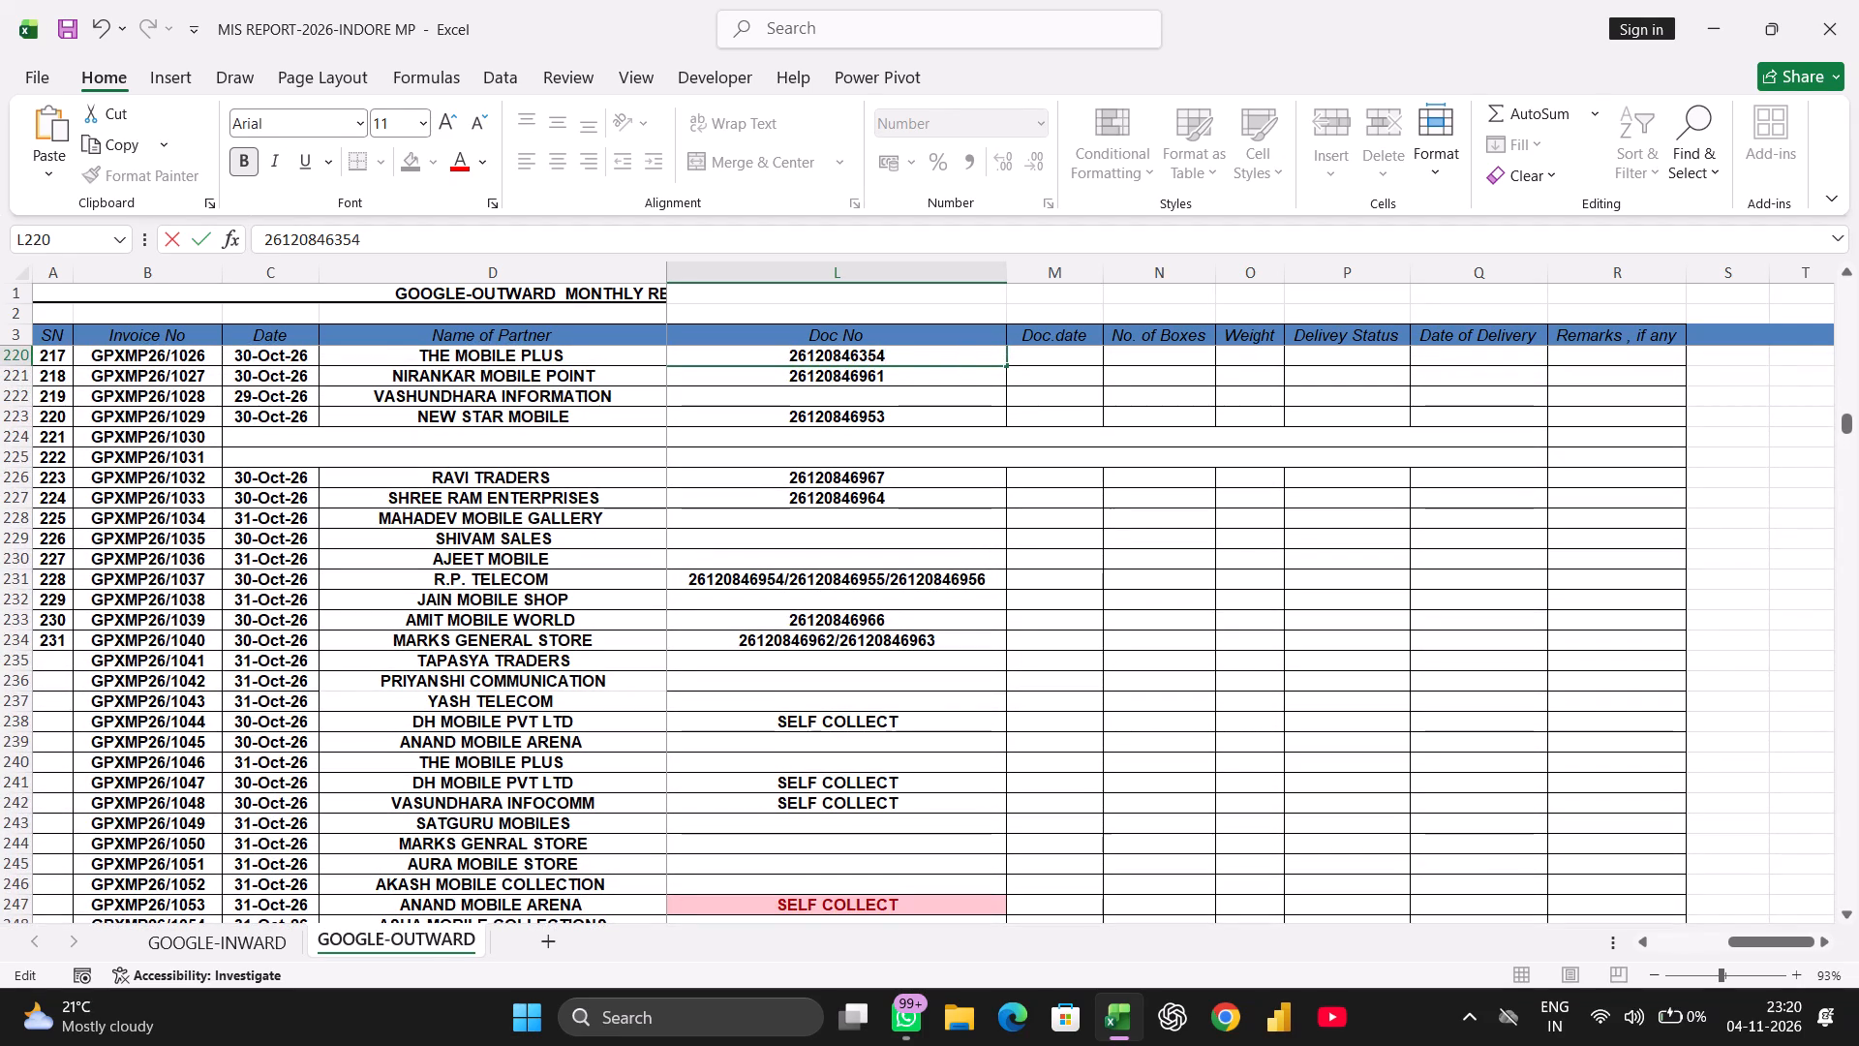
left_click(874, 717)
left_click(863, 778)
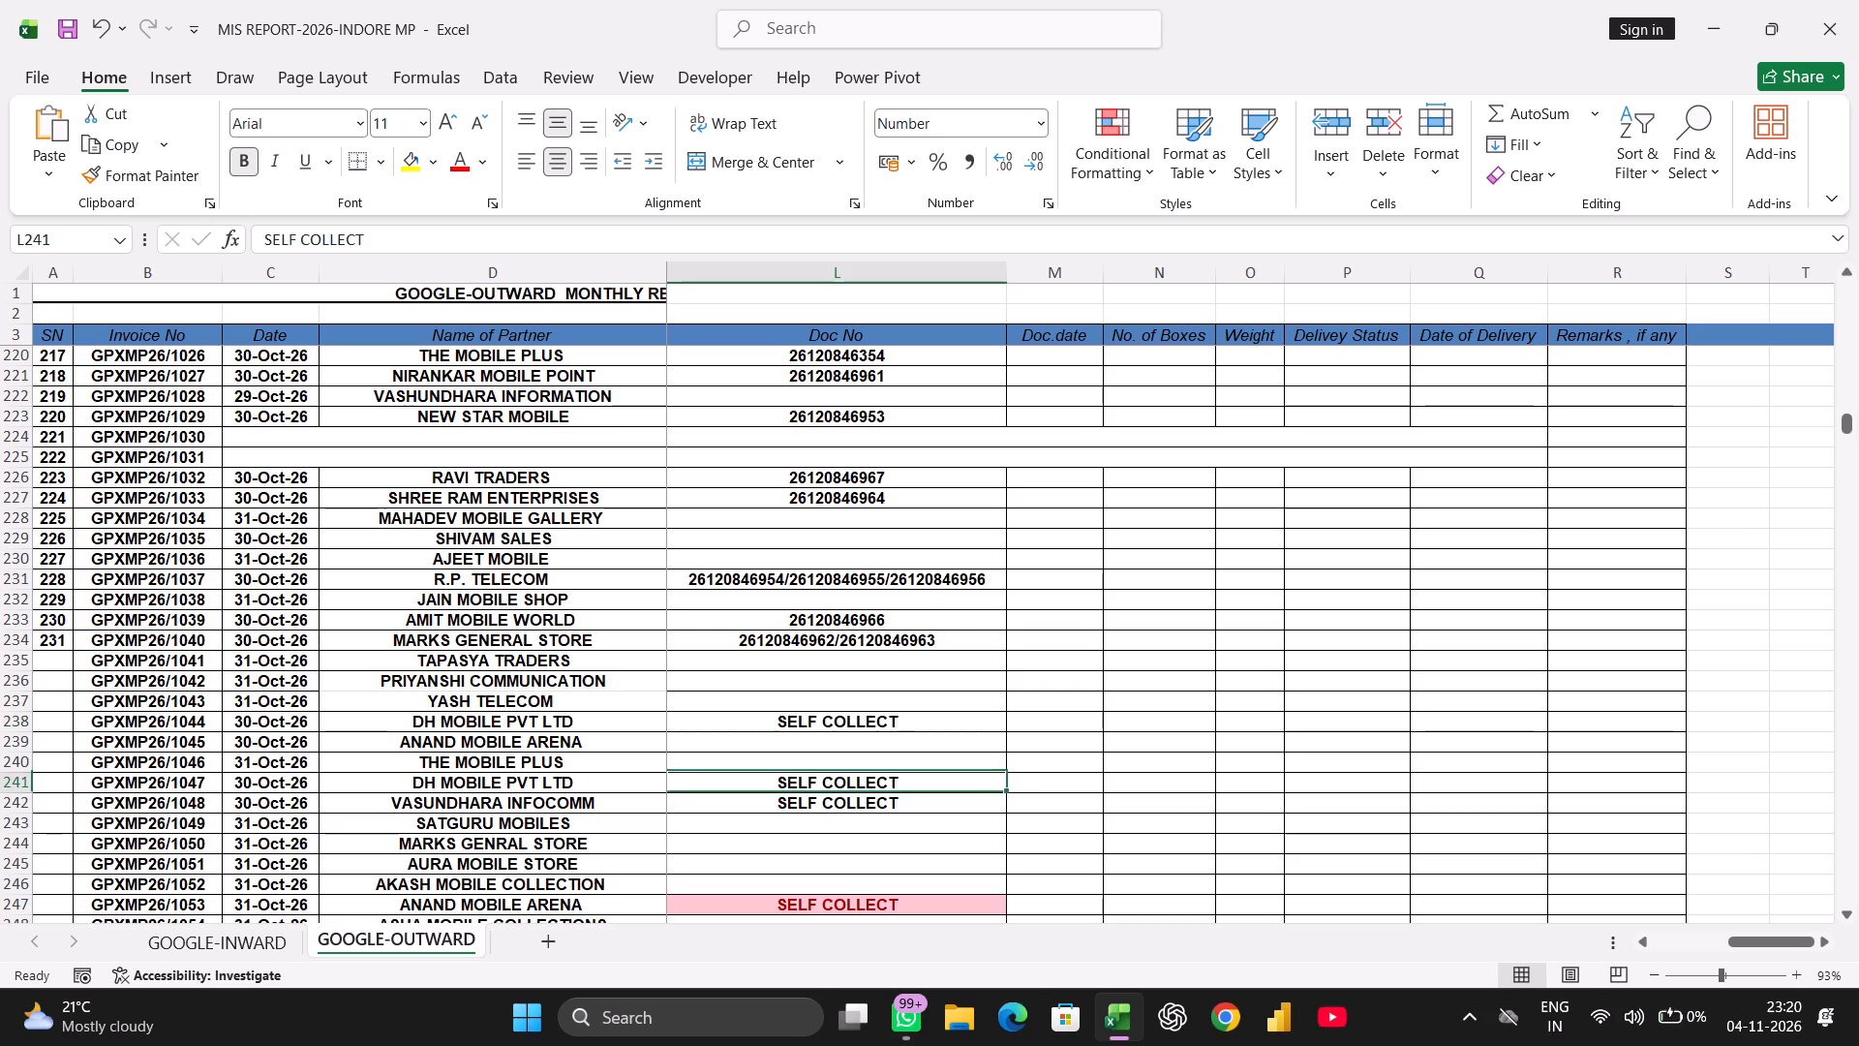
left_click(852, 800)
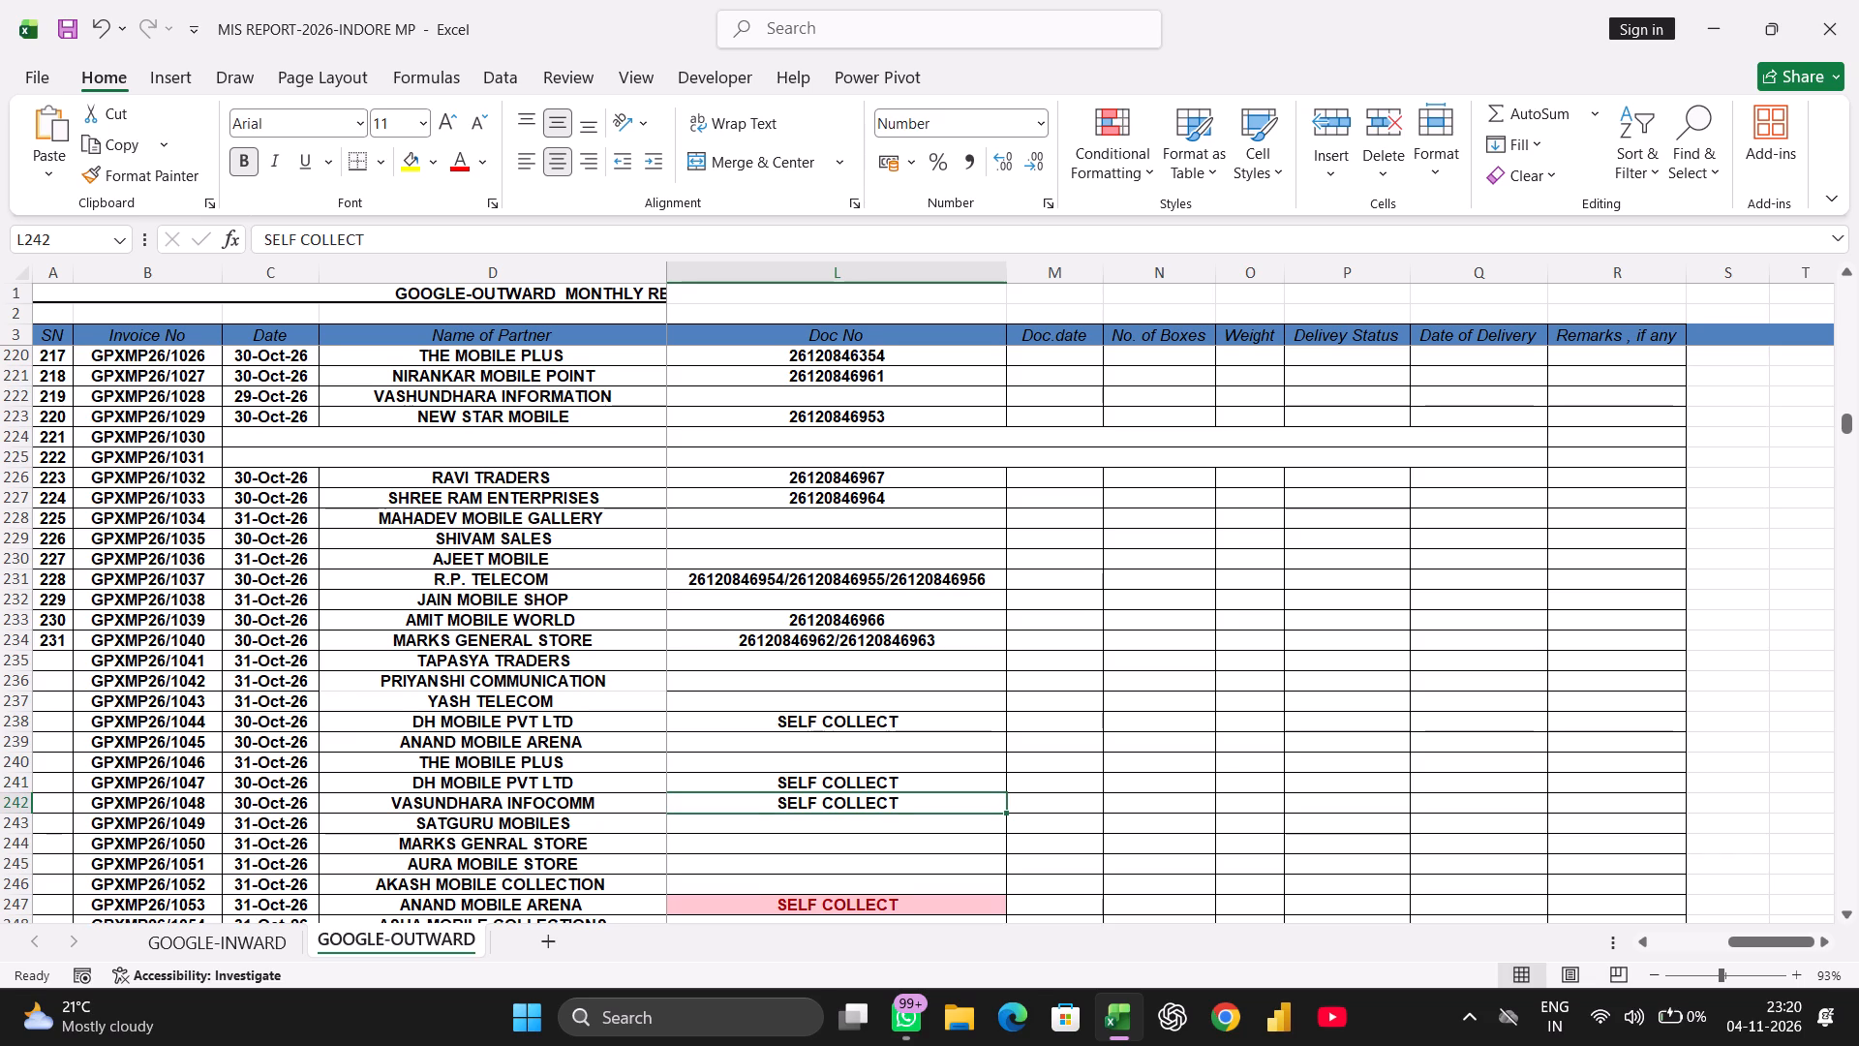
scroll(926, 696, "up", 2)
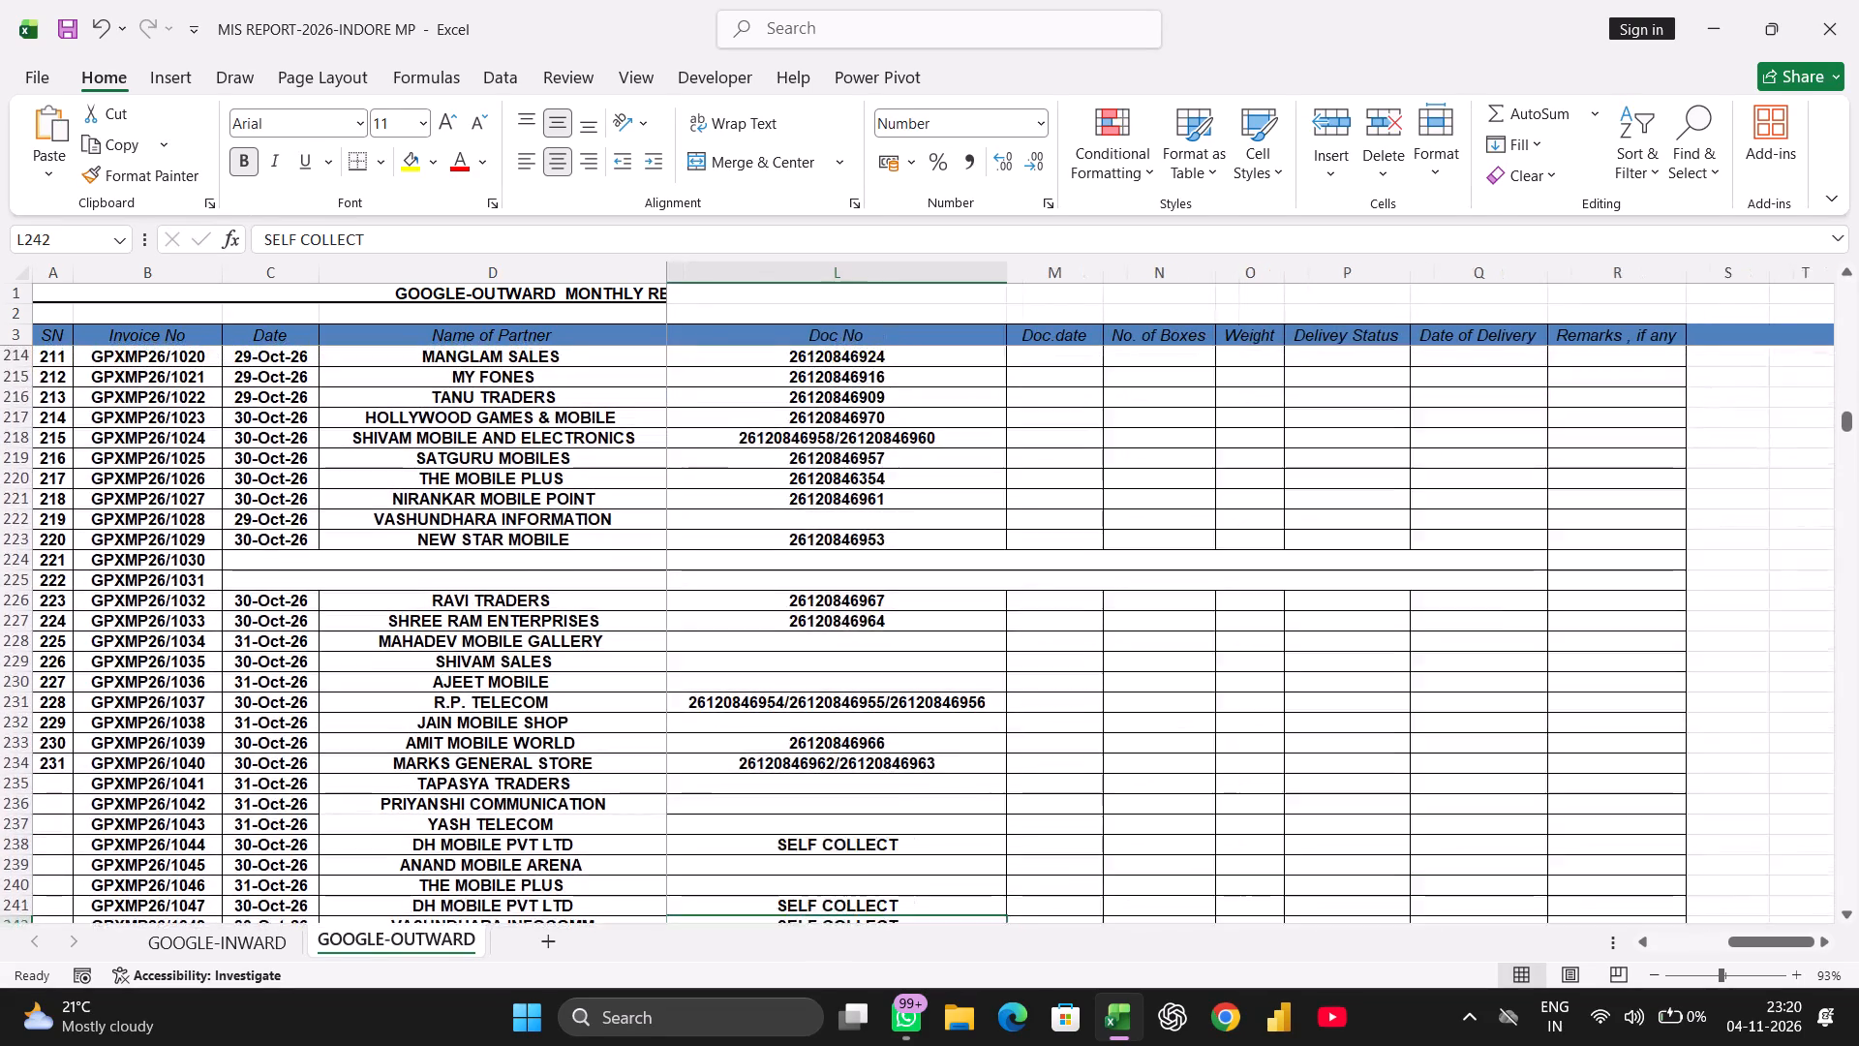
Review the Doc No, E Way Bill and Courier Name entries for the invoices around GPXMP26/1019 to GPXMP26/1096.
scroll(926, 696, "up", 1)
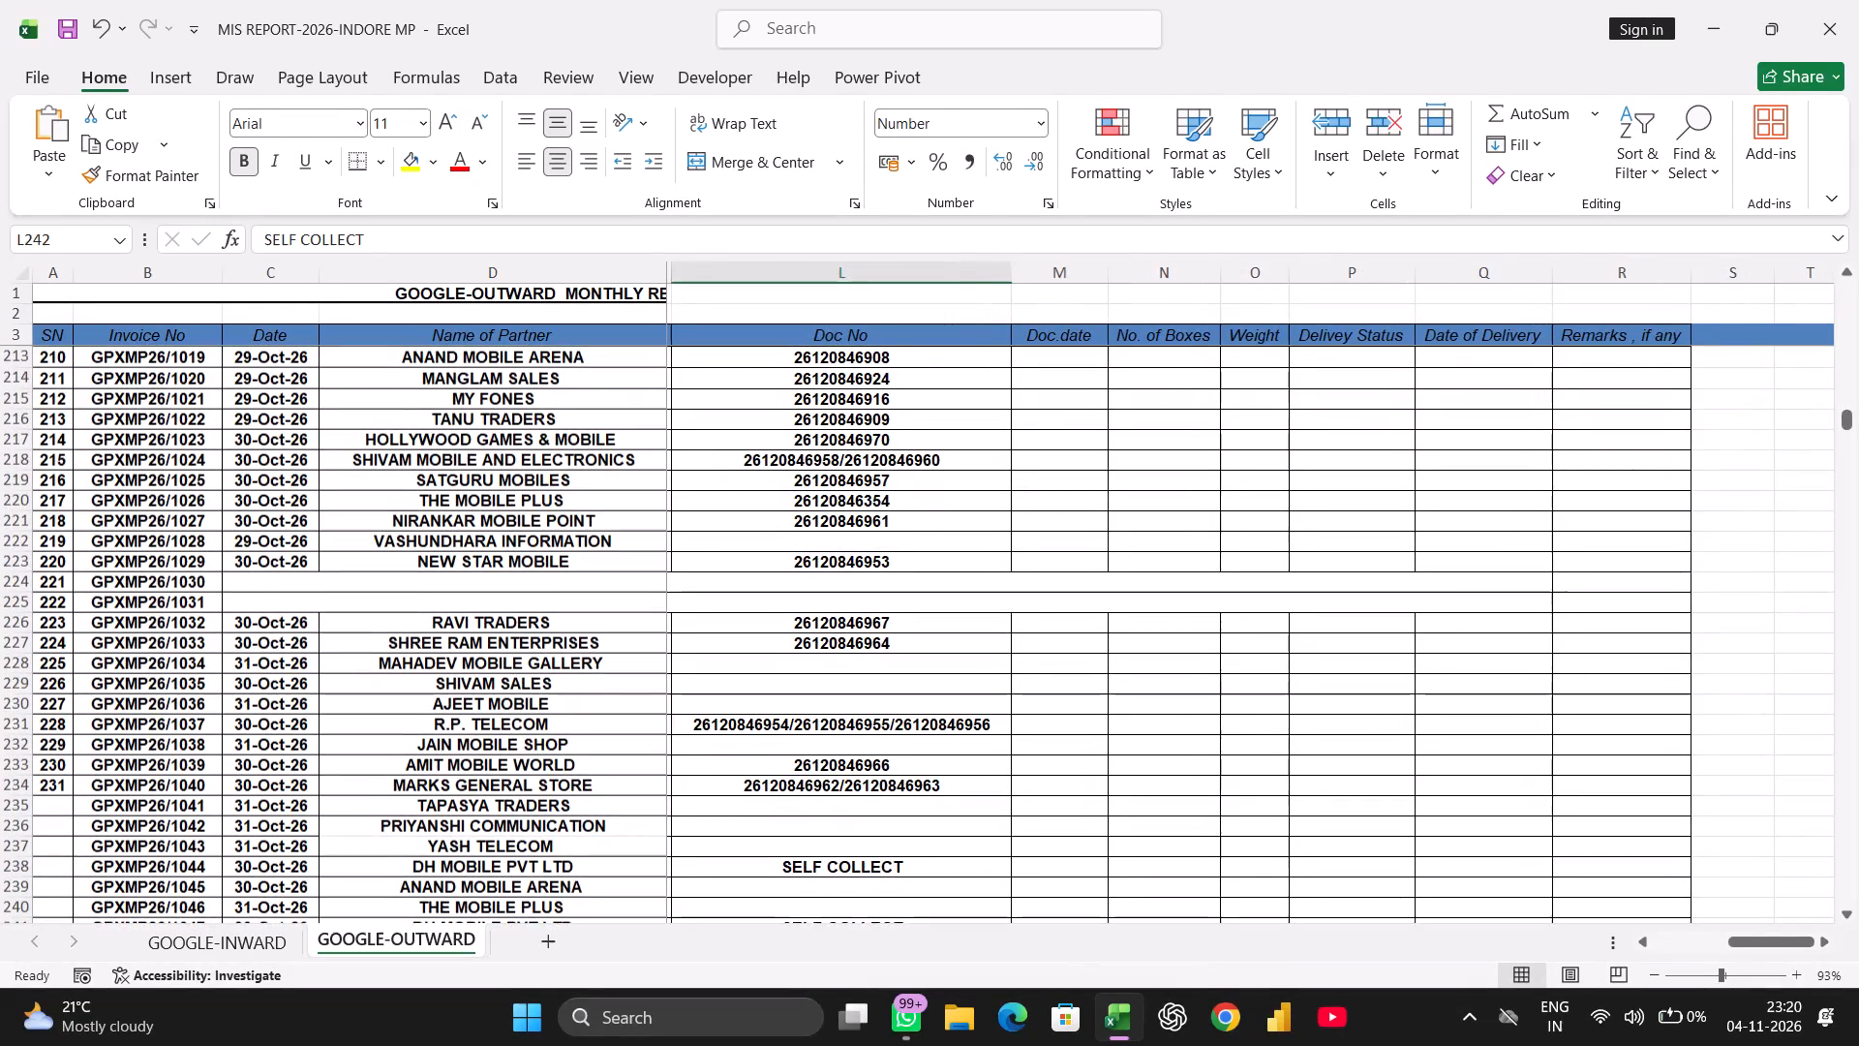
scroll(926, 696, "up", 1)
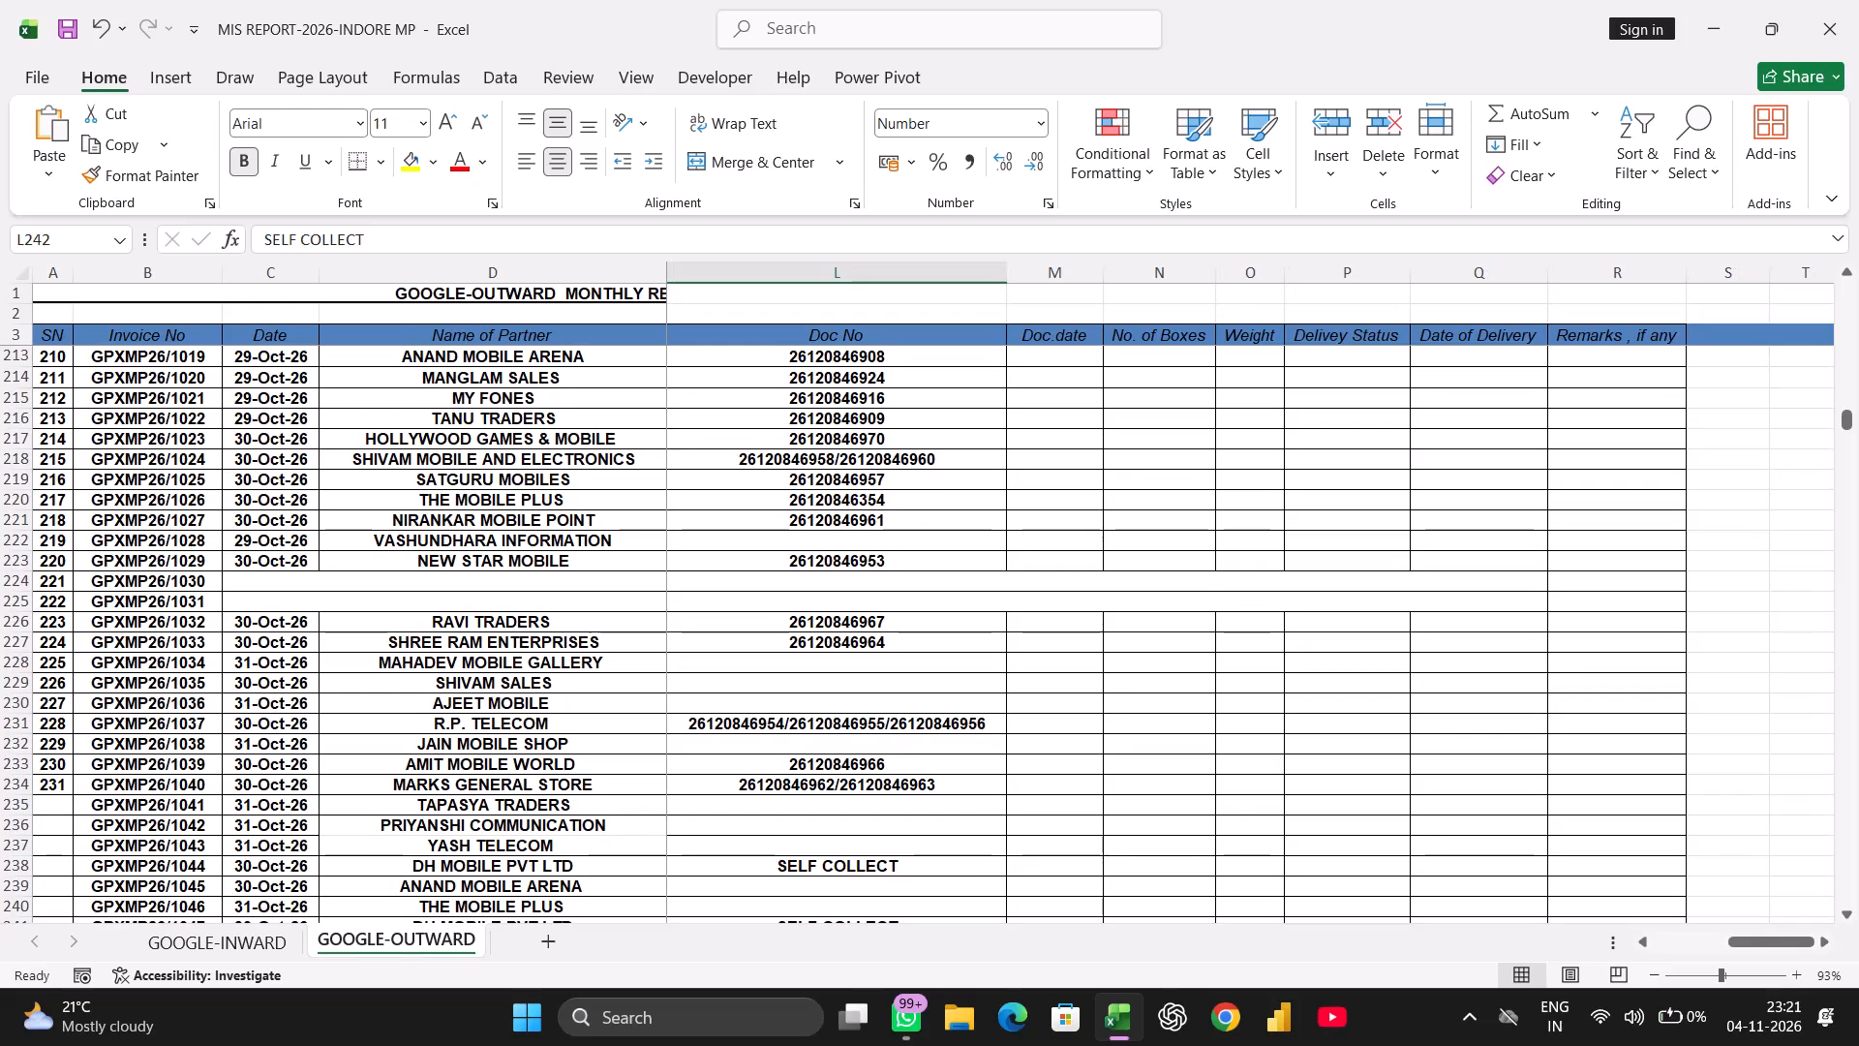
scroll(926, 696, "down", 4)
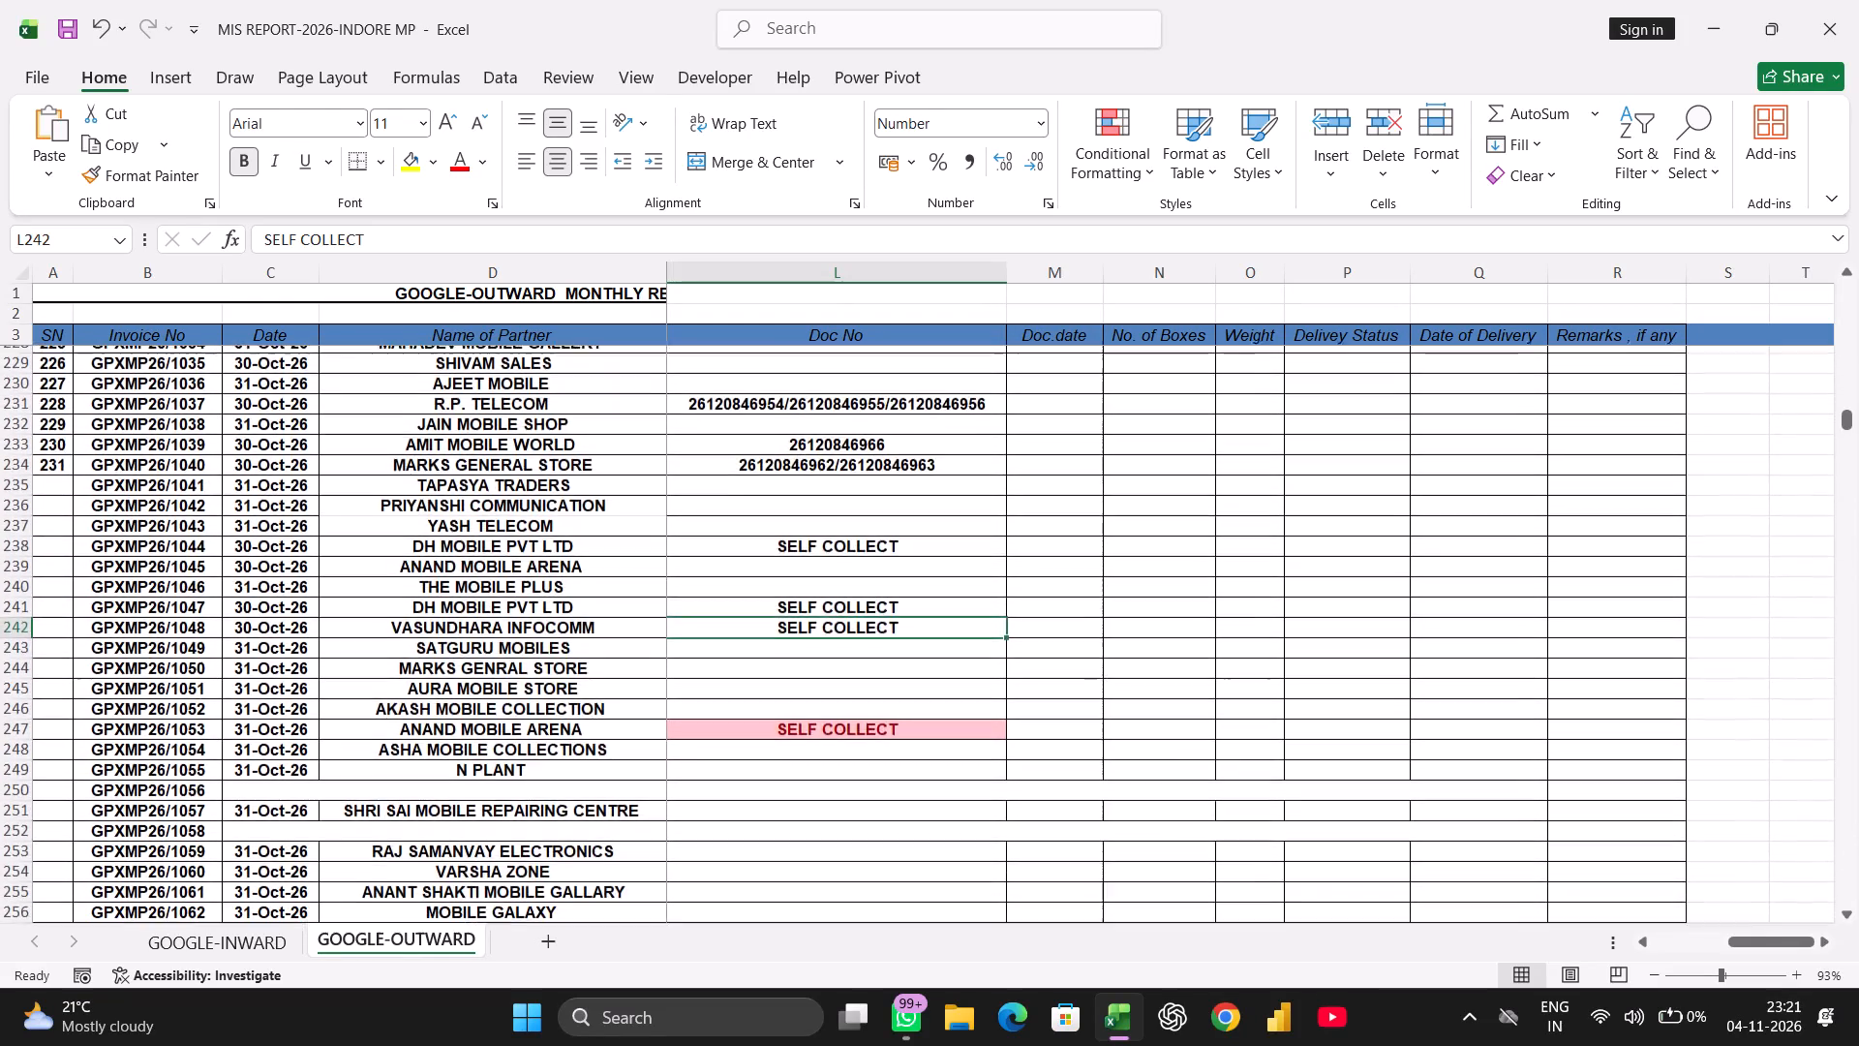
scroll(926, 696, "down", 5)
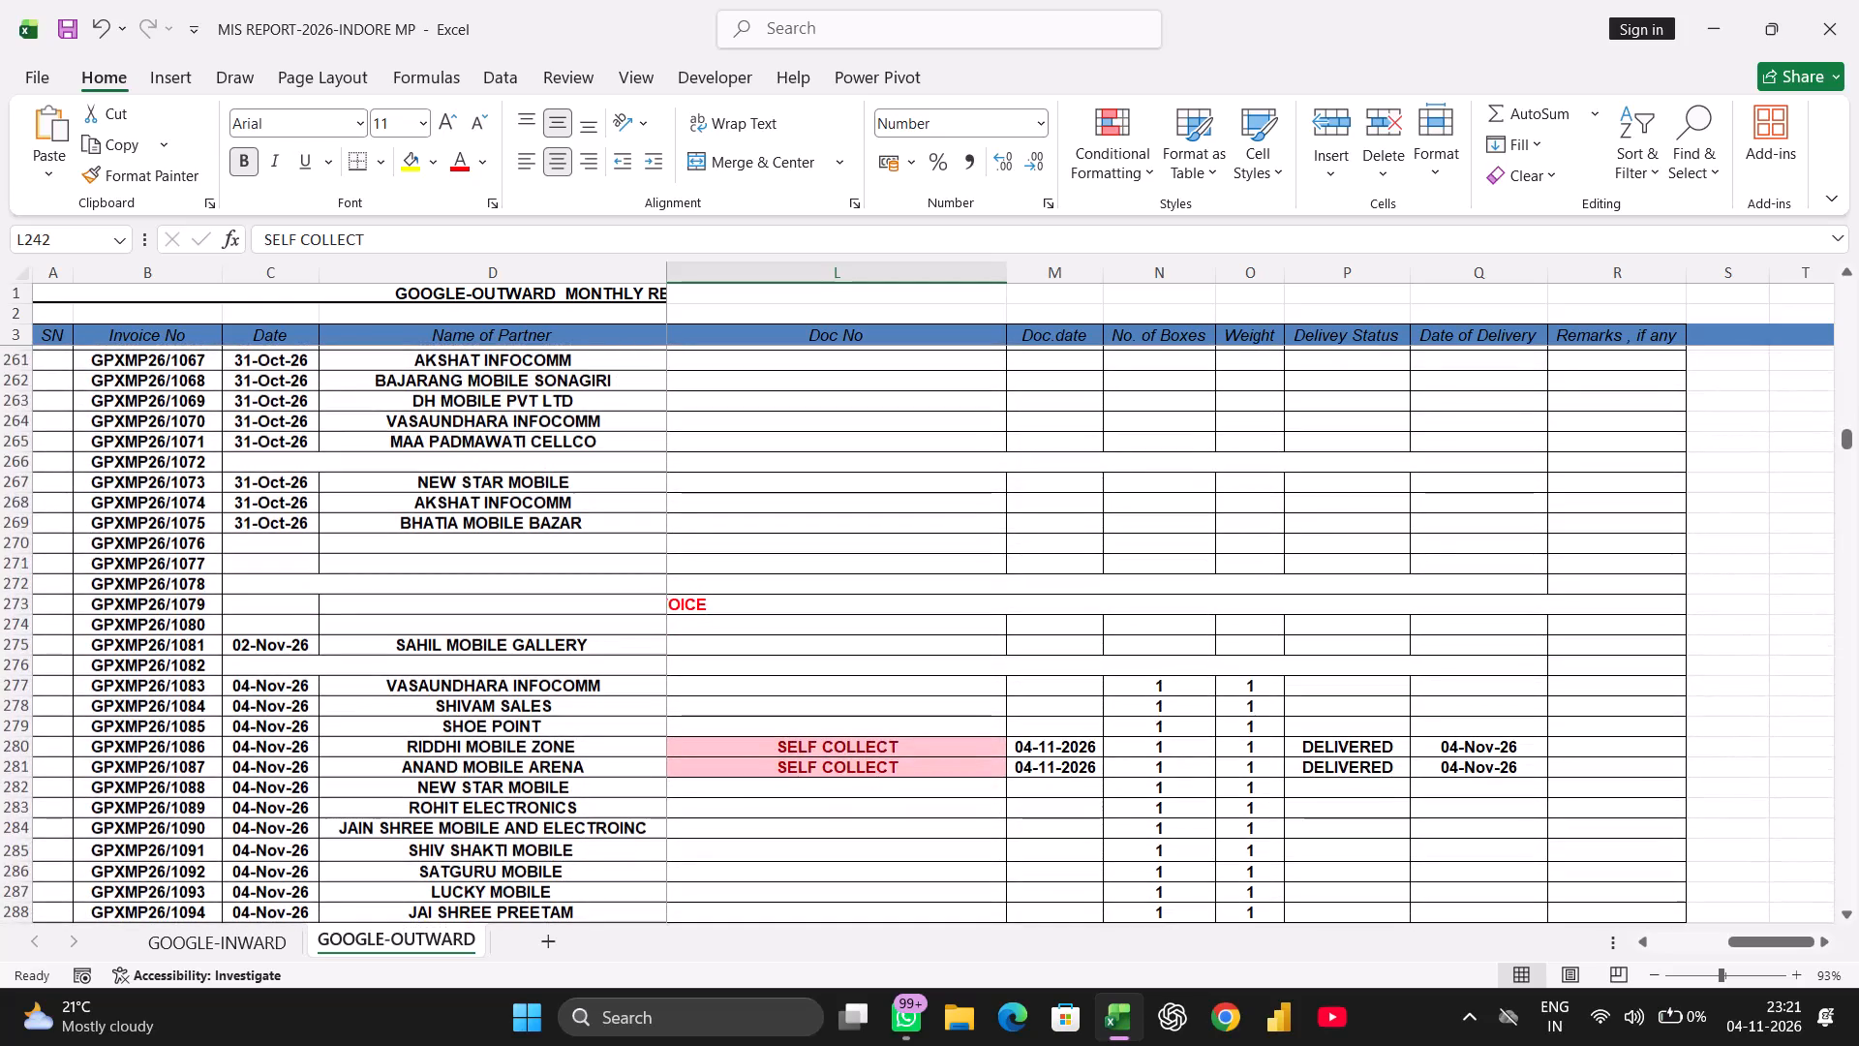
scroll(926, 696, "down", 2)
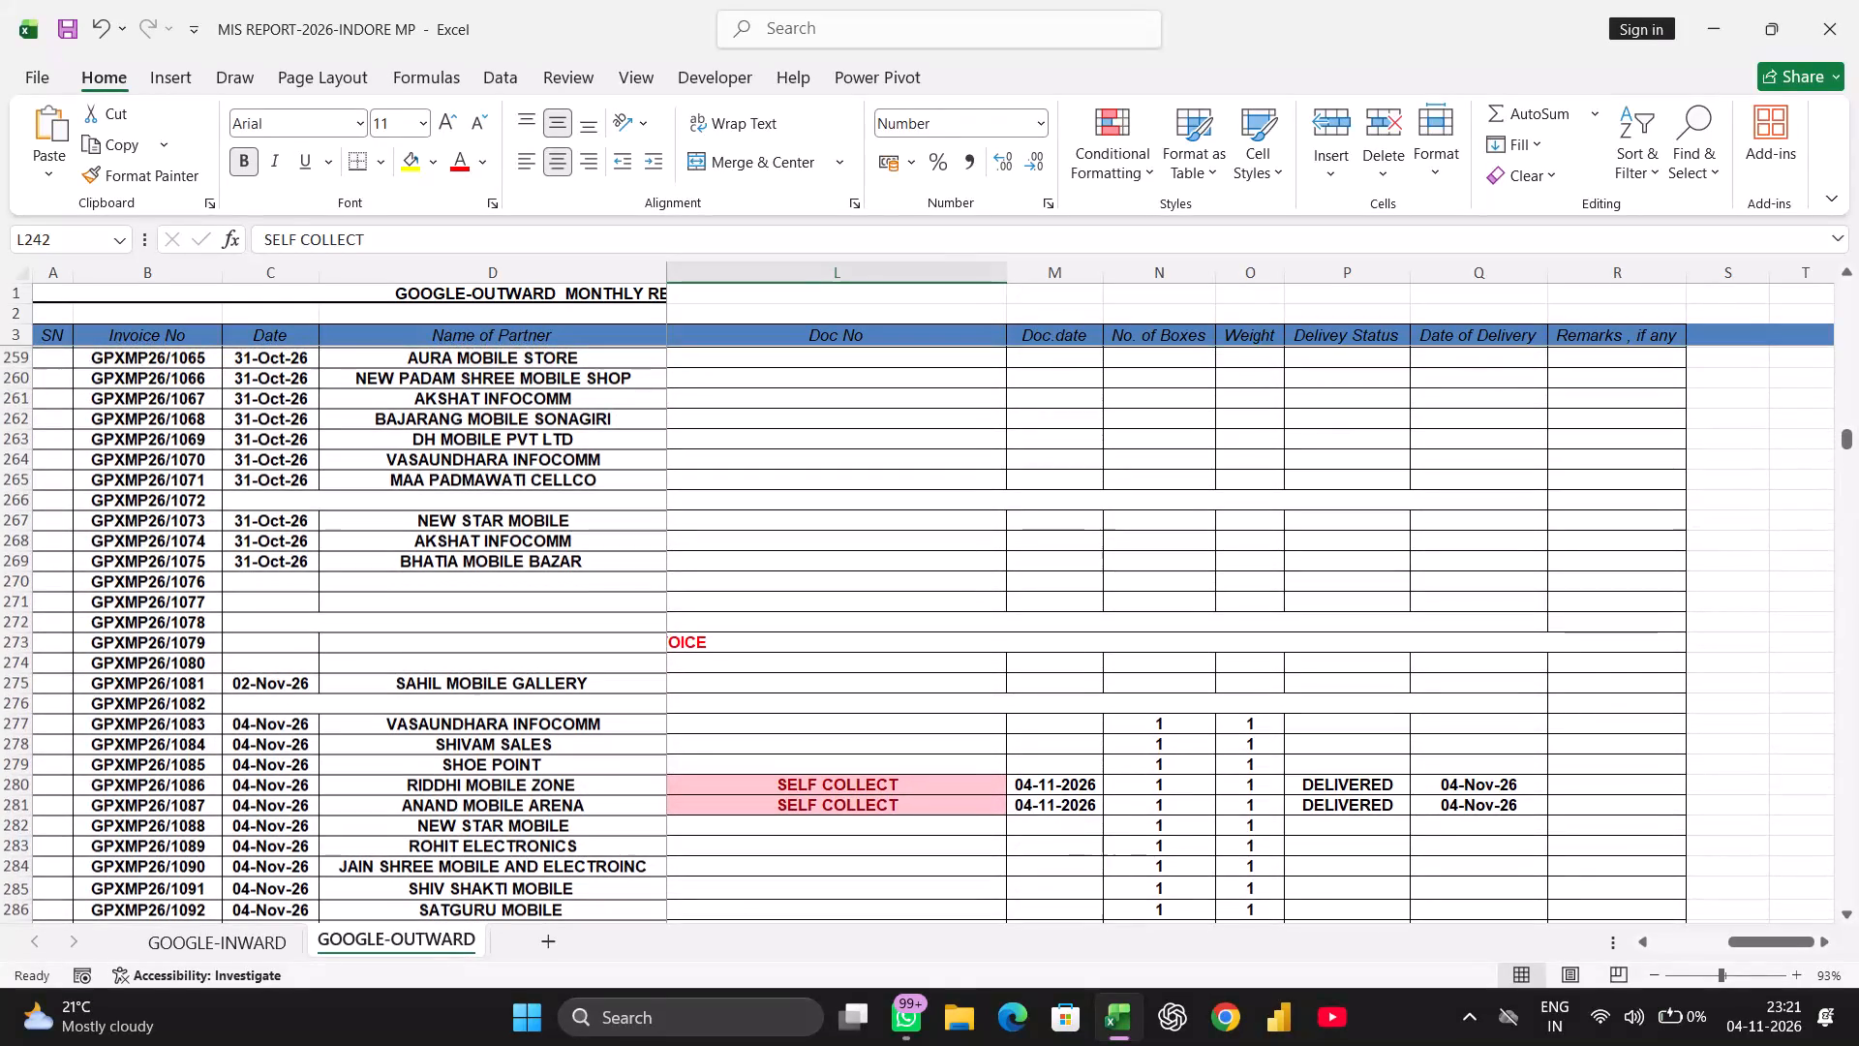
scroll(926, 696, "down", 1)
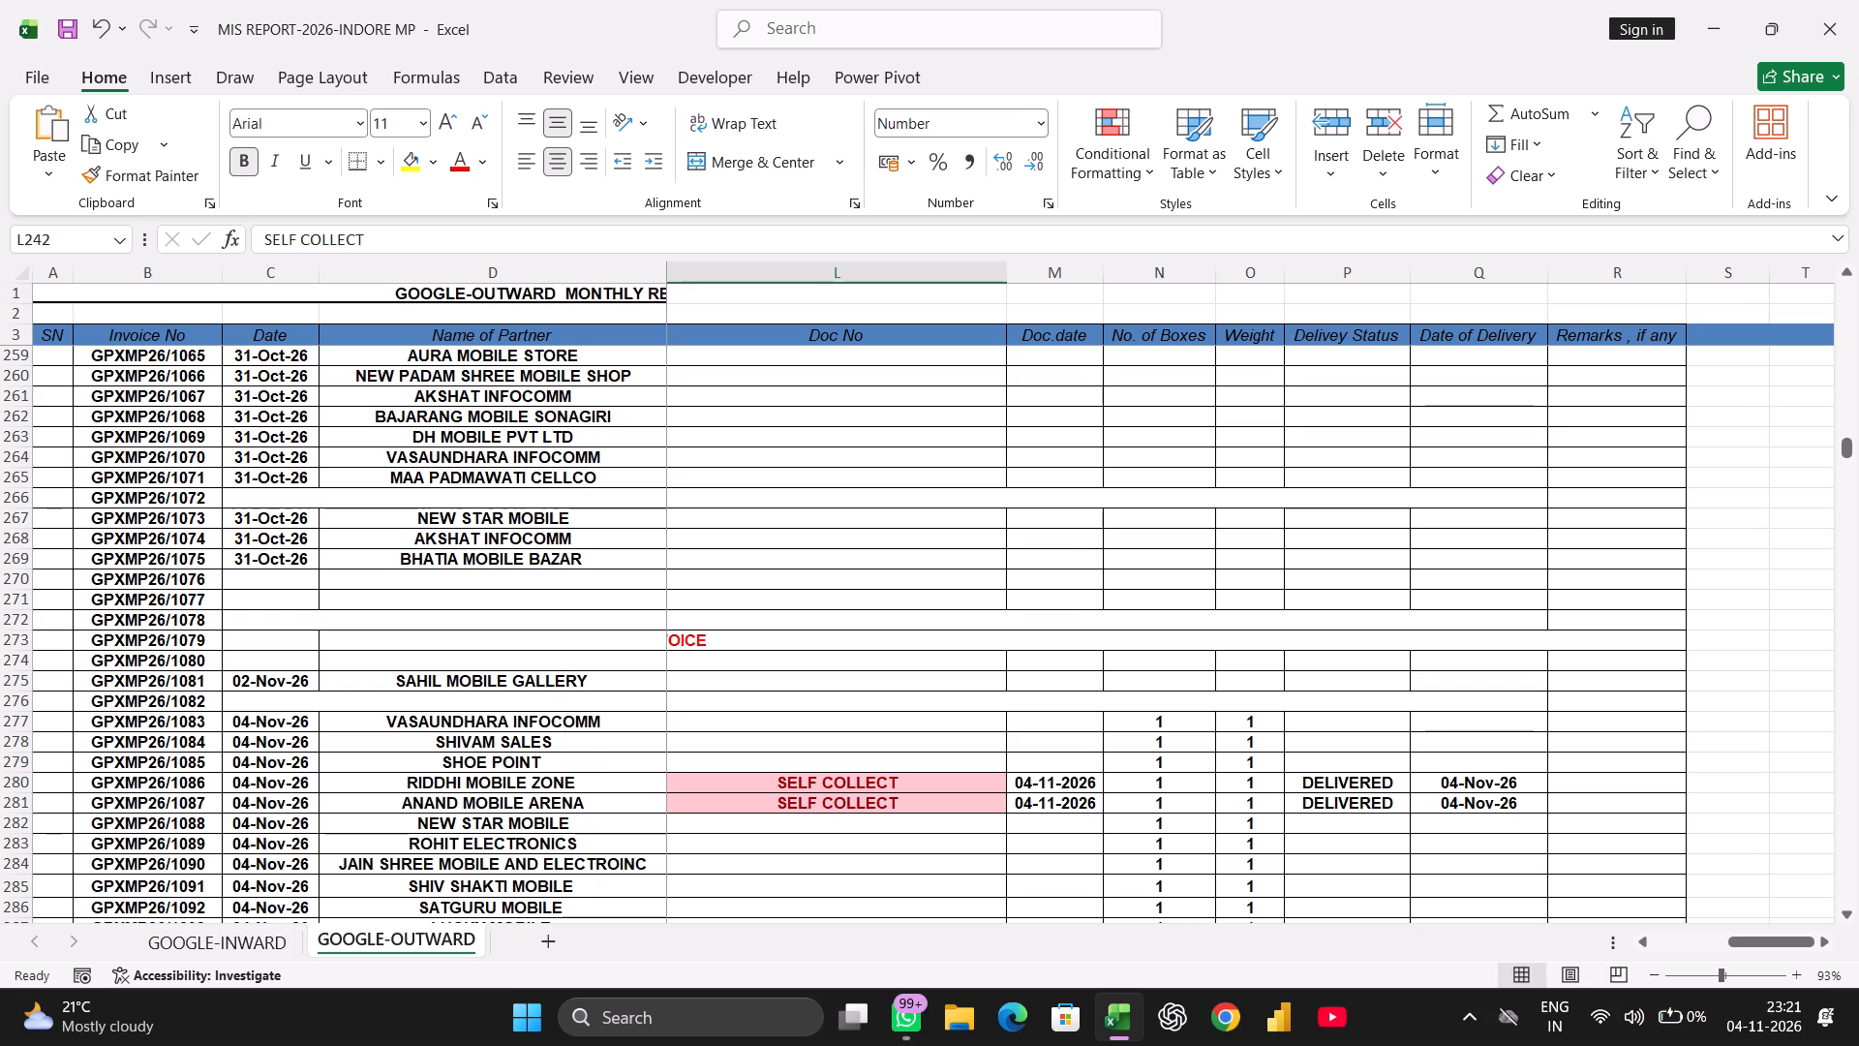
scroll(926, 696, "right", 5)
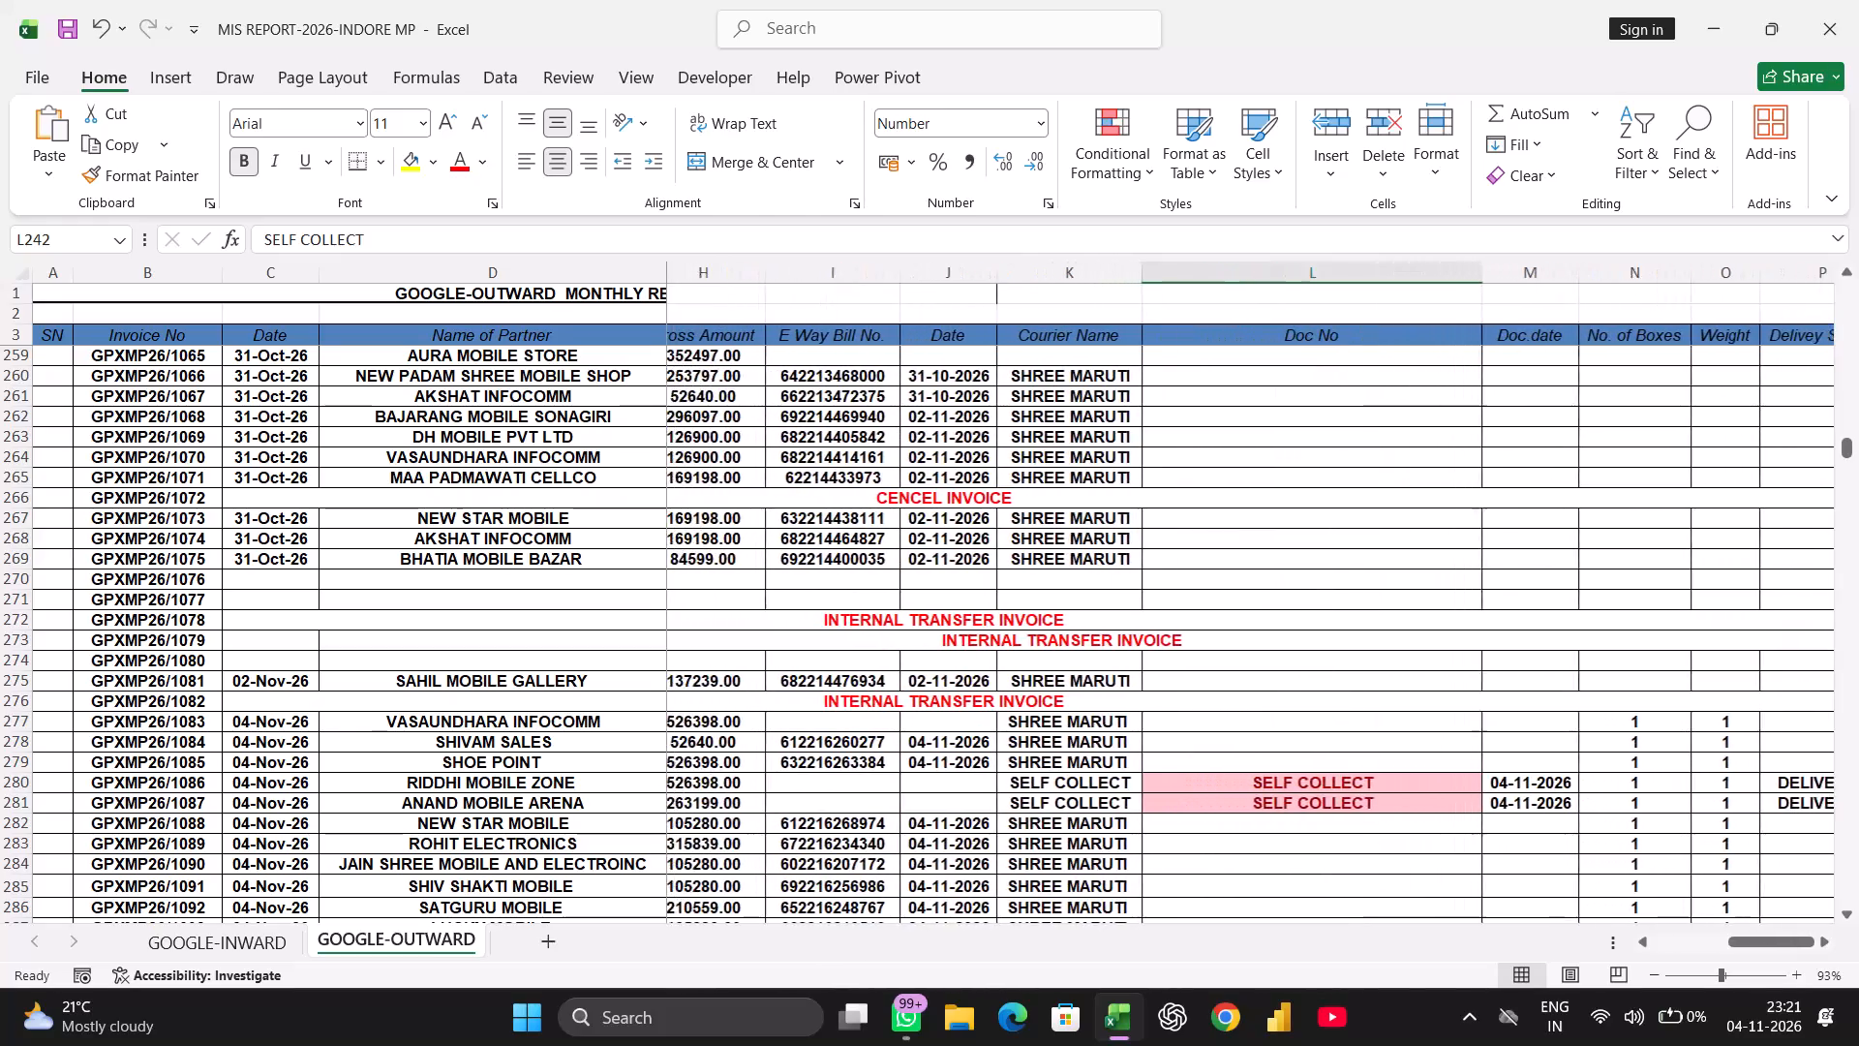
scroll(926, 696, "right", 4)
scroll(926, 696, "left", 1)
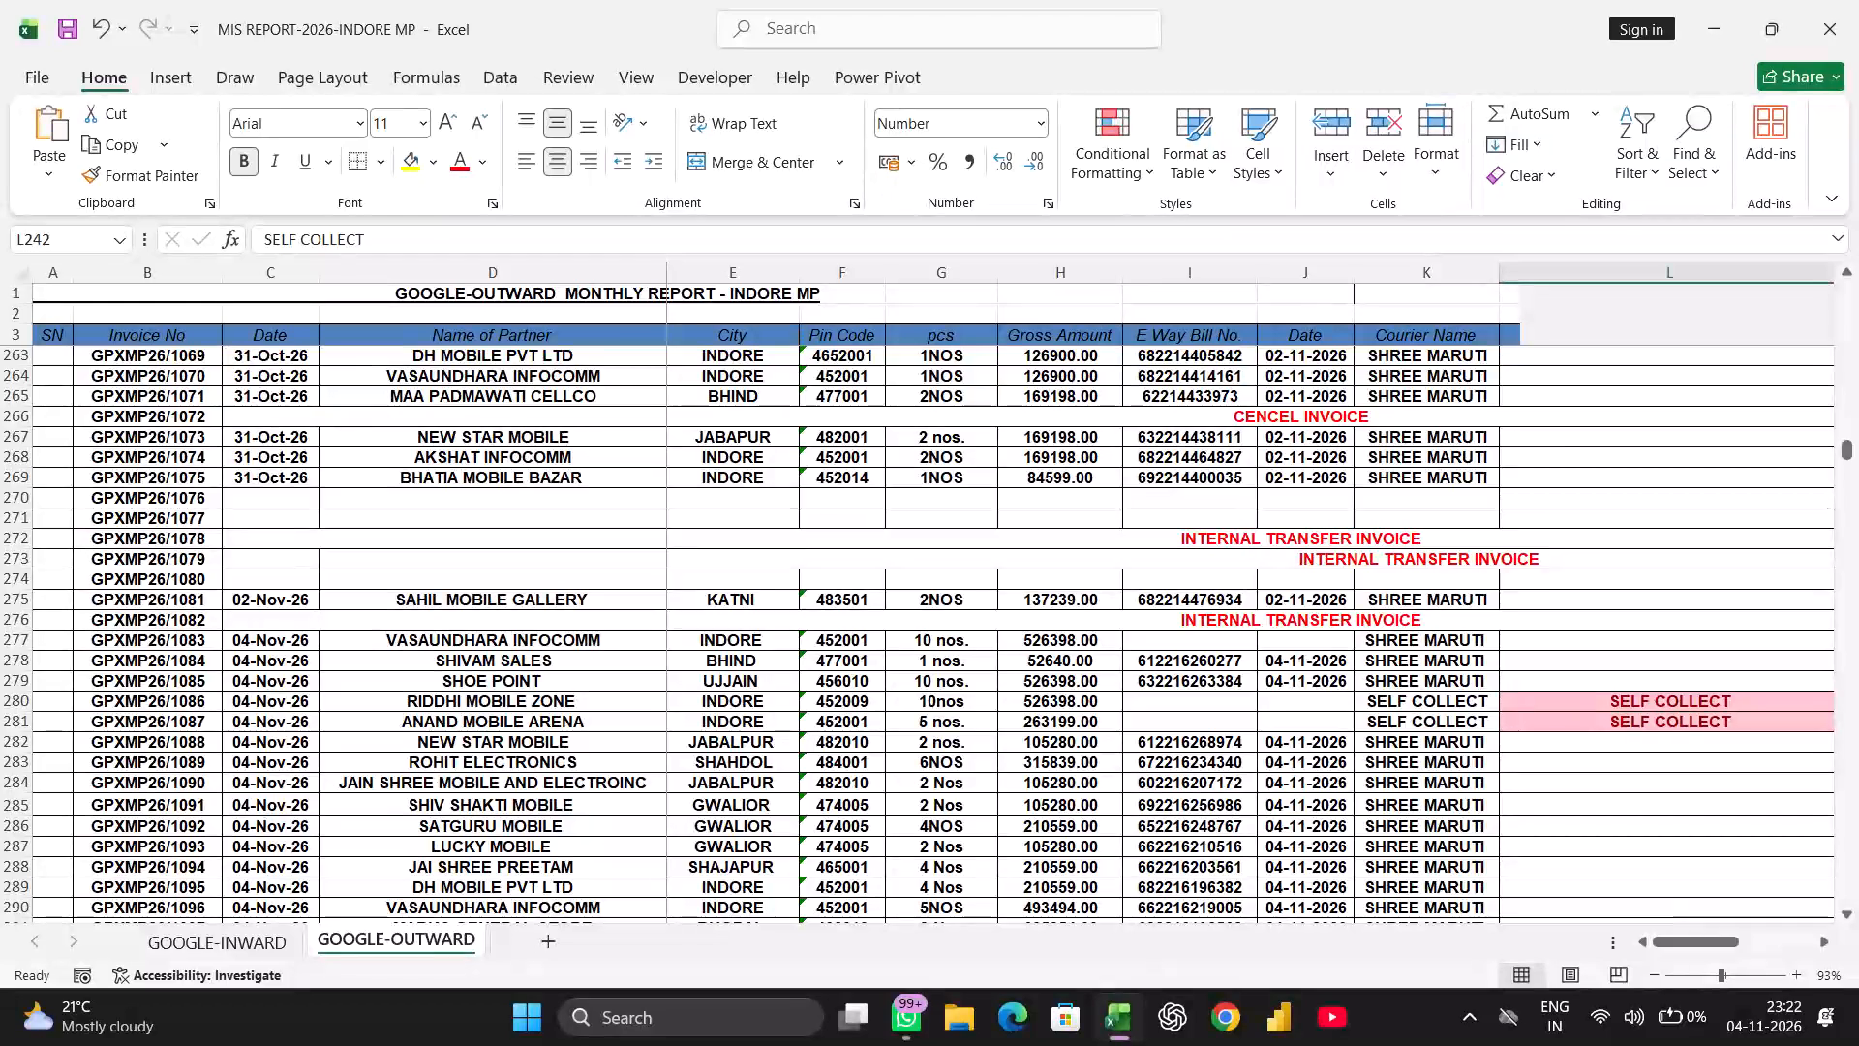
scroll(926, 696, "down", 4)
scroll(926, 696, "up", 1)
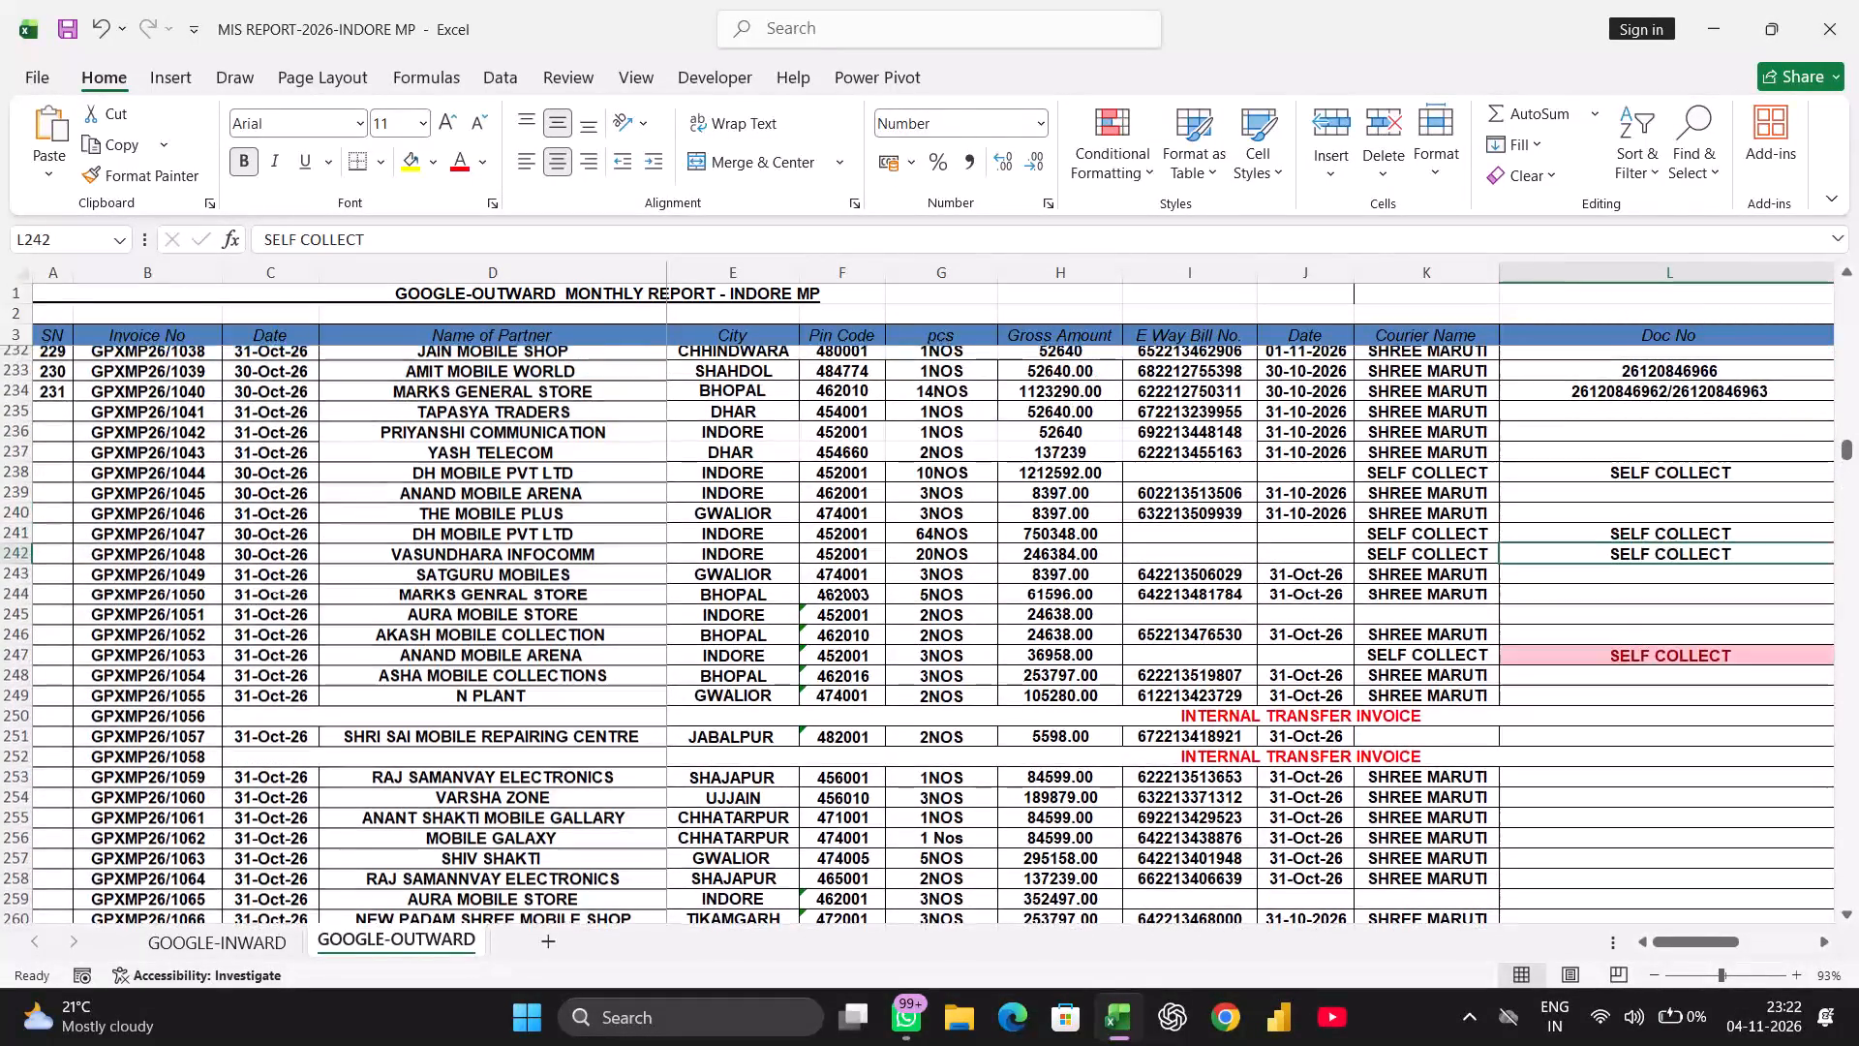
scroll(926, 696, "up", 3)
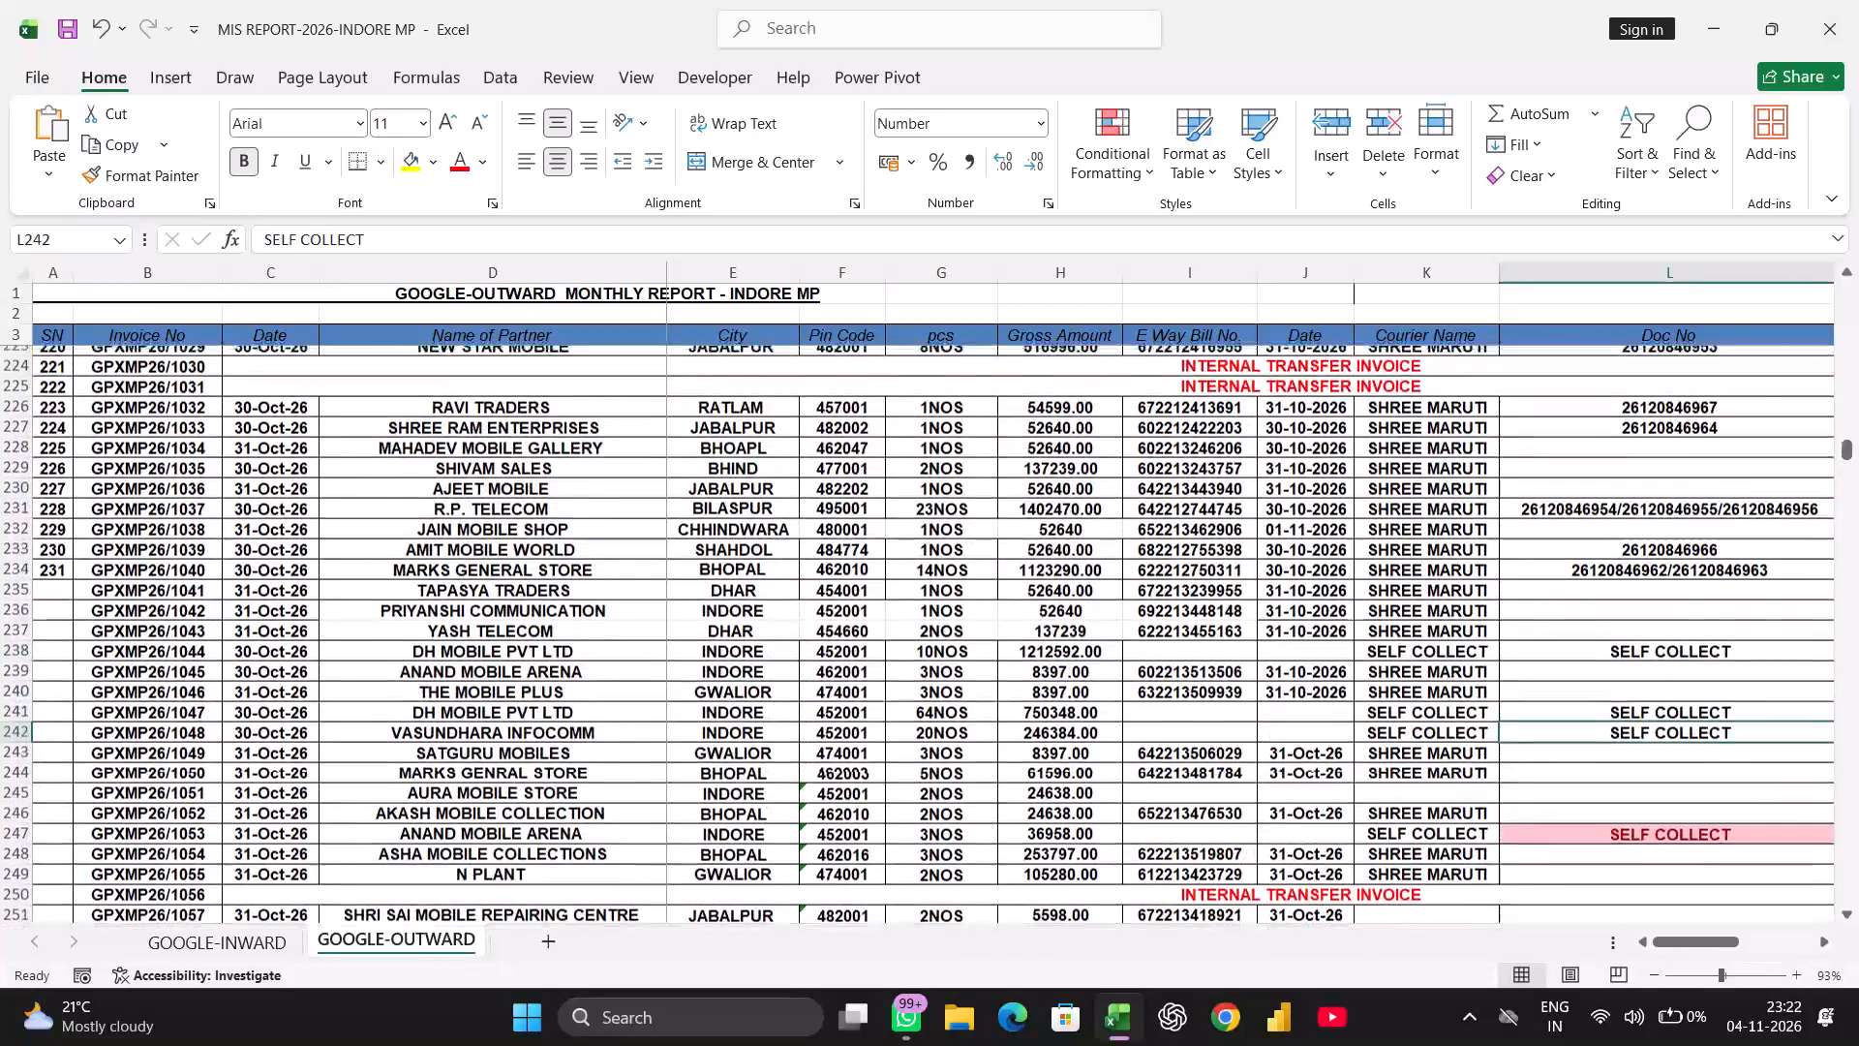
scroll(926, 696, "up", 1)
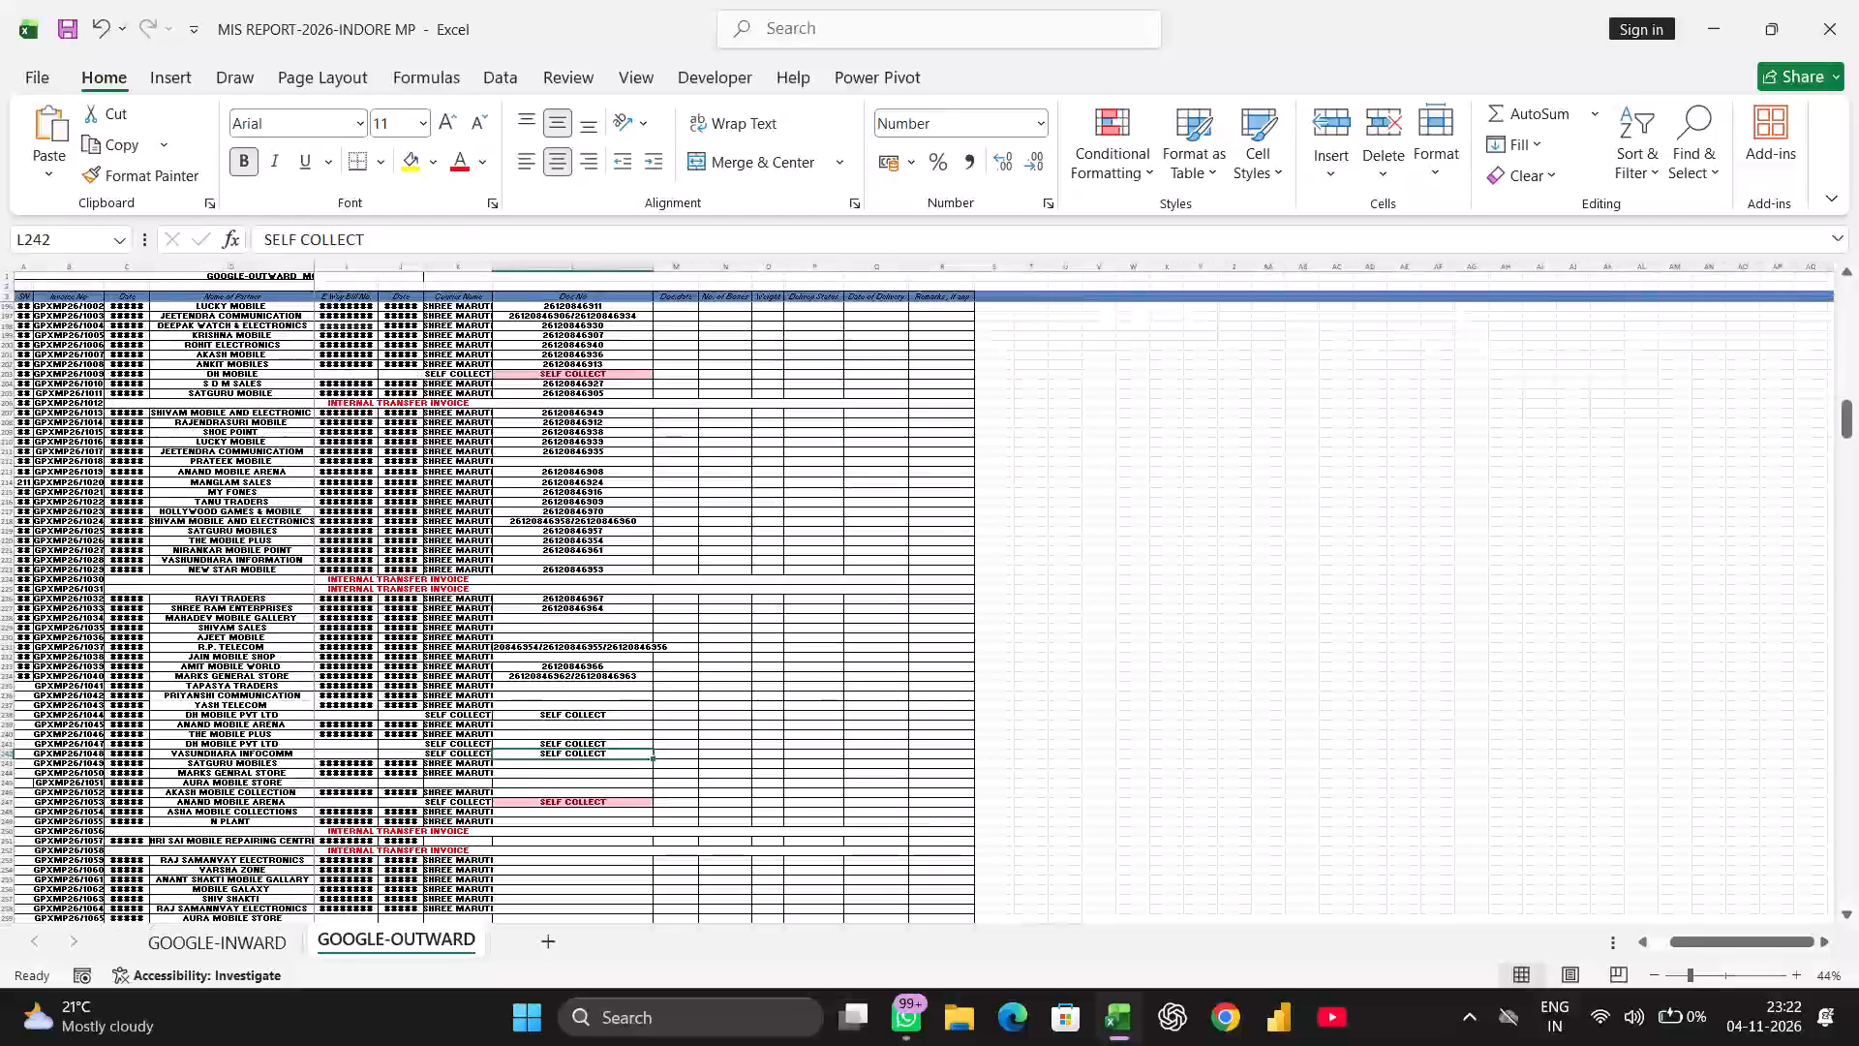
Save the workbook with the corrected Doc No entries.
left_click(60, 29)
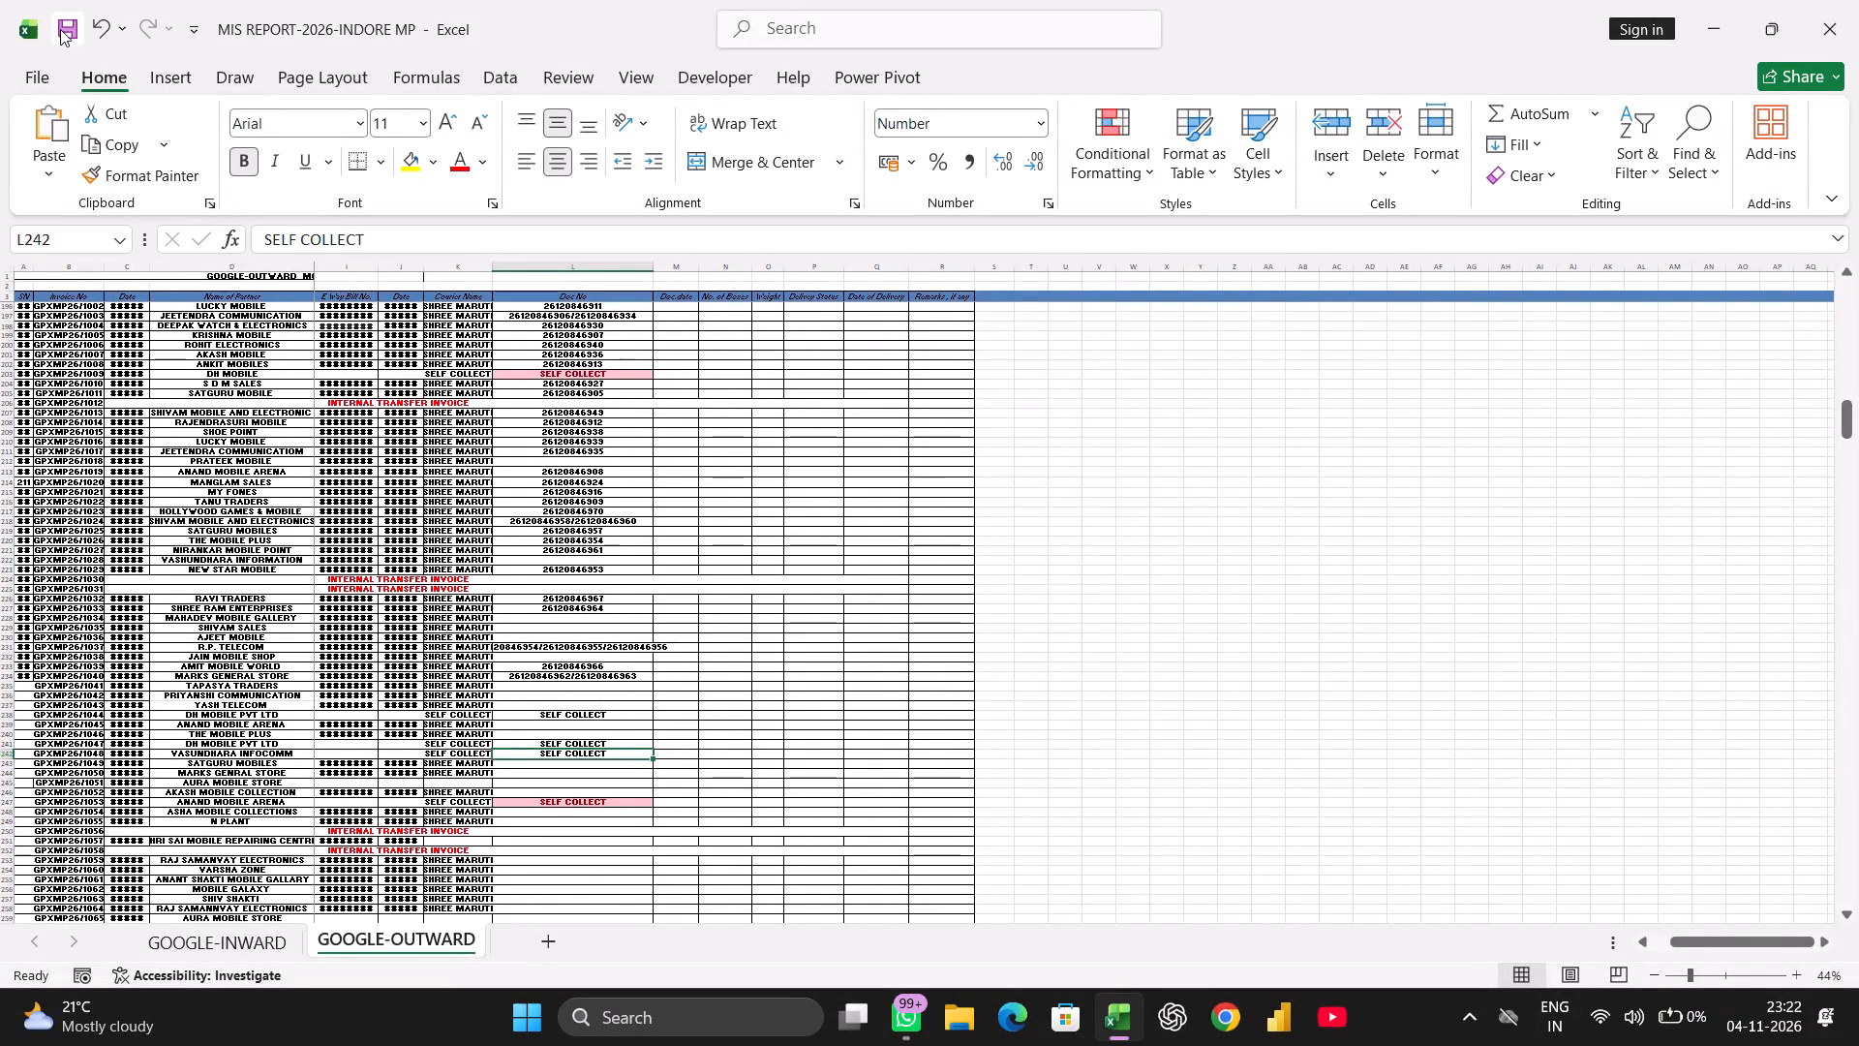
left_click(64, 29)
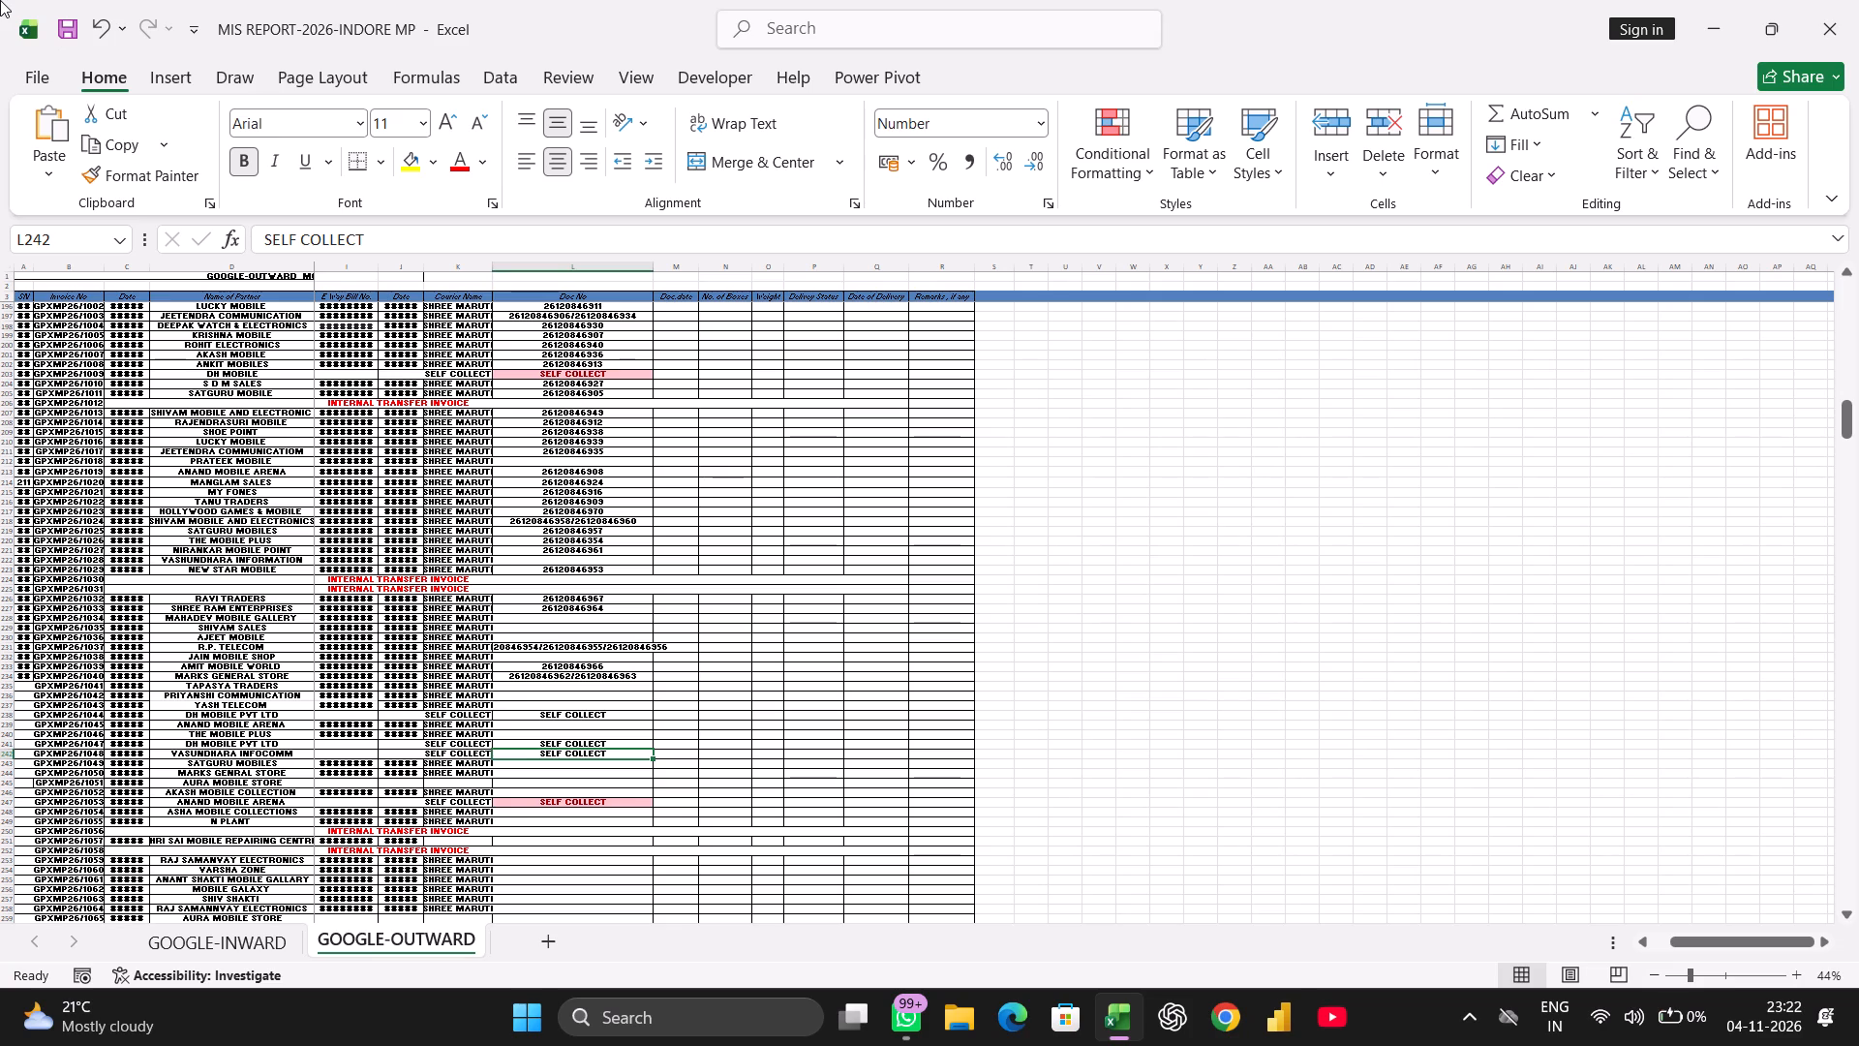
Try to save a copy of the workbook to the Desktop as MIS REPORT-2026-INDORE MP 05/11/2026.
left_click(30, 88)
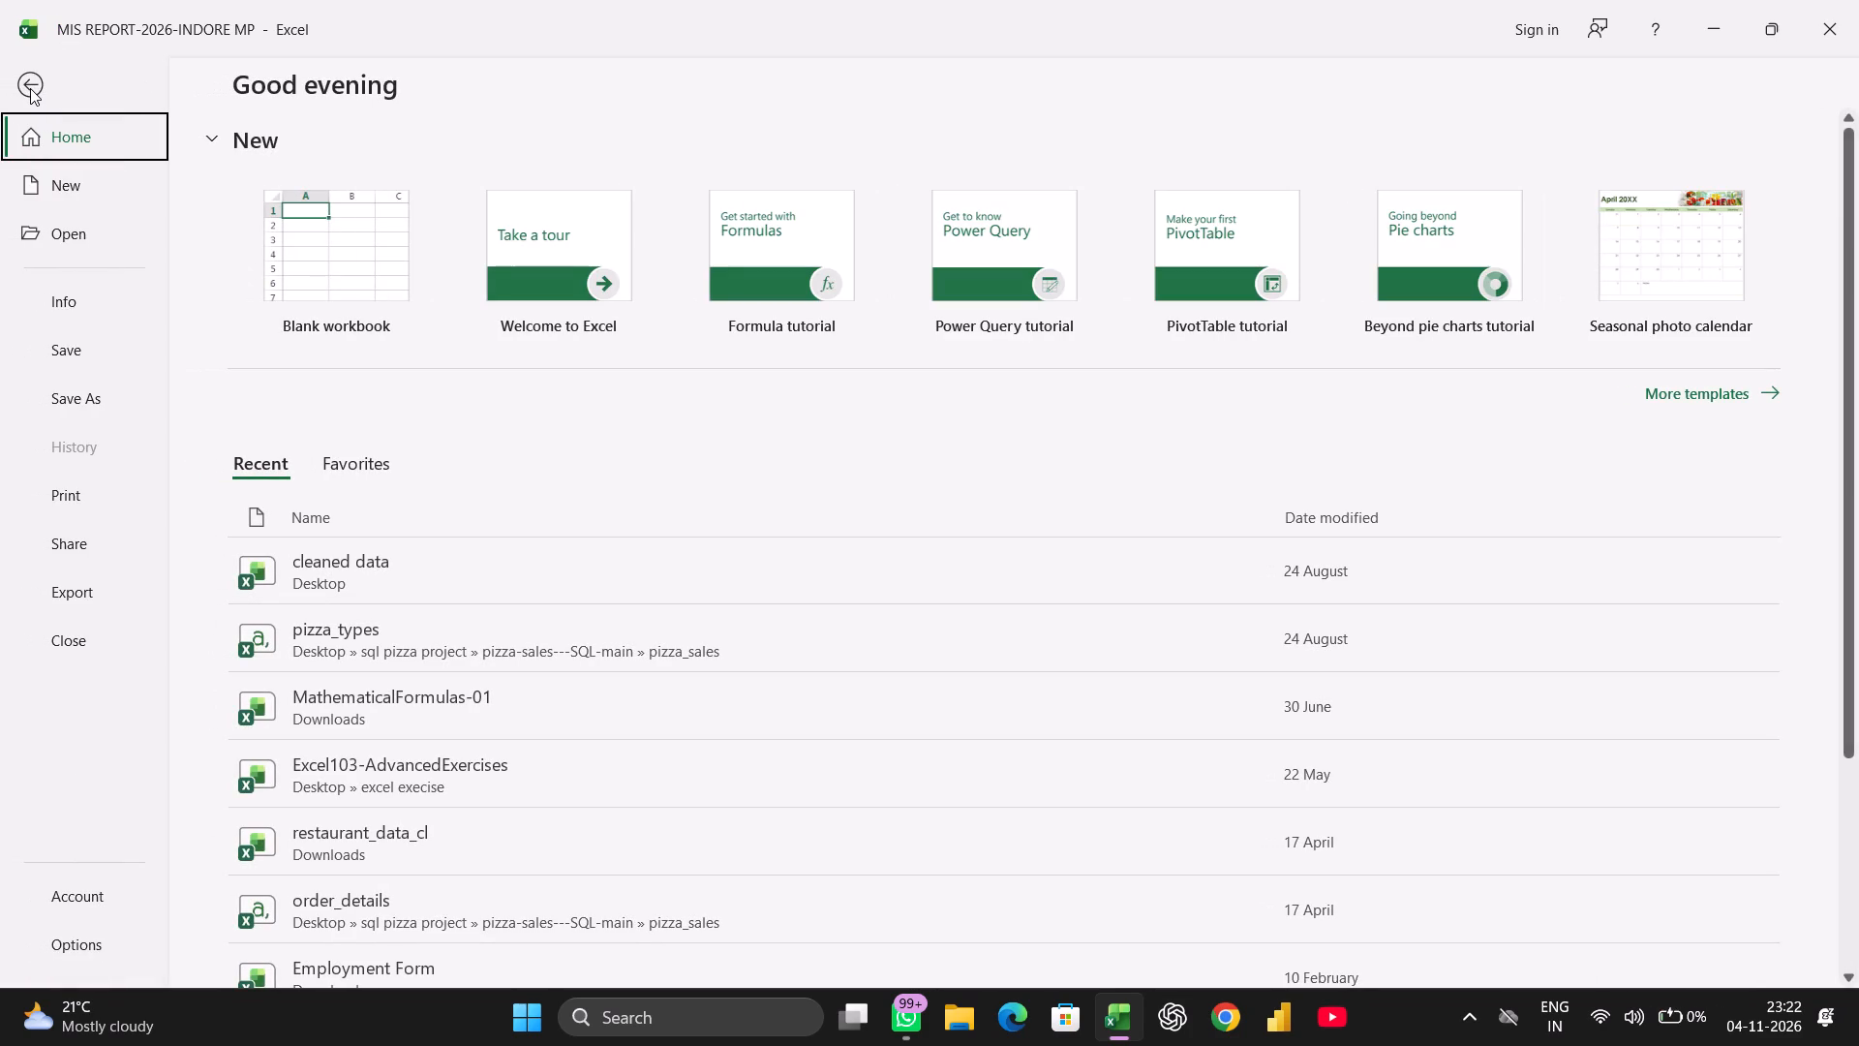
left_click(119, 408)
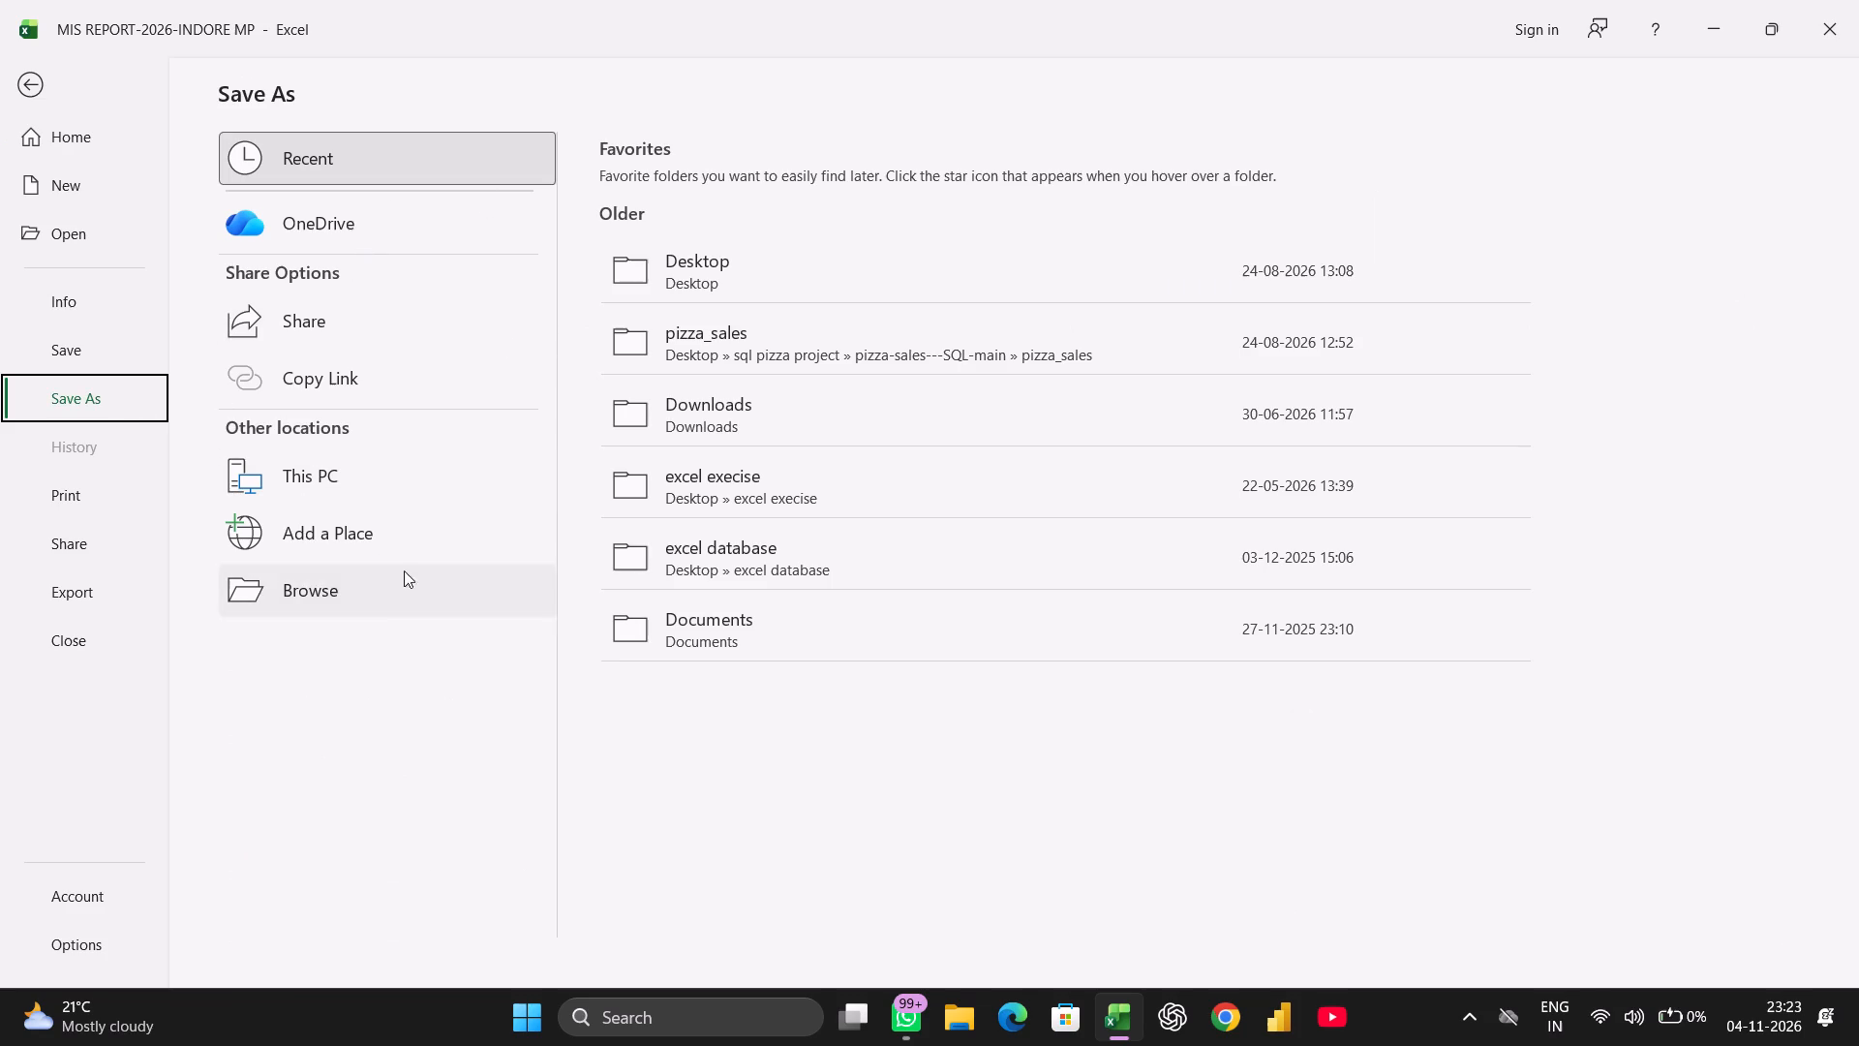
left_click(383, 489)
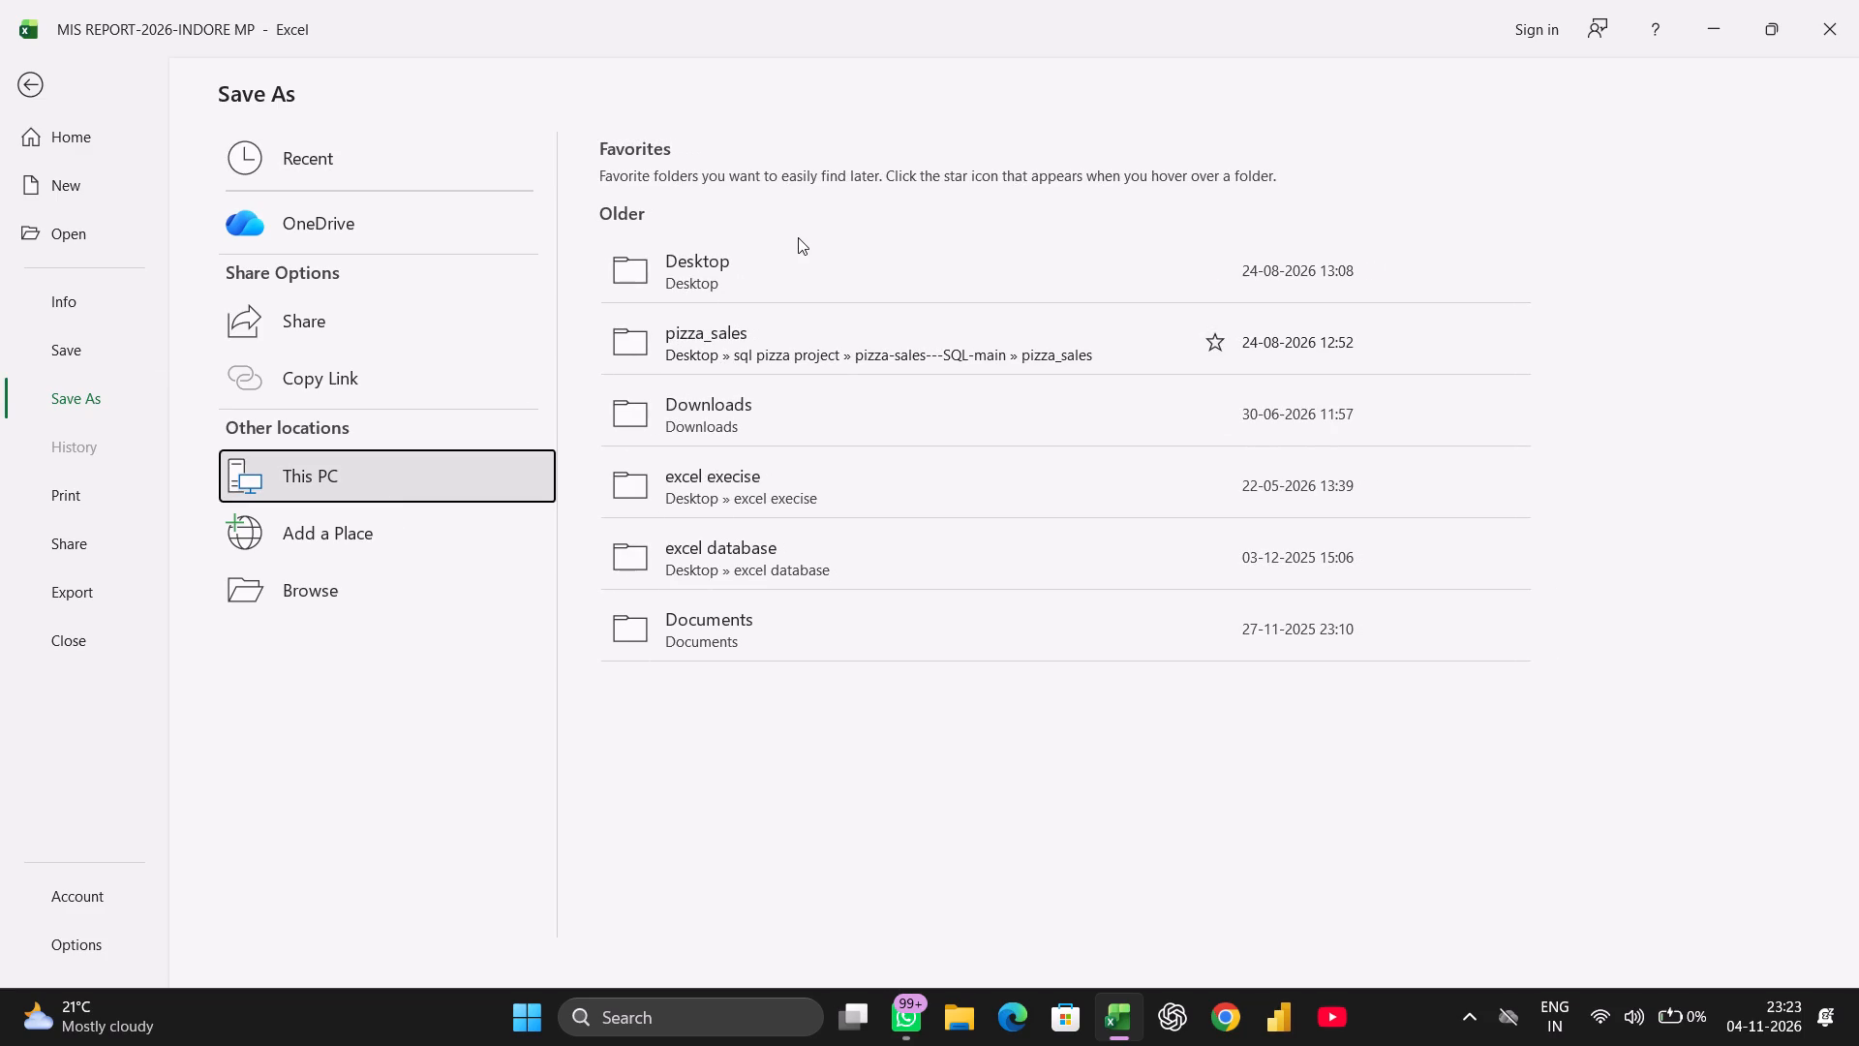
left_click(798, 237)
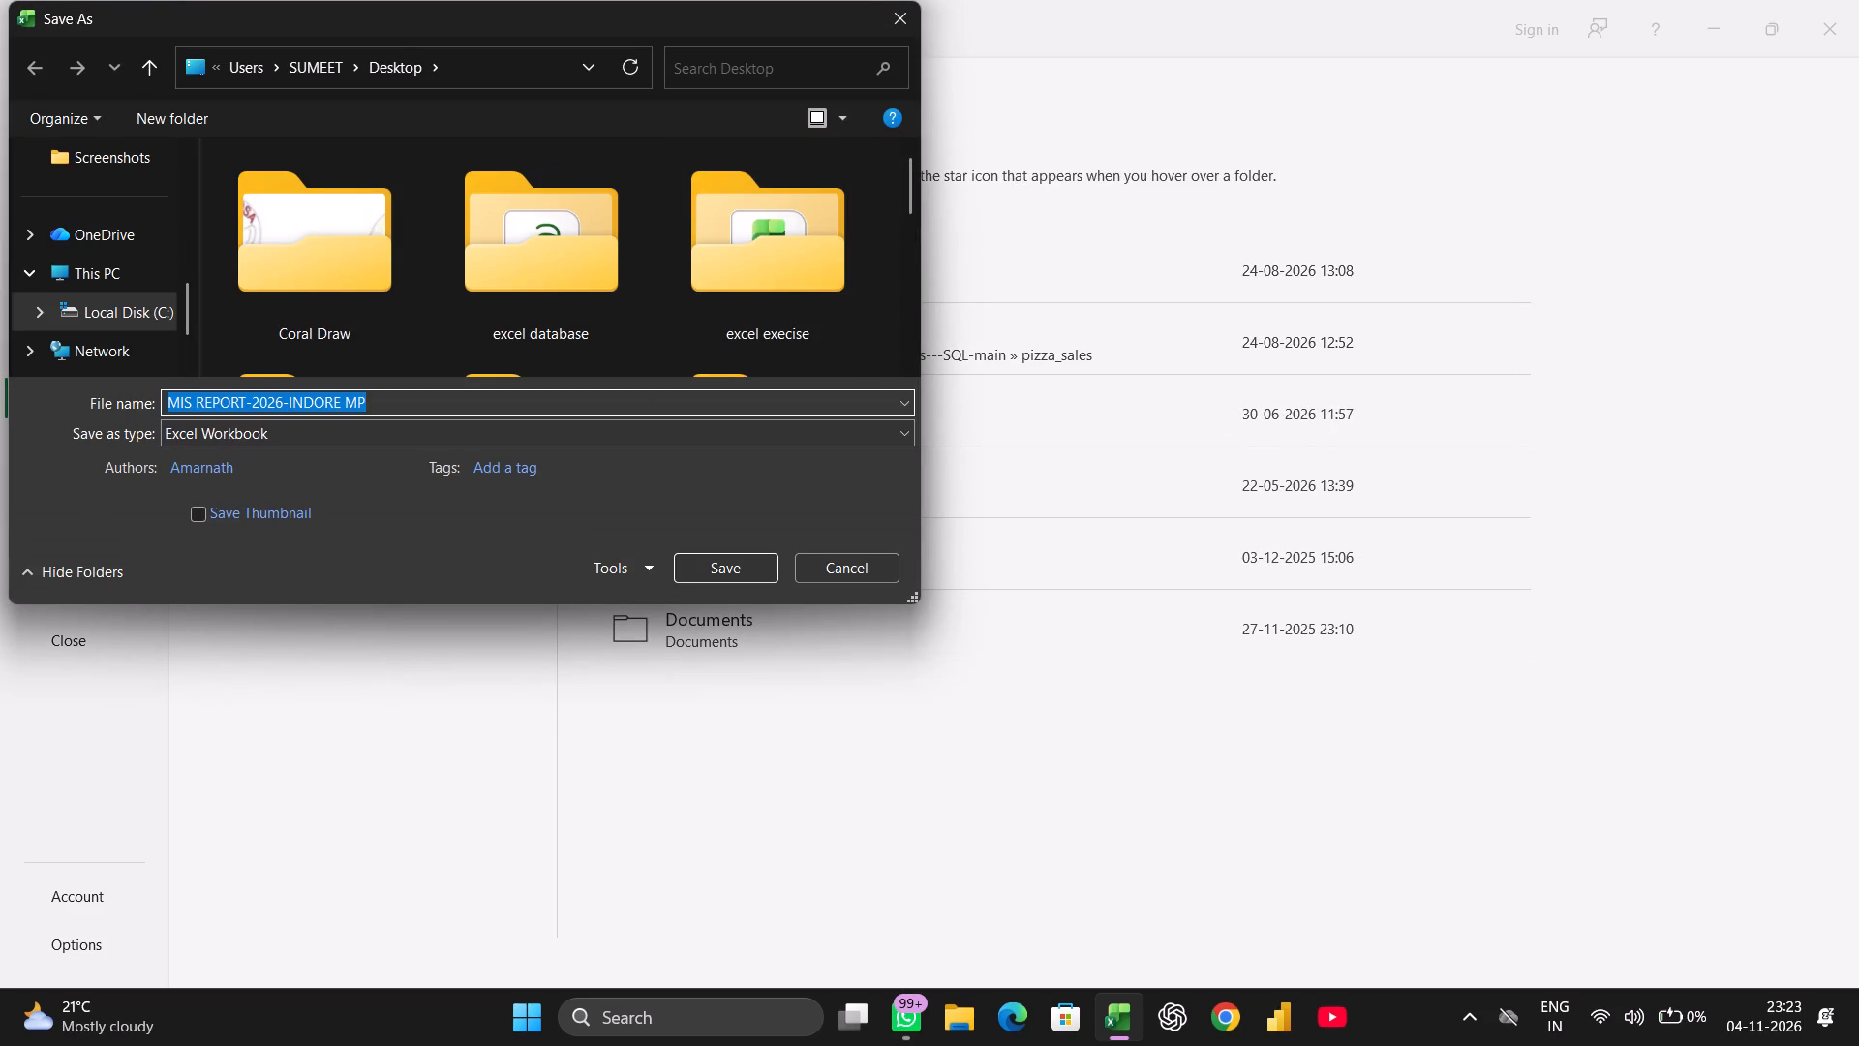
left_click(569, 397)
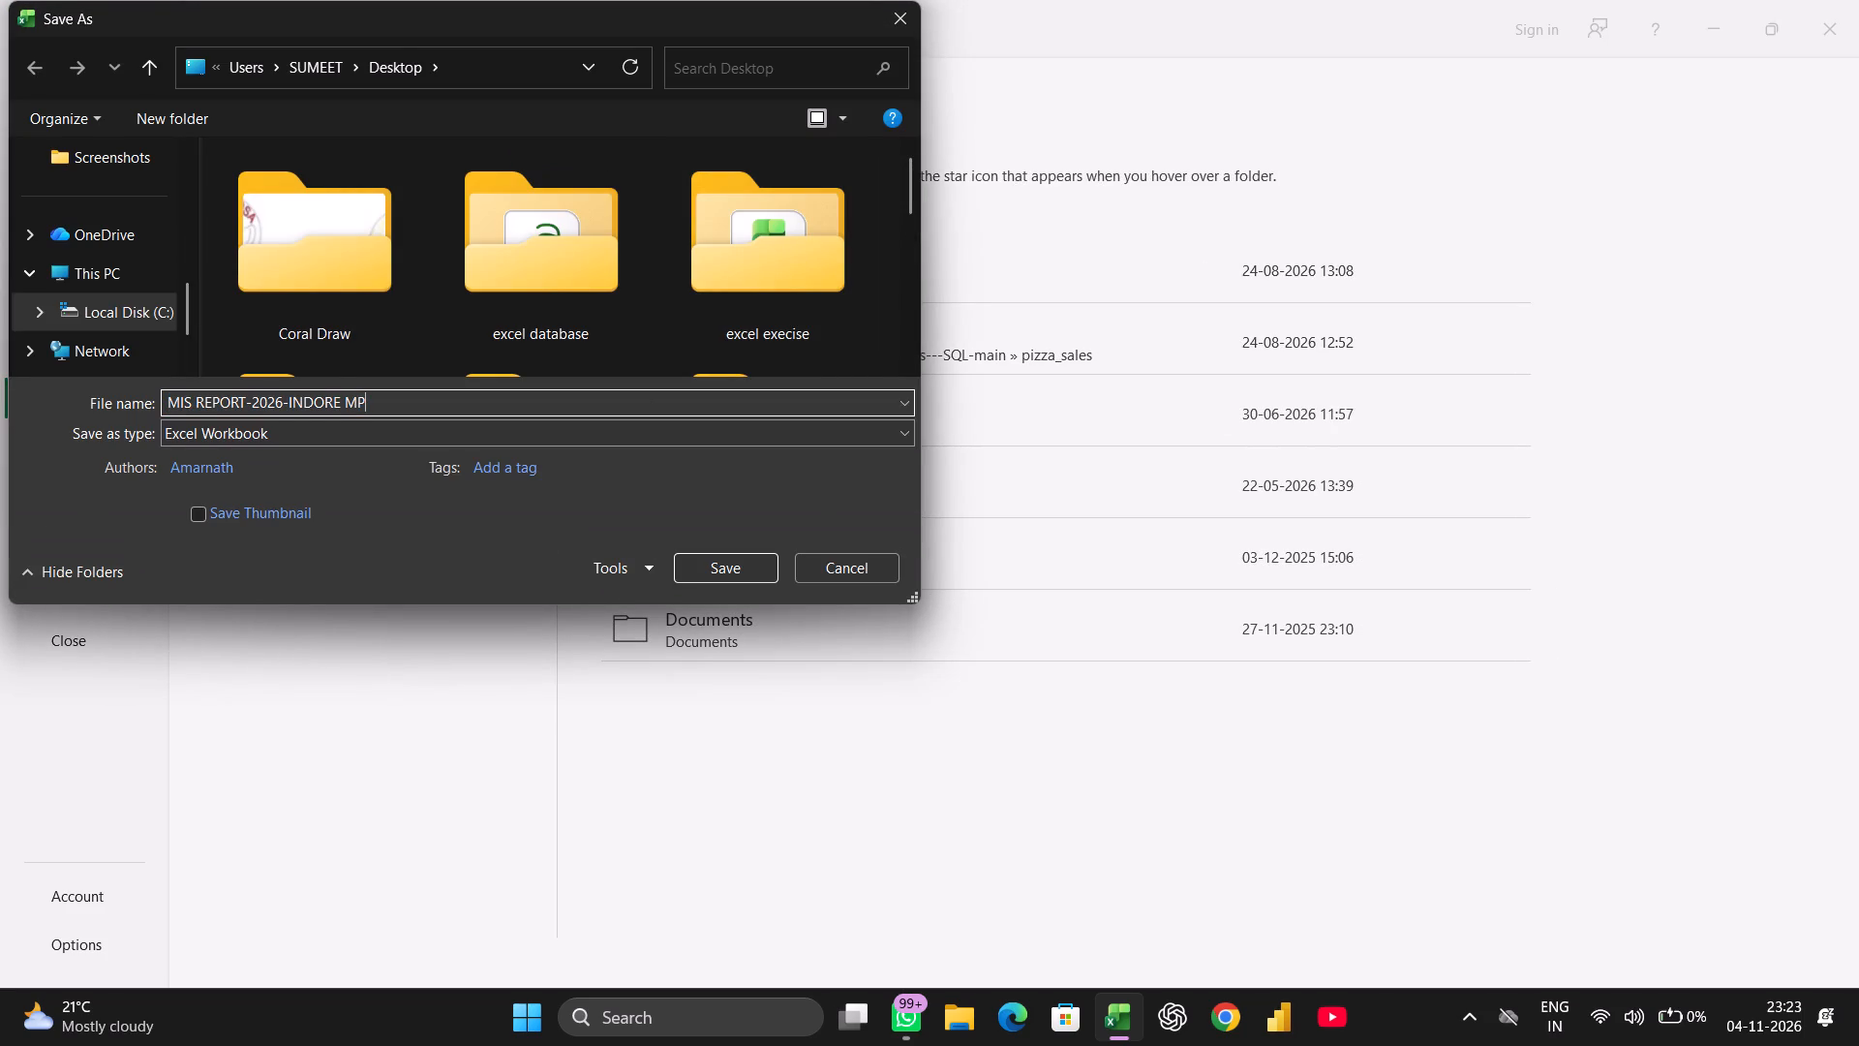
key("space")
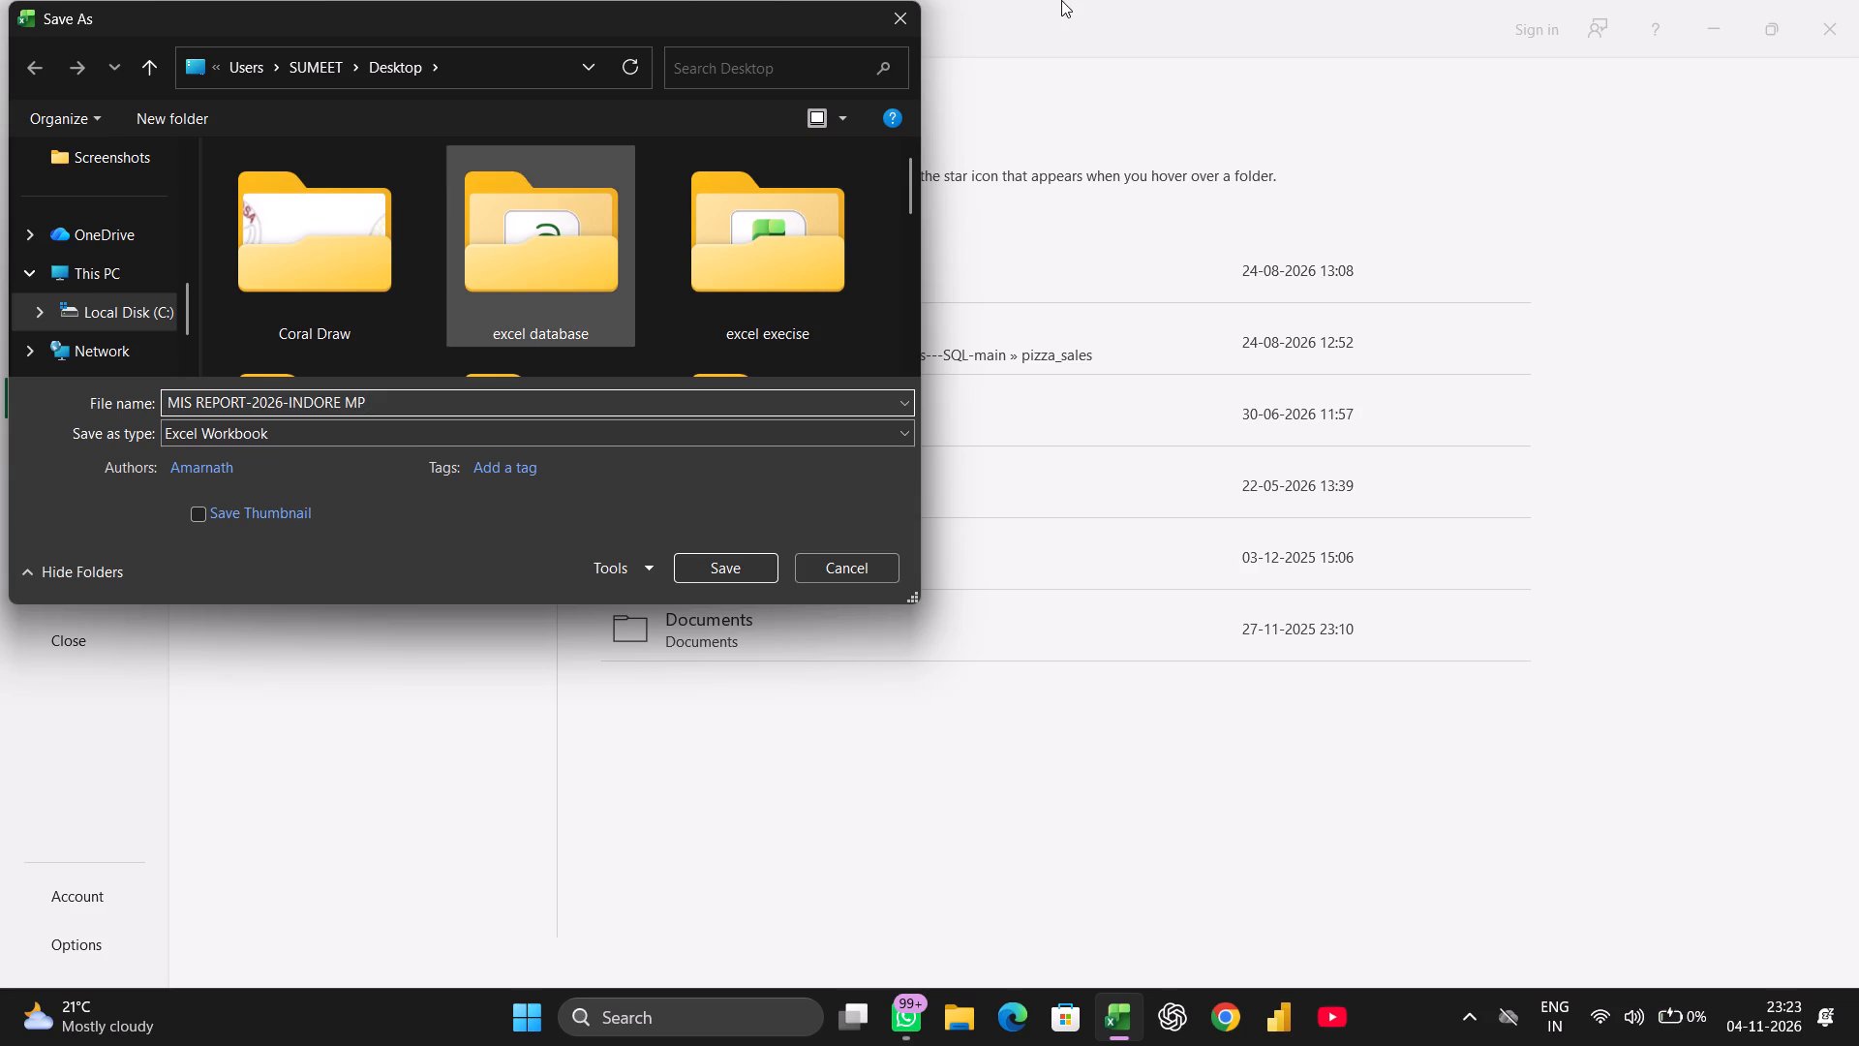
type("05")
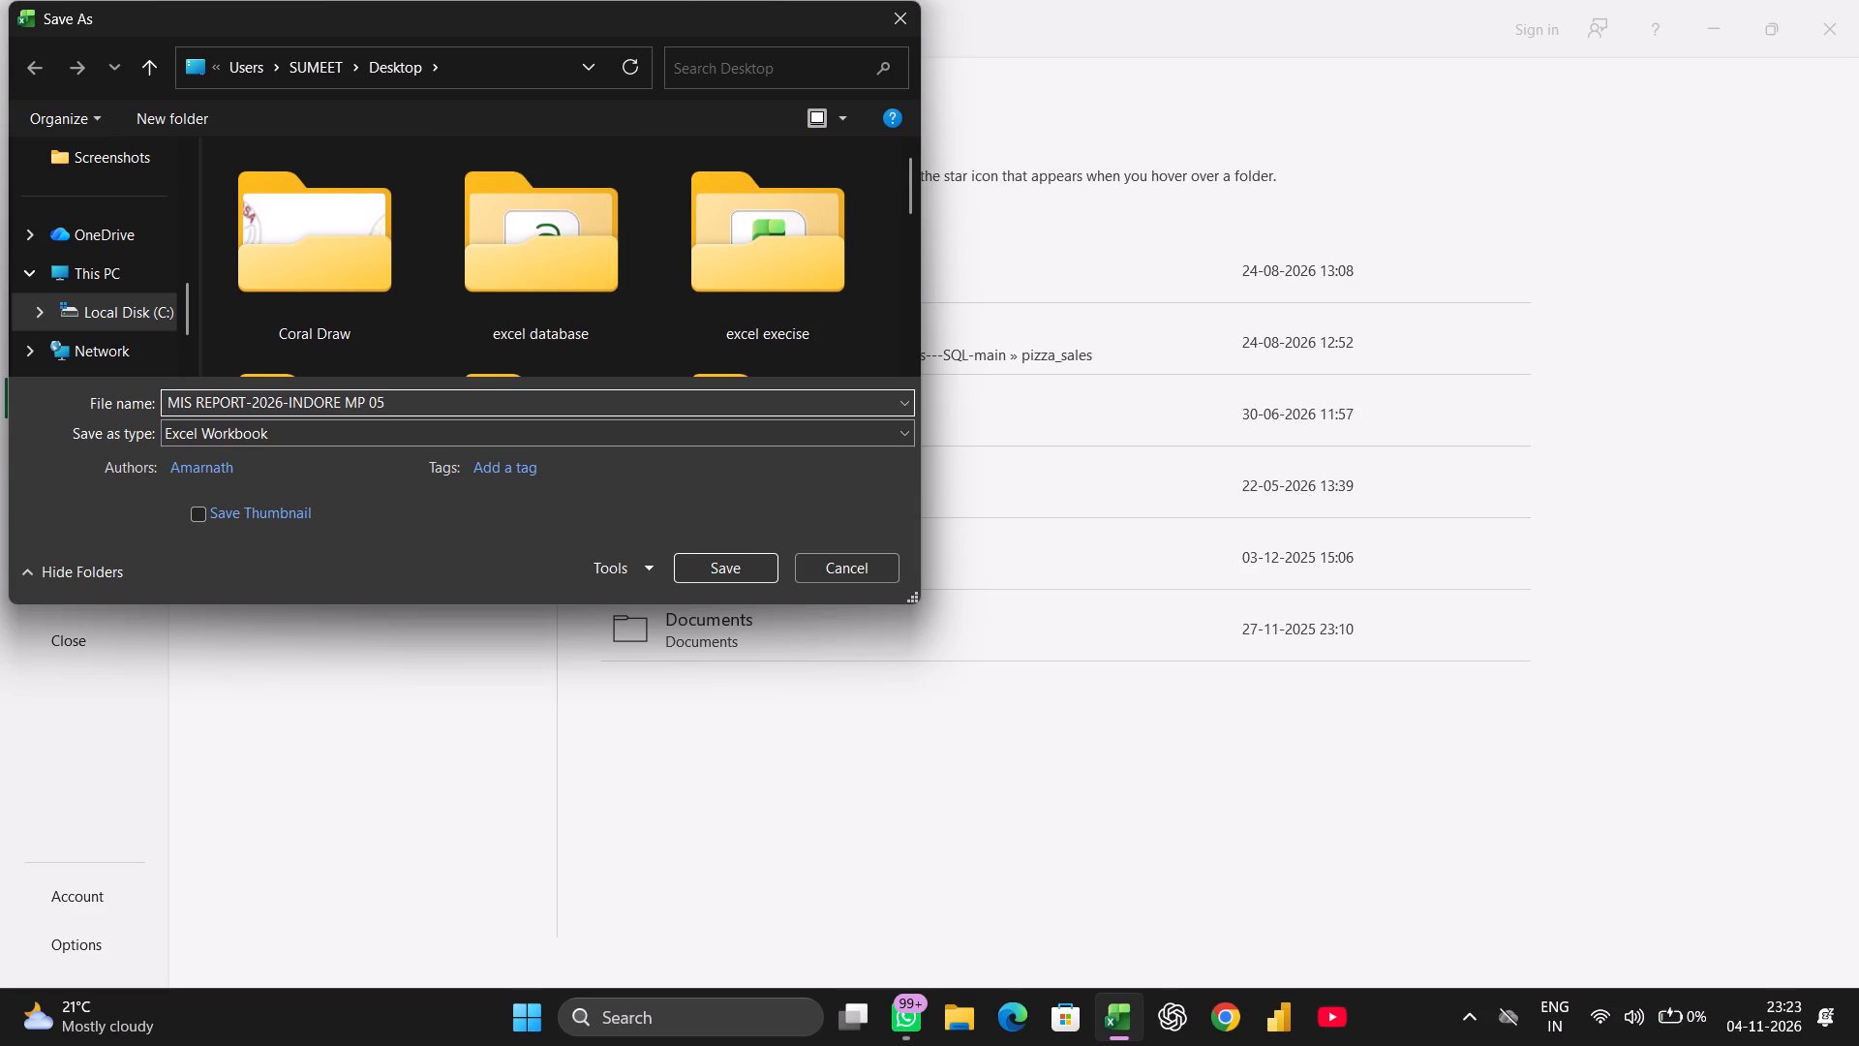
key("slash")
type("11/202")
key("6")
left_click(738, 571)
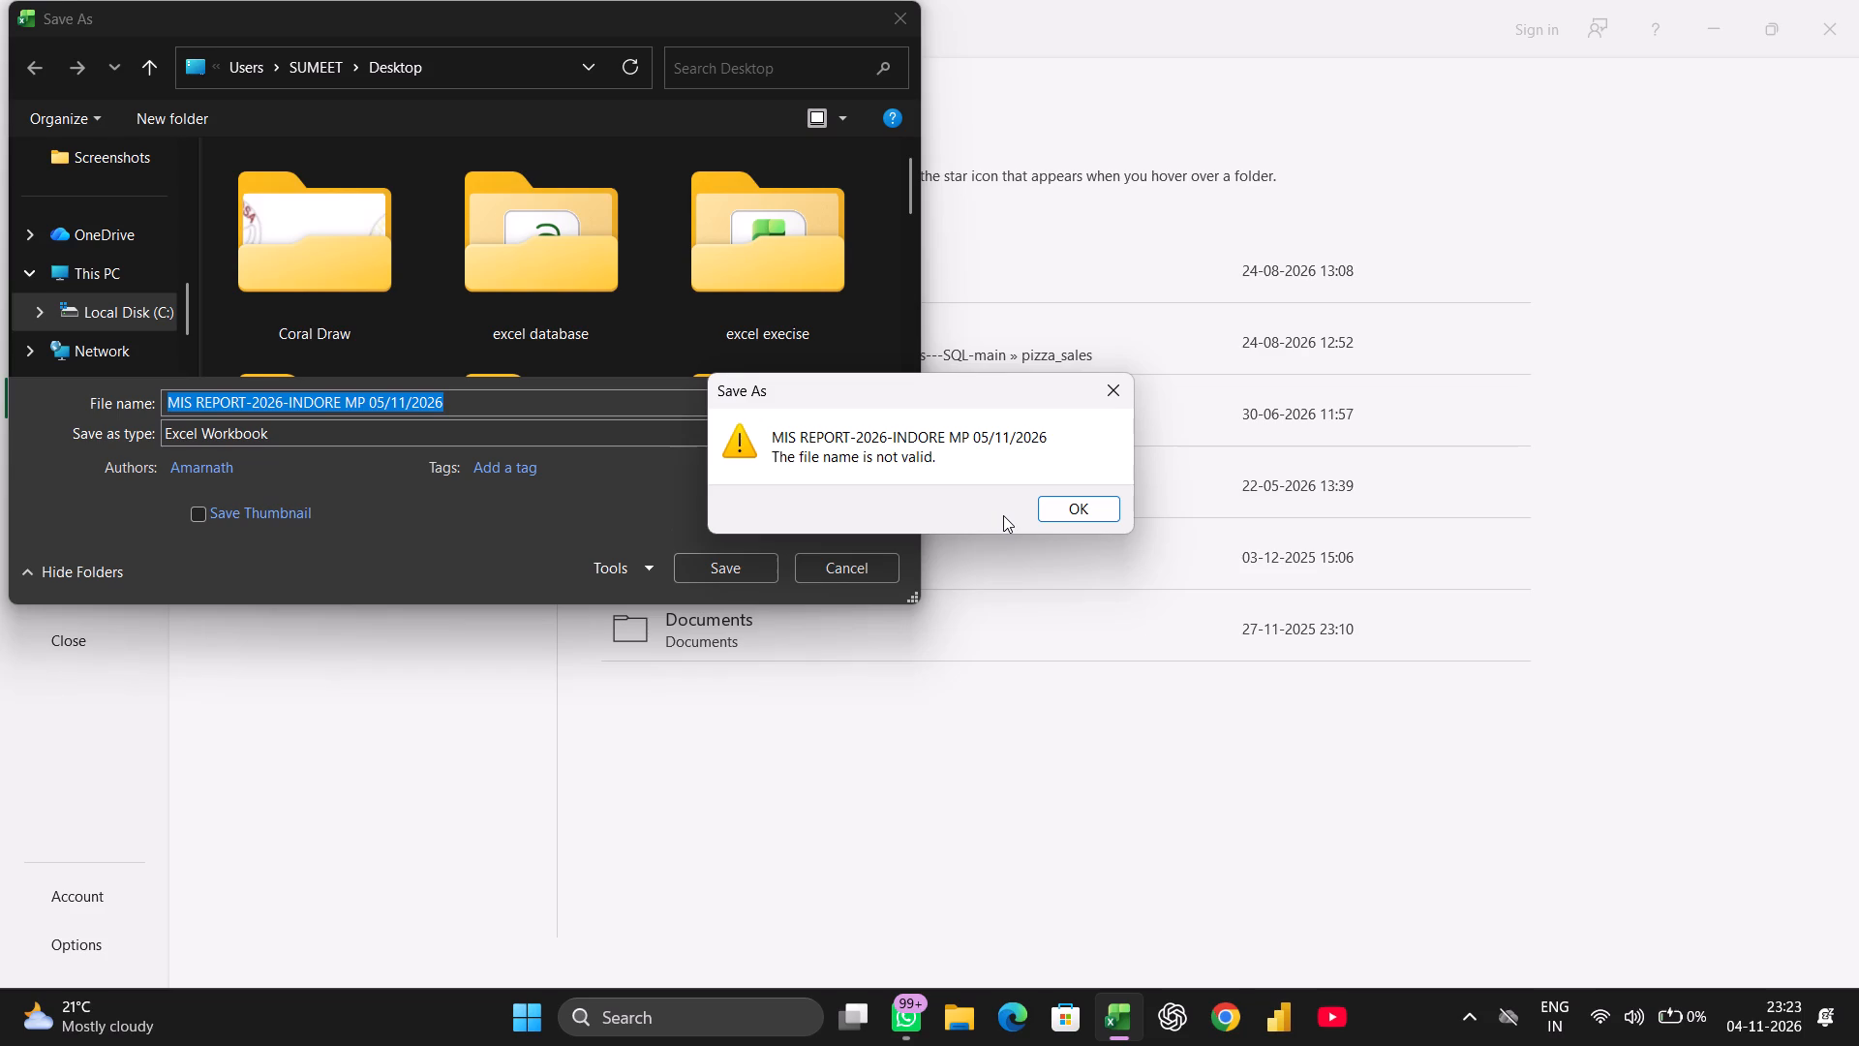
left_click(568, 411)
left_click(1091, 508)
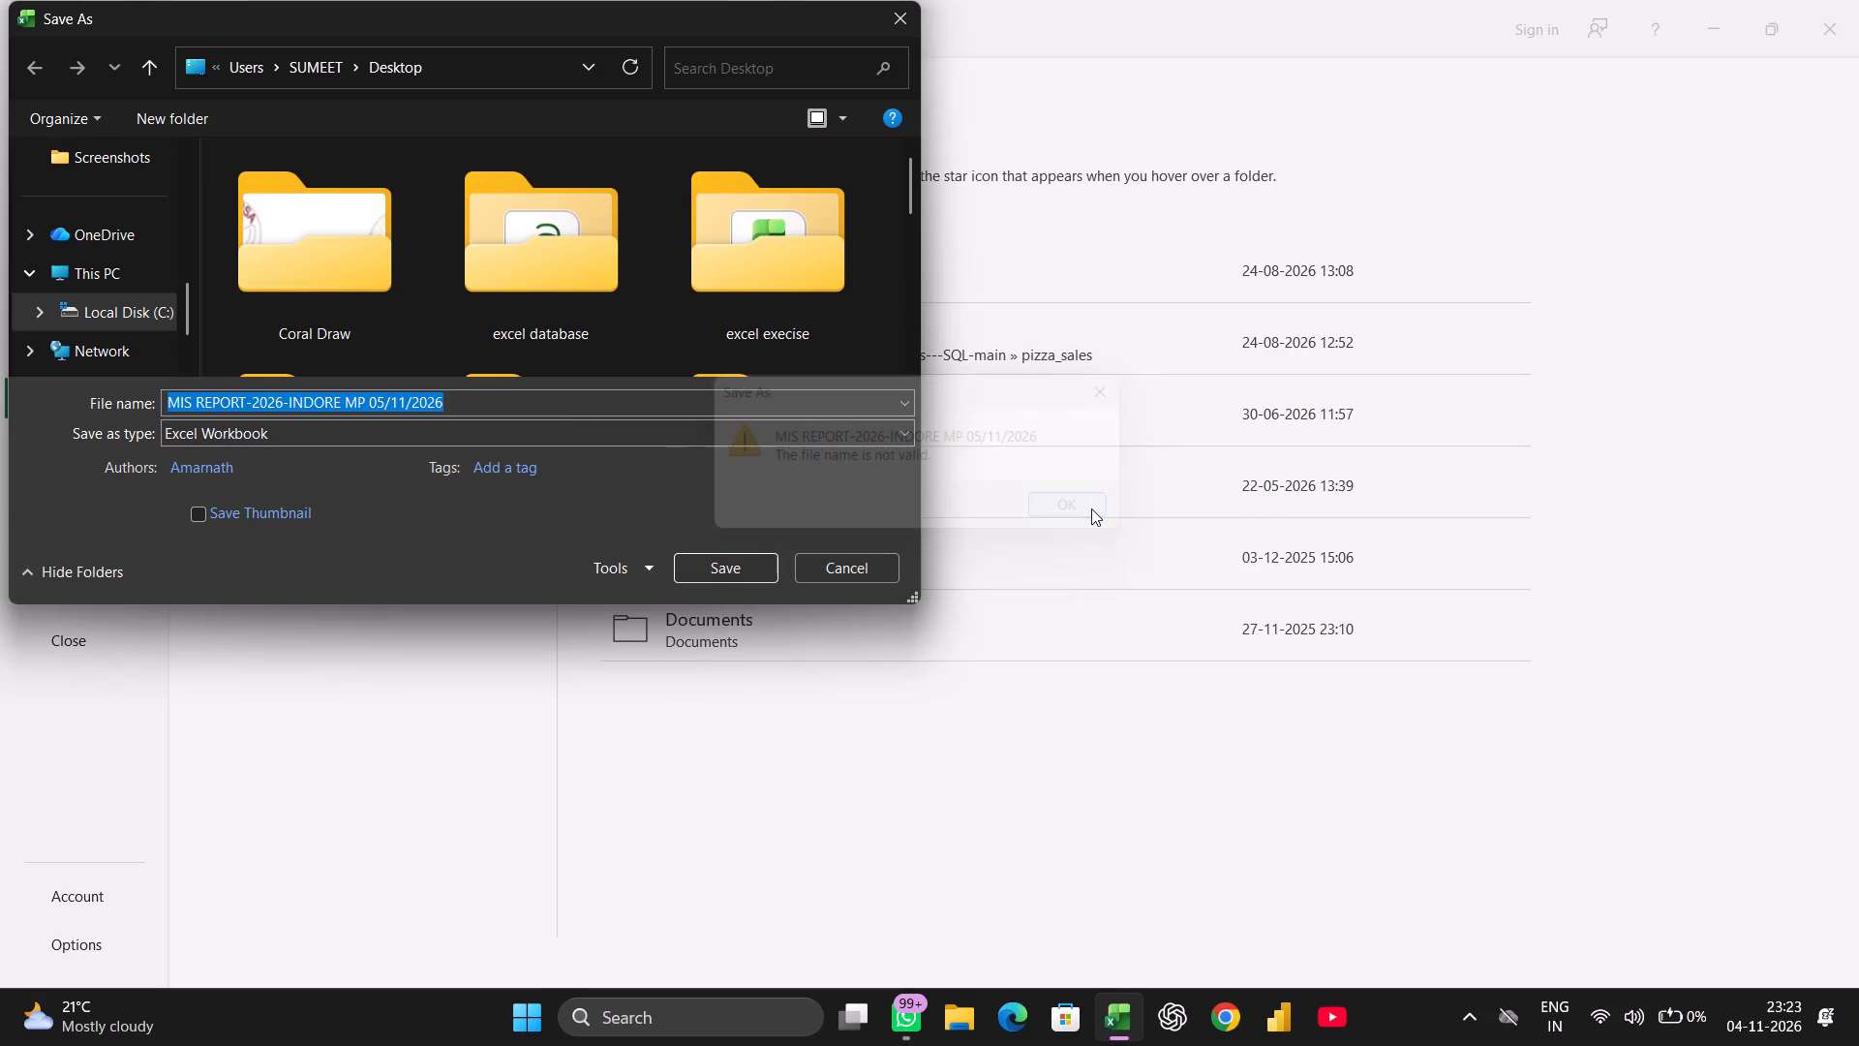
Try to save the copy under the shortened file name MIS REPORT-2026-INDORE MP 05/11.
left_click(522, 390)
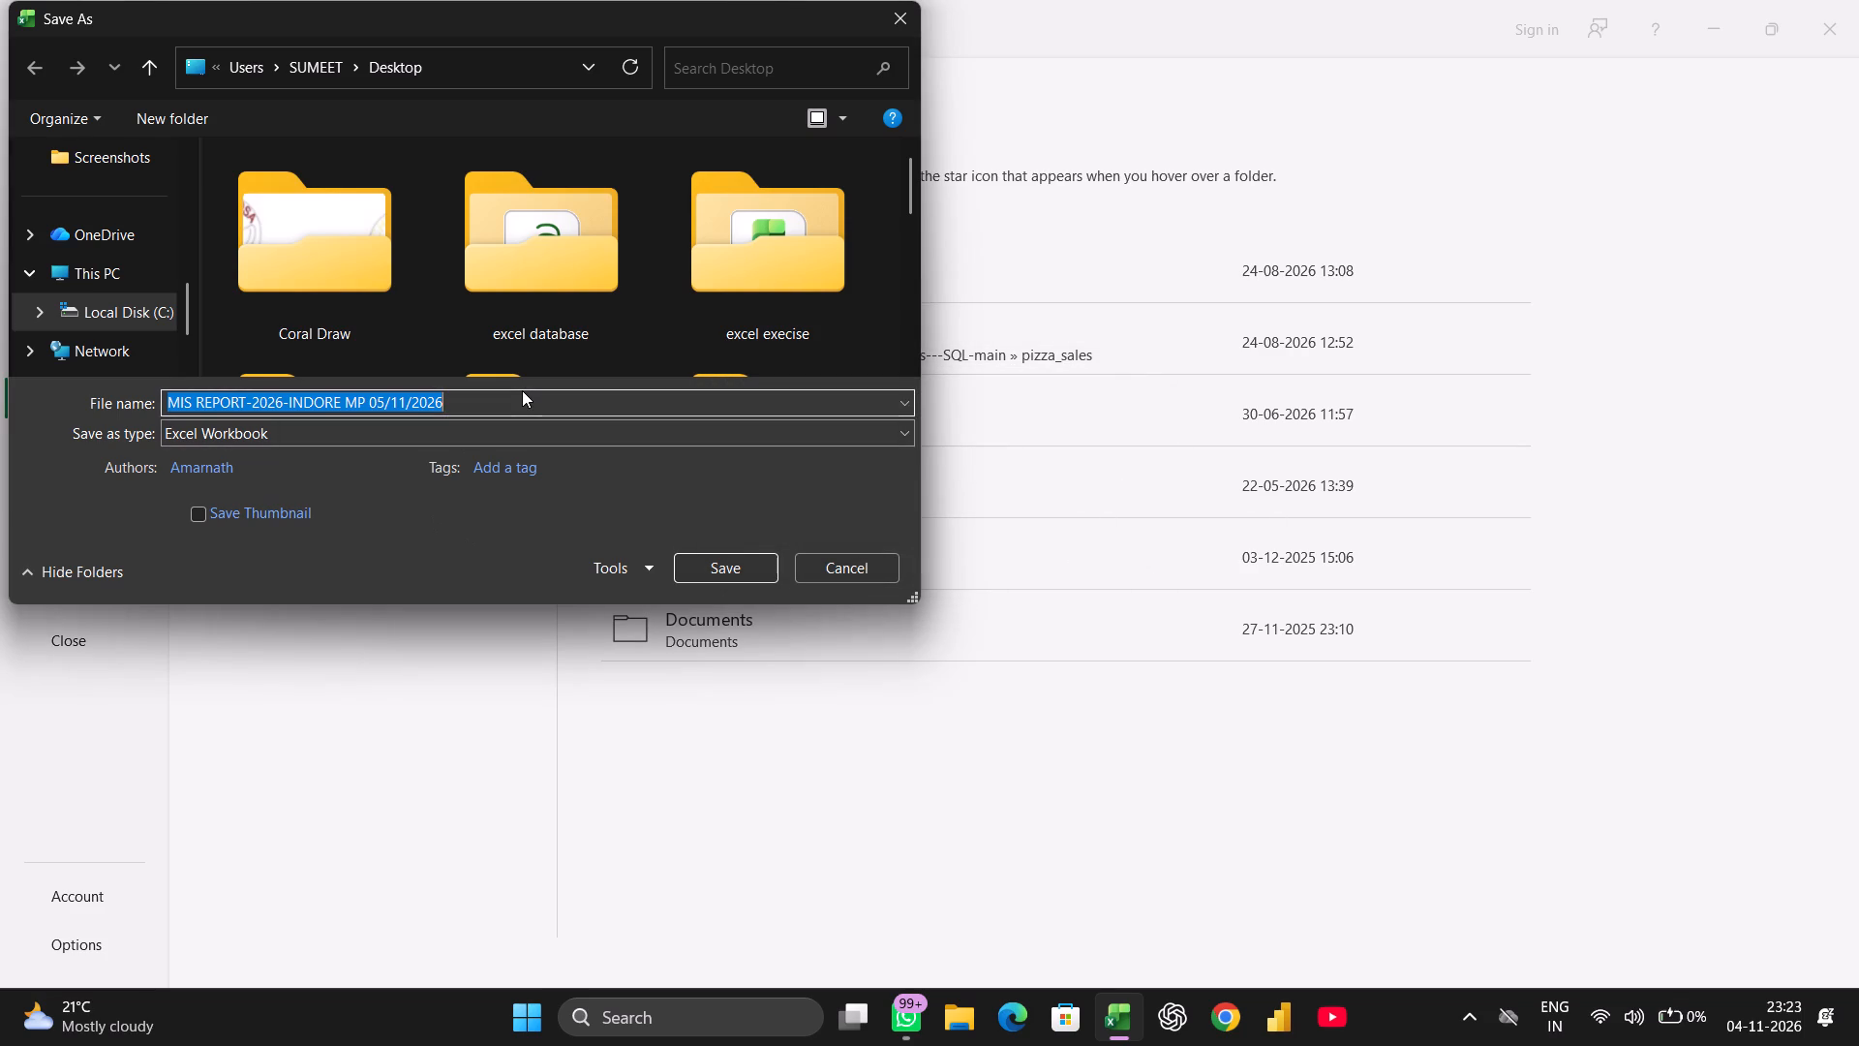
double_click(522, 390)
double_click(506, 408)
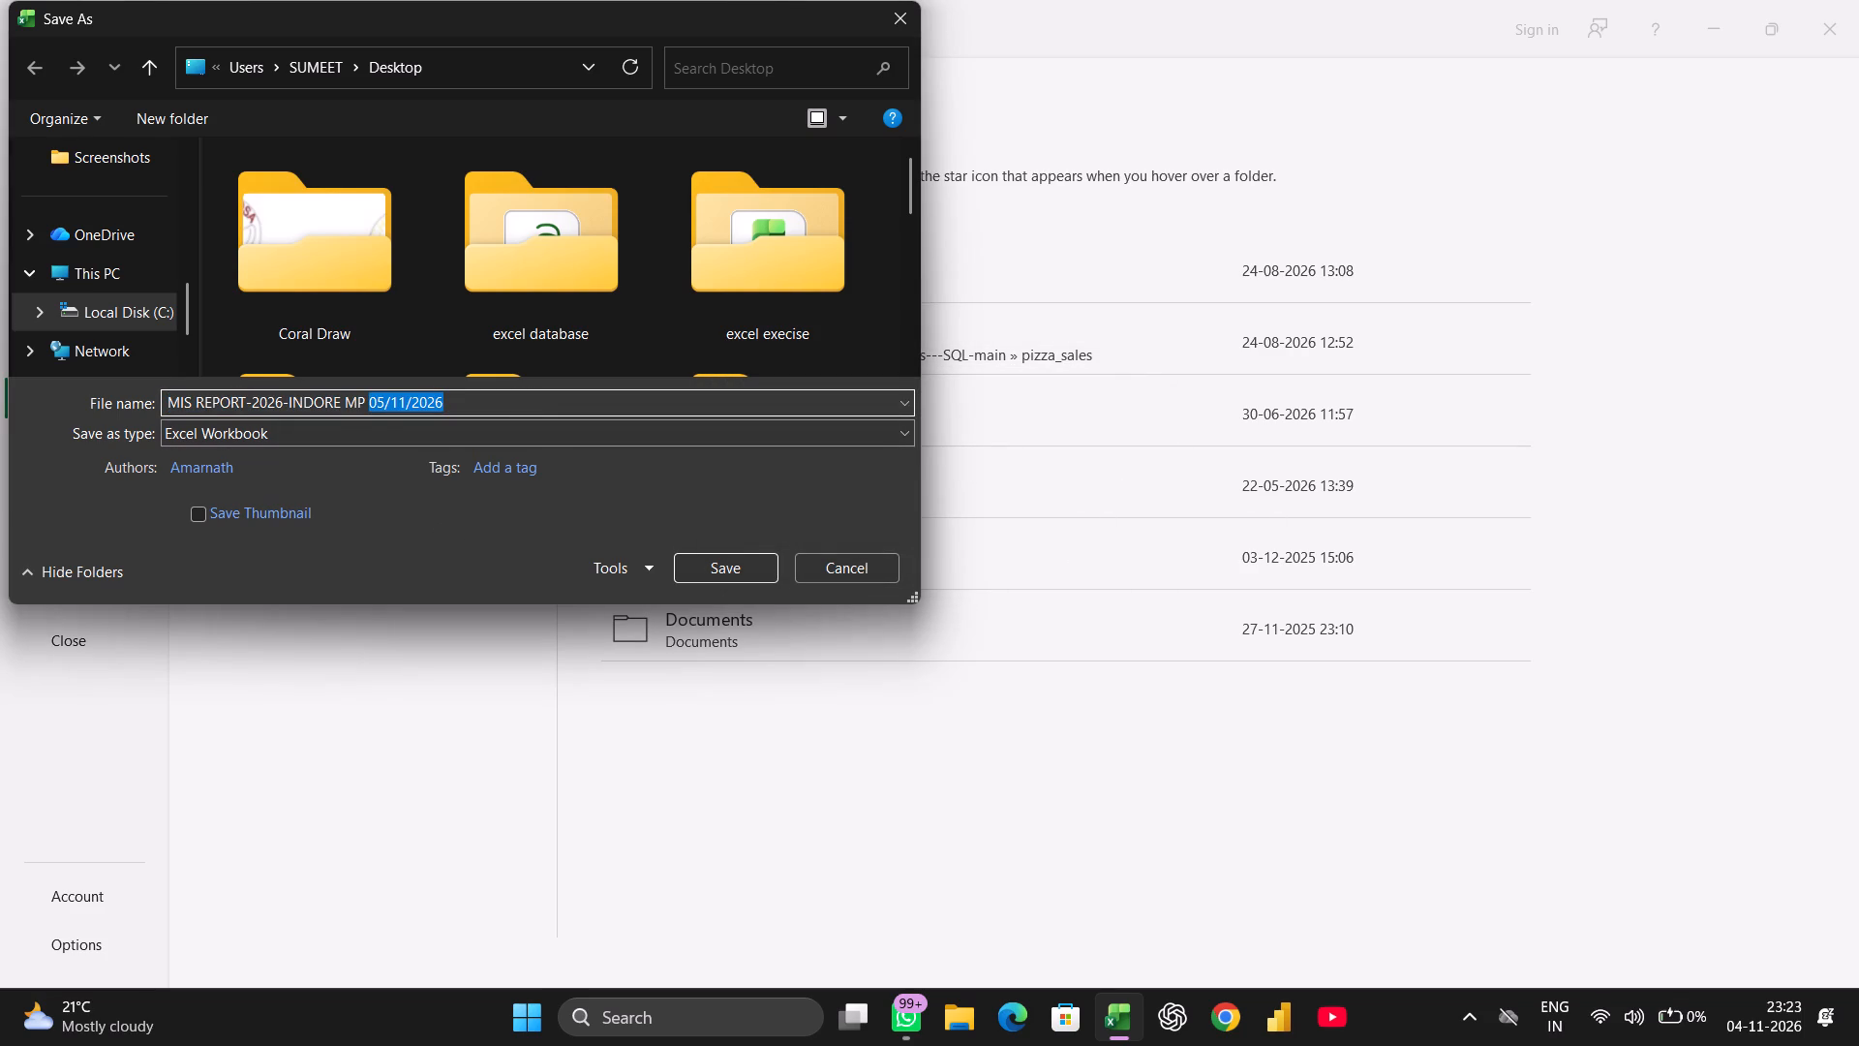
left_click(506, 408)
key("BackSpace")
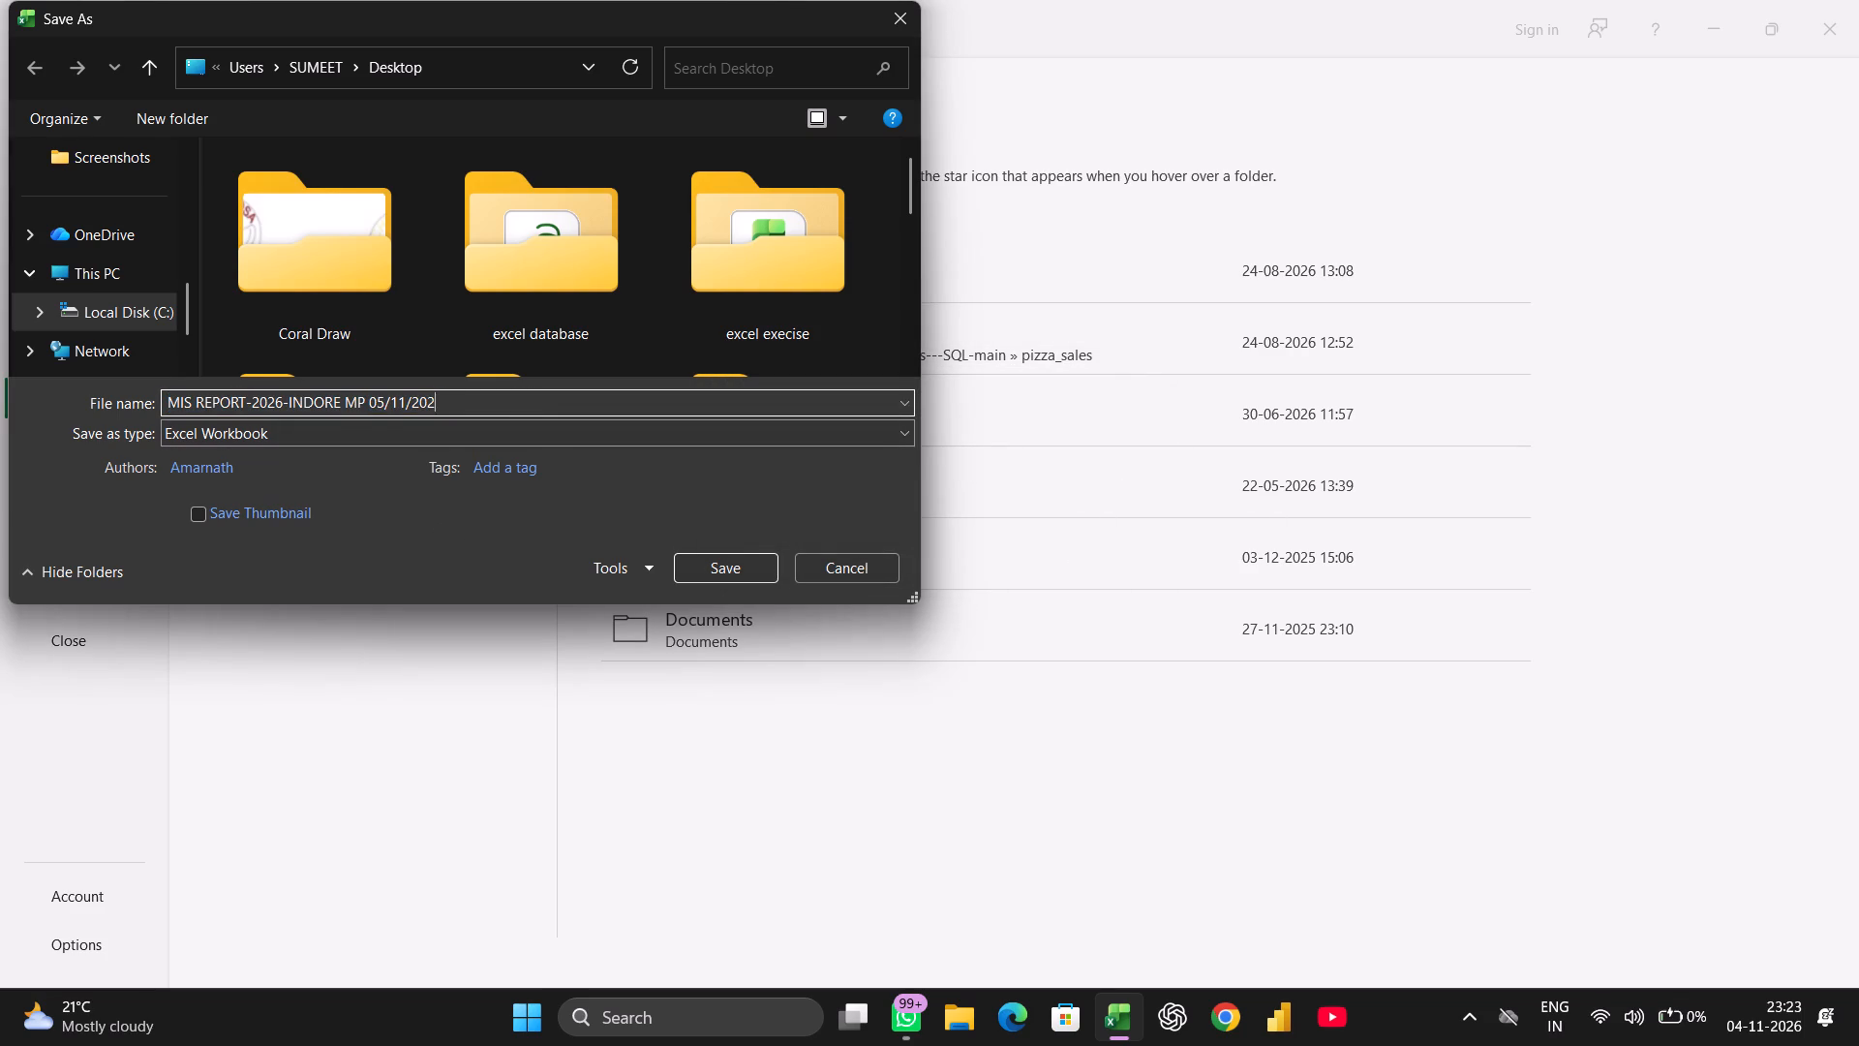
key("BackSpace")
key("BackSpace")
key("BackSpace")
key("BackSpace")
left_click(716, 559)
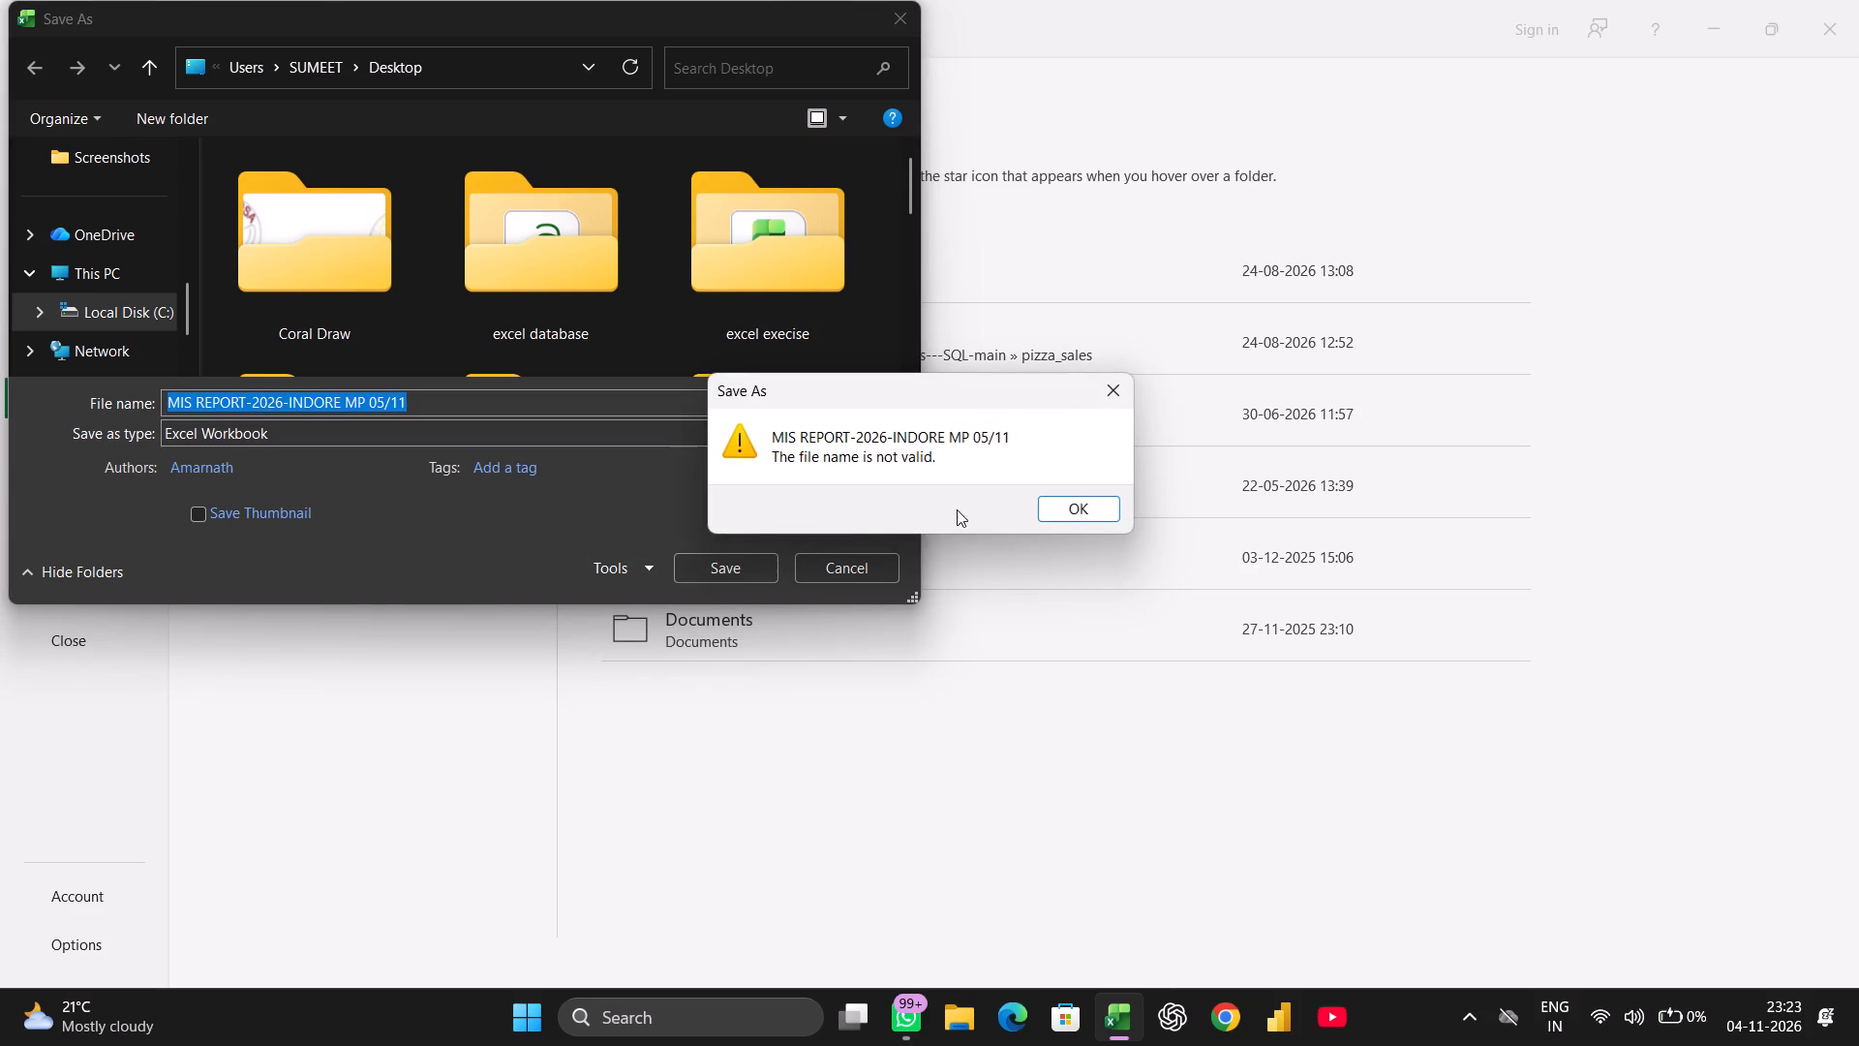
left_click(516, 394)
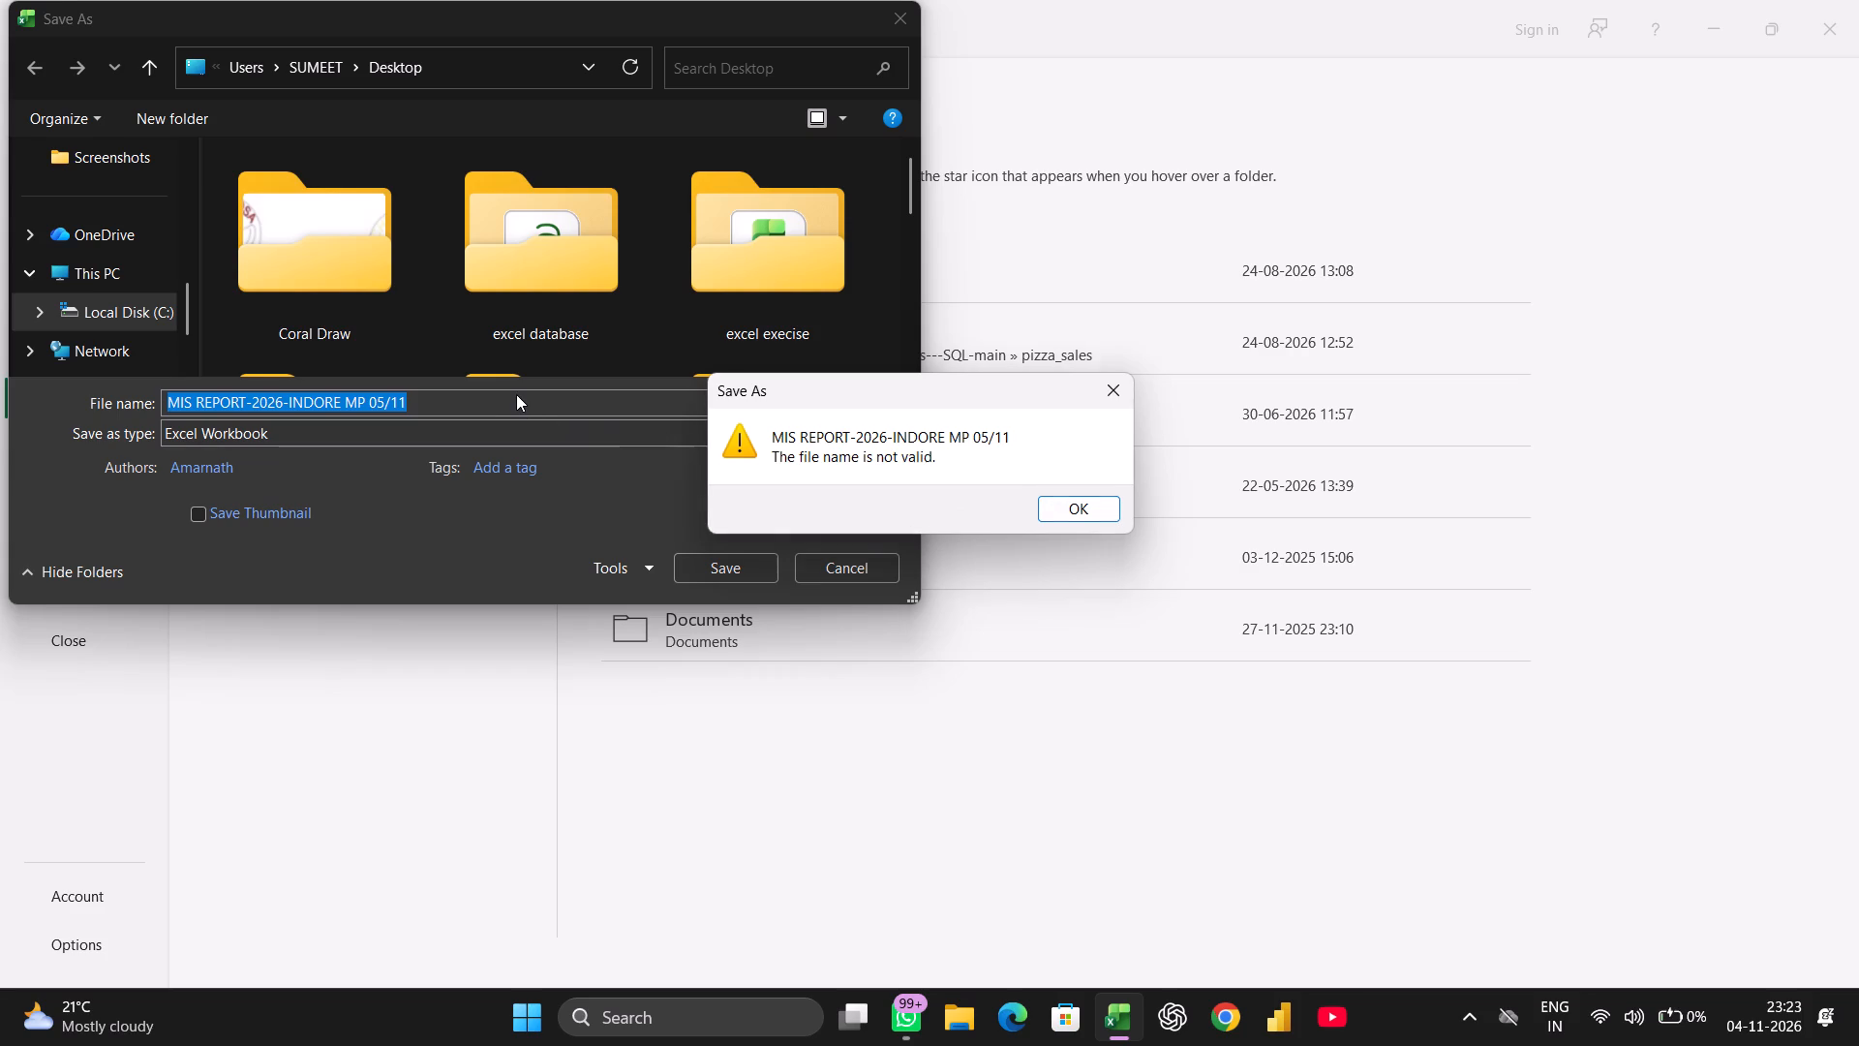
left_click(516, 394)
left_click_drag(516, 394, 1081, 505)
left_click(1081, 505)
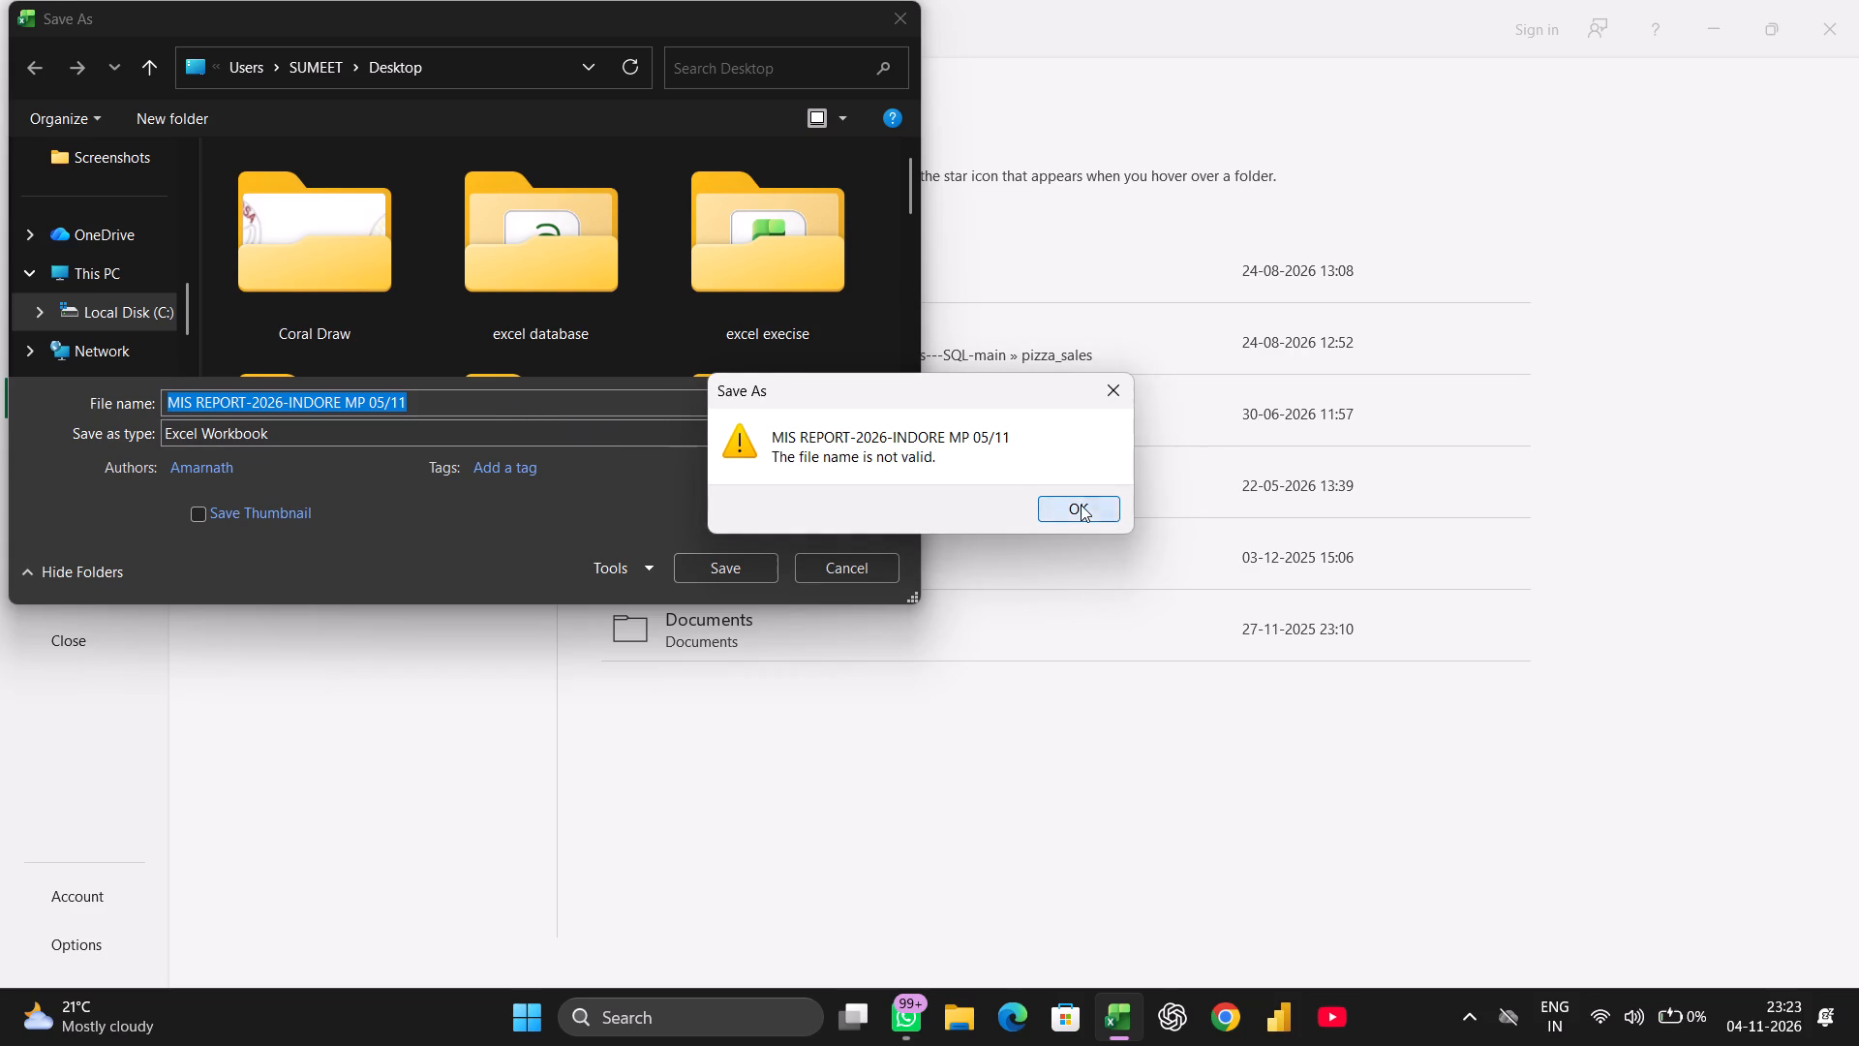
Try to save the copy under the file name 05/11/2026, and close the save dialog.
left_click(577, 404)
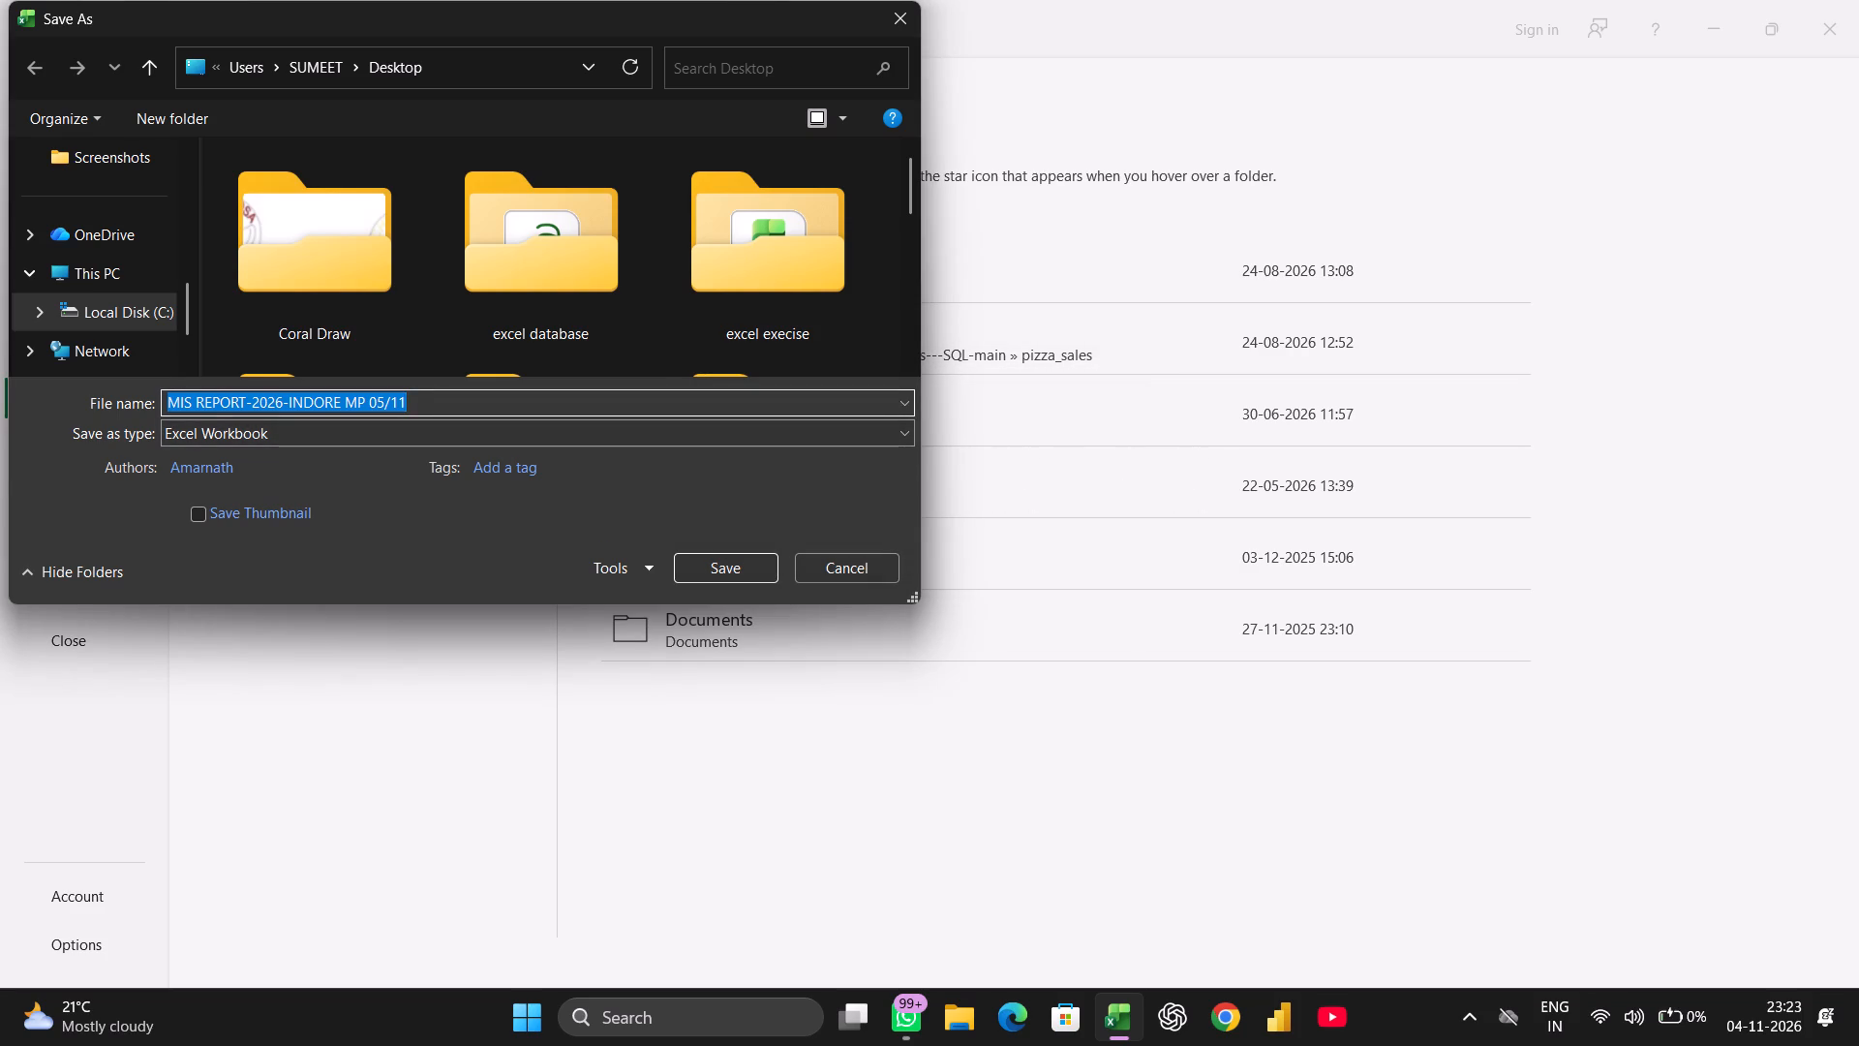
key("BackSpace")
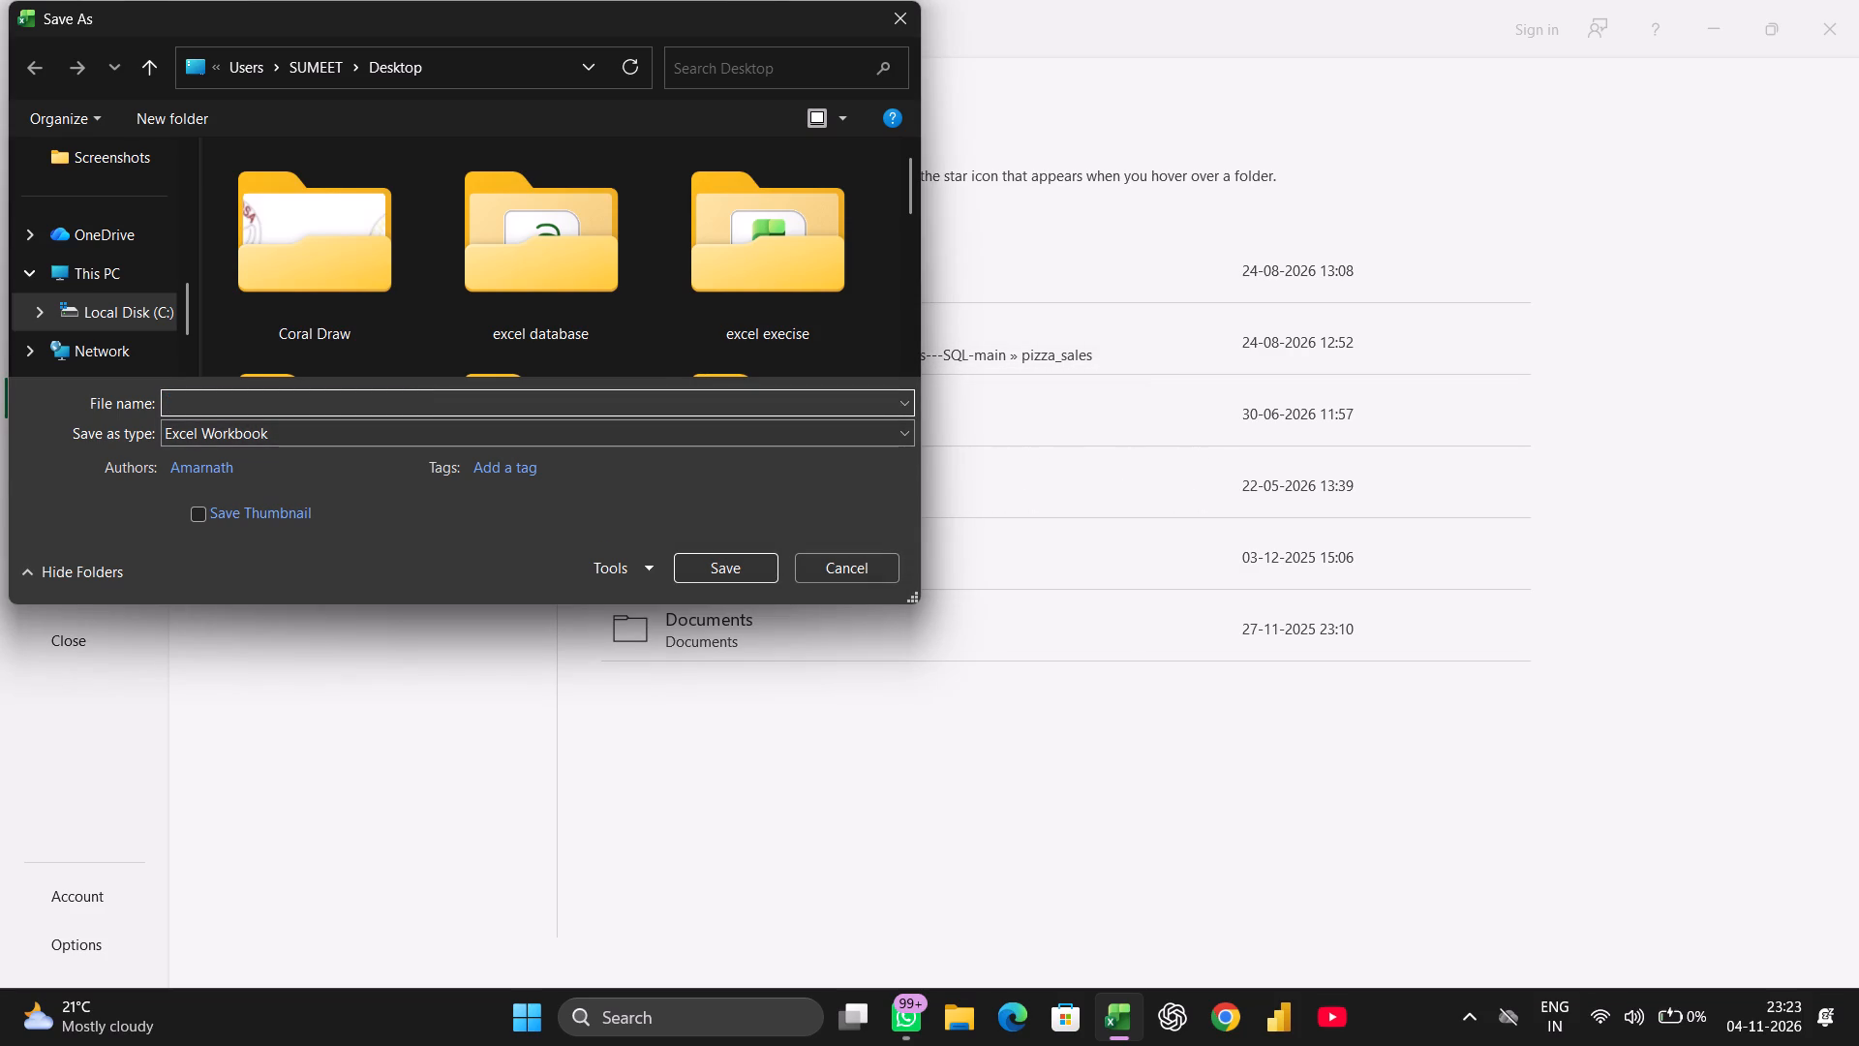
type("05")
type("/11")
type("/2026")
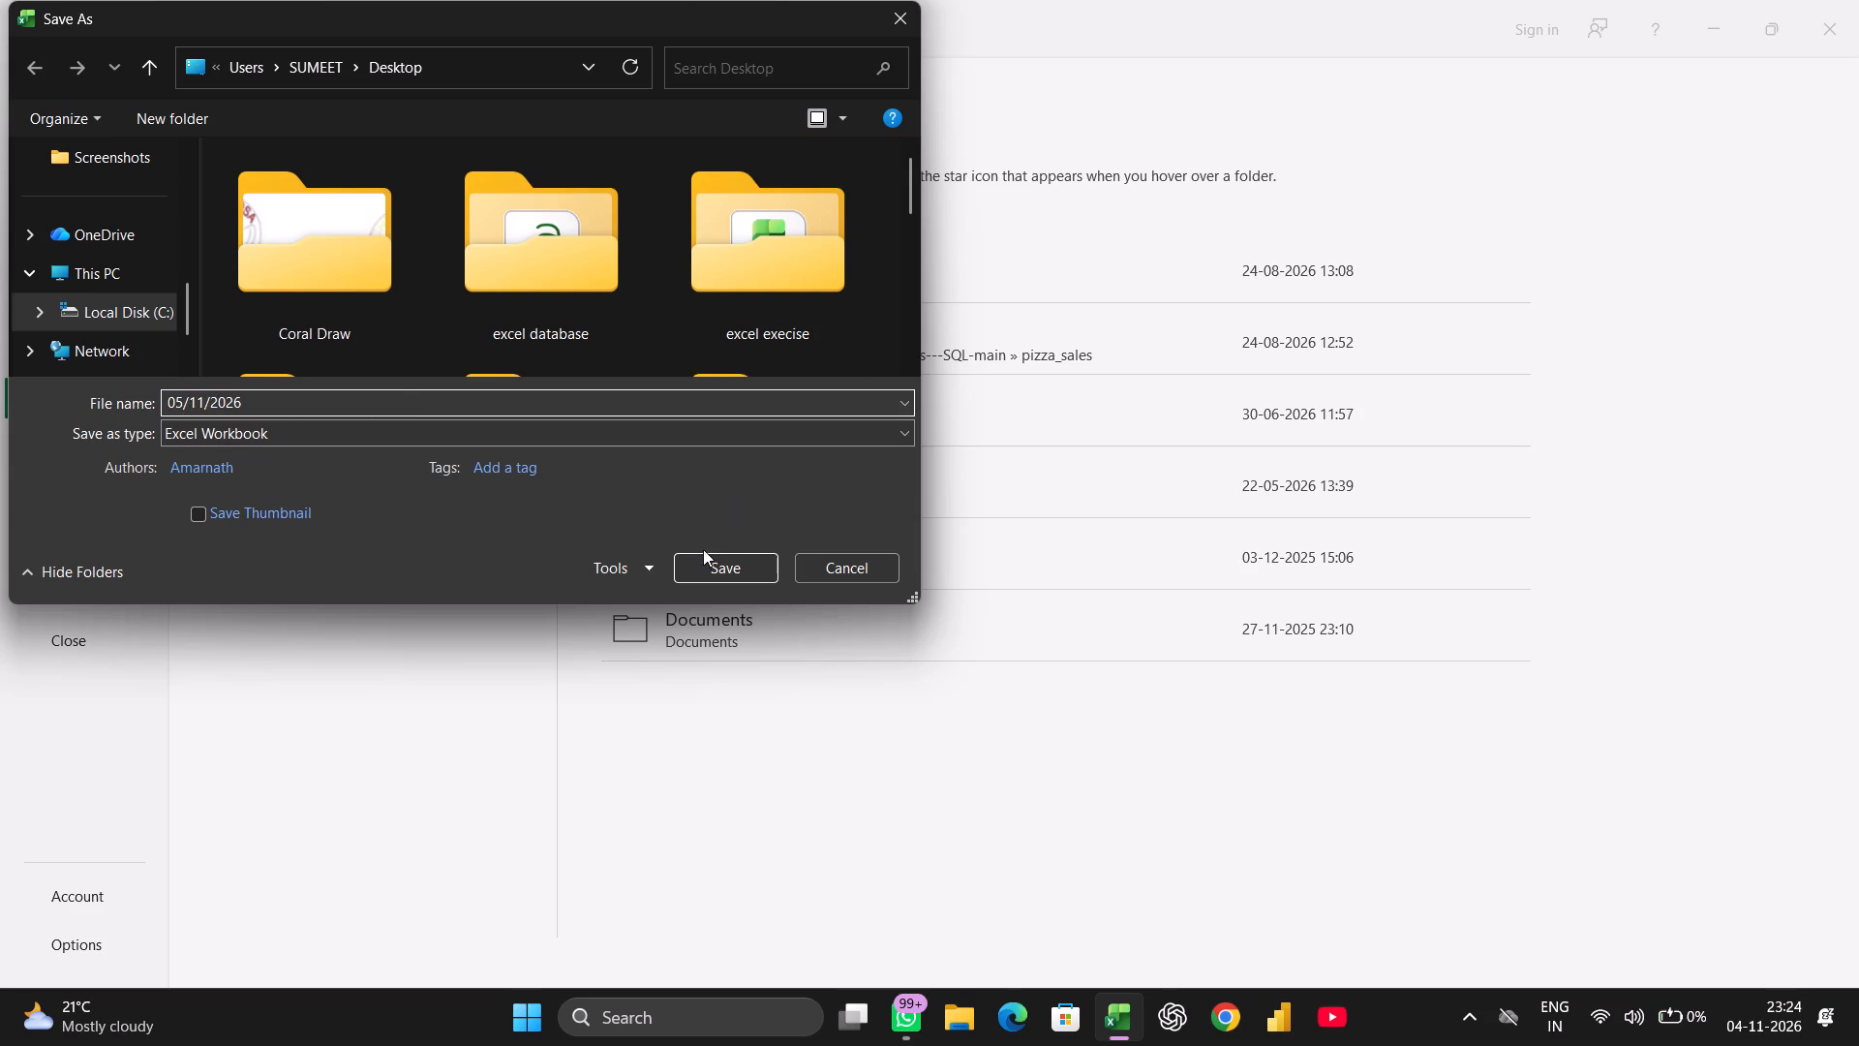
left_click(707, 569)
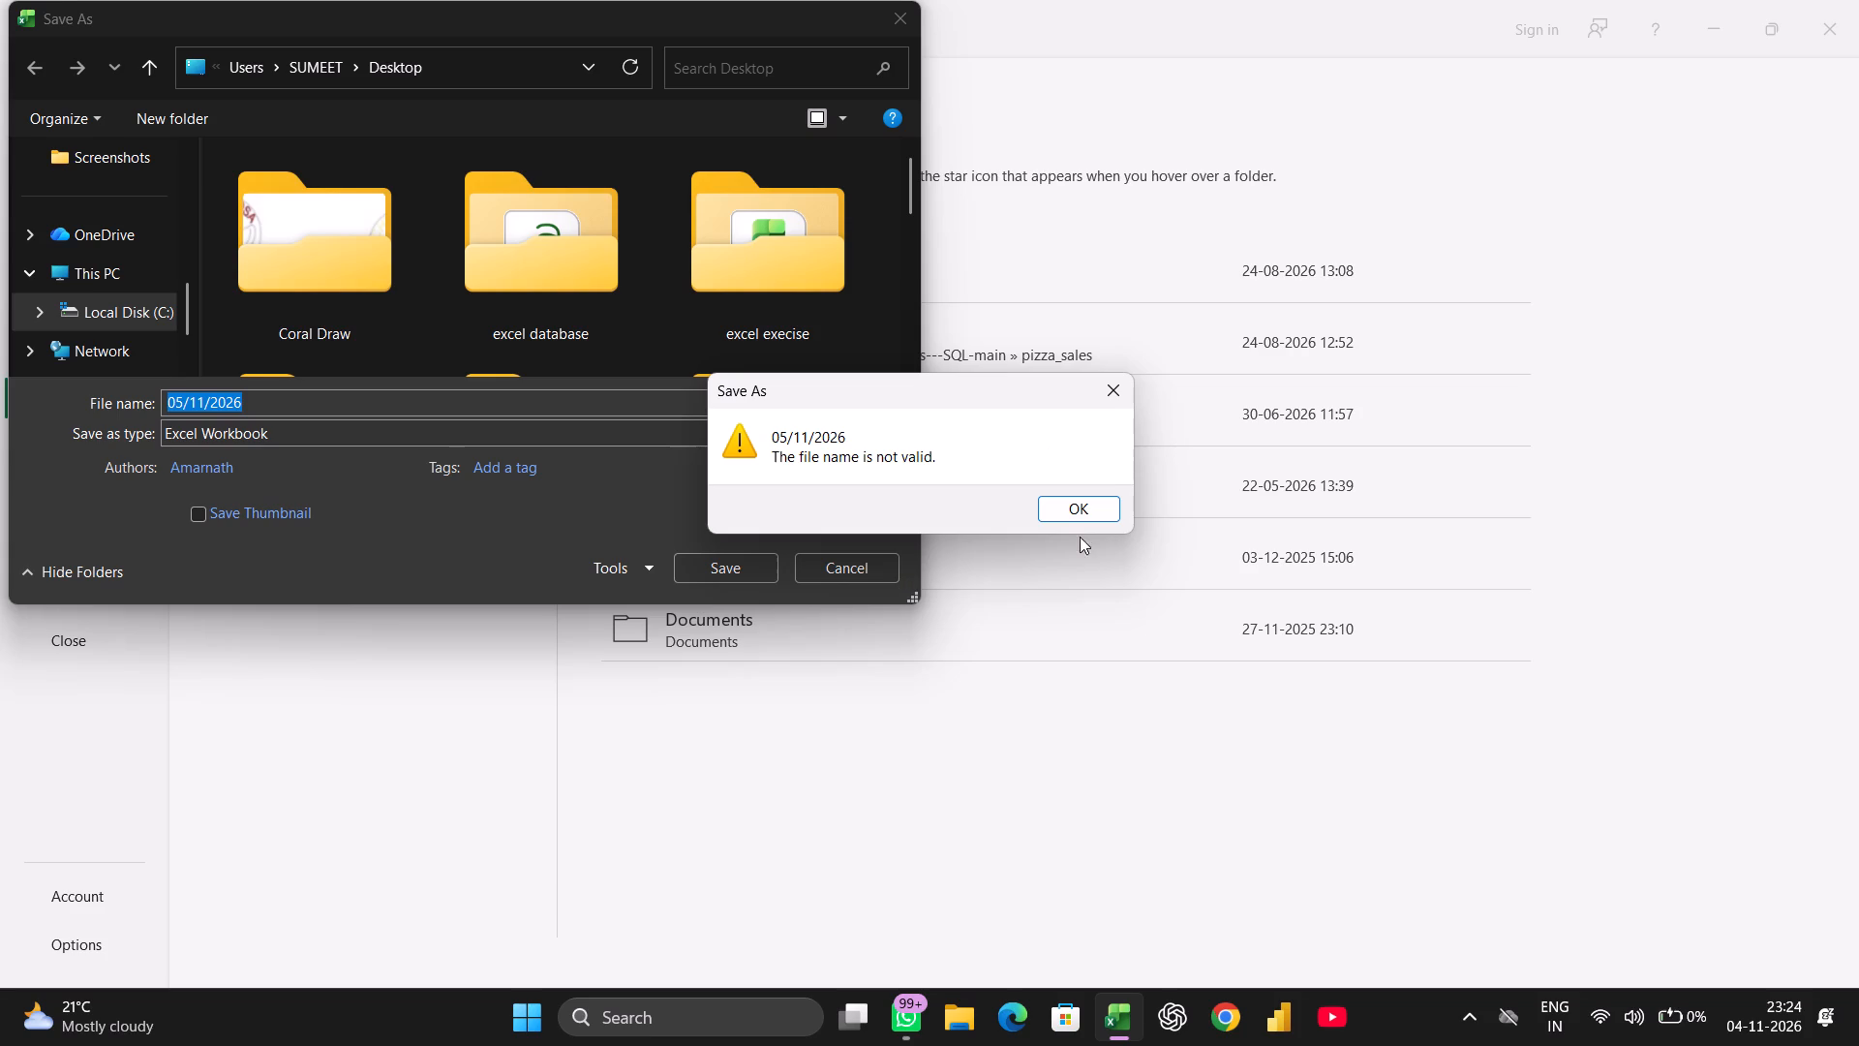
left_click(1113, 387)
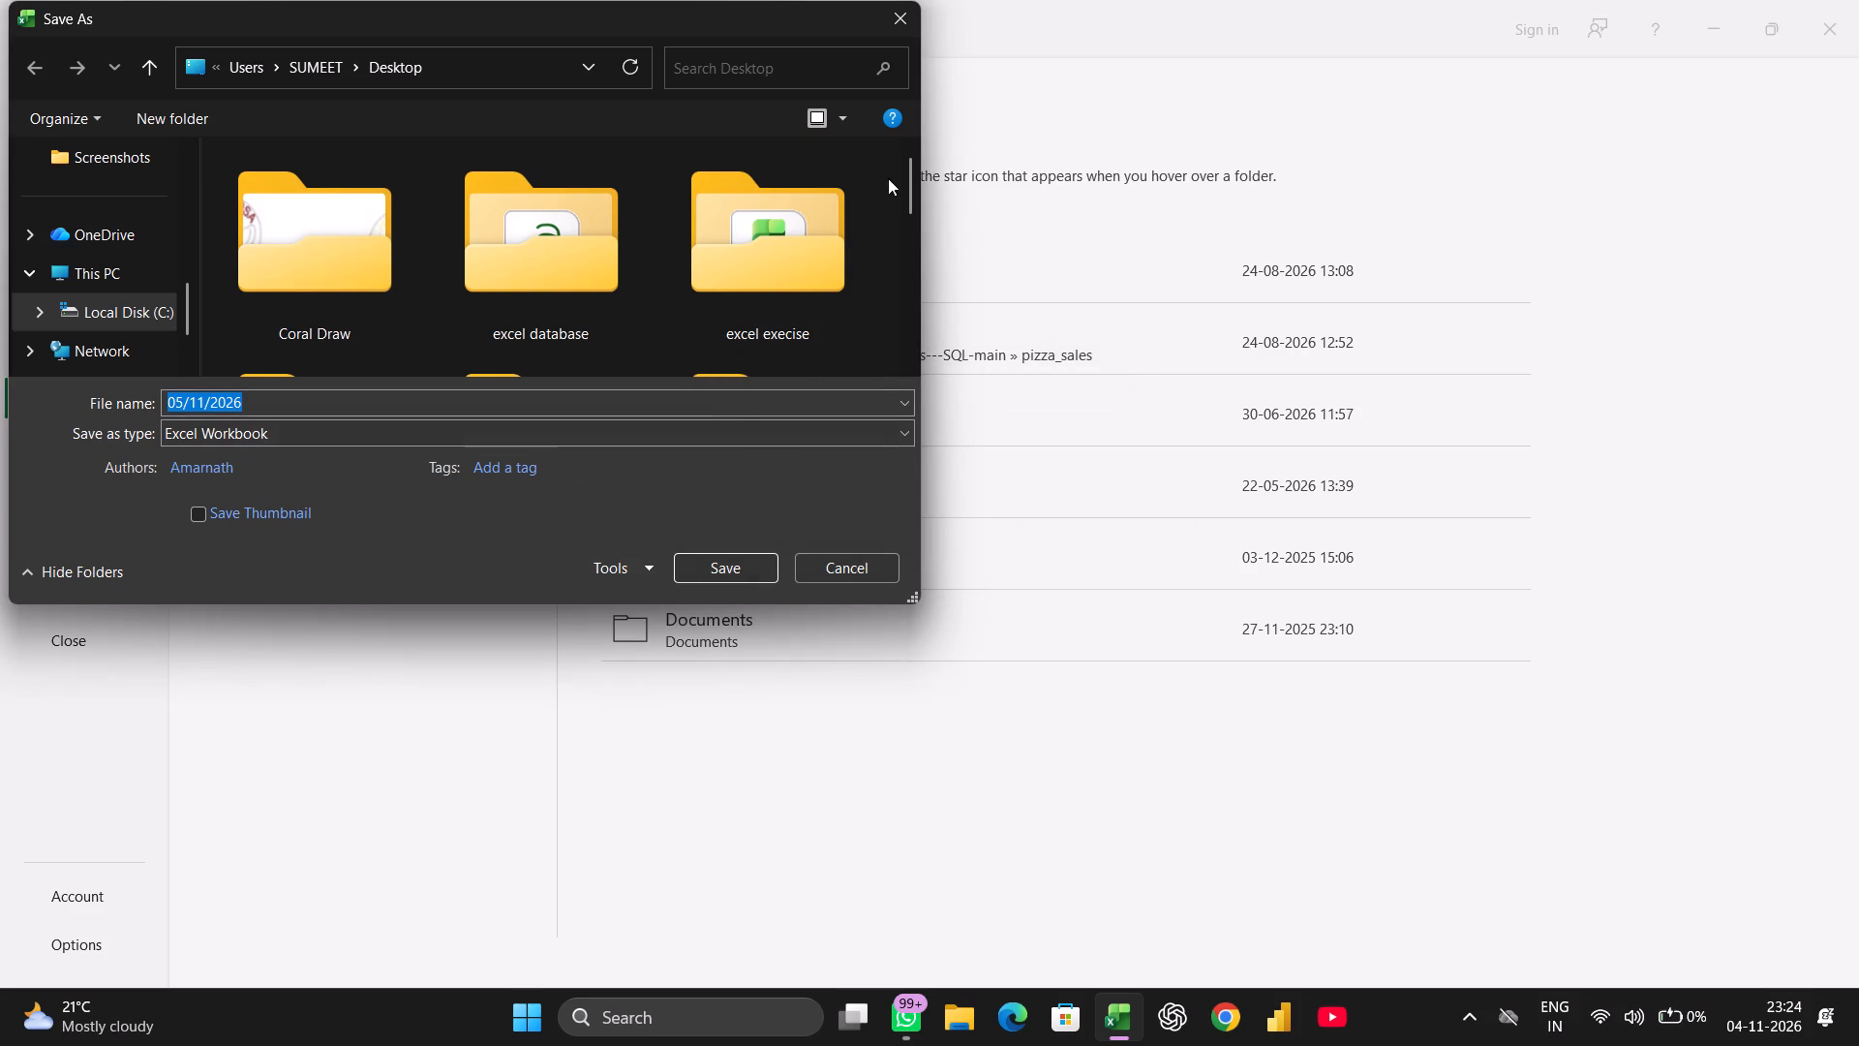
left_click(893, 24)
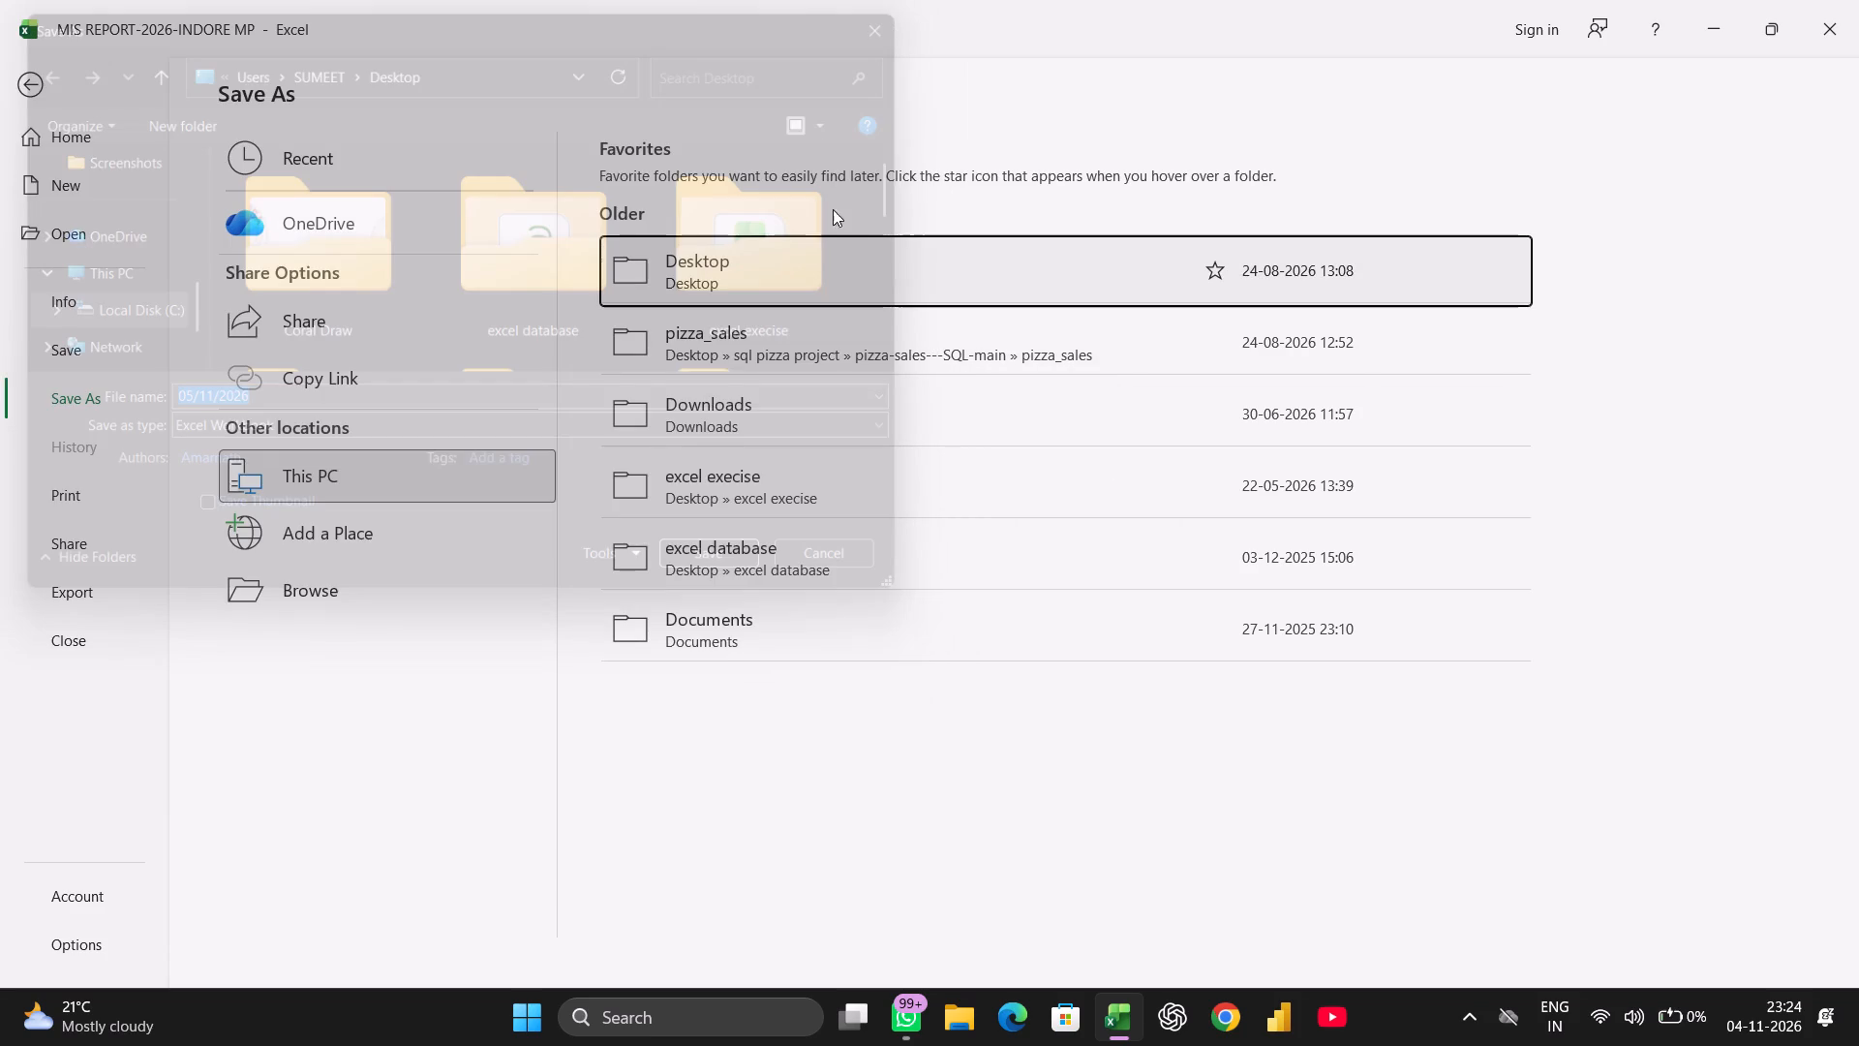
Save the workbook to the Desktop as an Excel Workbook named MIS REPORT-2026-INDORE MP.
left_click(807, 263)
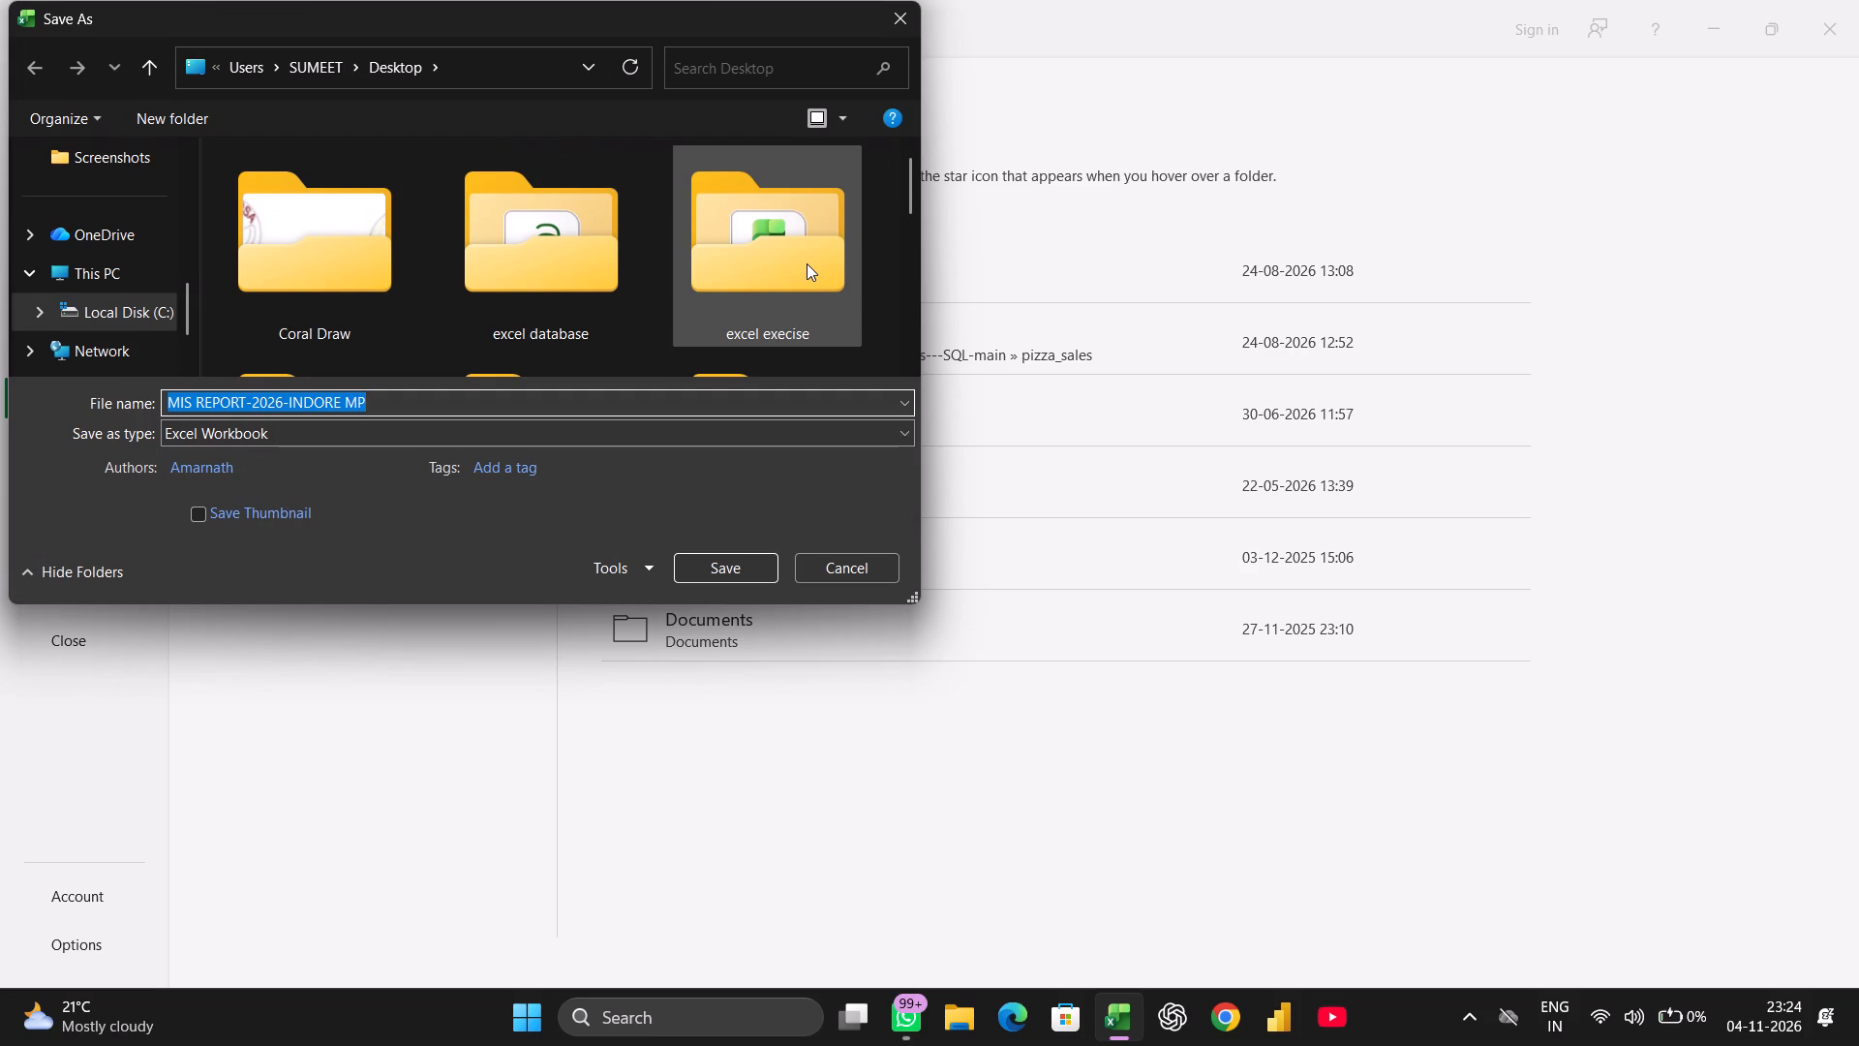
left_click(733, 566)
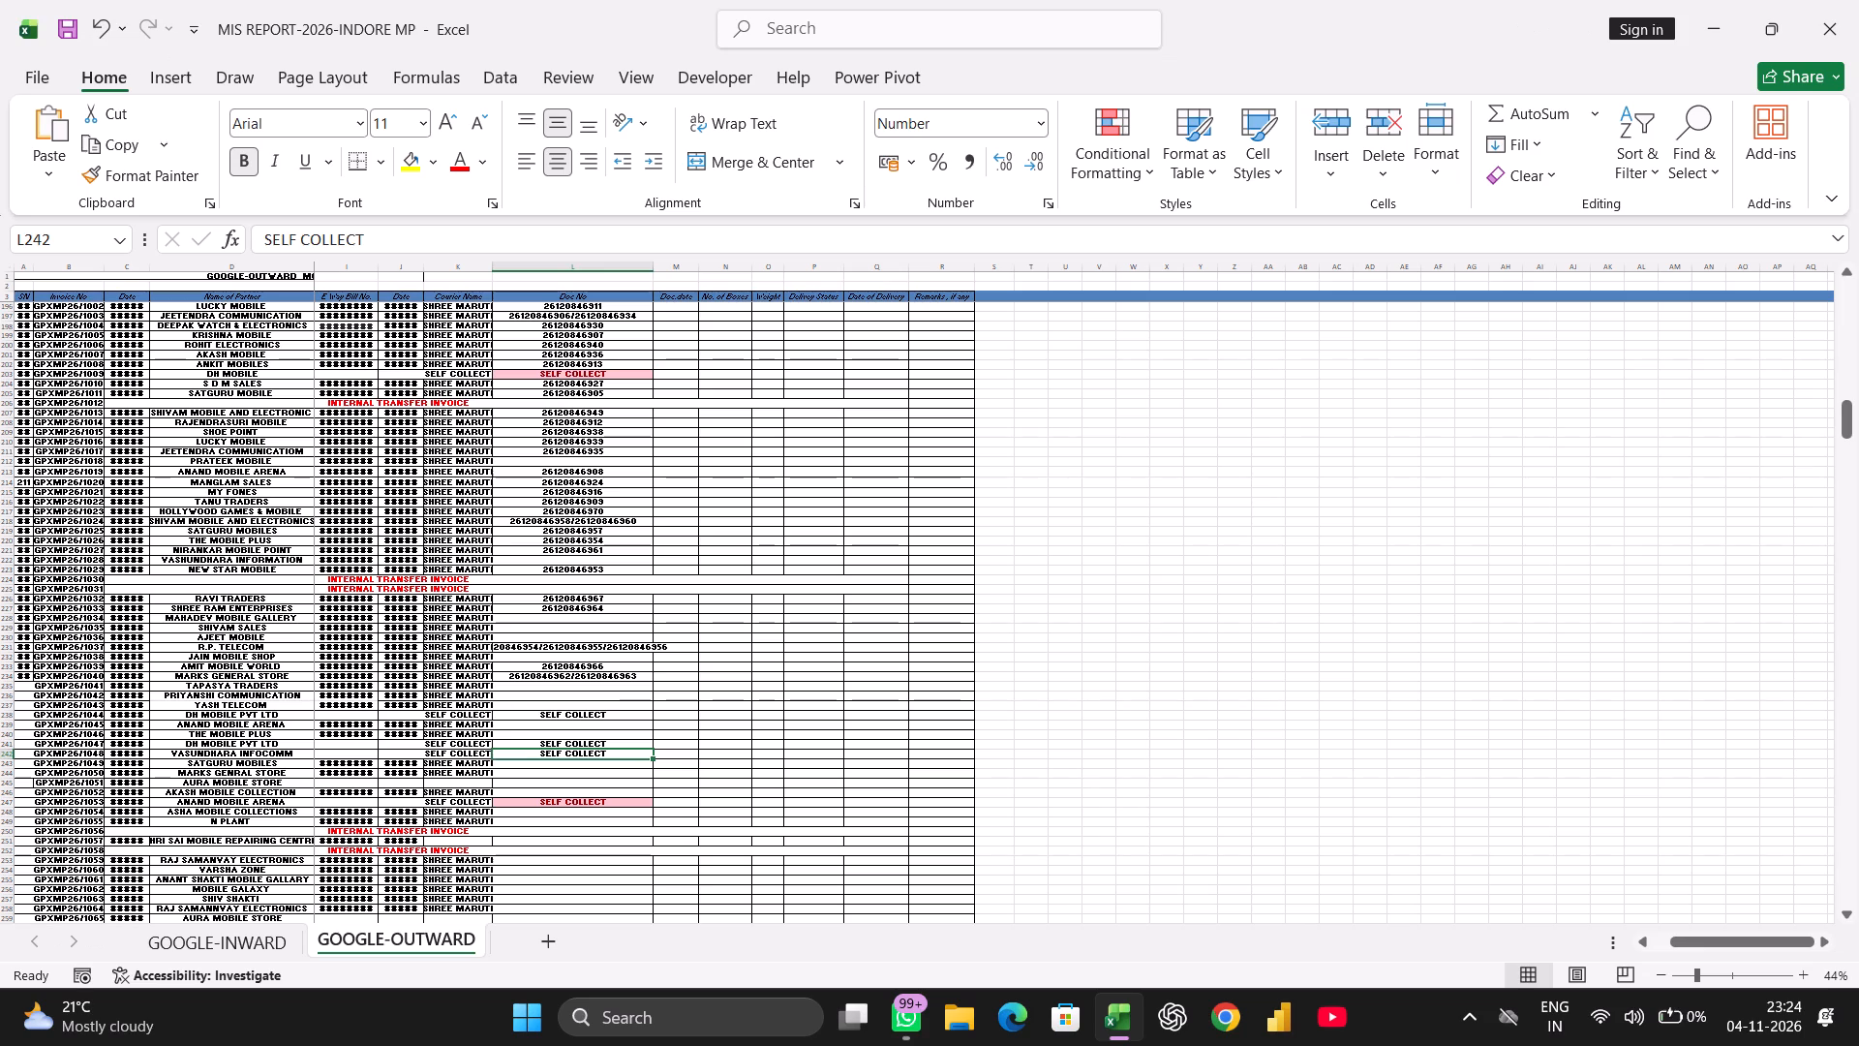